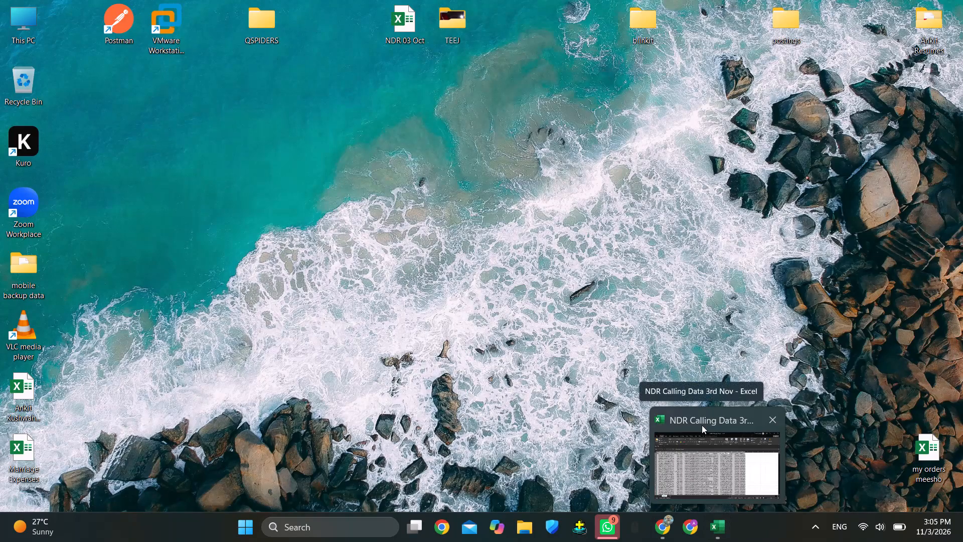
Close the NDR Calling Data 3rd Nov workbook without saving its changes.
click(769, 422)
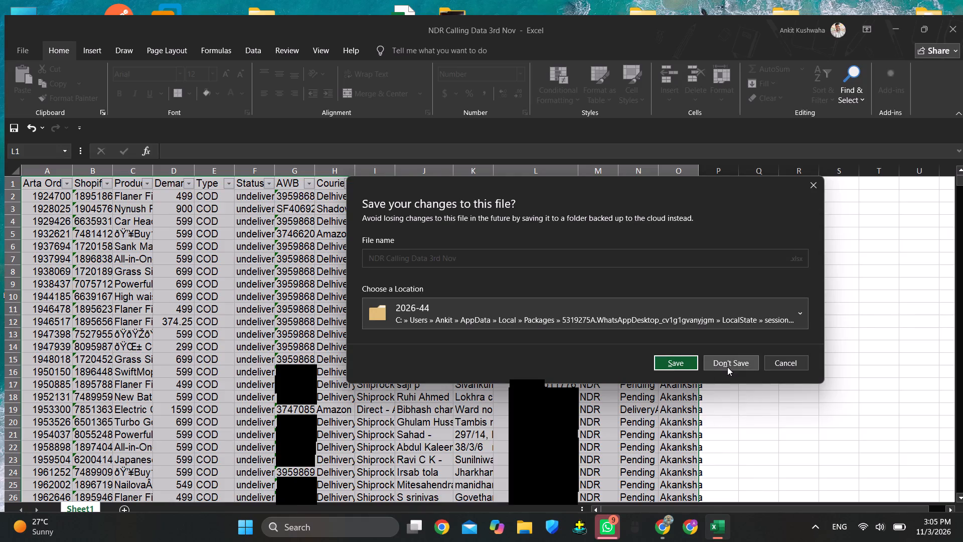
click(729, 367)
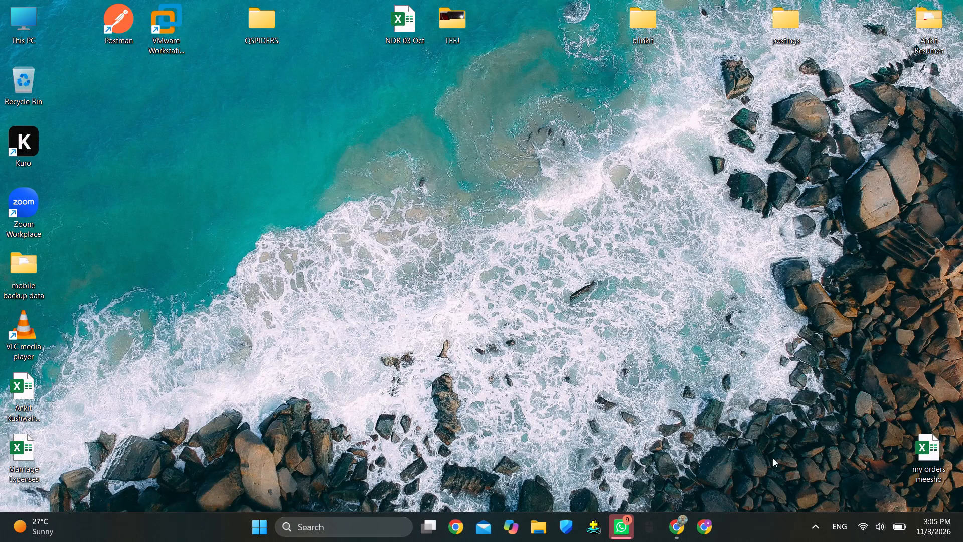
Switch to Chrome and reopen the recently closed "Shristi, Nirav and Ankit ndr calling SEPTEMBER" spreadsheet from the browsing history.
click(706, 528)
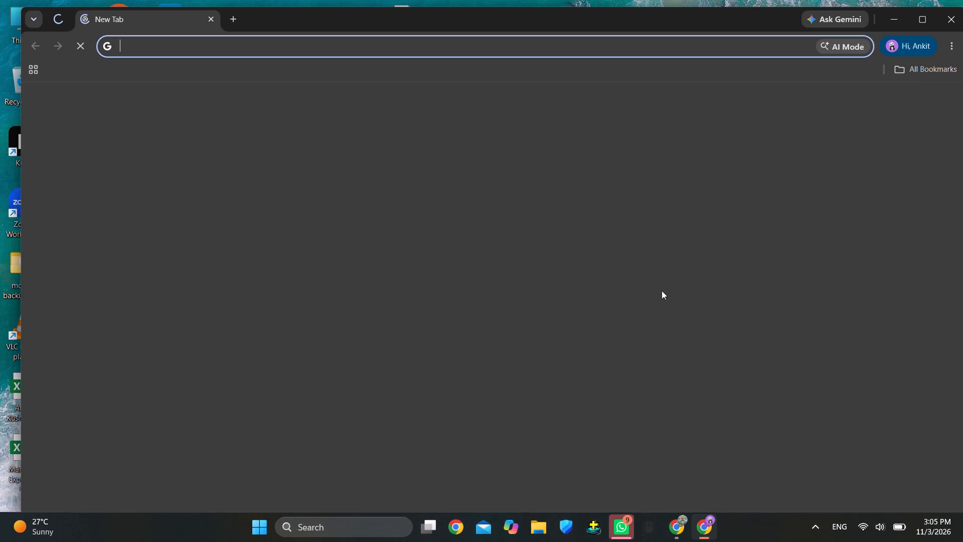
click(923, 23)
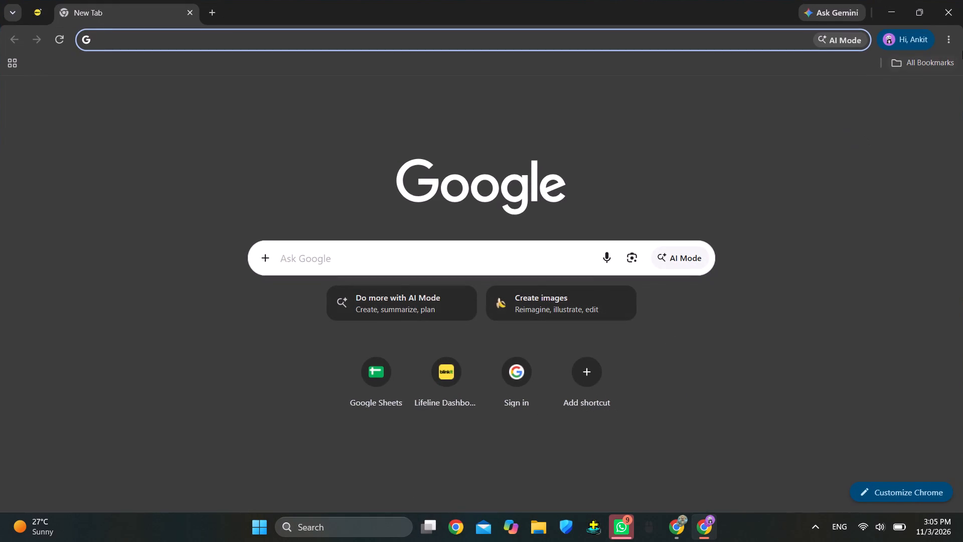
click(947, 41)
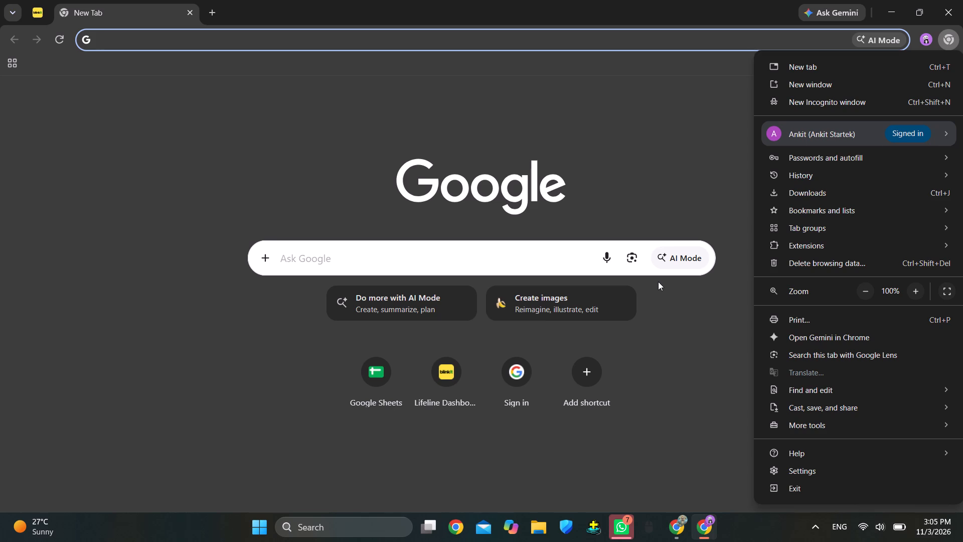
click(822, 170)
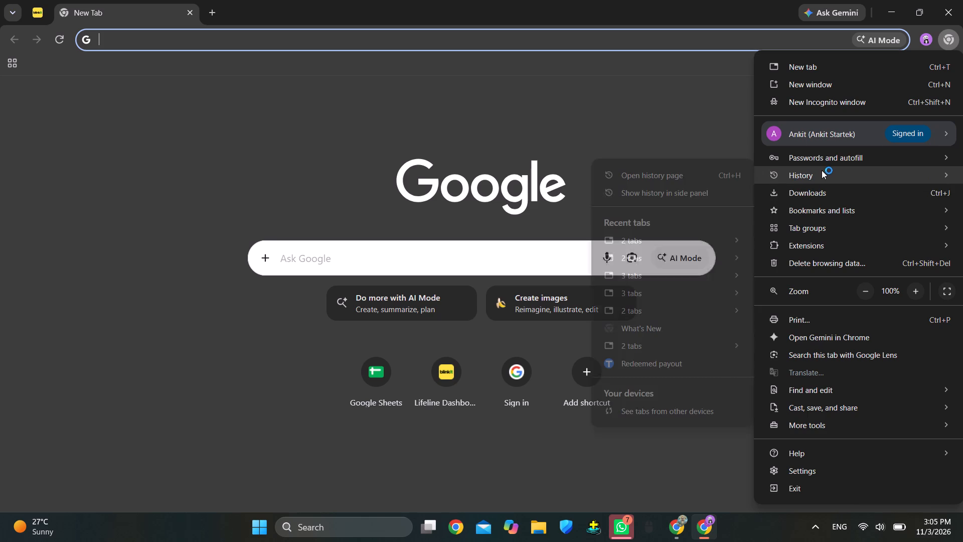
click(645, 235)
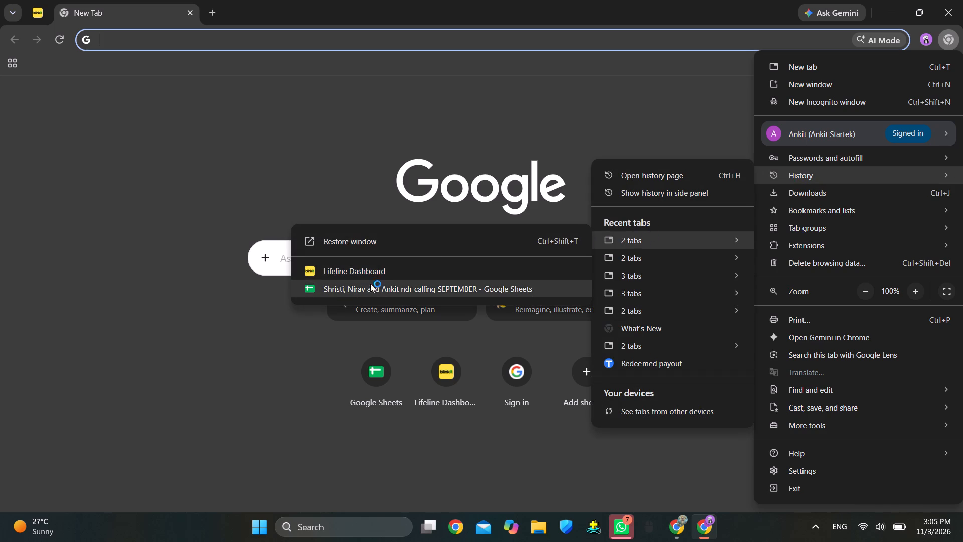
click(366, 290)
click(193, 10)
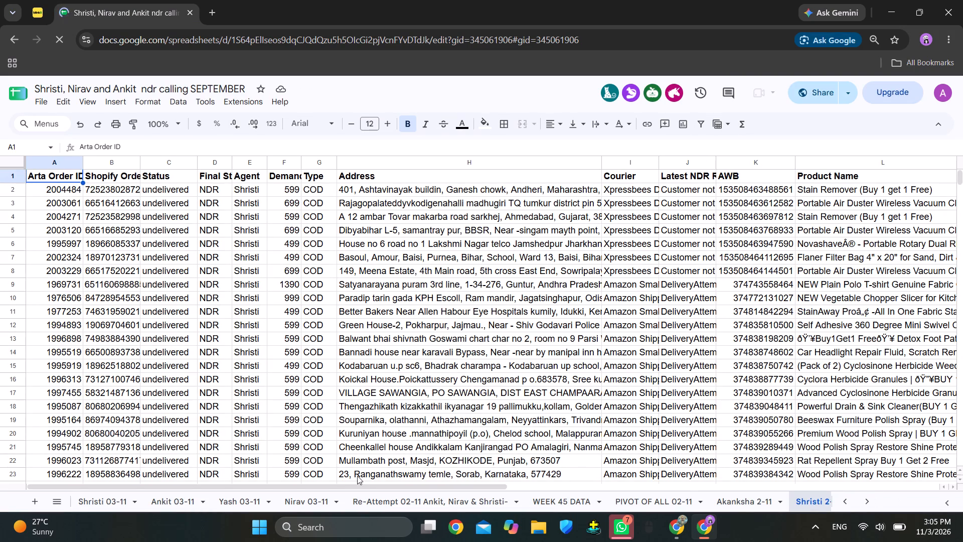
On the Ankit 03-11 sheet, set the row 3 remark for the Portable Grass Sickle Cutter Head order to "Cust did not order".
click(179, 499)
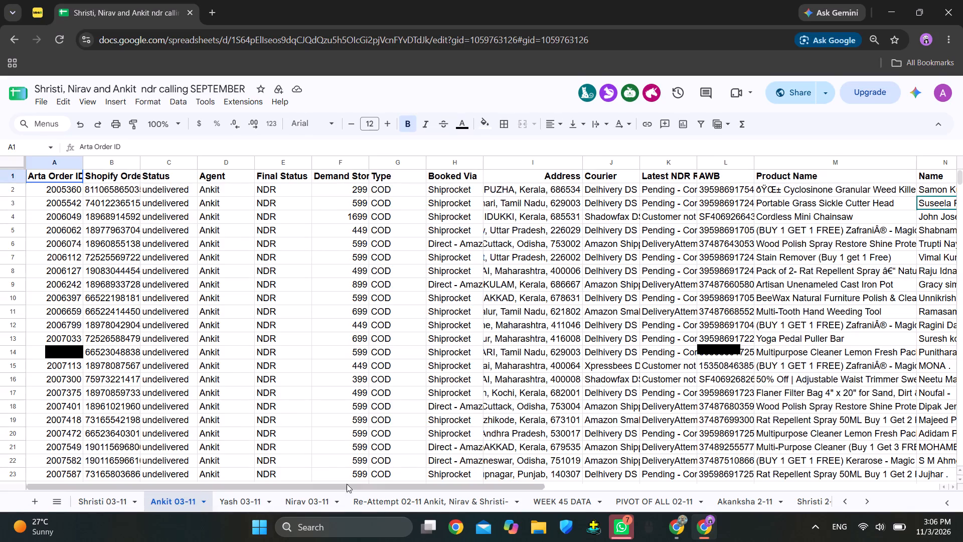
drag(367, 488, 586, 490)
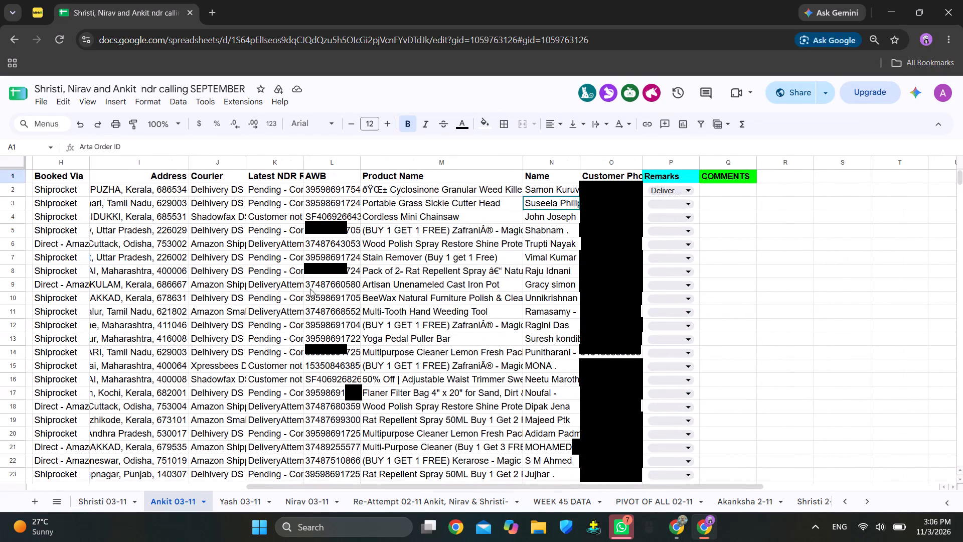
click(675, 203)
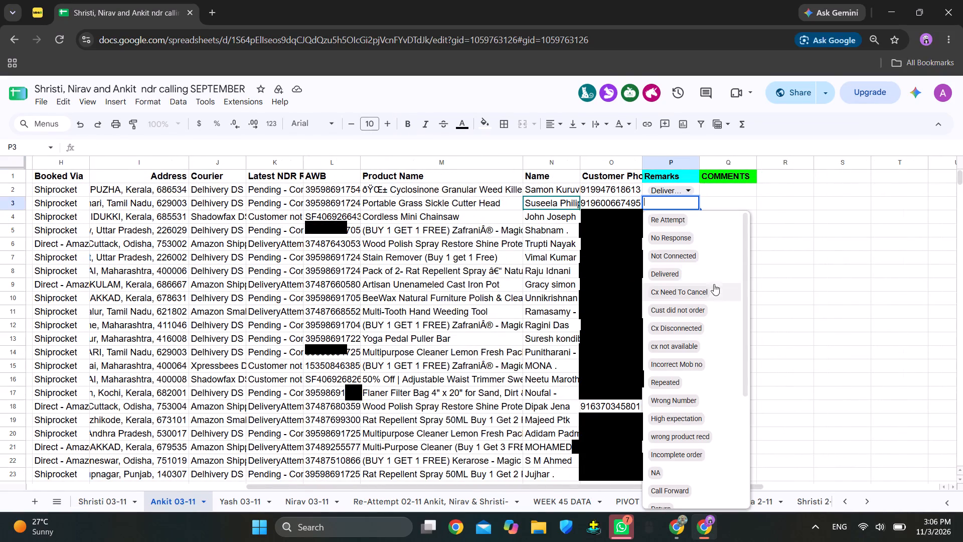
click(674, 312)
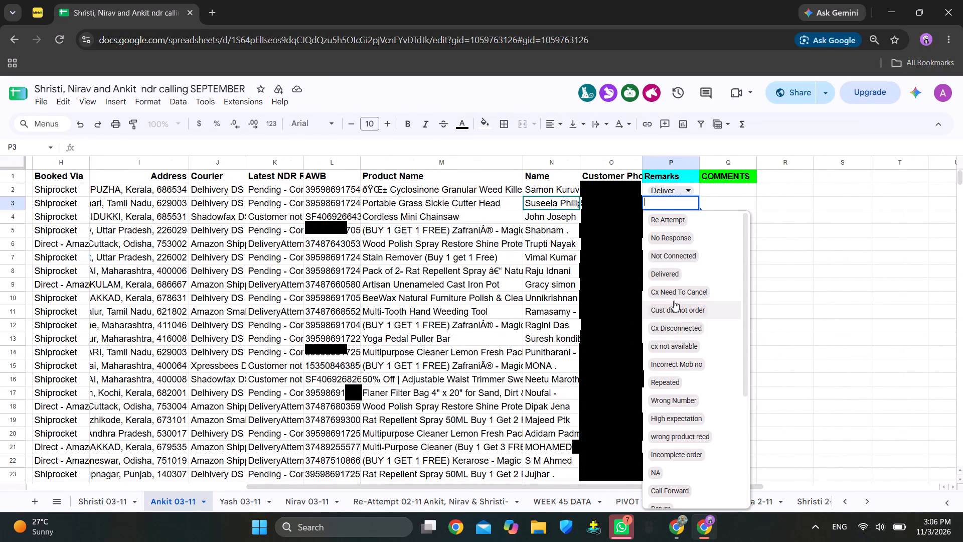
click(618, 214)
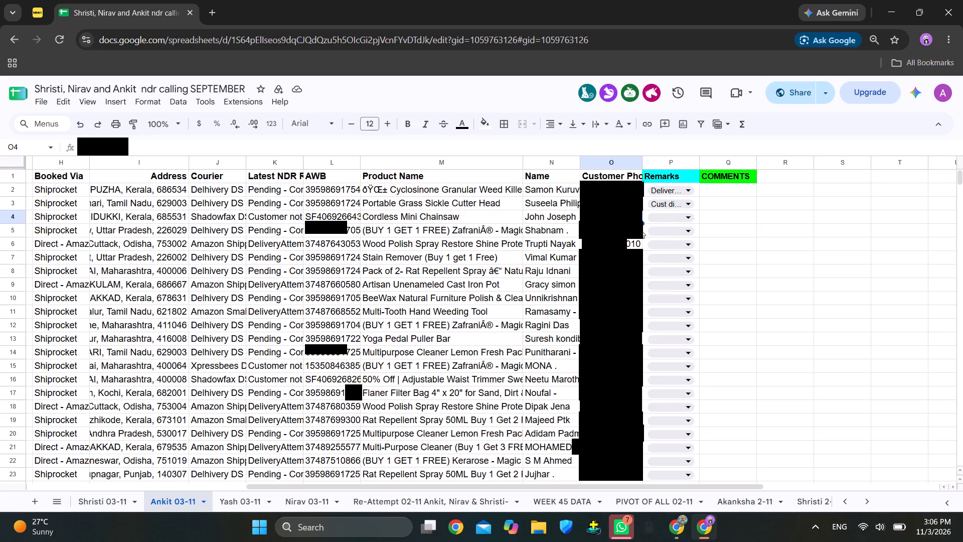
click(560, 219)
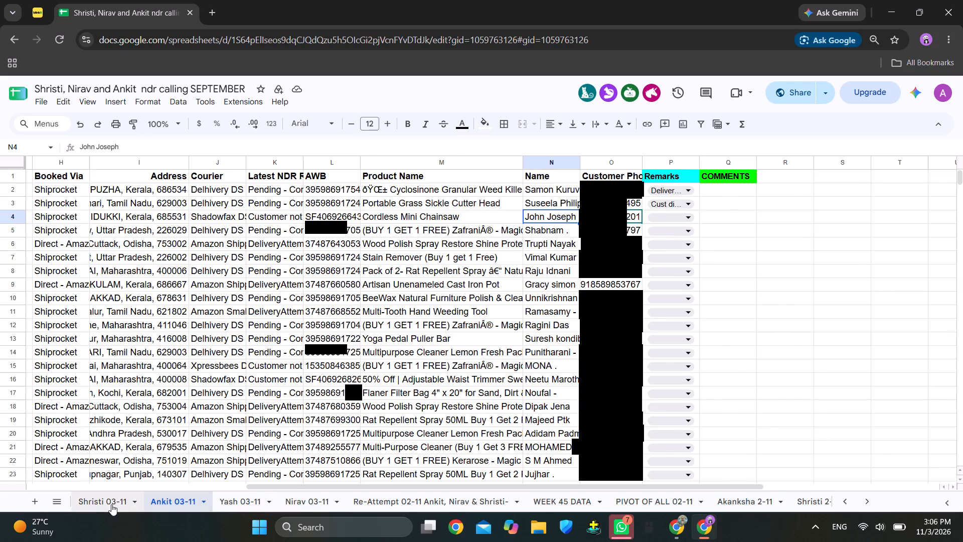
Examine the Akanksha 03-11 sheet to see how far the Remarks column has been filled in.
click(111, 504)
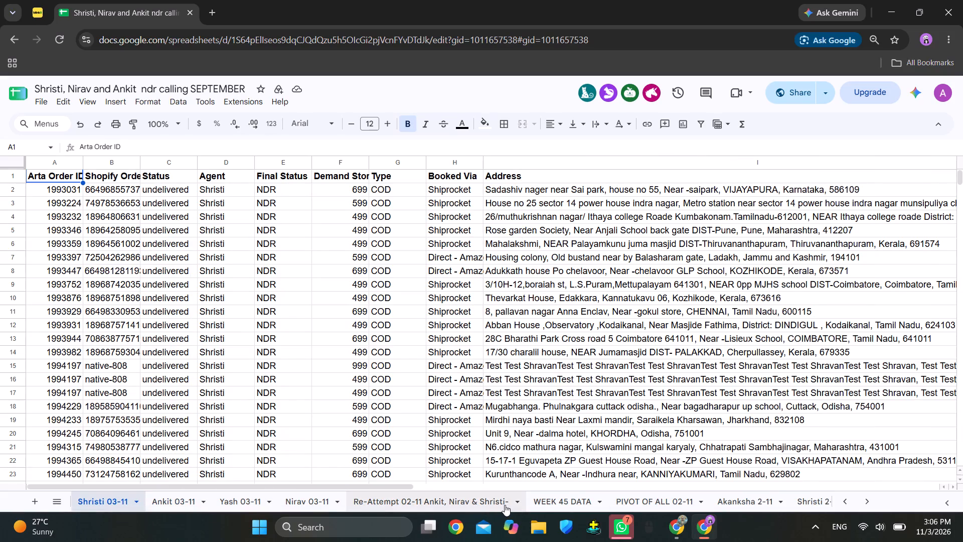
scroll(505, 505, right, 13)
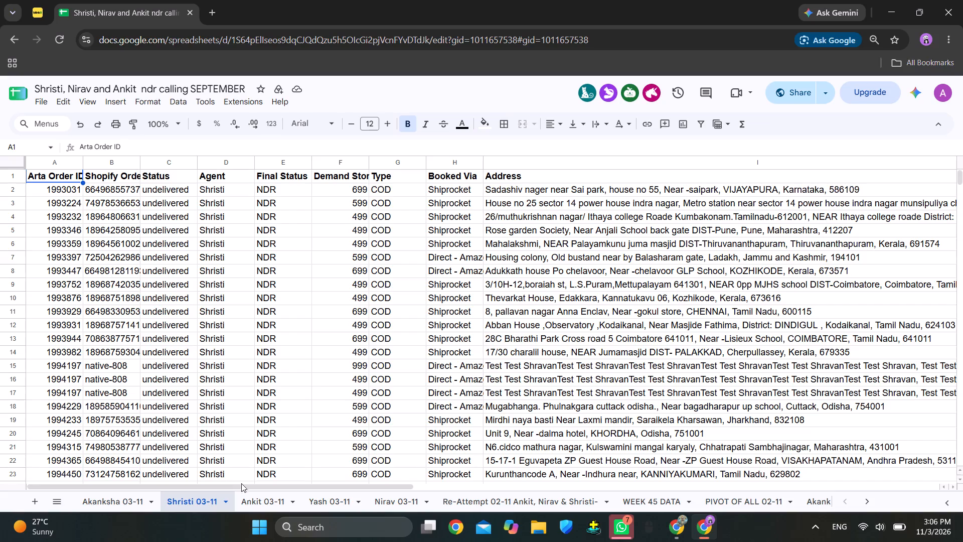
click(127, 505)
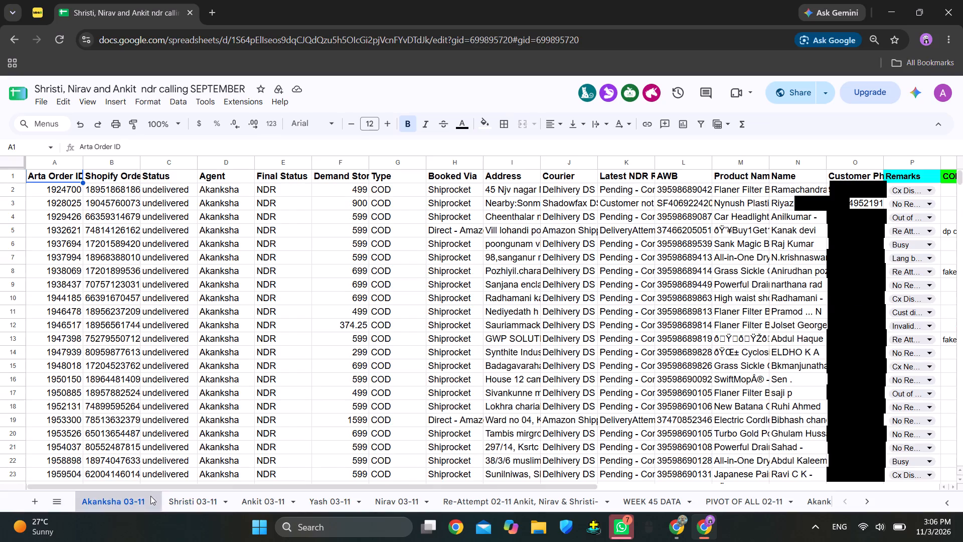
drag(400, 488, 407, 488)
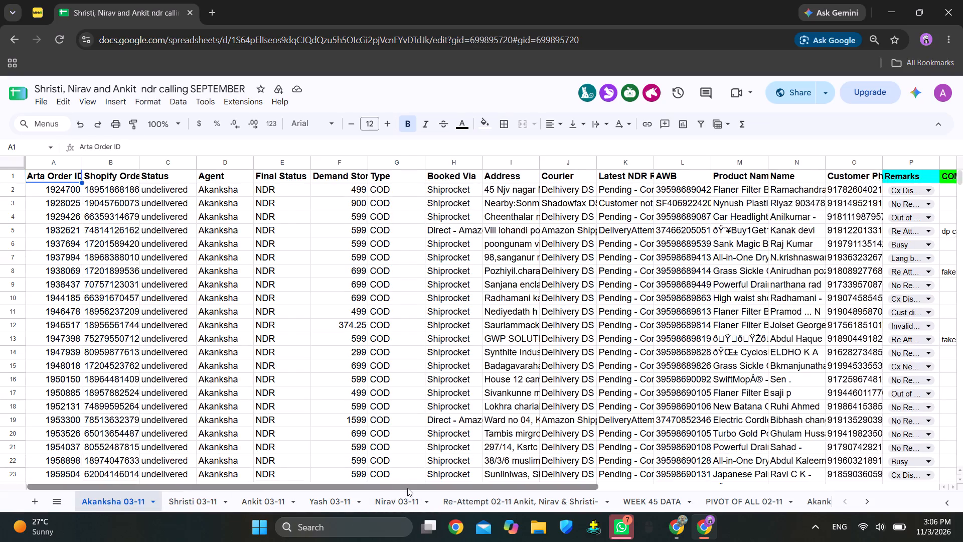
drag(407, 488, 502, 492)
scroll(749, 376, down, 2)
scroll(749, 376, up, 1)
scroll(749, 376, down, 2)
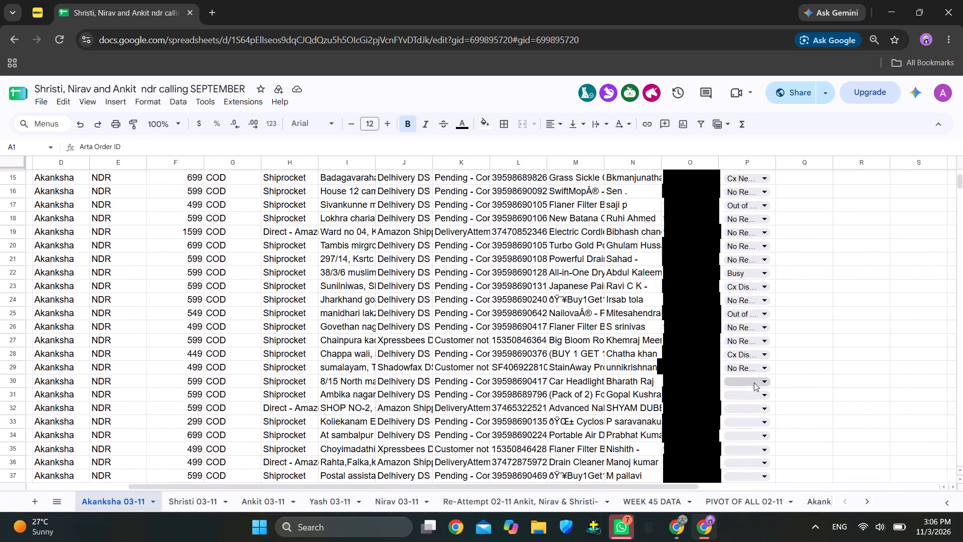
scroll(754, 382, down, 1)
On the Shristi 03-11 sheet, right-align the Address column and narrow it to less than half its width.
click(200, 506)
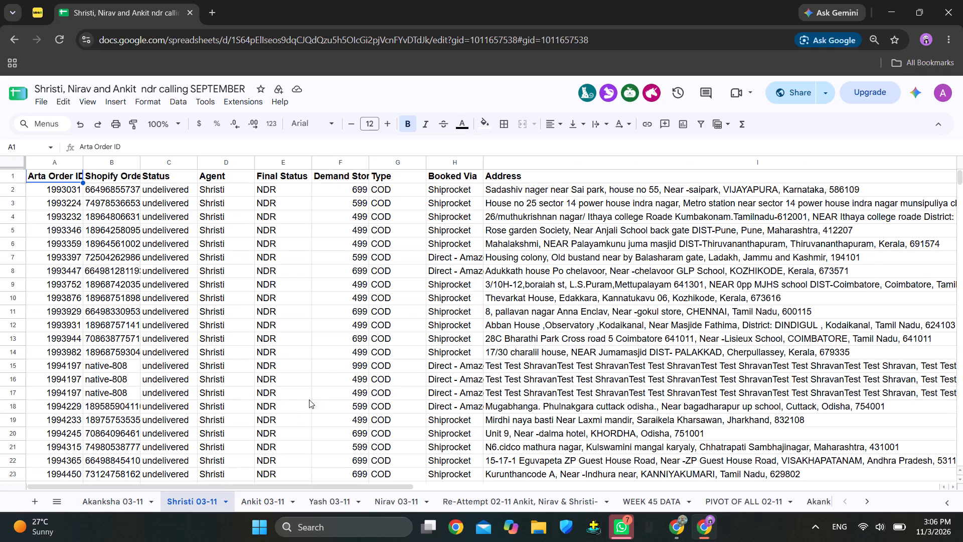
drag(290, 489, 425, 499)
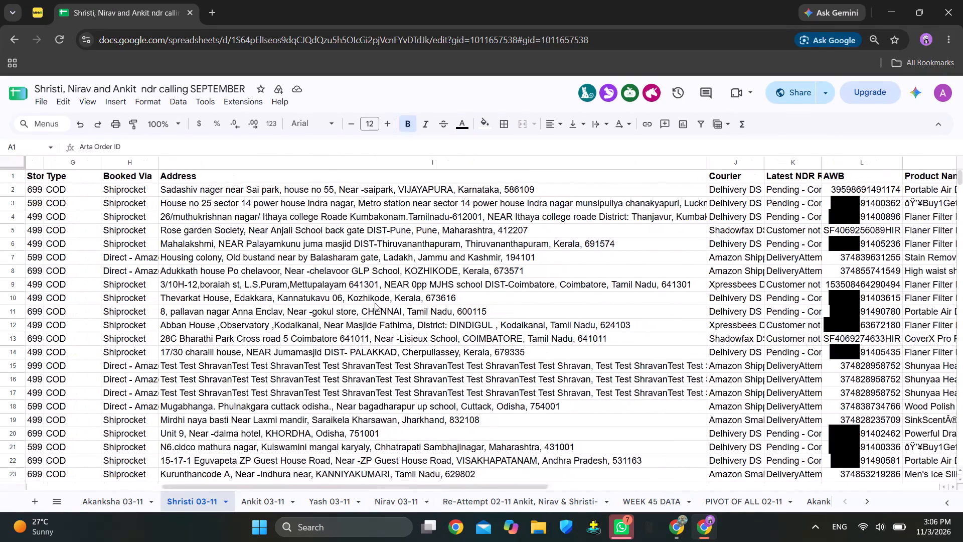
click(403, 163)
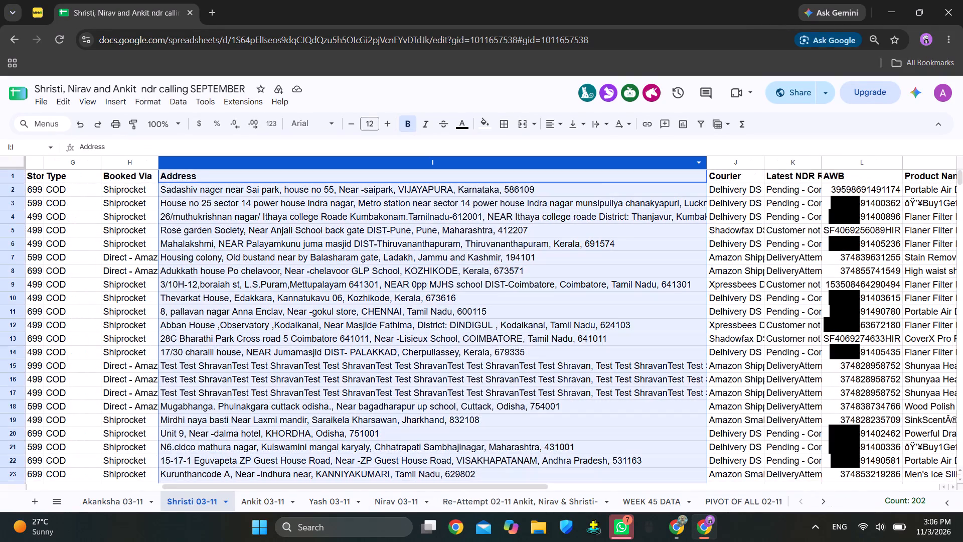
click(548, 123)
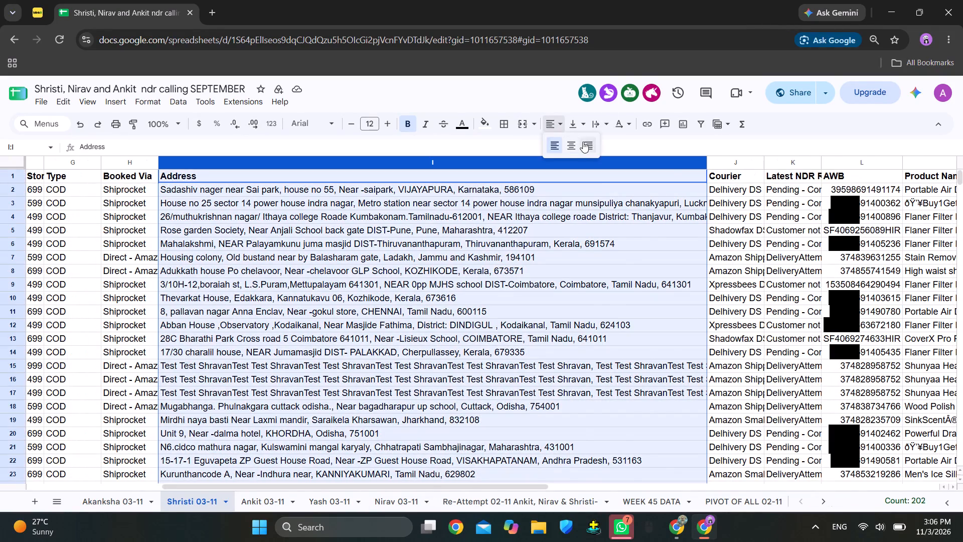
click(583, 142)
drag(707, 162, 463, 165)
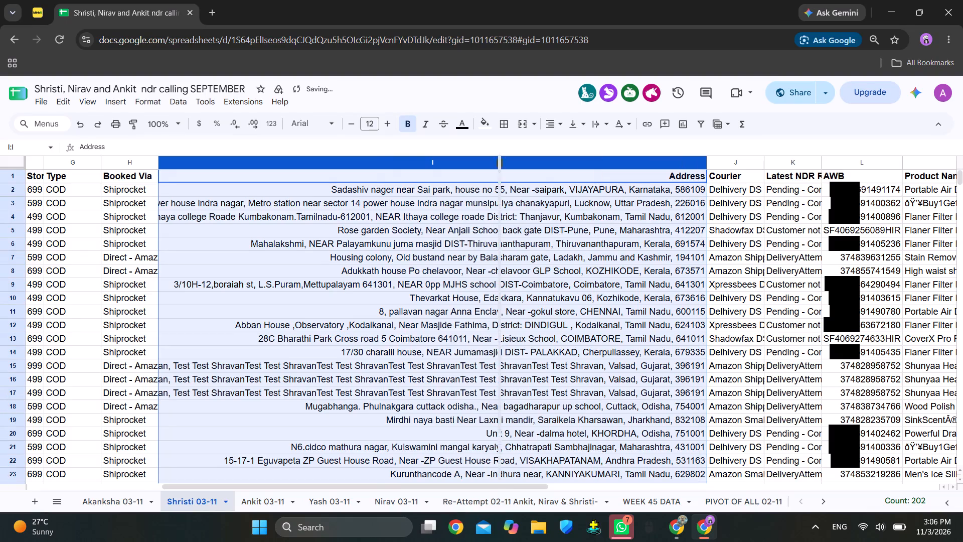
drag(463, 165, 392, 177)
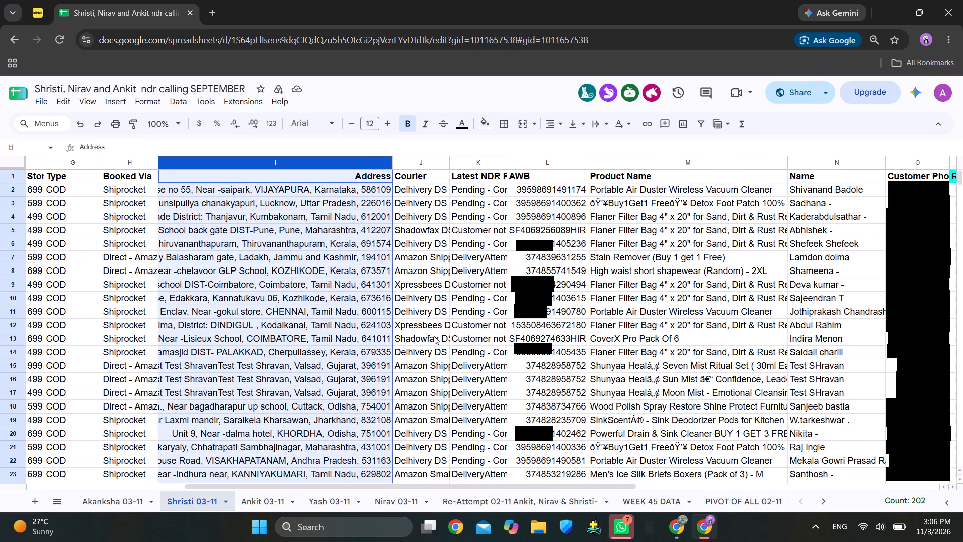
Review the Remarks and COMMENTS columns down through all the order rows of the Shristi 03-11 sheet.
click(515, 492)
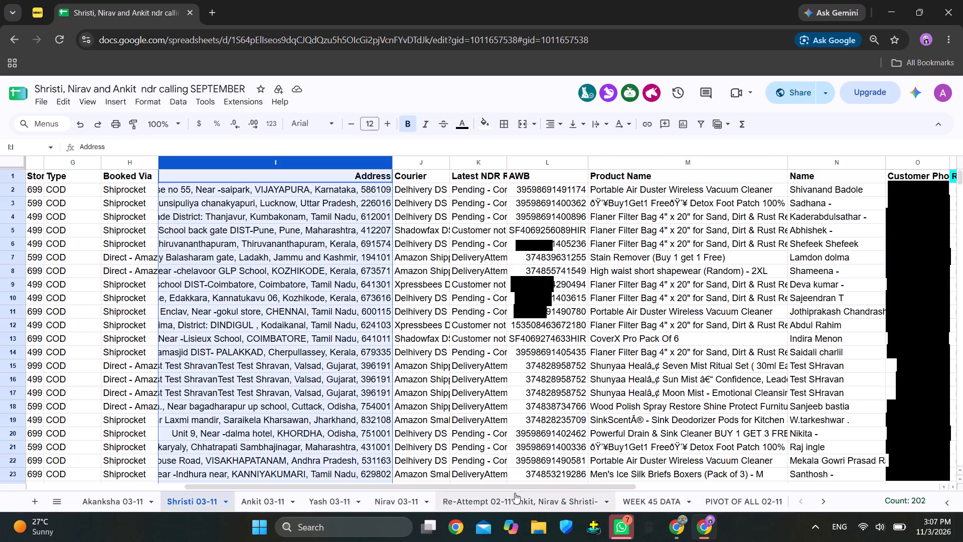
drag(210, 499, 190, 500)
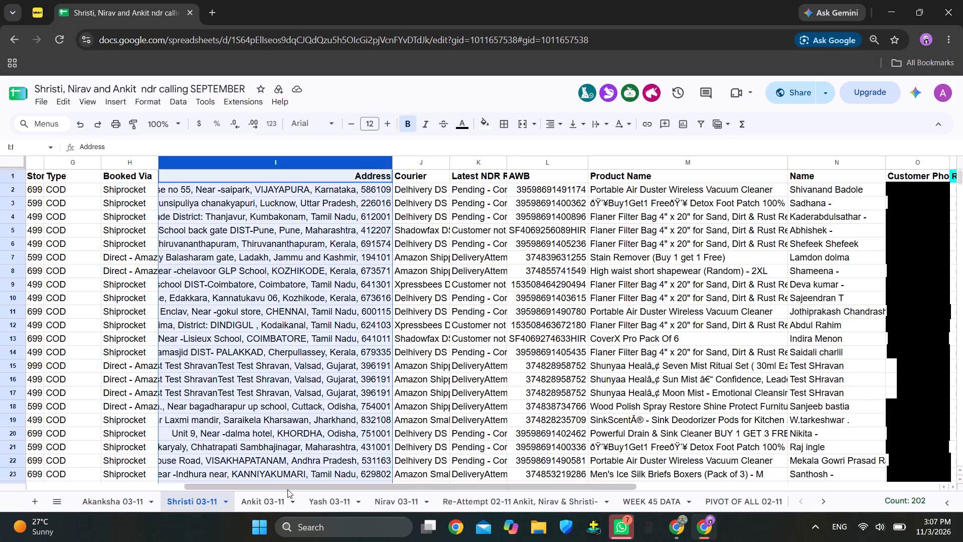
drag(311, 487, 454, 489)
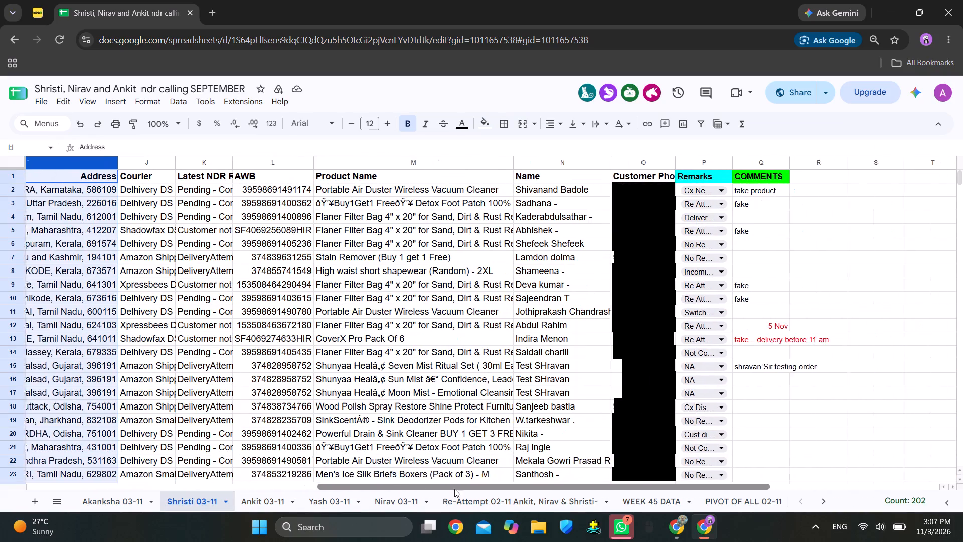
drag(454, 489, 466, 491)
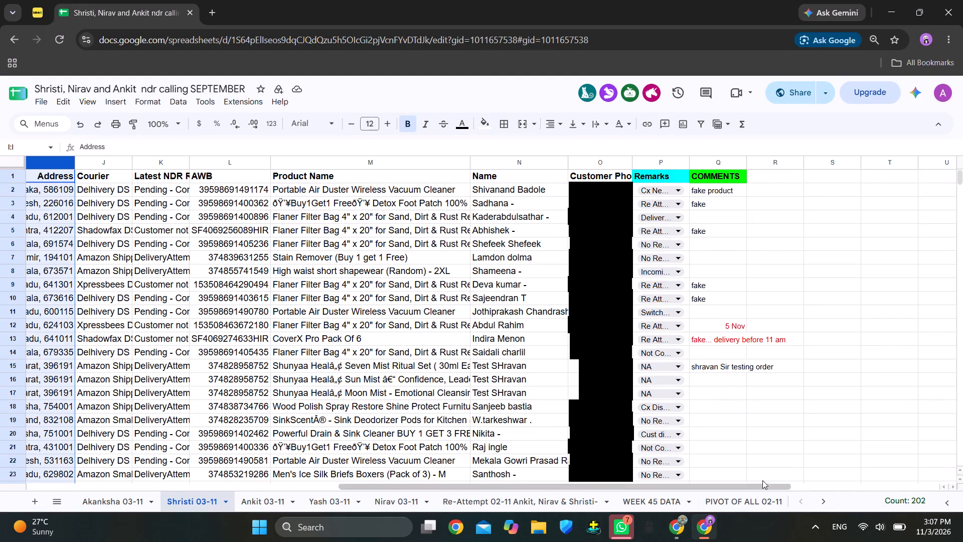
scroll(861, 333, down, 7)
scroll(962, 330, up, 1)
scroll(961, 330, down, 3)
scroll(947, 337, up, 1)
scroll(936, 362, down, 3)
scroll(938, 365, up, 1)
scroll(938, 365, down, 9)
scroll(936, 368, up, 4)
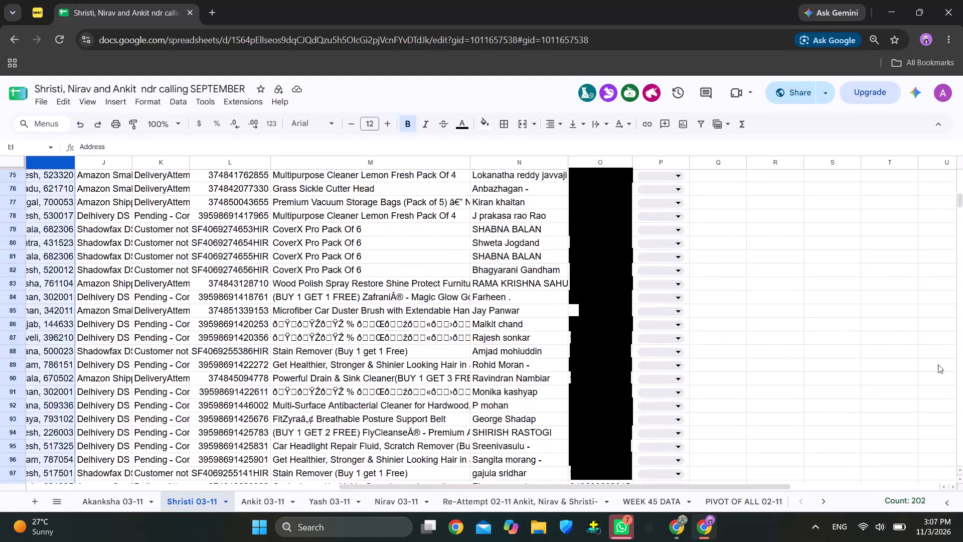
scroll(939, 362, down, 11)
scroll(935, 367, up, 1)
scroll(934, 368, down, 6)
scroll(932, 369, up, 1)
scroll(932, 369, down, 1)
scroll(932, 369, up, 1)
scroll(932, 369, down, 3)
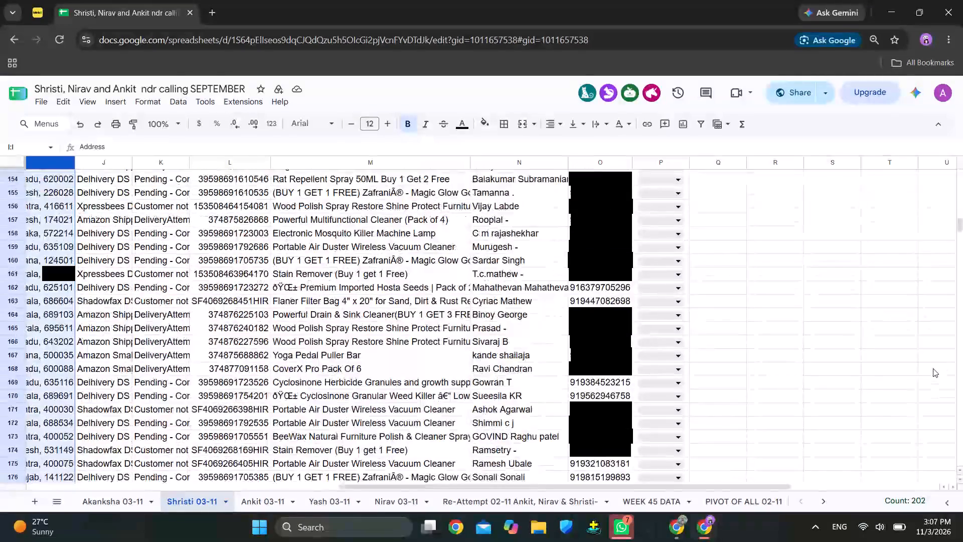
scroll(933, 368, down, 5)
scroll(934, 368, up, 1)
scroll(934, 368, down, 1)
scroll(935, 366, up, 1)
scroll(935, 367, down, 6)
scroll(936, 367, up, 1)
scroll(936, 367, down, 9)
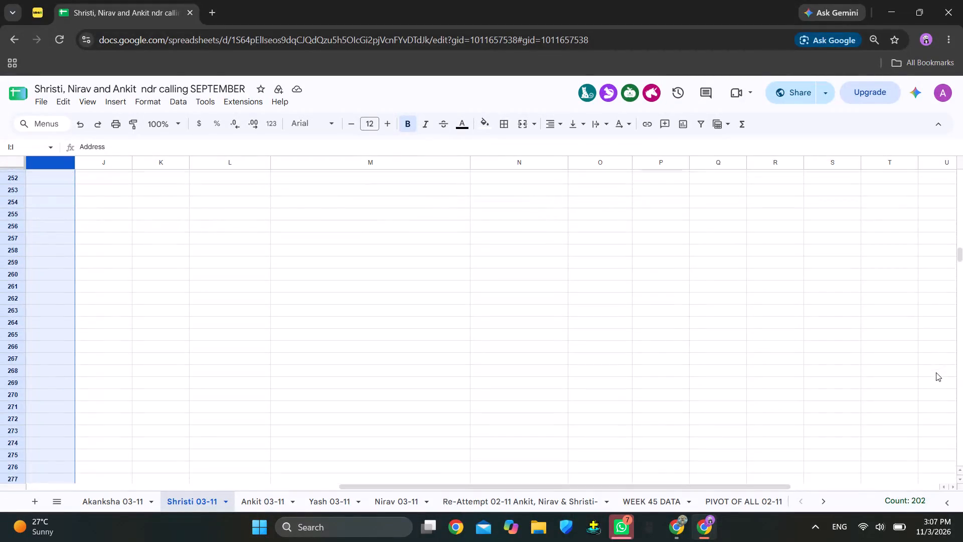
scroll(936, 372, down, 8)
scroll(941, 381, up, 1)
click(905, 452)
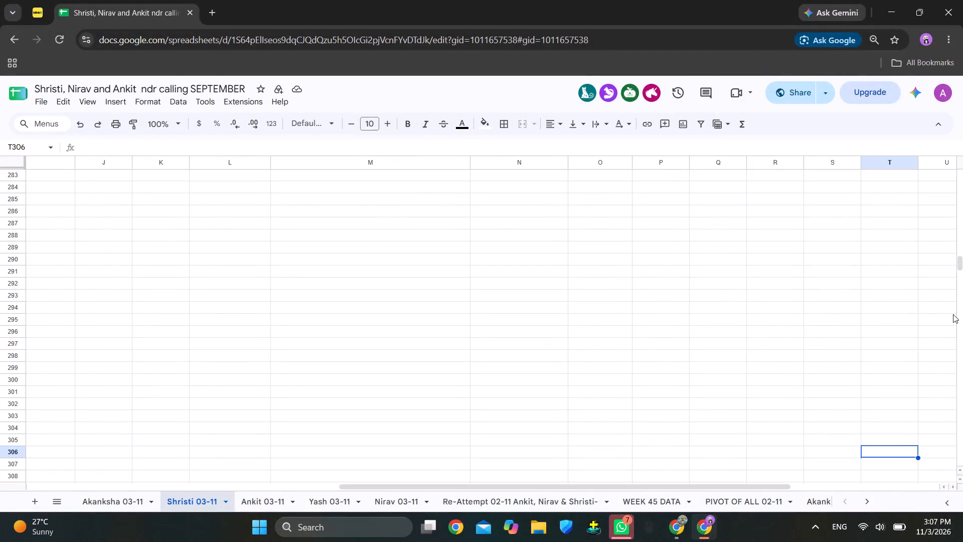
drag(958, 258, 961, 249)
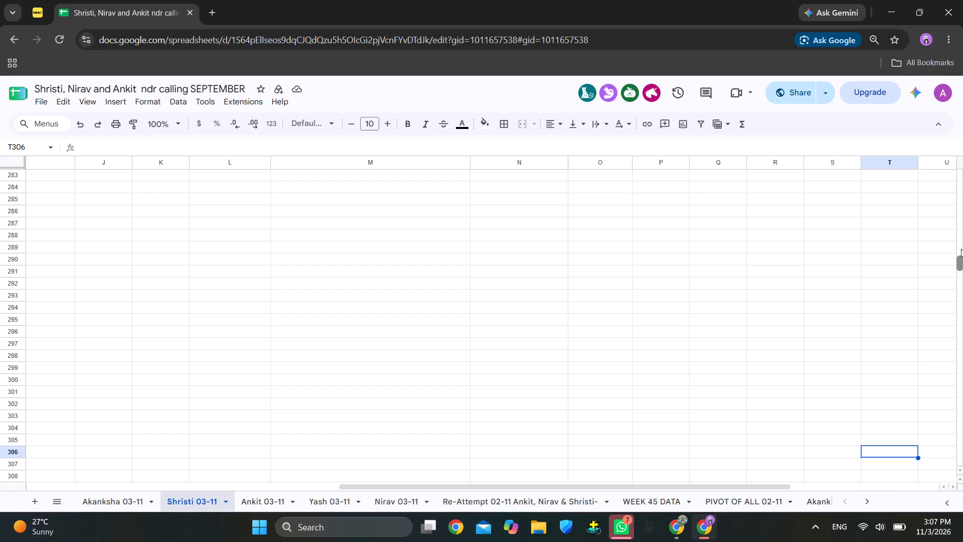
drag(961, 249, 962, 186)
On the Ankit 03-11 sheet, check the row 5 ZafraniÂ® body cream combo order's details and set its remark to "Re Attempt".
click(268, 511)
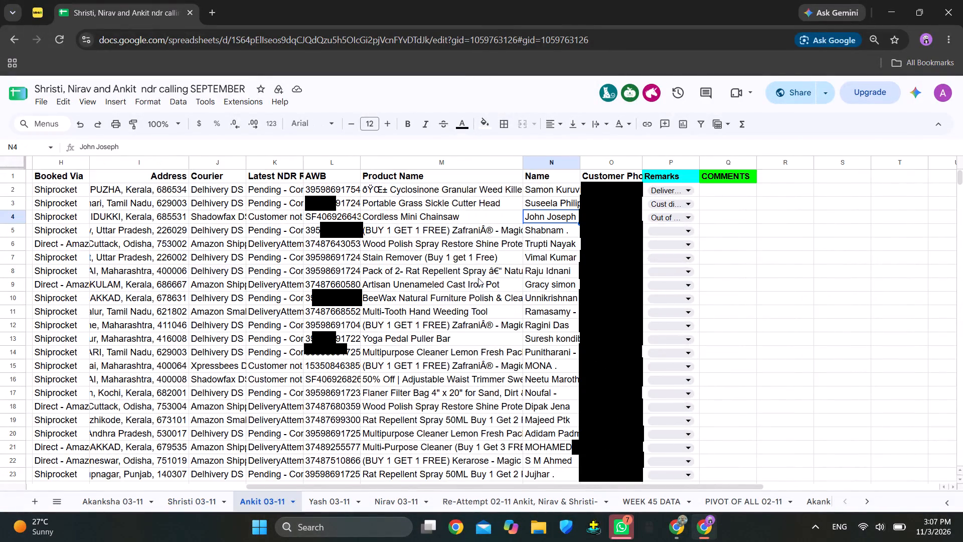
click(549, 231)
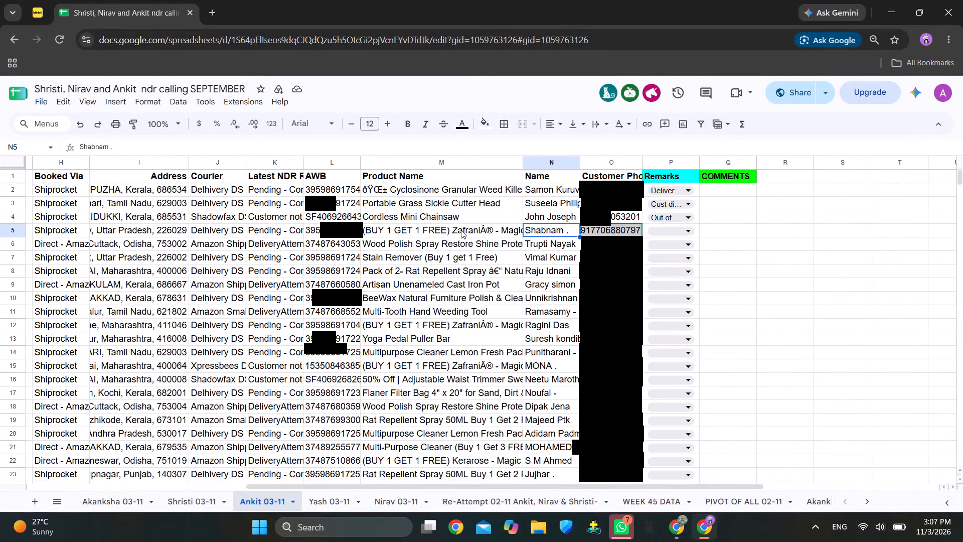
double_click(461, 230)
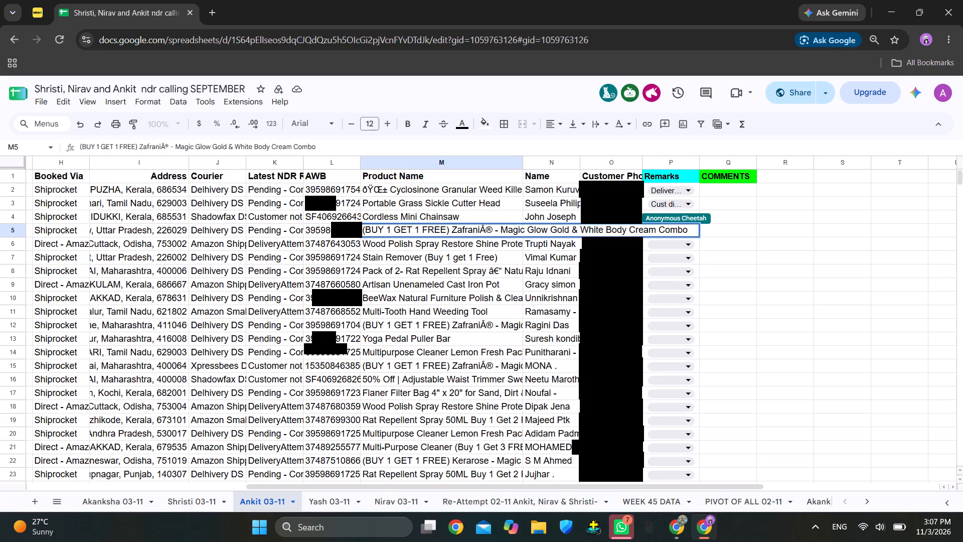
drag(694, 230, 592, 241)
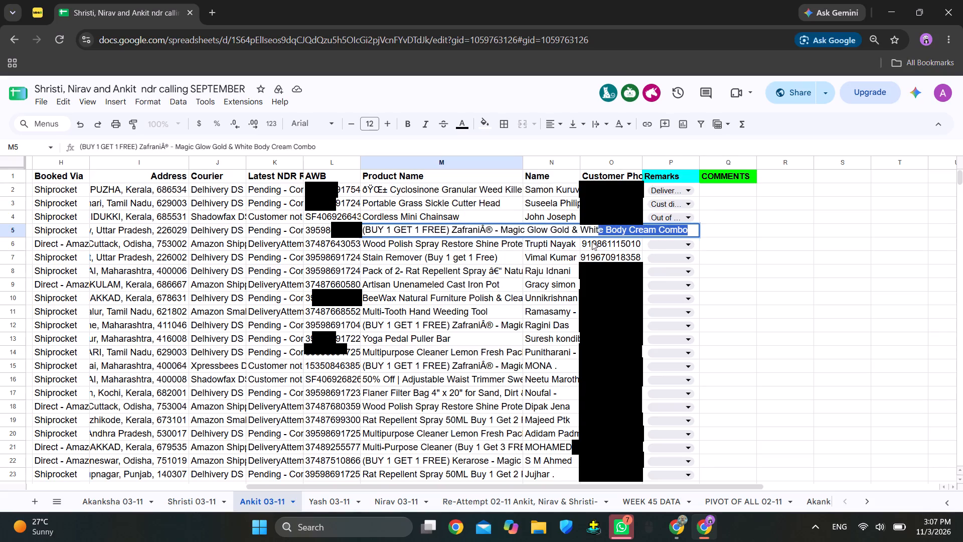
drag(592, 241, 383, 242)
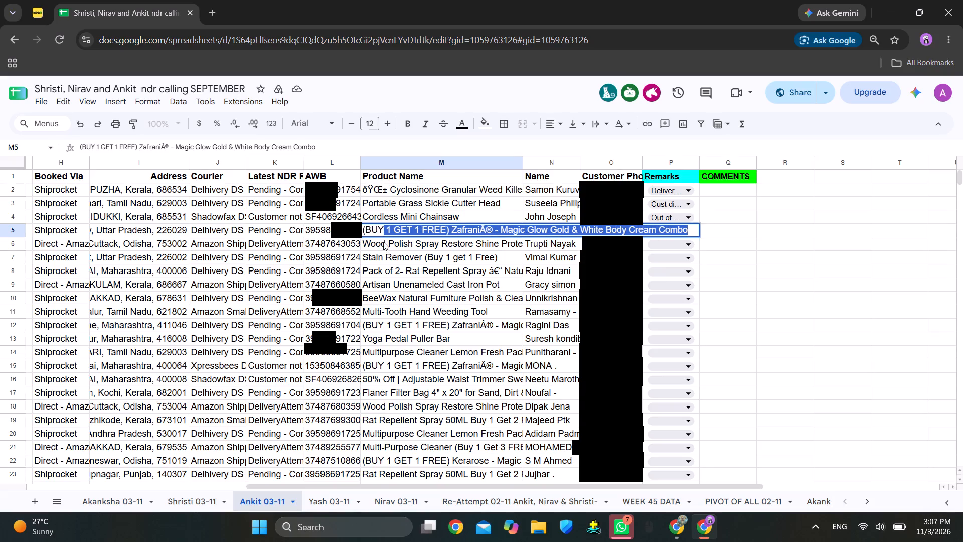
drag(383, 242, 367, 242)
click(319, 232)
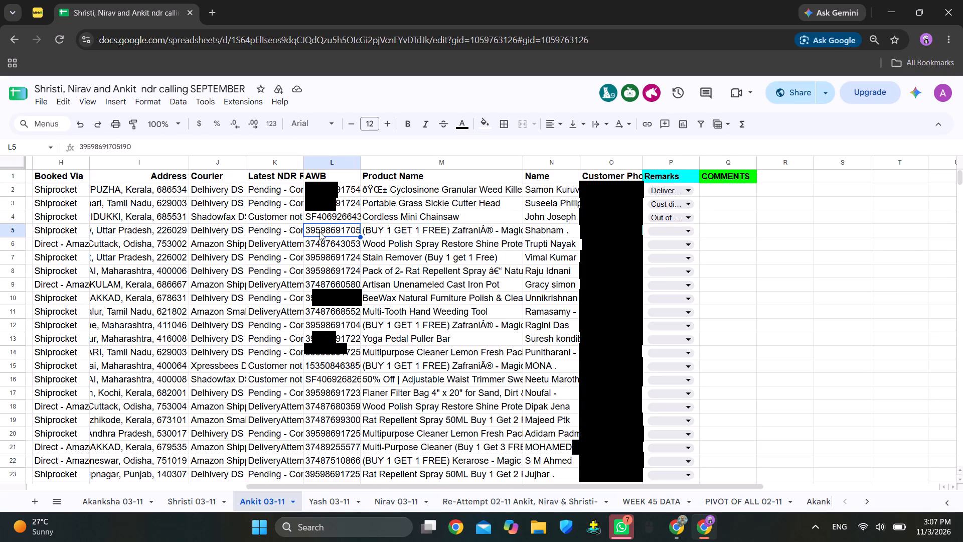
click(552, 232)
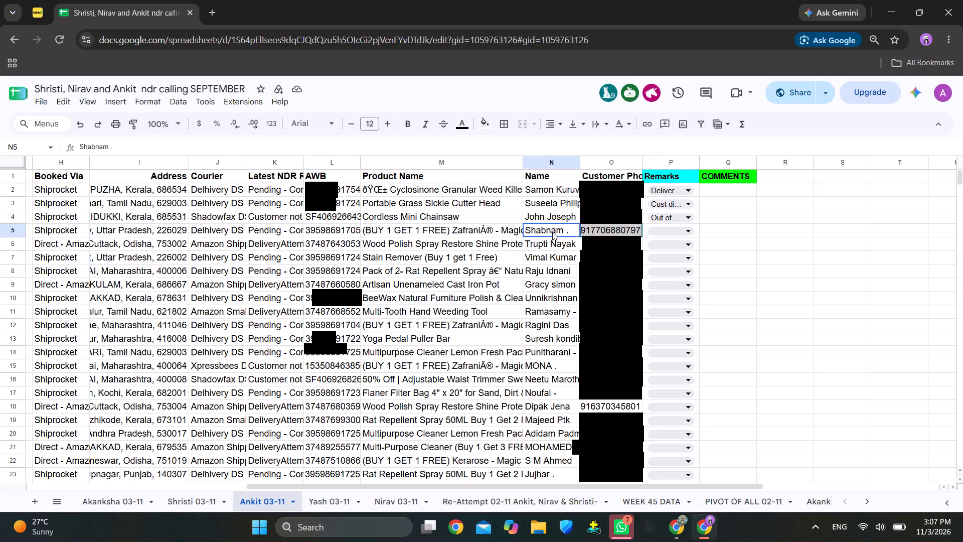
click(655, 232)
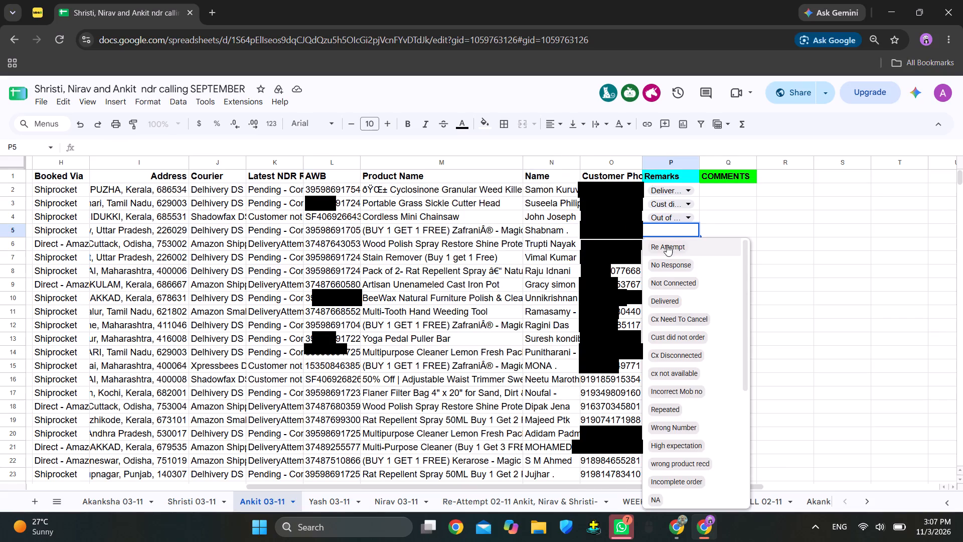
click(667, 245)
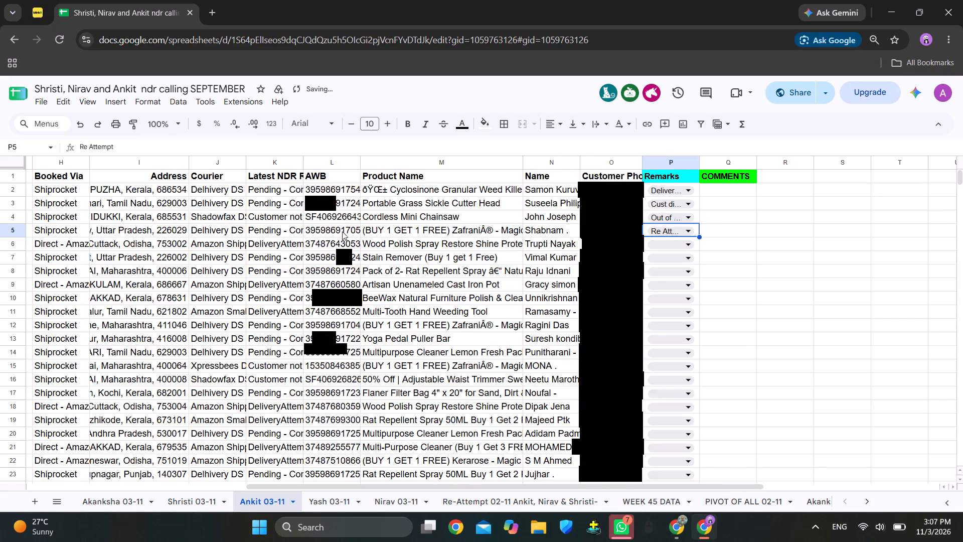
click(344, 232)
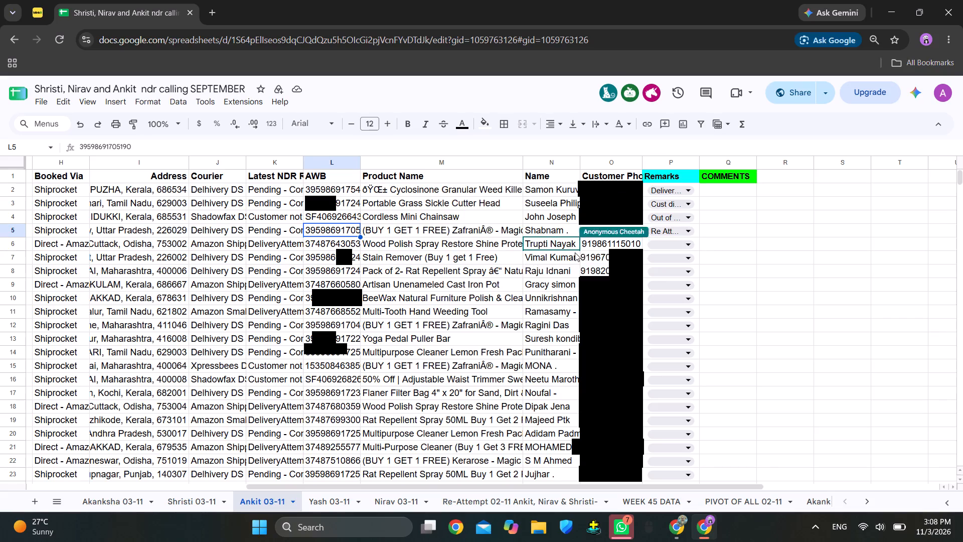
Look through the Ankit 03-11 orders from row 6 down past row 240 to examine the Remarks column.
click(480, 241)
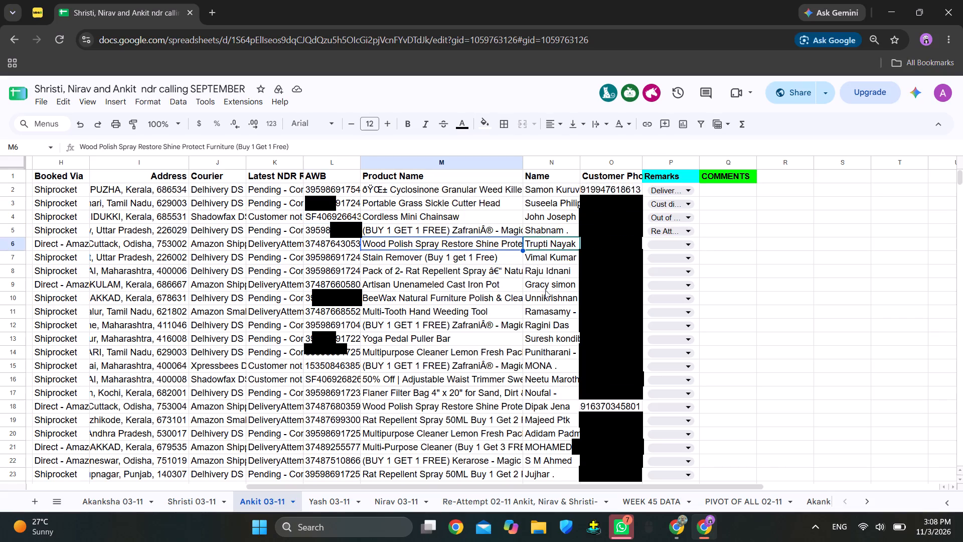
scroll(681, 308, down, 4)
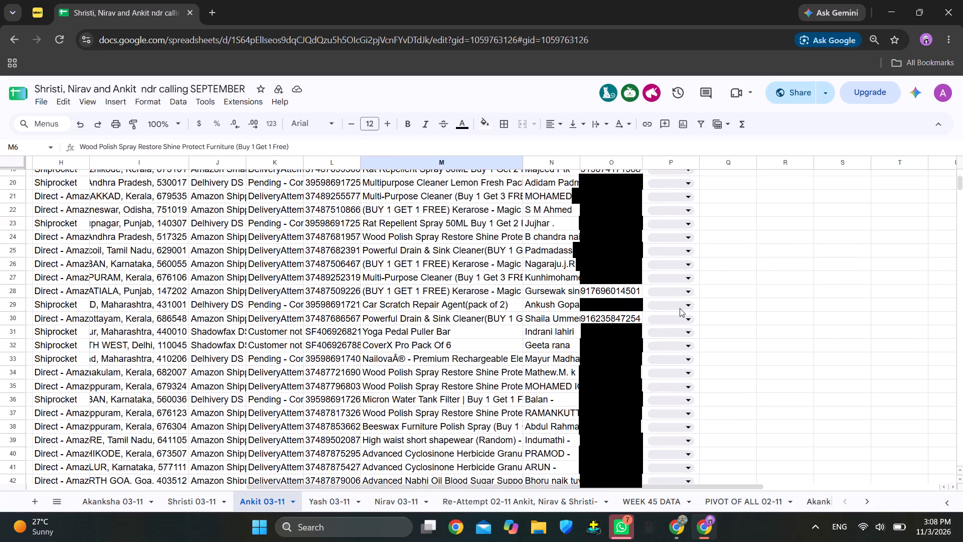
scroll(680, 308, down, 6)
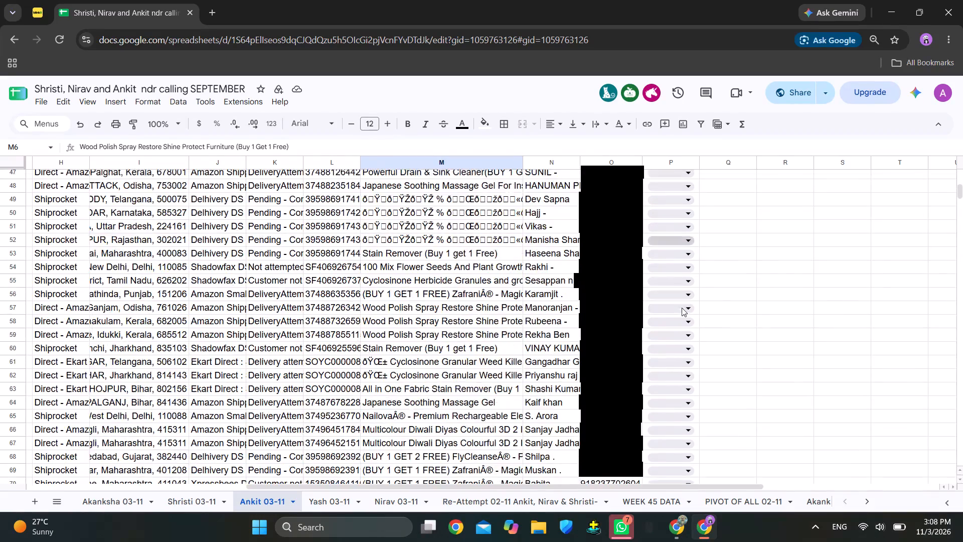
scroll(682, 308, down, 10)
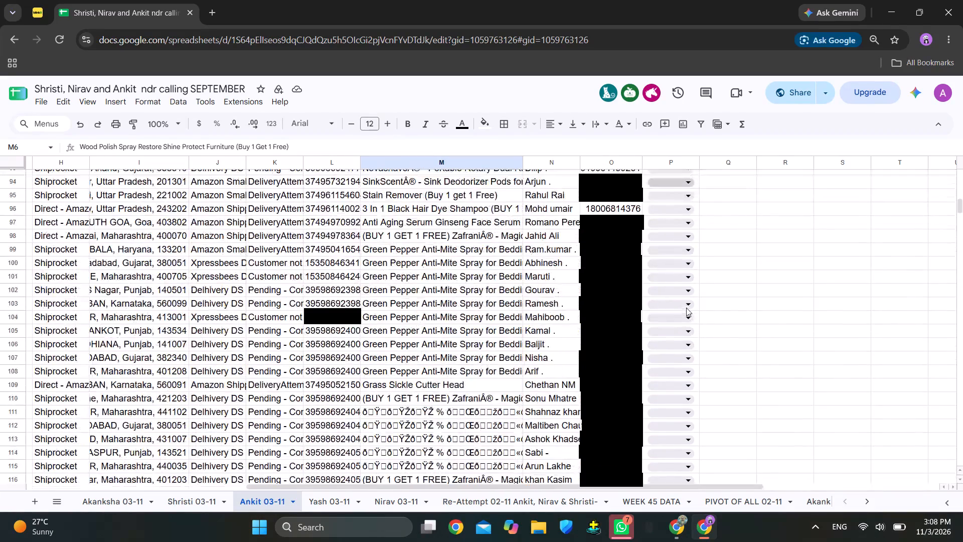
scroll(682, 283, up, 10)
scroll(684, 250, down, 1)
scroll(684, 250, up, 1)
scroll(680, 239, down, 1)
scroll(680, 239, up, 4)
scroll(635, 234, down, 1)
scroll(634, 235, up, 3)
scroll(634, 235, down, 1)
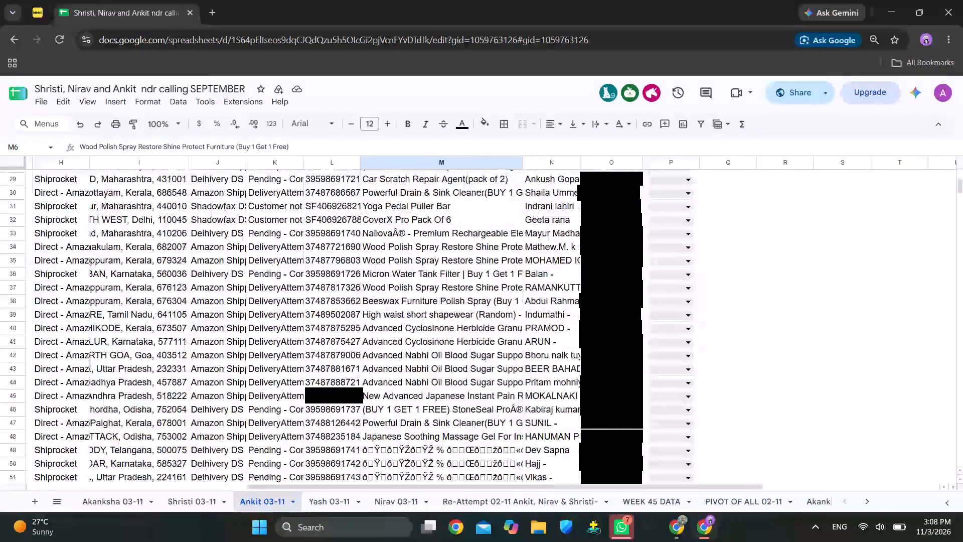
scroll(634, 235, up, 5)
scroll(634, 235, down, 2)
scroll(634, 234, up, 5)
scroll(640, 227, down, 1)
scroll(640, 227, up, 3)
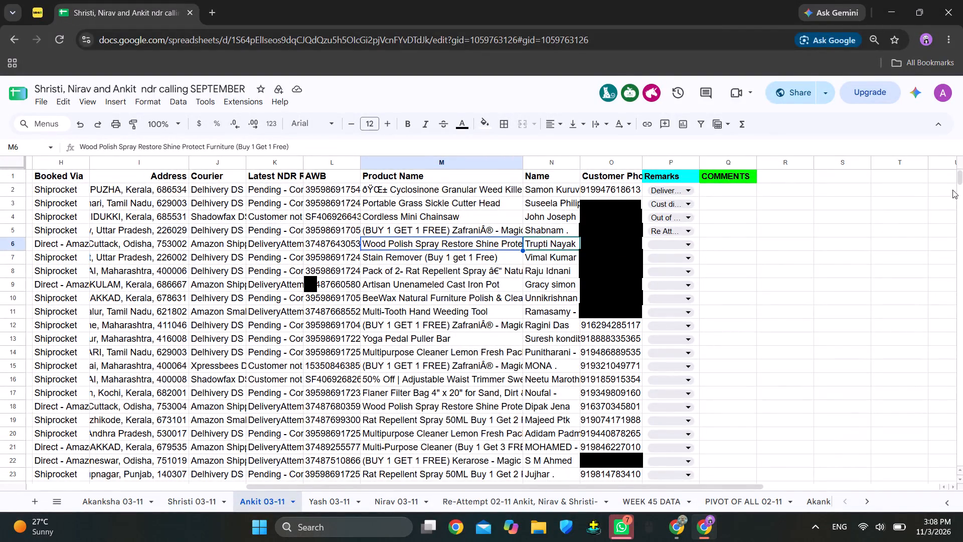
drag(959, 182, 962, 224)
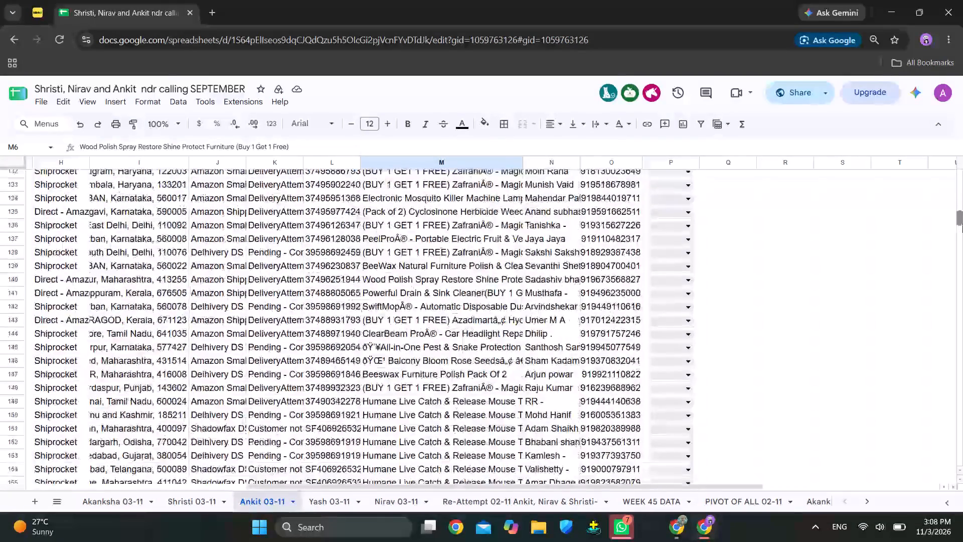
drag(962, 224, 962, 251)
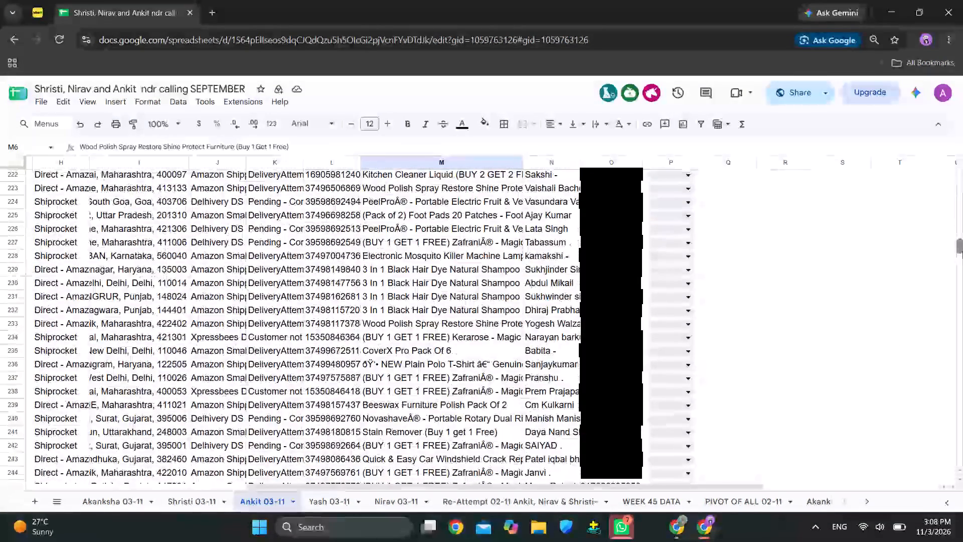
drag(962, 251, 955, 209)
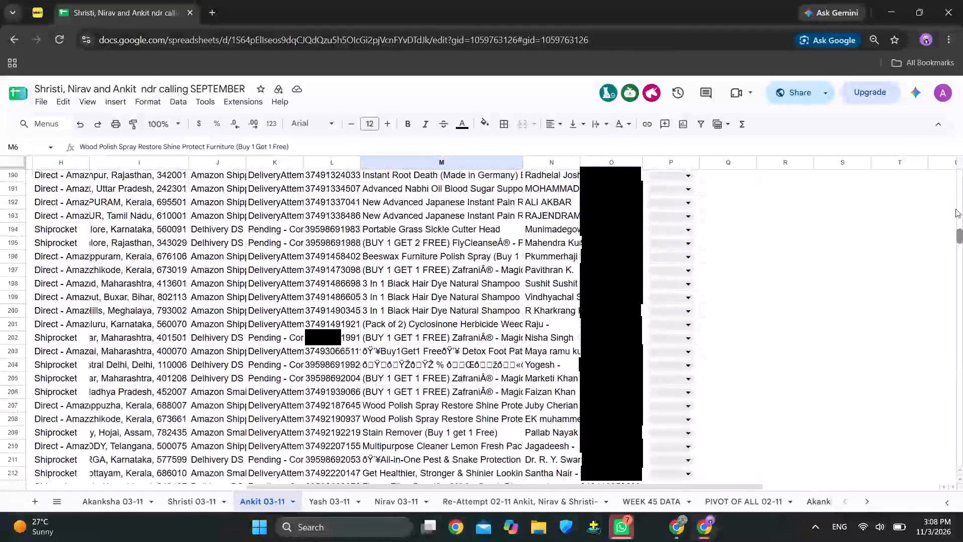
drag(955, 209, 955, 146)
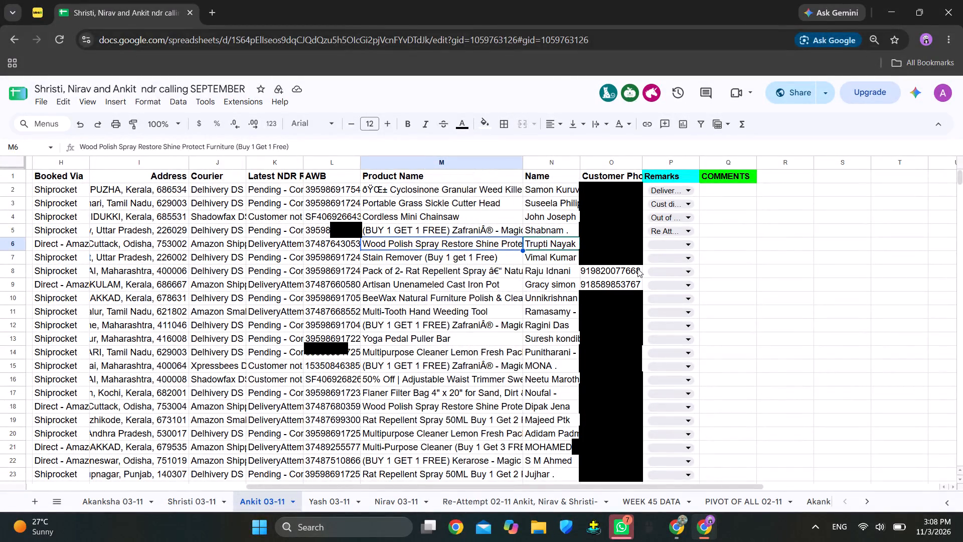
Set the row 6 remark for the Wood Polish Spray order to "Re Attempt" and select that order's AWB number.
click(677, 242)
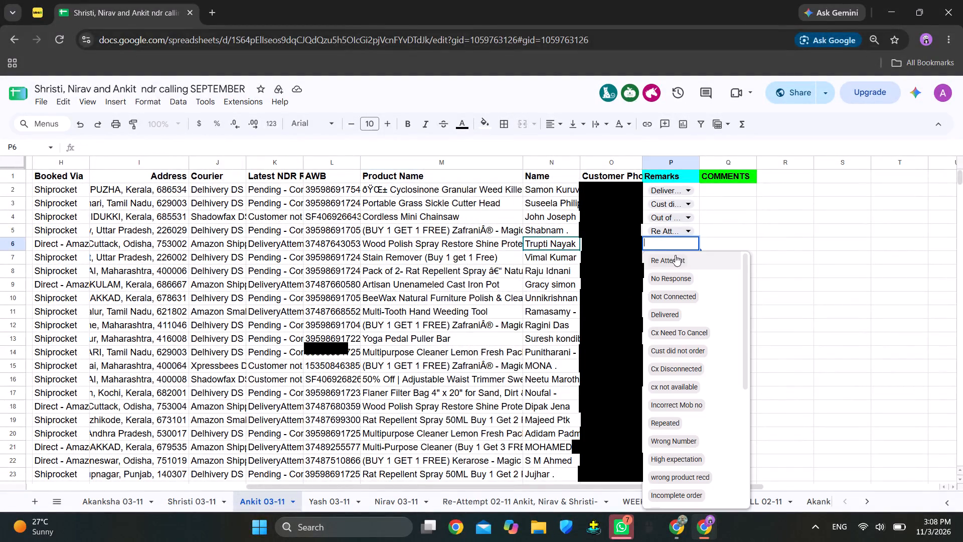
click(674, 255)
click(340, 243)
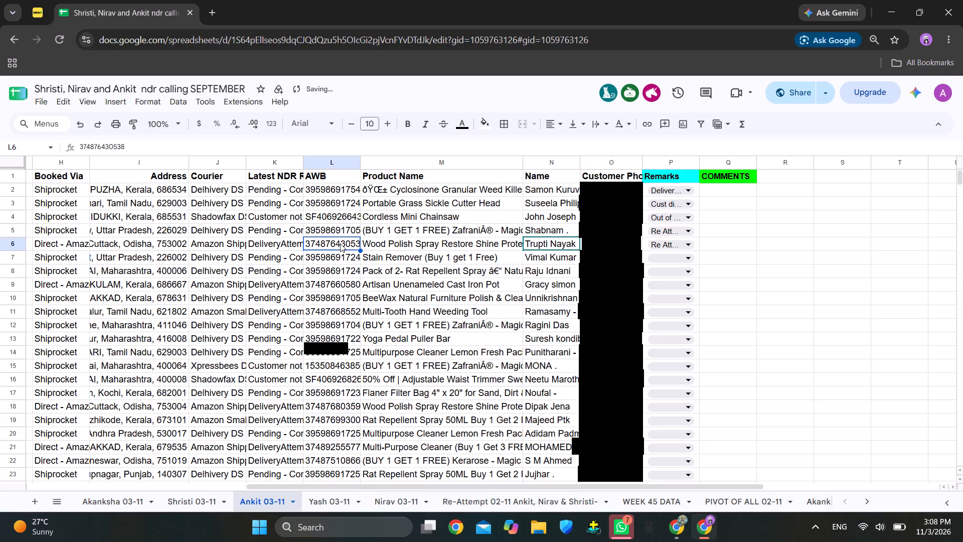
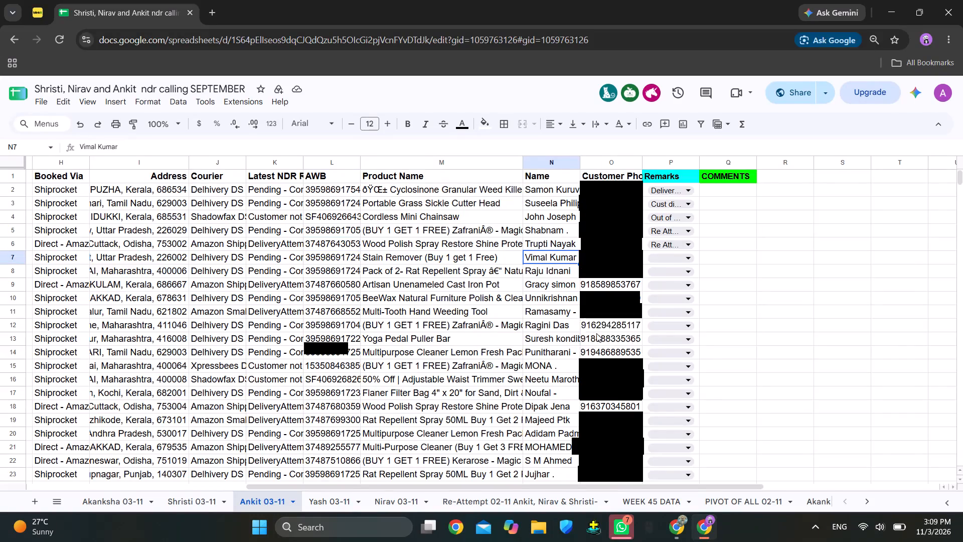
Minimize the spreadsheet's browser window and launch the Kuro application from the desktop.
click(893, 15)
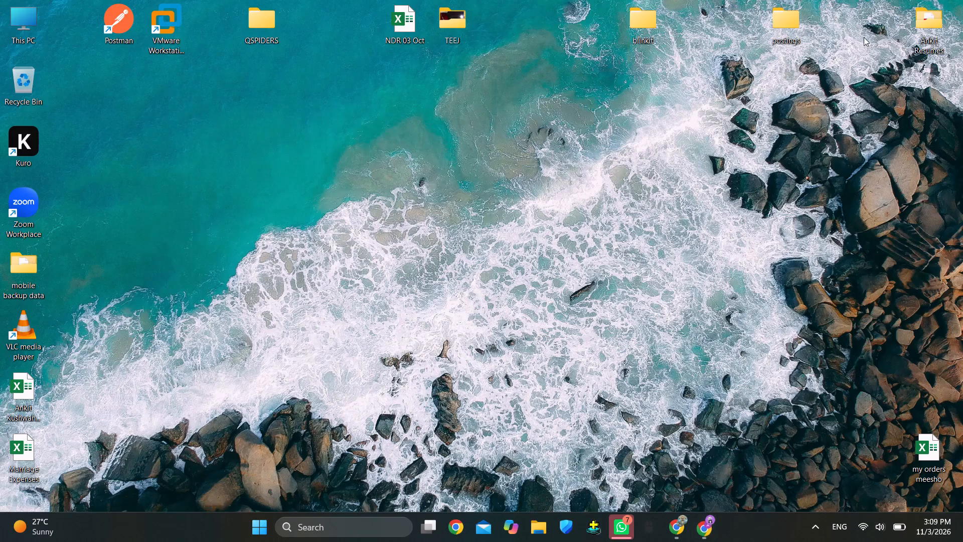
double_click(29, 139)
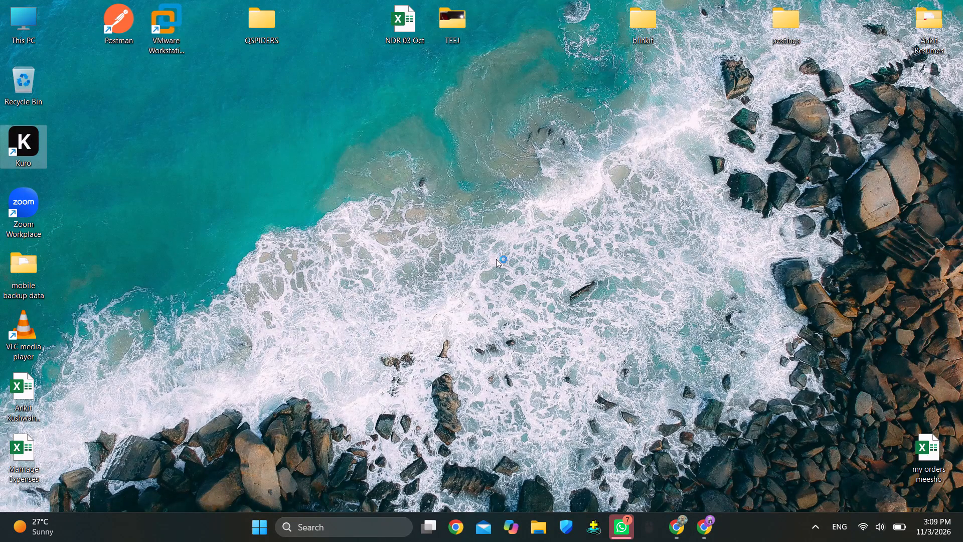
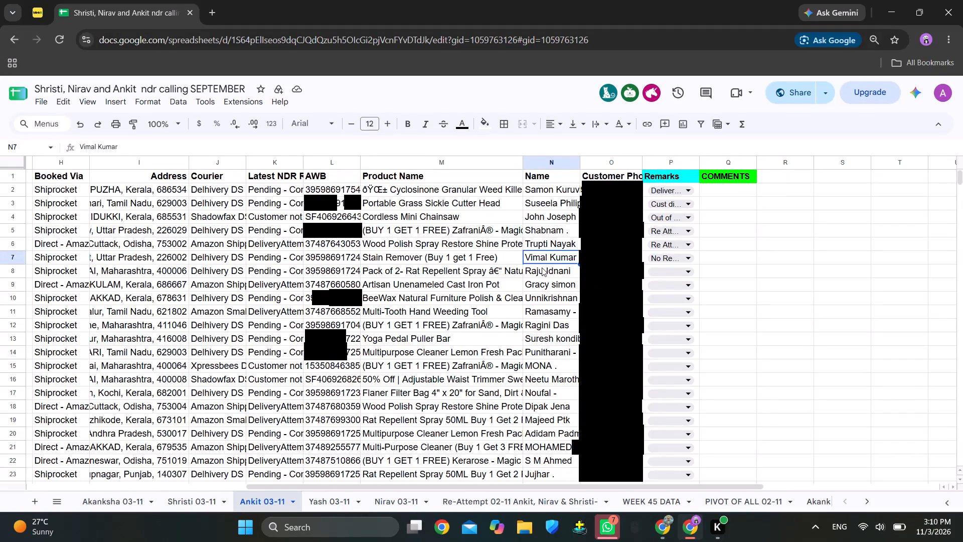
Read the full product name and AWB number of the row 8 order and set its remark to Re Attempt.
double_click(487, 274)
drag(731, 269, 670, 282)
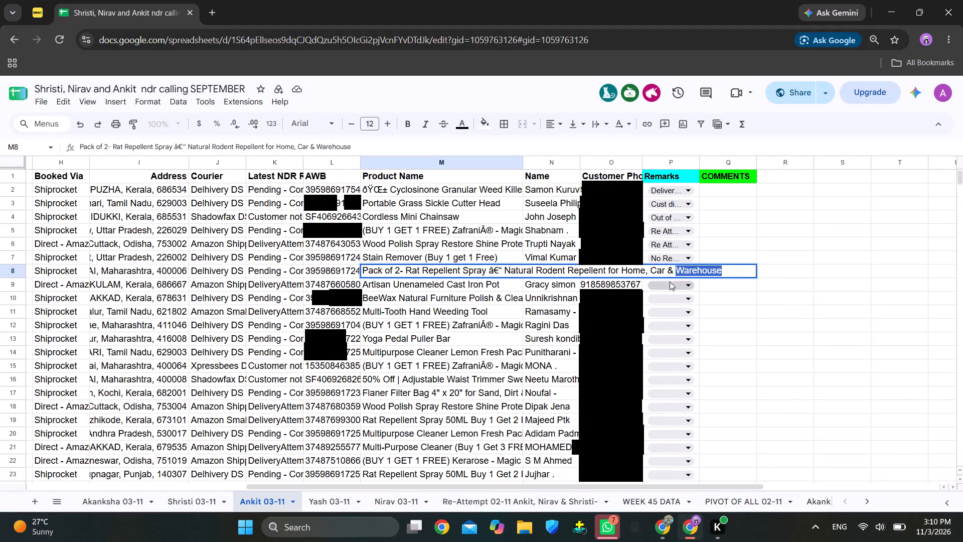
drag(670, 282, 435, 282)
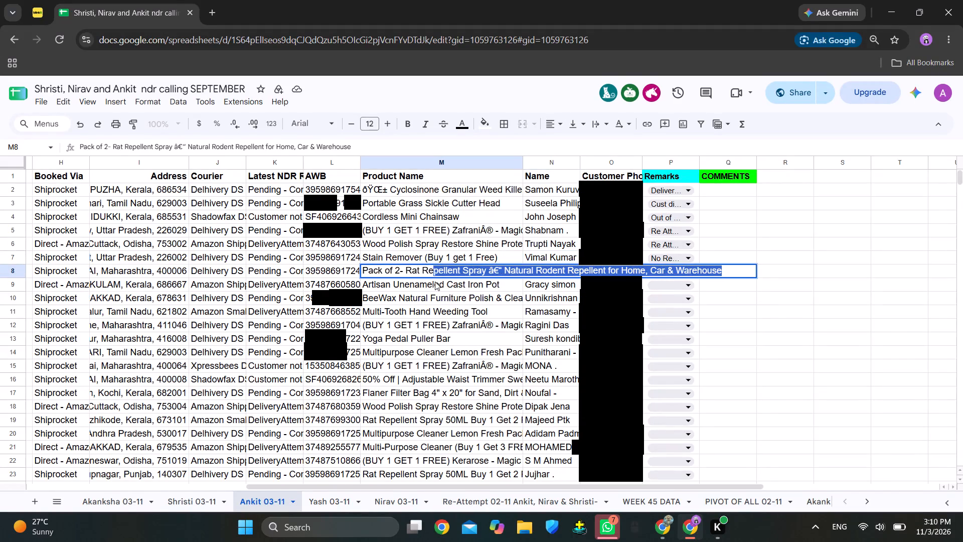
drag(435, 282, 368, 276)
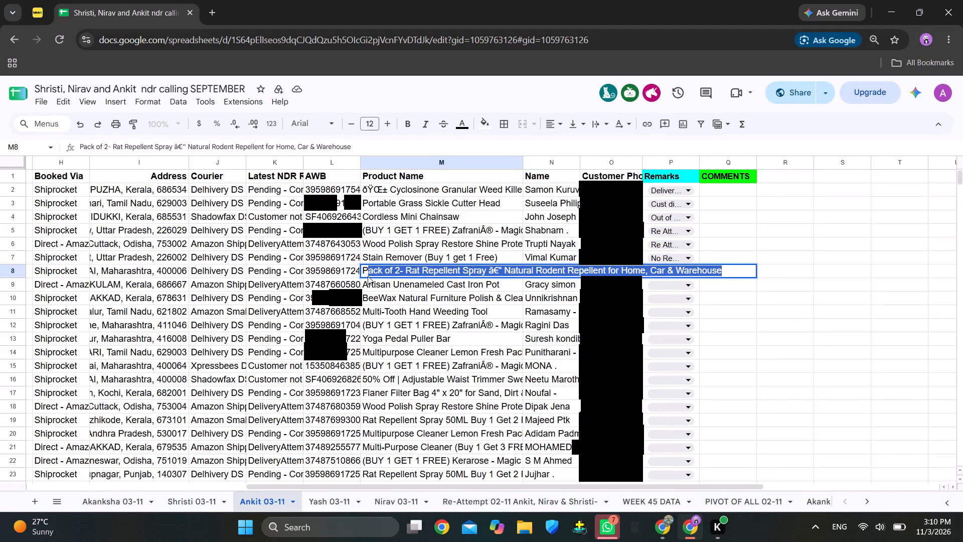
drag(368, 276, 364, 275)
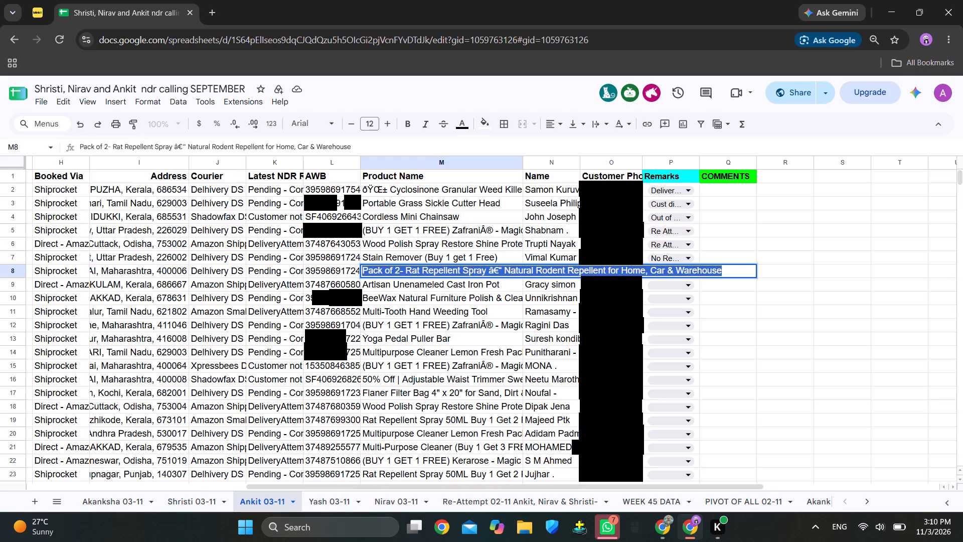
click(334, 272)
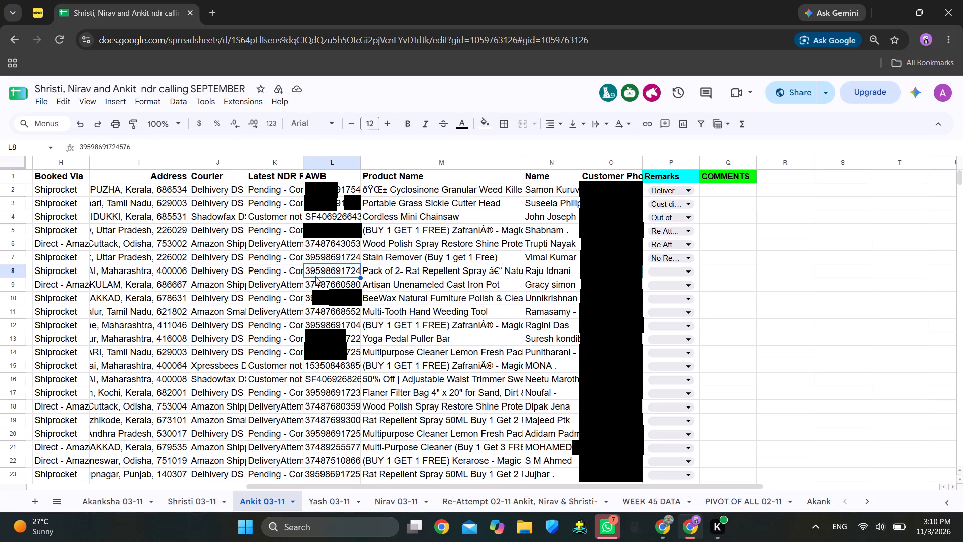
click(661, 272)
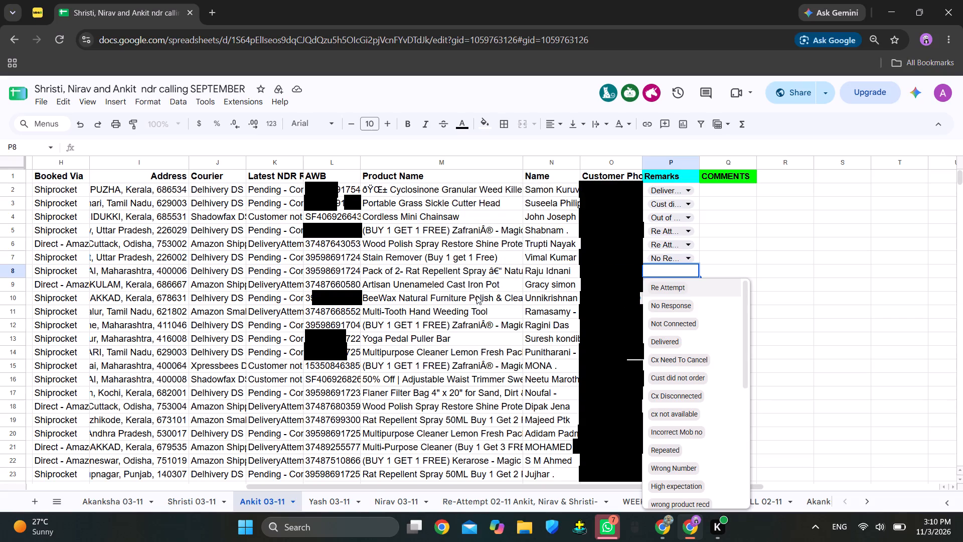
click(669, 287)
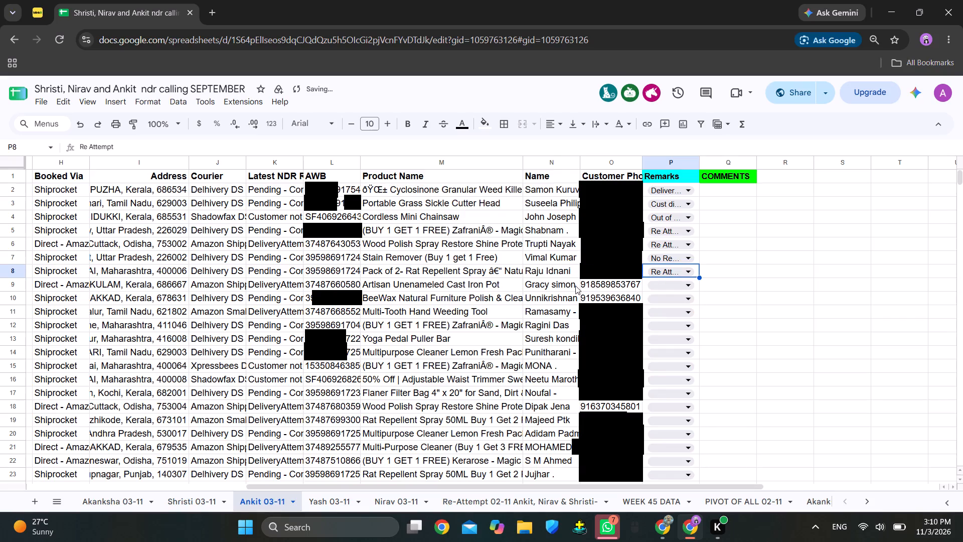
Select the AWB number of the rat repellent spray order in row 8.
click(335, 270)
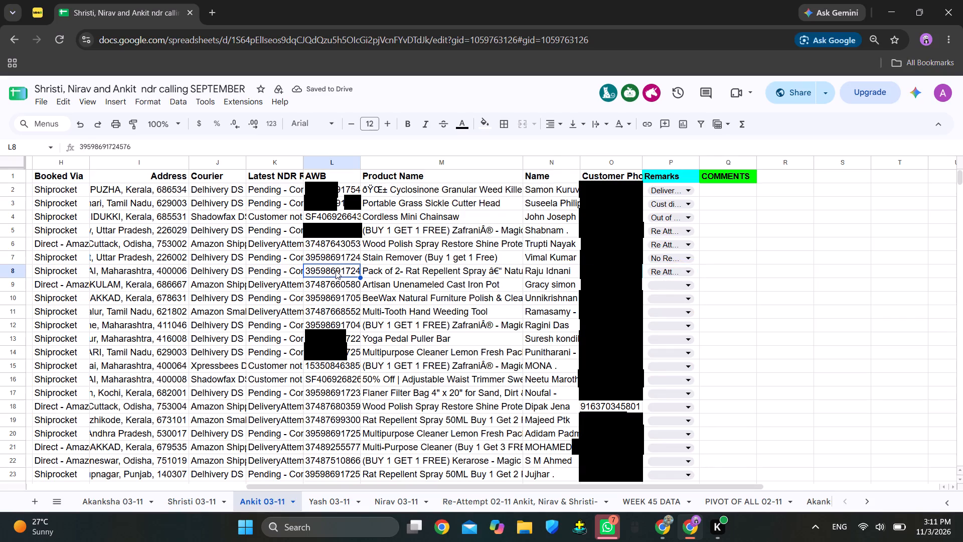
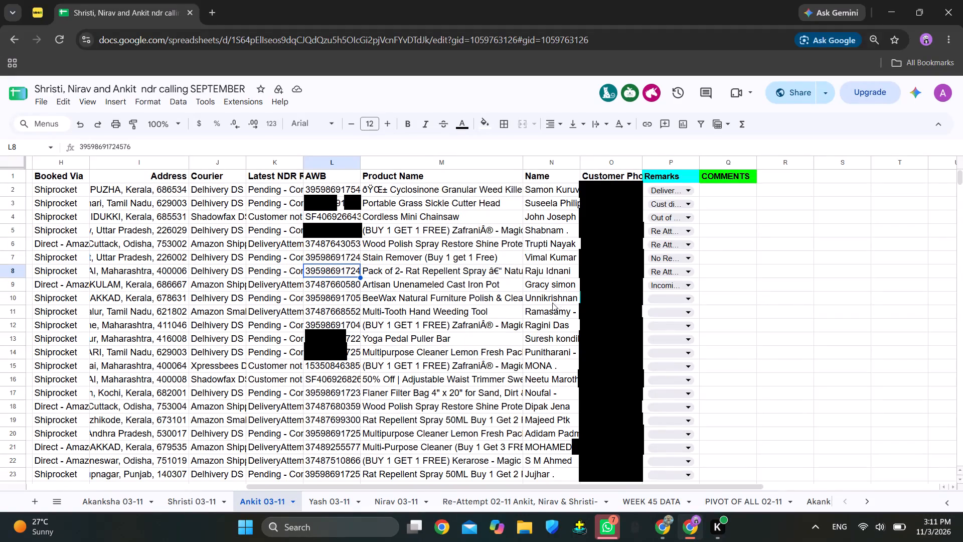
Read the customer name, full product name, AWB number and full delivery address of the row 10 order.
click(559, 297)
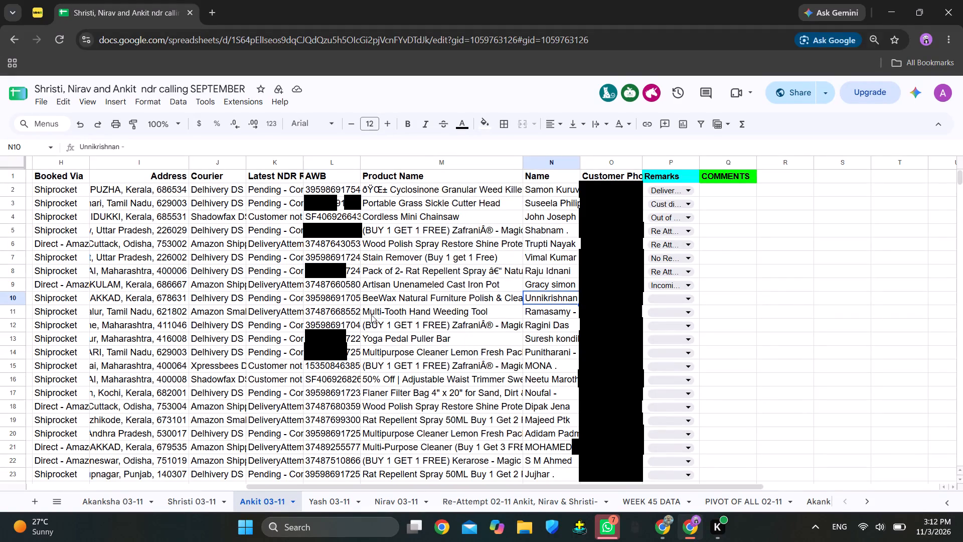
double_click(452, 296)
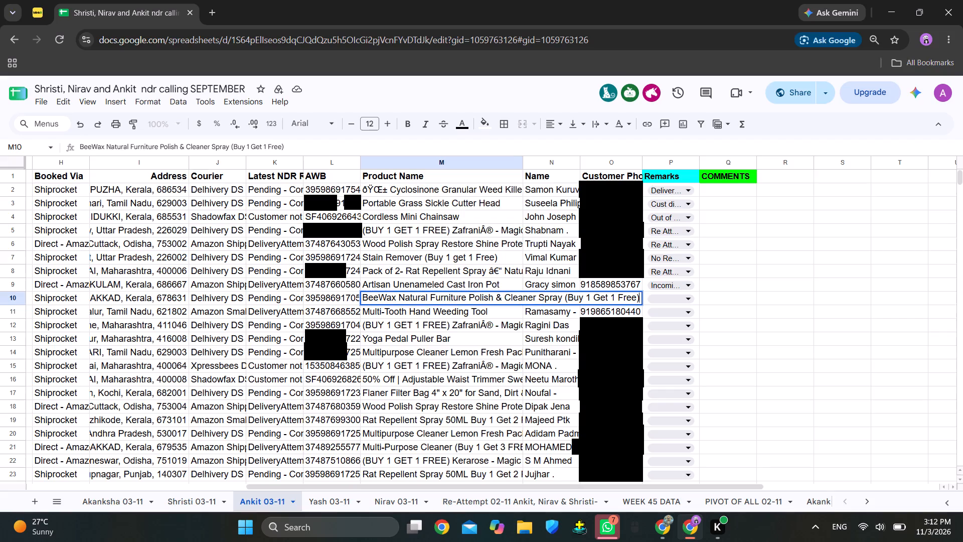
drag(632, 301, 598, 303)
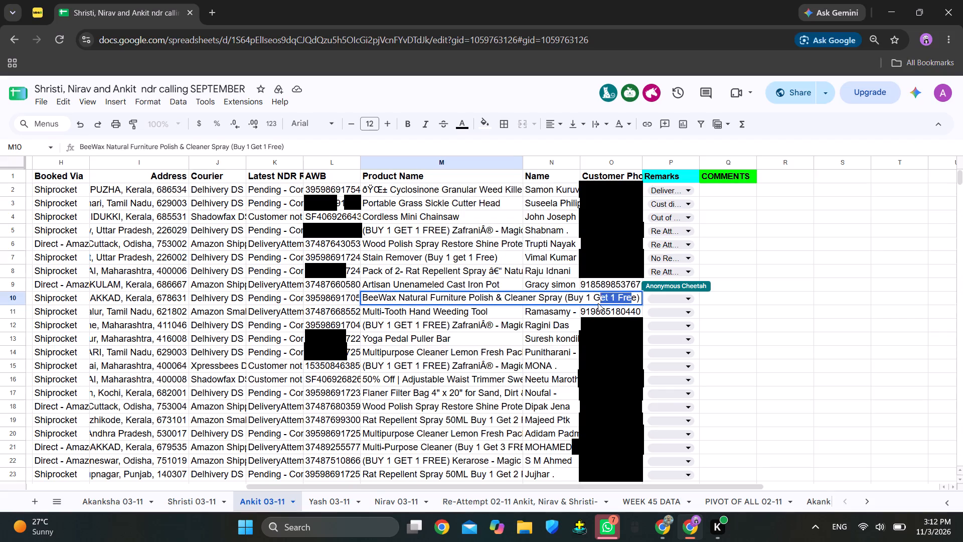
drag(598, 303, 460, 306)
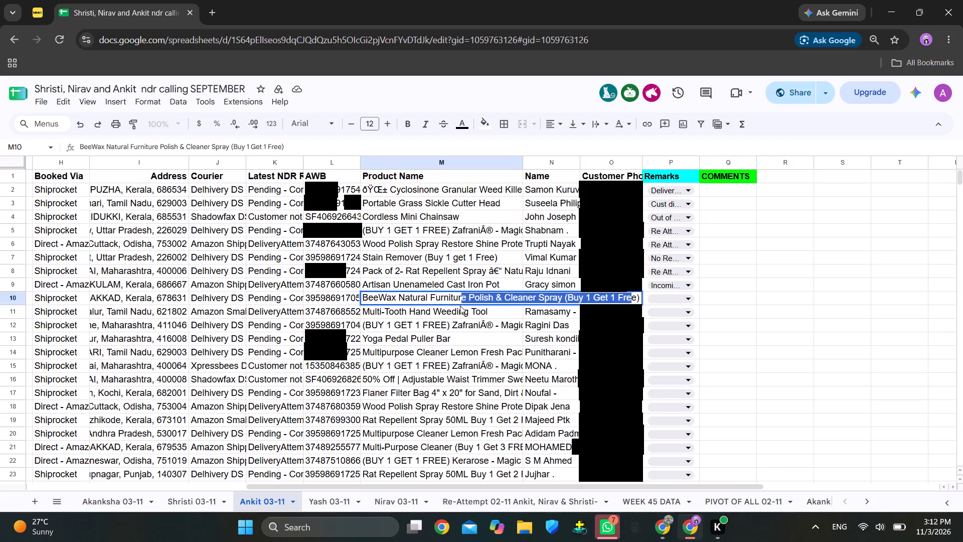
drag(460, 306, 357, 304)
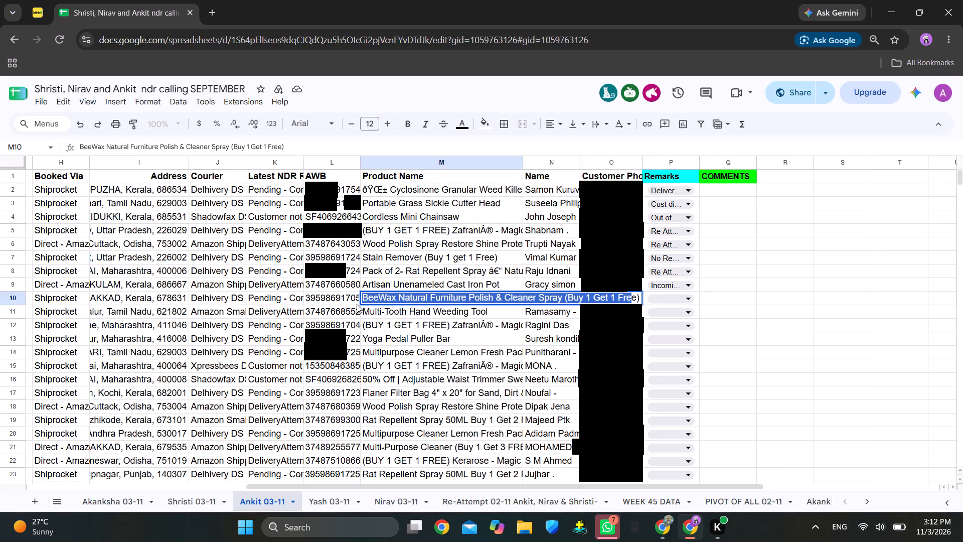
click(338, 302)
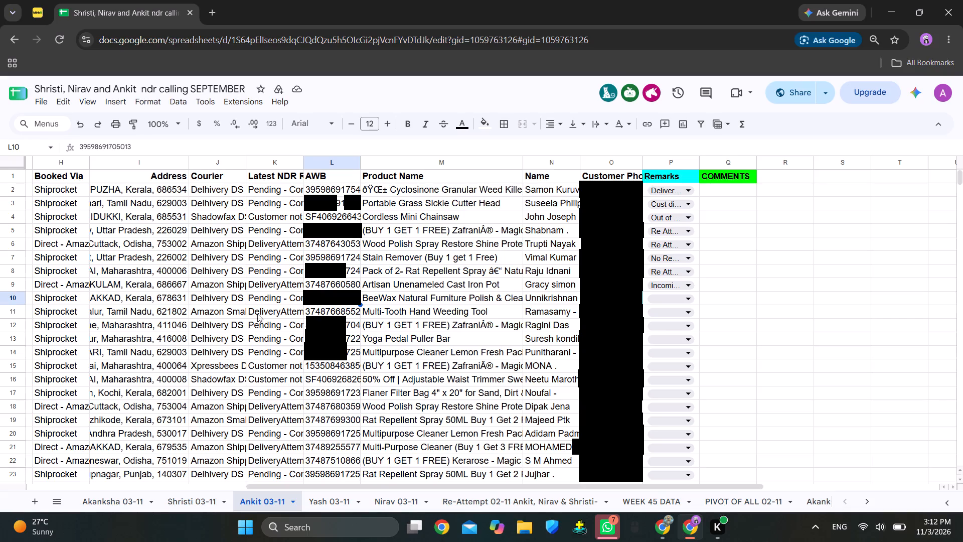
double_click(128, 295)
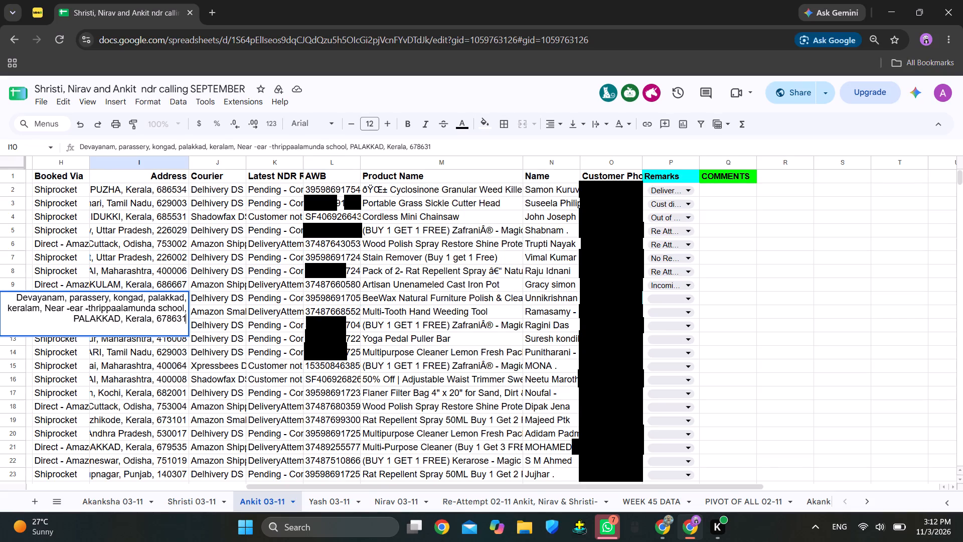
drag(185, 324, 96, 311)
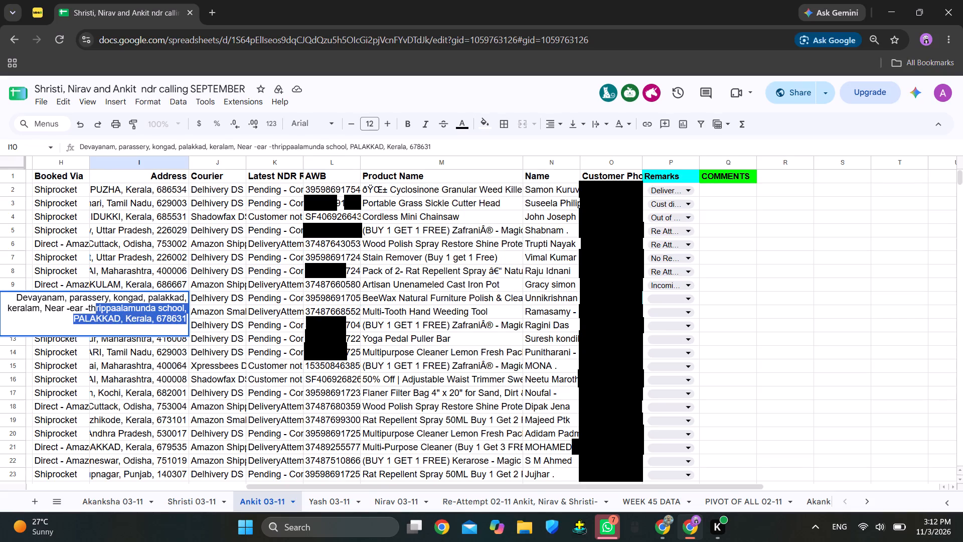
drag(96, 311, 46, 300)
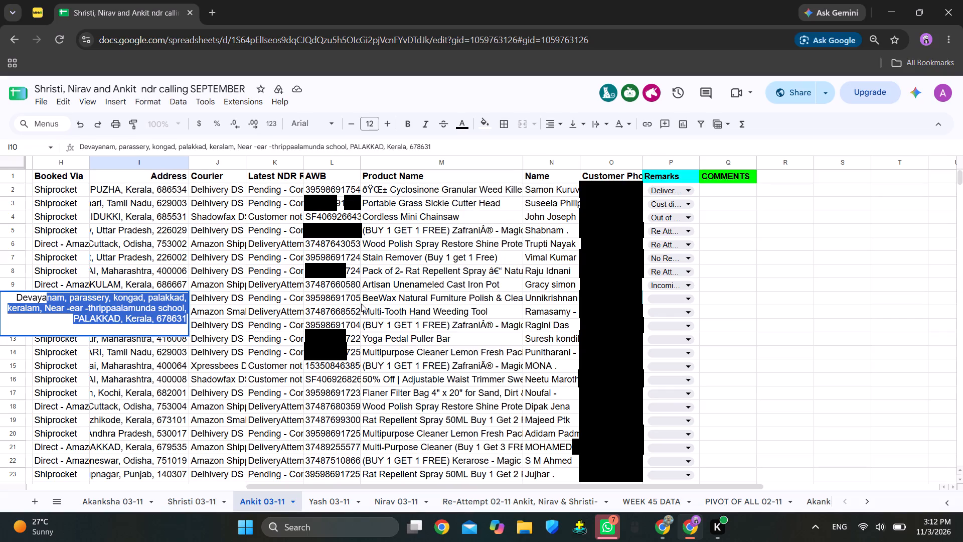
Recheck the row 10 order's product and customer name and set its remark to Re Attempt.
click(415, 298)
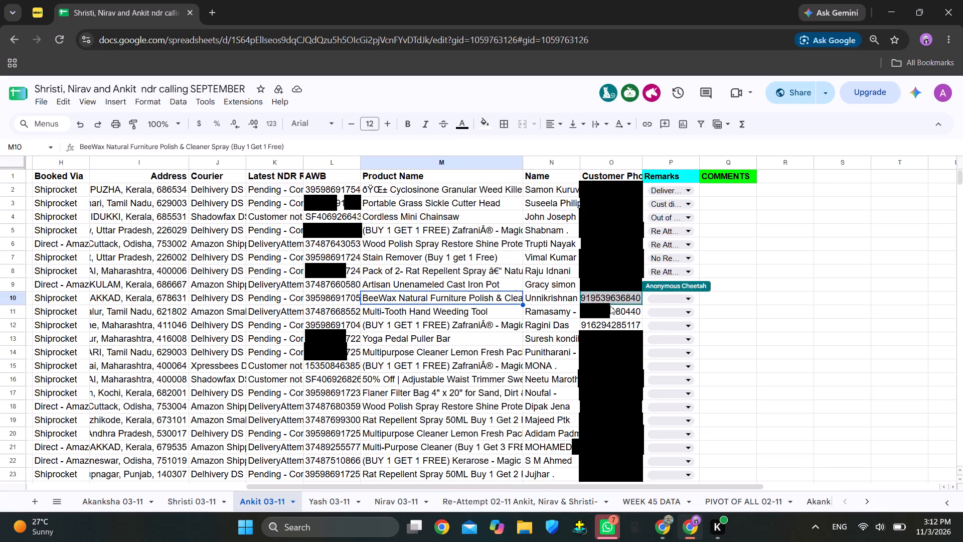
double_click(562, 298)
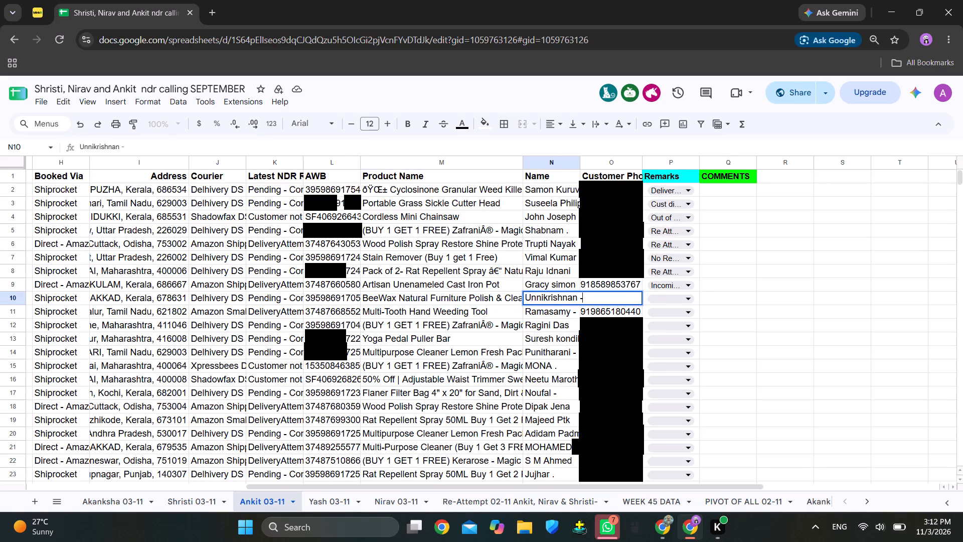
drag(593, 298, 527, 301)
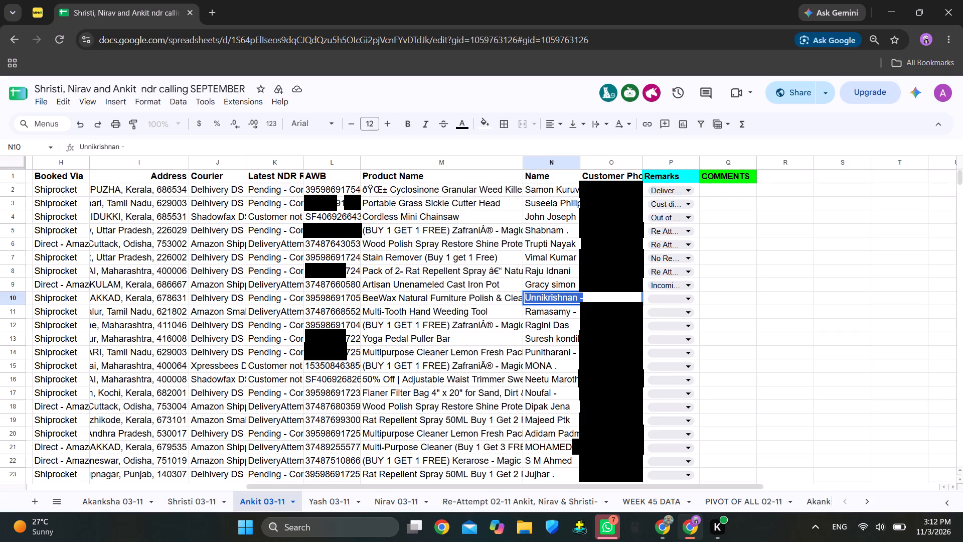
click(658, 300)
click(667, 314)
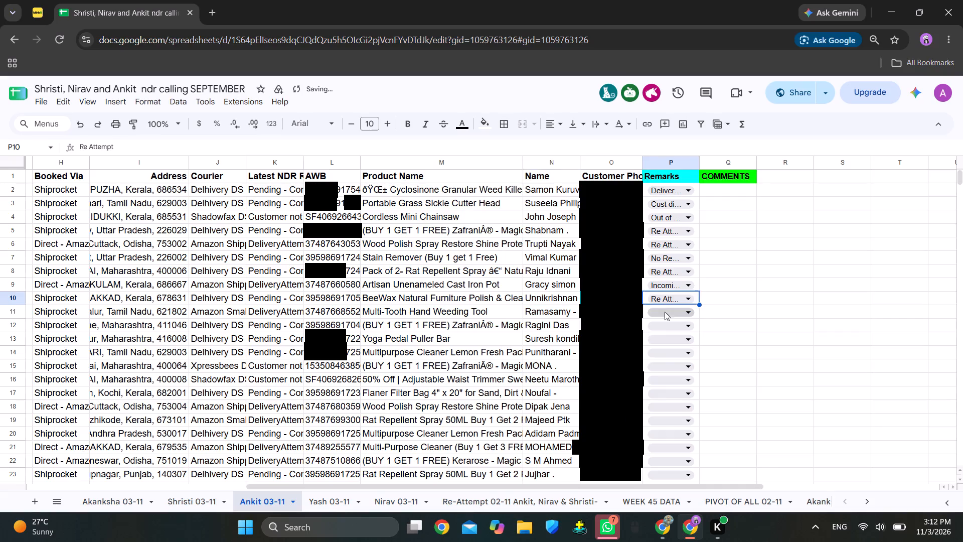
Check the AWB number of the row 10 order and the customer name of the row 11 order.
click(331, 299)
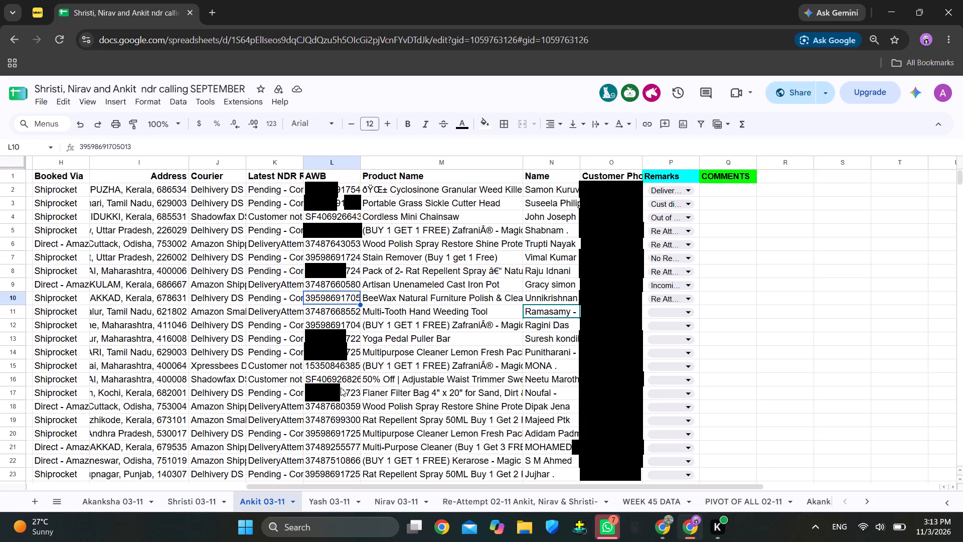
click(548, 313)
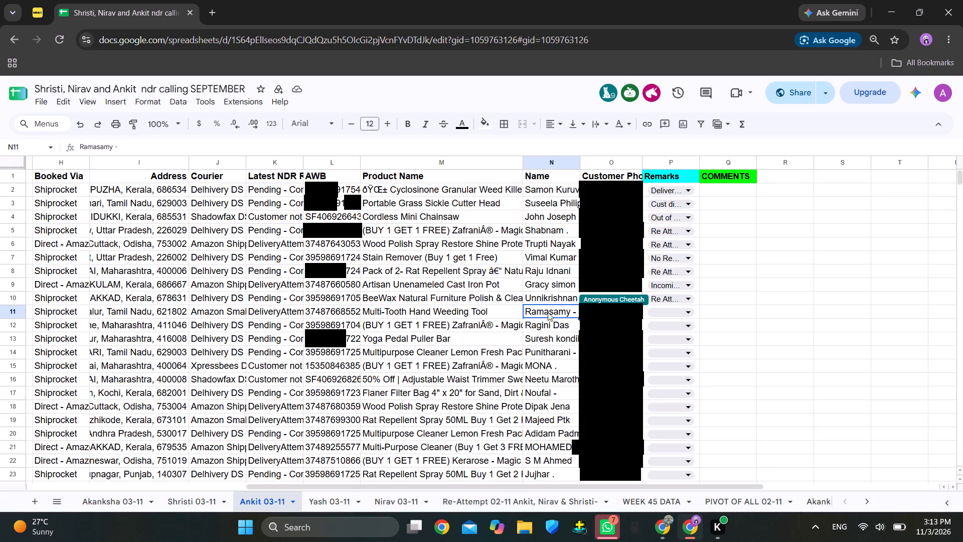
Look through the Akanksha, Shristi, Yash and Nirav 03-11 sheets to review their recorded remarks and comments.
click(111, 507)
click(181, 497)
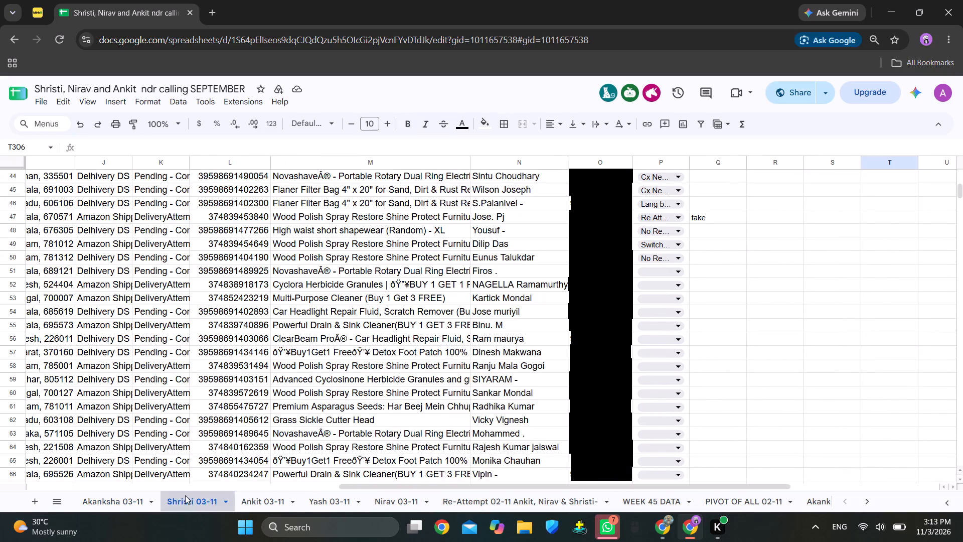
click(325, 502)
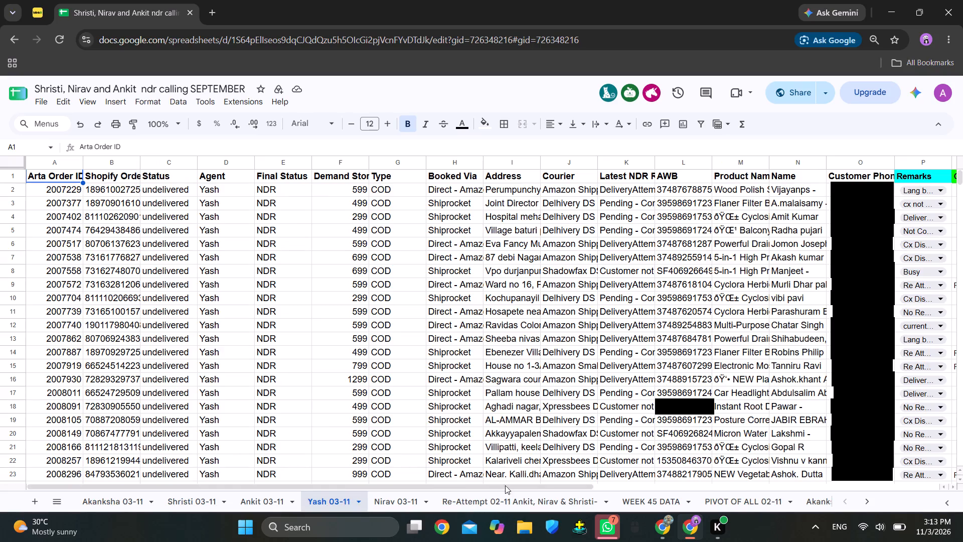
drag(484, 487, 663, 497)
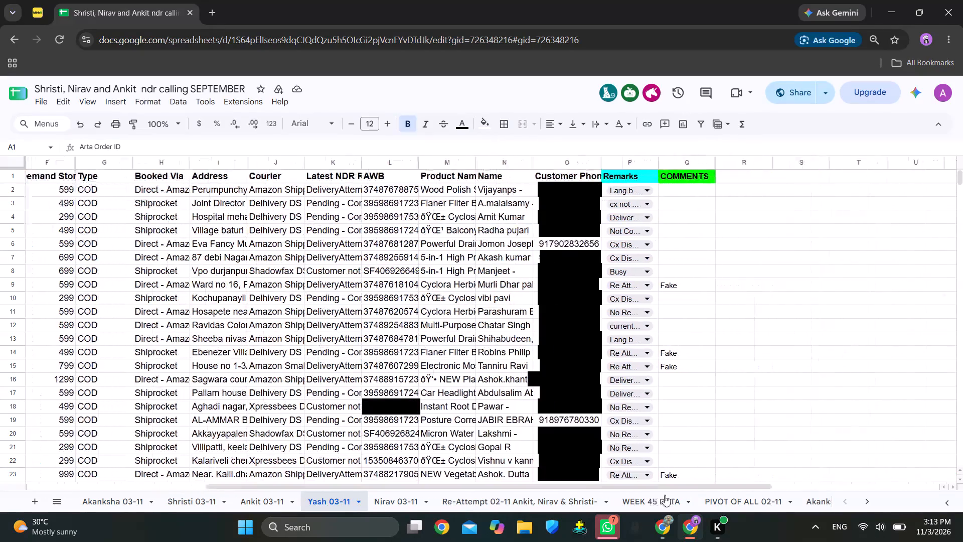
scroll(691, 400, up, 1)
scroll(691, 400, down, 1)
scroll(690, 400, up, 1)
scroll(683, 404, down, 2)
scroll(676, 411, up, 1)
scroll(676, 411, down, 9)
scroll(679, 408, up, 1)
scroll(679, 408, down, 3)
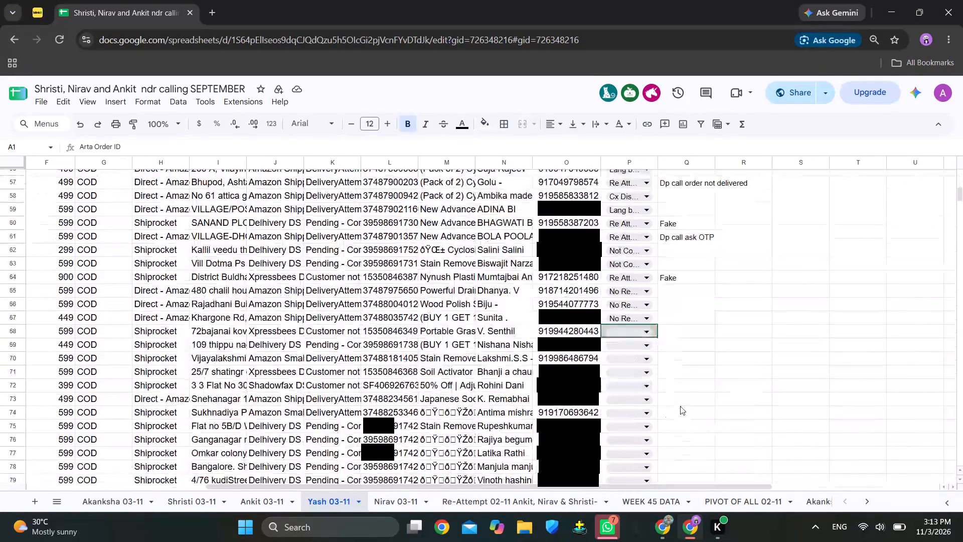
click(409, 503)
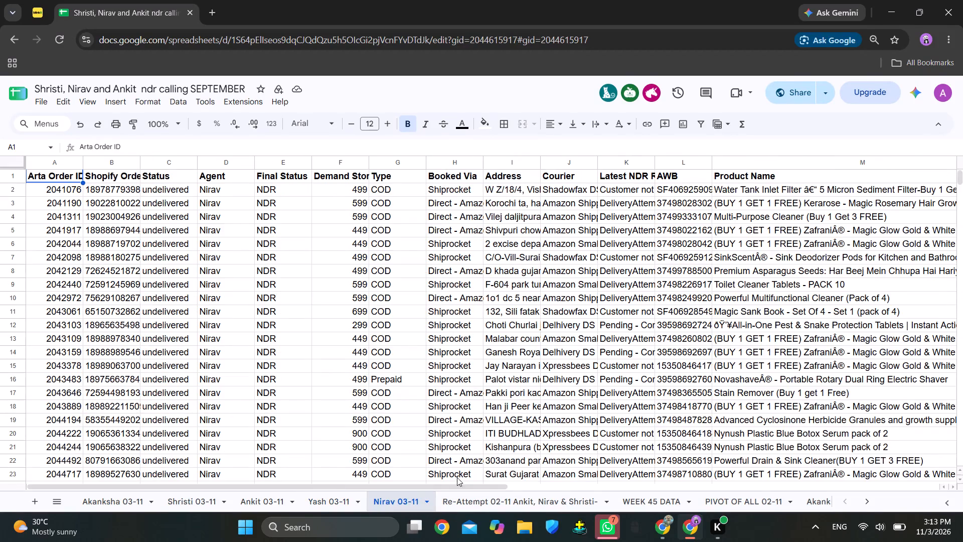
drag(443, 487, 715, 496)
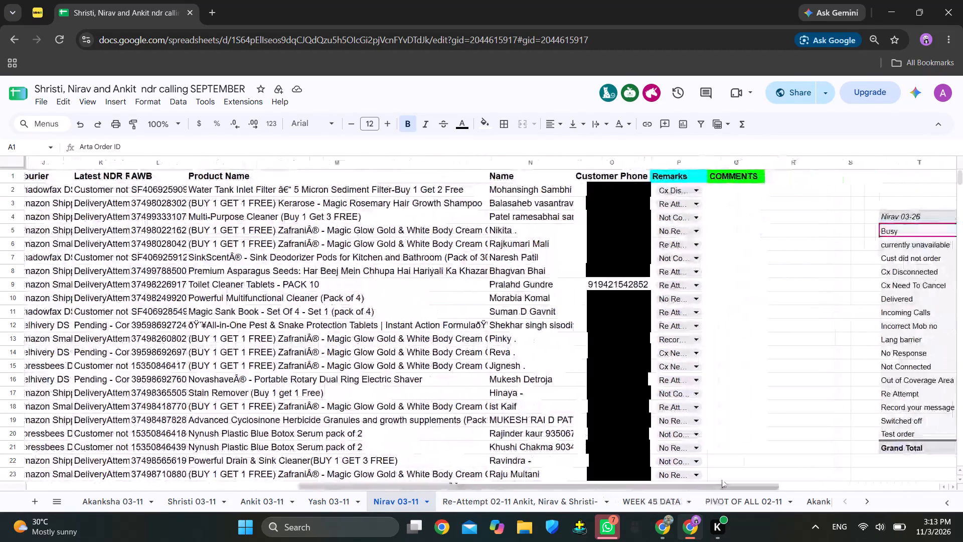
scroll(733, 361, down, 3)
scroll(739, 362, up, 2)
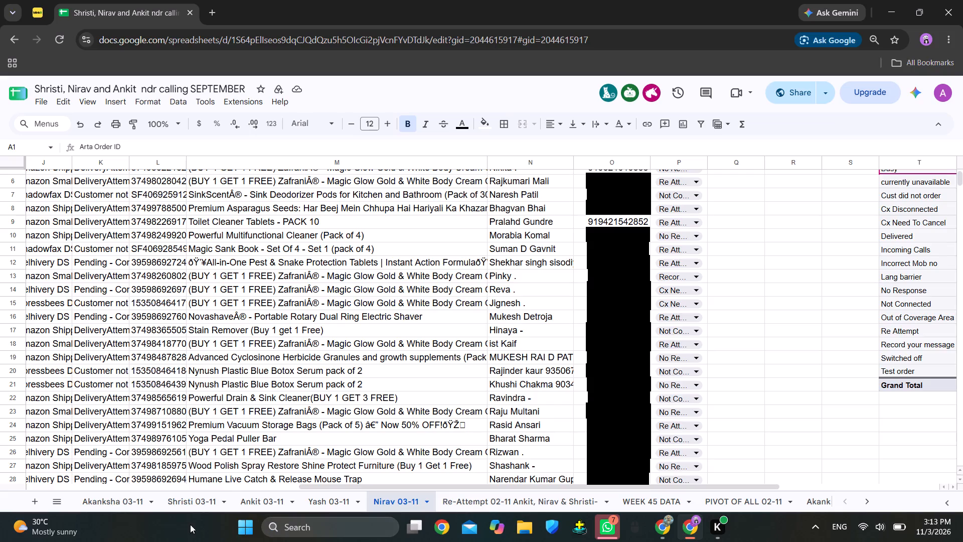
Return to the Ankit 03-11 sheet and set the remark of the row 11 weeding tool order to Lang barrier.
click(257, 504)
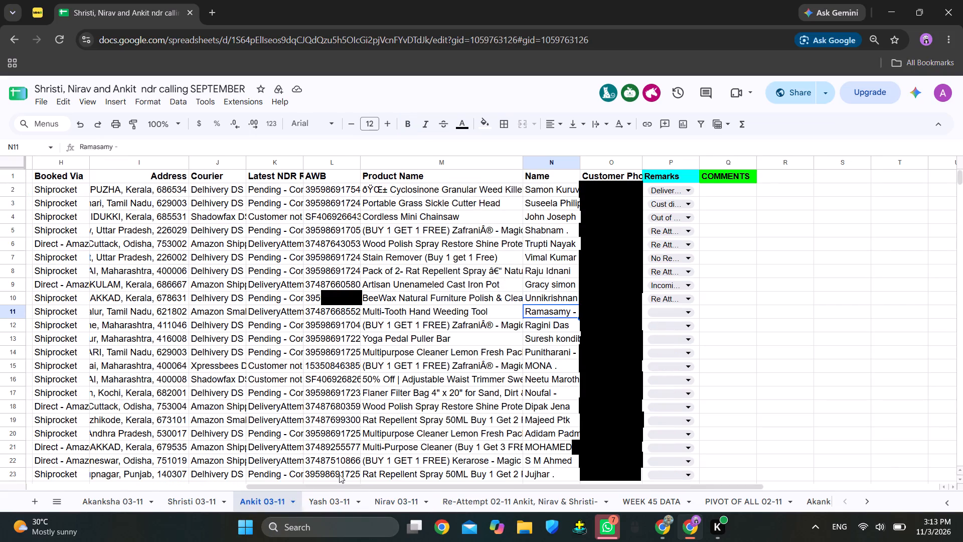
click(668, 312)
scroll(666, 353, down, 4)
scroll(659, 375, up, 1)
scroll(657, 379, down, 1)
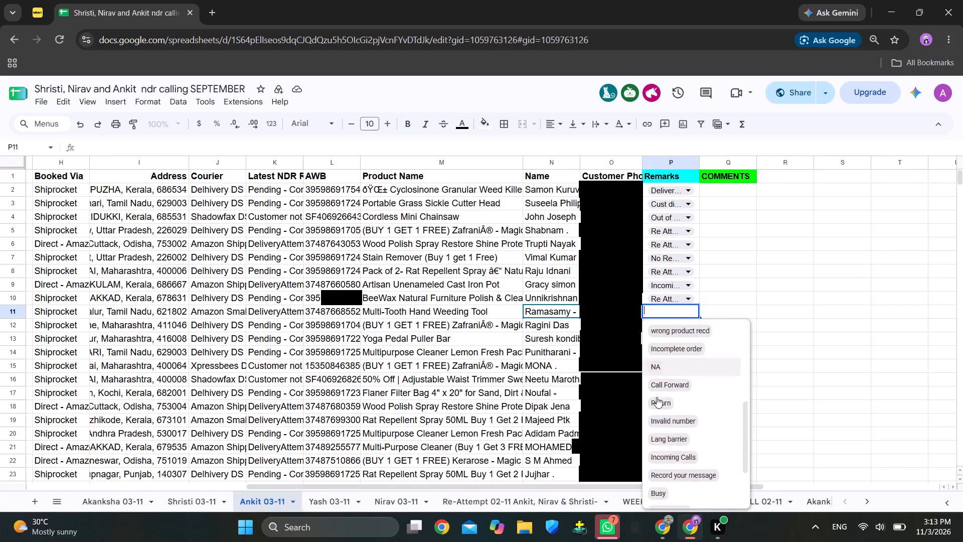
click(661, 402)
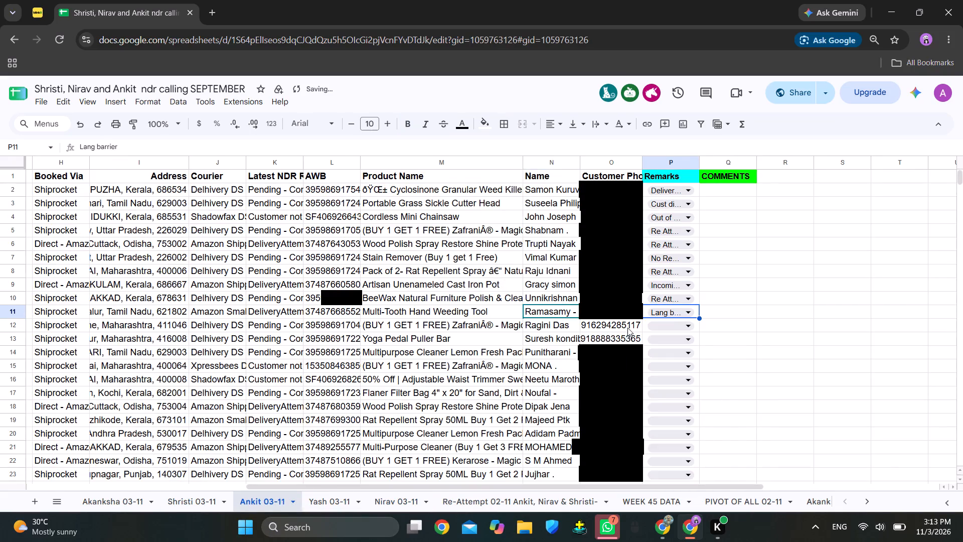
Select the customer phone number of the row 12 order.
click(625, 326)
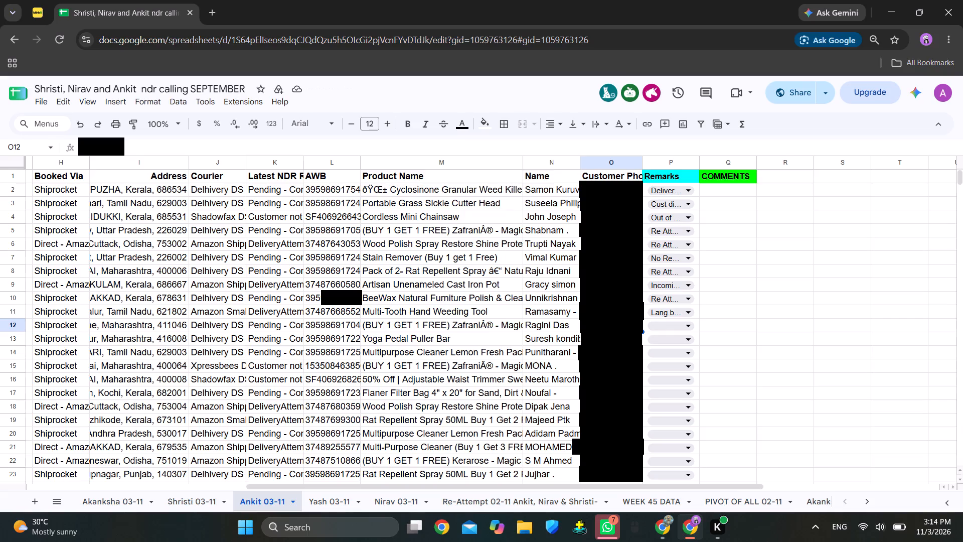
Examine the remarks down to the end of the Nirav 03-11 sheet and its summary table of remark counts.
click(383, 508)
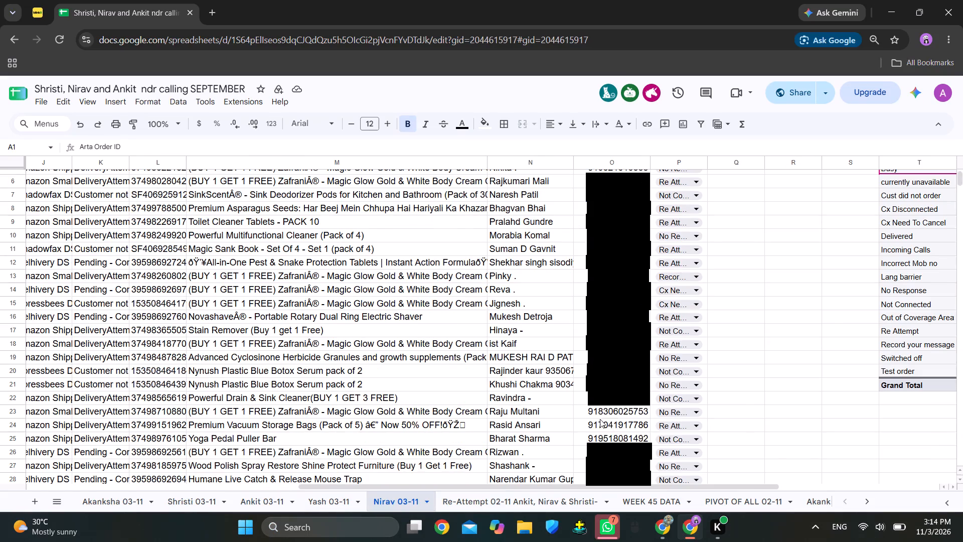
scroll(674, 434, up, 1)
scroll(675, 434, down, 8)
scroll(745, 416, up, 1)
scroll(745, 416, down, 1)
scroll(745, 417, up, 1)
scroll(745, 417, down, 8)
scroll(745, 415, up, 1)
scroll(745, 415, down, 14)
scroll(760, 409, up, 2)
scroll(760, 409, down, 5)
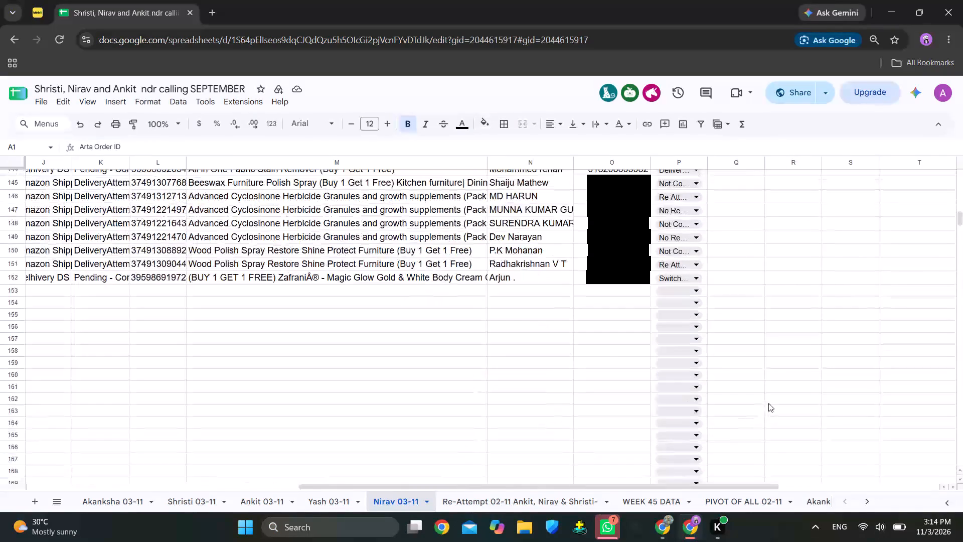
scroll(774, 403, up, 3)
scroll(777, 403, down, 1)
scroll(824, 386, up, 1)
scroll(825, 386, down, 1)
scroll(825, 386, up, 4)
scroll(823, 383, down, 1)
scroll(823, 383, up, 4)
scroll(822, 378, down, 1)
scroll(822, 378, up, 1)
scroll(822, 378, down, 1)
scroll(822, 378, up, 4)
scroll(822, 378, down, 1)
scroll(822, 378, up, 10)
scroll(821, 374, down, 1)
scroll(821, 374, up, 12)
scroll(821, 374, down, 1)
scroll(821, 374, up, 1)
scroll(821, 374, down, 1)
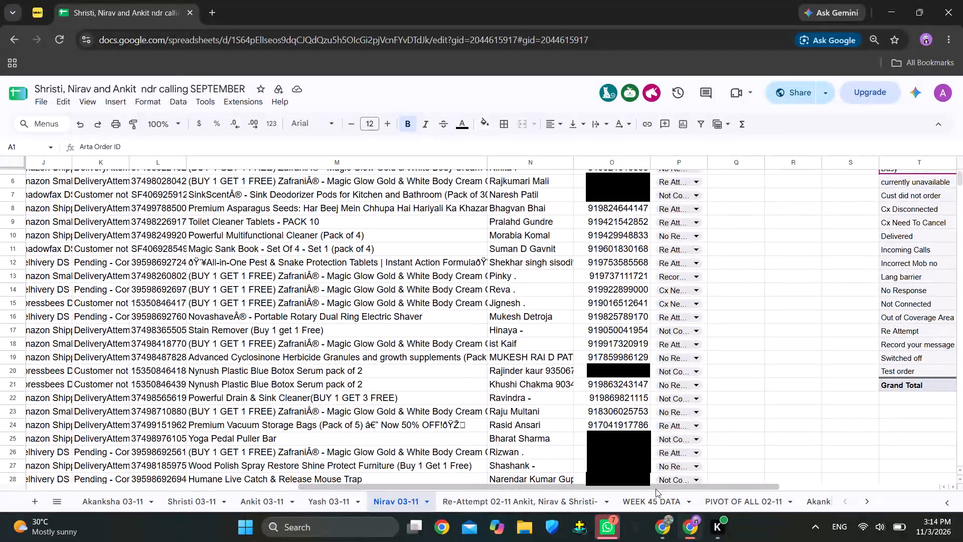
drag(658, 489, 754, 490)
scroll(788, 431, up, 1)
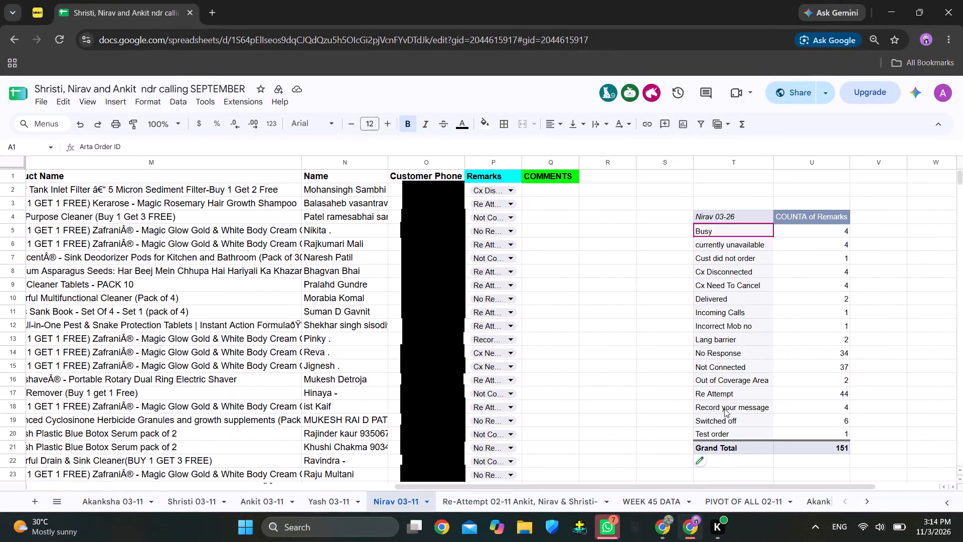
Return to the Ankit 03-11 sheet and set the remark of the row 12 order to Busy.
click(267, 502)
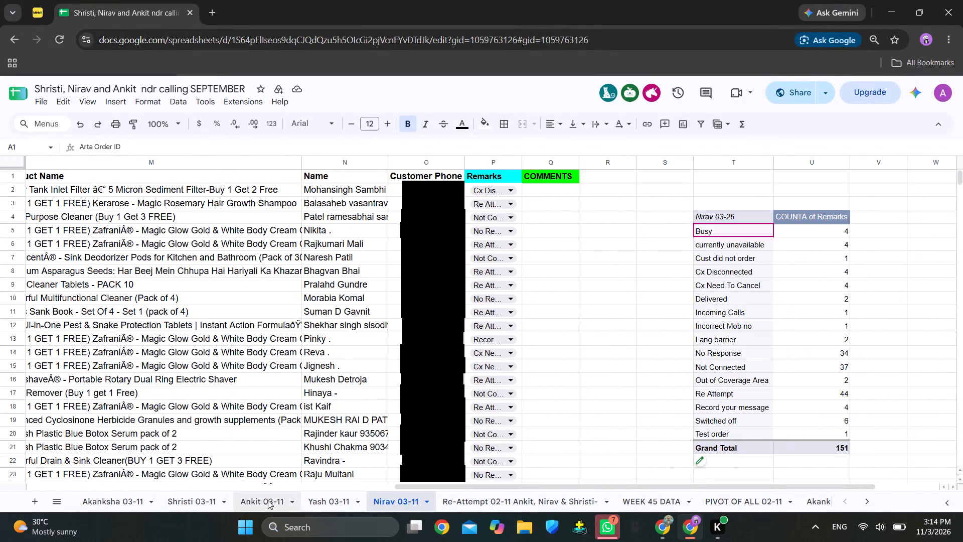
click(679, 325)
scroll(708, 435, down, 6)
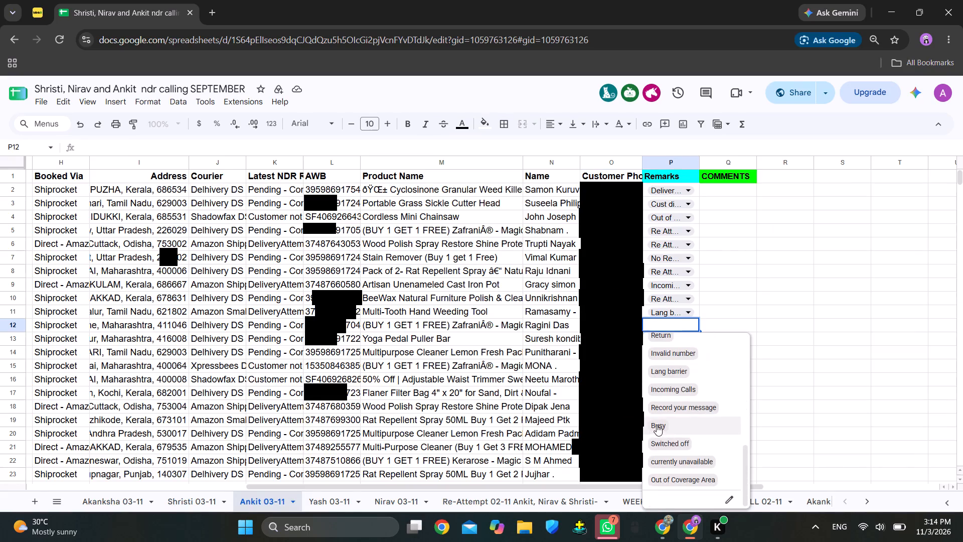
click(657, 424)
Check the phone number, product and customer name of the row 13 Yoga Pedal Puller Bar order and open its remark choices.
click(612, 336)
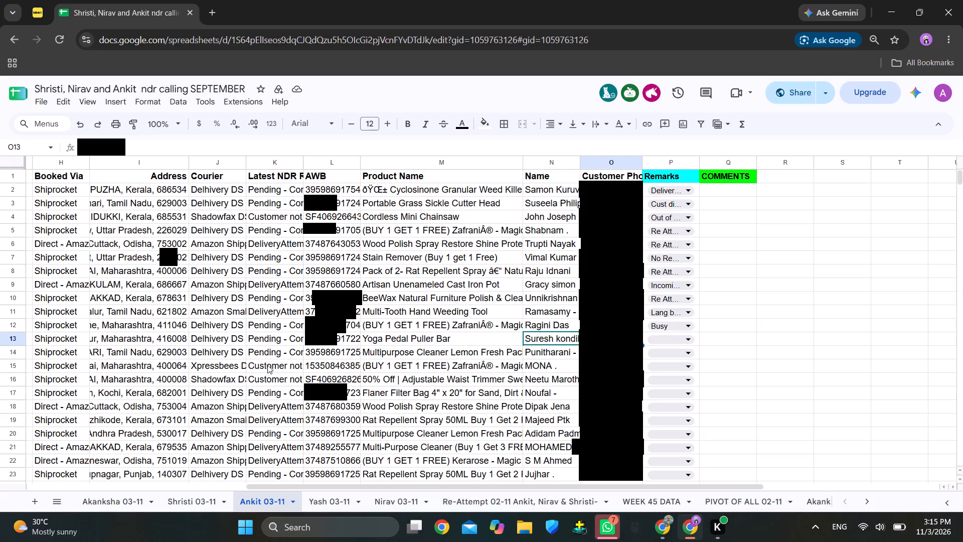
click(427, 338)
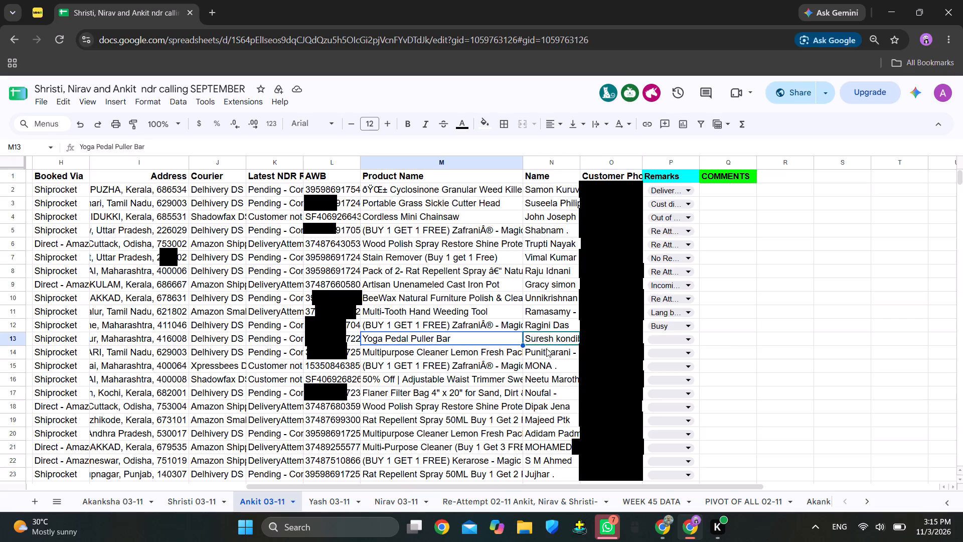
click(553, 337)
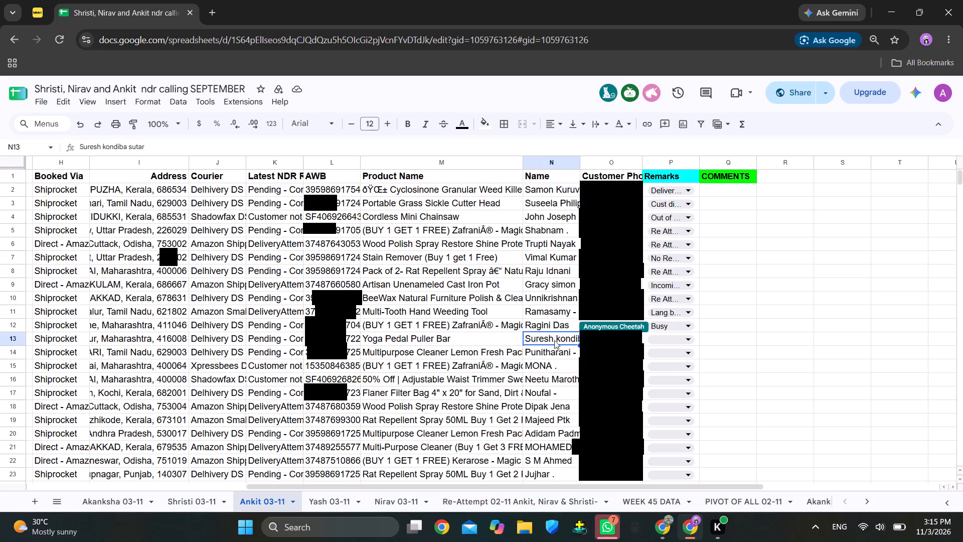
click(657, 338)
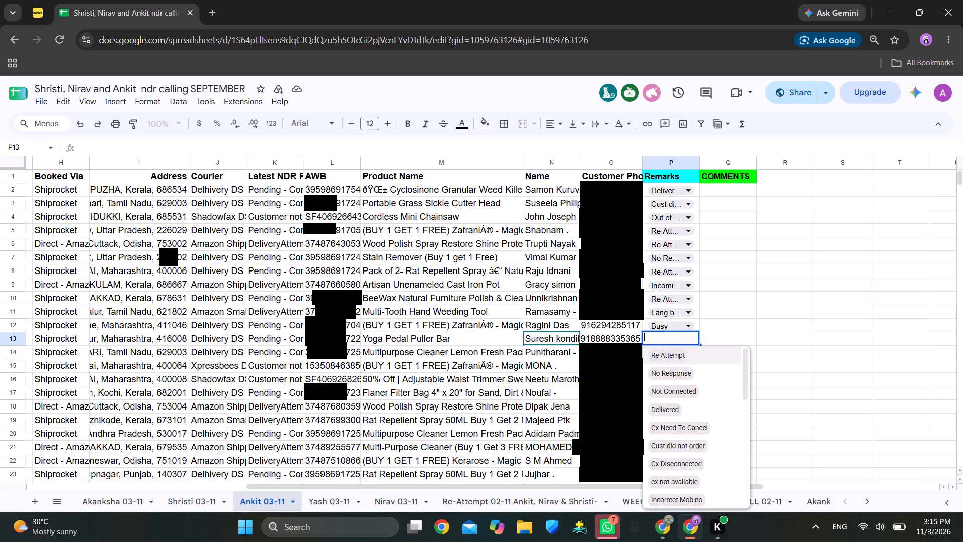
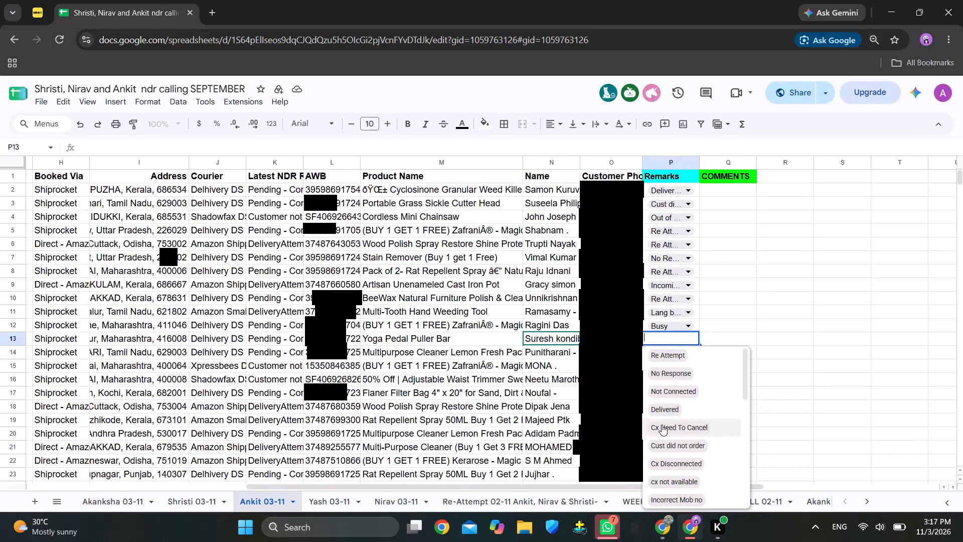
Set the remark of the row 13 Yoga Pedal Puller Bar order to Cx Need To Cancel.
click(662, 425)
Check the phone number, customer name and full address of the row 14 Multipurpose Cleaner order and set its remark to Not Connected.
click(619, 348)
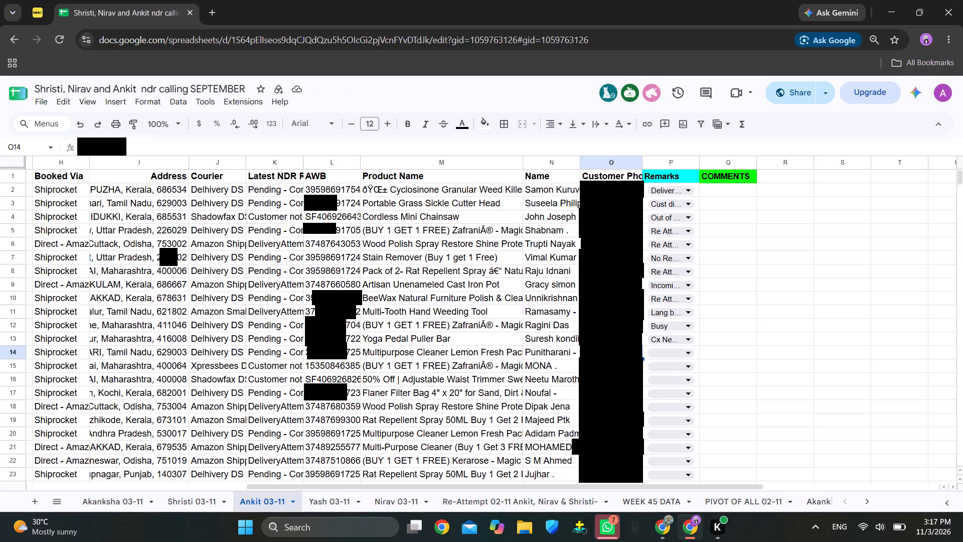
click(570, 352)
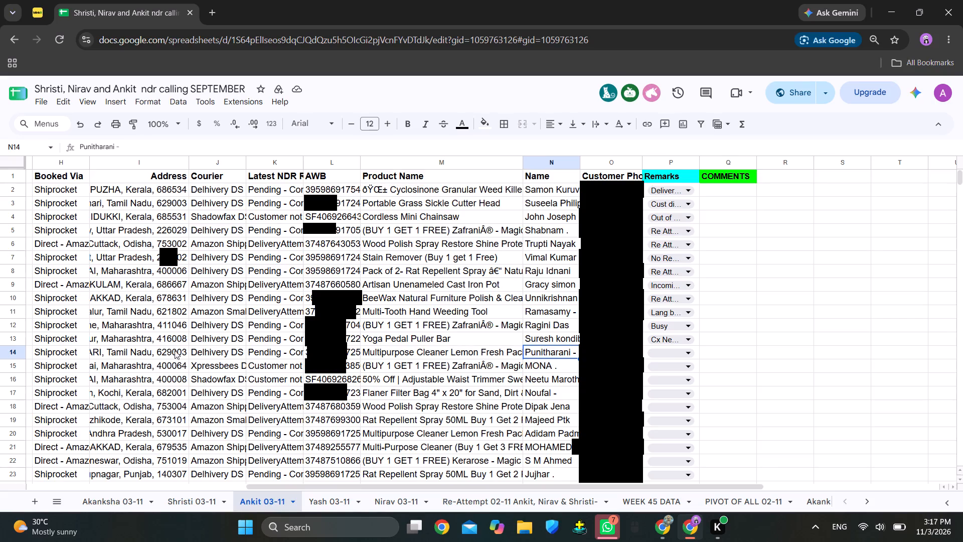
click(126, 353)
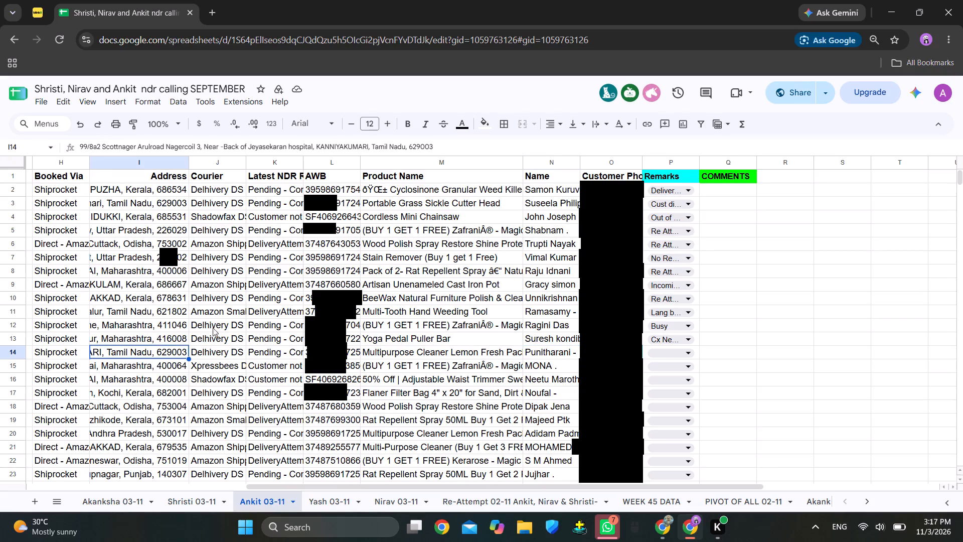
drag(443, 146, 328, 157)
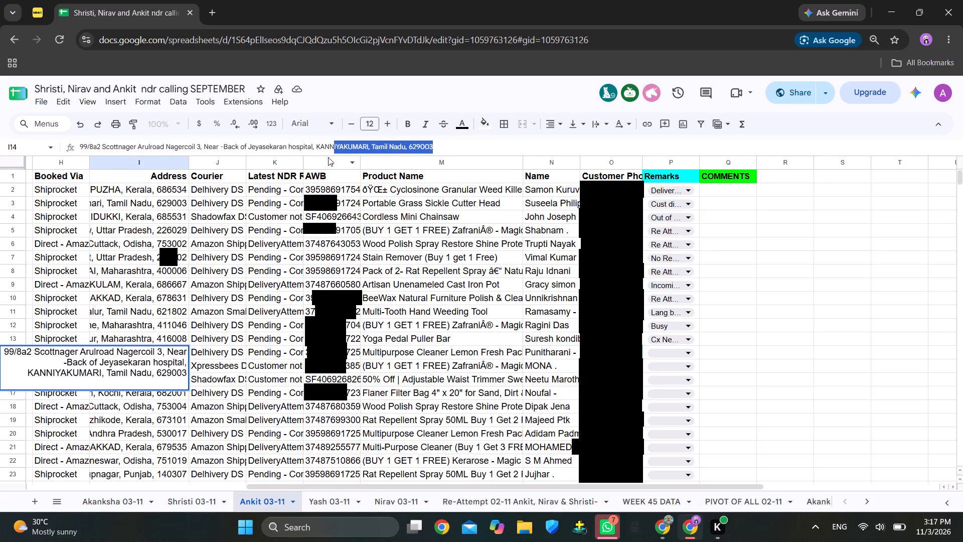
drag(328, 157, 240, 154)
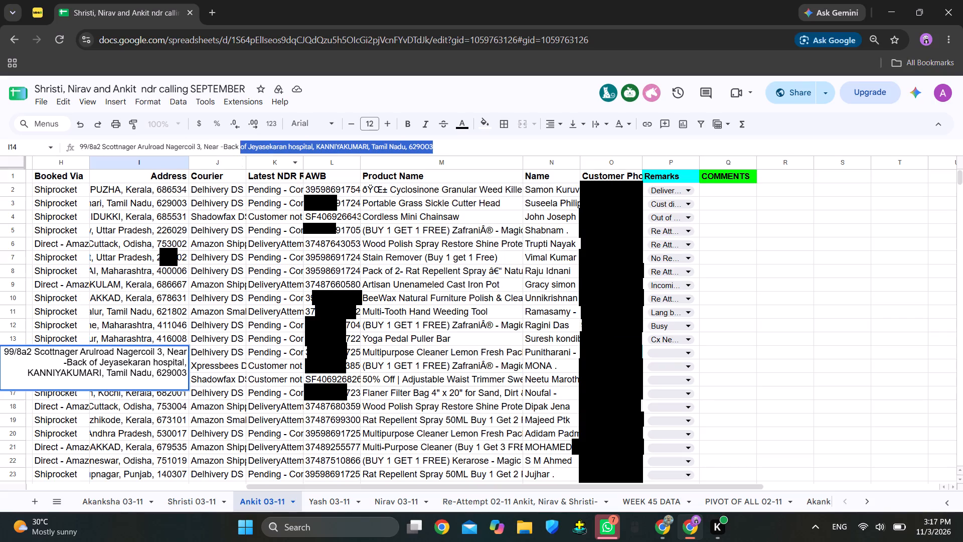
click(664, 356)
click(670, 402)
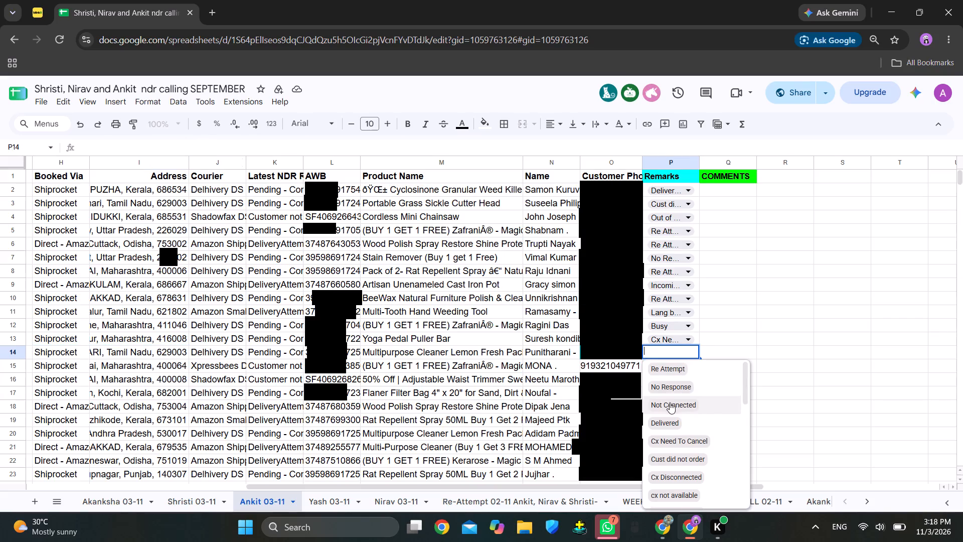
Select the customer phone number of the row 15 order.
click(617, 365)
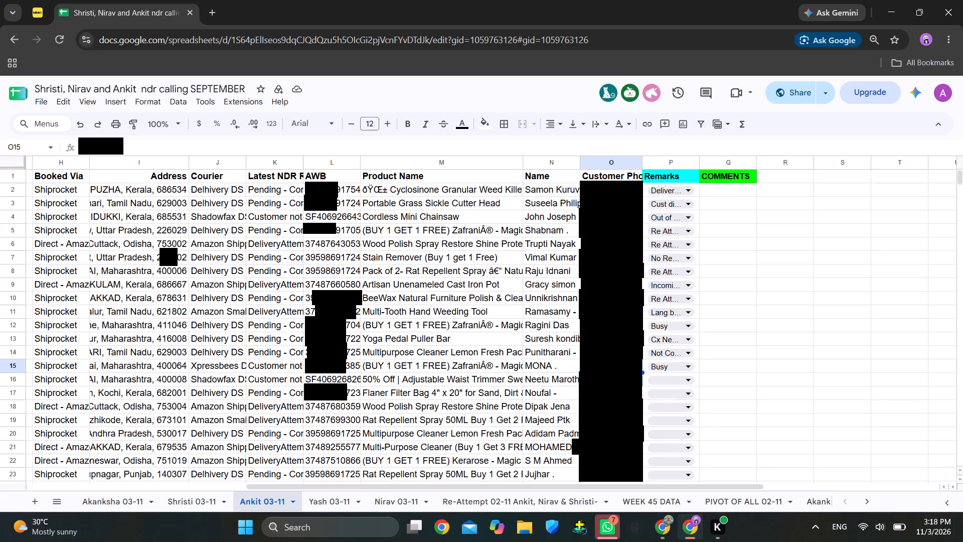
Check the customer name of the row 16 Adjustable Waist Trimmer order and set its remark to Invalid number.
click(560, 372)
click(562, 380)
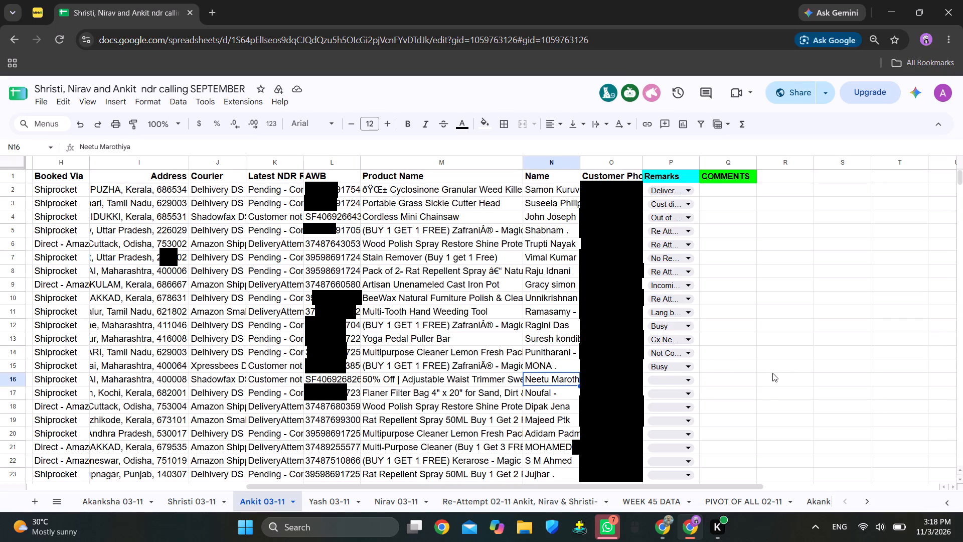
click(678, 384)
scroll(685, 402, down, 8)
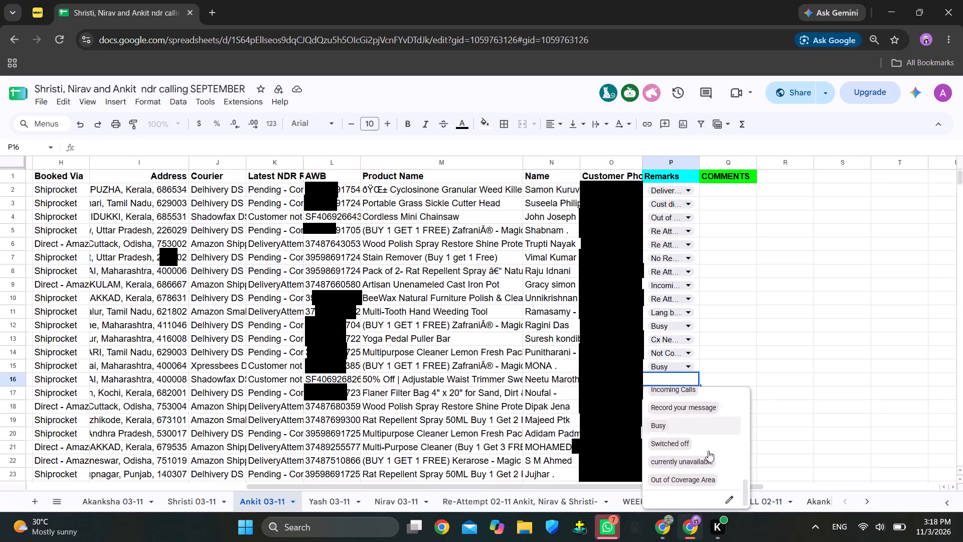
scroll(684, 459, up, 1)
scroll(675, 443, down, 1)
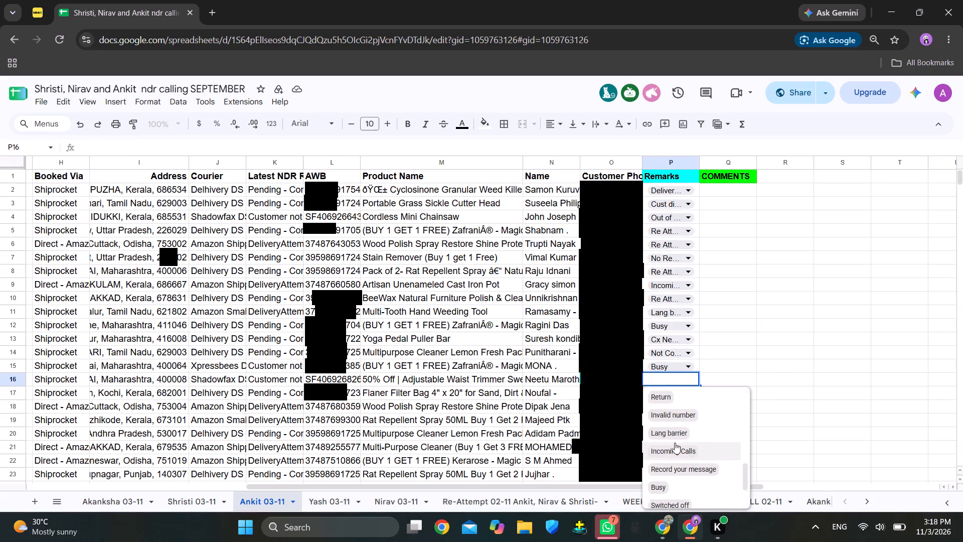
scroll(689, 430, up, 1)
click(678, 416)
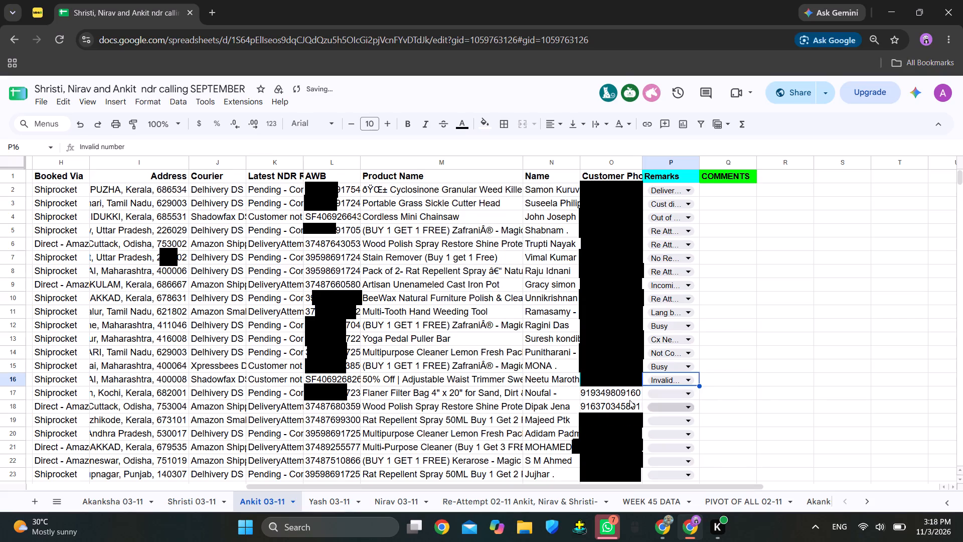
Select the customer phone number of the row 17 Flaner Filter Bag order.
click(627, 397)
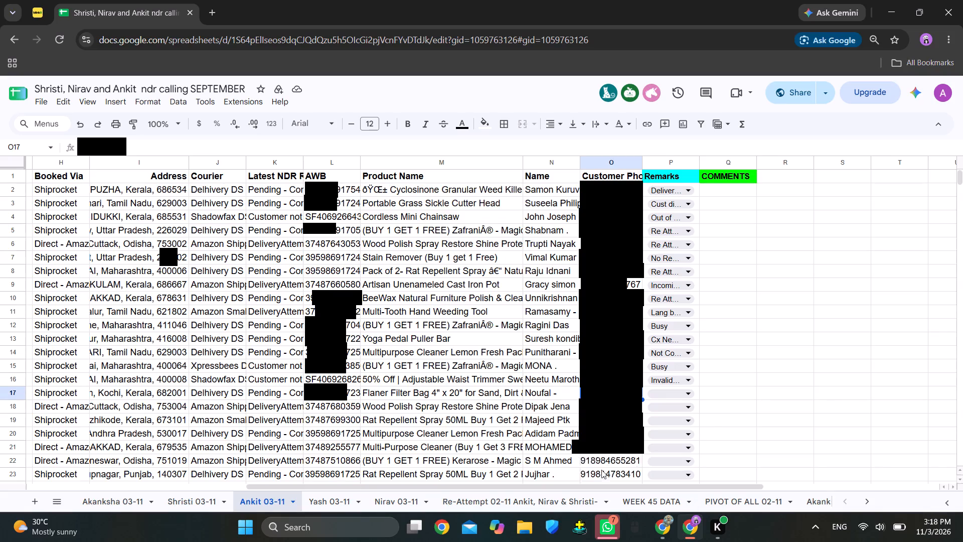
scroll(801, 384, down, 1)
scroll(767, 348, down, 1)
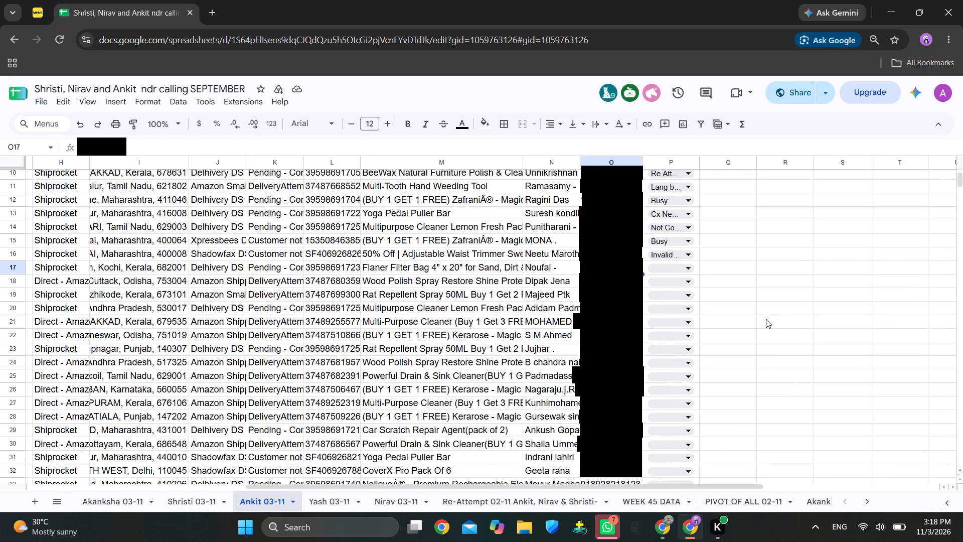
Examine the remarks and the summary table of remark counts on the Nirav 03-11 sheet.
click(382, 504)
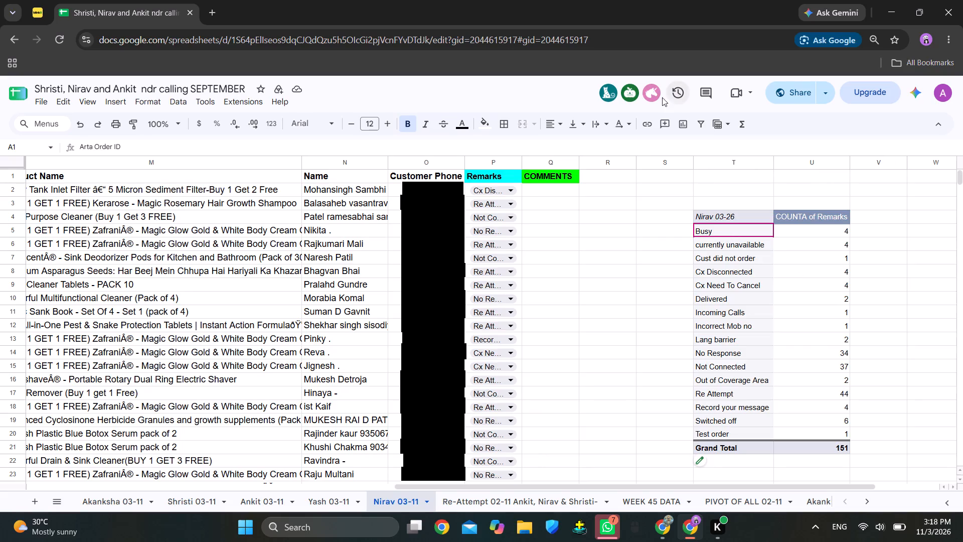
Return to the Ankit 03-11 sheet, check the row 17 order's customer name and AWB number, and set its remark to Re Attempt.
click(269, 507)
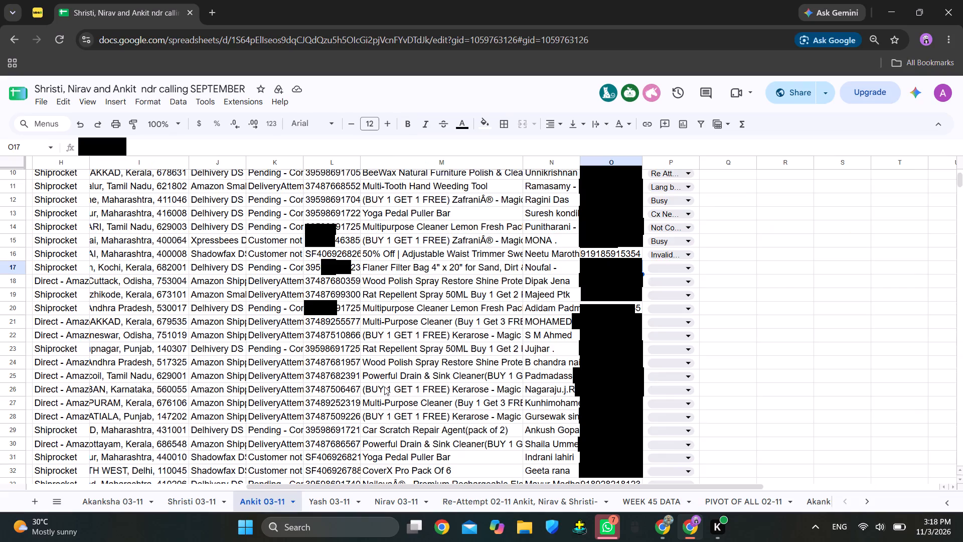
click(553, 268)
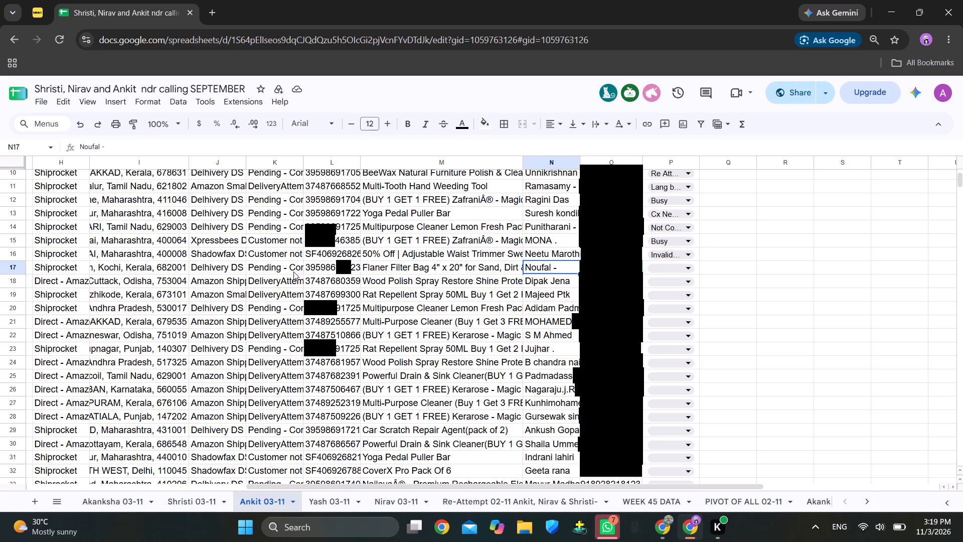
click(340, 270)
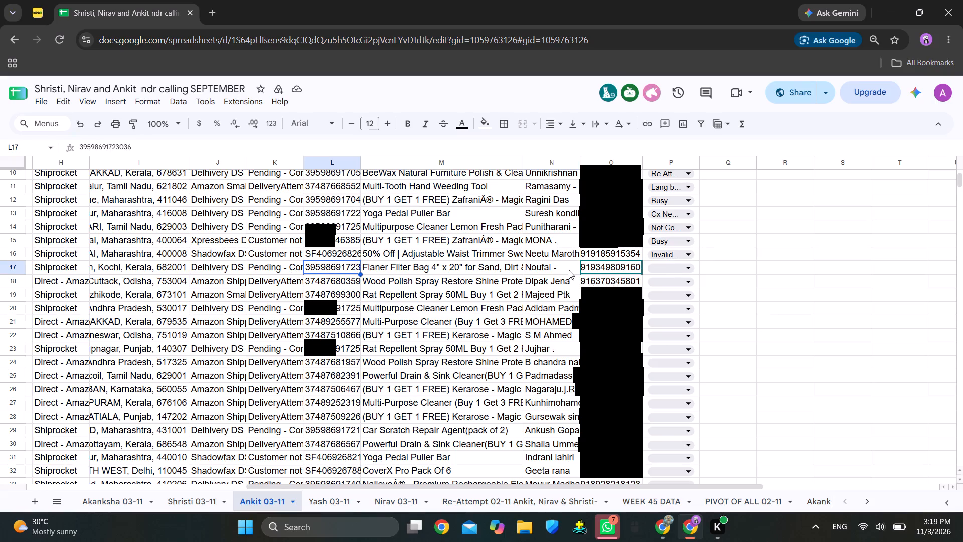
click(668, 269)
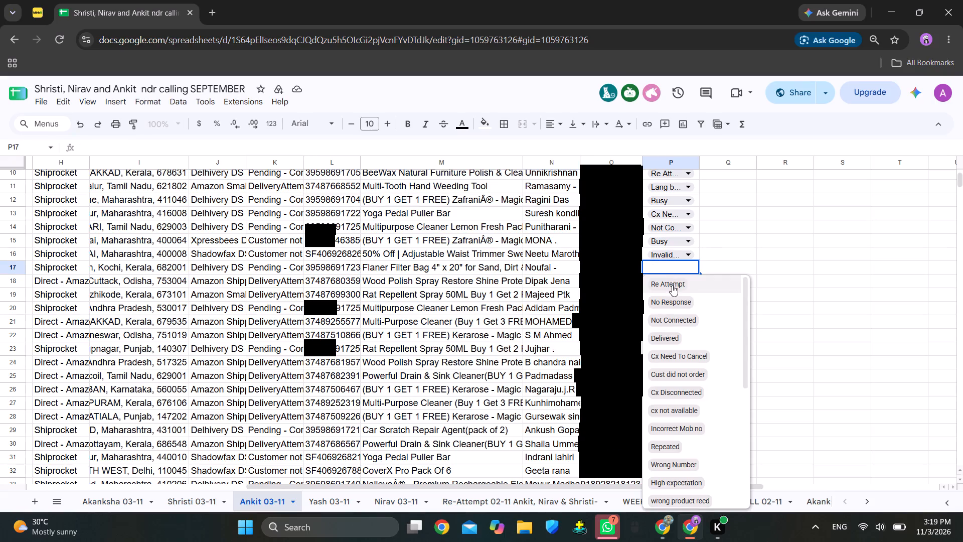
click(673, 286)
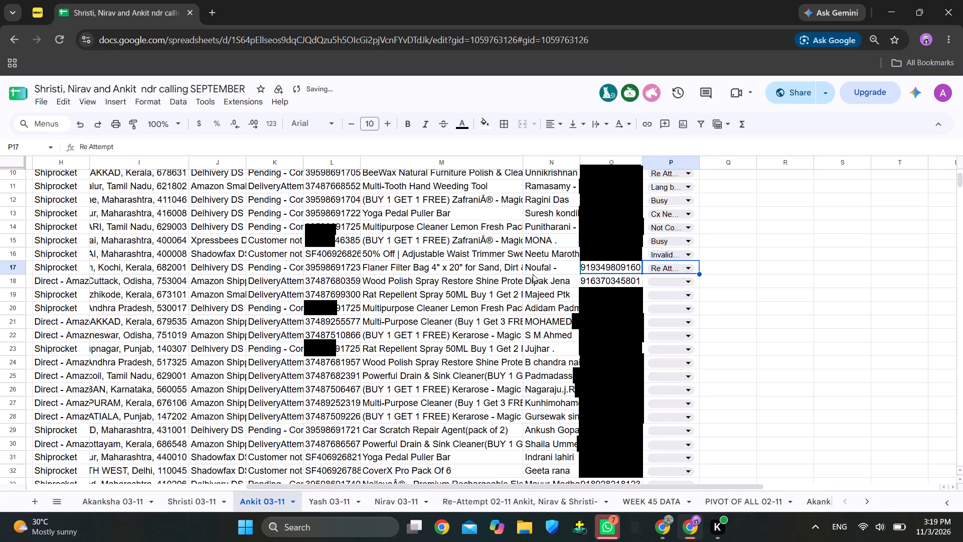
Check the customer name, full product name and AWB number of the row 17 Flaner Filter Bag order.
click(540, 274)
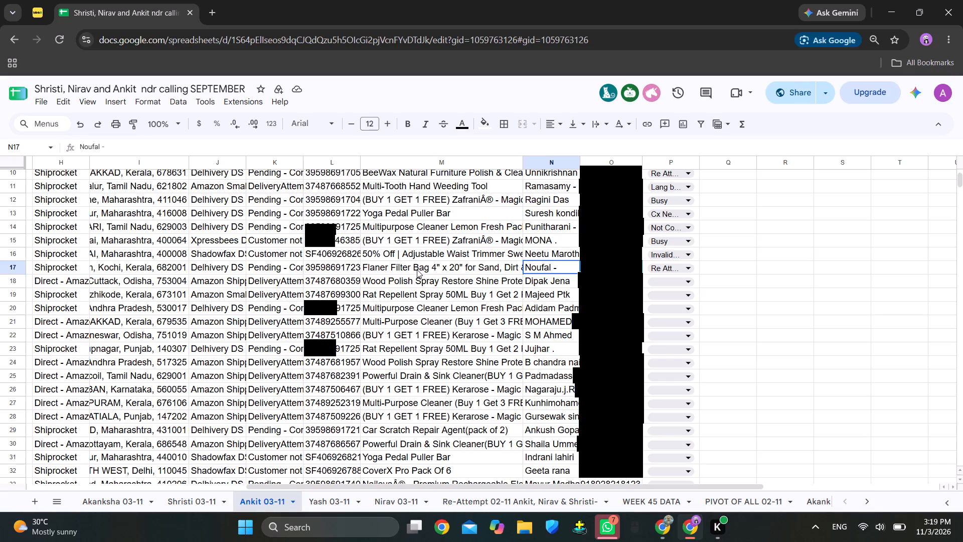
click(421, 267)
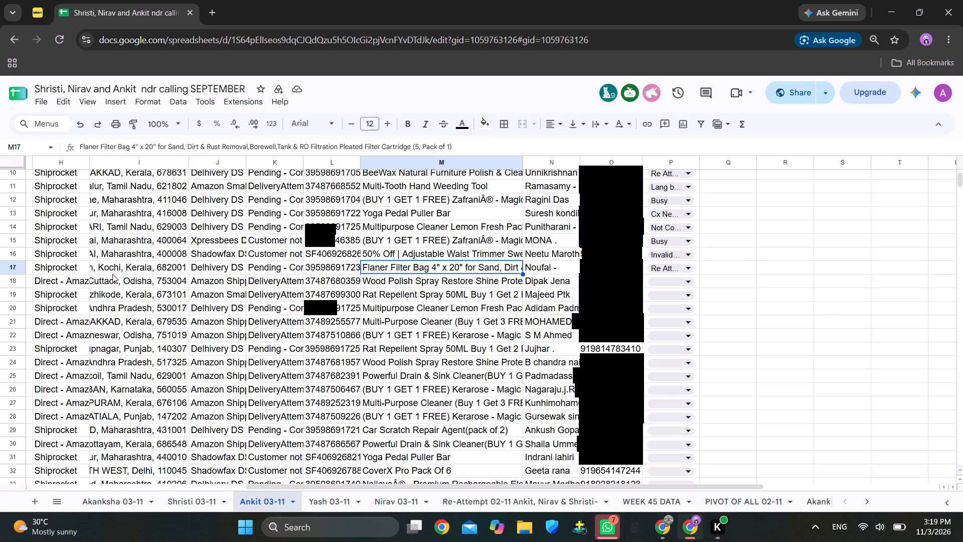
click(329, 267)
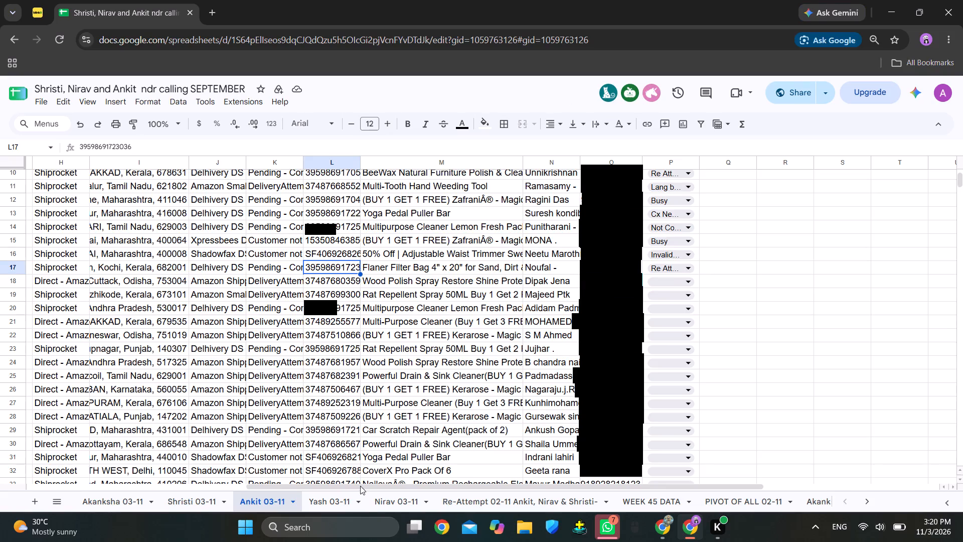
Examine how far the remarks and comments are filled in on the Yash 03-11 sheet.
click(331, 506)
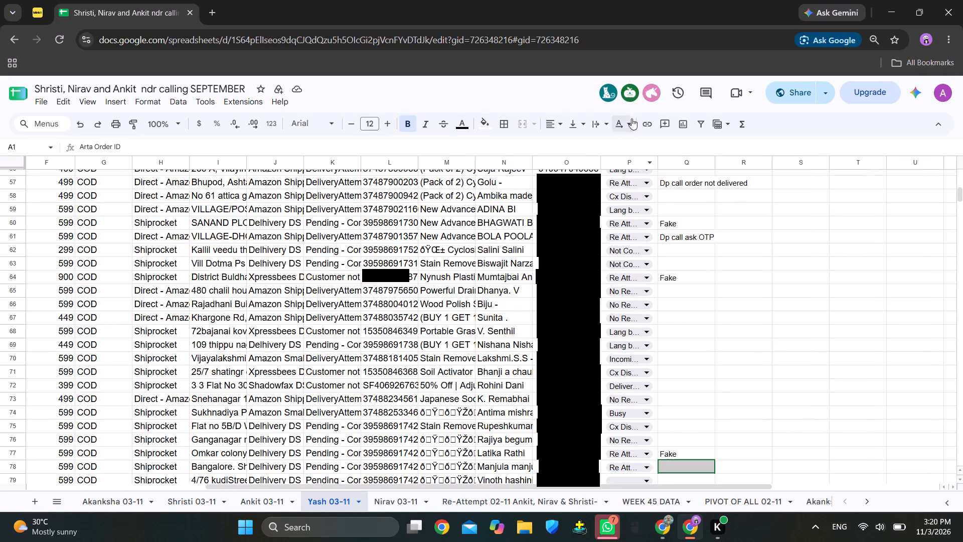
scroll(687, 268, down, 4)
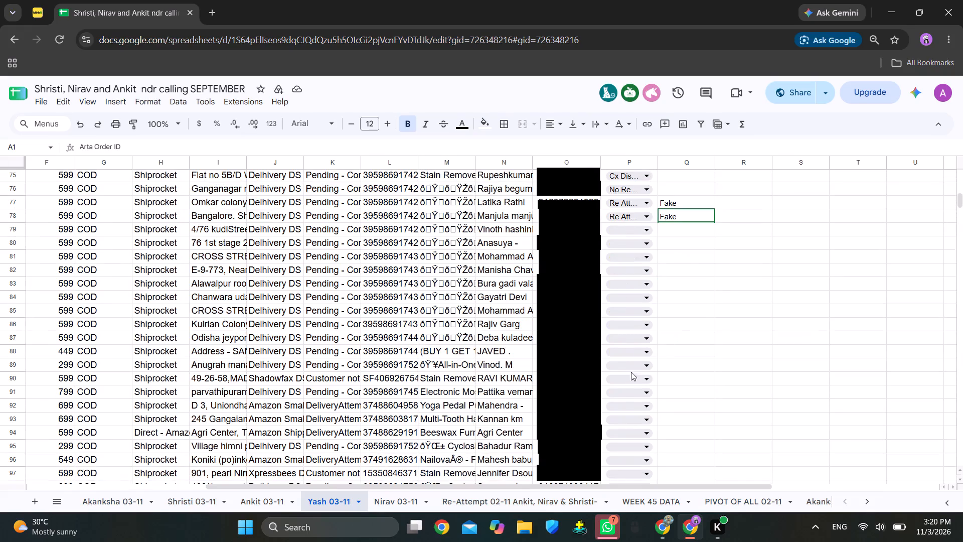
Return to the Ankit 03-11 sheet, check the customer name of the row 18 Wood Polish Spray order and set its remark to No Response.
click(274, 505)
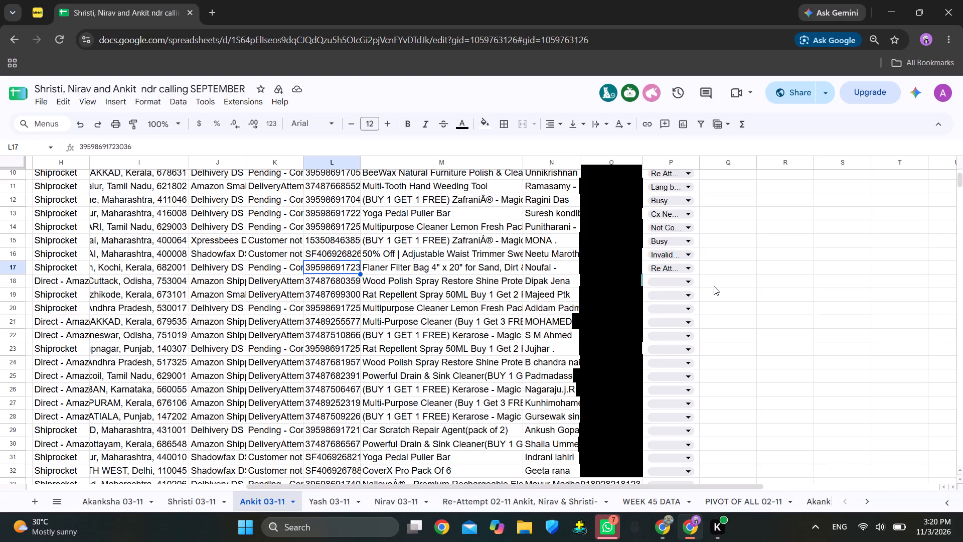
click(540, 282)
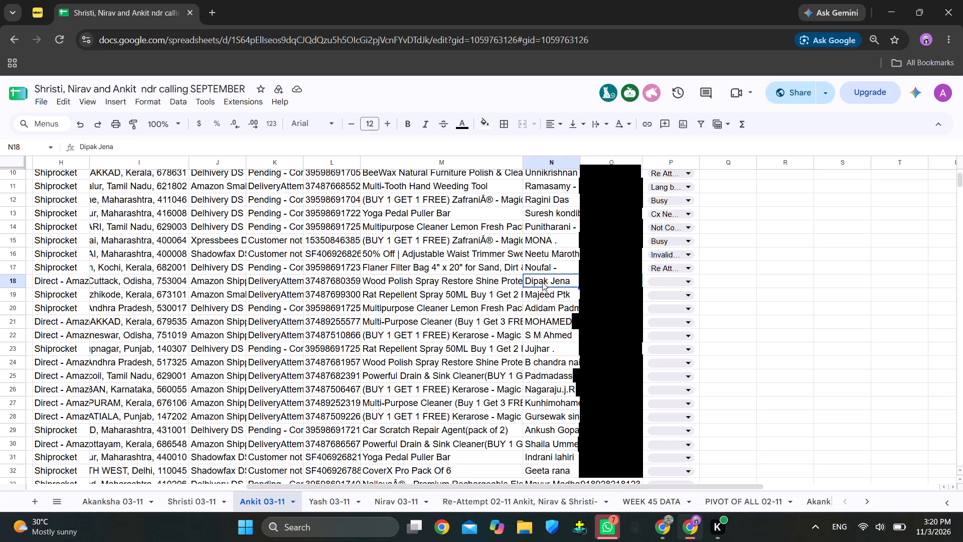
click(679, 287)
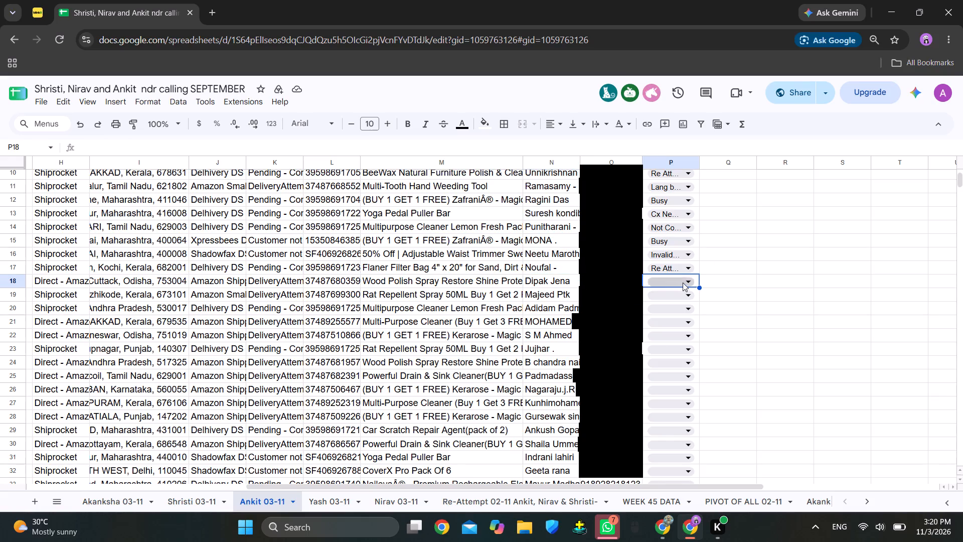
click(683, 283)
click(674, 315)
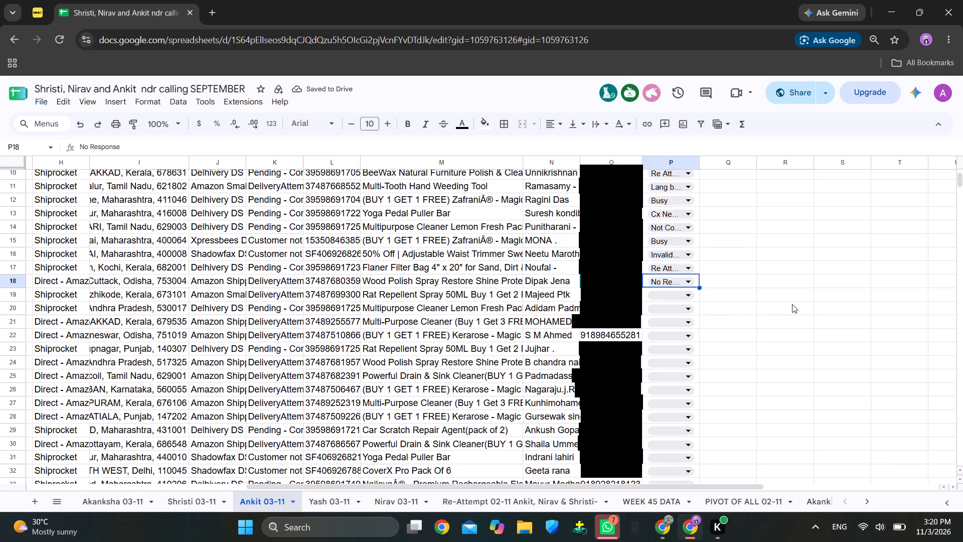
Select the customer phone number of the row 19 Rat Repellent Spray order.
scroll(792, 304, down, 4)
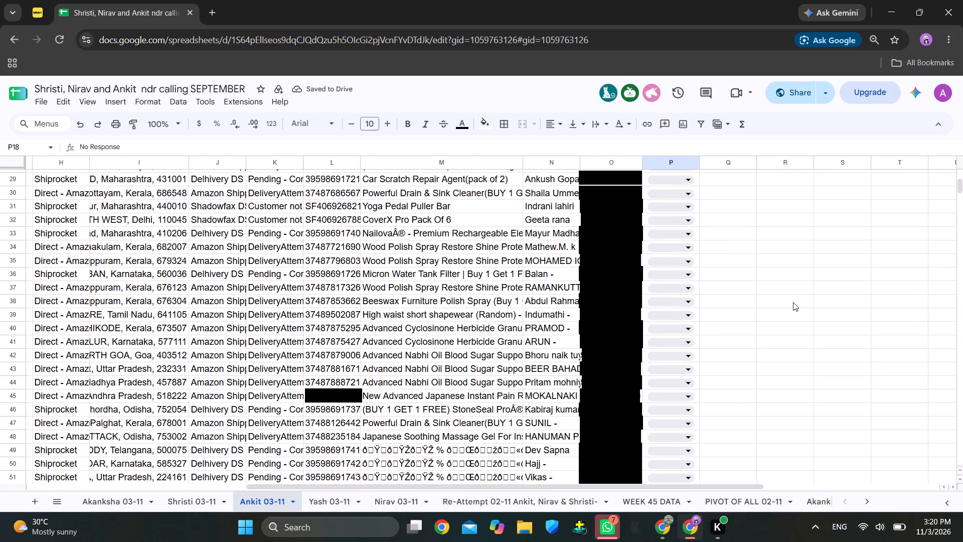
scroll(787, 296, down, 2)
scroll(787, 296, up, 5)
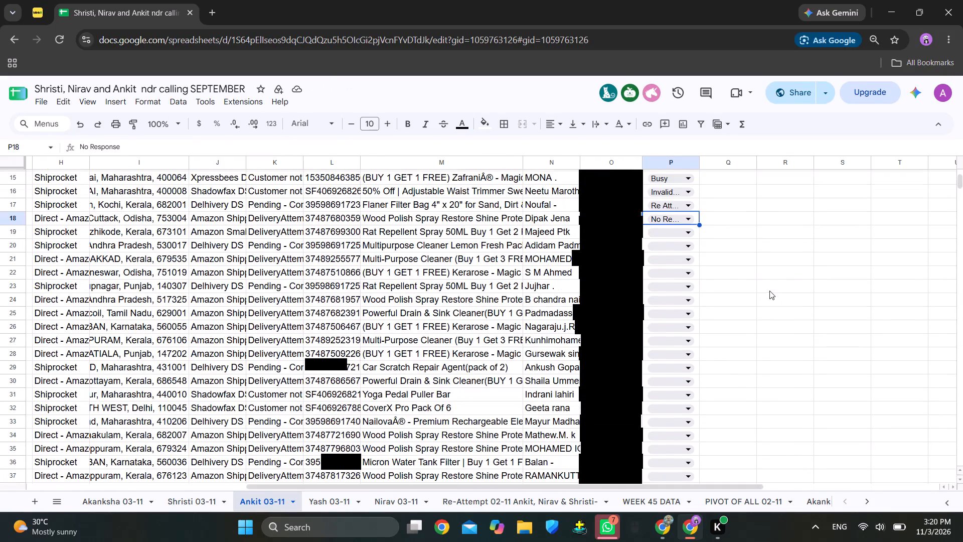
click(626, 234)
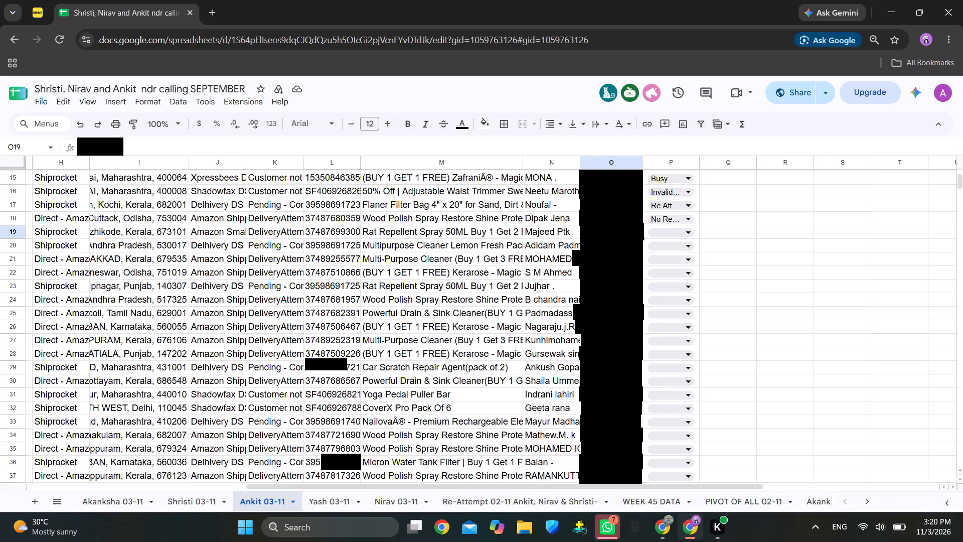
Set the remark of the row 100 Green Pepper Anti-Mite Spray order to No Response.
scroll(945, 494, down, 1)
scroll(900, 411, down, 5)
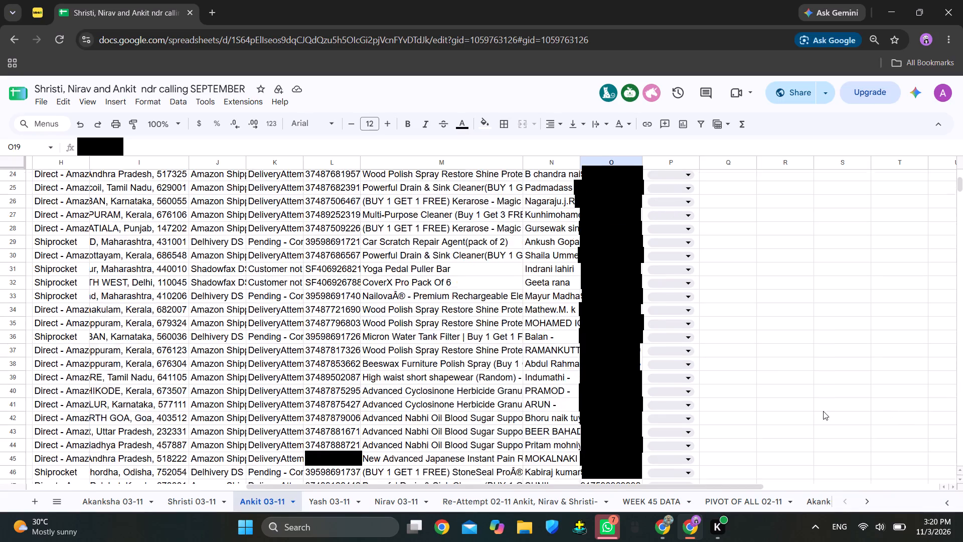
scroll(823, 411, down, 14)
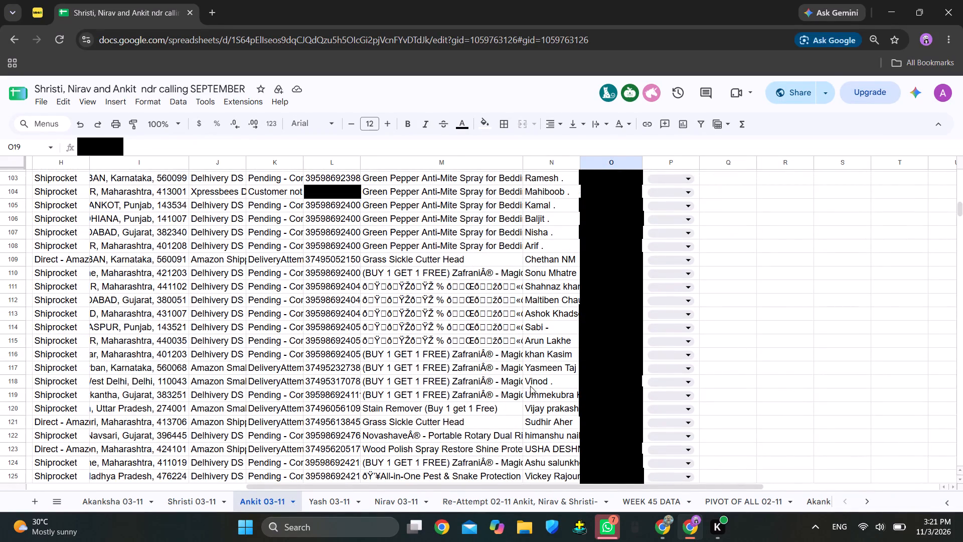
scroll(607, 330, up, 3)
scroll(555, 333, down, 1)
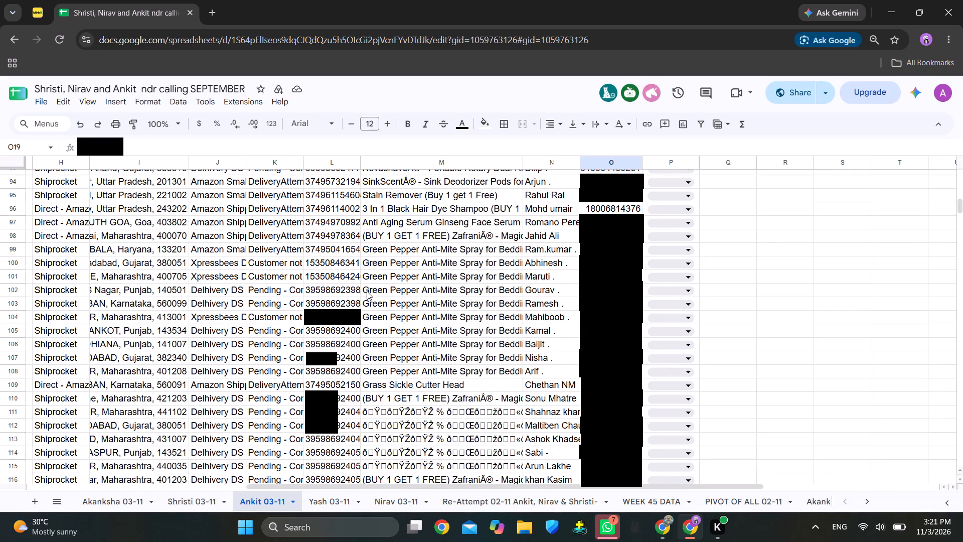
click(678, 263)
click(667, 302)
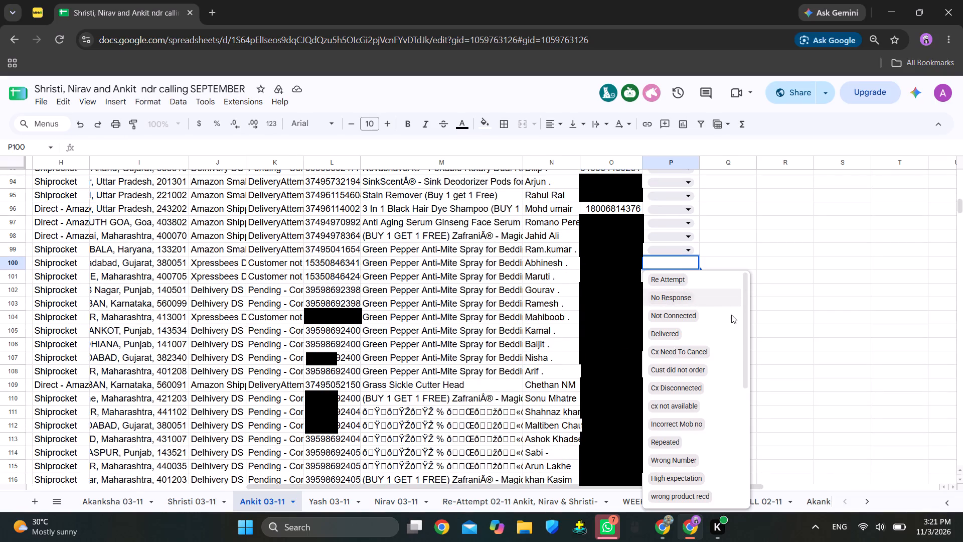
Set the remark of the row 178 Electronic Mosquito Killer Machine Lamp order to Cx Disconnected.
scroll(746, 365, down, 3)
scroll(747, 369, up, 1)
scroll(747, 369, down, 14)
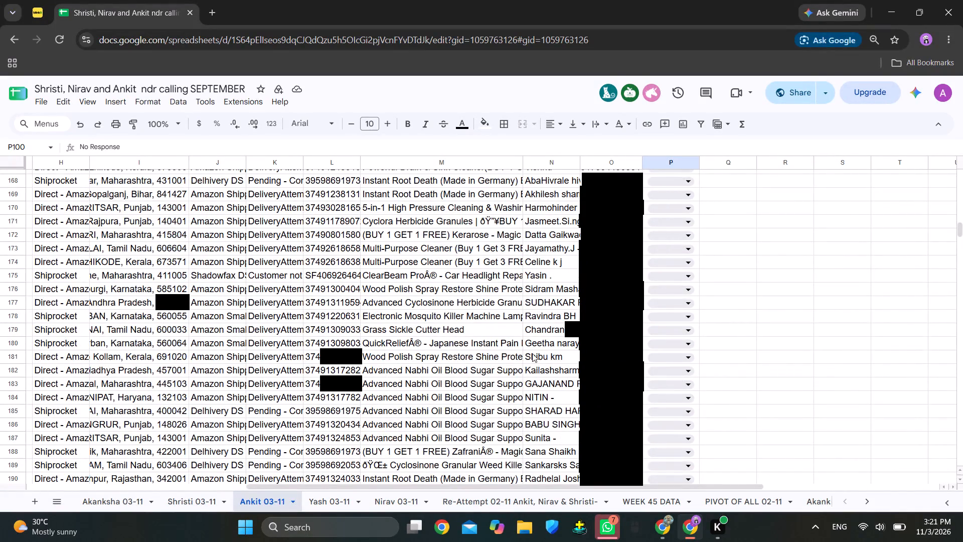
click(678, 318)
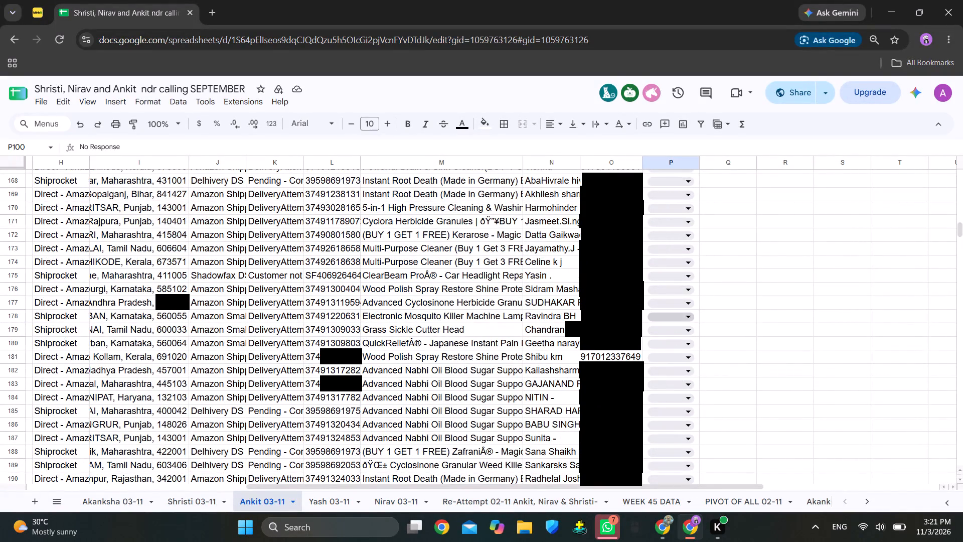
click(686, 442)
Return to the row 101 Green Pepper Anti-Mite Spray order and set its remark to Cx Disconnected.
scroll(754, 313, down, 2)
scroll(754, 313, up, 2)
scroll(754, 313, down, 2)
scroll(754, 313, up, 4)
scroll(751, 313, down, 2)
scroll(751, 313, up, 4)
scroll(708, 291, down, 2)
scroll(708, 291, up, 1)
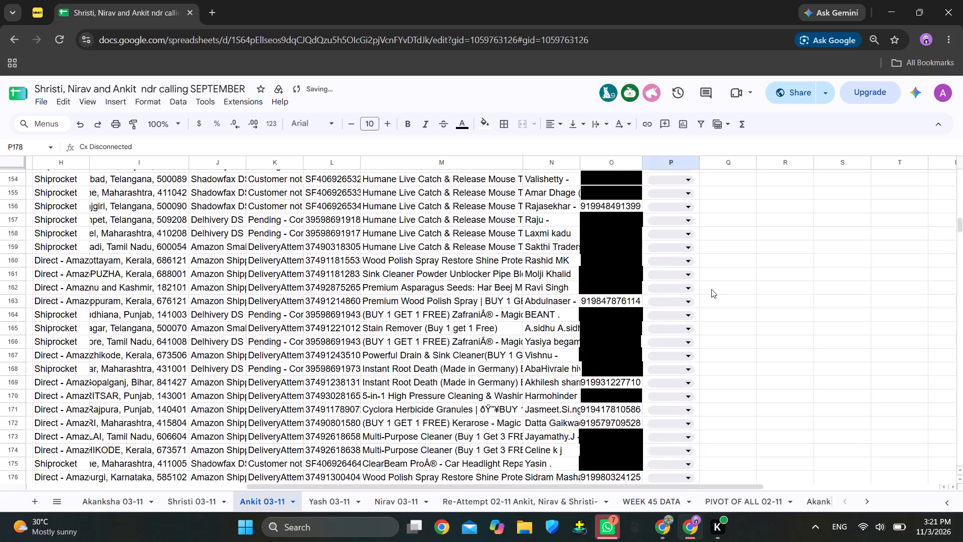
scroll(713, 289, down, 1)
scroll(713, 290, up, 1)
scroll(713, 290, down, 1)
scroll(713, 290, up, 16)
scroll(713, 292, down, 2)
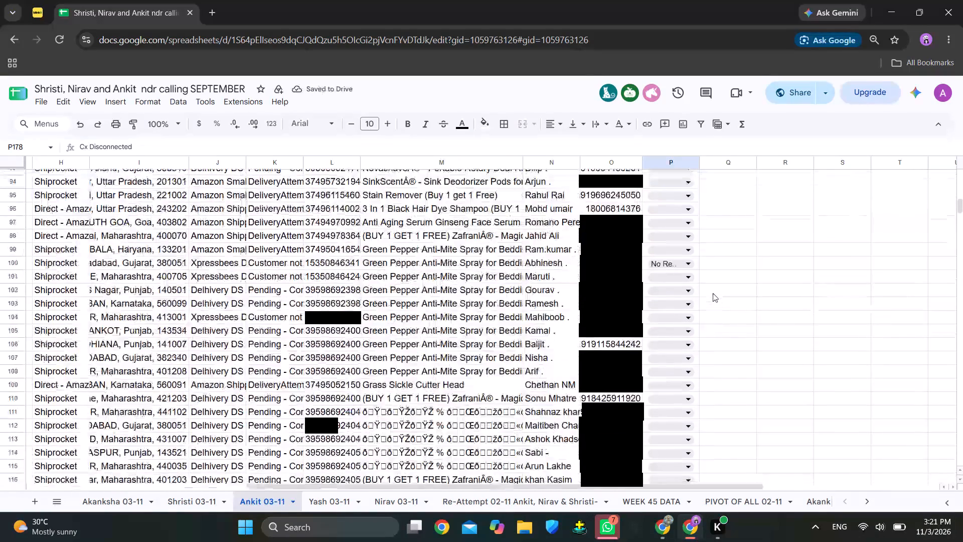
click(662, 281)
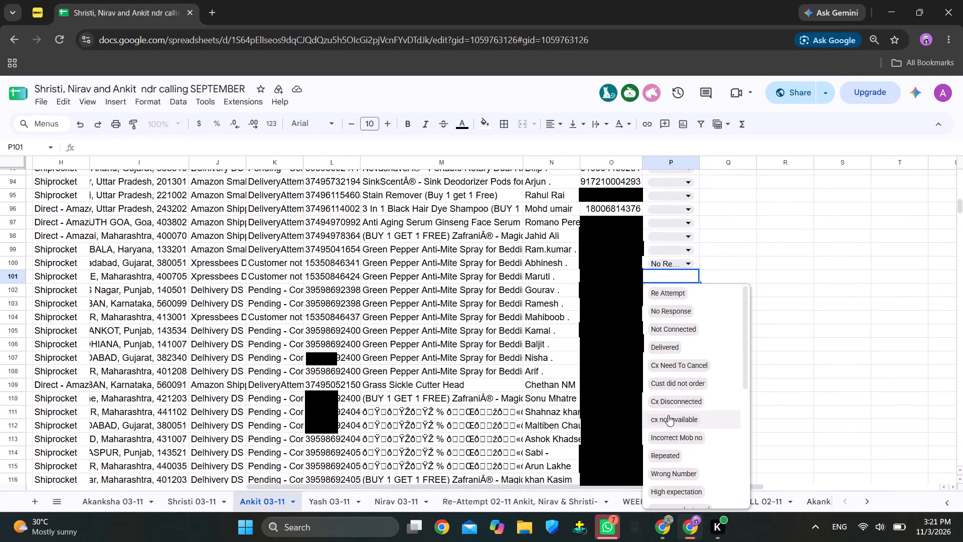
click(673, 399)
Set the remark of the row 177 Advanced Cyclosinone Herbicide order to currently unavailable.
scroll(797, 361, down, 4)
scroll(796, 362, up, 1)
scroll(796, 362, down, 1)
scroll(776, 372, up, 2)
scroll(776, 372, down, 5)
scroll(758, 369, up, 1)
scroll(758, 369, down, 1)
scroll(758, 369, up, 1)
scroll(757, 369, down, 2)
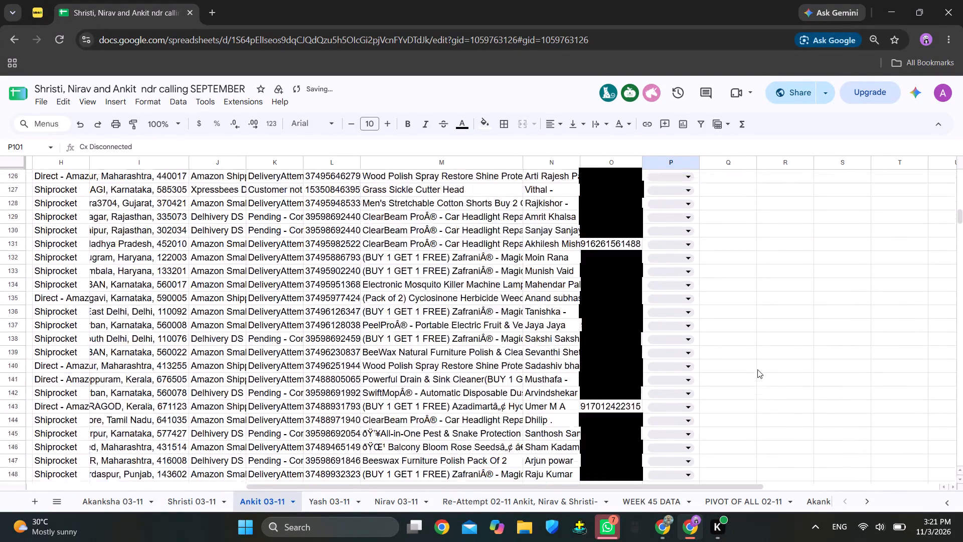
scroll(757, 369, down, 9)
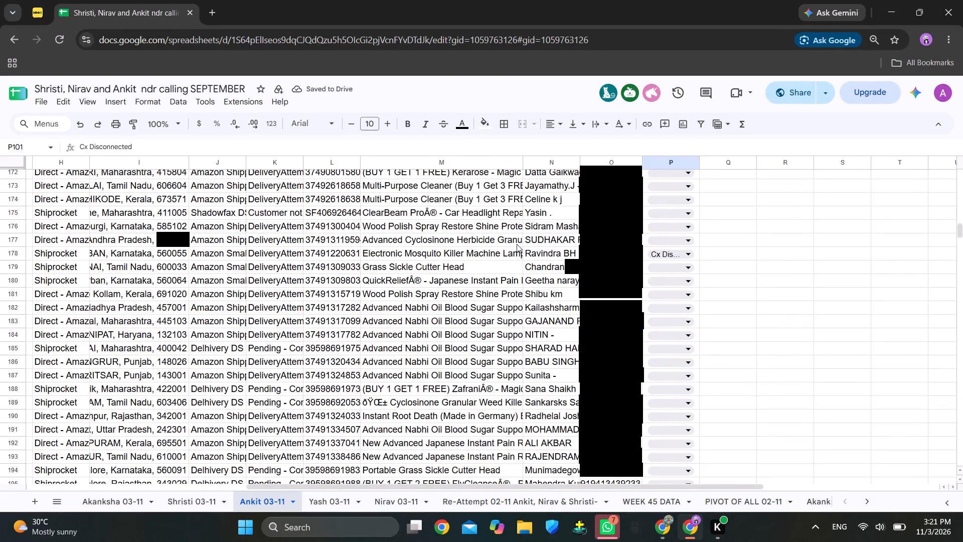
click(676, 241)
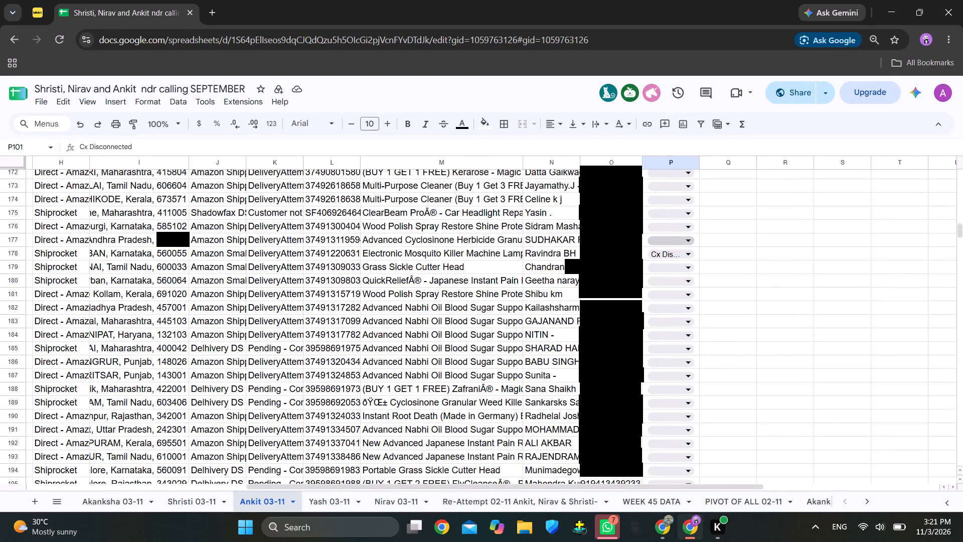
scroll(693, 334, down, 2)
scroll(692, 340, up, 1)
scroll(692, 341, down, 4)
scroll(693, 367, up, 1)
scroll(693, 369, down, 1)
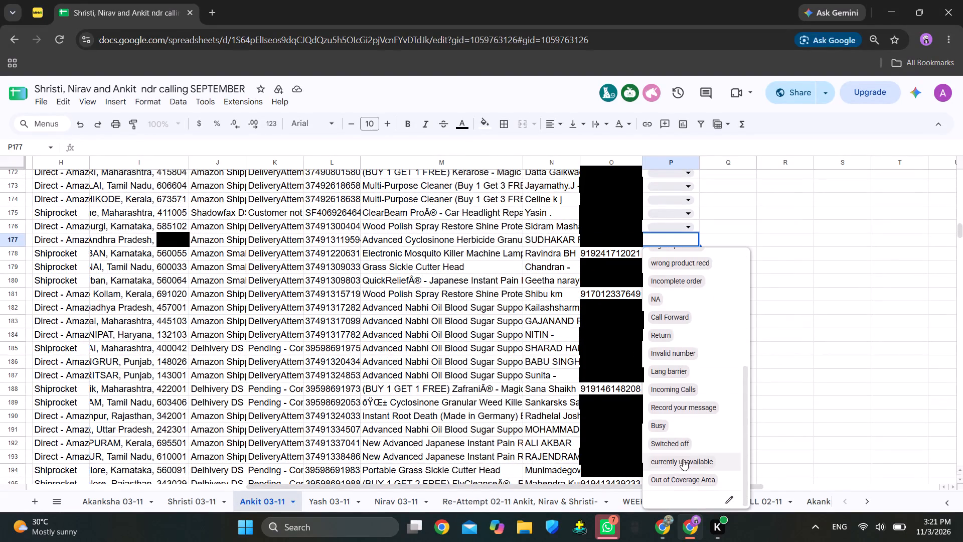
click(680, 460)
Set the remark of the row 102 Green Pepper Anti-Mite Spray order to Re Attempt.
scroll(757, 310, up, 1)
scroll(757, 310, down, 1)
scroll(757, 310, up, 12)
scroll(747, 297, down, 1)
scroll(747, 297, up, 3)
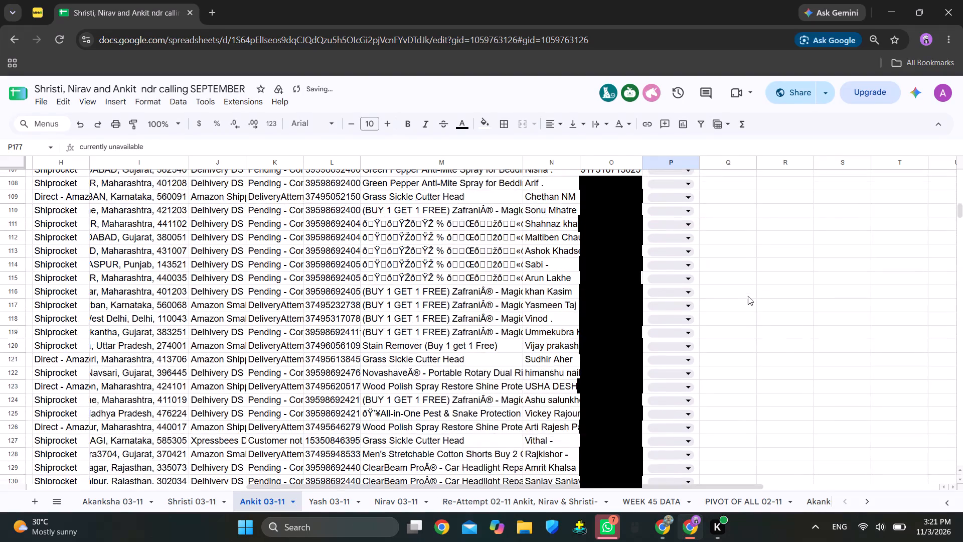
scroll(748, 296, up, 3)
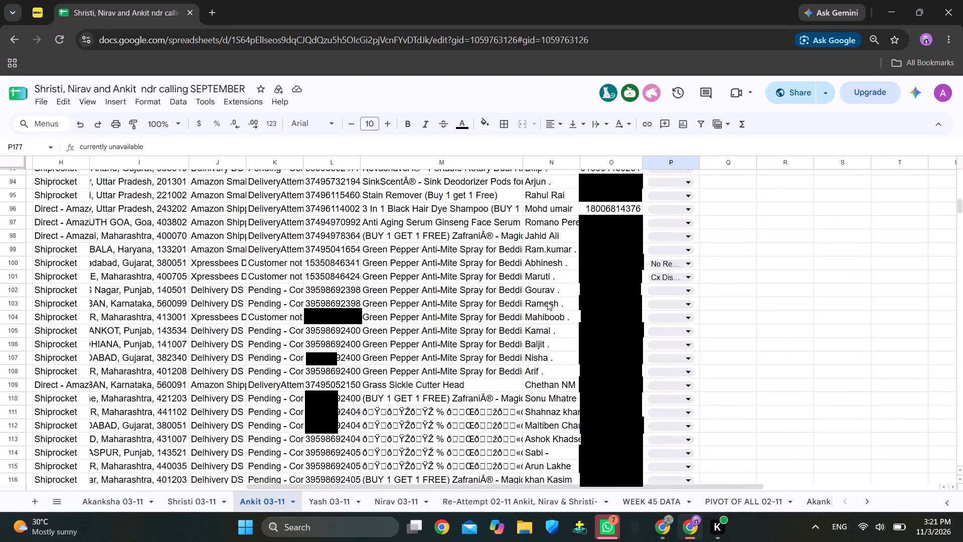
click(660, 291)
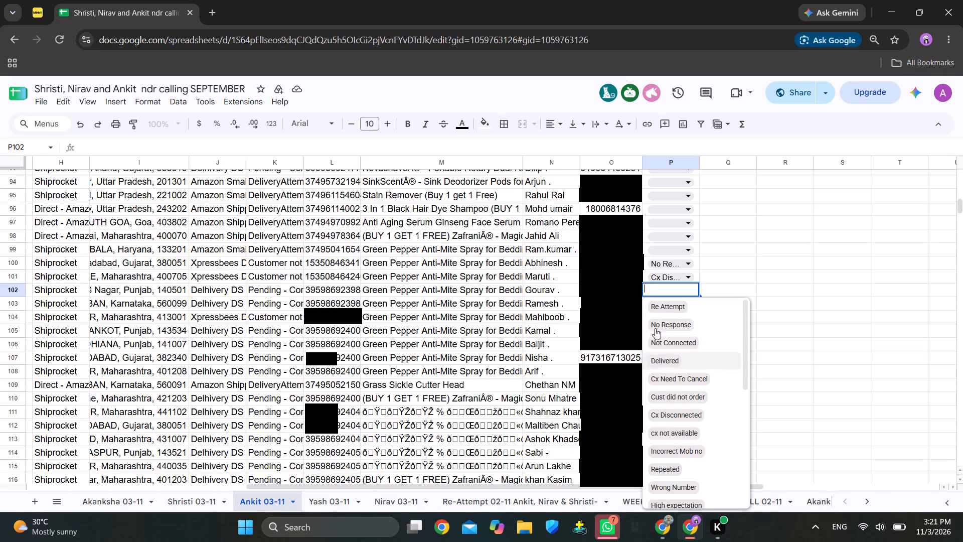
click(671, 302)
Set the remark of the row 176 Wood Polish Spray order to Lang barrier.
scroll(732, 330, down, 1)
scroll(732, 331, up, 1)
scroll(734, 331, down, 17)
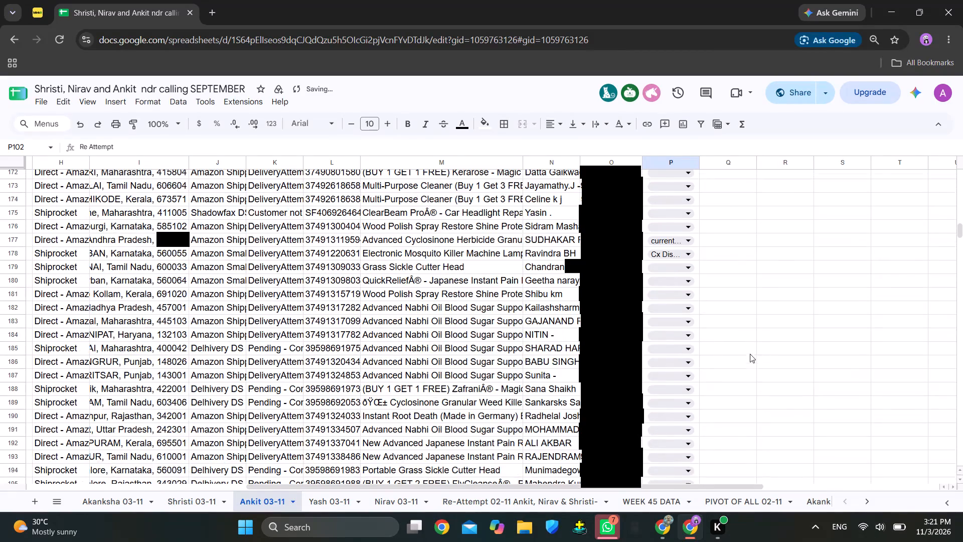
scroll(744, 327, up, 1)
scroll(744, 327, down, 1)
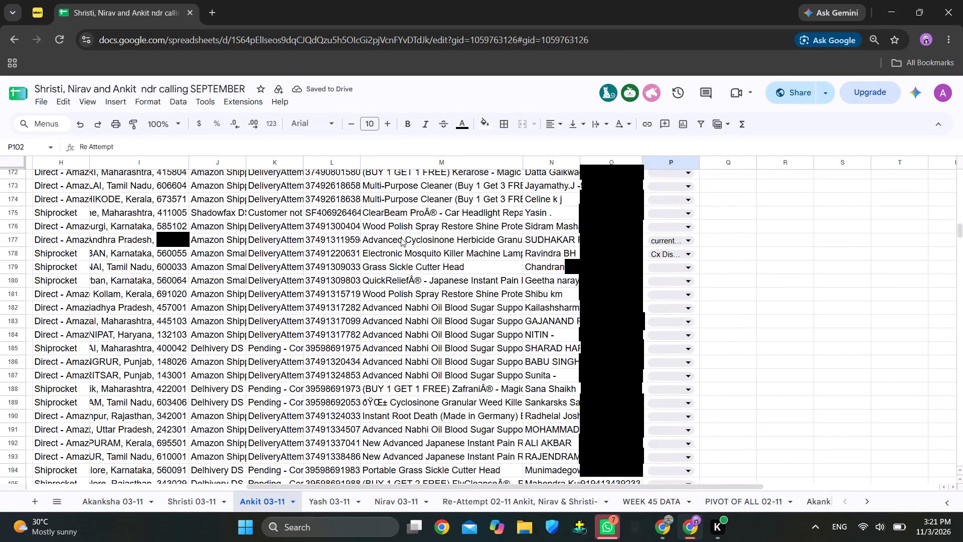
click(675, 231)
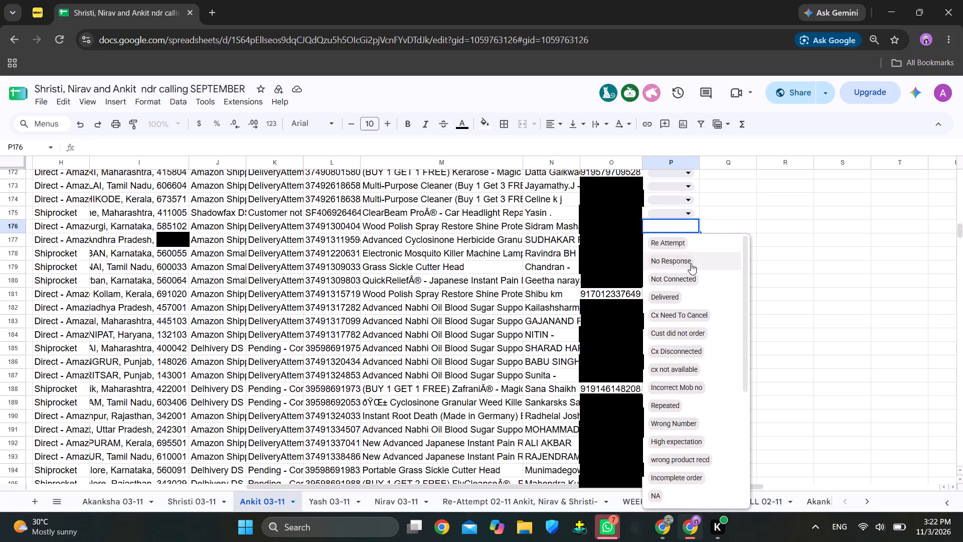
scroll(705, 387, down, 4)
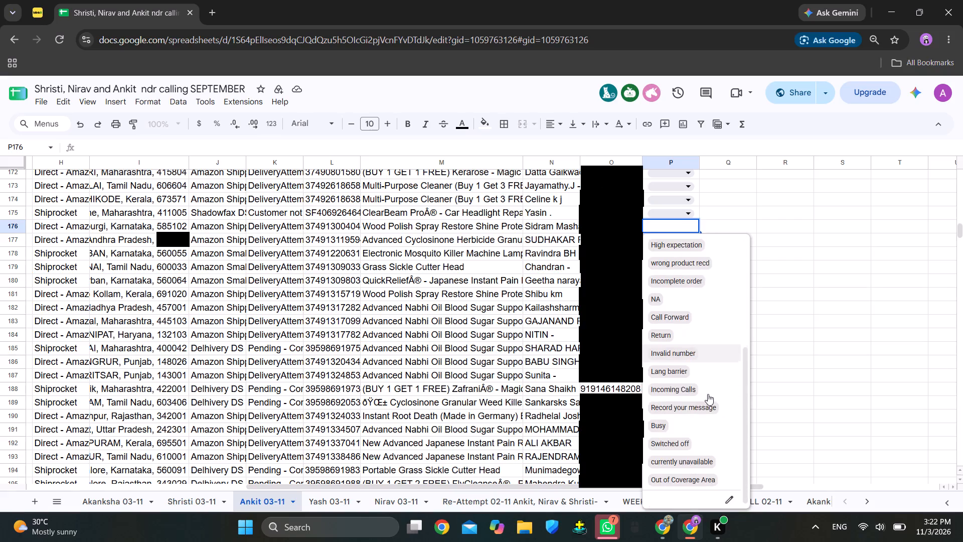
scroll(702, 396, down, 1)
scroll(701, 396, up, 1)
scroll(700, 396, down, 1)
click(680, 371)
Set the remark of the row 103 Green Pepper Anti-Mite Spray order to Not Connected.
scroll(739, 267, up, 1)
scroll(739, 267, down, 1)
scroll(739, 267, up, 1)
scroll(739, 267, down, 1)
scroll(739, 267, up, 1)
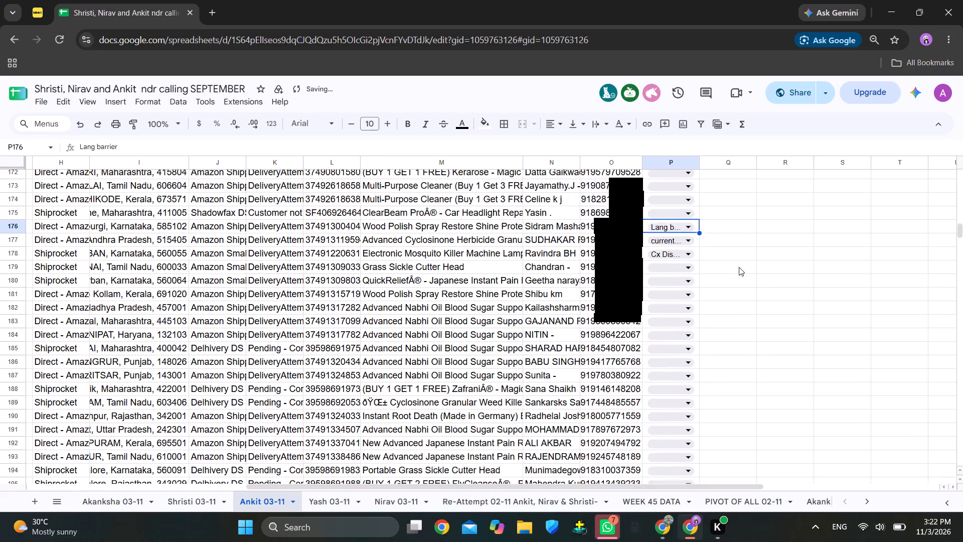
scroll(739, 267, up, 5)
scroll(734, 268, down, 1)
scroll(734, 268, up, 14)
scroll(733, 276, down, 1)
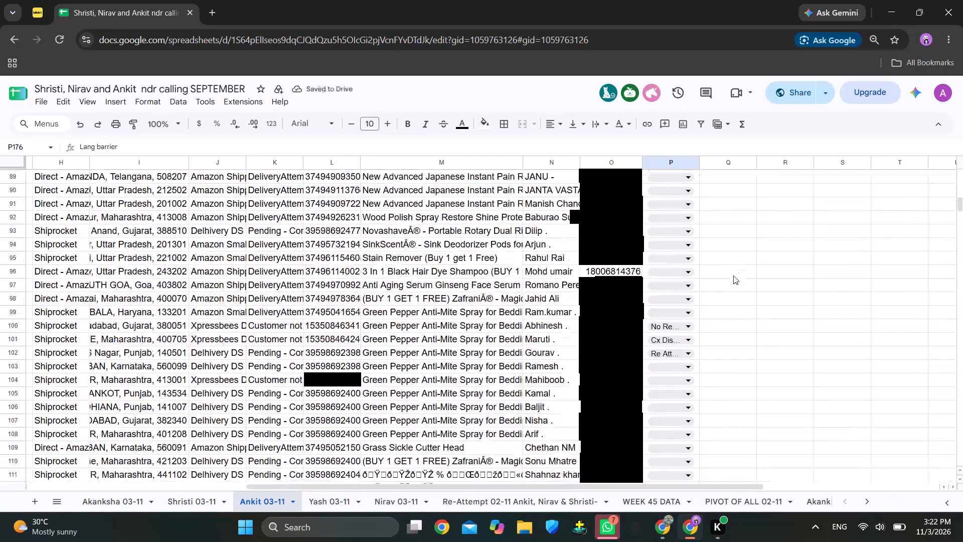
scroll(733, 275, down, 2)
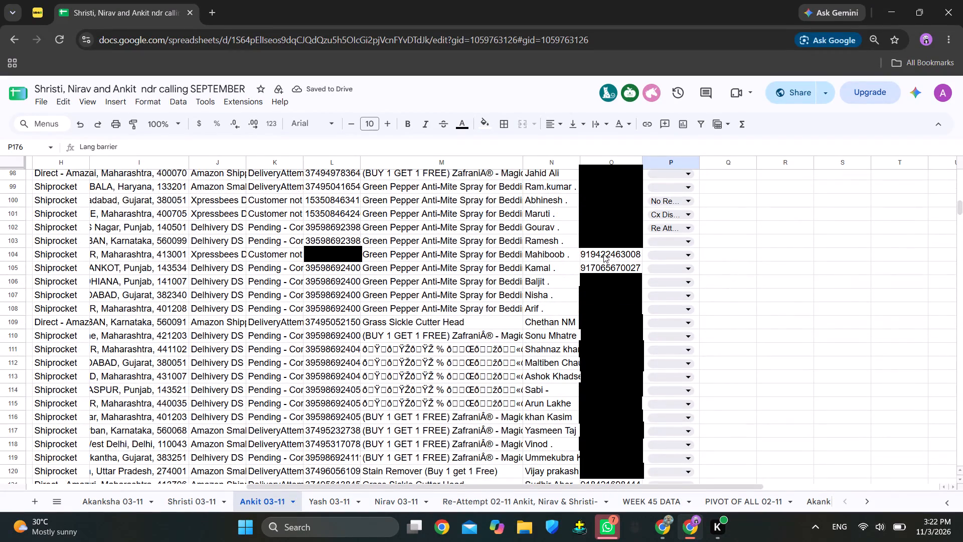
click(679, 244)
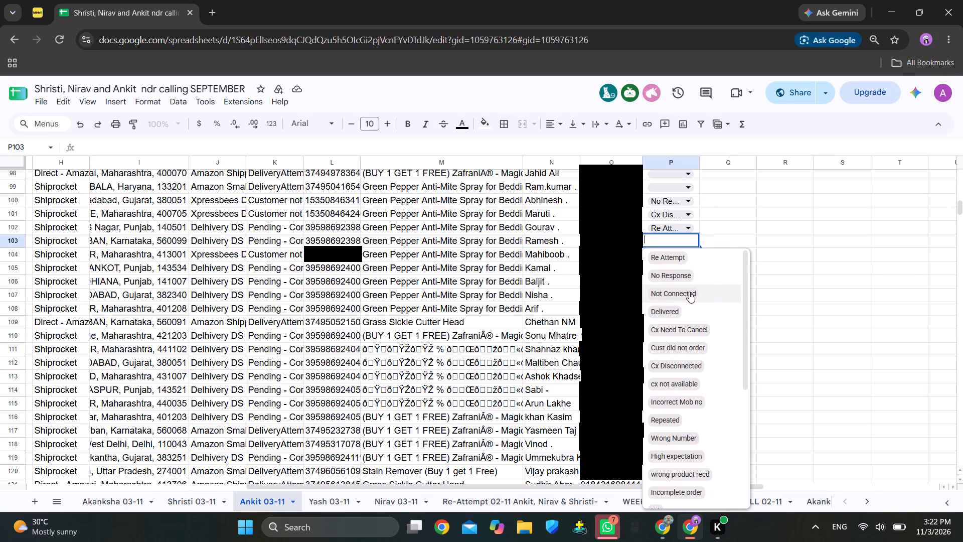
click(689, 292)
Set the remark of the row 175 ClearBeam Pro car headlight order to No Response.
scroll(738, 308, down, 7)
scroll(740, 319, up, 1)
scroll(740, 319, down, 8)
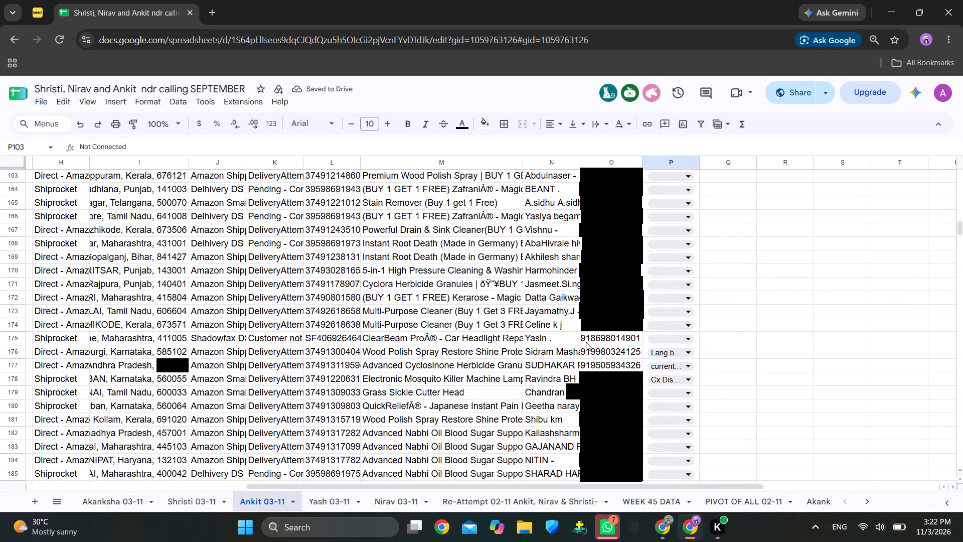
click(682, 341)
click(680, 376)
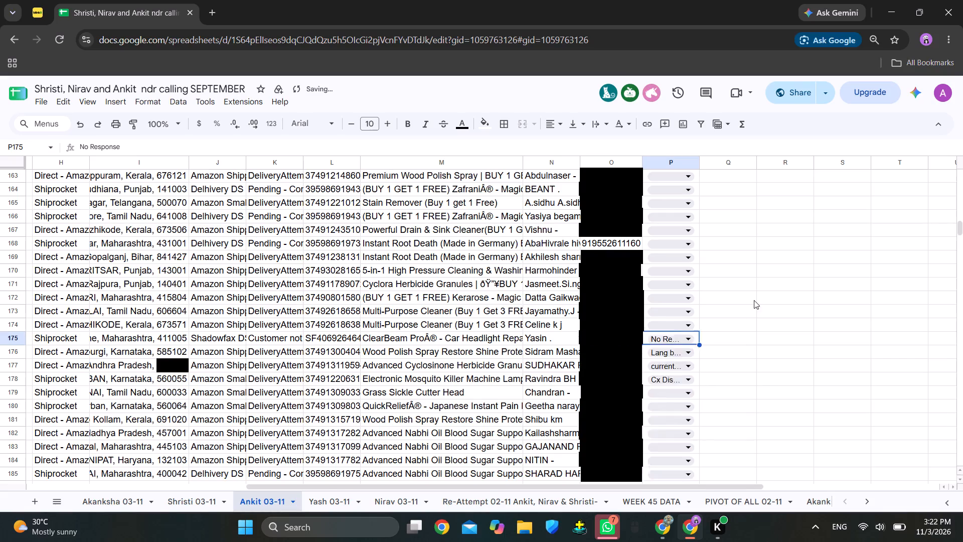
Set the remark of the row 104 Green Pepper Anti-Mite Spray order to Cx Disconnected.
scroll(754, 300, up, 13)
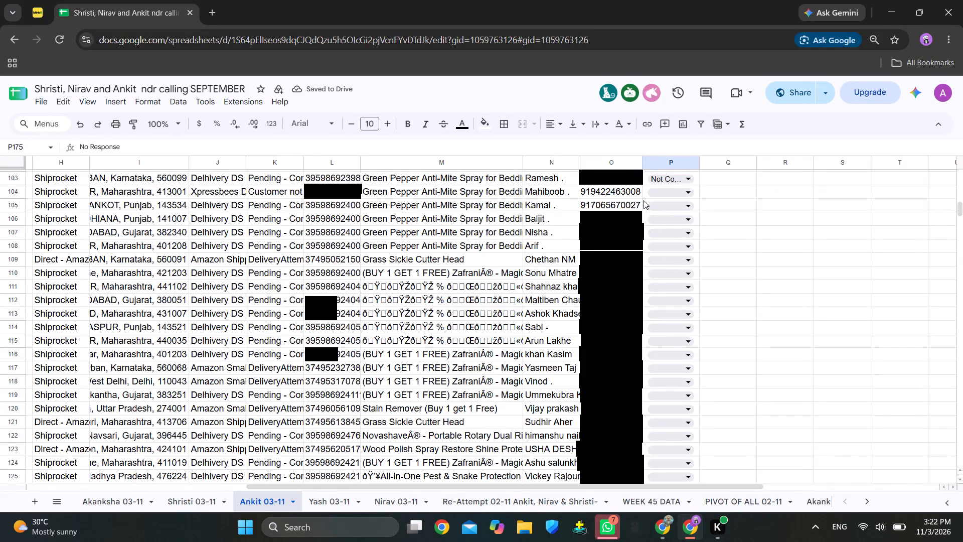
click(679, 194)
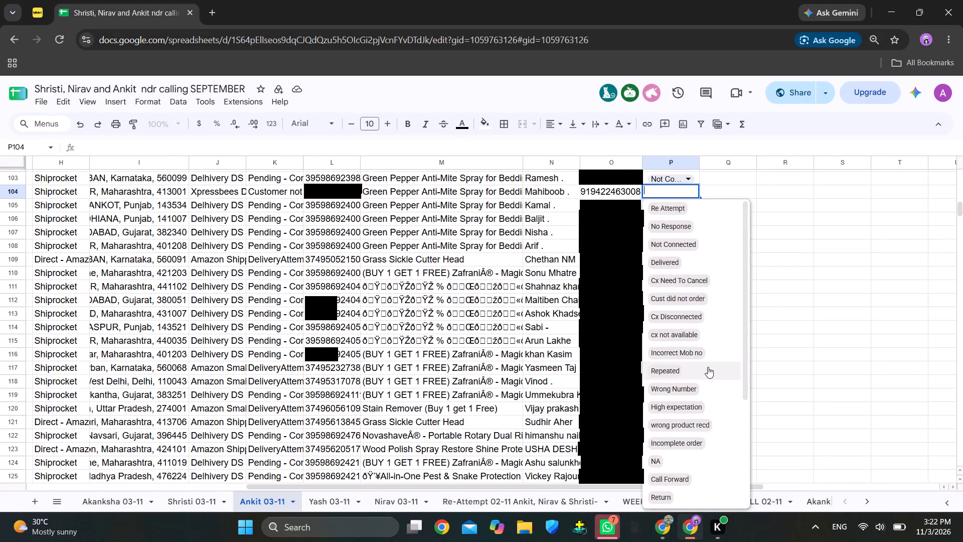
click(682, 320)
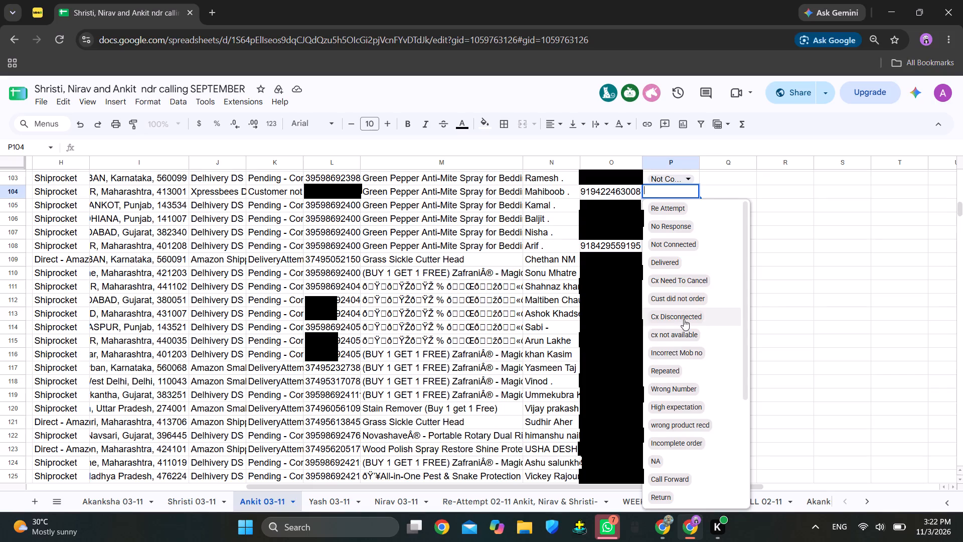
Set the remark of the row 174 Multi-Purpose Cleaner order to Lang barrier.
scroll(792, 345, down, 12)
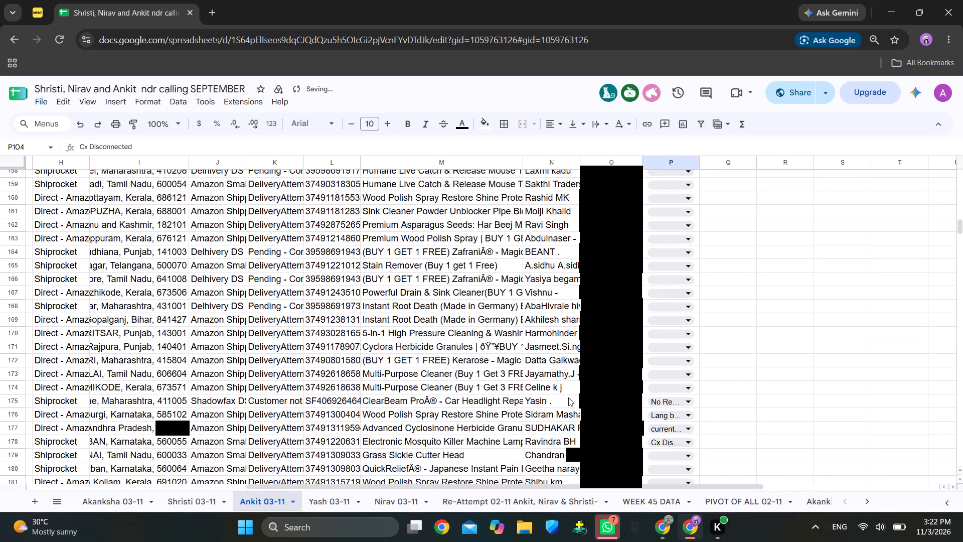
click(674, 388)
scroll(683, 390, down, 3)
scroll(683, 401, up, 1)
scroll(684, 405, down, 12)
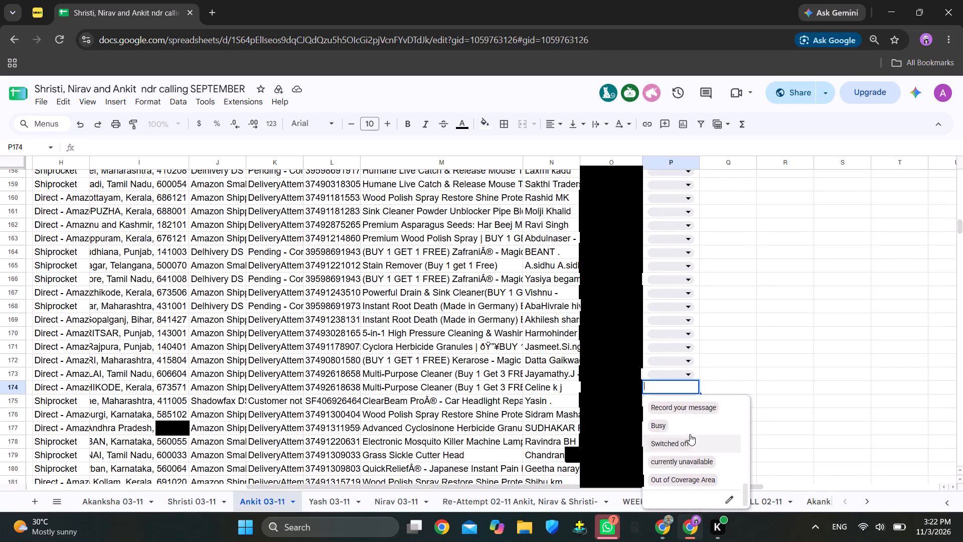
scroll(669, 424, up, 2)
scroll(686, 446, down, 1)
click(677, 436)
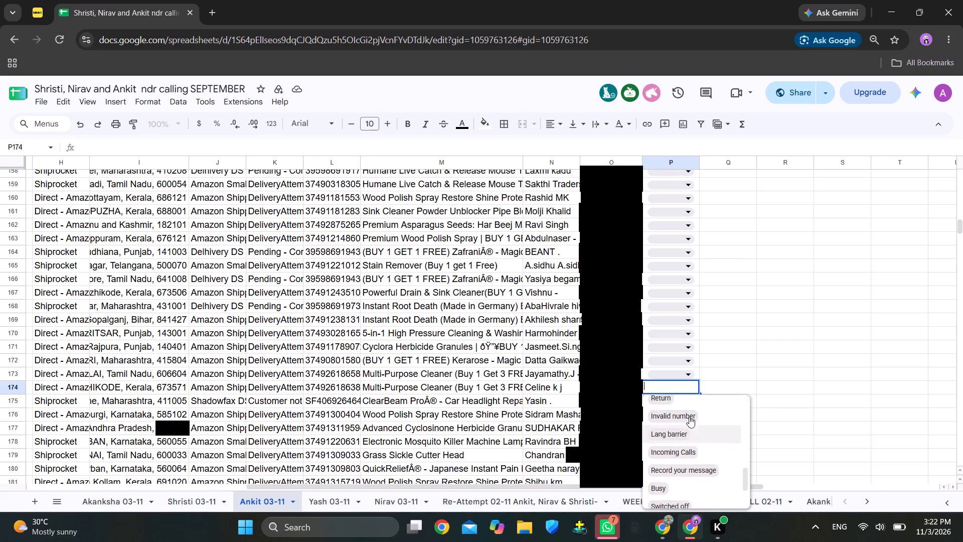
Set the remark of the row 105 Green Pepper Anti-Mite Spray order to Switched off.
scroll(763, 341, up, 4)
scroll(763, 341, down, 1)
scroll(763, 339, up, 3)
scroll(730, 303, down, 2)
scroll(730, 303, up, 1)
scroll(730, 303, down, 1)
scroll(730, 303, up, 7)
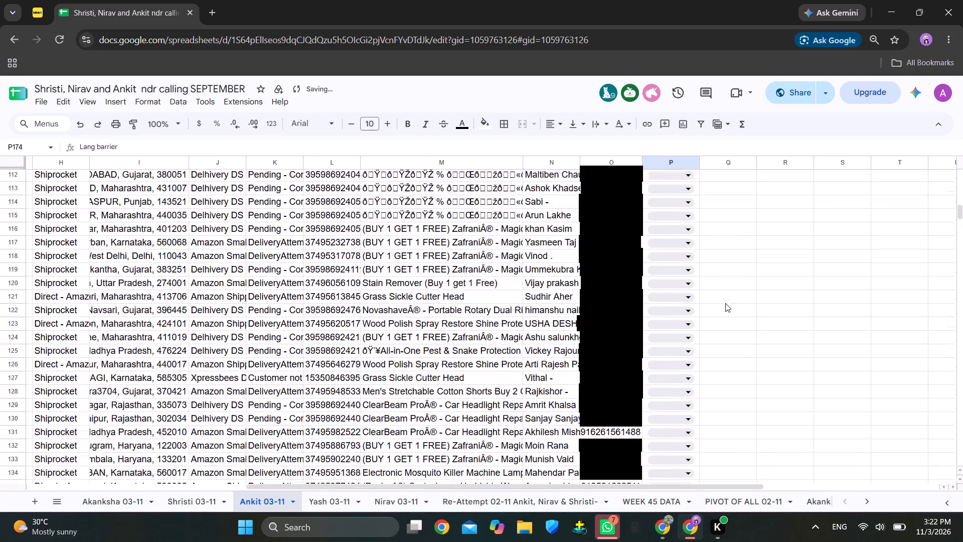
scroll(725, 303, up, 3)
scroll(562, 351, down, 1)
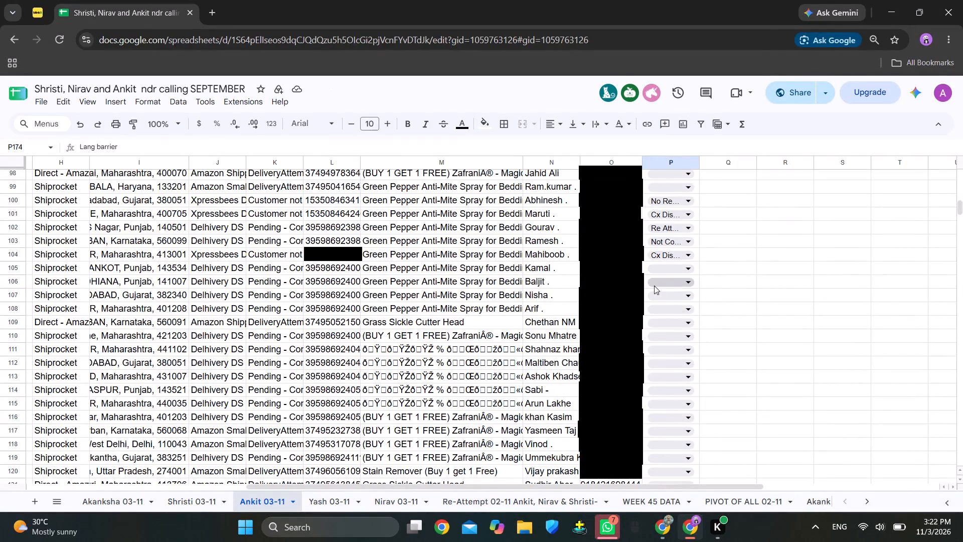
click(682, 273)
scroll(692, 332, down, 3)
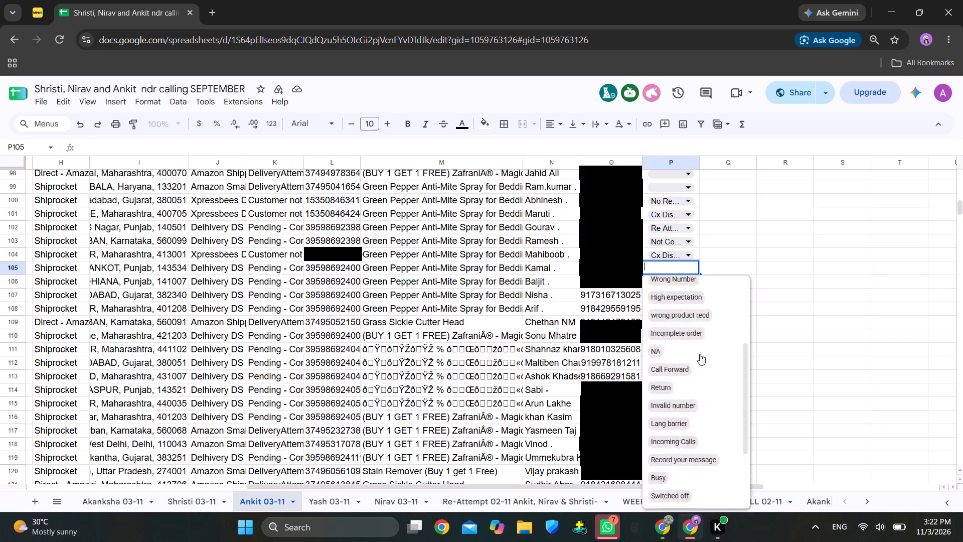
scroll(700, 354, down, 4)
scroll(699, 371, up, 1)
scroll(699, 371, down, 1)
scroll(699, 371, up, 1)
scroll(700, 371, down, 1)
scroll(702, 373, up, 1)
scroll(702, 374, down, 4)
click(681, 445)
Set the remark of the row 173 Multi-Purpose Cleaner order to Cx Need To Cancel.
scroll(777, 421, down, 1)
scroll(777, 421, up, 1)
scroll(777, 421, down, 2)
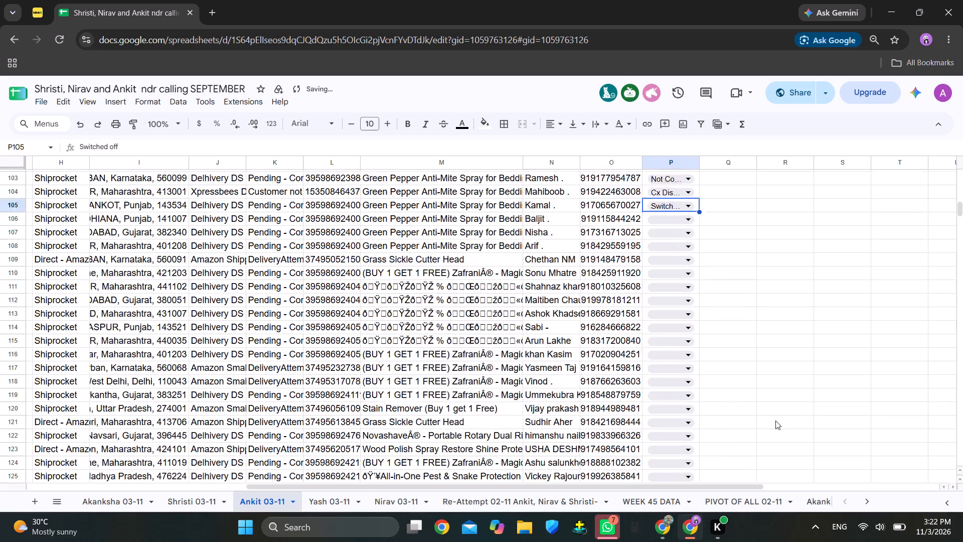
scroll(775, 421, down, 13)
scroll(749, 321, up, 1)
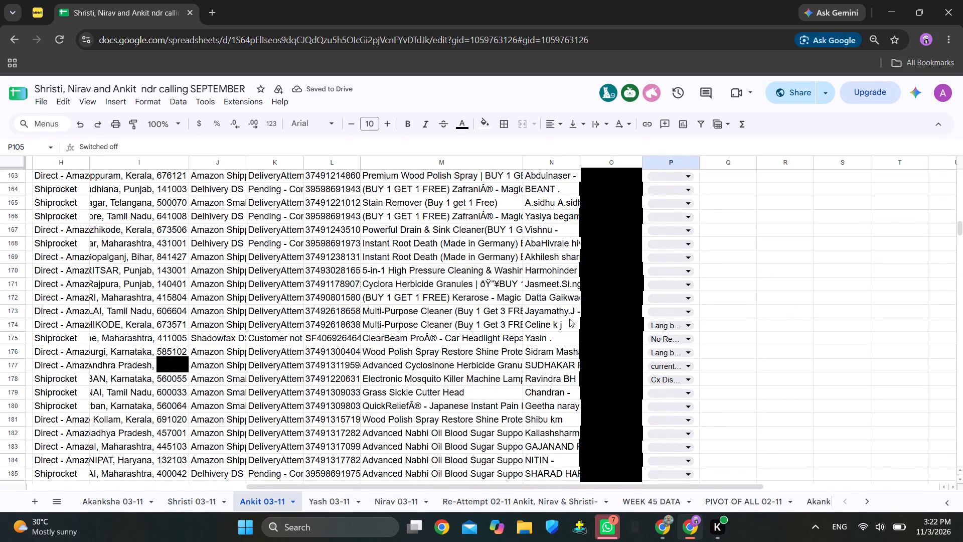
click(663, 315)
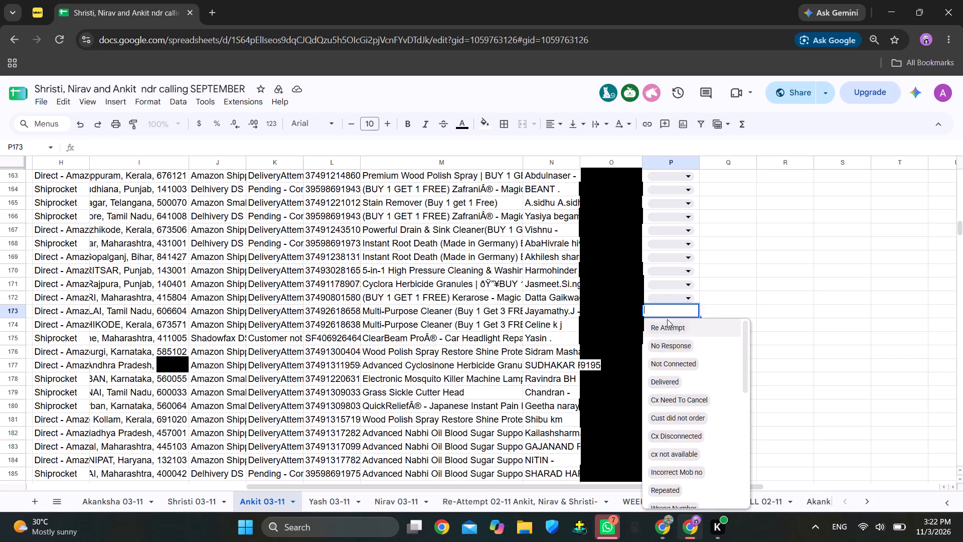
scroll(688, 344, down, 2)
scroll(699, 350, up, 1)
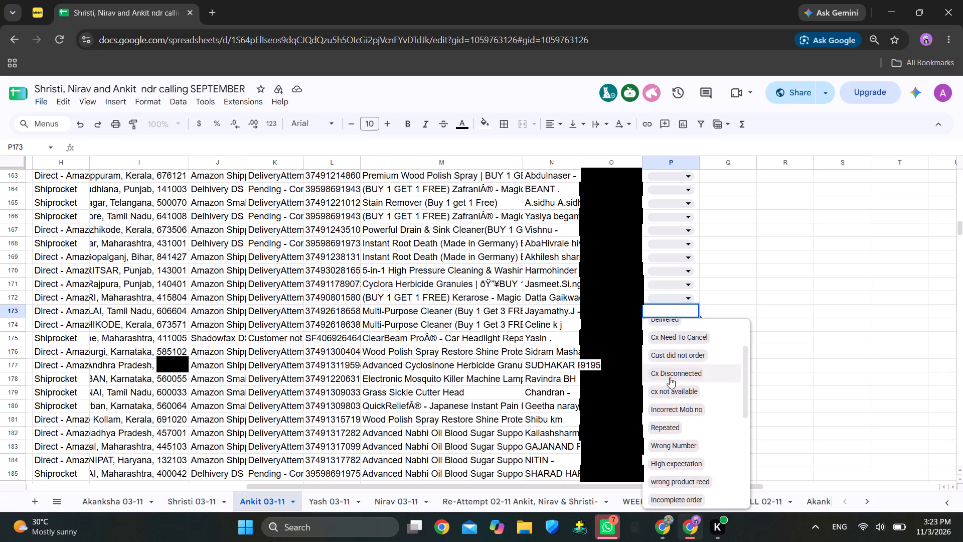
click(692, 338)
Set the remark of the row 106 Green Pepper Anti-Mite Spray order to Re Attempt.
scroll(752, 279, down, 1)
scroll(752, 279, up, 7)
scroll(748, 279, down, 1)
scroll(748, 279, up, 6)
scroll(748, 279, down, 1)
scroll(748, 279, up, 1)
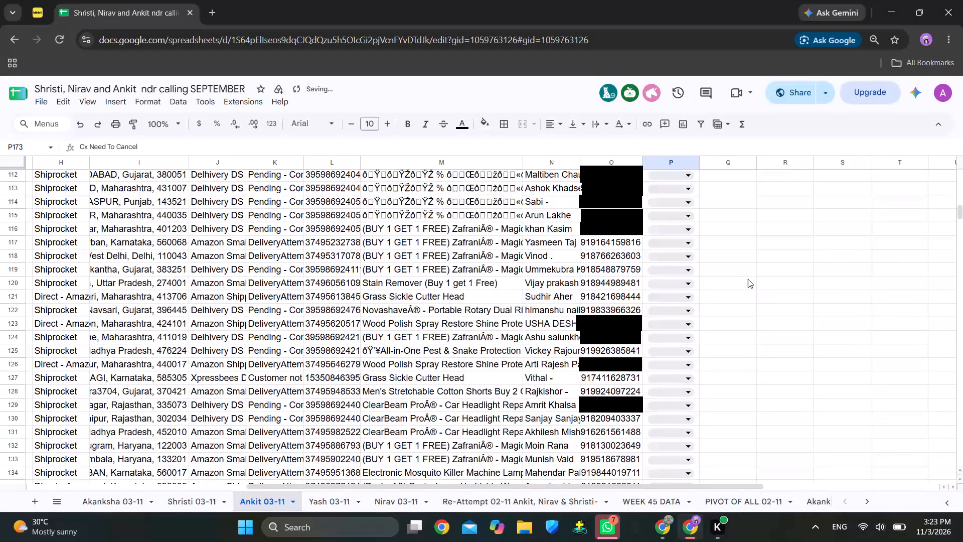
scroll(748, 279, up, 4)
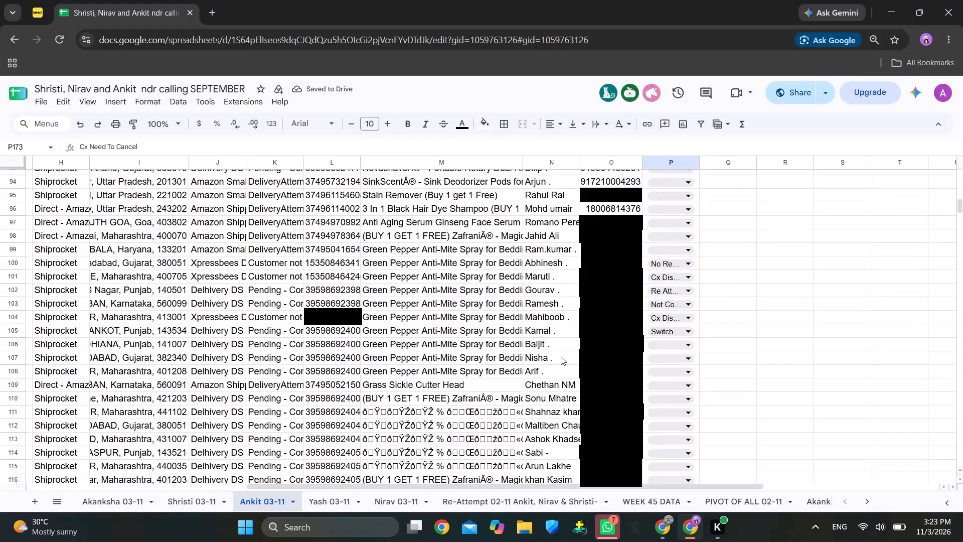
click(660, 348)
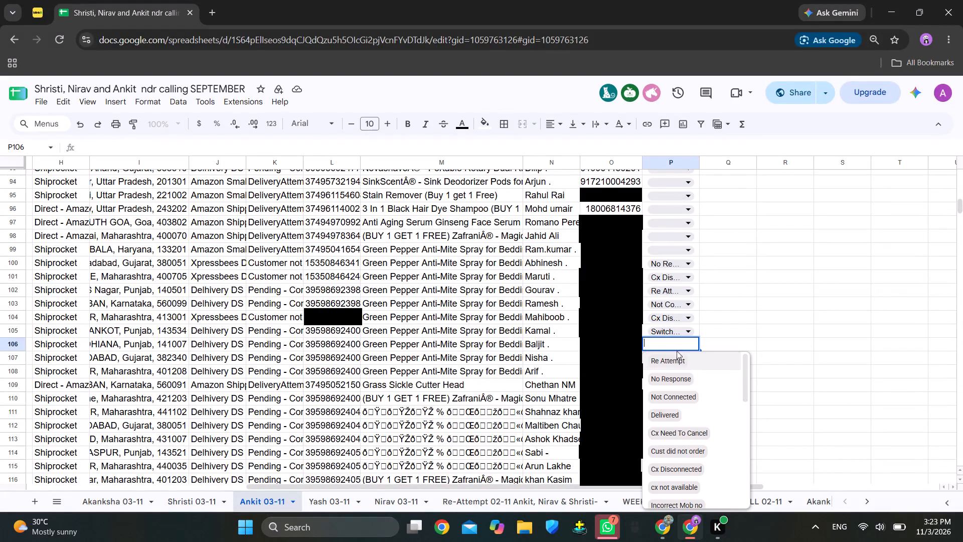
click(672, 359)
Set the remark of the row 172 Kerarose order to Delivered.
scroll(753, 370, up, 1)
scroll(753, 371, down, 14)
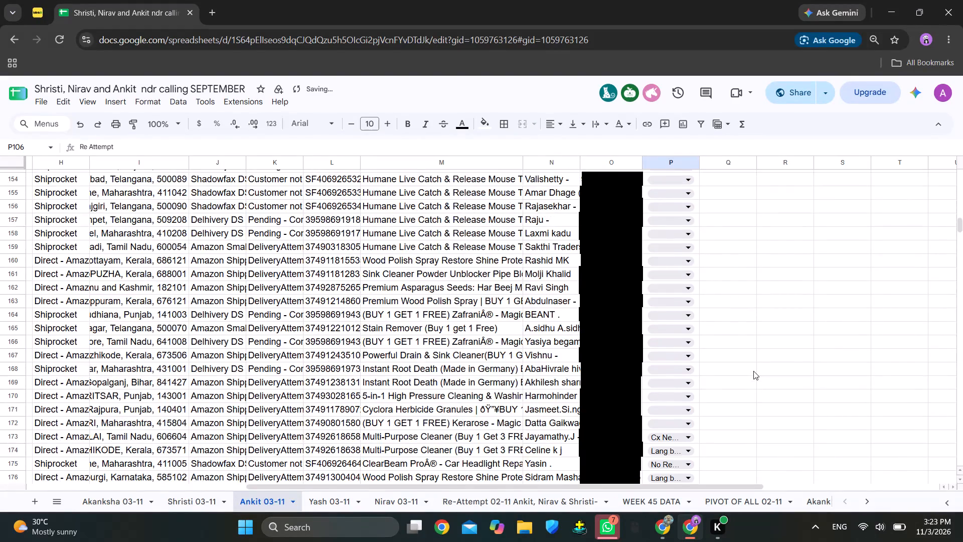
scroll(753, 371, down, 2)
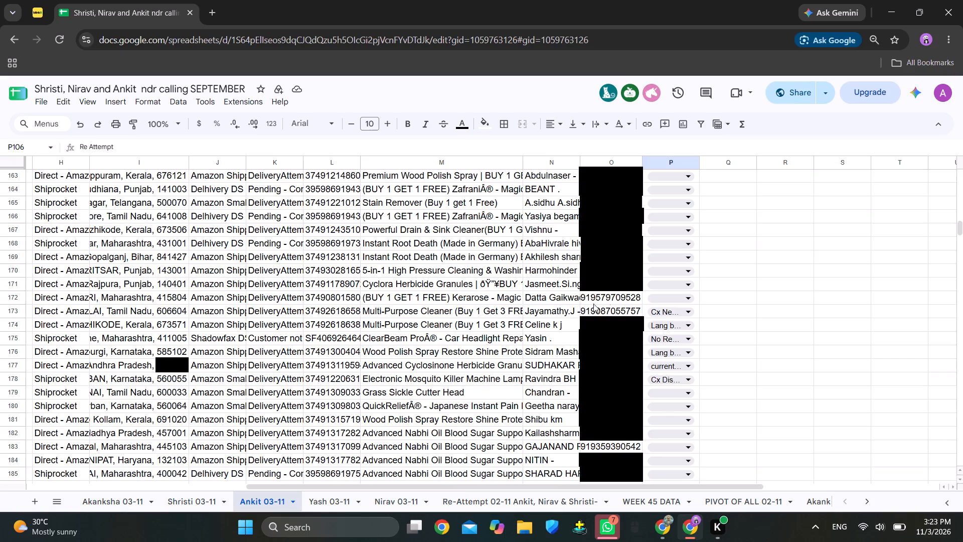
click(668, 300)
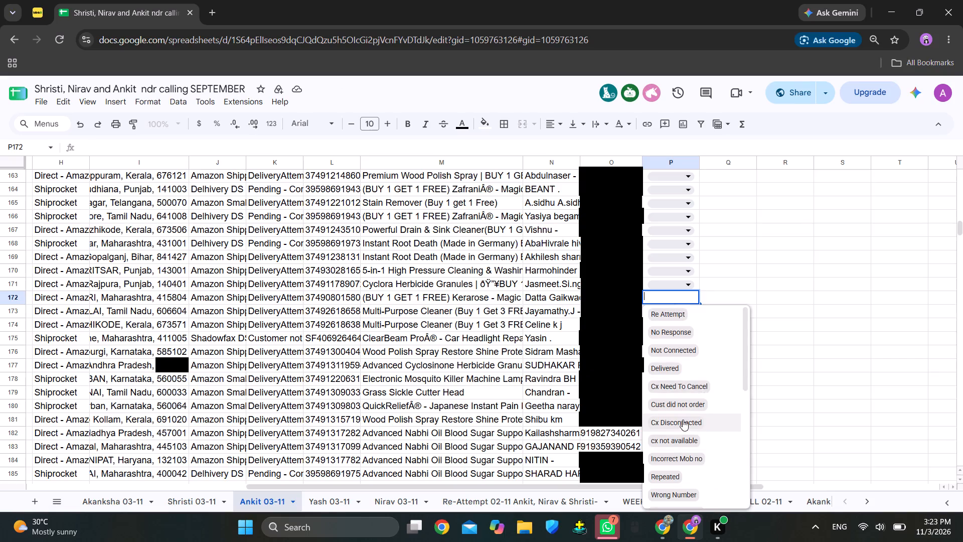
click(676, 368)
Set the remark of the row 107 Green Pepper Anti-Mite Spray order to No Response.
scroll(735, 290, up, 4)
scroll(736, 290, down, 1)
scroll(736, 290, up, 6)
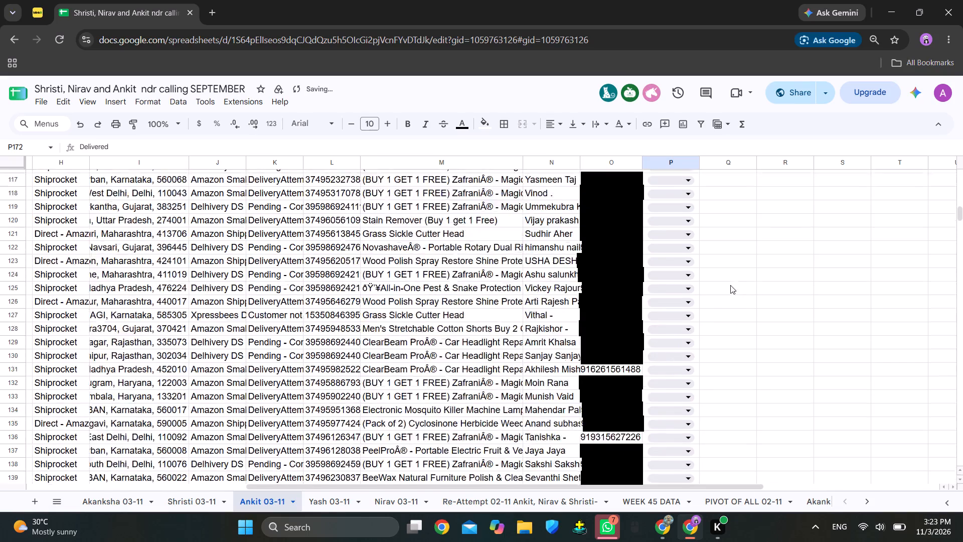
scroll(730, 285, up, 5)
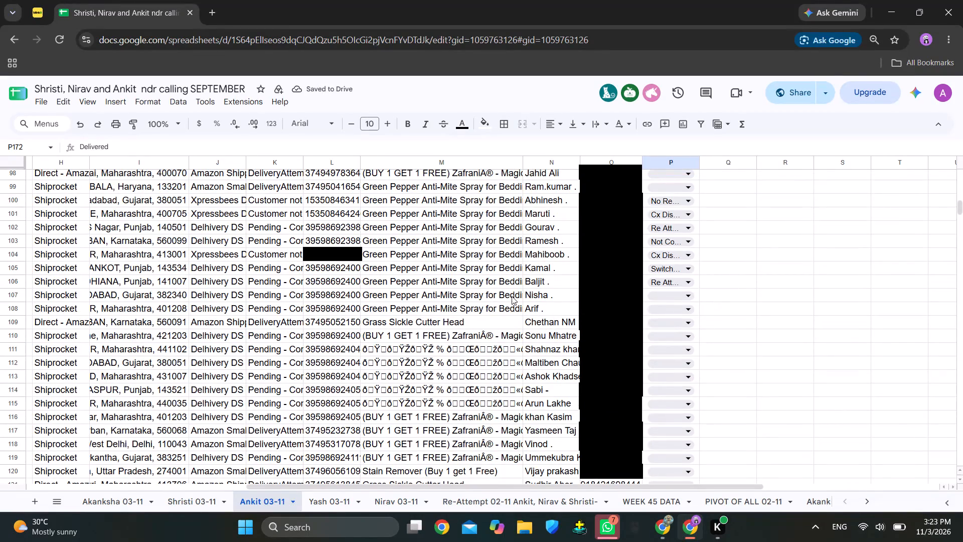
click(677, 296)
click(680, 332)
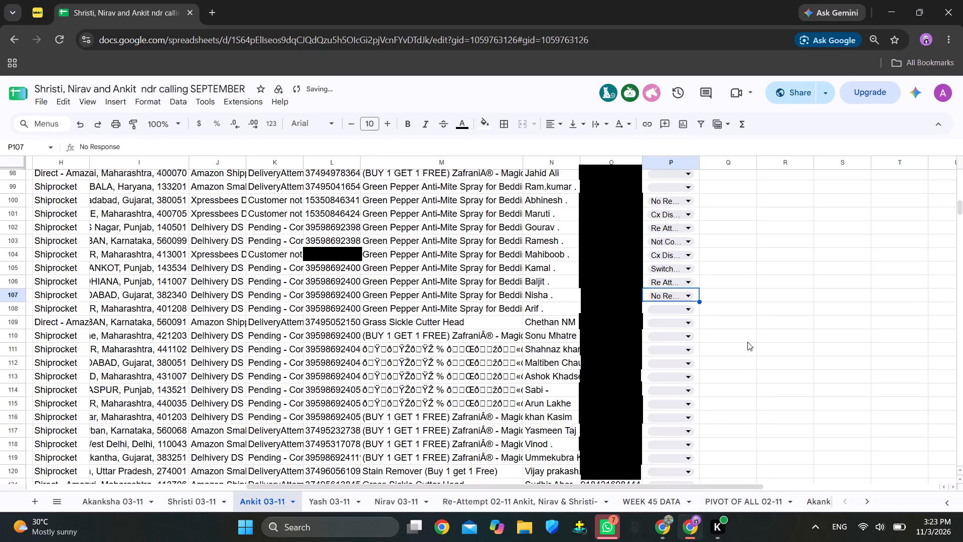
Set the remark of the row 171 Cyclora Herbicide Granules order to Cx Disconnected.
scroll(749, 353, down, 15)
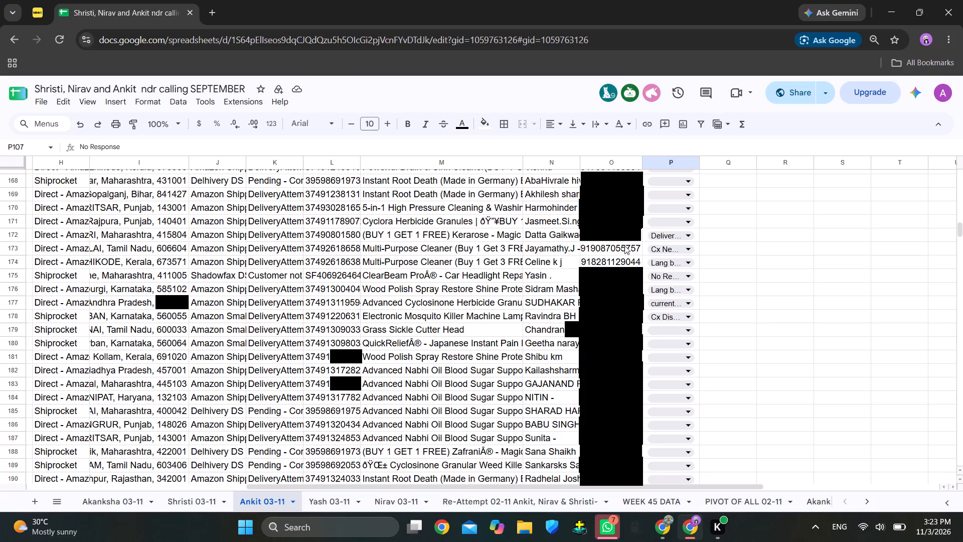
click(681, 224)
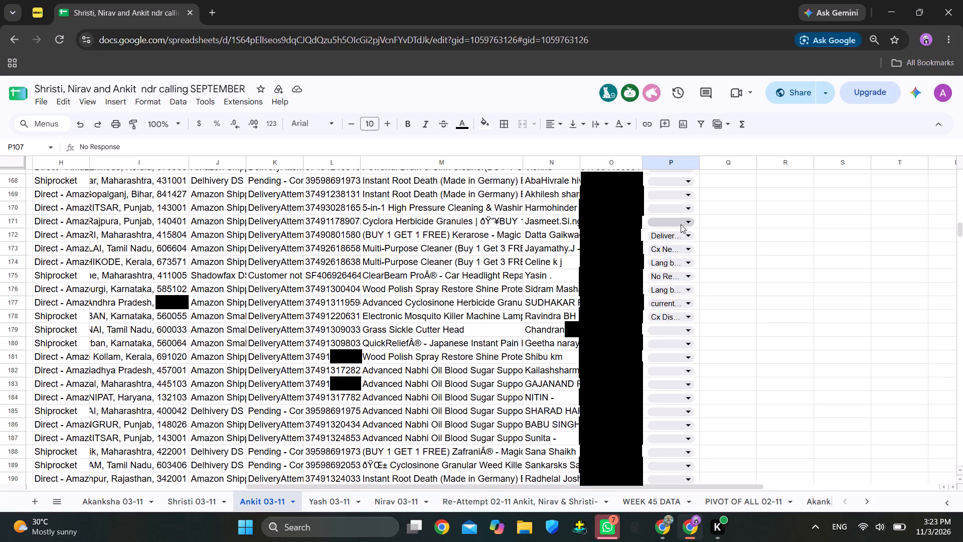
scroll(687, 294, down, 5)
scroll(693, 308, up, 6)
click(691, 346)
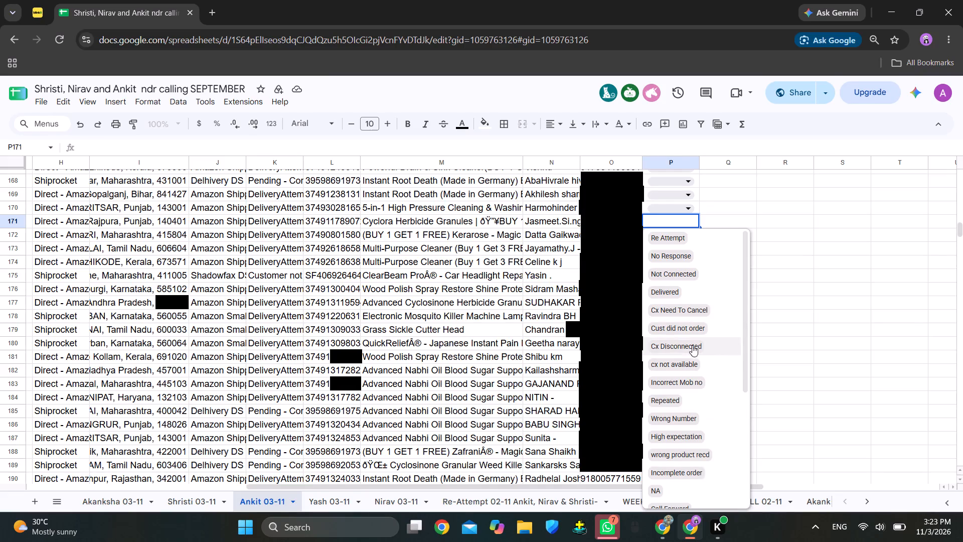
Set the remark of the row 170 5-in-1 High Pressure Cleaning order to Busy.
scroll(741, 285, up, 7)
scroll(739, 286, down, 1)
scroll(739, 286, up, 4)
scroll(739, 286, down, 1)
scroll(738, 286, up, 1)
scroll(738, 286, down, 1)
scroll(738, 286, up, 1)
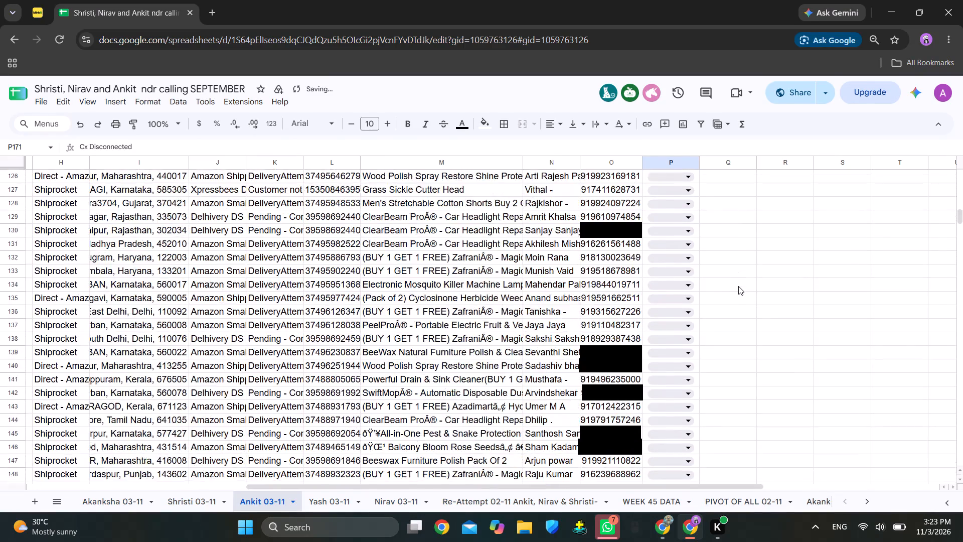
scroll(739, 286, down, 1)
scroll(739, 286, up, 1)
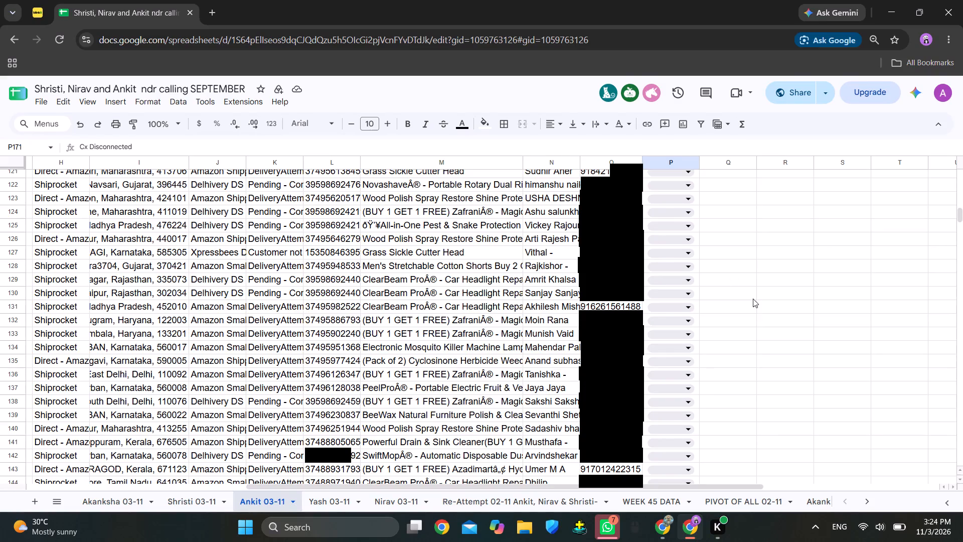
scroll(752, 299, down, 3)
scroll(752, 306, up, 1)
scroll(755, 311, down, 1)
scroll(758, 311, up, 1)
scroll(758, 311, down, 6)
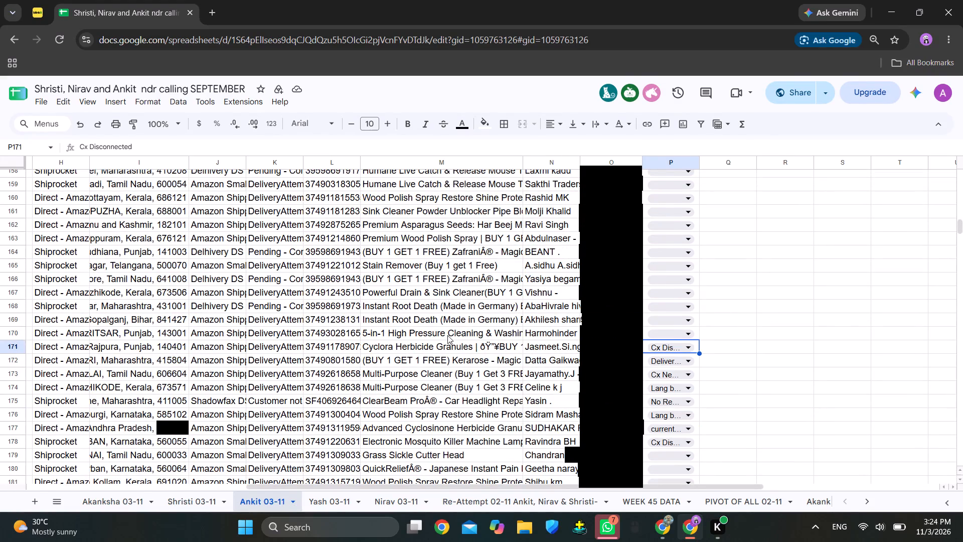
click(682, 334)
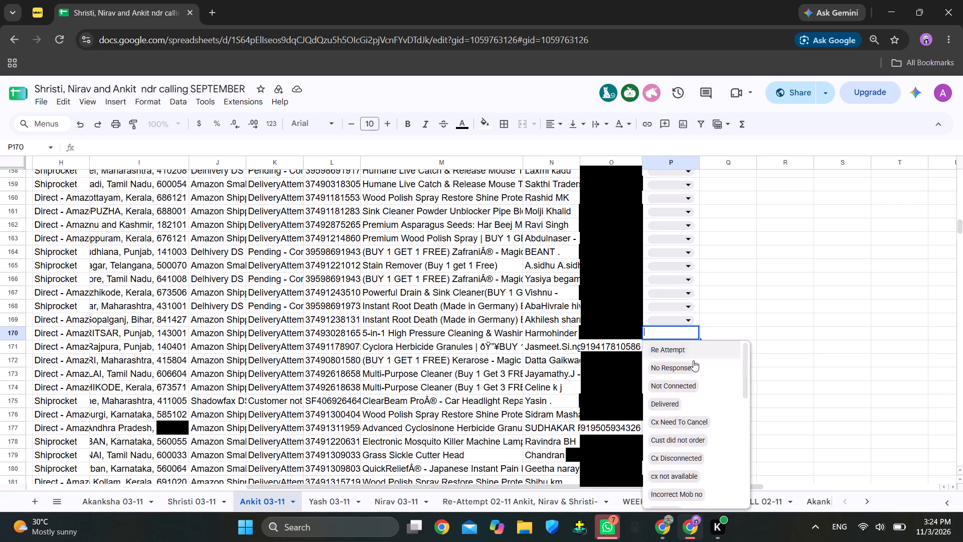
scroll(703, 382, down, 7)
click(656, 423)
Set the remark of the row 108 Green Pepper Anti-Mite Spray order to Out of Coverage Area.
scroll(788, 318, up, 7)
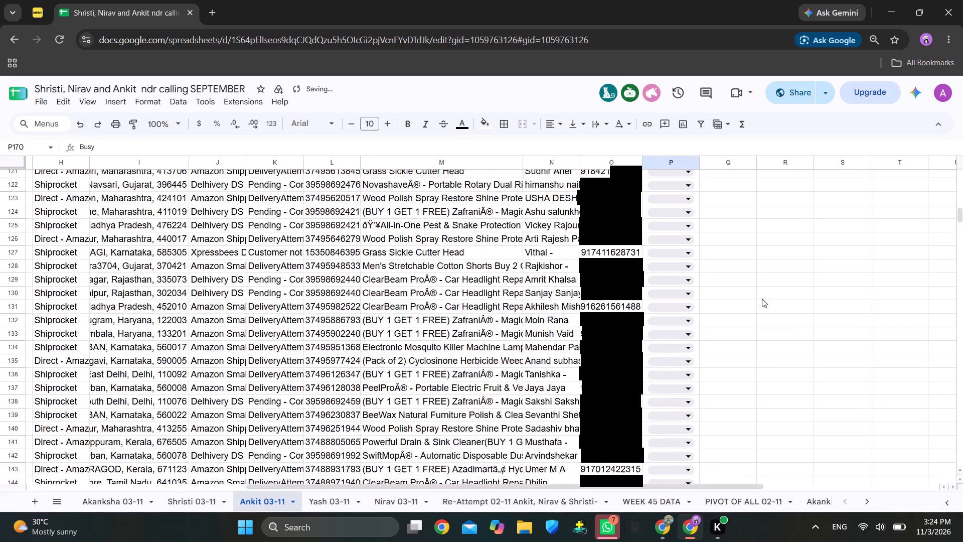
scroll(762, 299, up, 5)
scroll(760, 297, down, 1)
scroll(758, 296, up, 1)
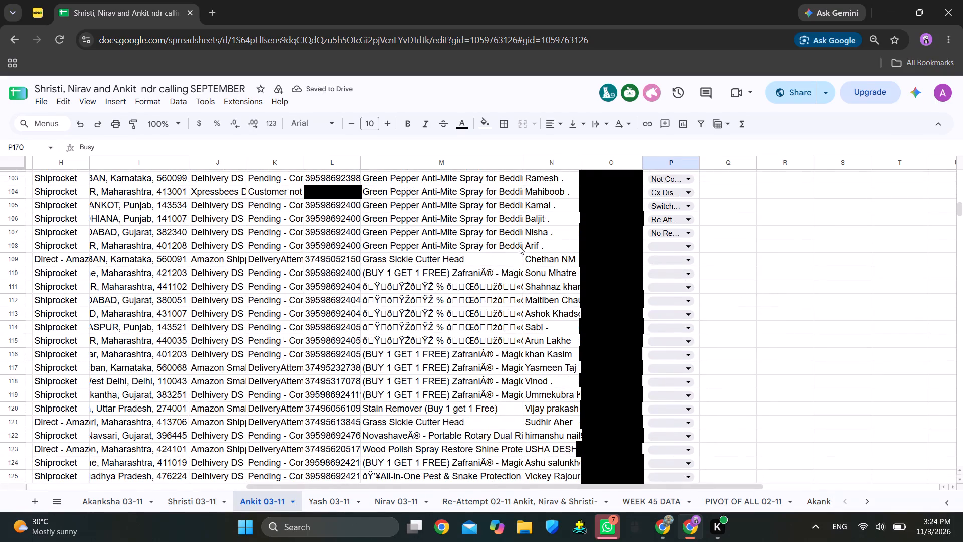
click(672, 245)
scroll(681, 307, down, 3)
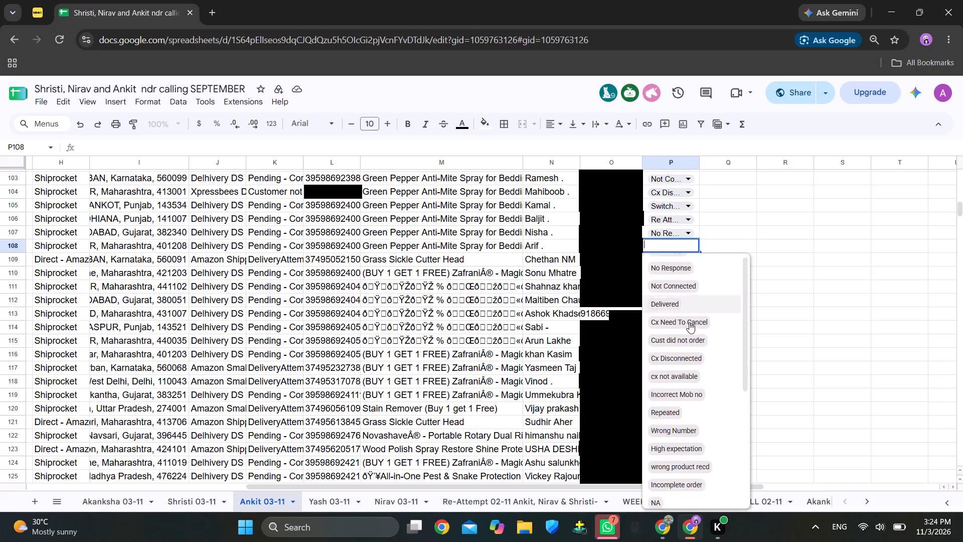
scroll(689, 322, down, 12)
click(696, 479)
Set the remark of the row 169 Instant Root Death order to Re Attempt.
scroll(741, 418, down, 3)
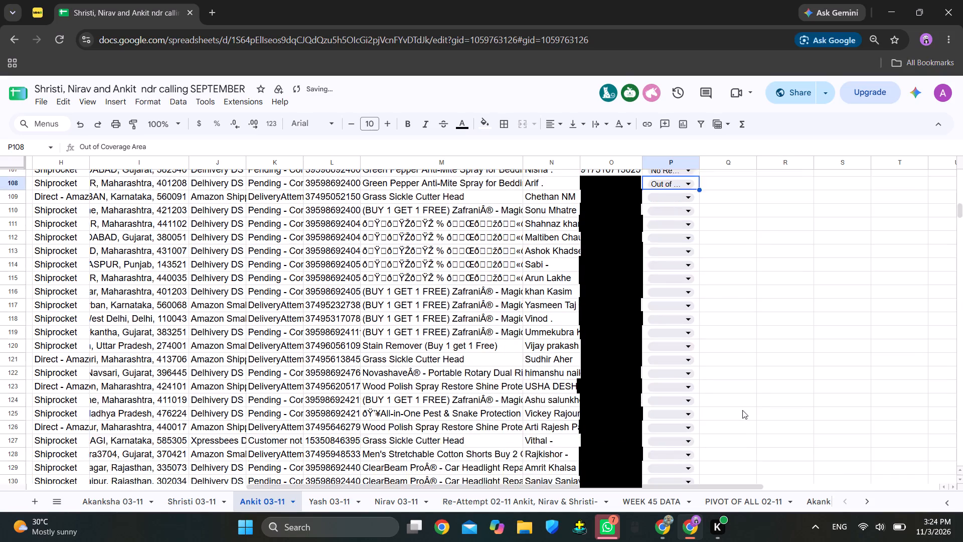
scroll(742, 410, down, 4)
scroll(741, 405, up, 1)
scroll(740, 404, down, 1)
scroll(740, 404, up, 1)
scroll(738, 401, down, 5)
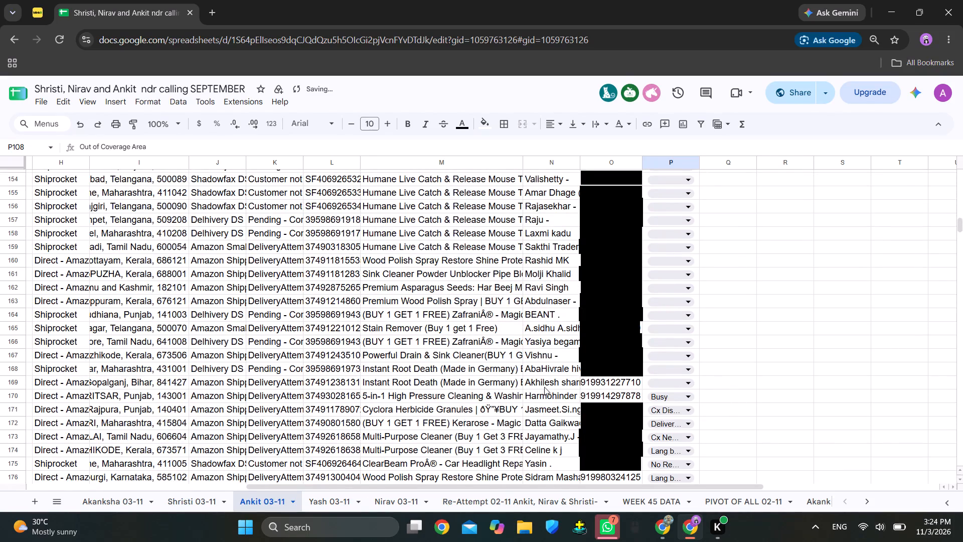
scroll(716, 384, down, 1)
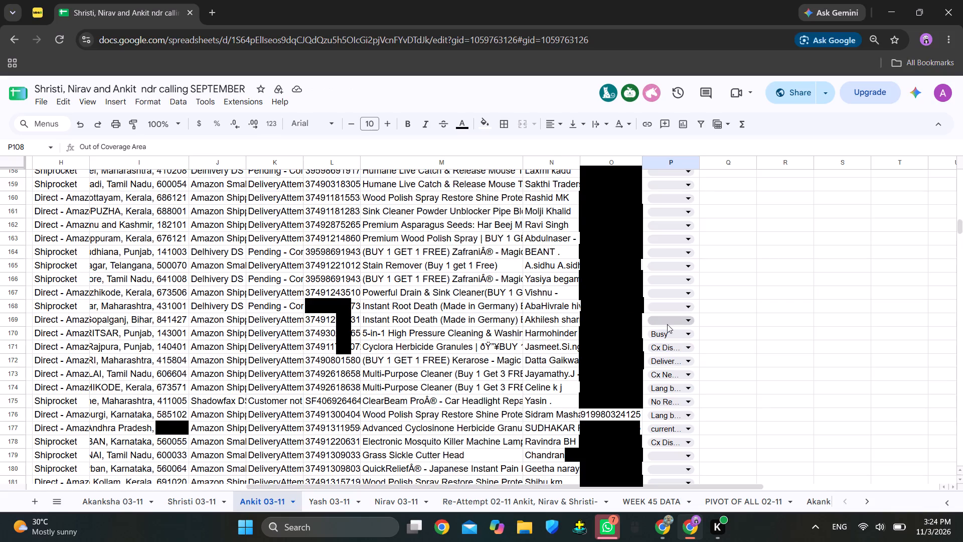
click(695, 323)
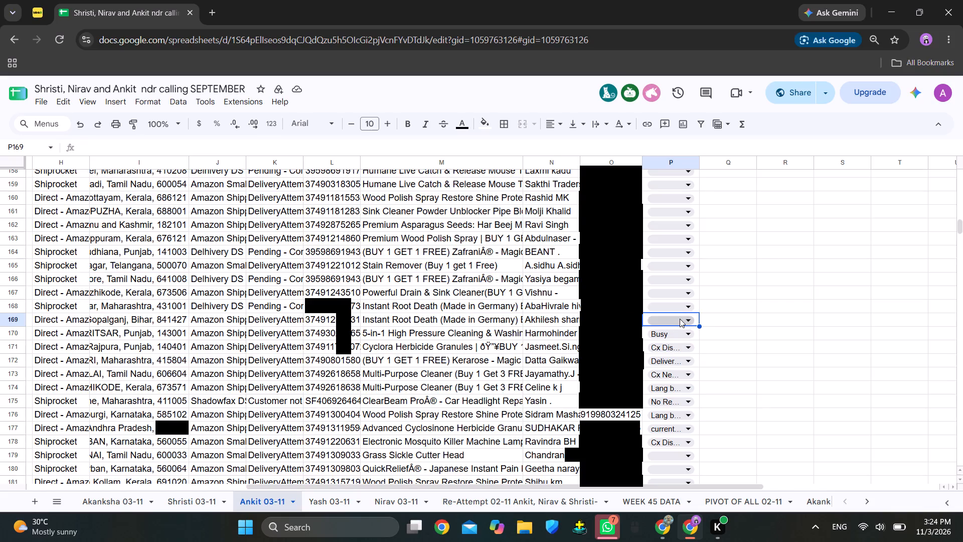
click(680, 319)
click(679, 339)
Set the remark of the row 109 Grass Sickle Cutter Head order to Not Connected.
scroll(767, 297, up, 4)
scroll(762, 299, down, 2)
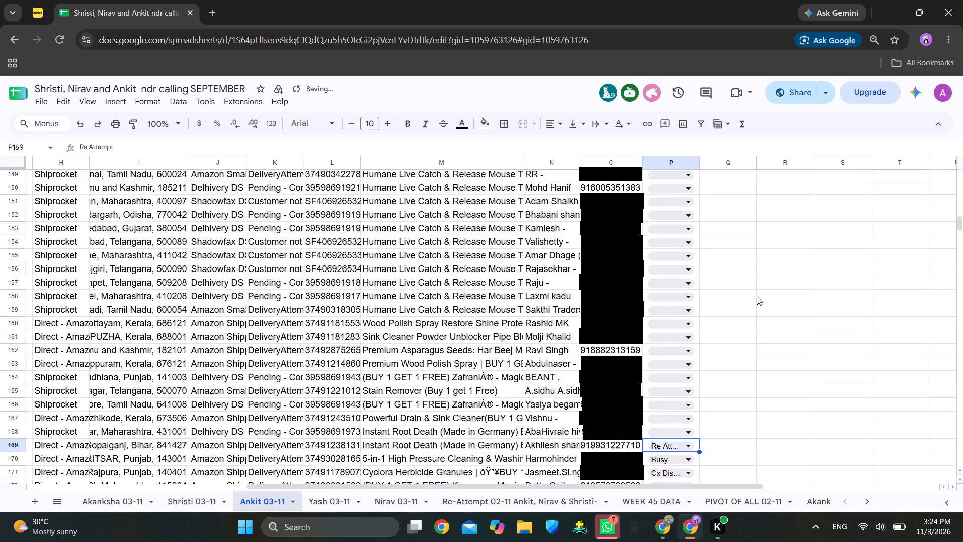
scroll(742, 289, up, 1)
scroll(742, 289, down, 1)
scroll(742, 289, up, 1)
scroll(742, 289, down, 1)
scroll(742, 289, up, 10)
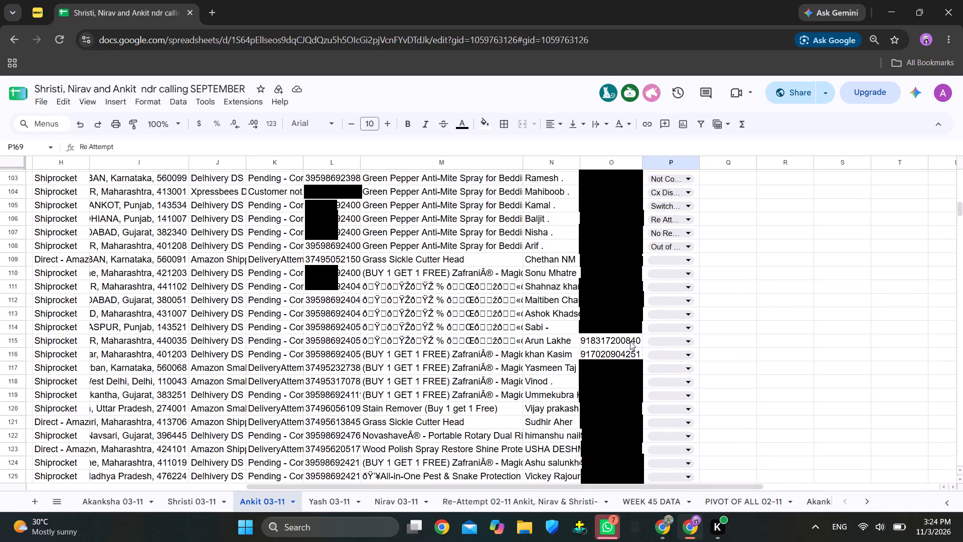
click(683, 262)
click(664, 313)
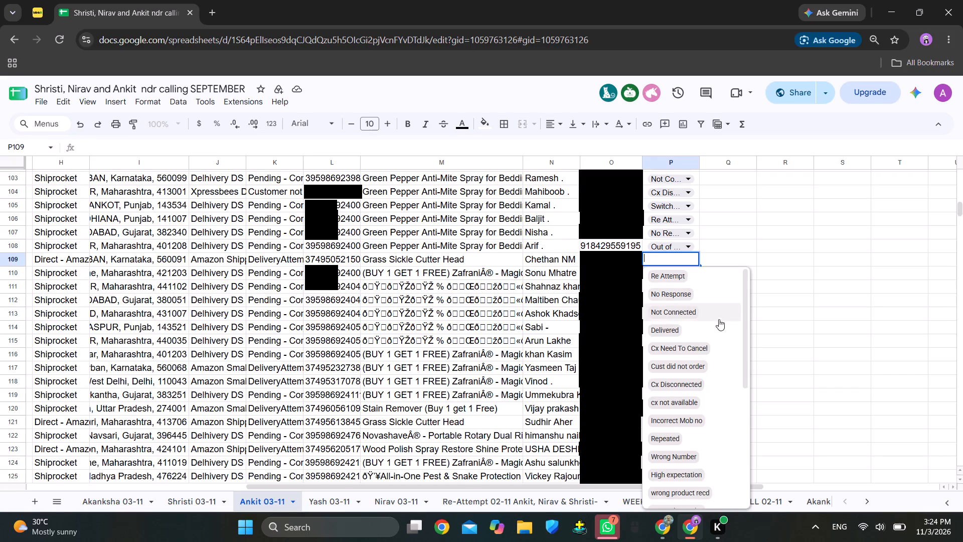
Set the remark of the row 168 Instant Root Death order to No Response.
scroll(722, 323, down, 13)
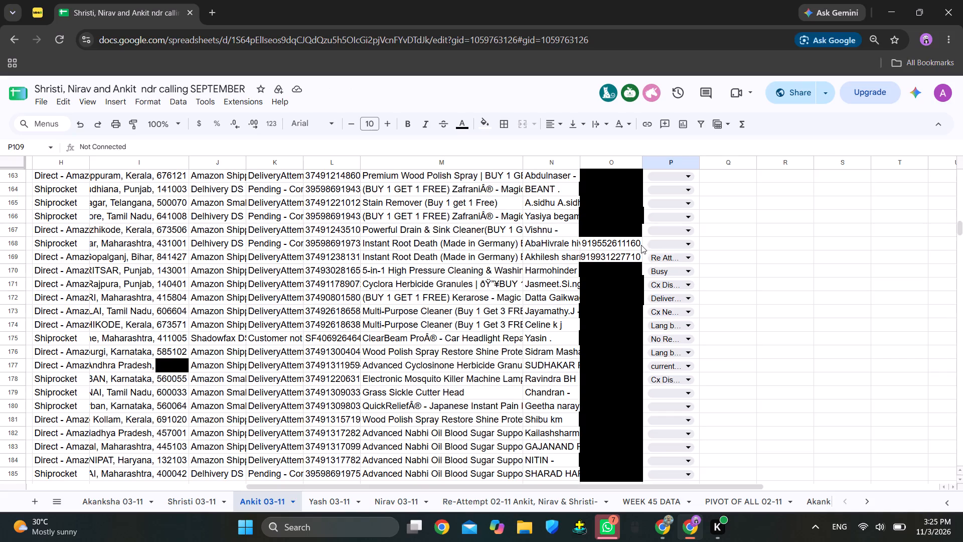
click(671, 243)
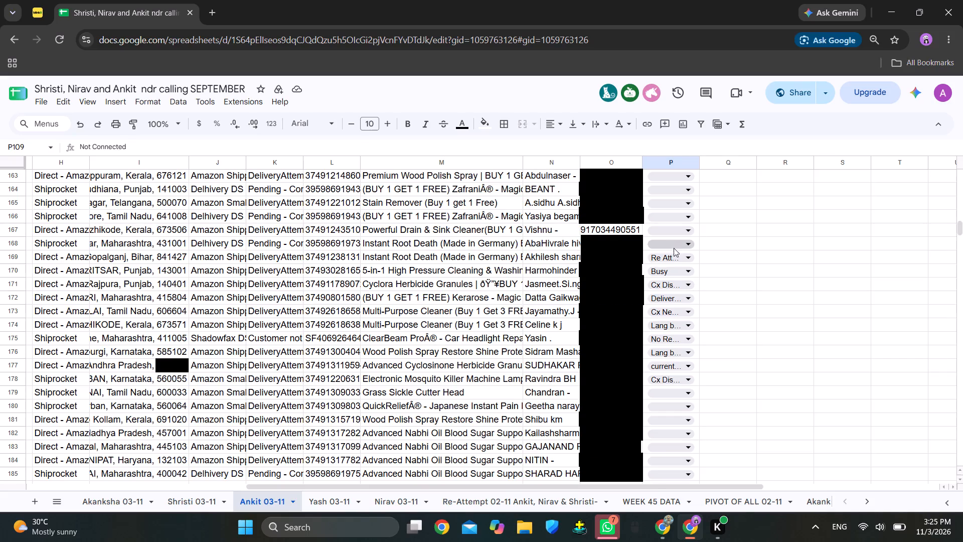
click(678, 278)
Set the remark of the row 110 buy-1-get-1 Zafrani order to Delivered.
scroll(741, 248, down, 1)
scroll(738, 249, up, 8)
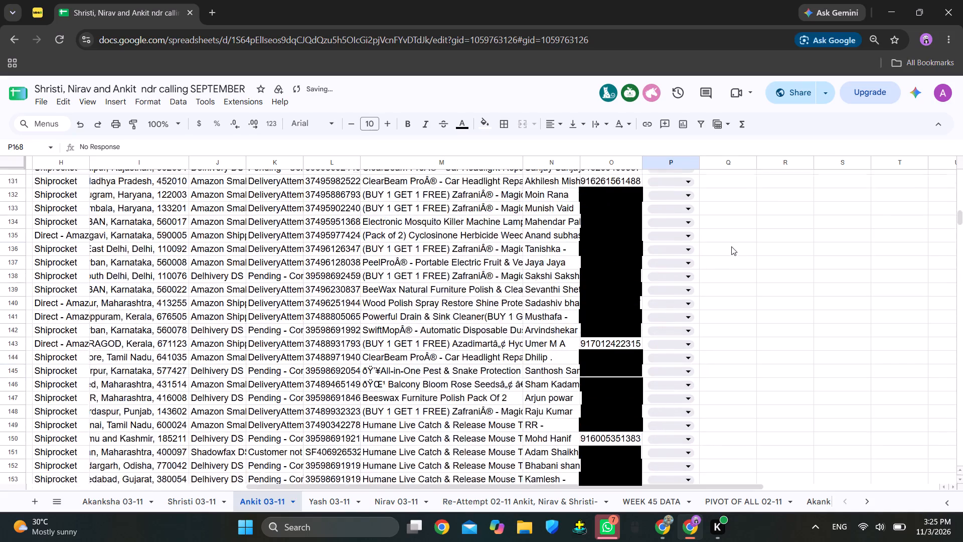
scroll(731, 246, up, 6)
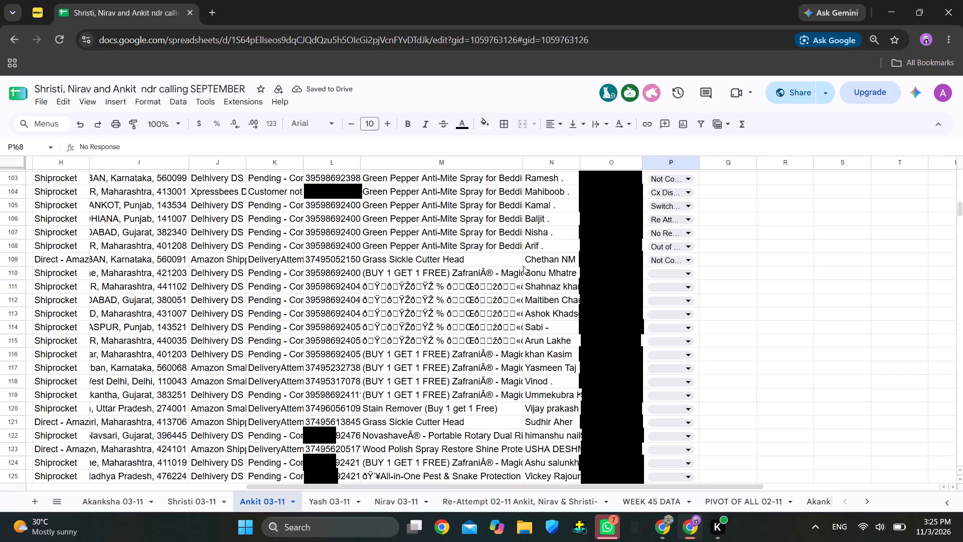
click(684, 276)
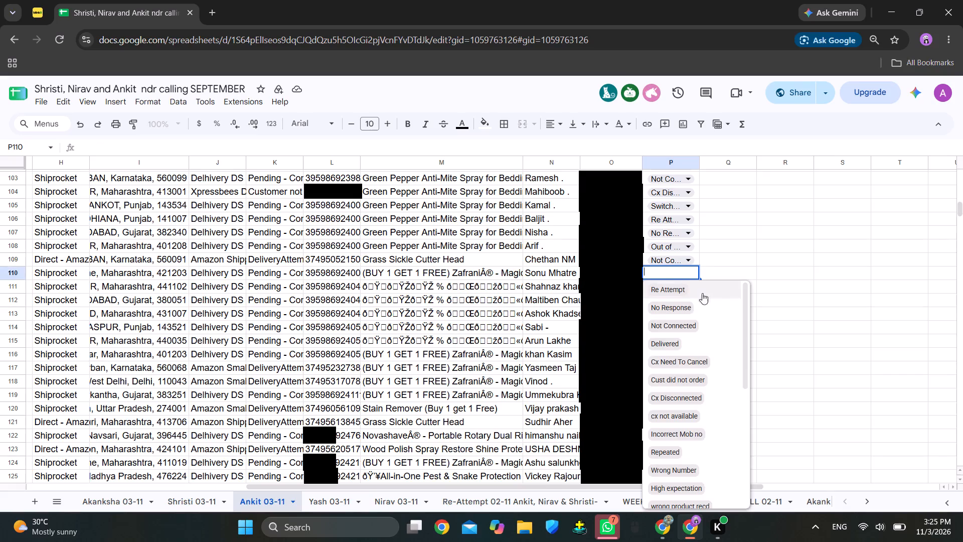
click(677, 345)
Set the remark of the row 167 Powerful Drain & Sink Cleaner order to Lang barrier.
scroll(727, 328, down, 11)
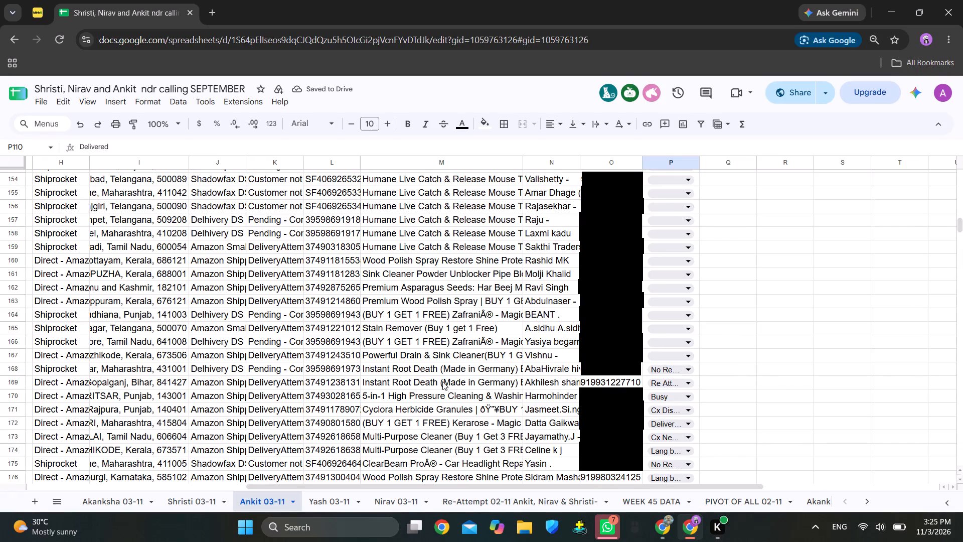
click(678, 358)
scroll(676, 375, down, 5)
scroll(677, 379, up, 1)
scroll(677, 381, down, 1)
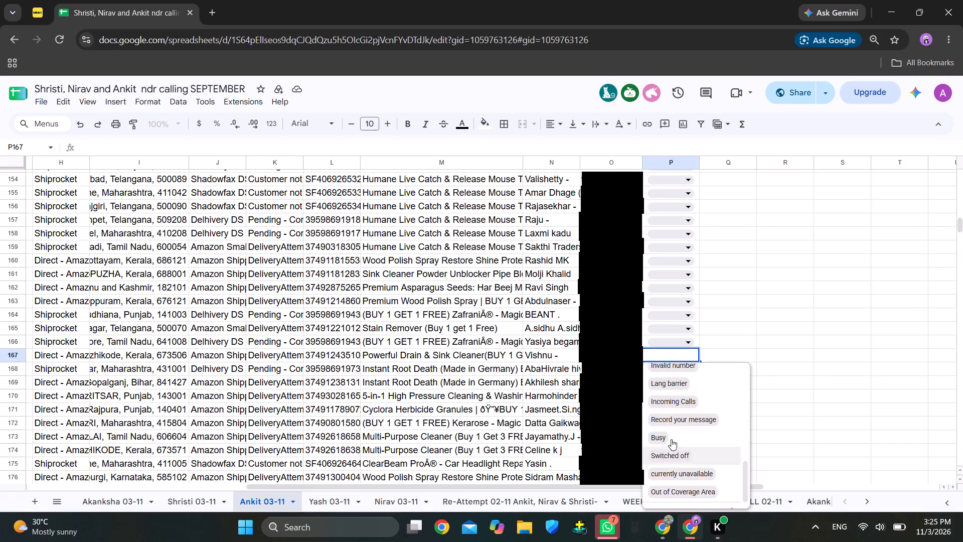
click(675, 385)
Set the remark of the row 111 Delhivery order from Maharashtra to Re Attempt.
scroll(749, 324, up, 1)
scroll(749, 324, down, 1)
scroll(749, 324, up, 1)
scroll(749, 324, down, 1)
scroll(749, 324, up, 4)
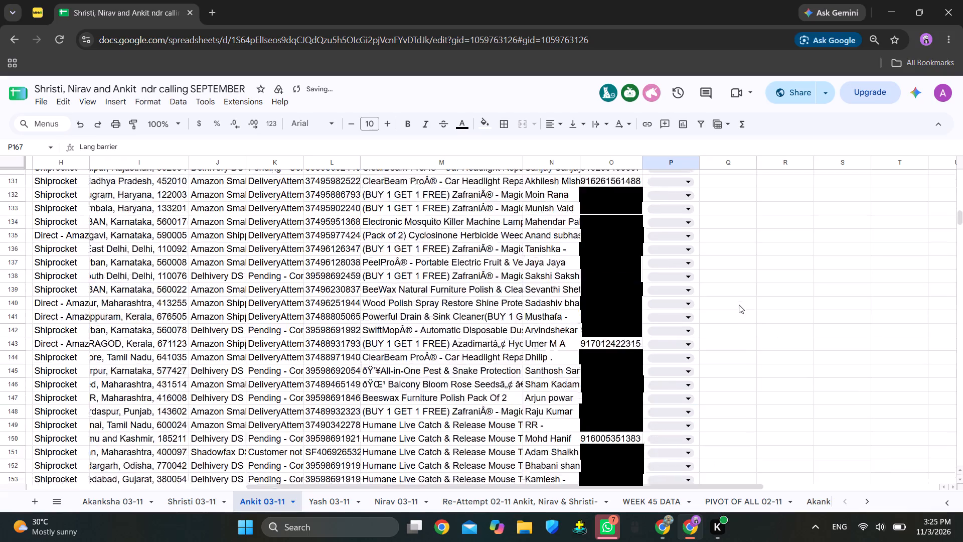
scroll(739, 305, up, 7)
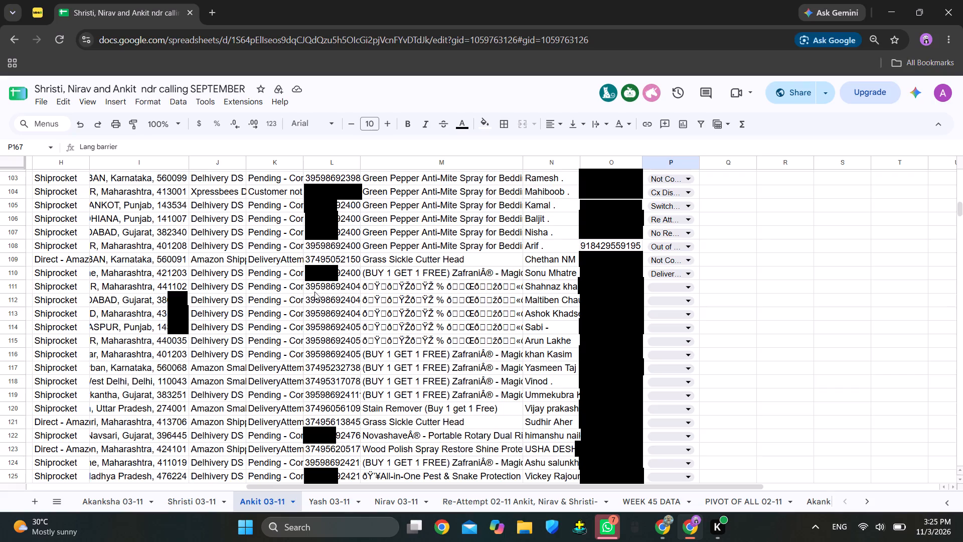
click(681, 287)
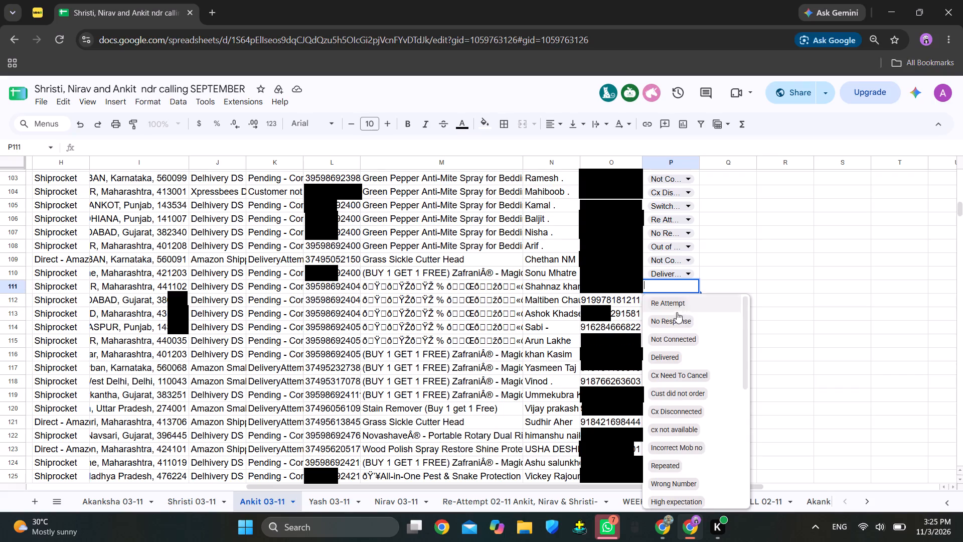
click(673, 304)
Set the remark of the row 166 buy-1-get-1 Zafrani order to Not Connected.
scroll(717, 349, down, 11)
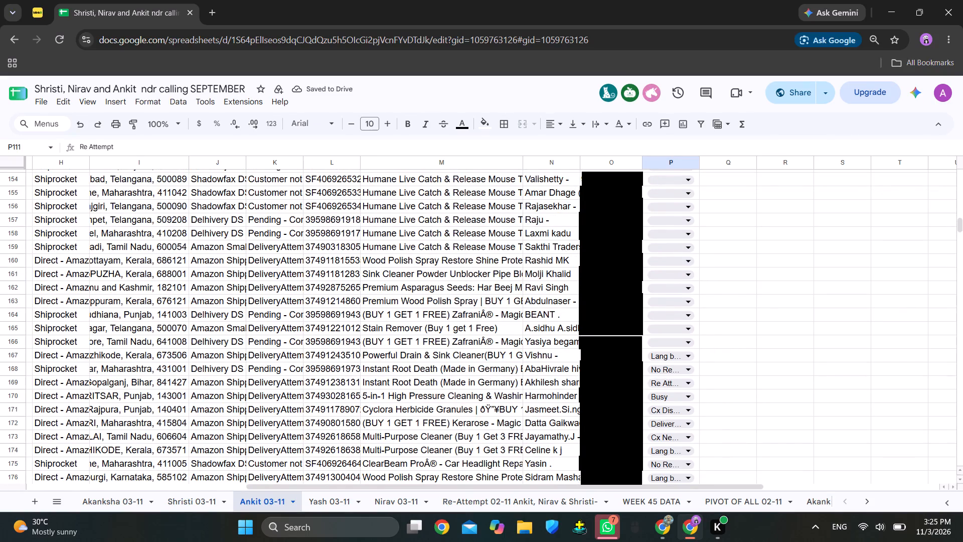
click(667, 341)
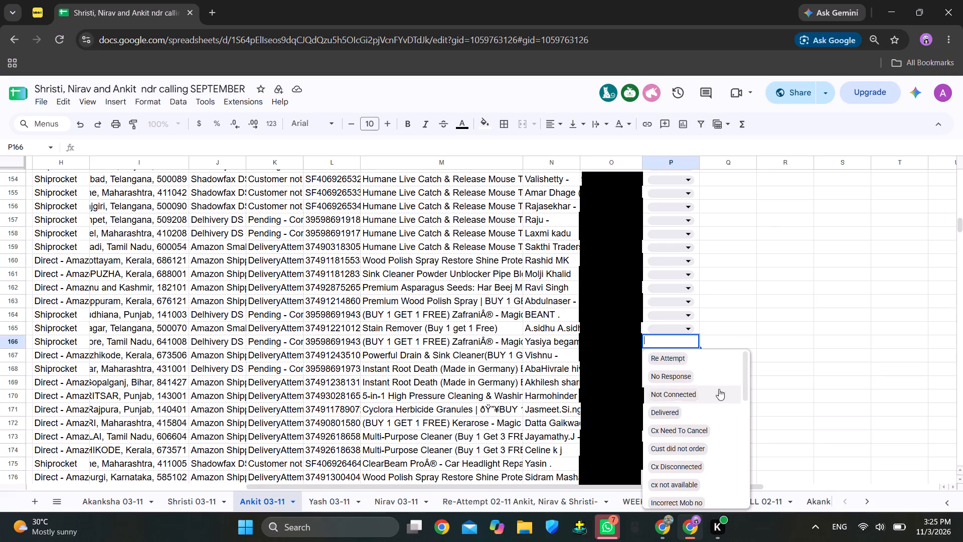
click(675, 394)
Set the remark of the row 112 Delhivery order from Gujarat to Re Attempt.
scroll(727, 294, up, 10)
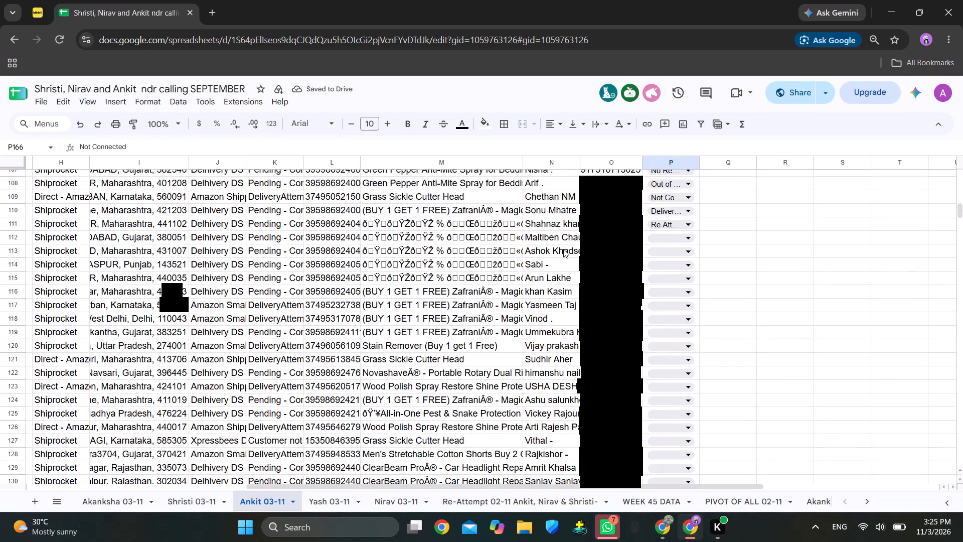
click(667, 240)
click(677, 257)
Set the remark of the row 165 Stain Remover order to Record your message.
scroll(699, 300, down, 3)
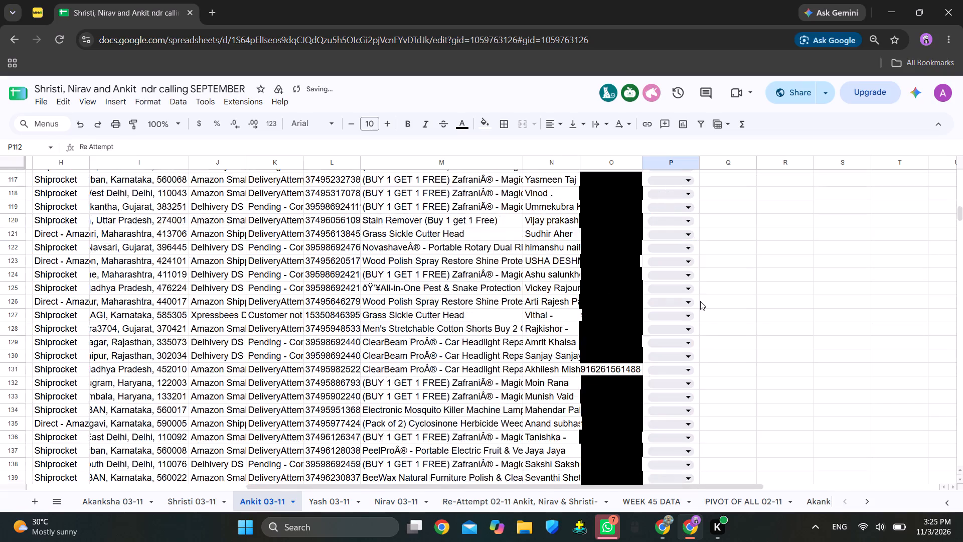
scroll(700, 301, down, 7)
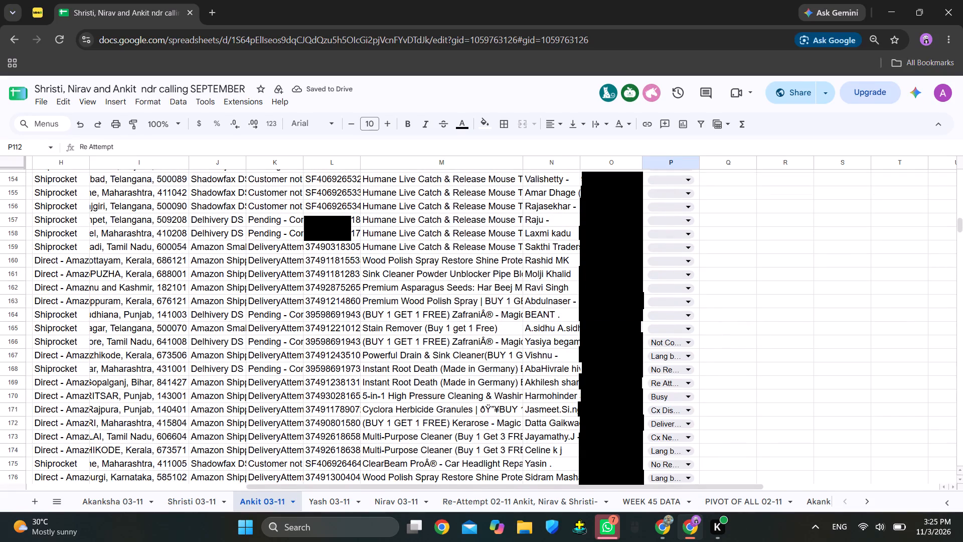
click(671, 328)
scroll(701, 390, down, 1)
scroll(701, 390, up, 1)
scroll(701, 390, down, 1)
scroll(701, 391, up, 1)
scroll(701, 391, down, 8)
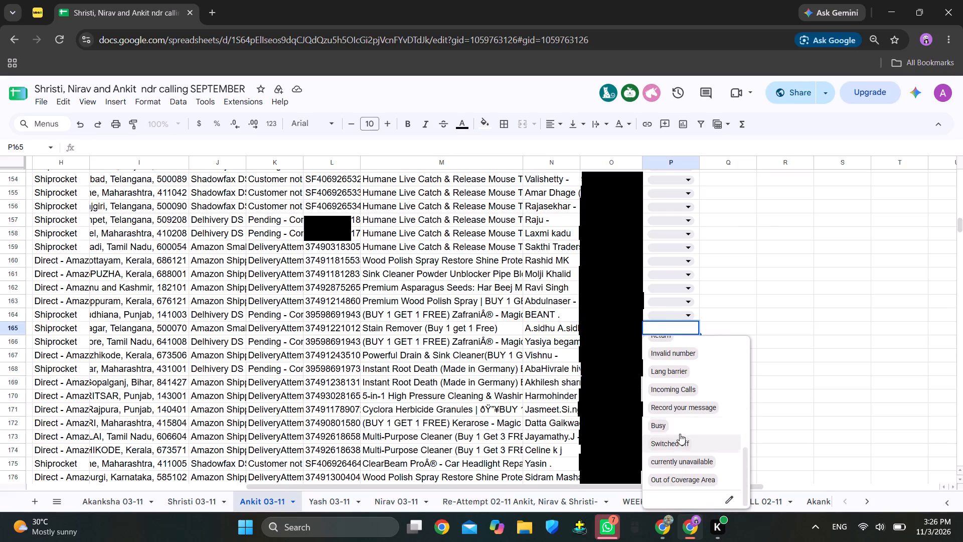
click(703, 403)
Set the remark of the row 113 Delhivery order from Maharashtra to Record your message.
scroll(740, 282, up, 8)
scroll(723, 274, down, 1)
scroll(722, 274, up, 3)
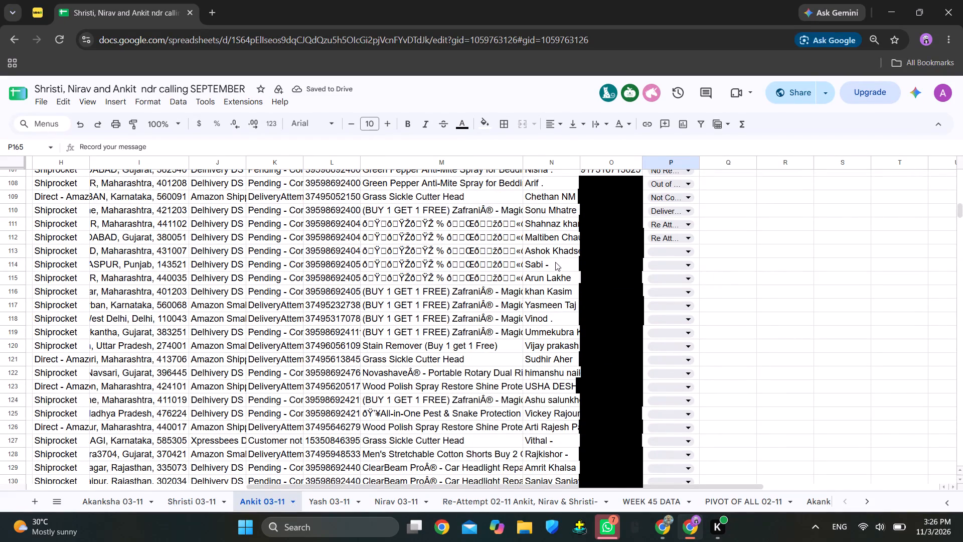
click(677, 251)
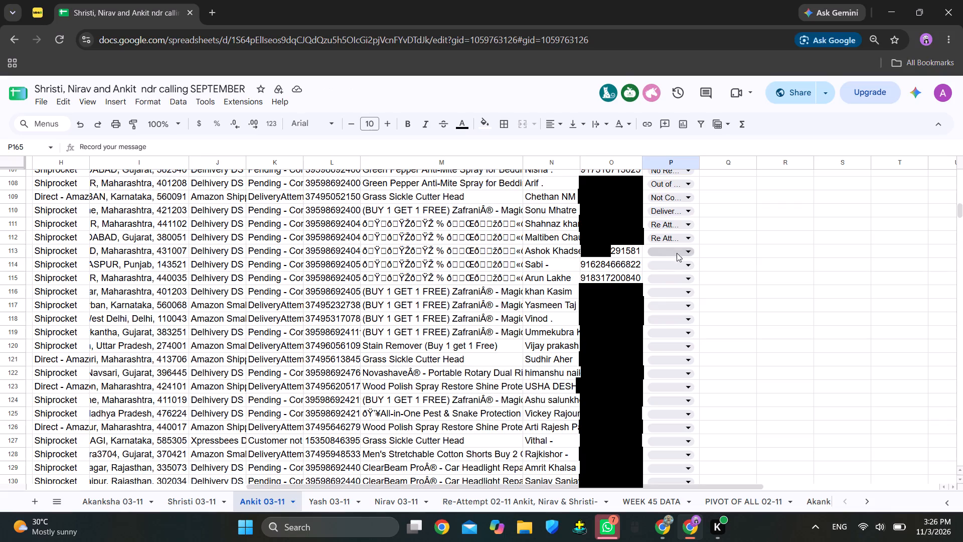
scroll(687, 298, down, 10)
click(712, 404)
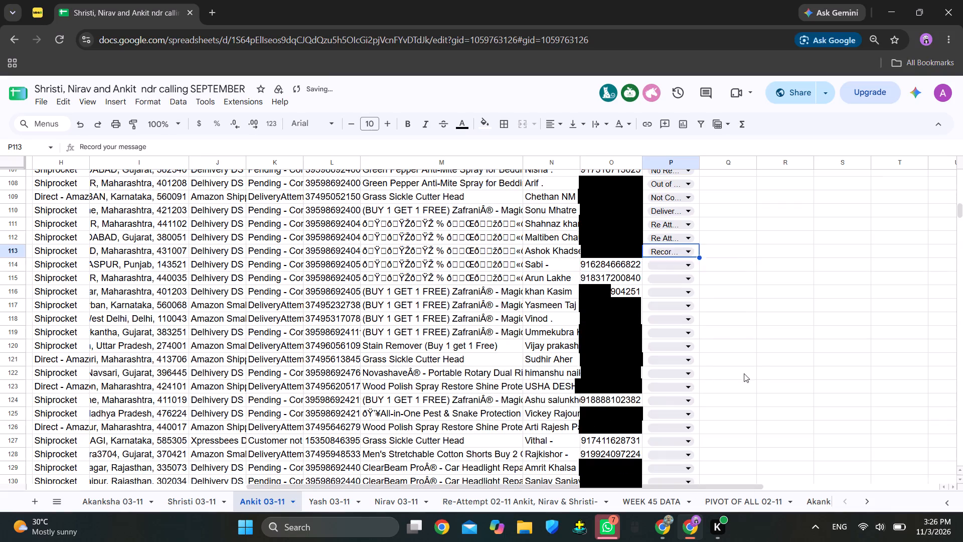
Set the remark of the row 164 buy-1-get-1 Zafrani order to No Response.
scroll(744, 373, down, 10)
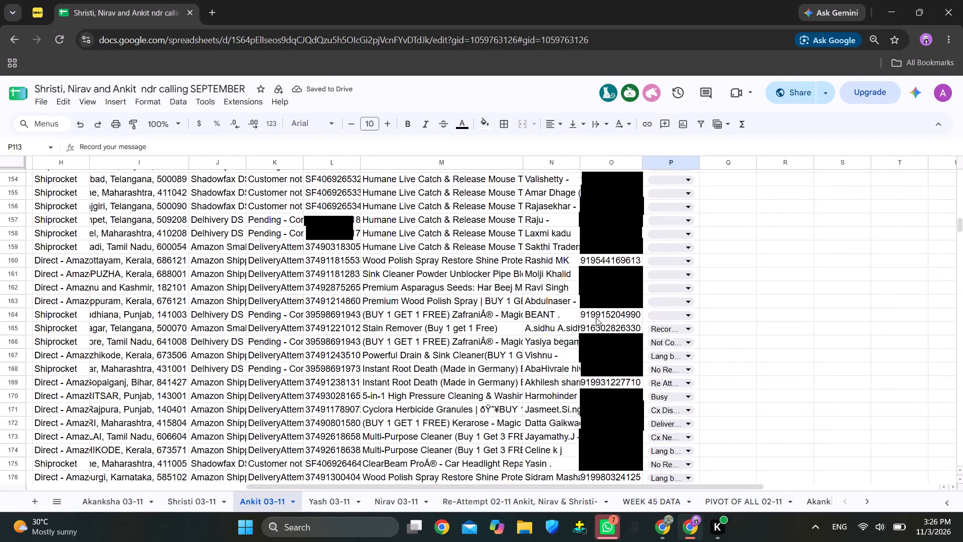
click(670, 312)
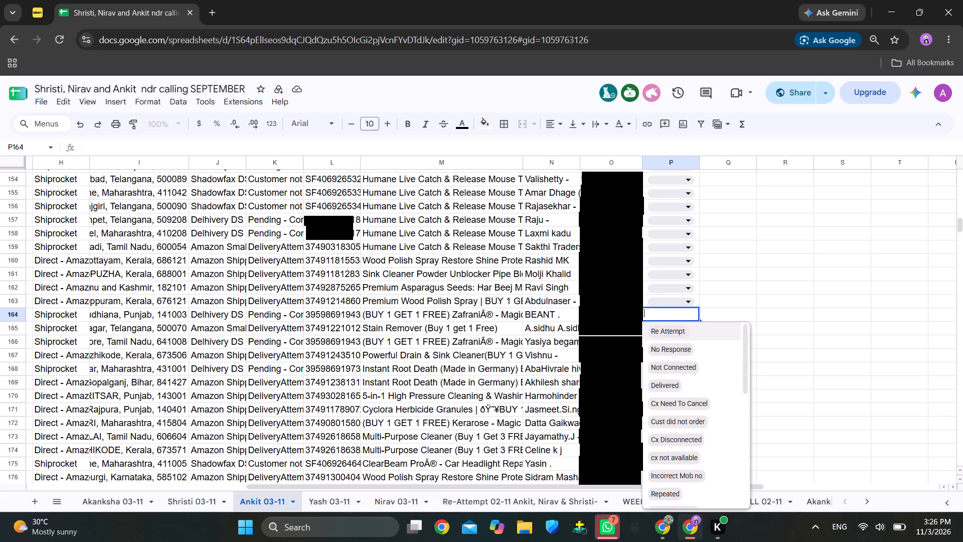
click(676, 347)
Set the remark of the row 114 Delhivery order from Punjab to Re Attempt.
scroll(725, 301, up, 9)
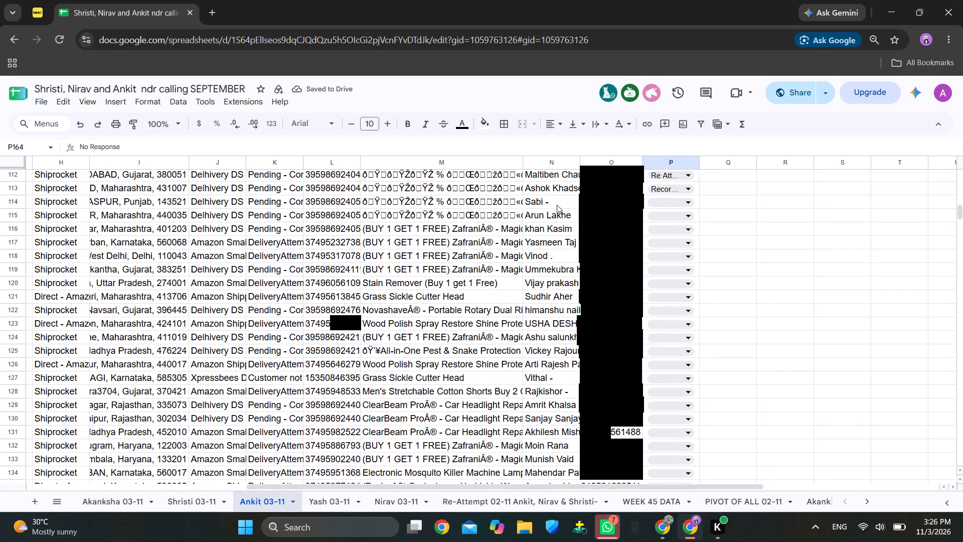
click(679, 204)
click(669, 218)
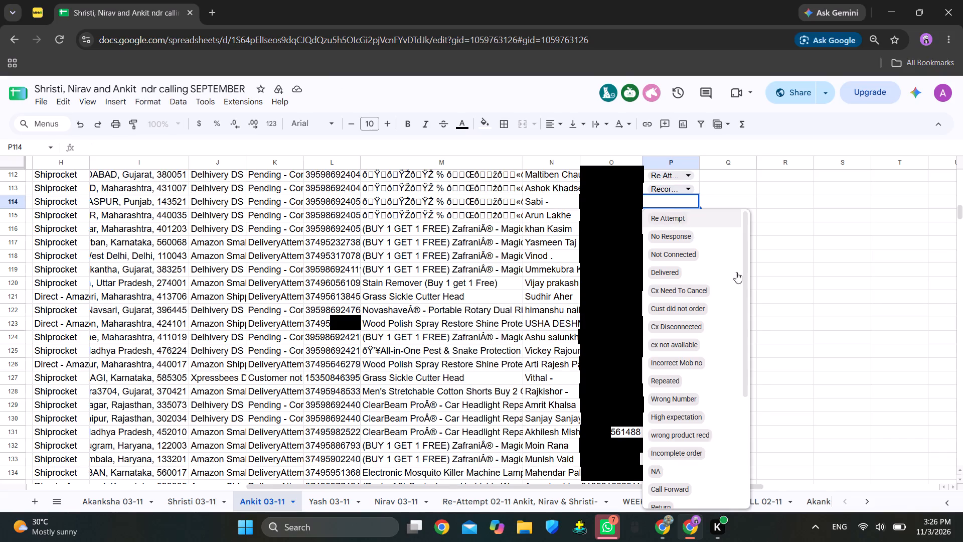
Set the remark of the row 163 Premium Wood Polish Spray order to currently unavailable.
scroll(734, 281, down, 9)
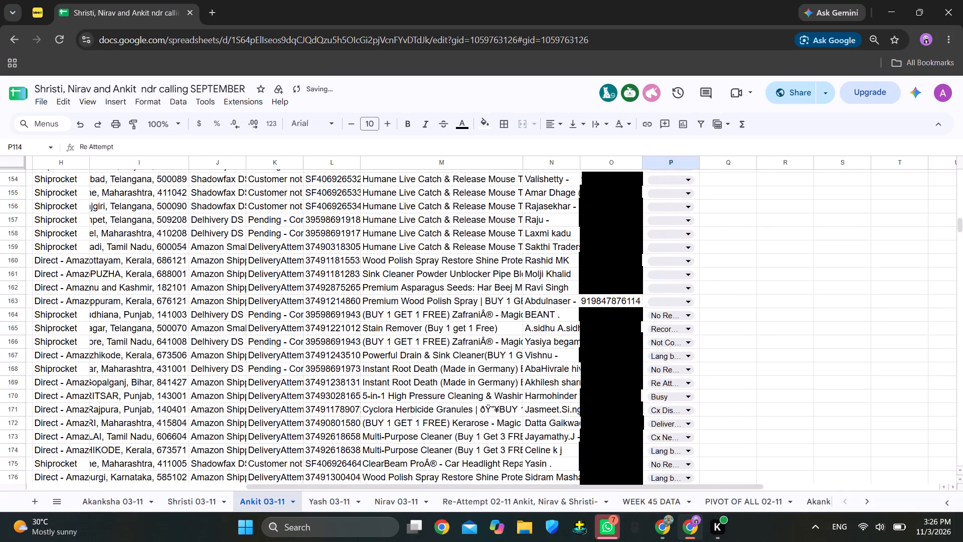
scroll(659, 293, down, 2)
scroll(649, 290, up, 2)
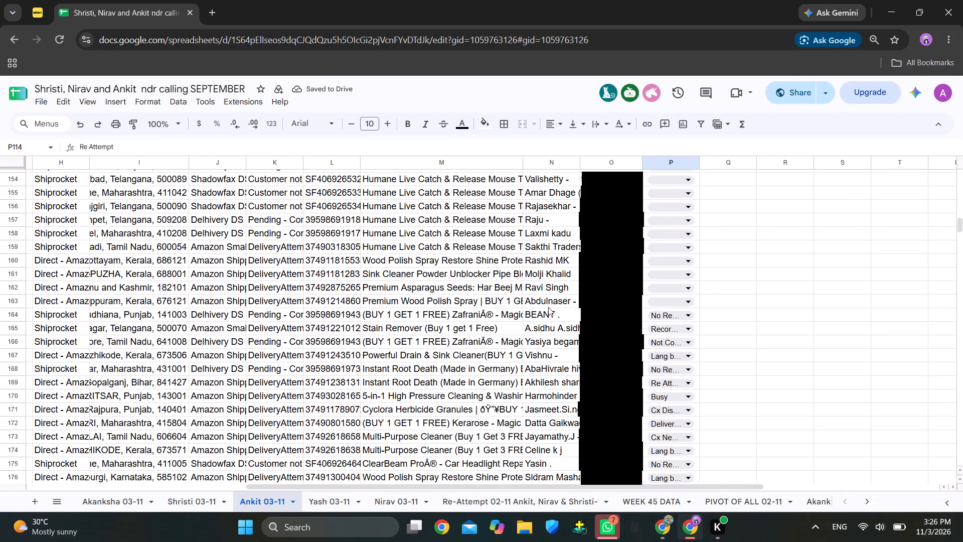
click(674, 303)
scroll(677, 323, down, 2)
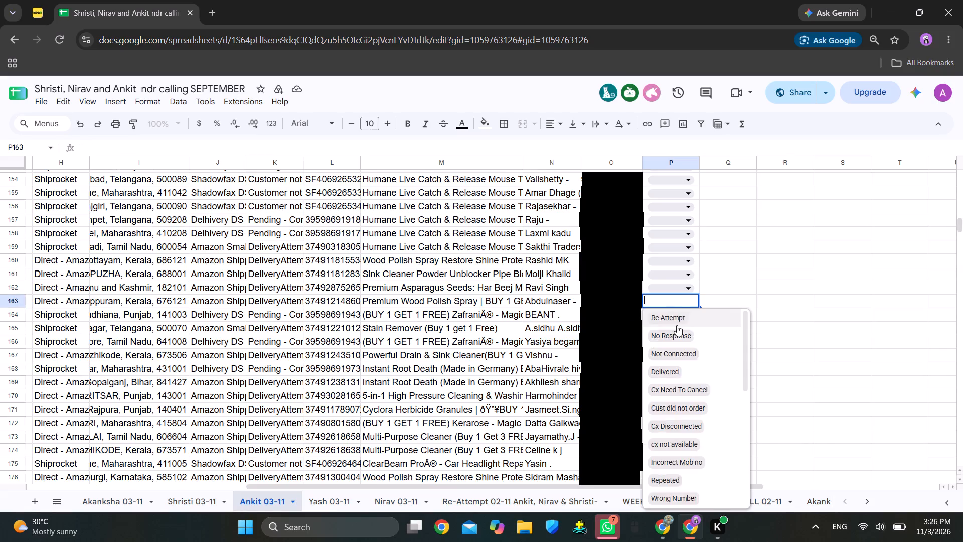
scroll(677, 325, up, 1)
scroll(677, 325, down, 2)
scroll(677, 325, up, 1)
scroll(677, 325, down, 5)
click(708, 461)
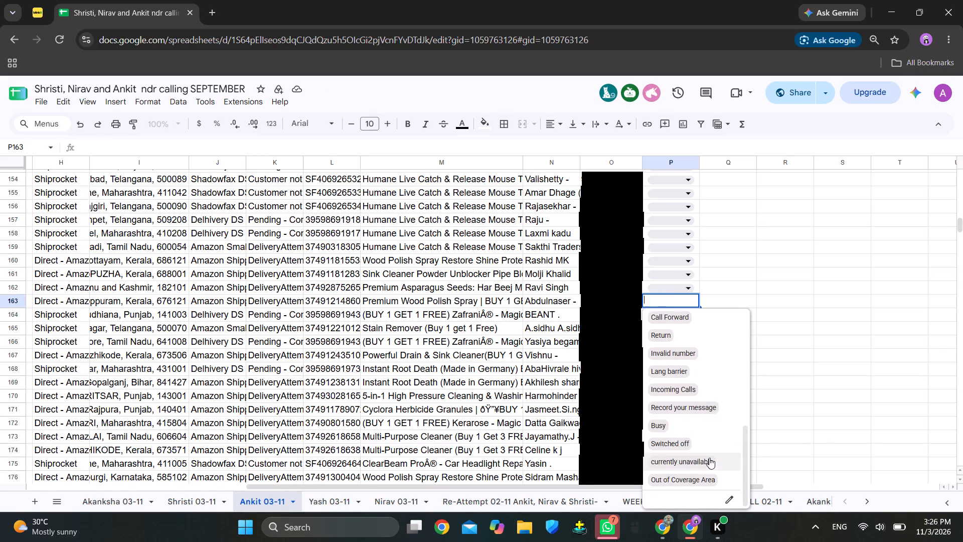
Set the remark of the row 115 Delhivery order from Maharashtra to Re Attempt.
scroll(757, 321, up, 4)
scroll(757, 320, down, 2)
scroll(758, 318, up, 1)
scroll(751, 292, down, 1)
scroll(751, 292, up, 1)
scroll(751, 292, down, 1)
scroll(751, 292, up, 6)
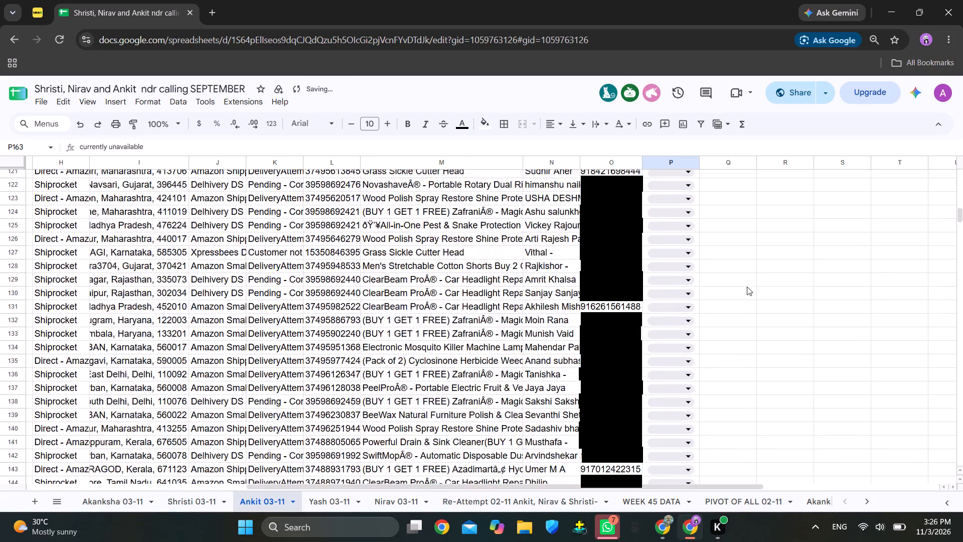
scroll(747, 287, up, 1)
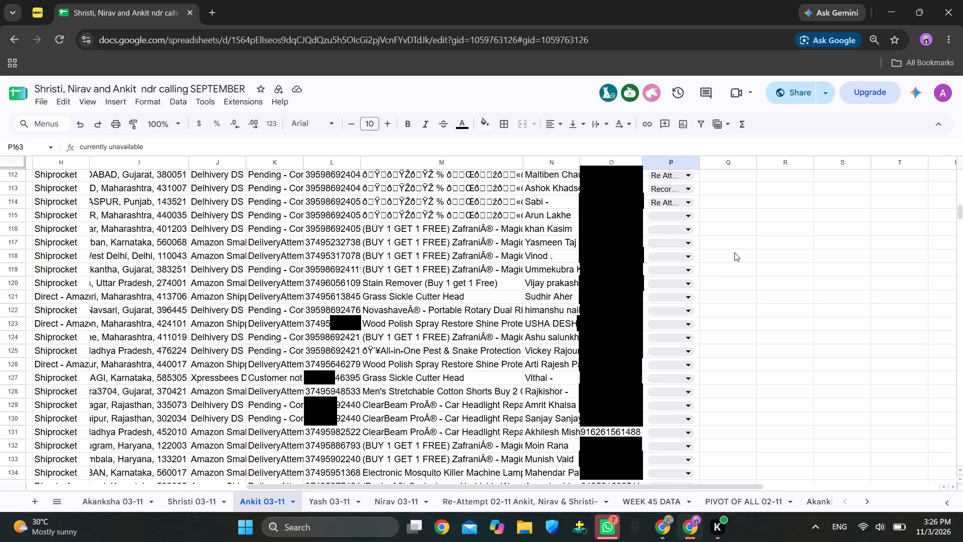
click(683, 218)
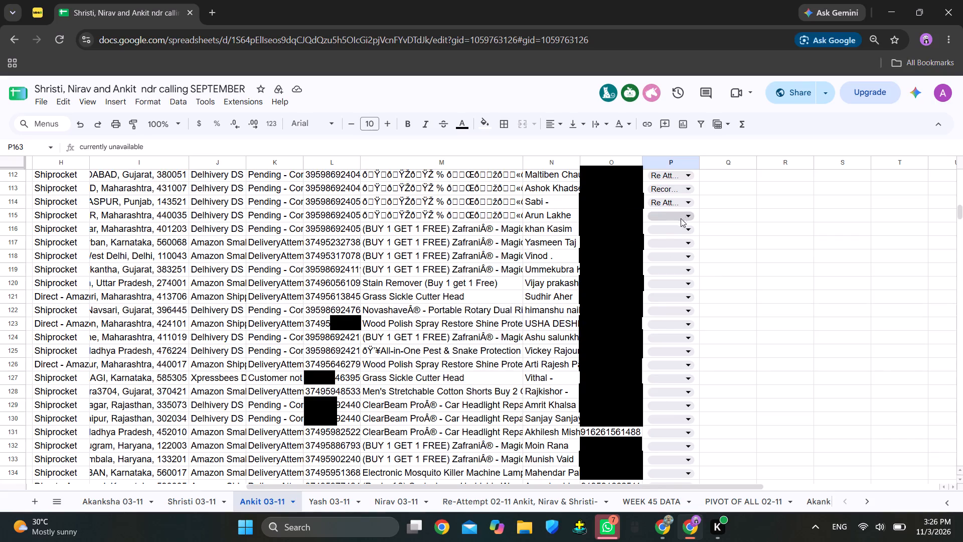
click(672, 231)
Set the remark of the row 162 Premium Asparagus Seeds order to Cx Disconnected.
scroll(745, 290, down, 9)
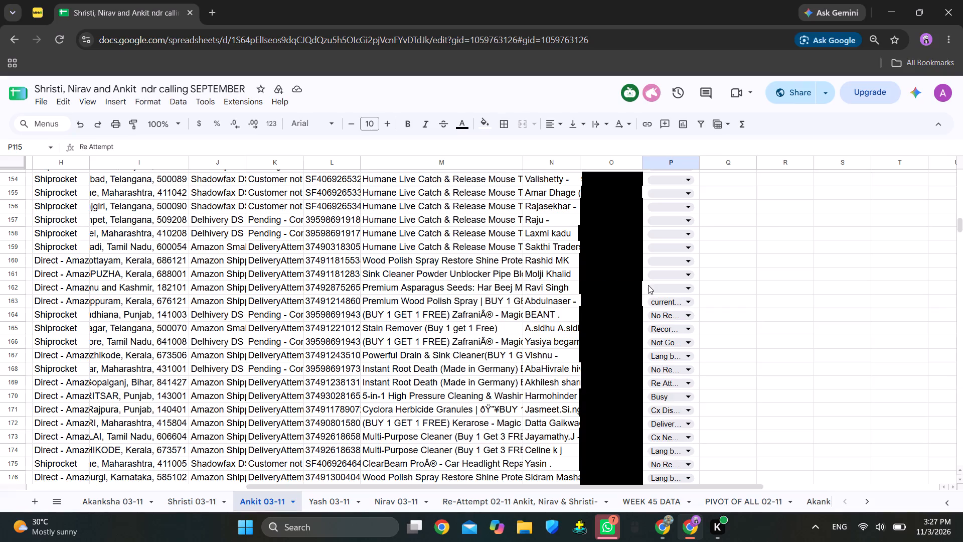
click(664, 287)
click(686, 411)
Set the remark of the row 116 buy-1-get-1 Zafrani order to Re Attempt.
scroll(737, 261, up, 1)
scroll(737, 261, down, 1)
scroll(737, 261, up, 5)
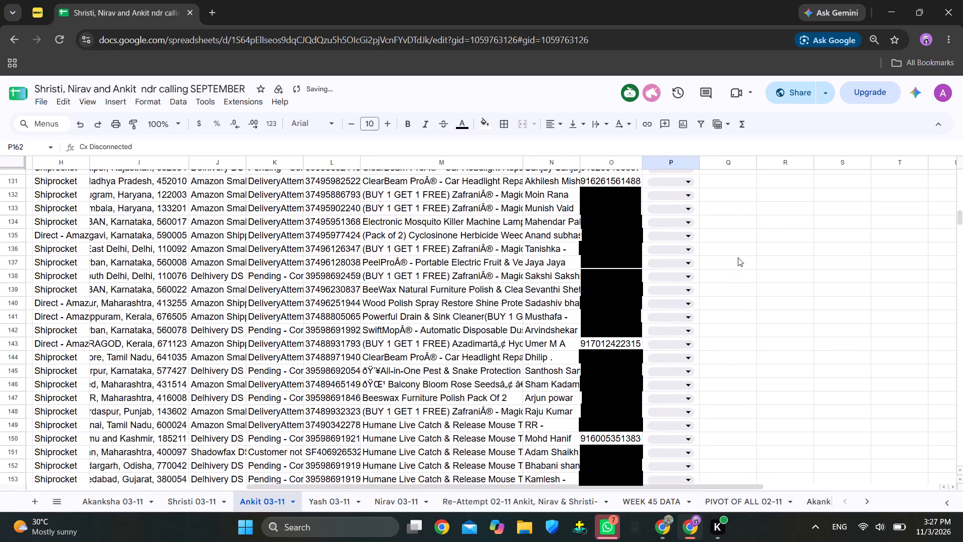
scroll(714, 240, up, 4)
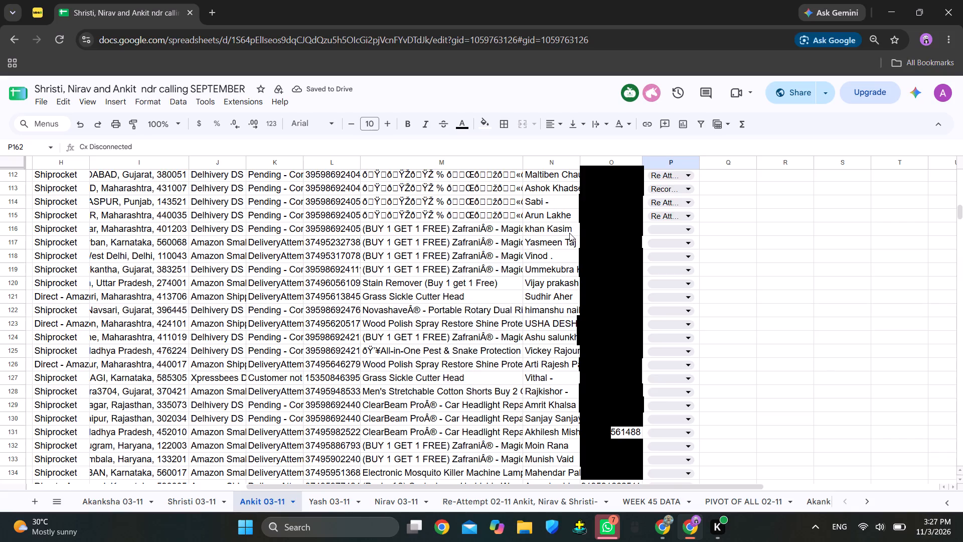
click(665, 231)
click(673, 249)
Return to the row 161 Sink Cleaner Powder order to record its call remark.
scroll(724, 300, up, 1)
scroll(725, 301, down, 5)
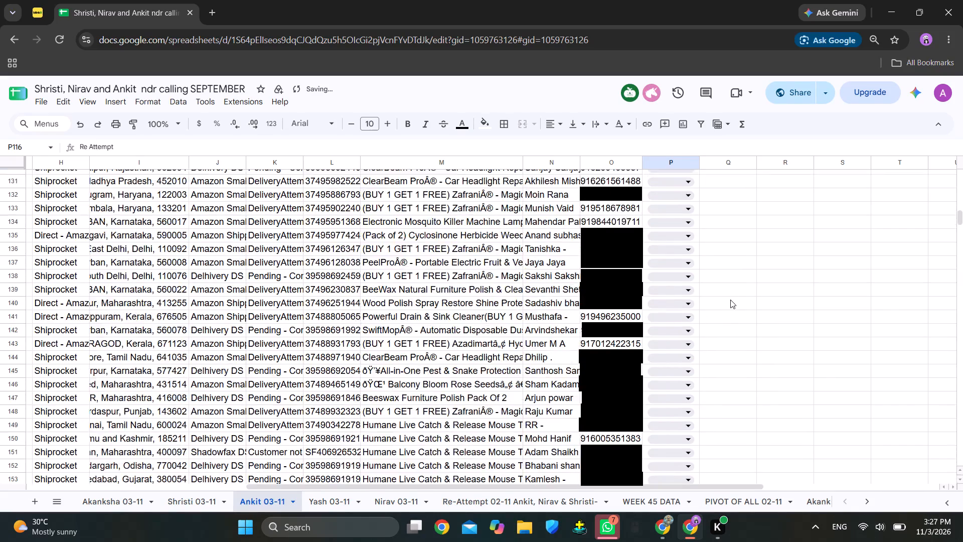
scroll(730, 300, down, 4)
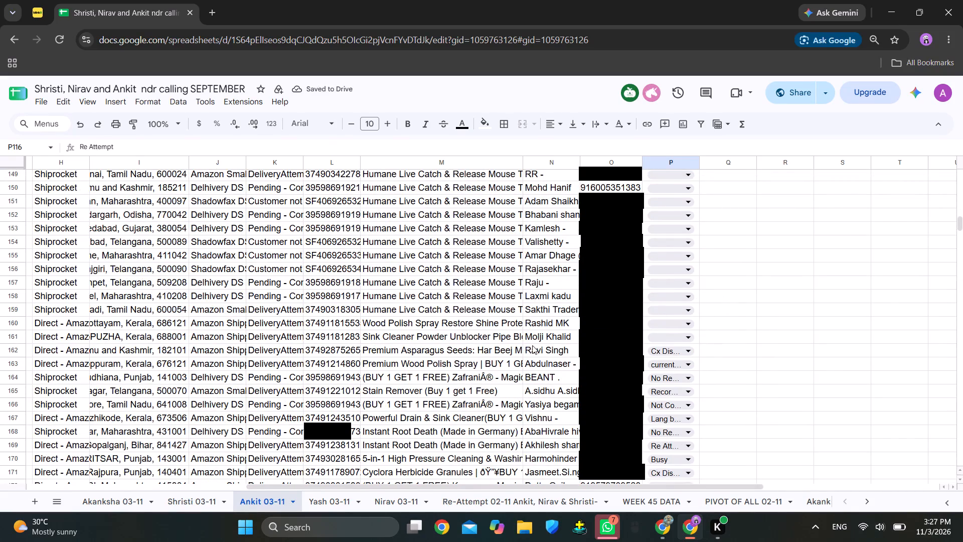
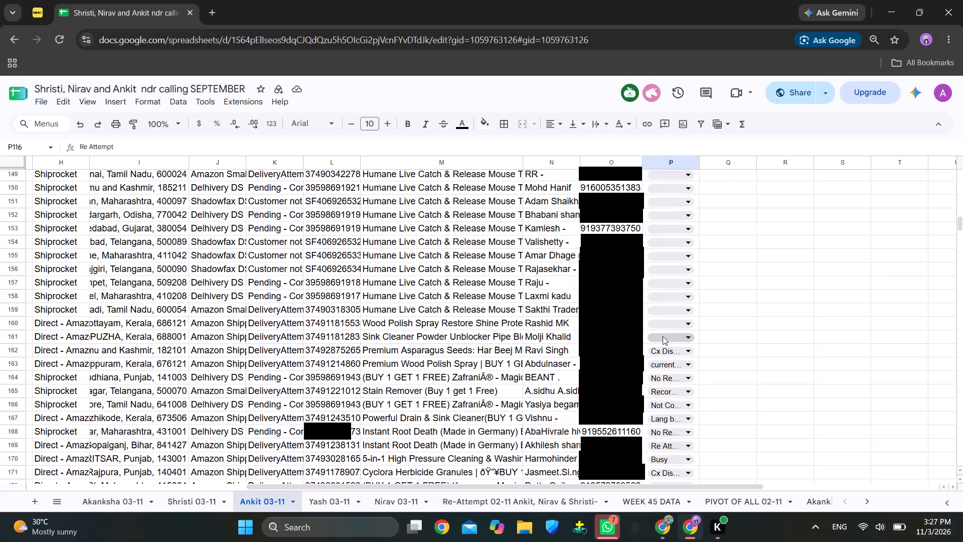
Set the remark of the row 161 Sink Cleaner Powder order to Switched off.
click(663, 336)
scroll(689, 394, down, 1)
scroll(689, 396, up, 2)
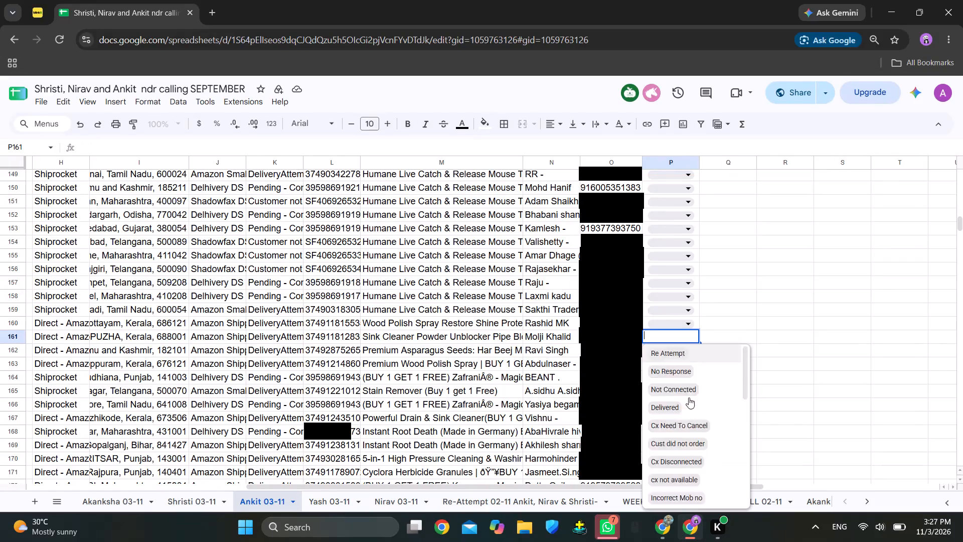
scroll(689, 397, up, 2)
scroll(687, 397, down, 6)
click(670, 440)
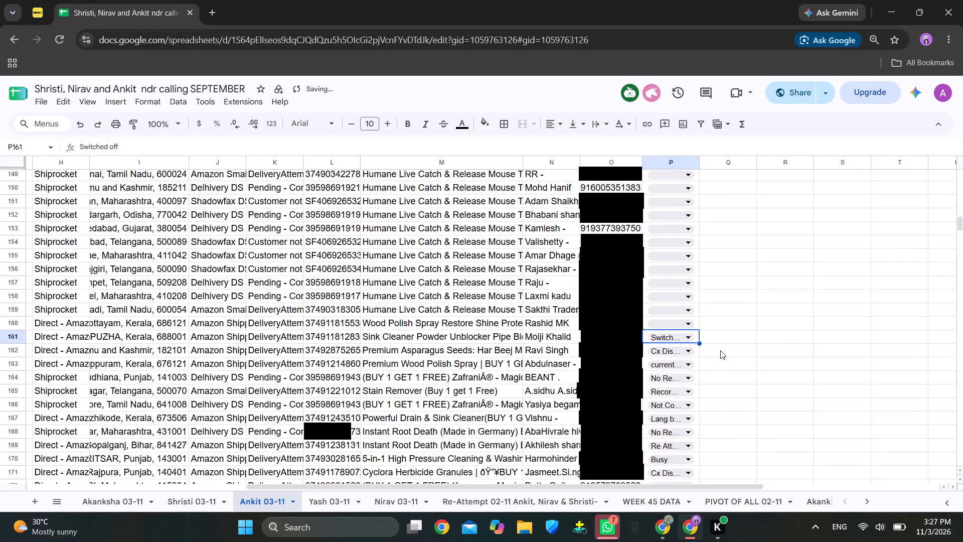
Set the remark of the row 117 buy-1-get-1 Zafrani order from Karnataka to Busy.
scroll(721, 348, up, 6)
scroll(716, 322, down, 2)
scroll(716, 322, up, 3)
scroll(716, 320, down, 1)
scroll(716, 320, up, 1)
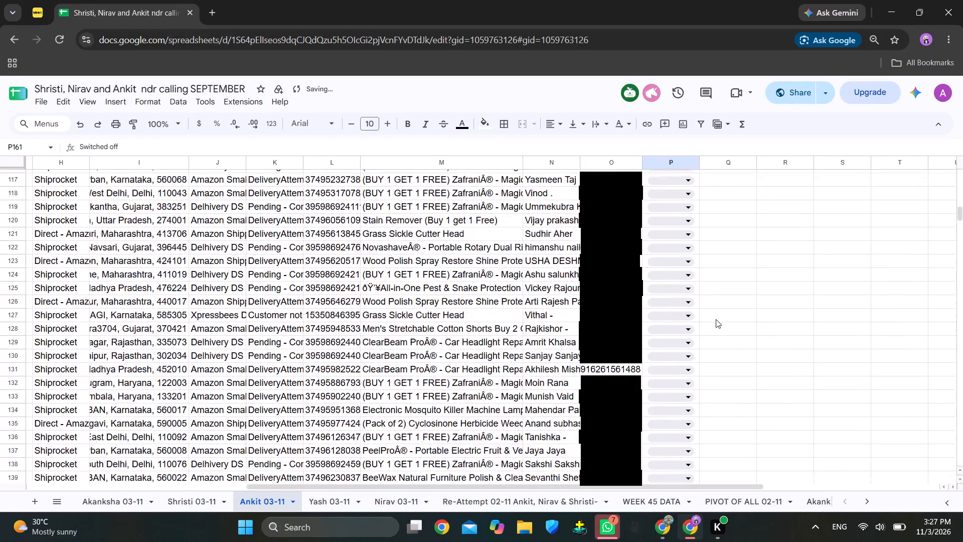
scroll(716, 318, up, 1)
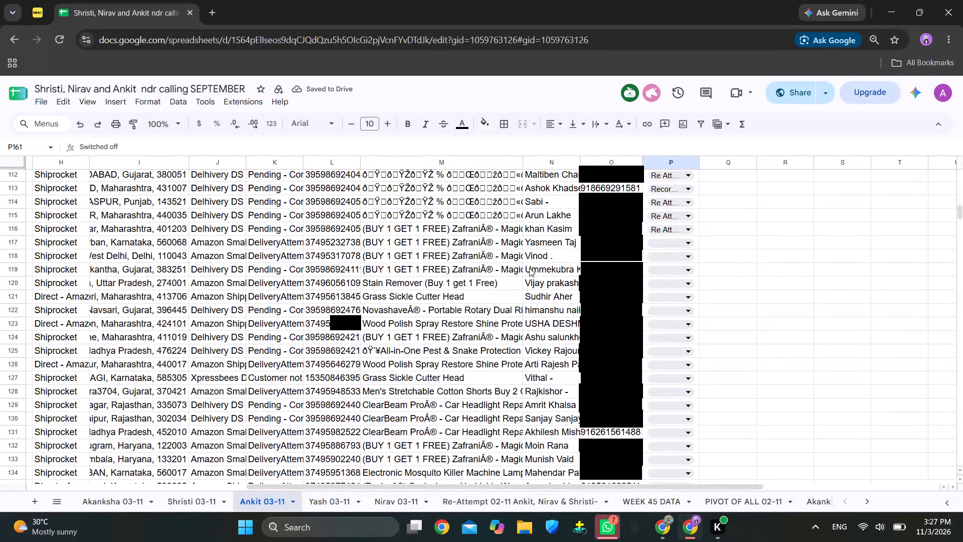
click(680, 243)
scroll(688, 332, down, 4)
scroll(688, 337, up, 1)
scroll(687, 337, down, 1)
scroll(687, 337, up, 1)
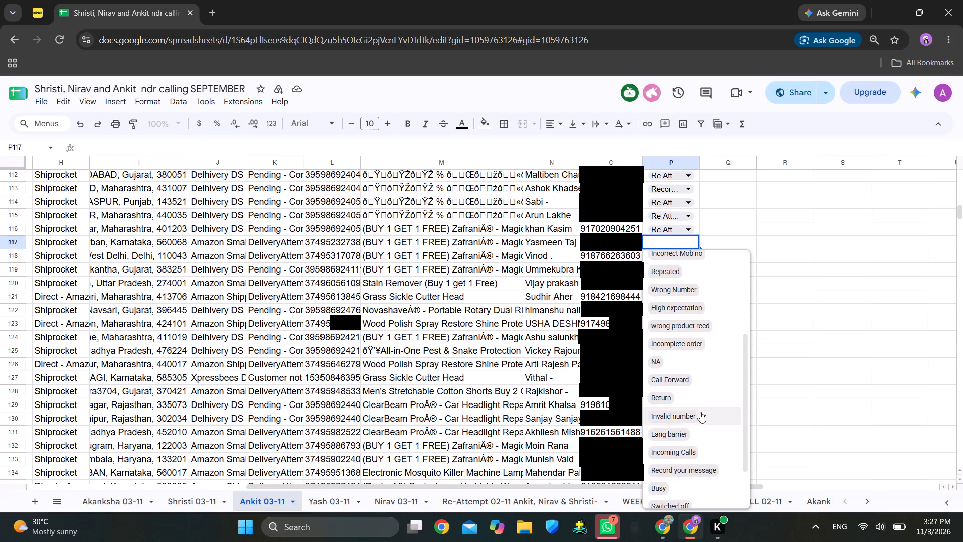
scroll(701, 453, down, 2)
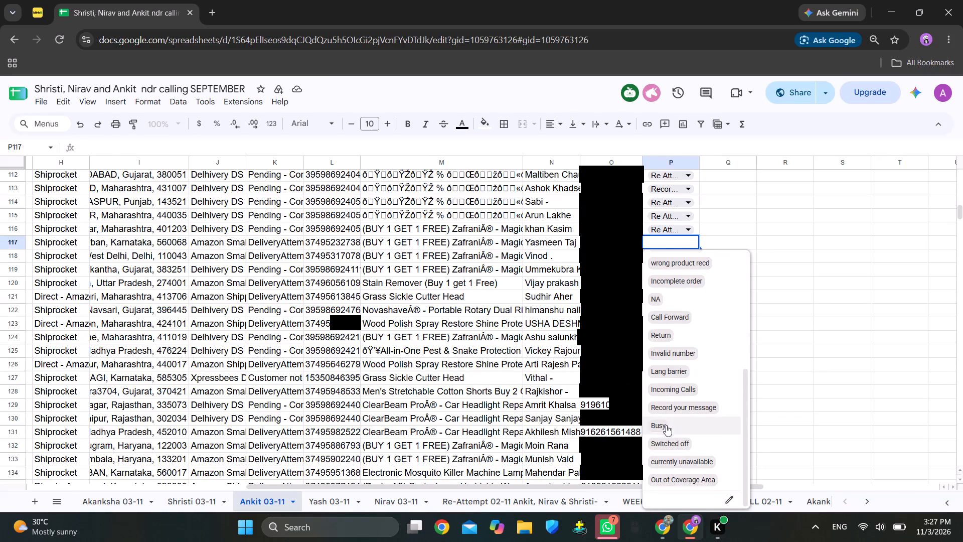
click(666, 425)
Set the remark of the row 160 Wood Polish Spray order to Not Connected.
scroll(735, 389, down, 7)
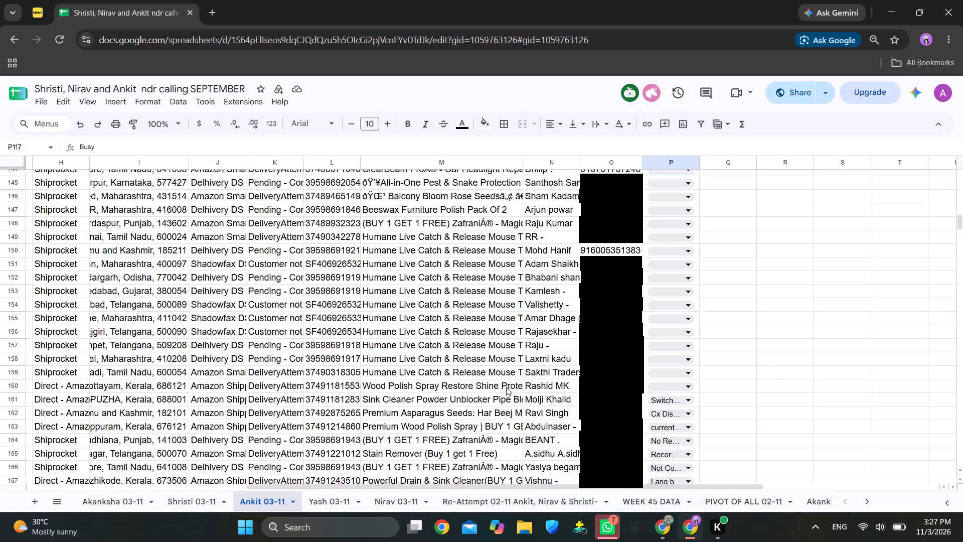
click(682, 389)
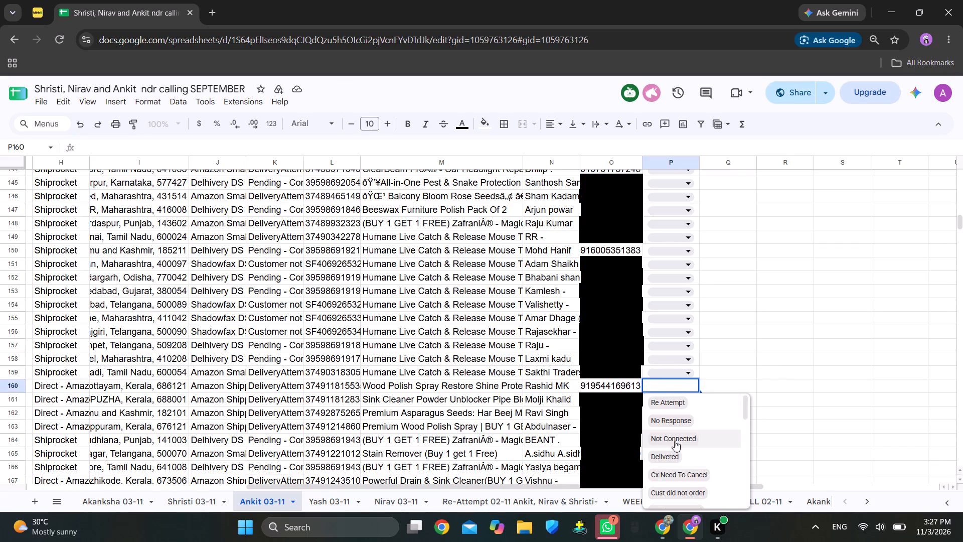
click(675, 441)
Set the remark of the row 118 buy-1-get-1 Zafrani order from West Delhi to No Response.
scroll(729, 352, up, 7)
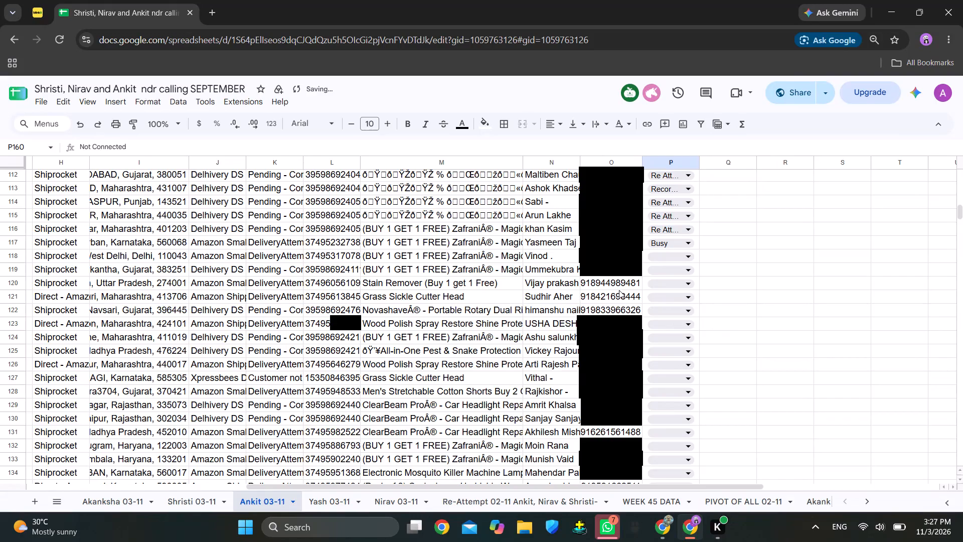
click(677, 257)
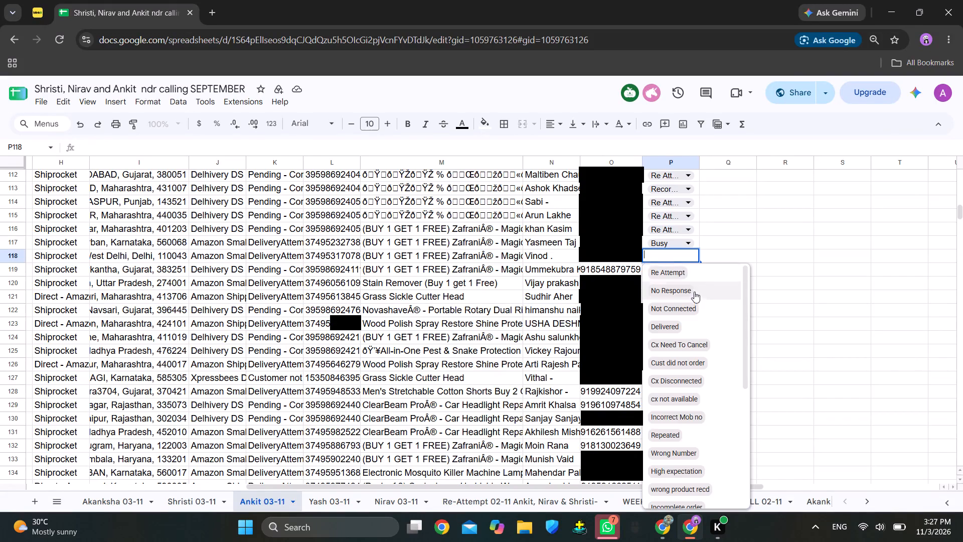
click(681, 292)
Set the remark of the row 159 Humane Live Catch & Release order from Tamil Nadu to No Response.
scroll(712, 328, down, 7)
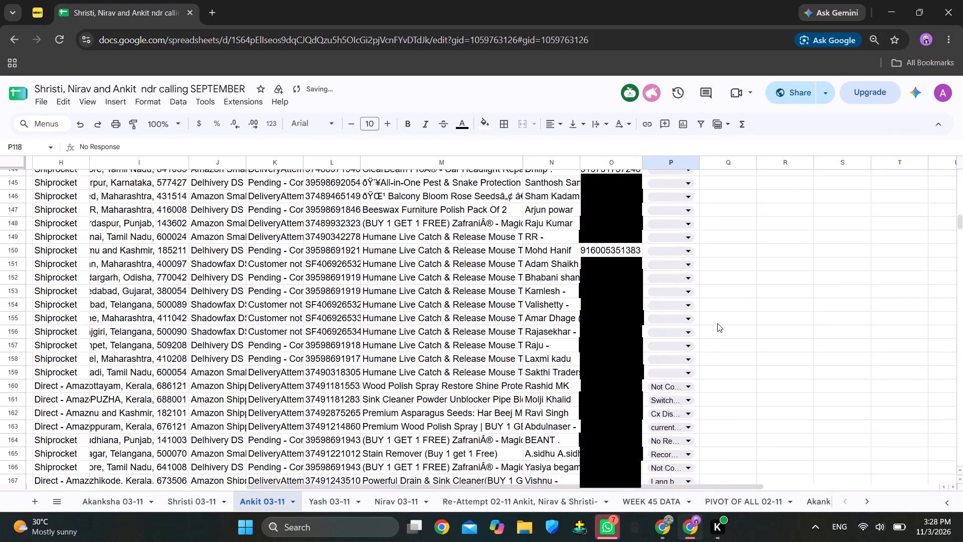
scroll(717, 323, down, 1)
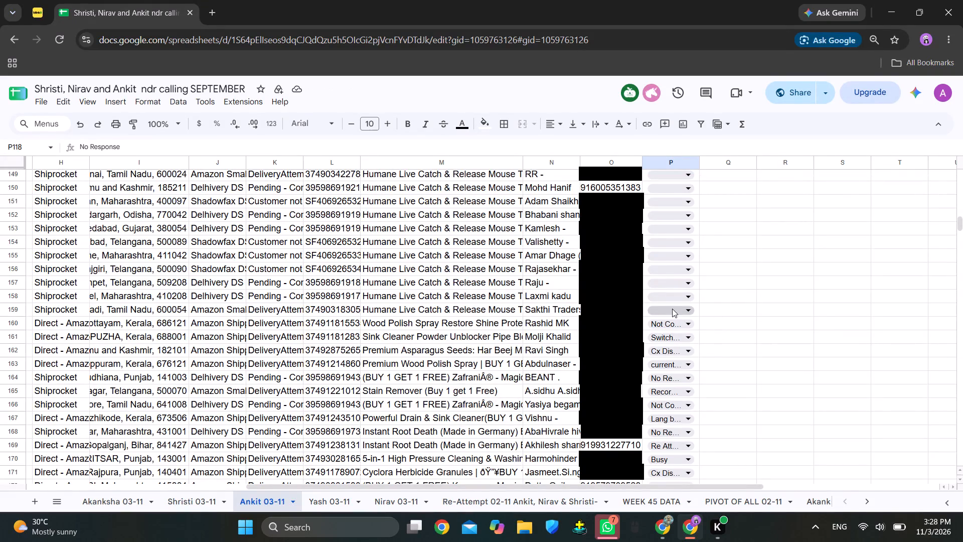
click(673, 309)
click(676, 342)
Set the remark of the row 119 buy-1-get-1 Zafrani order from Gujarat to Re Attempt.
scroll(734, 297, up, 2)
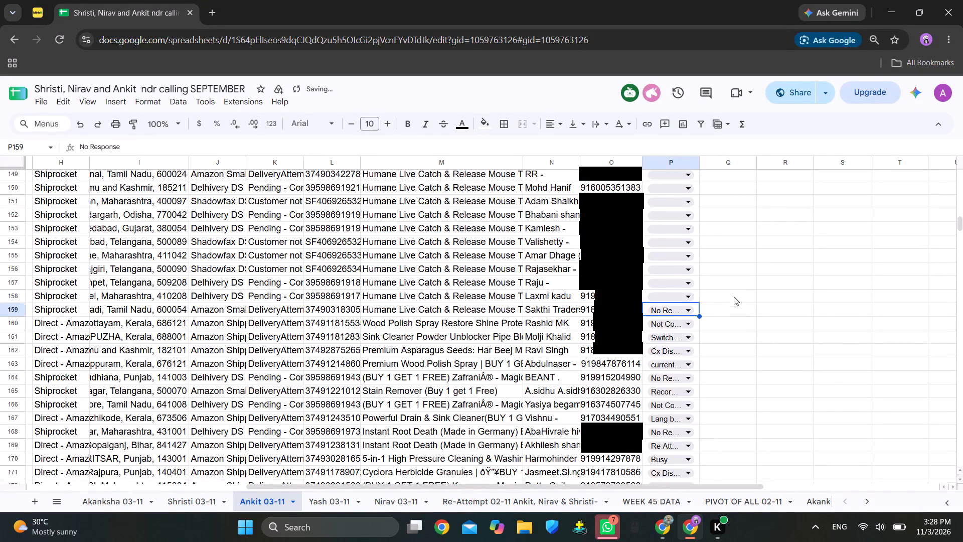
scroll(734, 297, up, 7)
scroll(737, 313, down, 2)
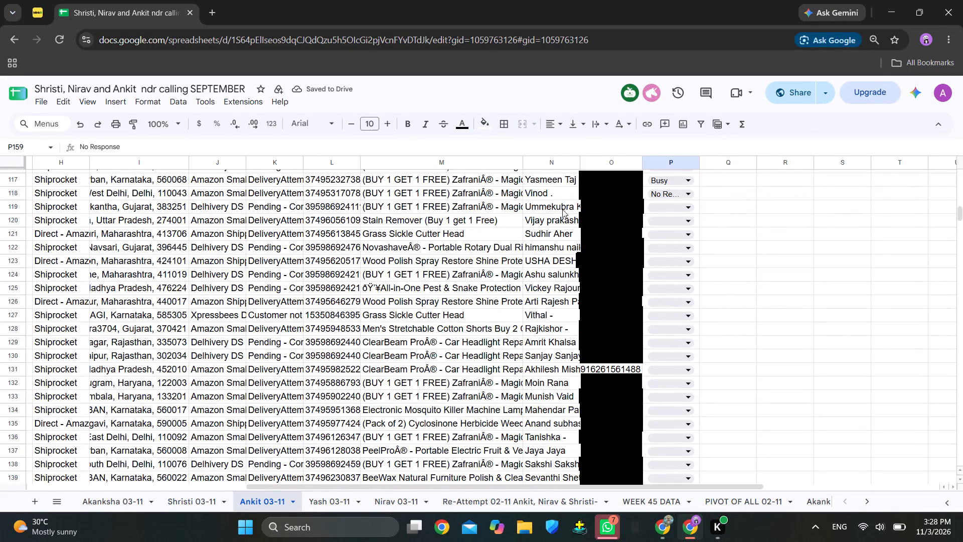
scroll(709, 214, down, 1)
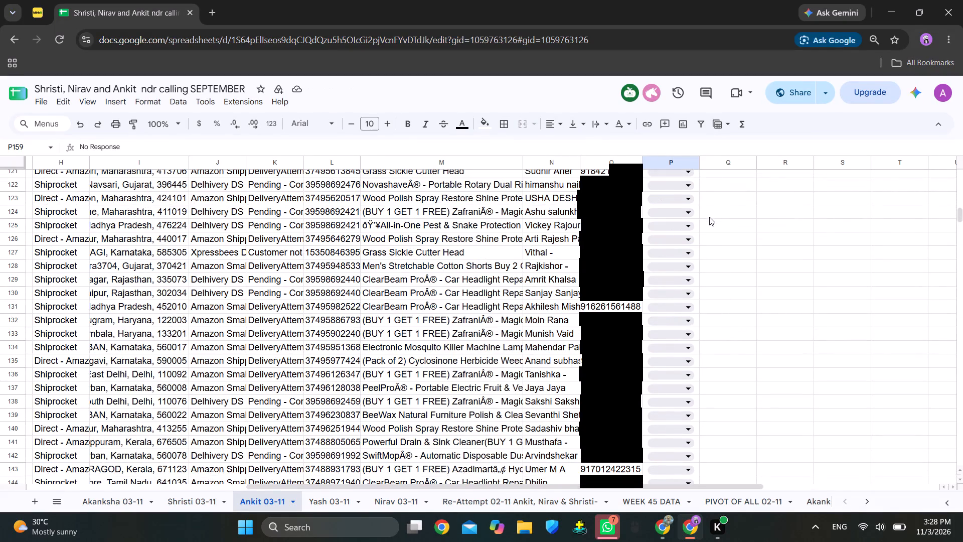
scroll(720, 238, up, 2)
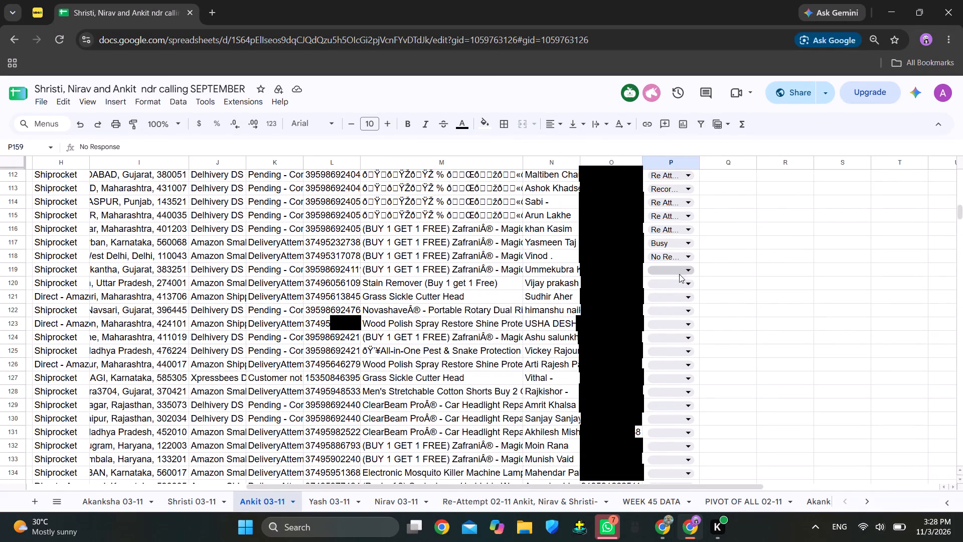
click(673, 272)
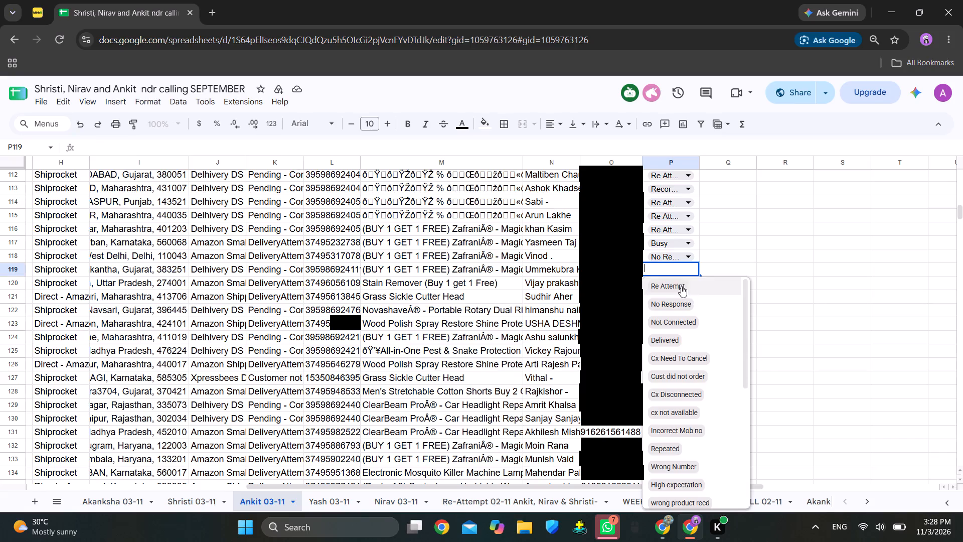
click(673, 284)
Set the remark of the row 158 Humane Live Catch & Release order from Maharashtra to Busy.
scroll(729, 301, down, 7)
scroll(686, 320, down, 3)
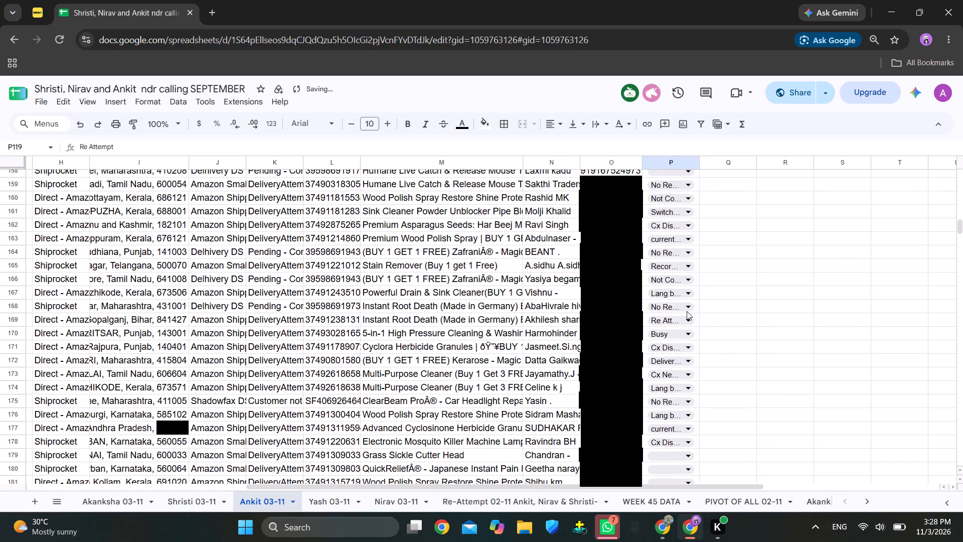
scroll(625, 236, up, 1)
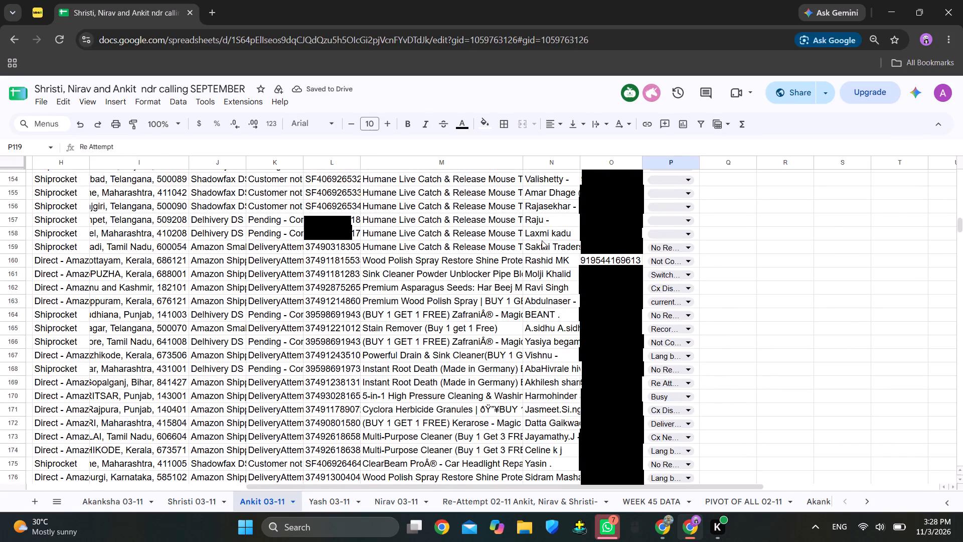
click(683, 236)
scroll(685, 271, down, 7)
scroll(717, 357, down, 1)
scroll(716, 357, up, 1)
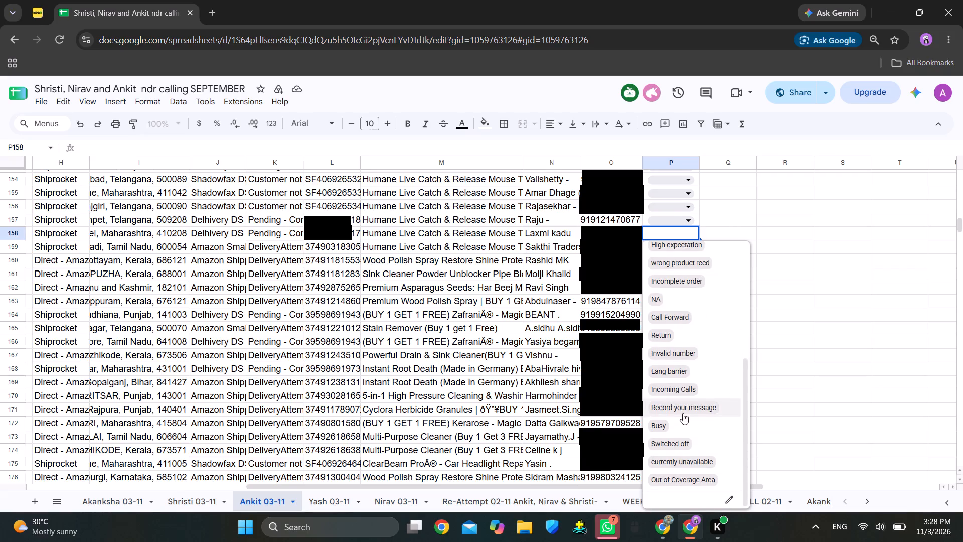
click(658, 421)
Set the remark of the row 120 Stain Remover order to Cx Disconnected.
scroll(725, 307, down, 1)
scroll(725, 307, up, 1)
scroll(725, 307, down, 1)
scroll(725, 307, up, 9)
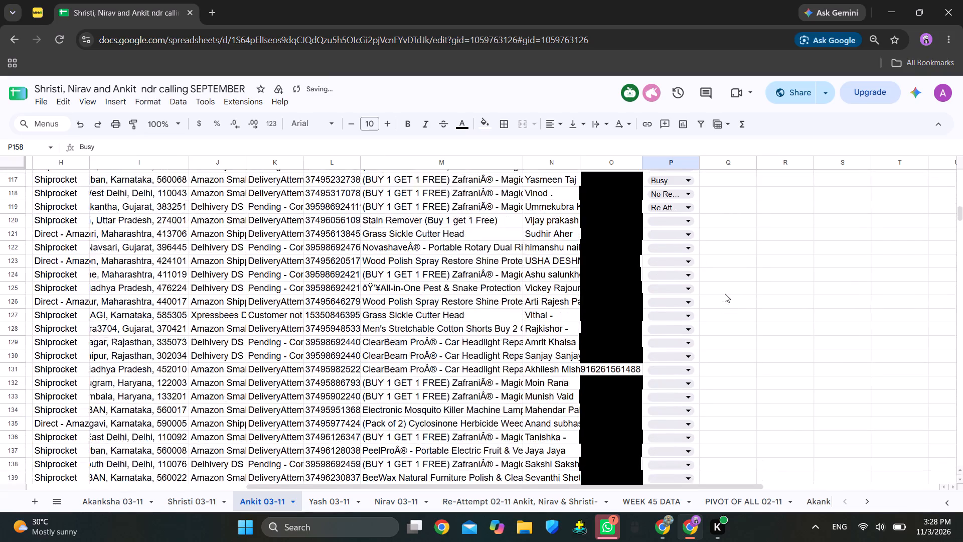
scroll(725, 294, up, 1)
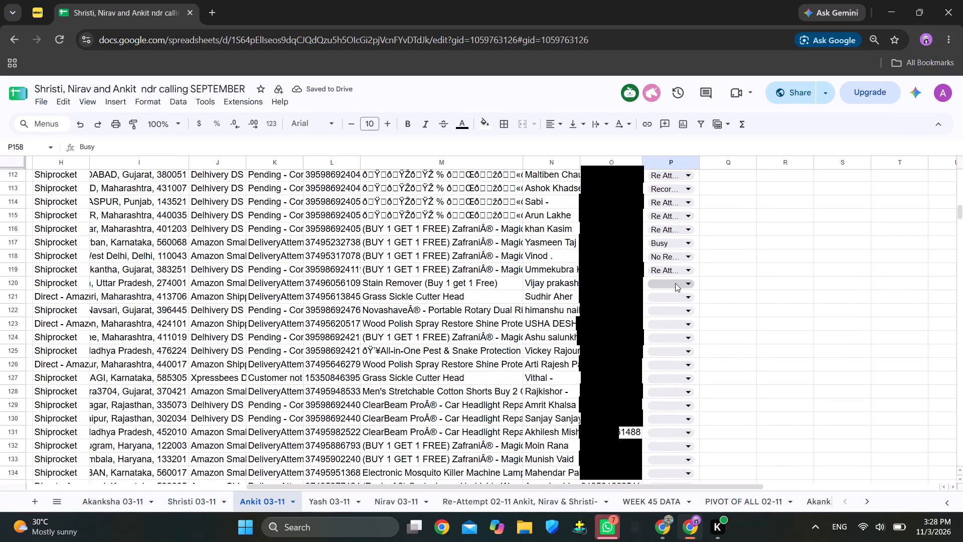
click(675, 282)
click(681, 407)
Set the remark of the row 157 Humane Live Catch & Release order to Cx Need To Cancel.
scroll(749, 340, down, 1)
scroll(750, 339, up, 1)
scroll(750, 337, down, 2)
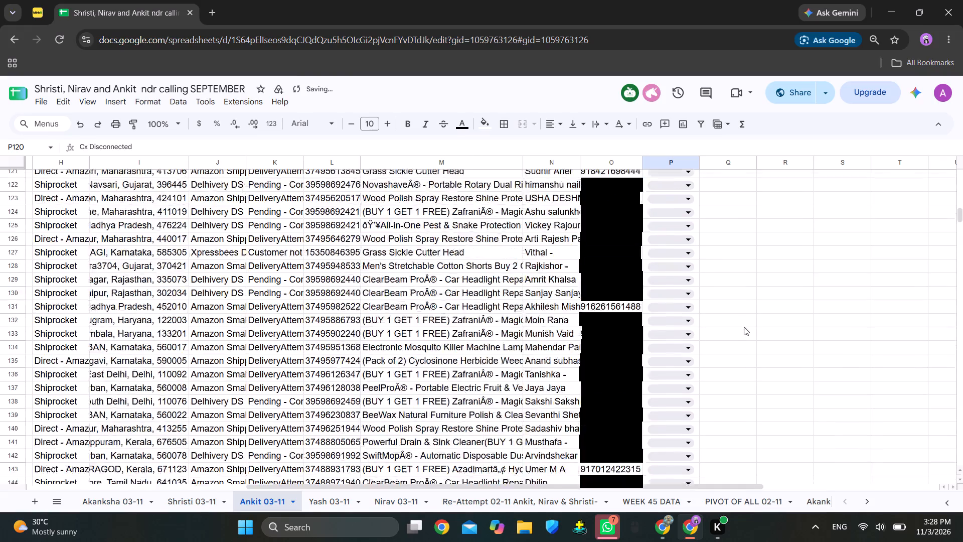
scroll(744, 327, down, 5)
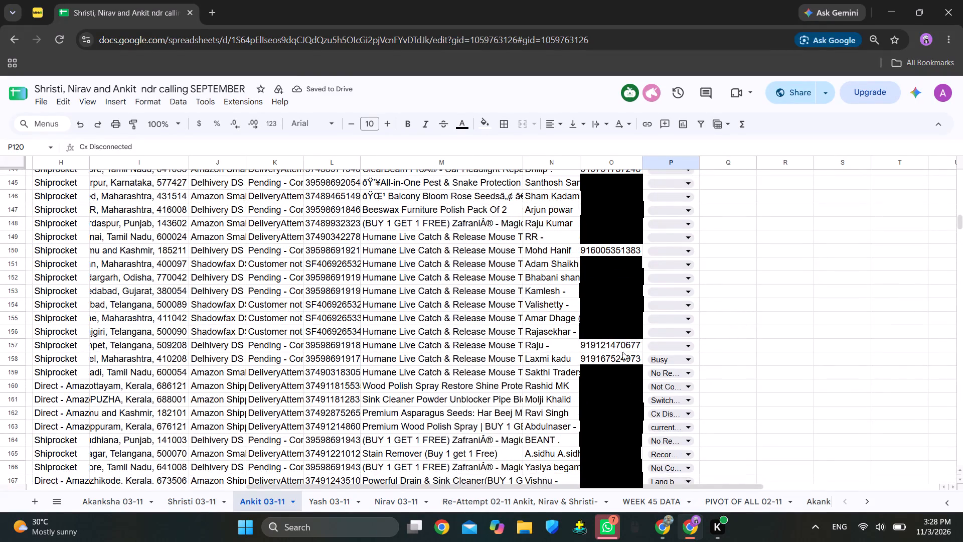
click(681, 348)
scroll(687, 366, down, 1)
scroll(687, 366, up, 1)
scroll(687, 367, down, 1)
scroll(687, 367, up, 1)
scroll(687, 367, down, 1)
scroll(687, 367, up, 1)
scroll(687, 367, down, 1)
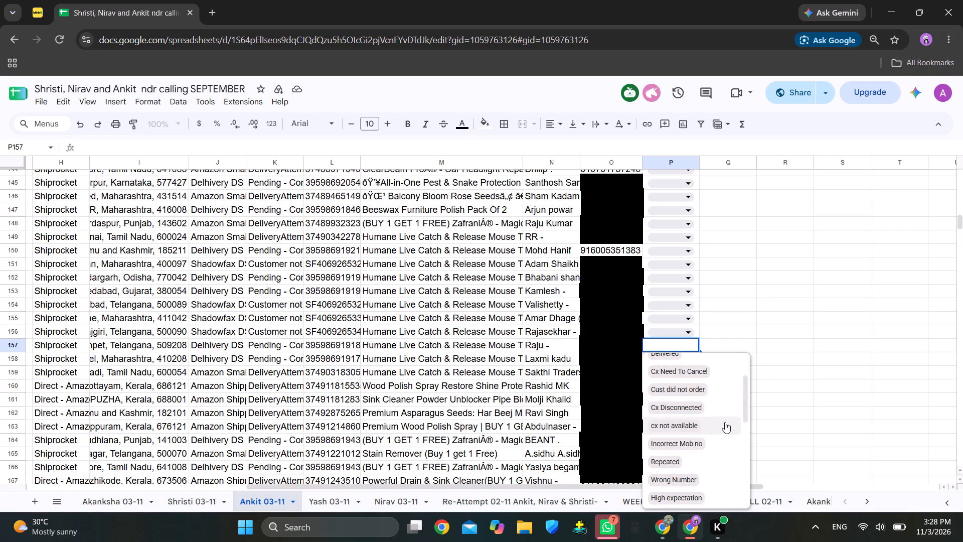
click(691, 374)
Set the remark of the row 121 Grass Sickle Cutter Head order to Not Connected.
scroll(740, 310, up, 1)
scroll(740, 310, down, 1)
scroll(740, 310, up, 5)
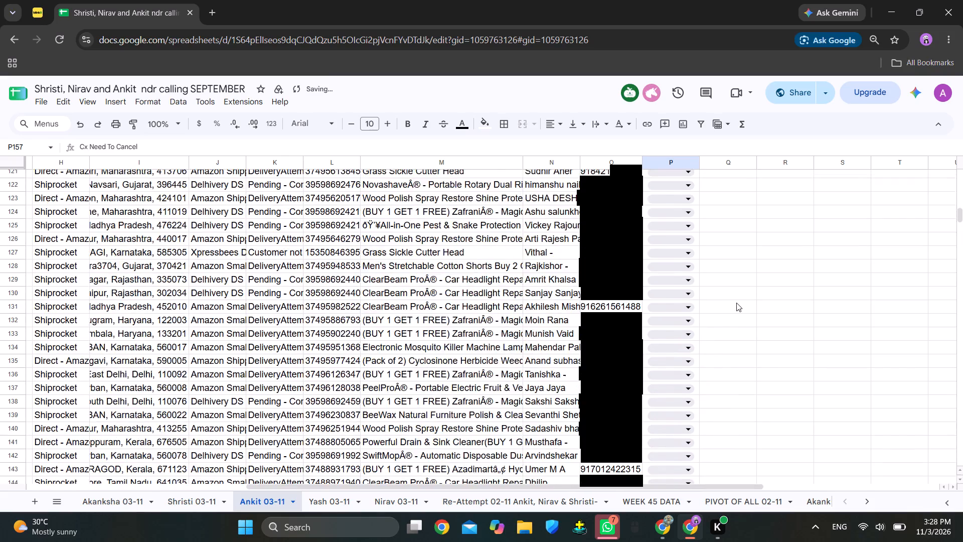
scroll(736, 303, up, 3)
scroll(722, 330, down, 2)
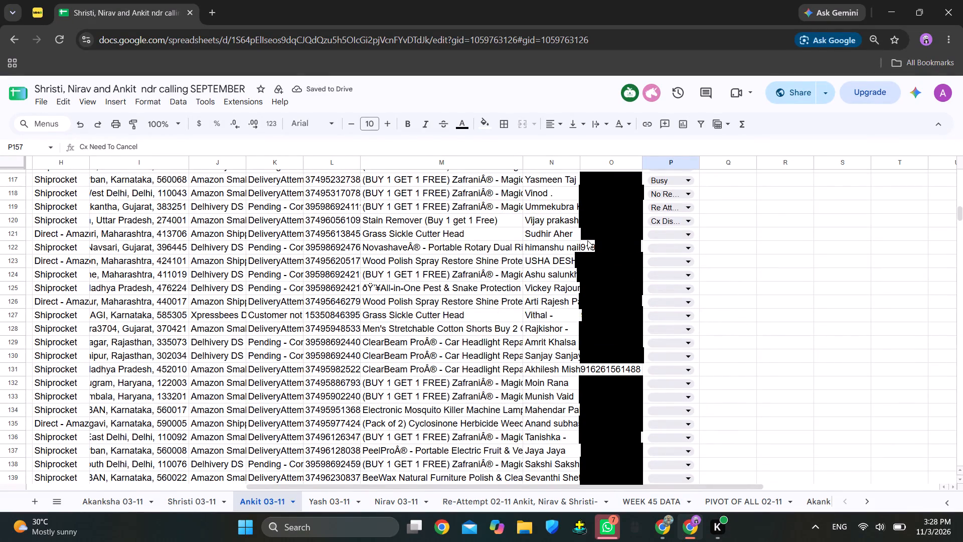
click(679, 234)
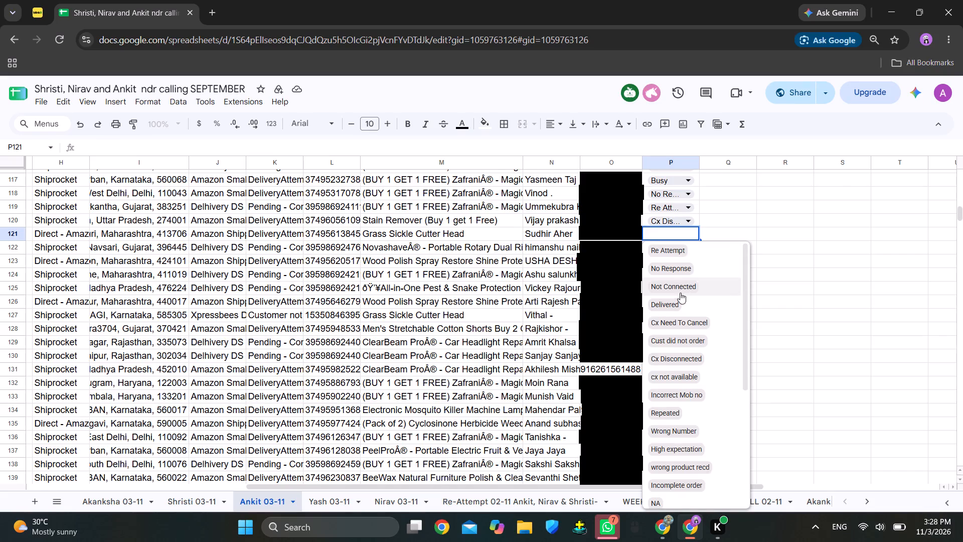
click(688, 285)
Set the remark of the row 156 Humane Live Catch & Release order to Re Attempt.
scroll(717, 300, down, 6)
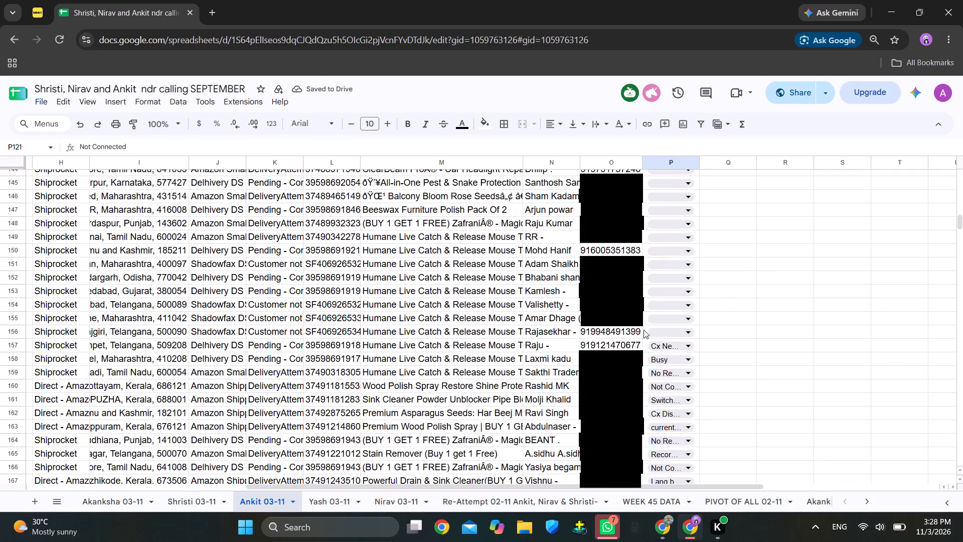
click(683, 333)
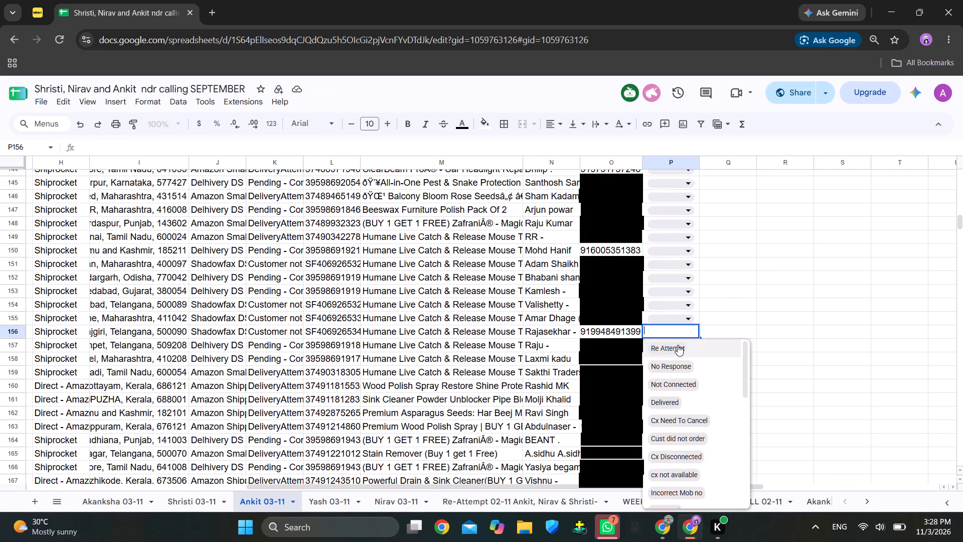
click(674, 347)
Set the remark of the row 122 Novashave order from Gujarat to Switched off.
scroll(729, 275, up, 1)
scroll(729, 275, down, 1)
scroll(729, 275, up, 6)
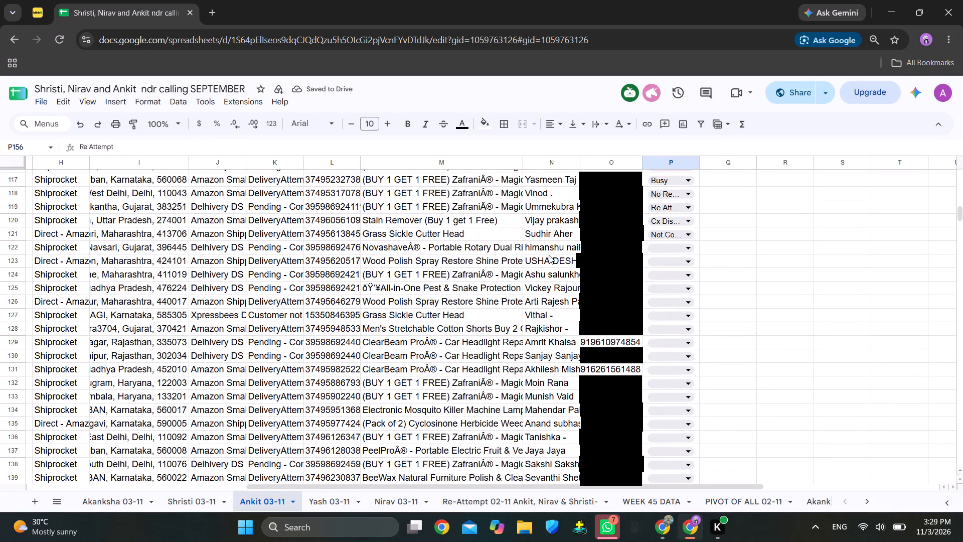
click(679, 250)
scroll(687, 310, down, 3)
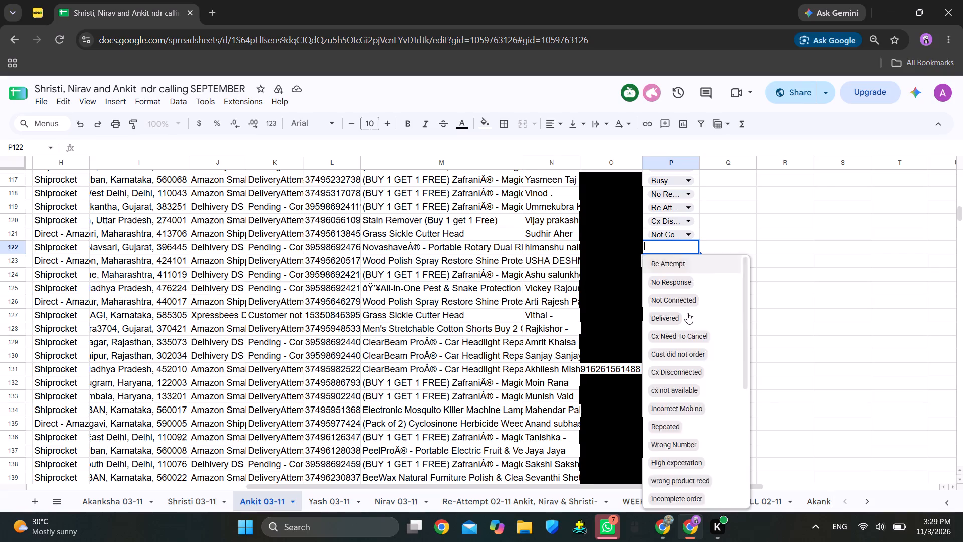
scroll(687, 313, down, 4)
scroll(710, 384, down, 1)
scroll(707, 385, up, 1)
scroll(685, 416, down, 3)
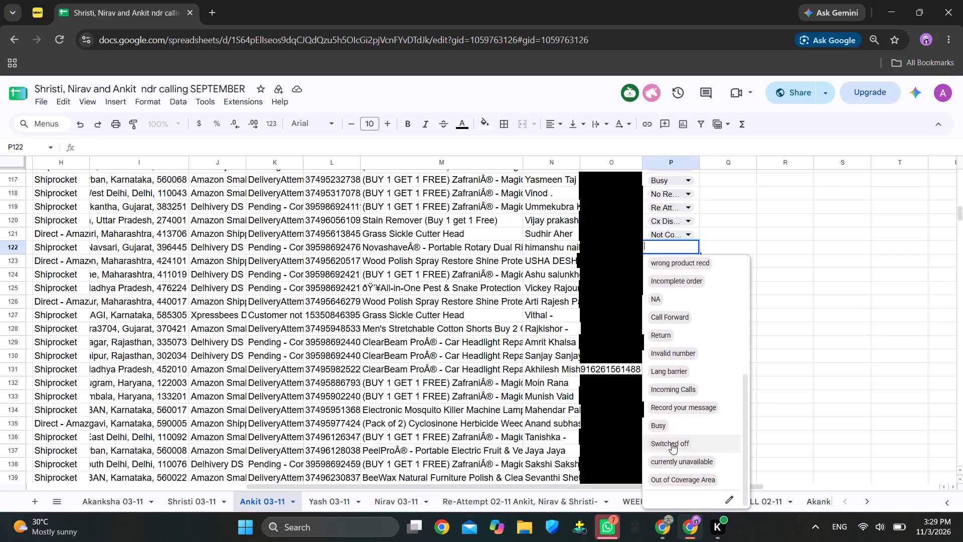
click(672, 443)
Set the remark of the row 155 Humane Live Catch & Release order to Re Attempt.
scroll(730, 380, down, 5)
scroll(718, 342, down, 2)
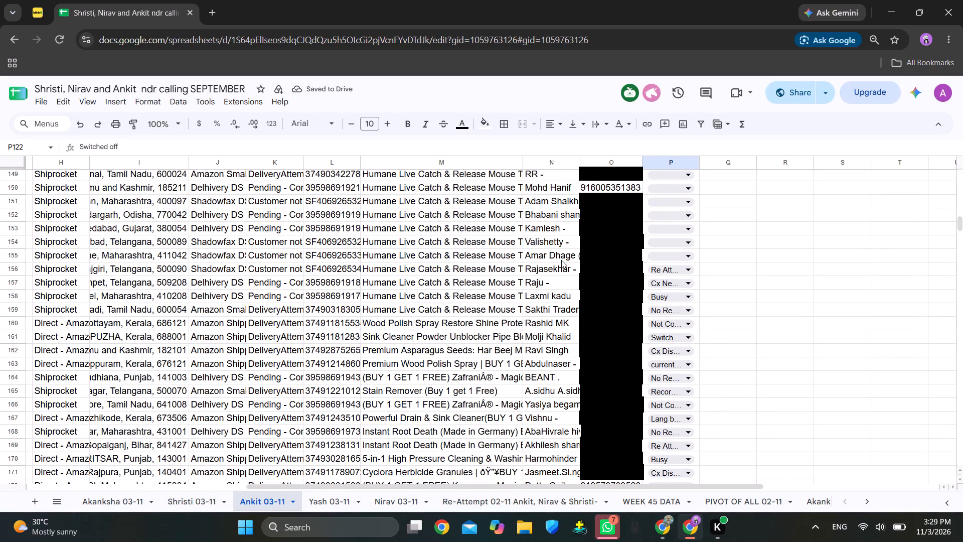
click(684, 259)
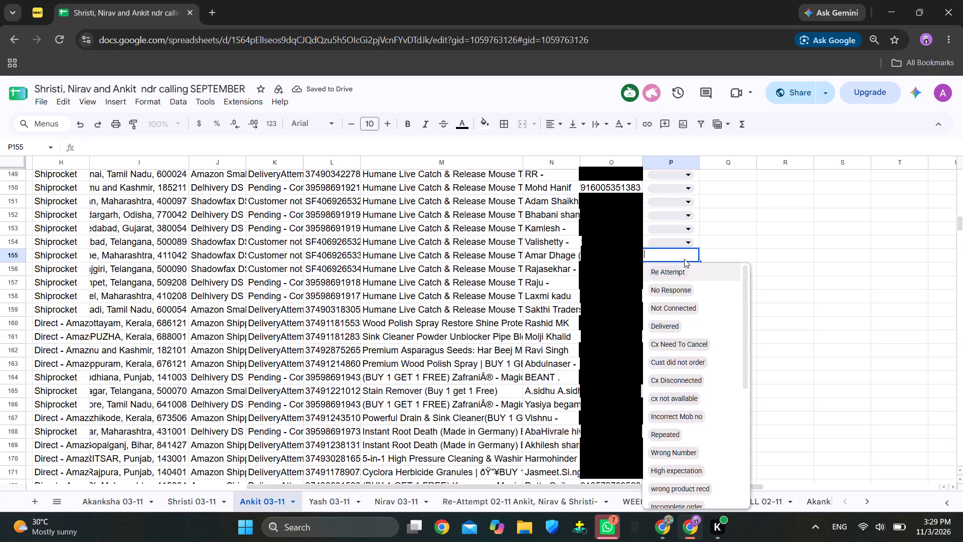
click(676, 273)
Set the remark of the row 123 Wood Polish Spray order from Maharashtra to Delivered.
scroll(742, 247, up, 6)
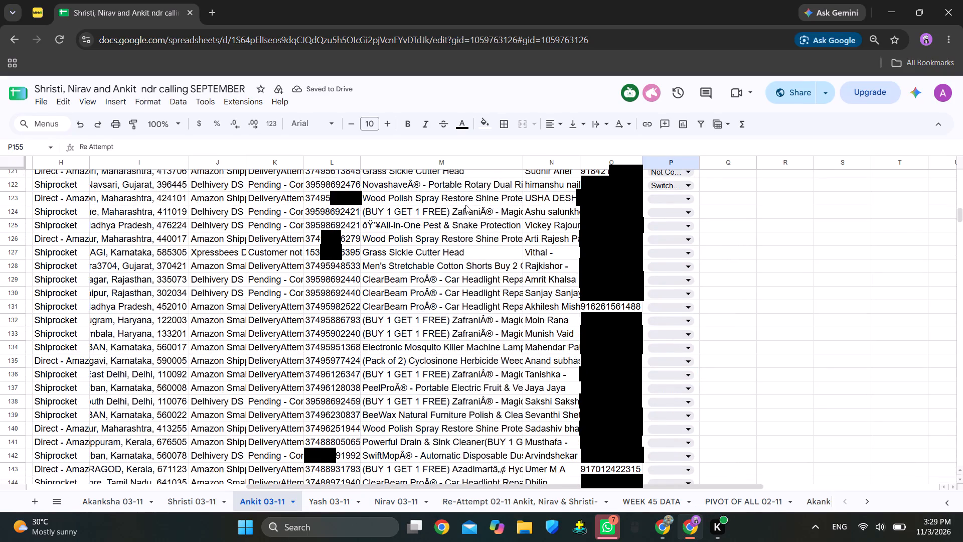
click(679, 202)
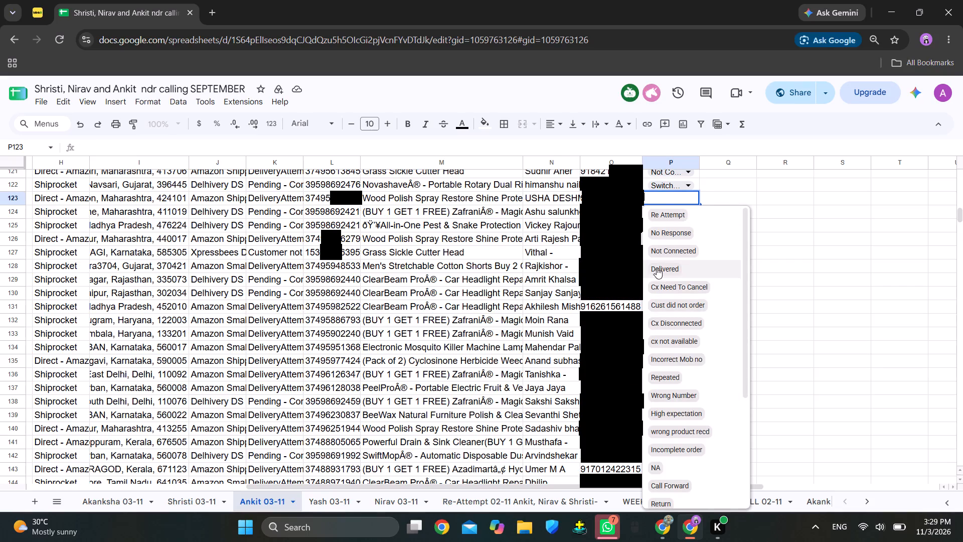
click(659, 267)
Set the remark of the row 124 Zafrani order from Maharashtra to Re Attempt.
click(679, 214)
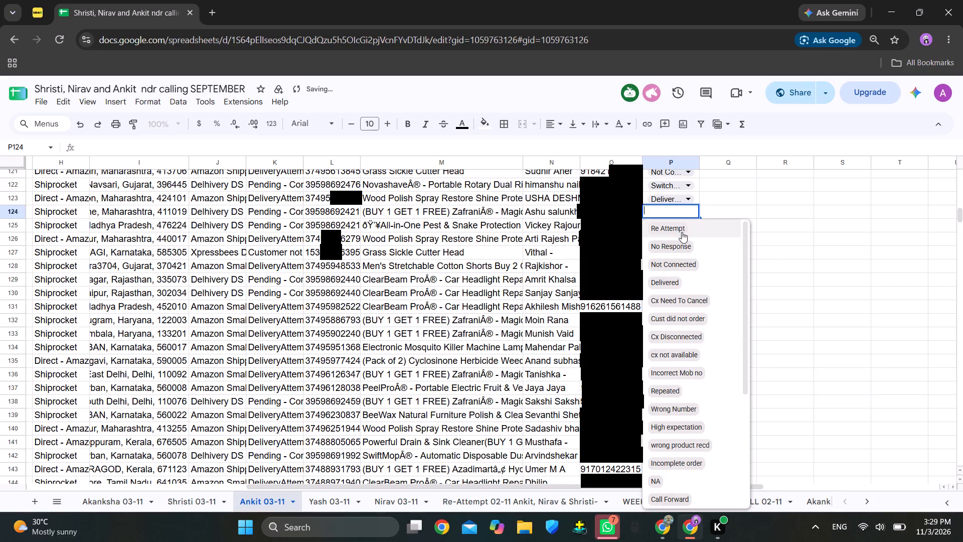
click(675, 227)
Set the remark of the row 154 Humane Live Catch & Release order to No Response.
scroll(723, 245, down, 6)
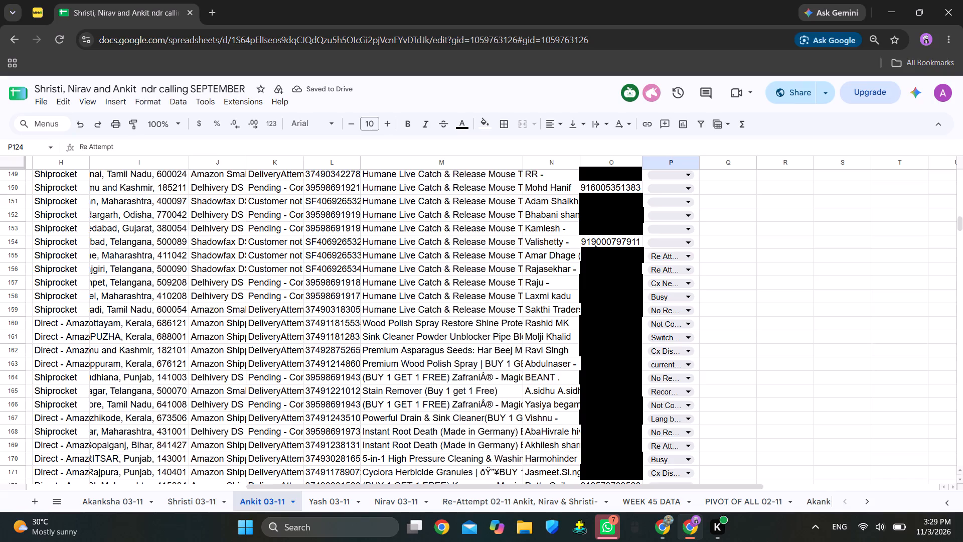
click(672, 245)
click(677, 275)
Set the remark of the row 125 All-in-One Pest & Snake Protection order on the Ankit 03-11 sheet to No Response.
scroll(735, 247, up, 4)
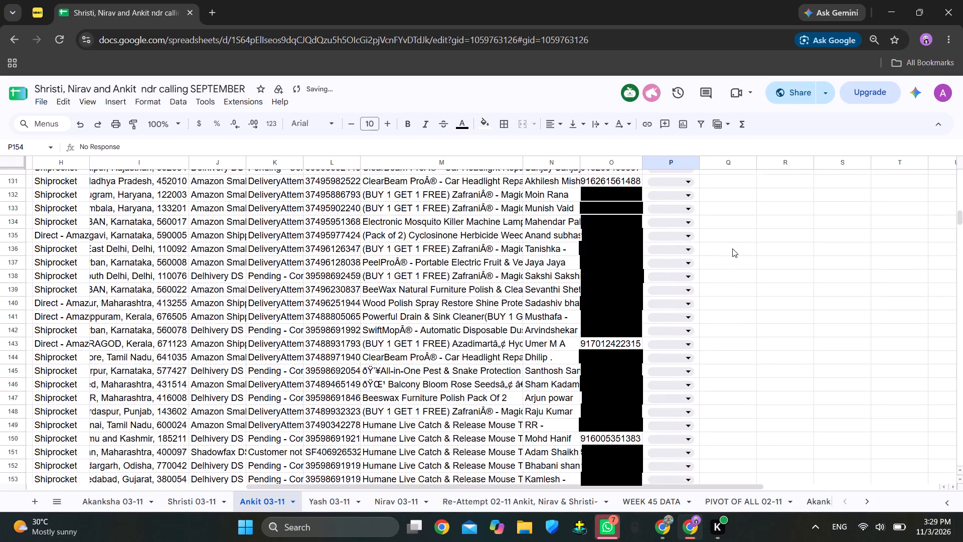
scroll(732, 248, up, 2)
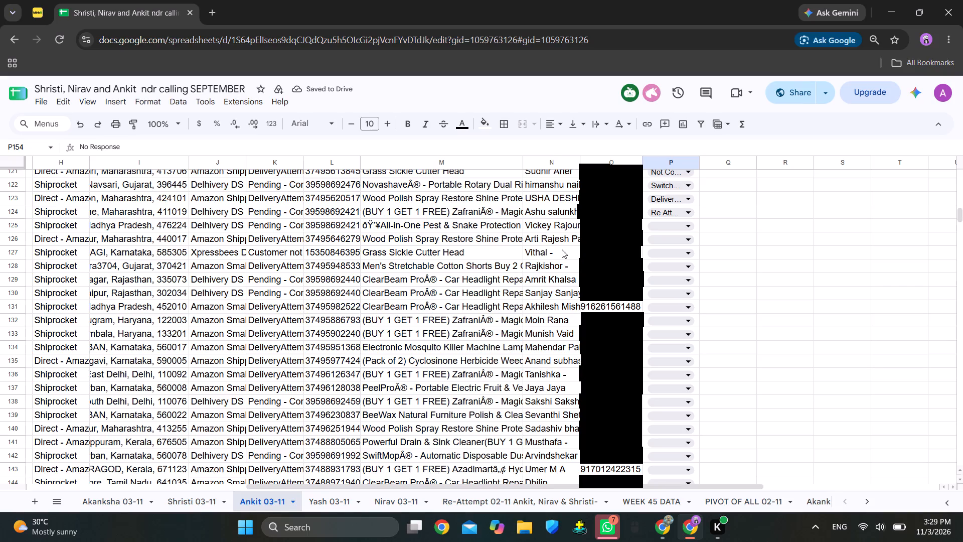
click(328, 500)
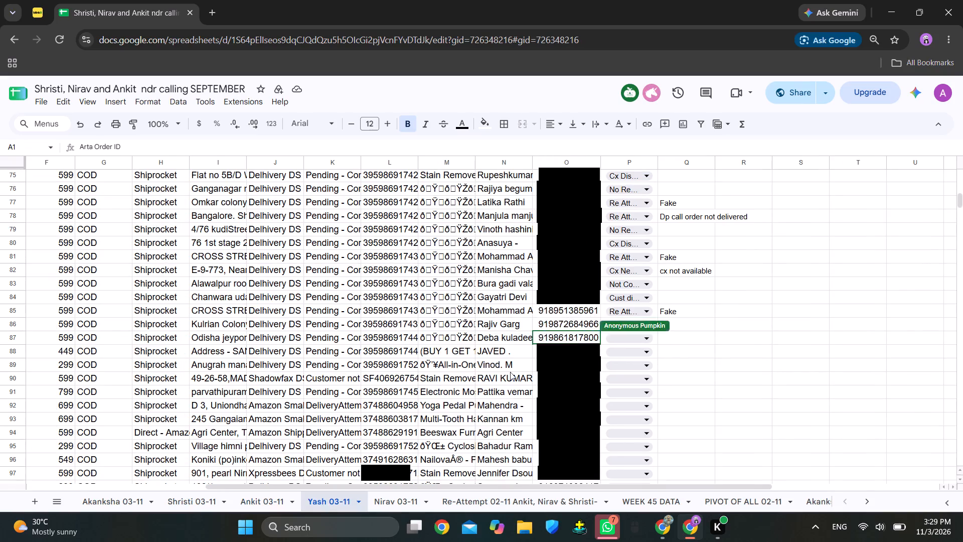
click(263, 502)
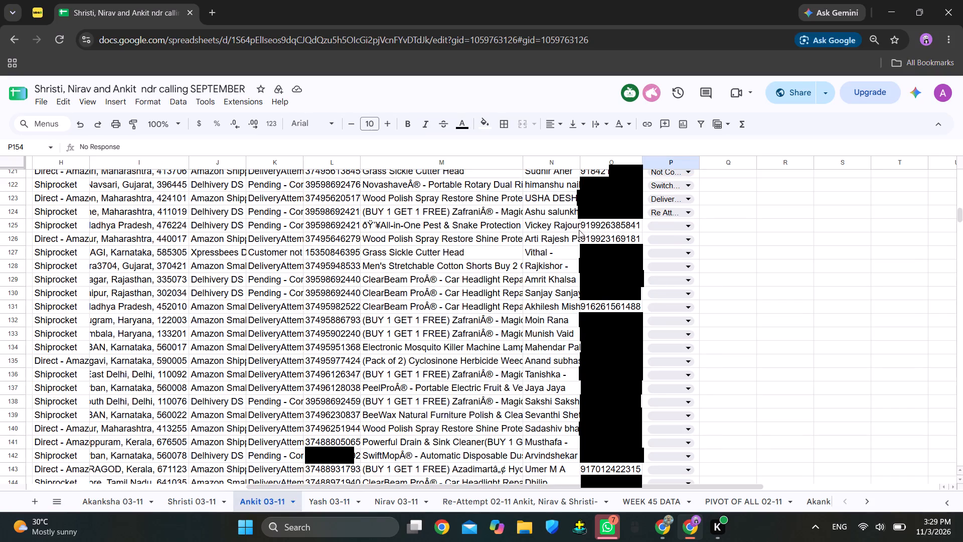
click(679, 229)
click(679, 259)
Set the remark of the row 153 Humane Live Catch & Release order to Cx Disconnected.
scroll(700, 281, down, 4)
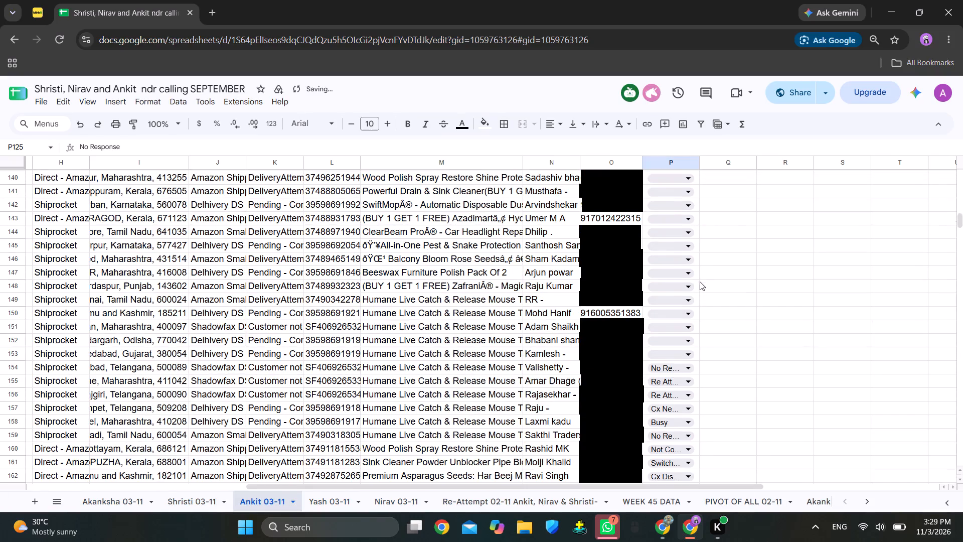
scroll(649, 330, down, 1)
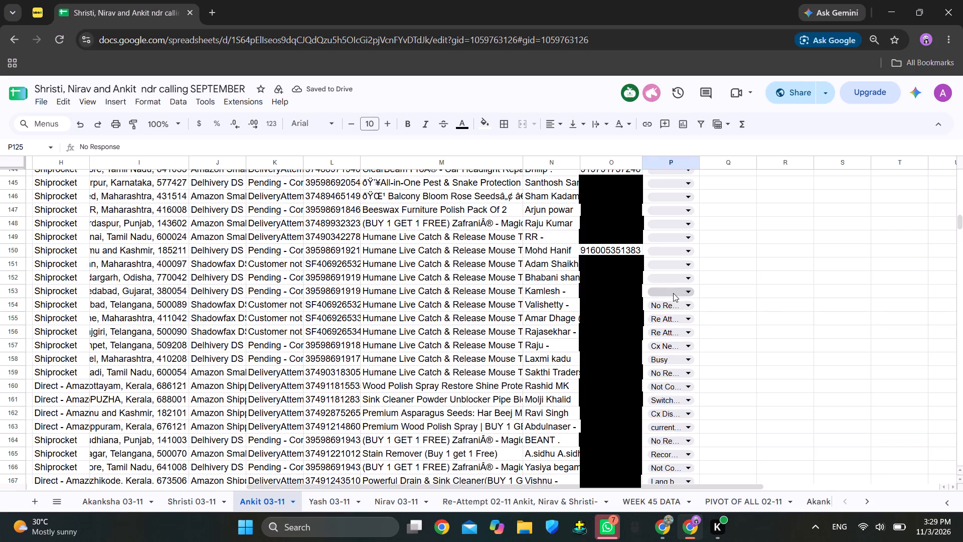
click(675, 292)
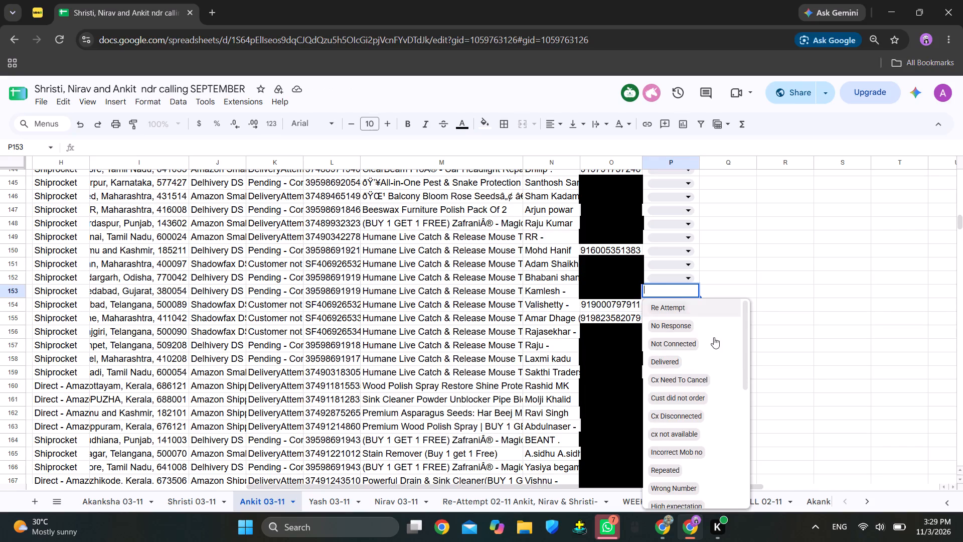
click(688, 412)
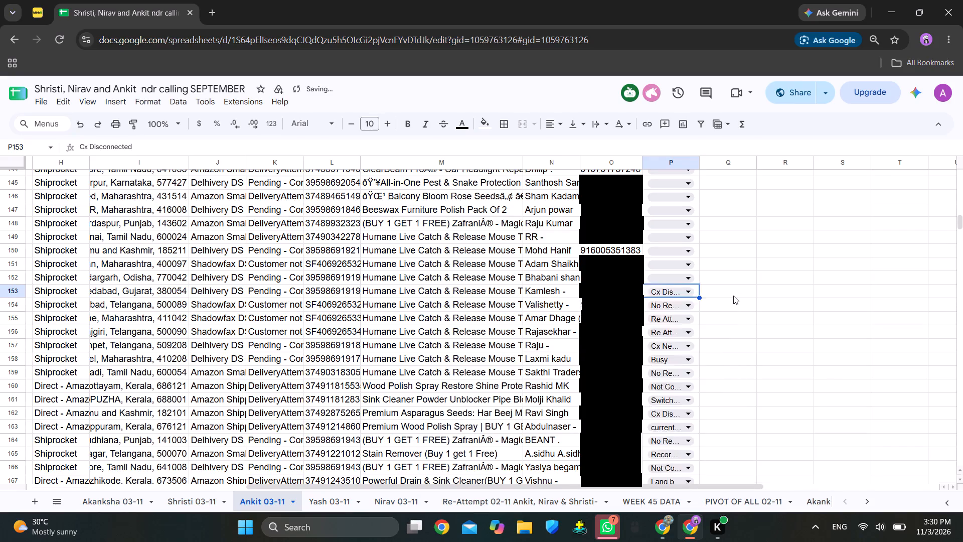
Set the remark of the row 126 Wood Polish Spray order from Maharashtra to Cx Disconnected.
scroll(733, 296, up, 6)
scroll(703, 300, down, 1)
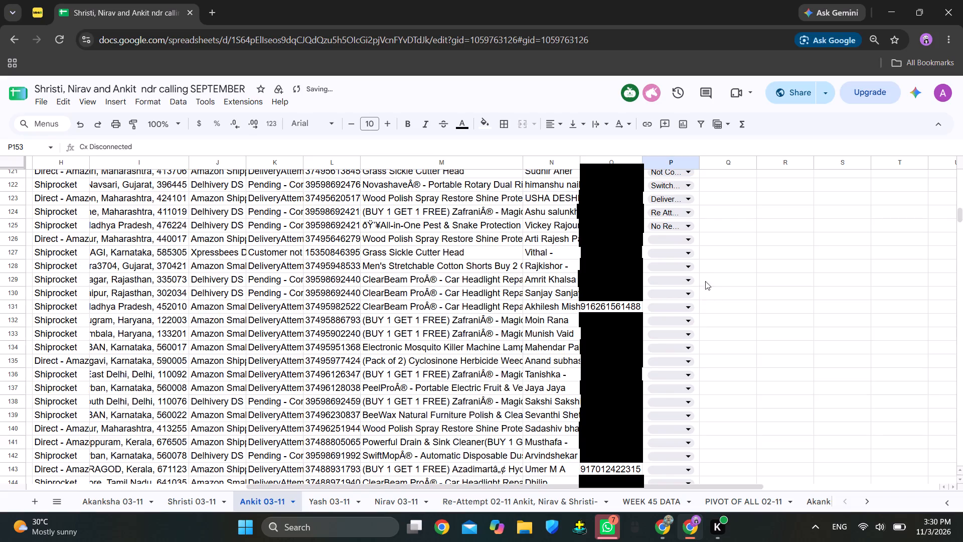
click(668, 239)
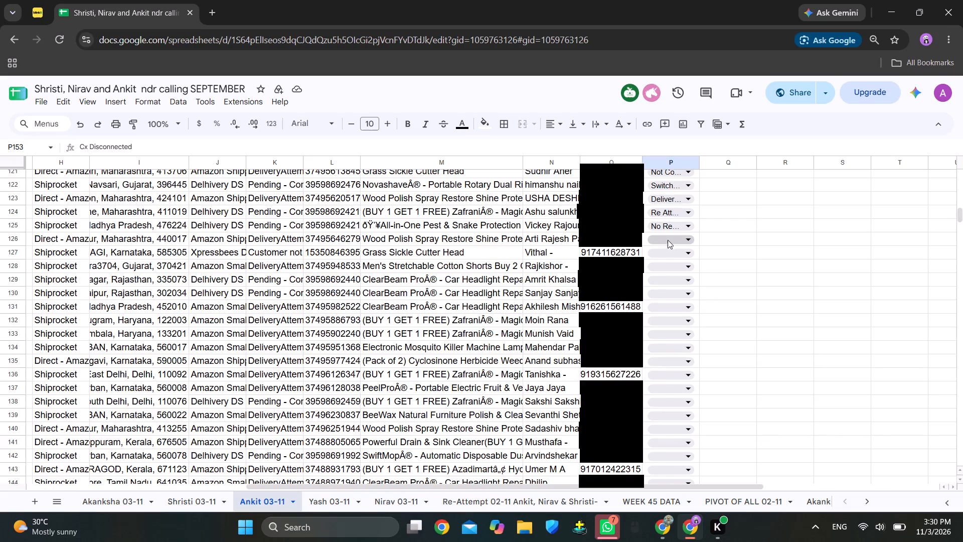
click(693, 365)
Set the remark of the row 152 Humane Live Catch & Release order to Record your message.
scroll(757, 356, down, 2)
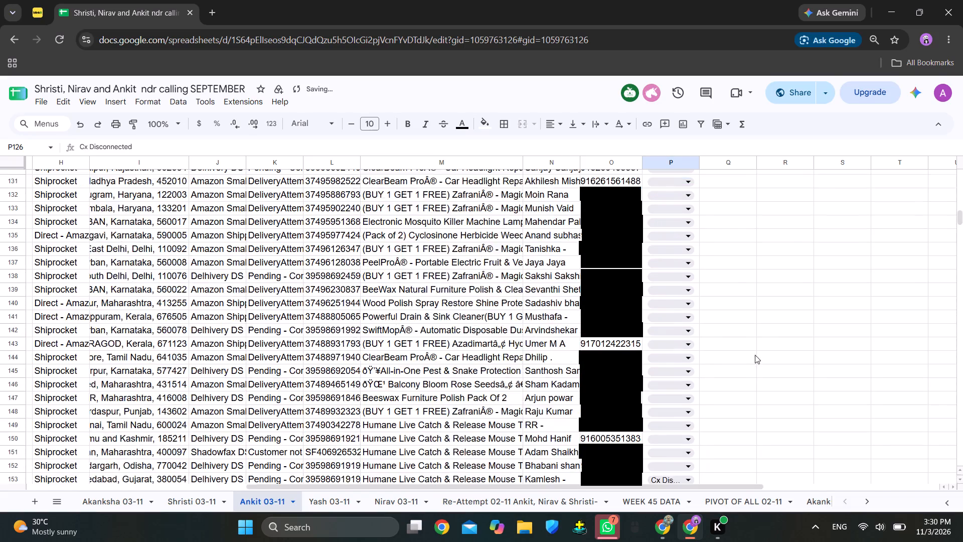
scroll(755, 355, down, 2)
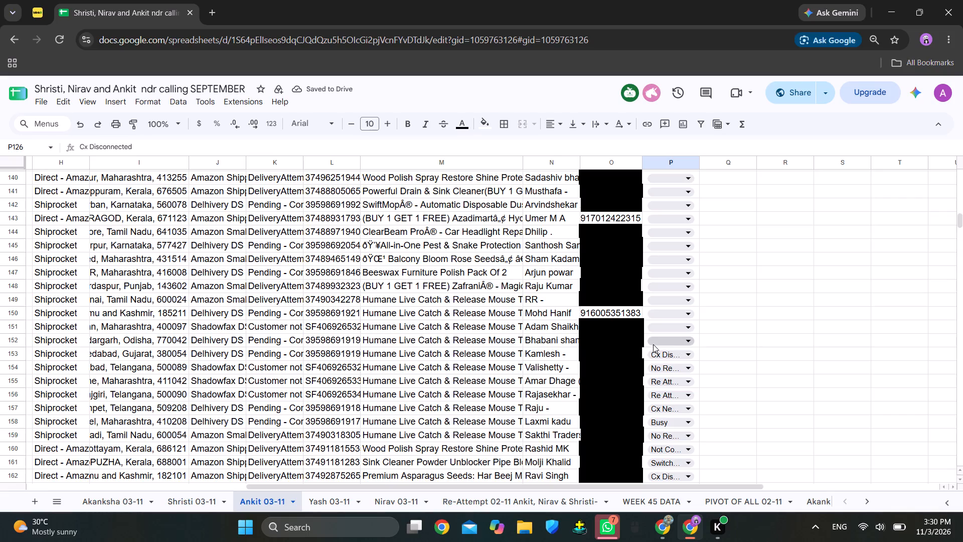
click(675, 343)
scroll(681, 354, down, 7)
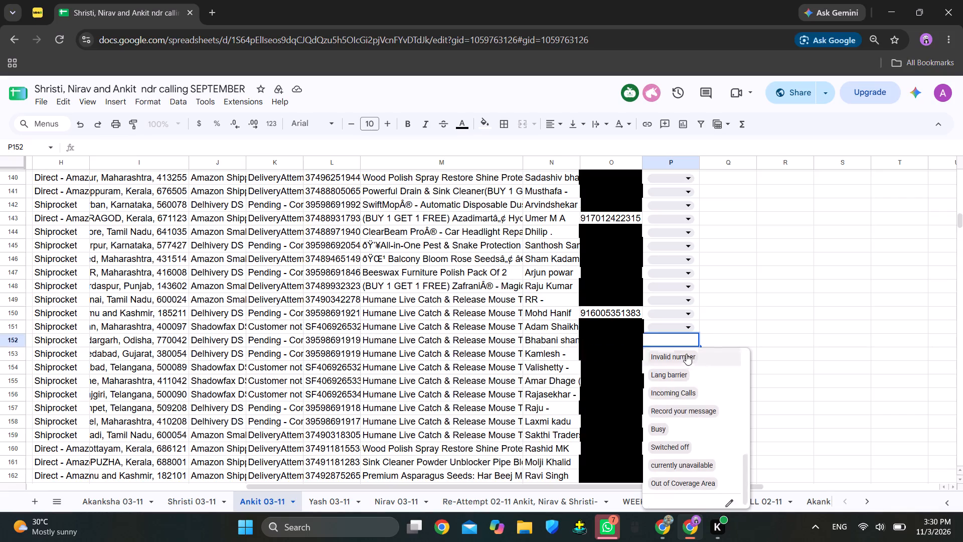
click(697, 414)
Set the remark of the row 127 Grass Sickle Cutter Head order to Cx Need To Cancel.
scroll(736, 320, up, 6)
scroll(731, 320, down, 1)
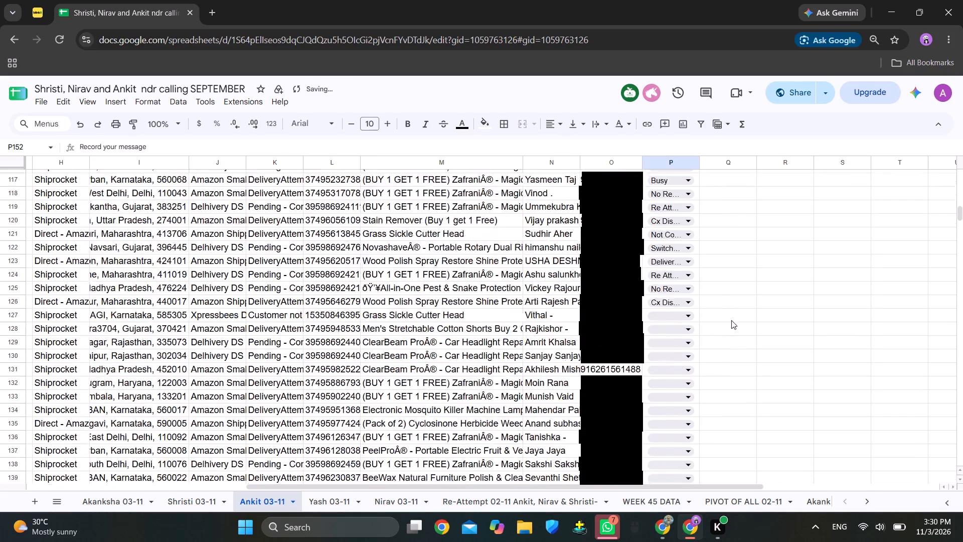
scroll(731, 320, down, 2)
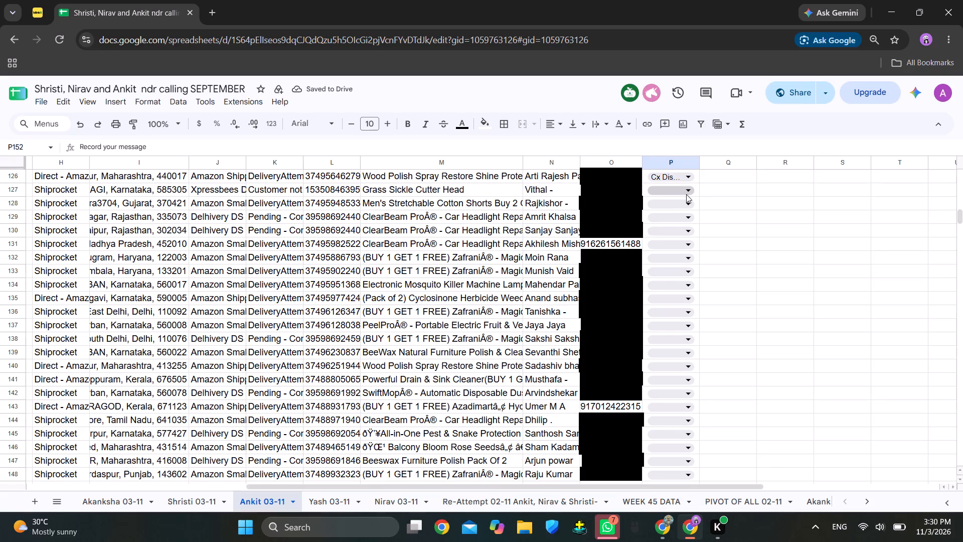
scroll(686, 194, up, 1)
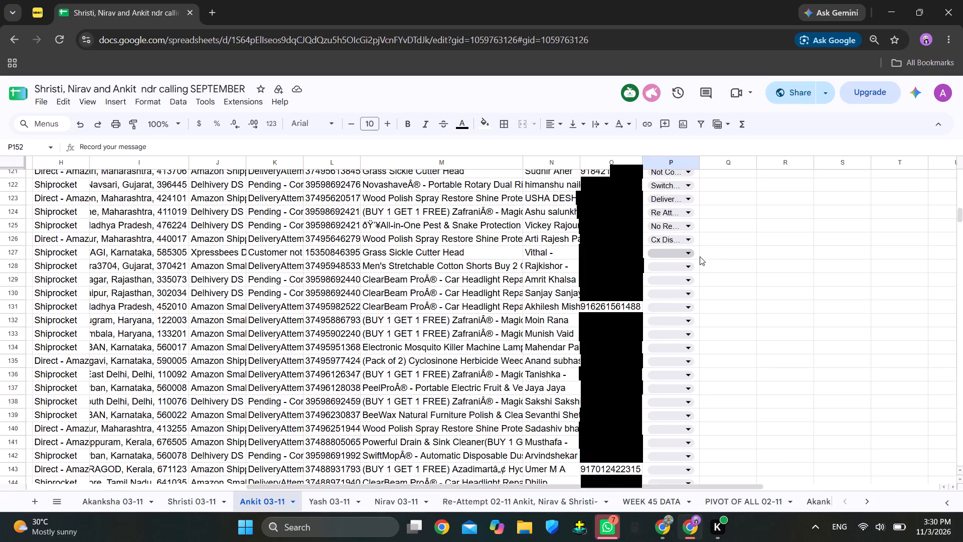
scroll(703, 255, up, 1)
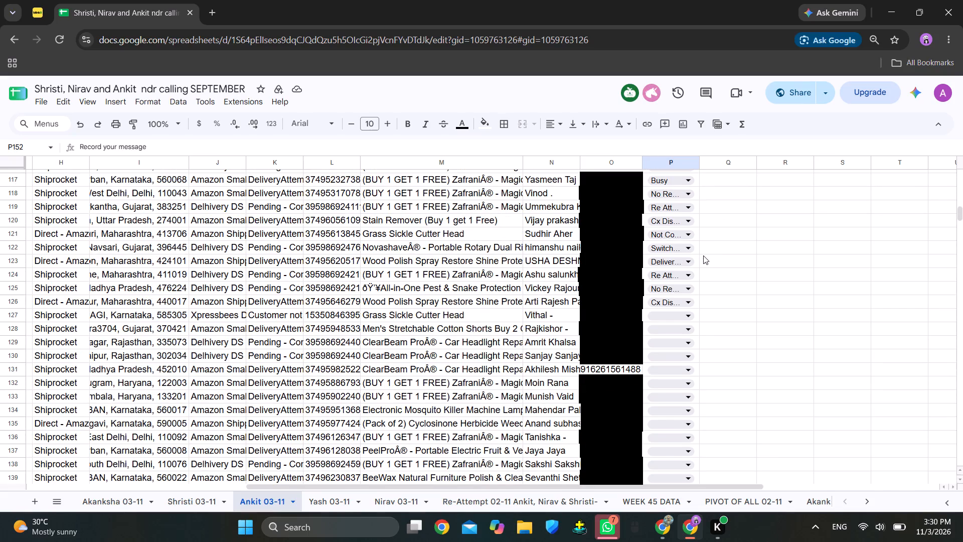
click(666, 315)
click(685, 402)
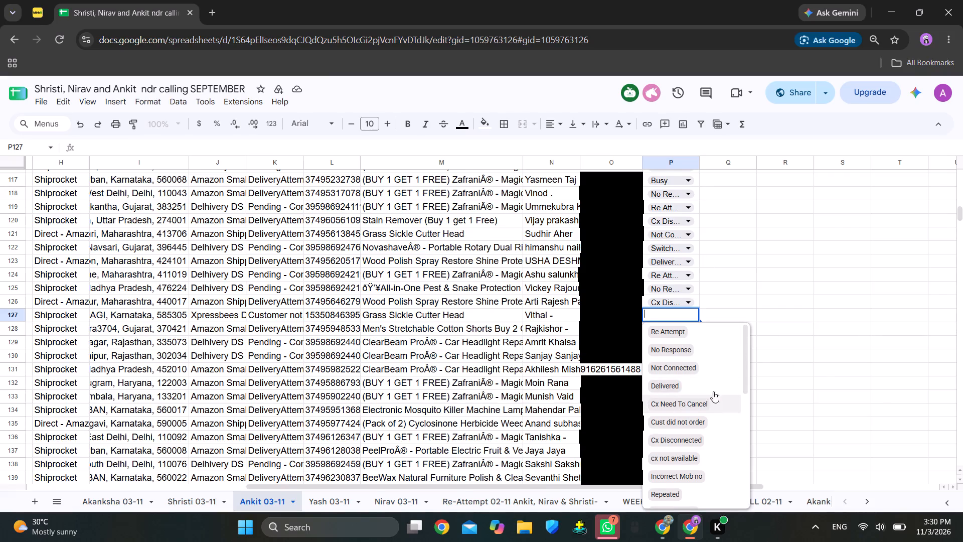
Set the remark of the row 151 Humane Live Catch & Release order to Re Attempt.
scroll(753, 358, down, 5)
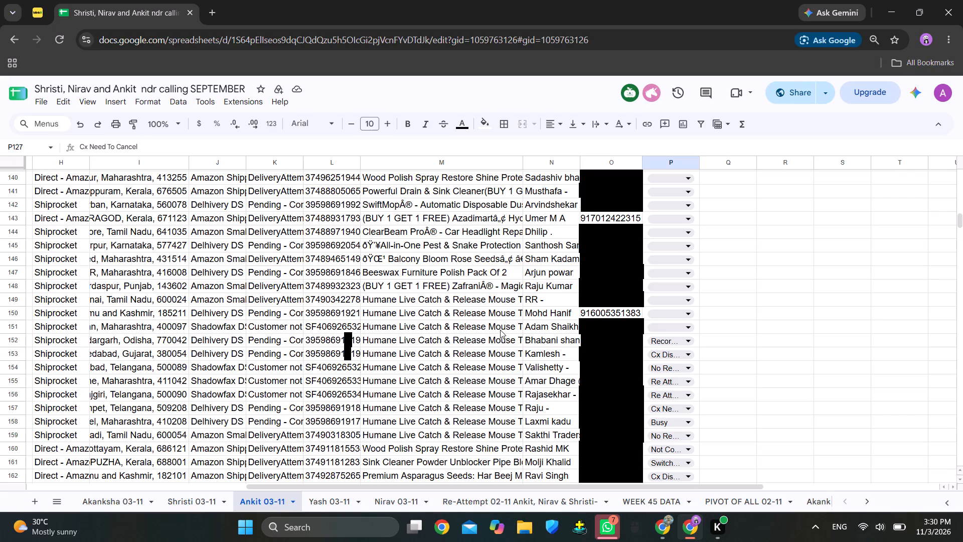
click(679, 330)
click(672, 344)
Set the remark of the row 128 Men's Stretchable Cotton Shorts order to No Response.
scroll(706, 293, up, 1)
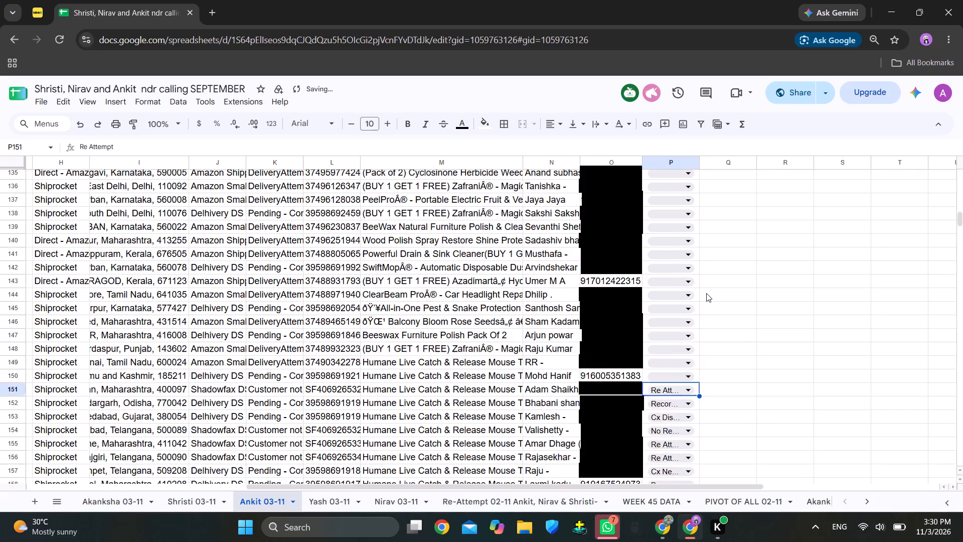
scroll(706, 293, up, 3)
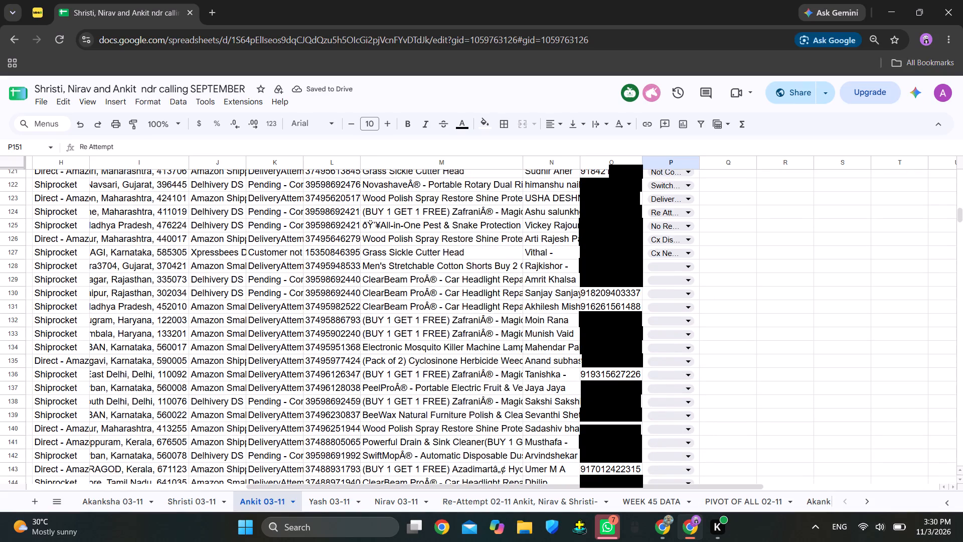
click(679, 270)
click(676, 299)
Set the remark of the row 150 Humane Live Catch & Release order to No Response.
scroll(708, 335, down, 2)
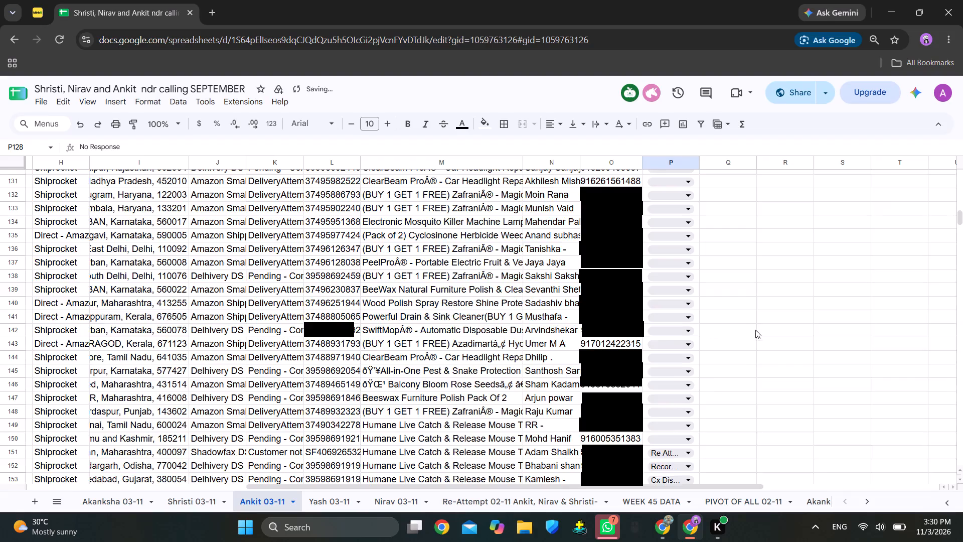
scroll(752, 325, down, 1)
scroll(752, 325, up, 1)
scroll(727, 333, down, 2)
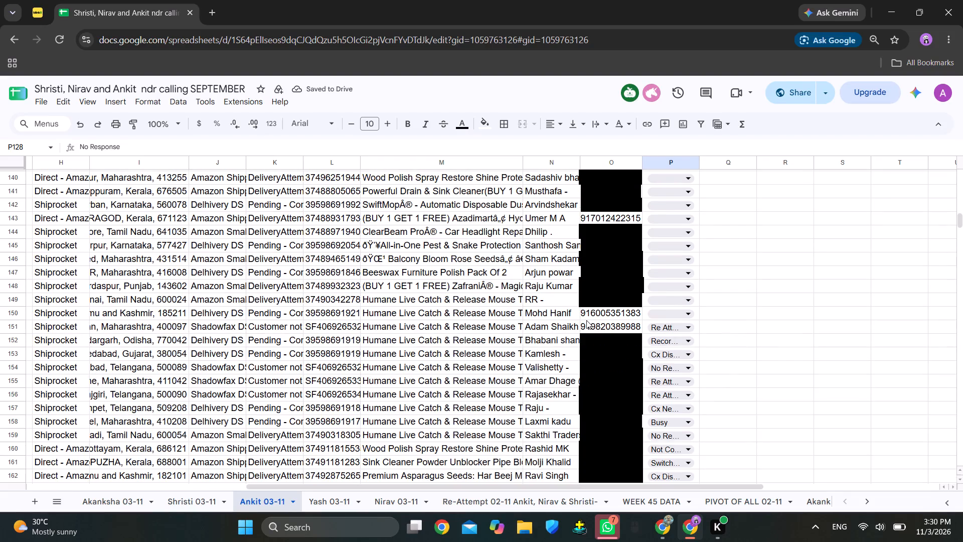
click(668, 312)
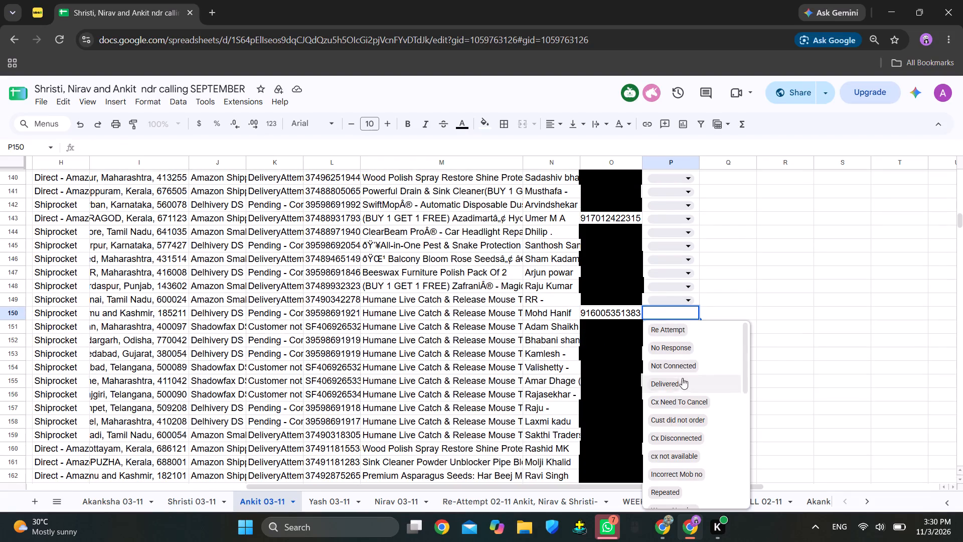
click(684, 349)
Set the remark of the row 129 ClearBeam Pro car headlight order to Re Attempt.
scroll(719, 292, up, 3)
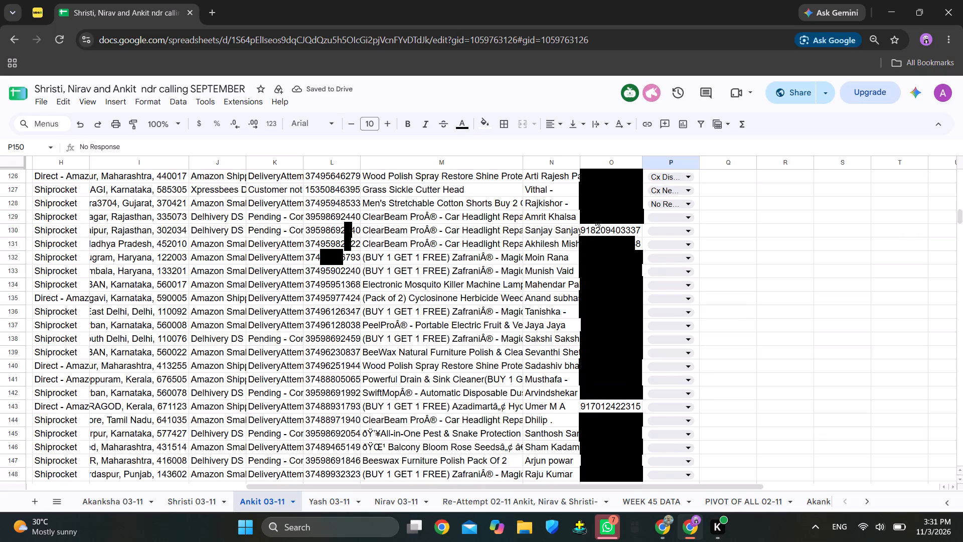
click(677, 220)
click(671, 234)
Set the remark of the row 149 Humane Live Catch & Release order to Lang barrier.
scroll(701, 270, down, 2)
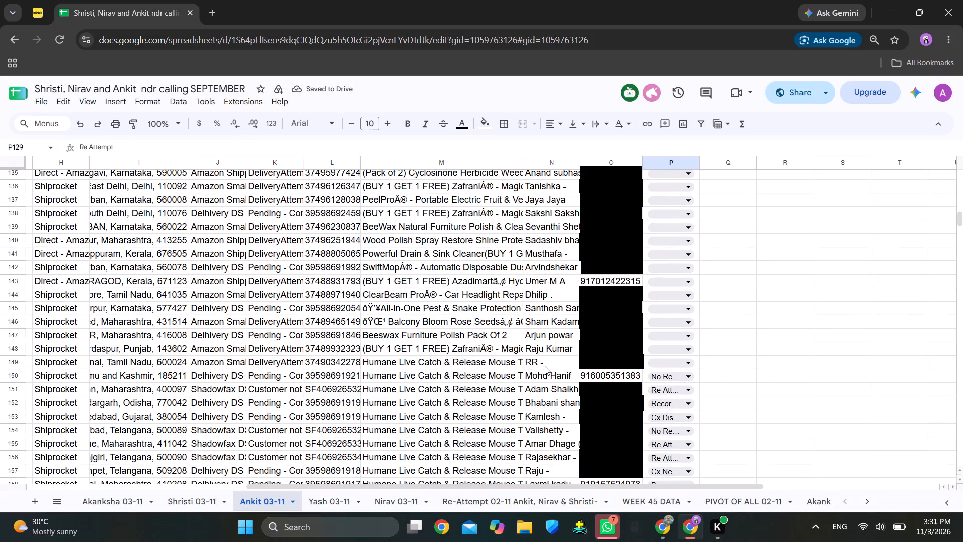
click(674, 366)
scroll(692, 372, down, 4)
scroll(695, 373, up, 1)
scroll(695, 373, down, 1)
scroll(695, 373, up, 1)
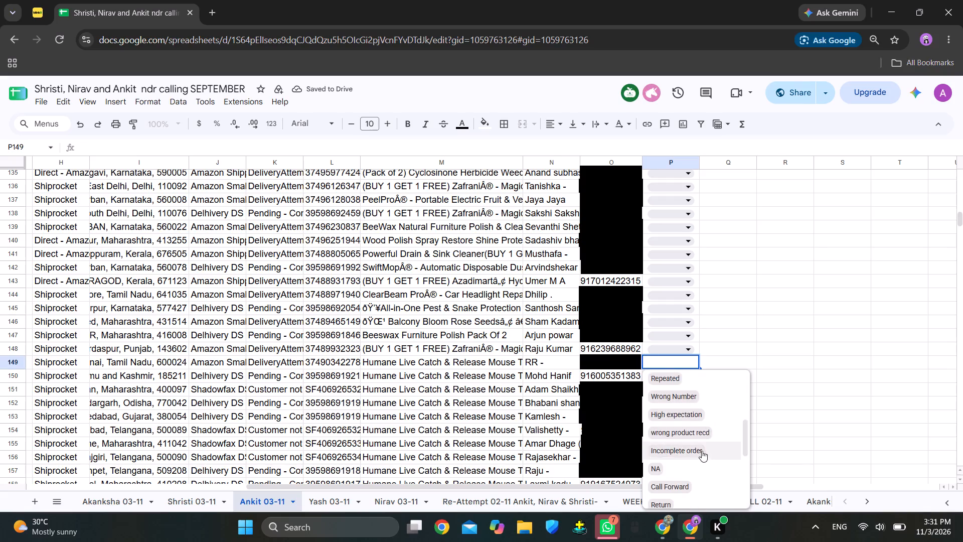
scroll(699, 453, down, 1)
scroll(699, 453, up, 1)
scroll(699, 449, down, 10)
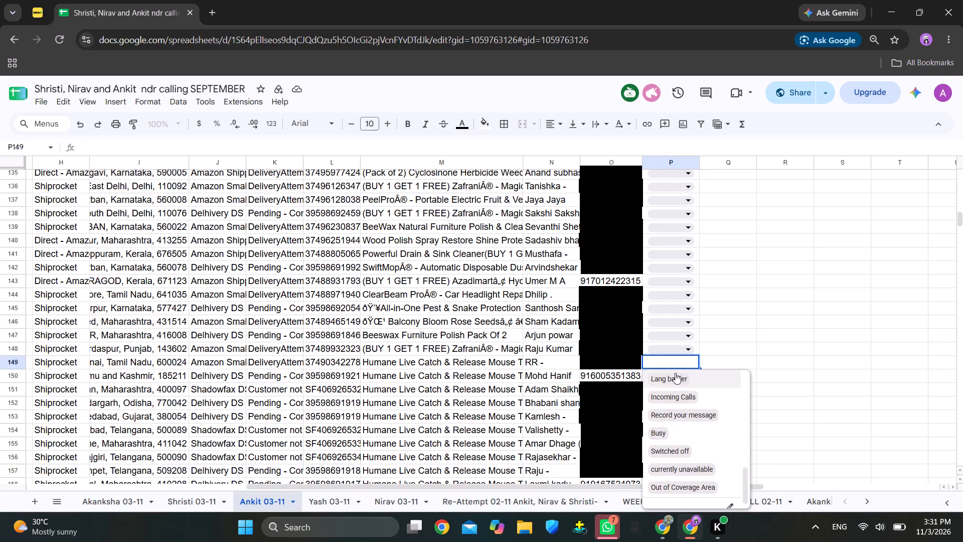
click(677, 378)
Set the remark of the row 130 ClearBeam Pro car headlight order to Not Connected.
scroll(720, 323, up, 2)
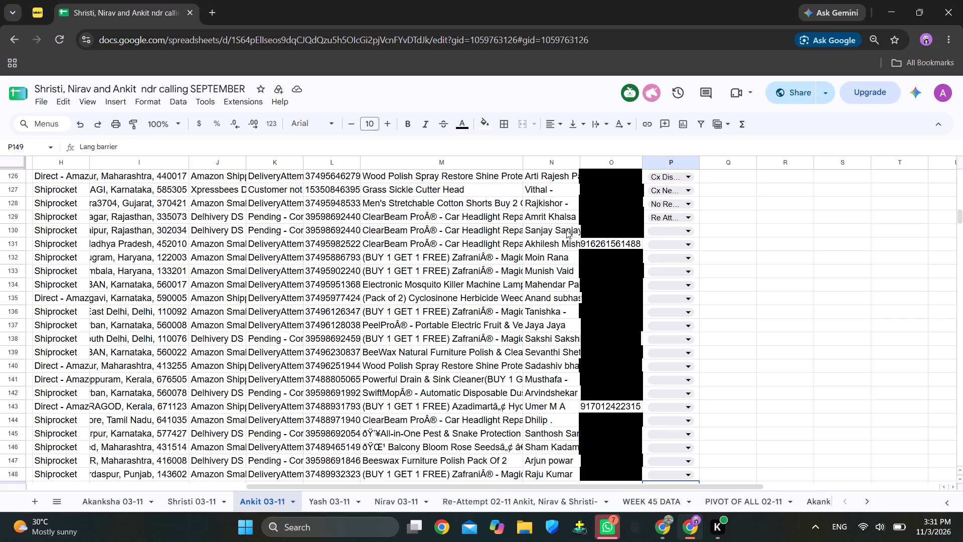
click(662, 232)
click(686, 286)
Set the remark of the row 148 Zafrani Magic order to Delivered.
scroll(749, 321, down, 3)
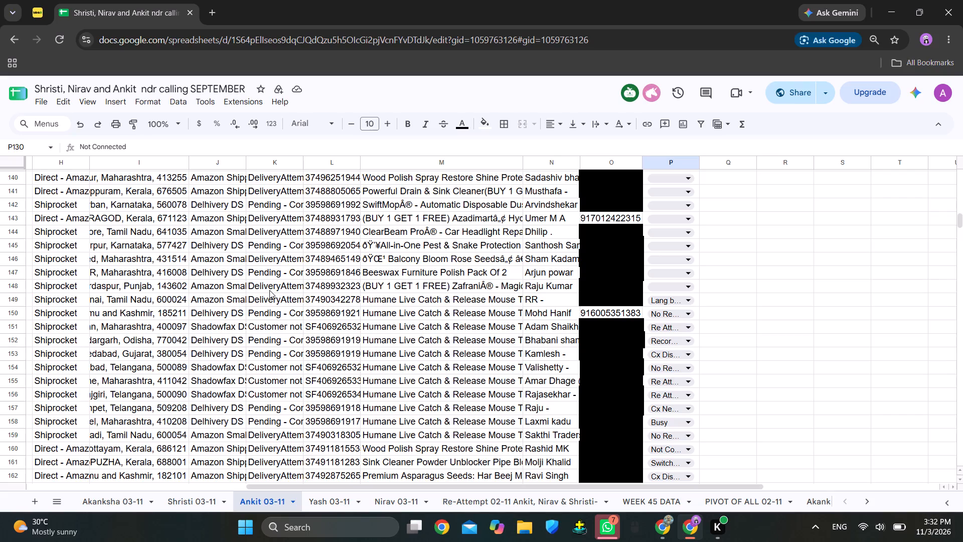
click(674, 287)
click(670, 350)
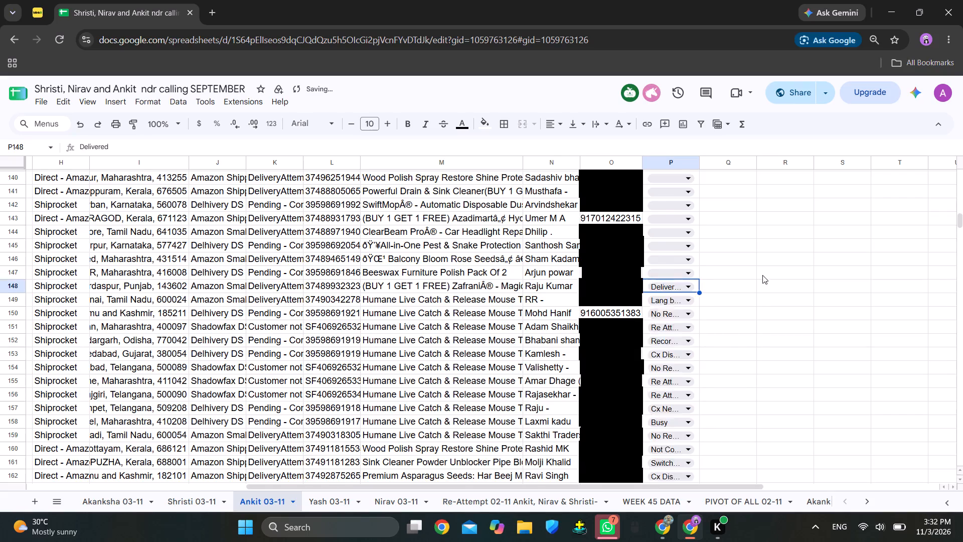
Set the remark of the row 131 ClearBeam Pro car headlight order to Re Attempt.
scroll(762, 276, up, 3)
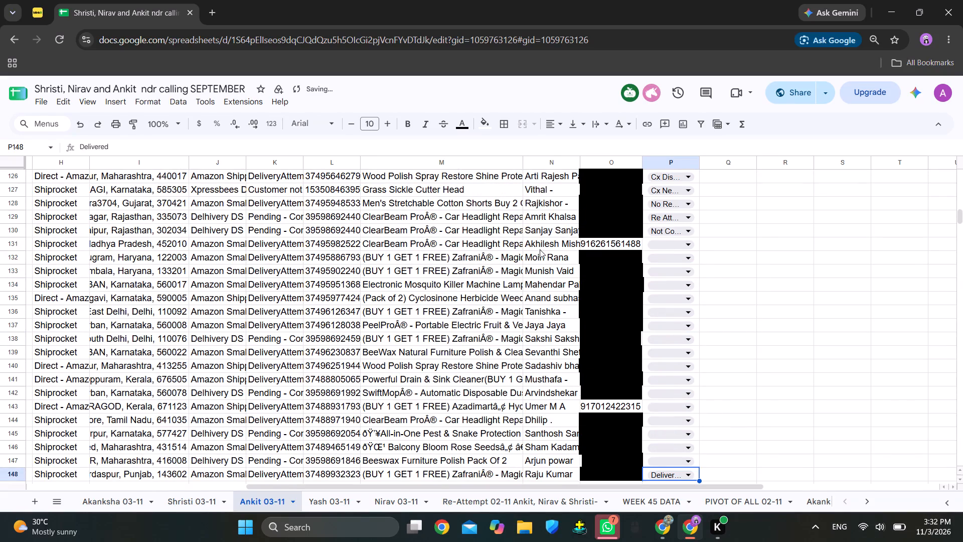
click(685, 244)
click(683, 260)
Set the remark of the row 147 Beeswax Furniture Polish Pack Of 2 order to Re Attempt.
scroll(743, 275, down, 1)
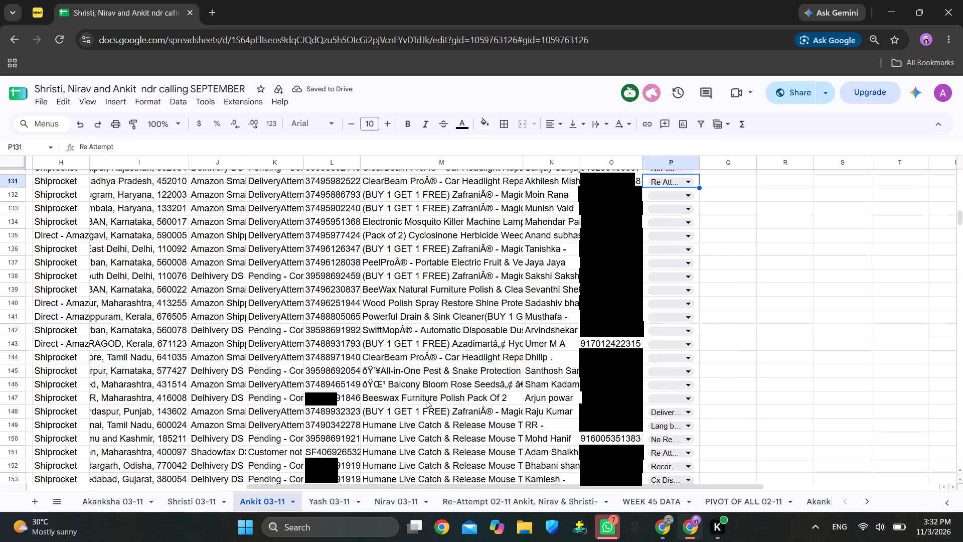
click(663, 396)
click(670, 419)
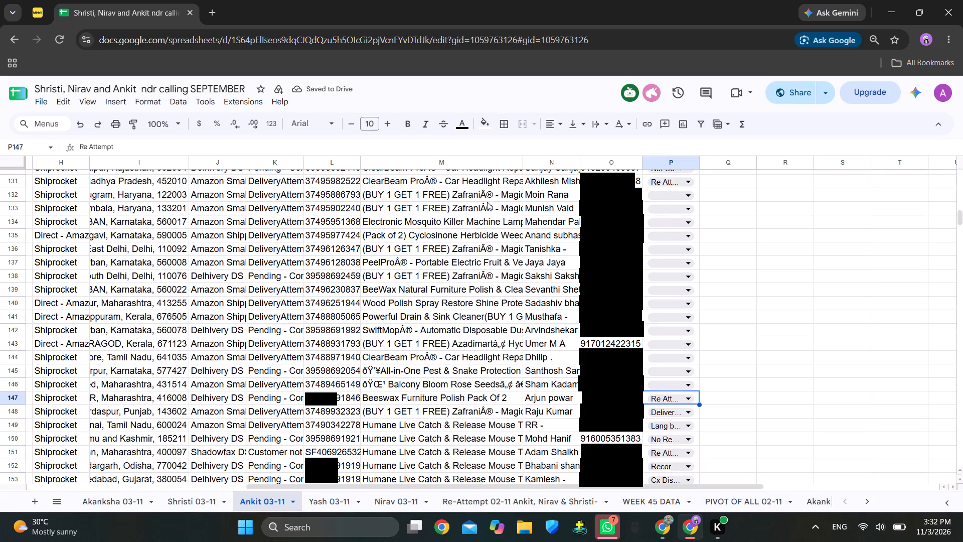
Set the remark of the row 132 Zafrani Magic order to Cx Need To Cancel.
click(663, 194)
scroll(672, 237, down, 1)
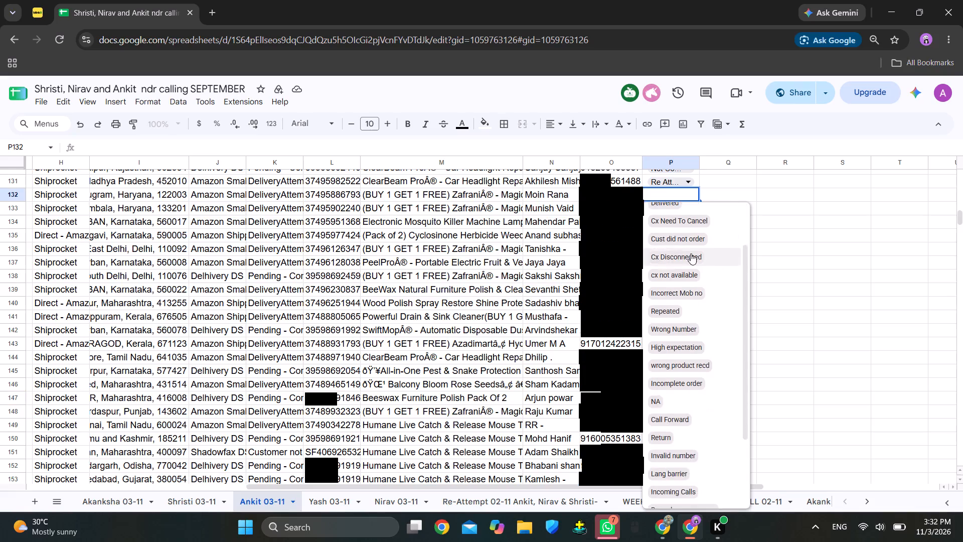
click(686, 222)
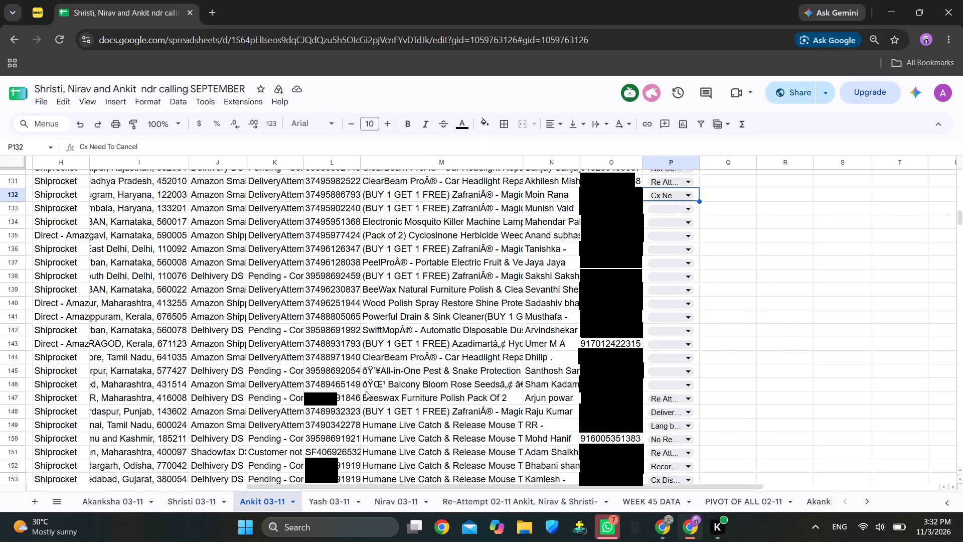
Set the remark of the row 146 Balcony Bloom Rose Seeds order to No Response.
click(666, 385)
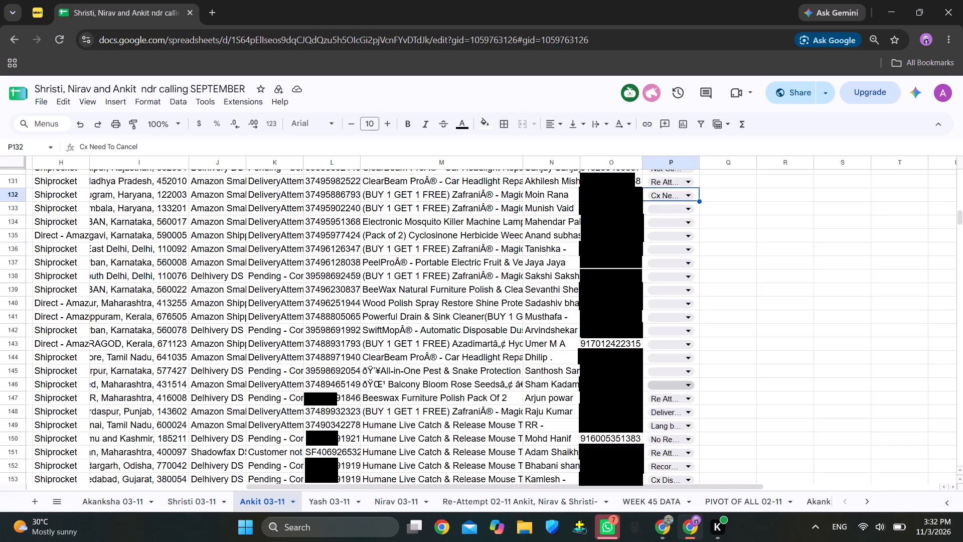
click(673, 419)
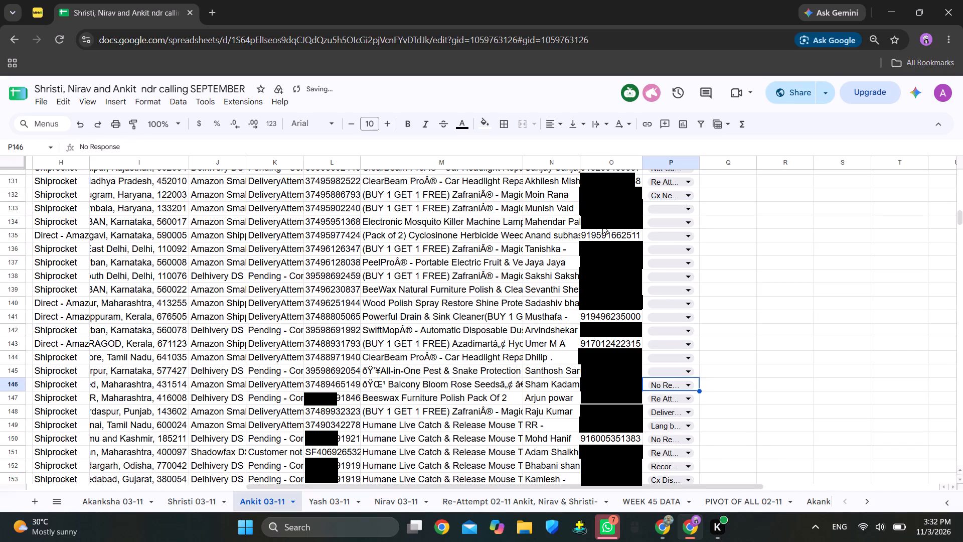
Set the remark of the row 133 Zafrani Magic order to No Response.
click(668, 207)
click(675, 243)
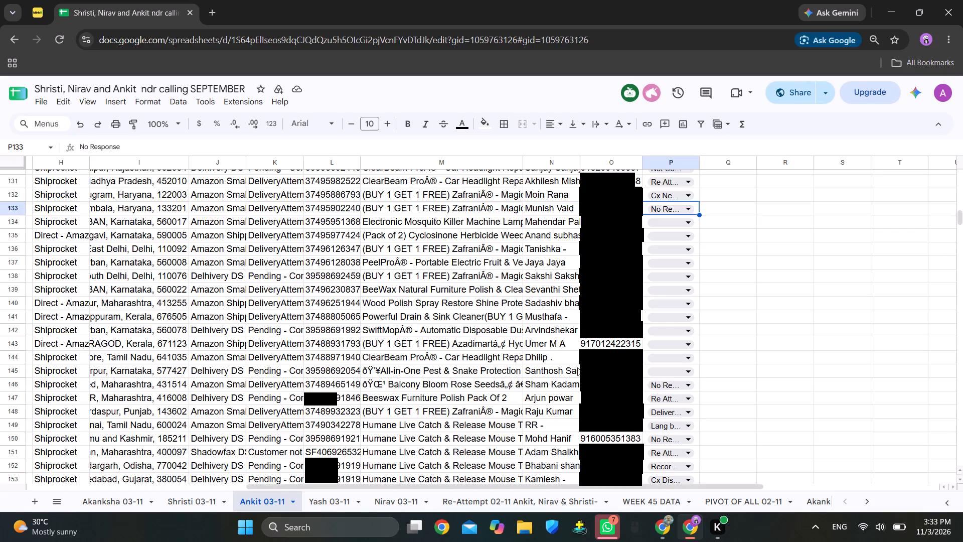
Check the remarks progress on the Yash 03-11 and Shristi 03-11 sheets and return to the Ankit 03-11 sheet.
click(342, 500)
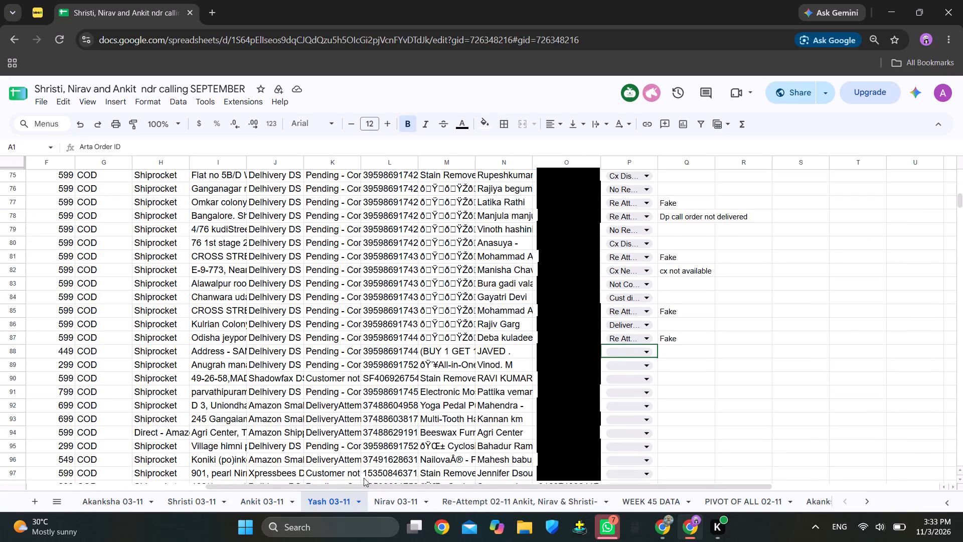
click(274, 499)
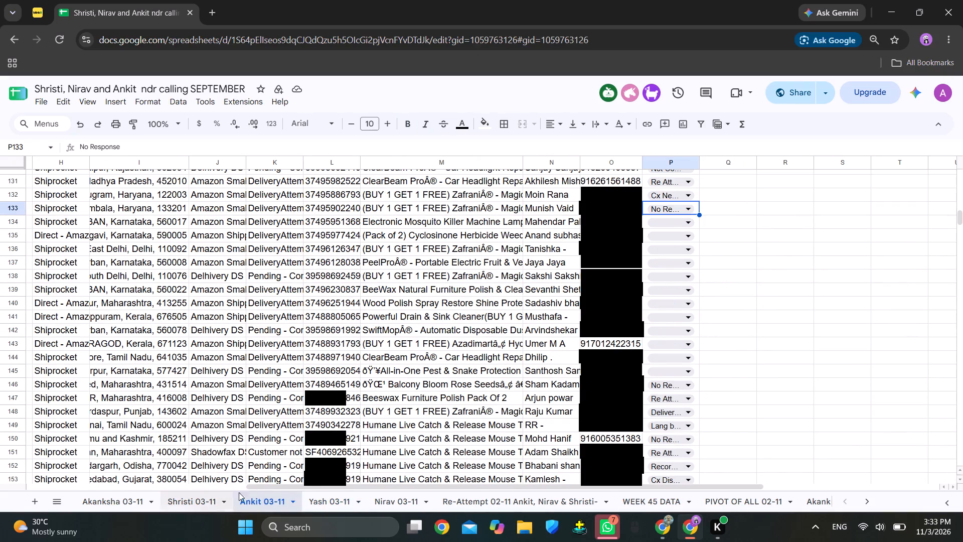
click(197, 506)
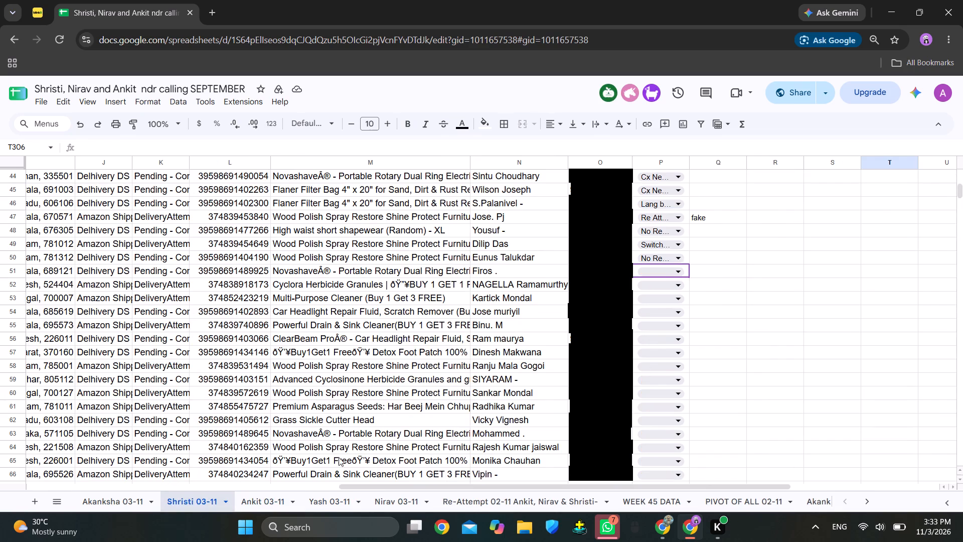
click(271, 501)
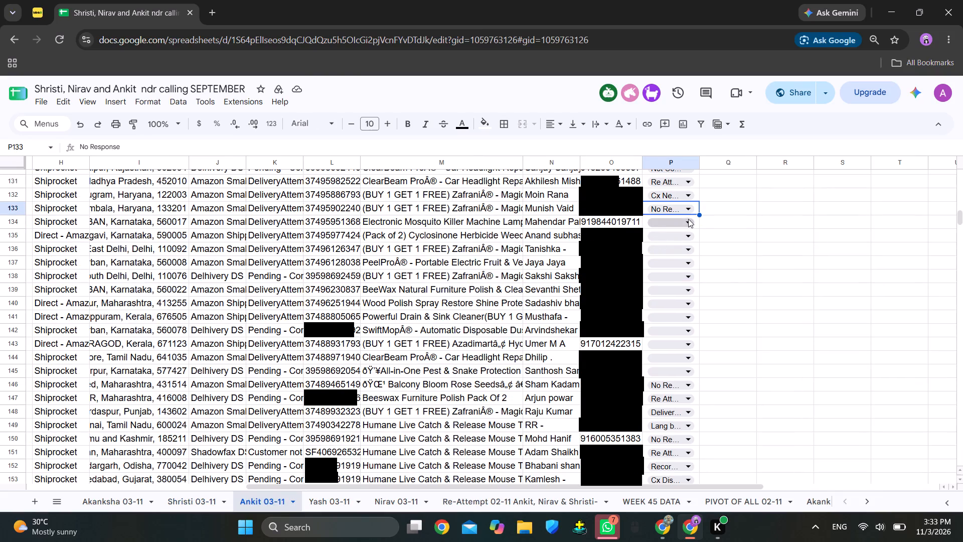
Set the remark of the row 134 Electronic Mosquito Killer Machine Lamp order to Lang barrier.
click(675, 226)
scroll(692, 275, down, 3)
scroll(691, 280, up, 1)
scroll(691, 282, down, 4)
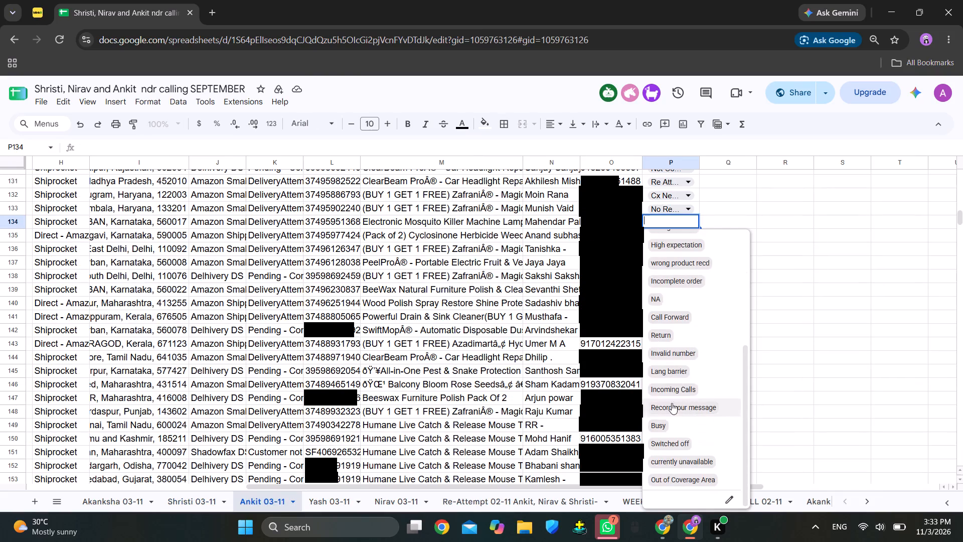
click(676, 371)
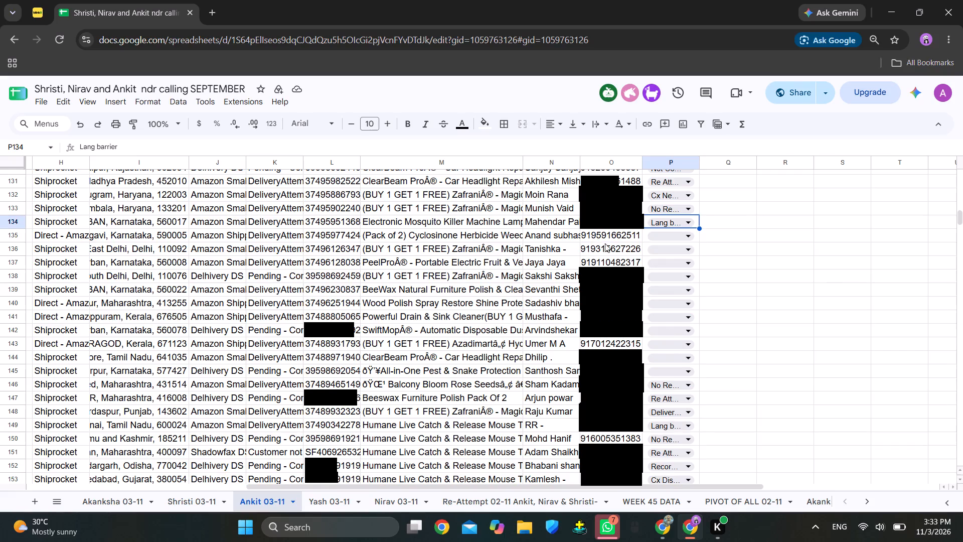
Set the remark of the row 145 All-in-One Pest & Snake Protection order to currently unavailable.
click(673, 373)
scroll(671, 385, down, 4)
scroll(671, 388, up, 1)
scroll(699, 444, down, 4)
click(694, 458)
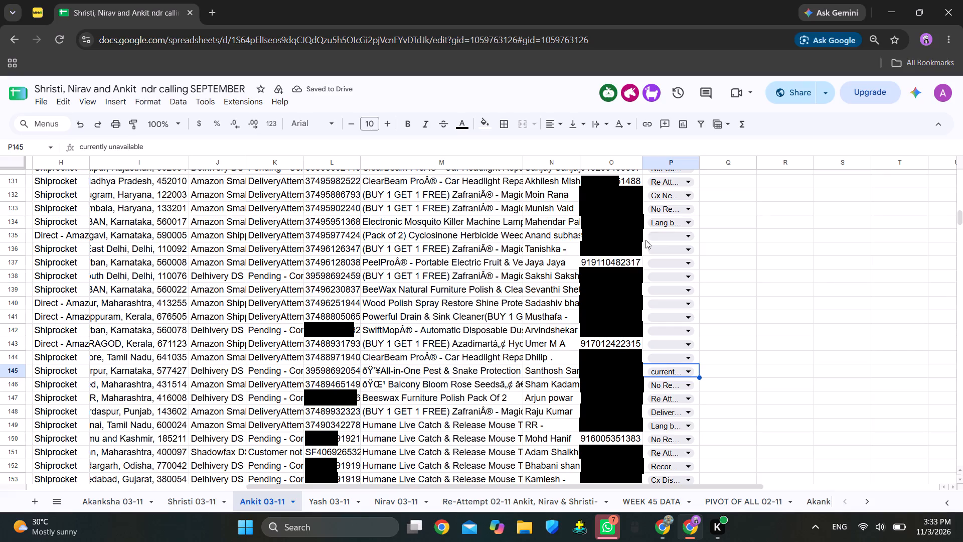
Set the remark of the row 135 Cyclosinone Herbicide (Pack of 2) order to Out of Coverage Area.
click(681, 239)
scroll(681, 262, down, 8)
scroll(716, 433, down, 4)
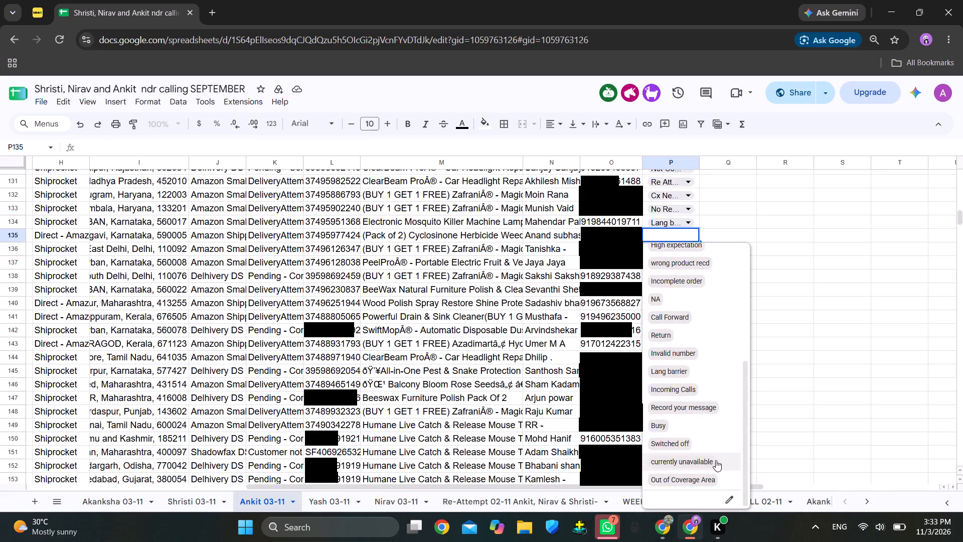
click(707, 478)
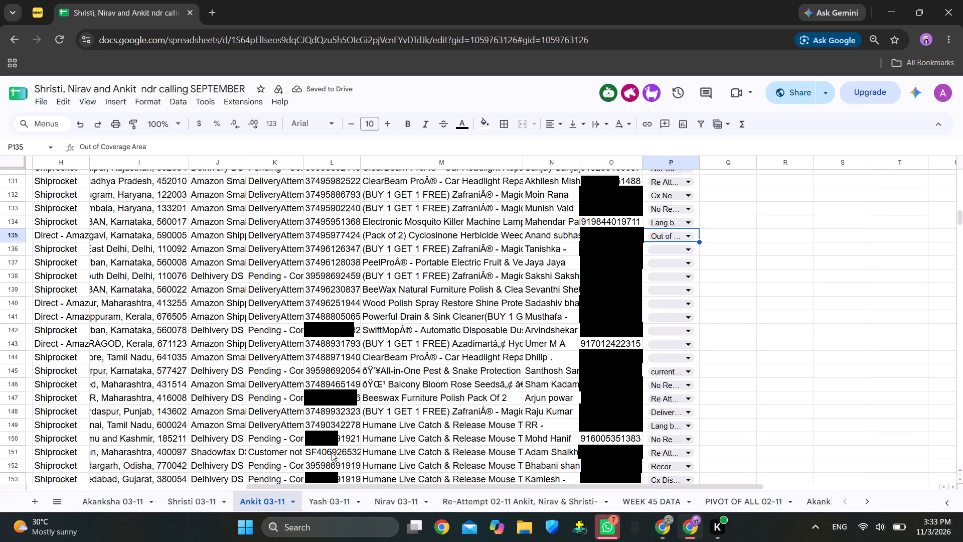
Check the remarks on the Shristi, Akanksha, Yash and Nirav 03-11 sheets and return to the Ankit 03-11 sheet.
click(199, 505)
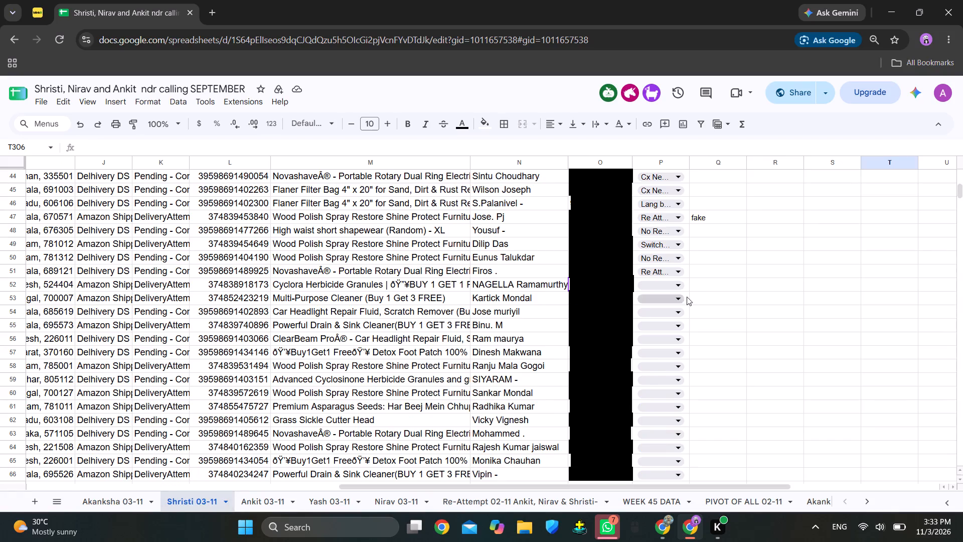
click(120, 505)
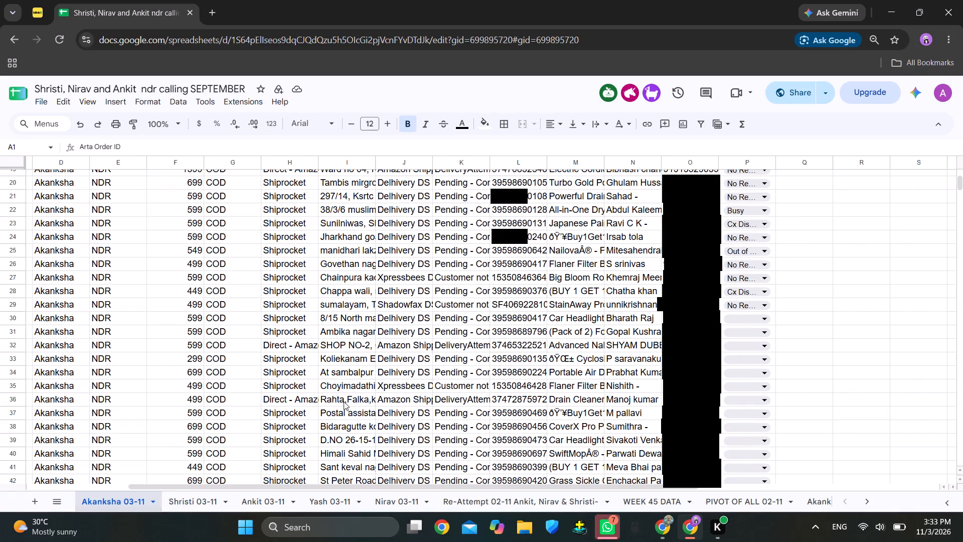
click(340, 504)
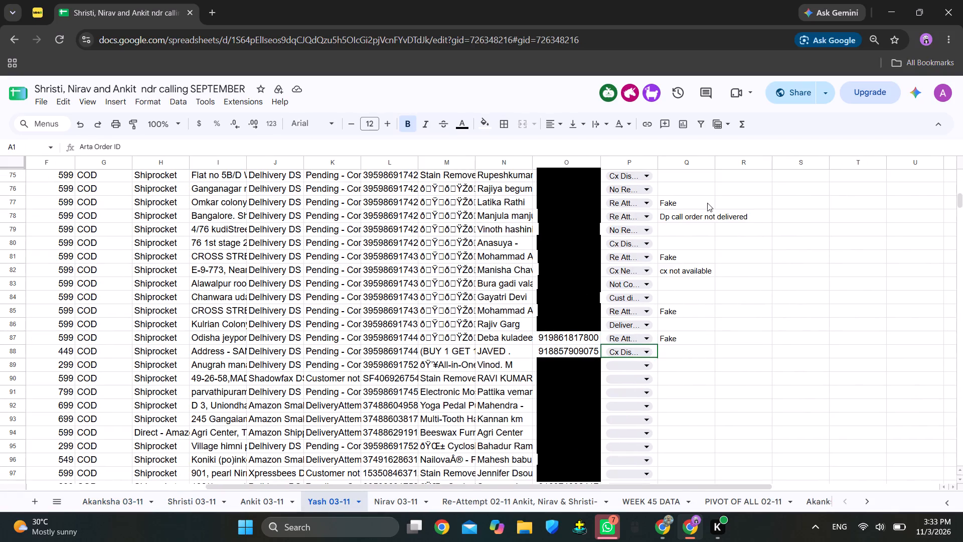
click(387, 508)
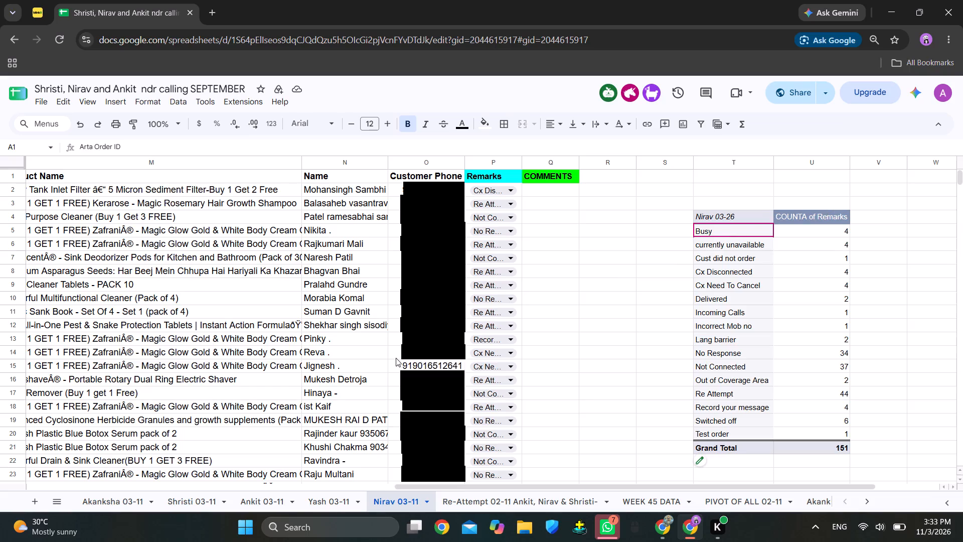
click(266, 501)
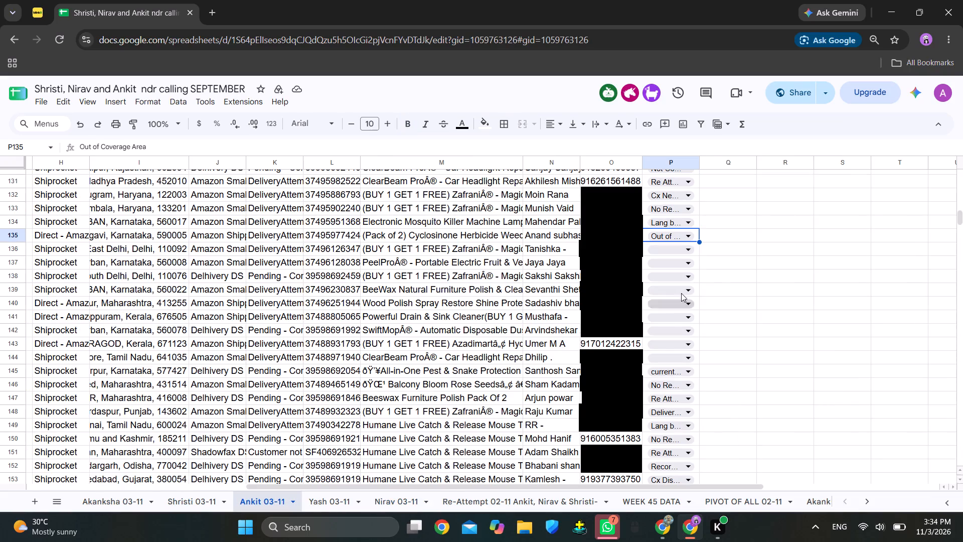
Select the customer phone cell of the row 19 Rat Repellent Spray order on the Ankit 03-11 sheet.
scroll(854, 278, up, 3)
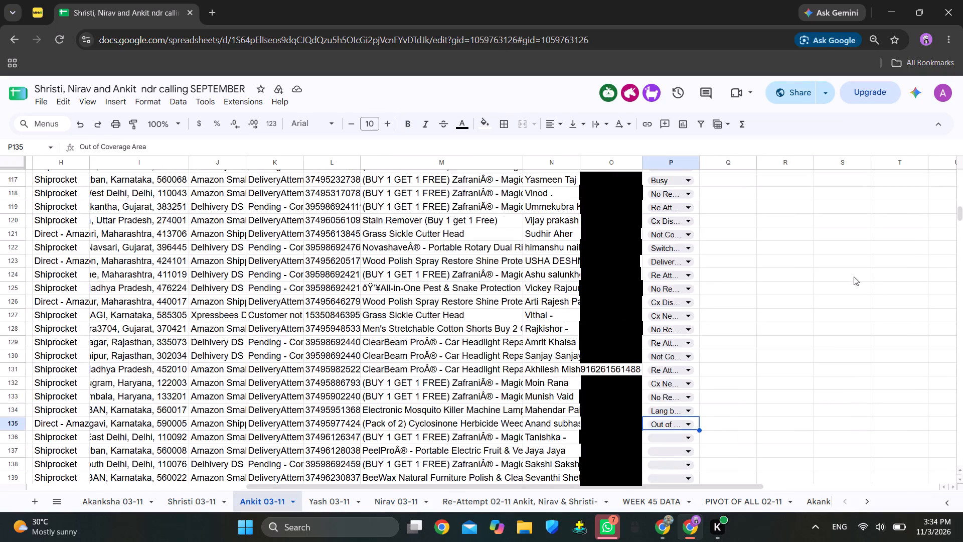
scroll(854, 277, up, 12)
scroll(843, 277, down, 1)
scroll(842, 277, up, 7)
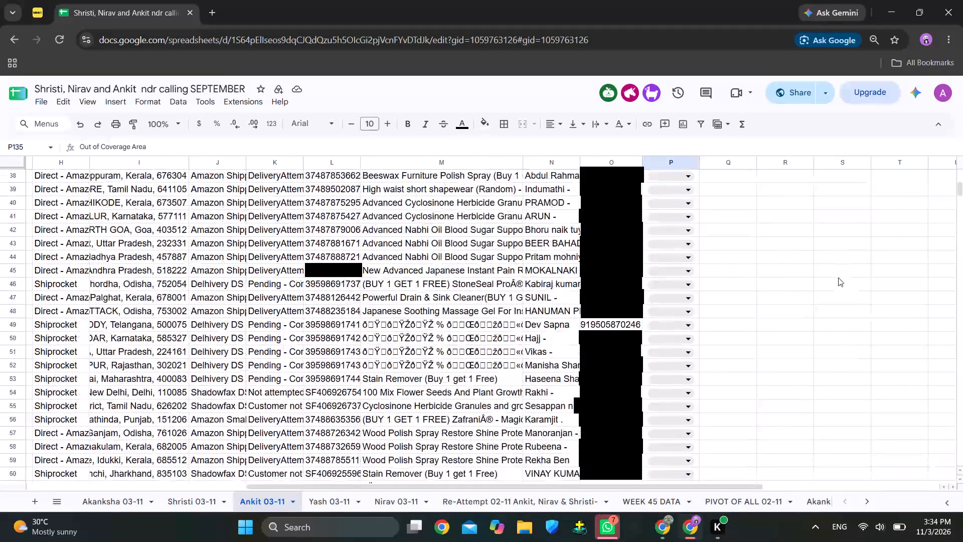
scroll(838, 278, up, 5)
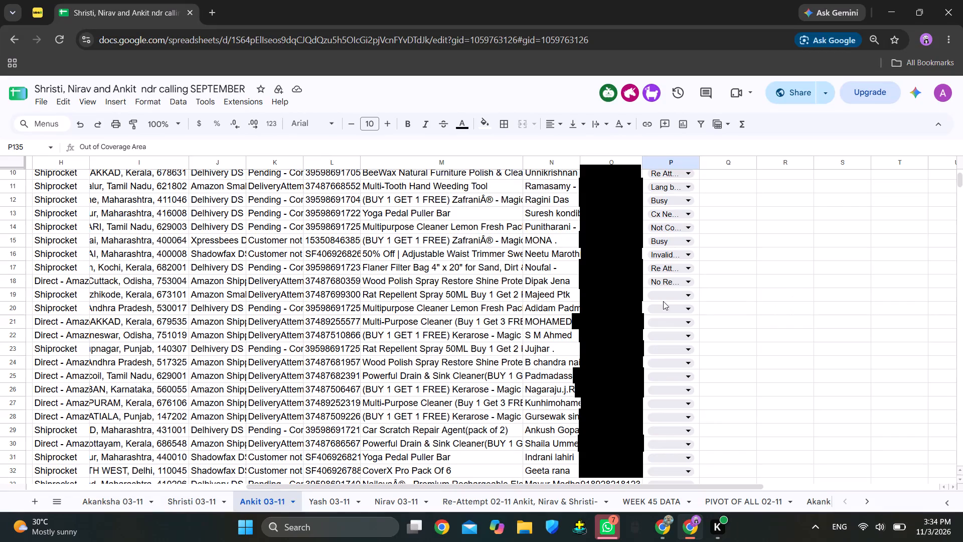
click(614, 298)
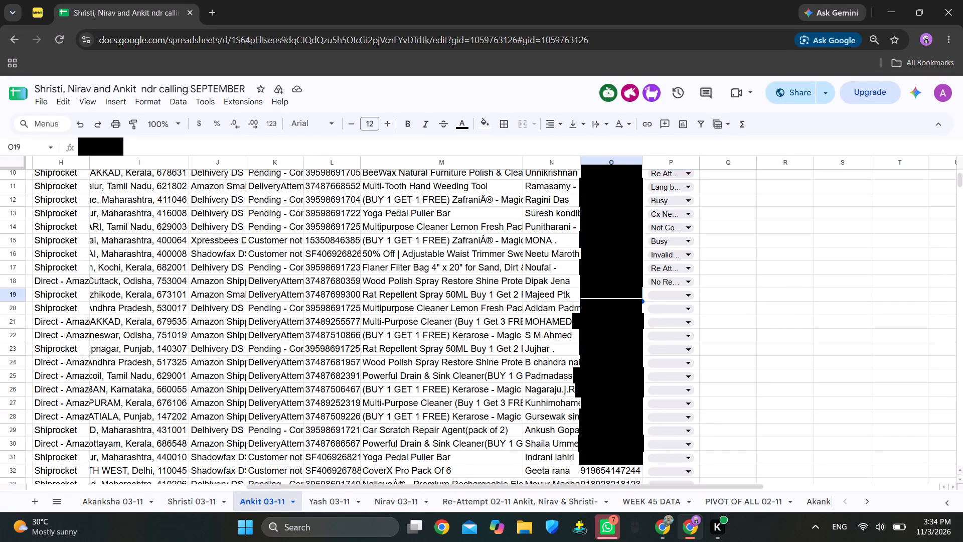
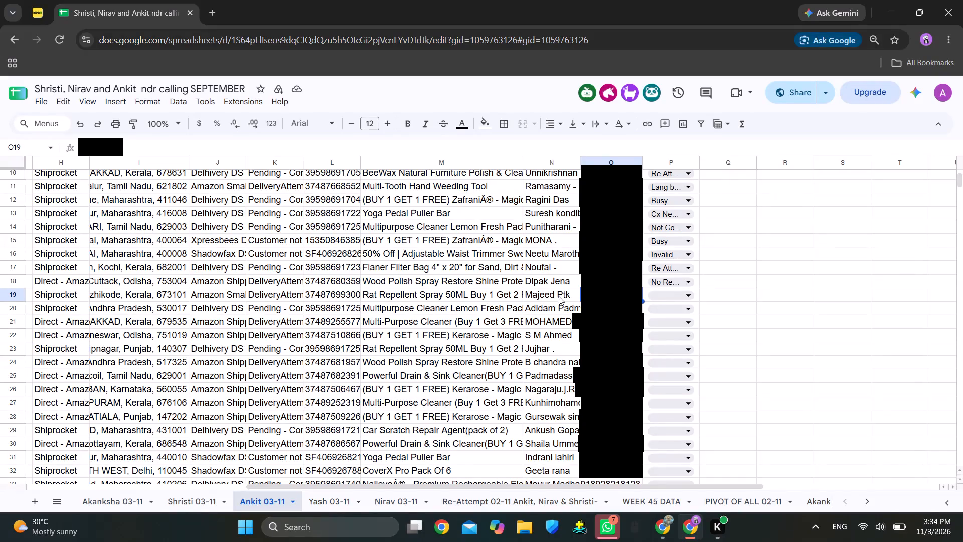
Check the row 19 customer name, review the remarks down the Nirav 03-11 sheet and return to the Ankit 03-11 sheet.
click(559, 296)
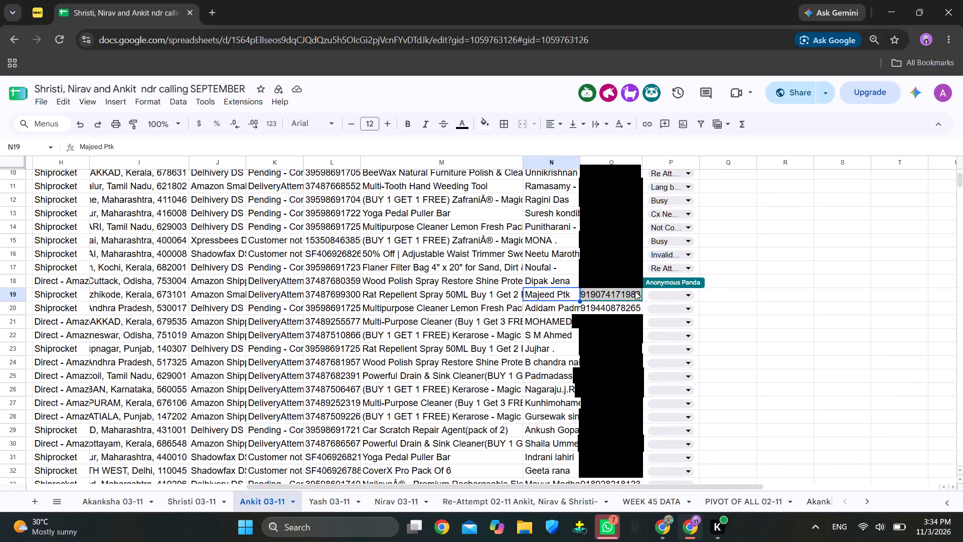
click(391, 498)
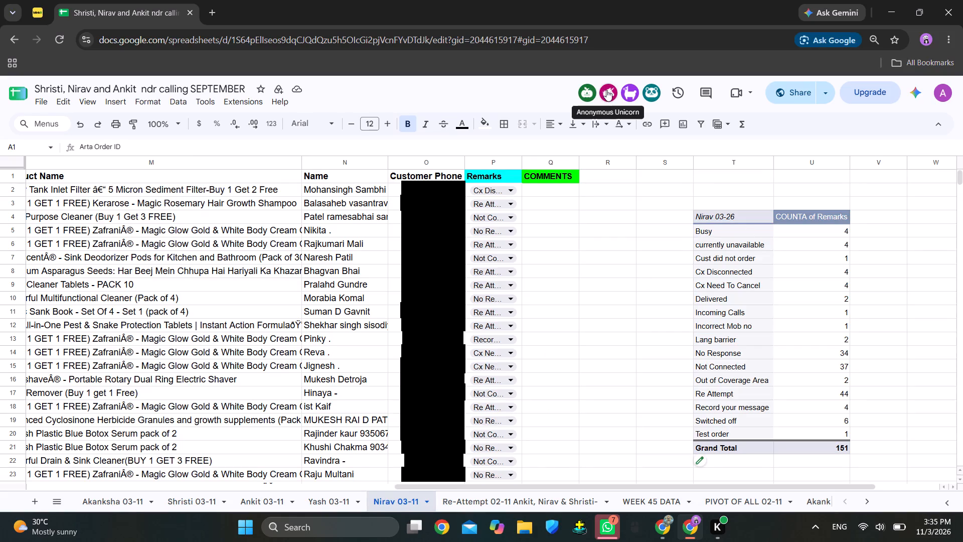
scroll(547, 267, down, 5)
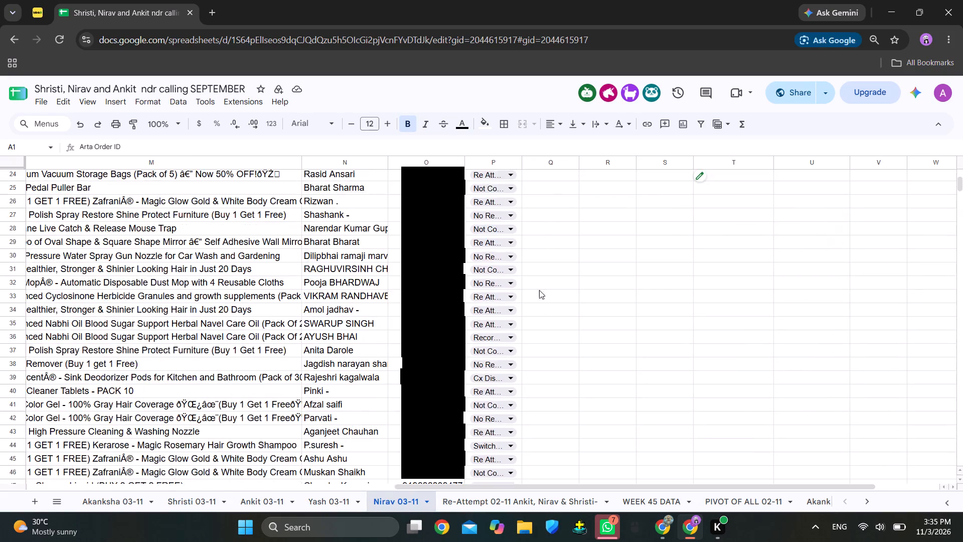
scroll(525, 320, down, 11)
scroll(545, 353, up, 1)
scroll(545, 353, down, 5)
scroll(545, 352, up, 1)
scroll(545, 352, down, 7)
click(281, 505)
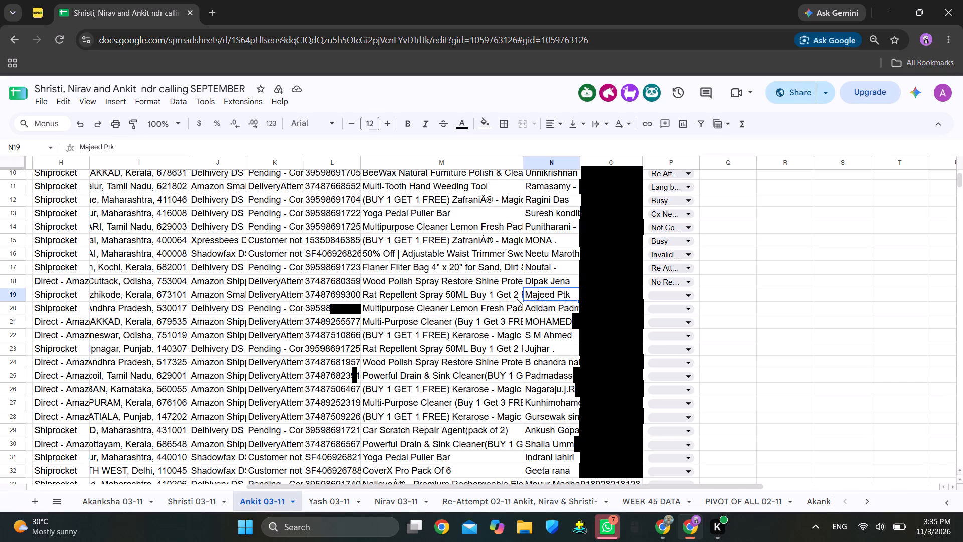
Set the remark of the row 19 Rat Repellent Spray order to Re Attempt.
click(661, 297)
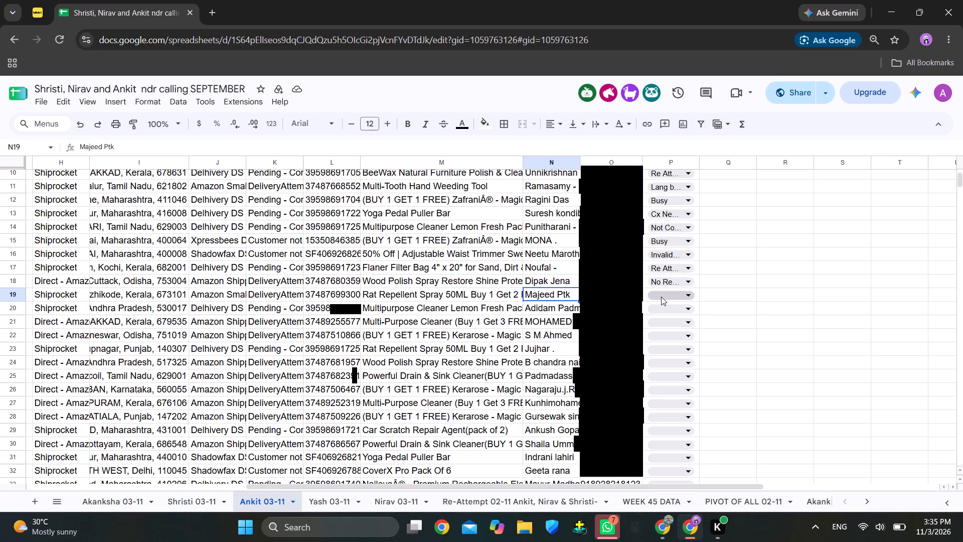
click(674, 313)
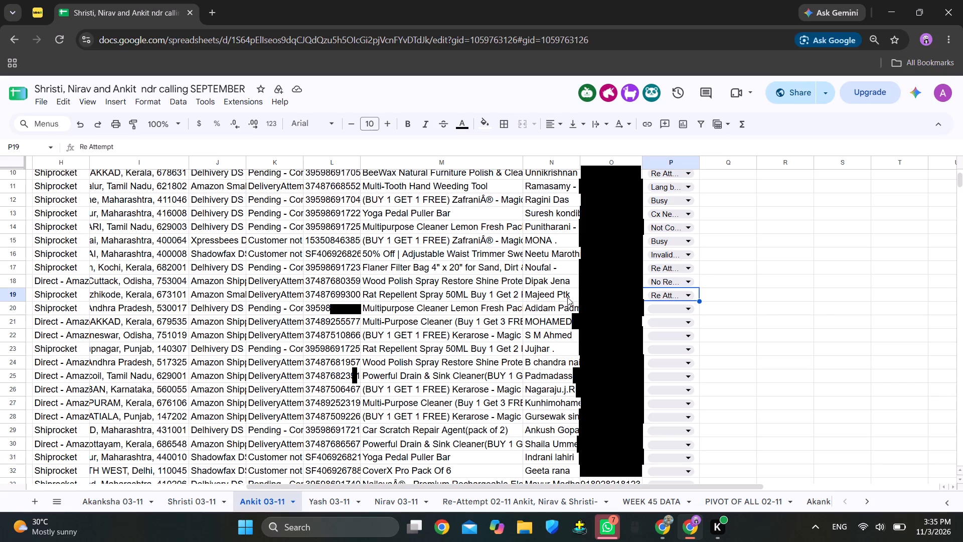
Look up the customer phone, full customer name and product name of the row 20 Multipurpose Cleaner Lemon Fresh order.
click(607, 308)
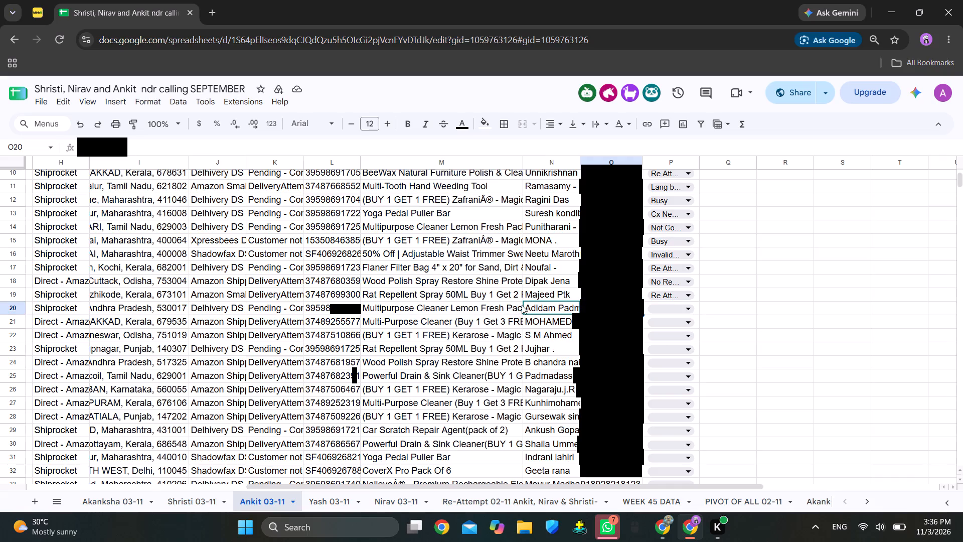
double_click(541, 307)
drag(609, 309, 608, 310)
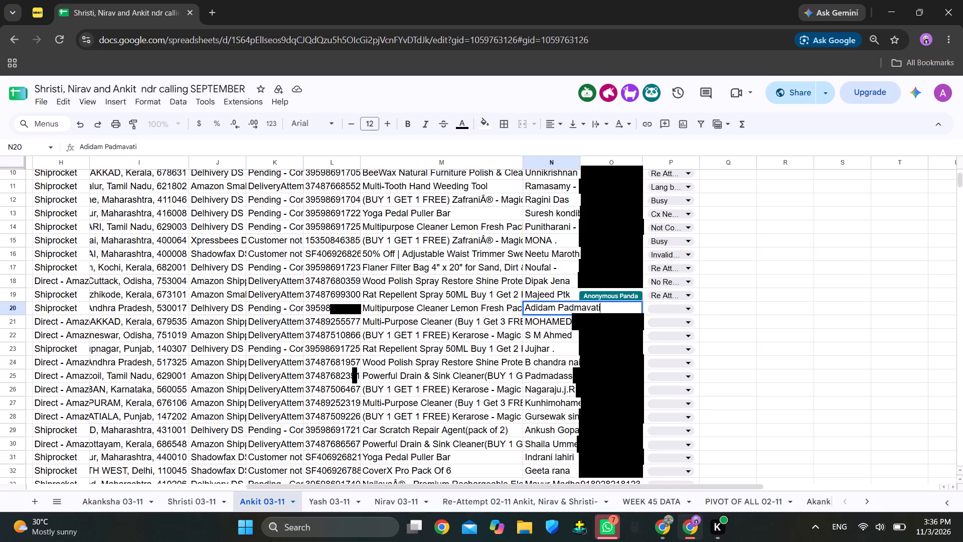
drag(608, 310, 553, 316)
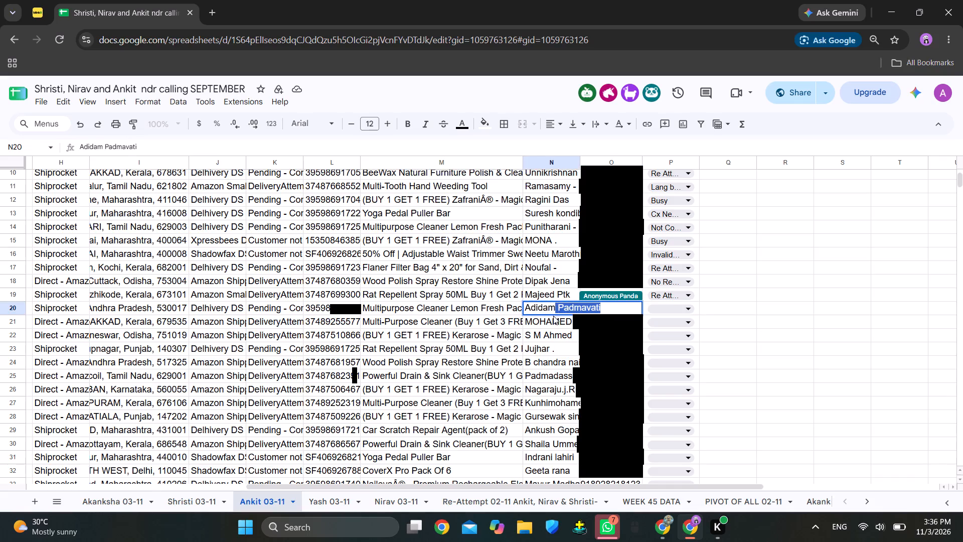
drag(553, 316, 526, 313)
click(501, 308)
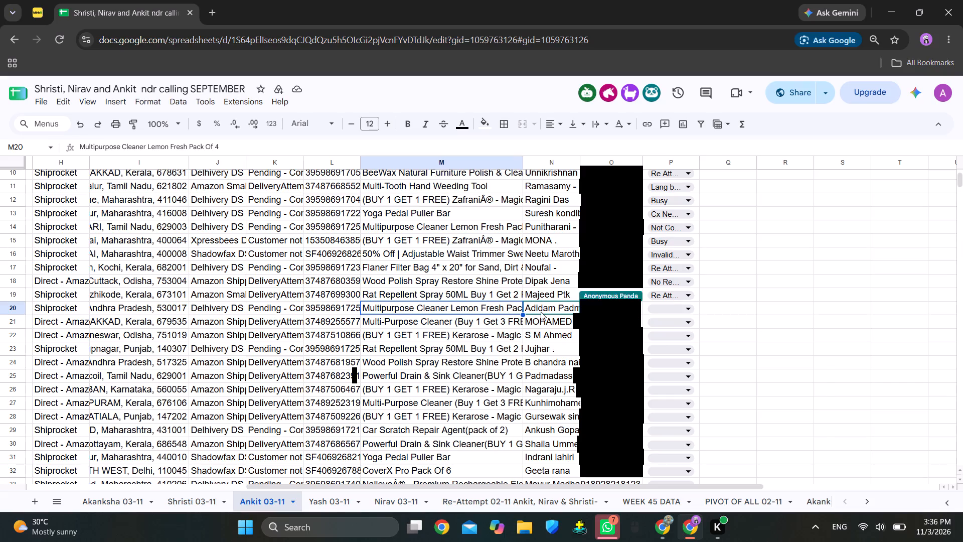
Check the remarks on the Nirav 03-11 and Shristi 03-11 sheets and return to the Ankit 03-11 sheet.
click(394, 497)
scroll(623, 337, down, 2)
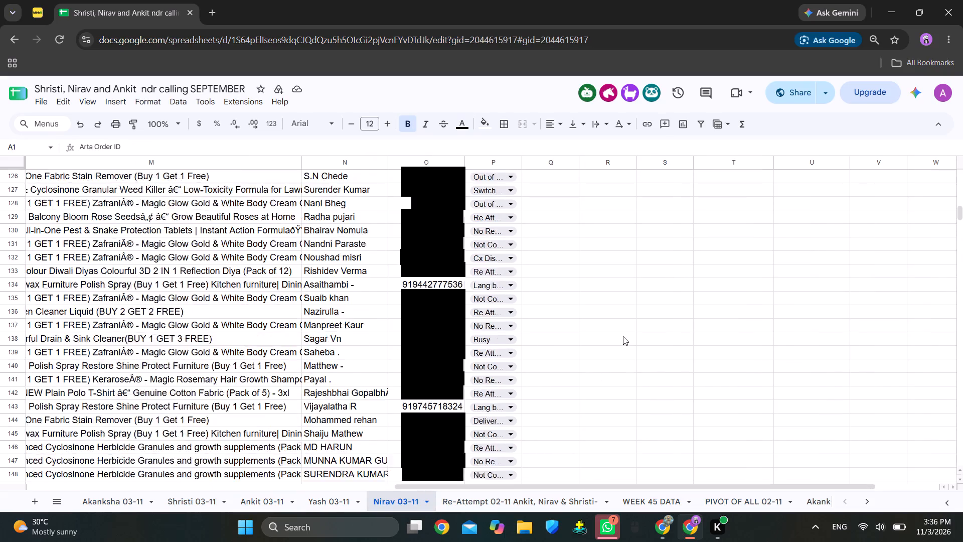
scroll(623, 336, down, 5)
scroll(620, 335, up, 1)
scroll(620, 335, down, 1)
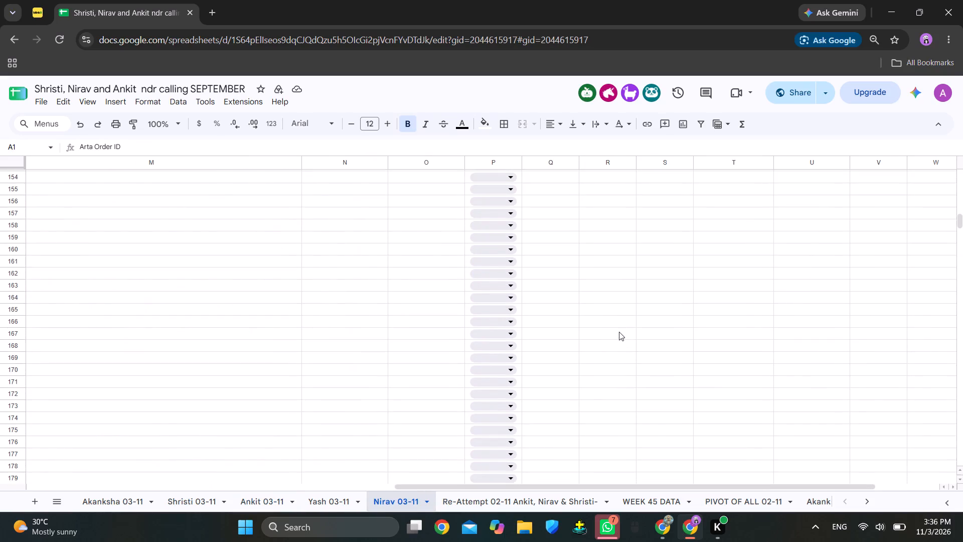
scroll(619, 331, up, 2)
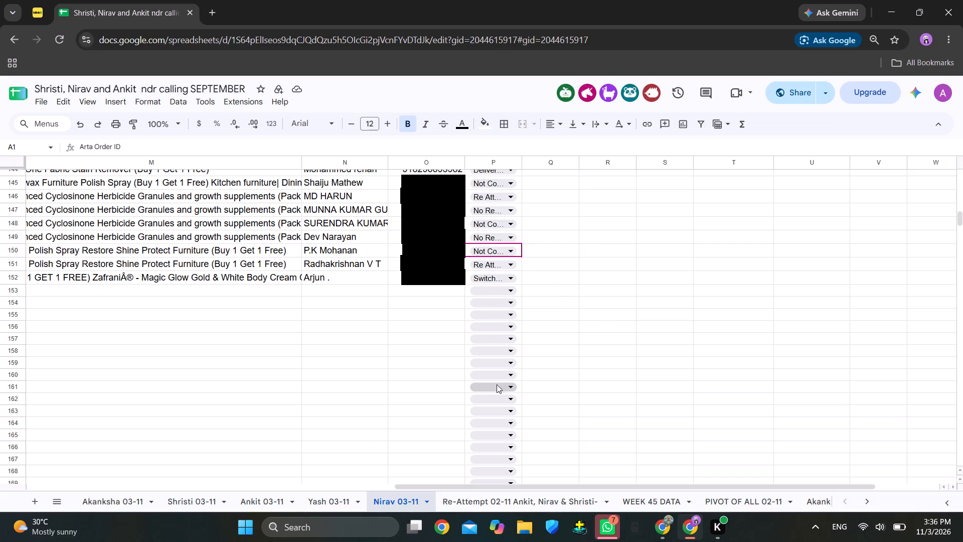
click(198, 507)
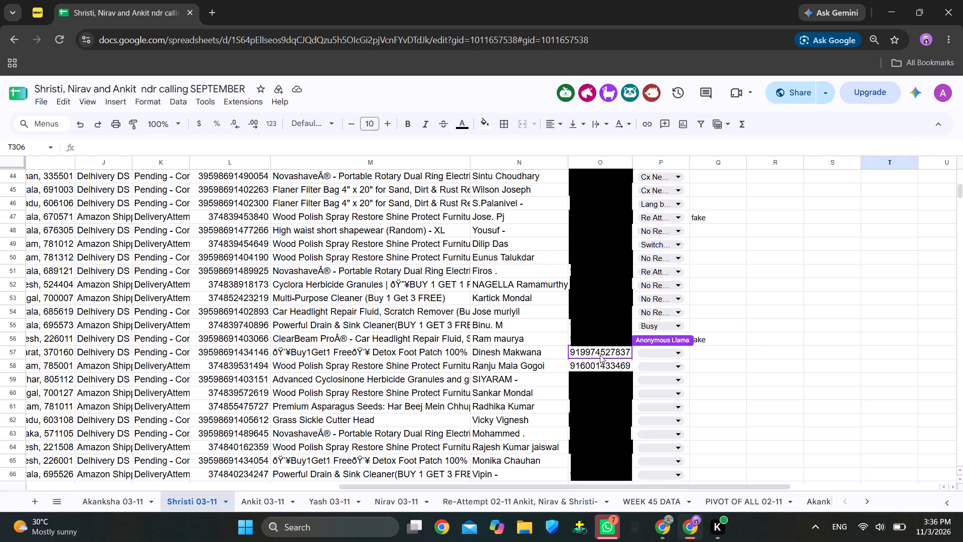
scroll(643, 354, down, 5)
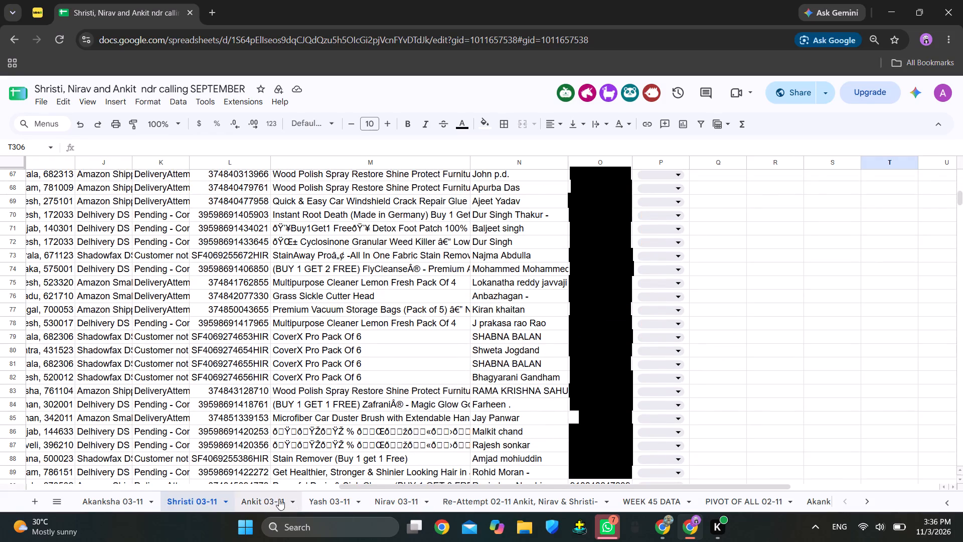
click(261, 499)
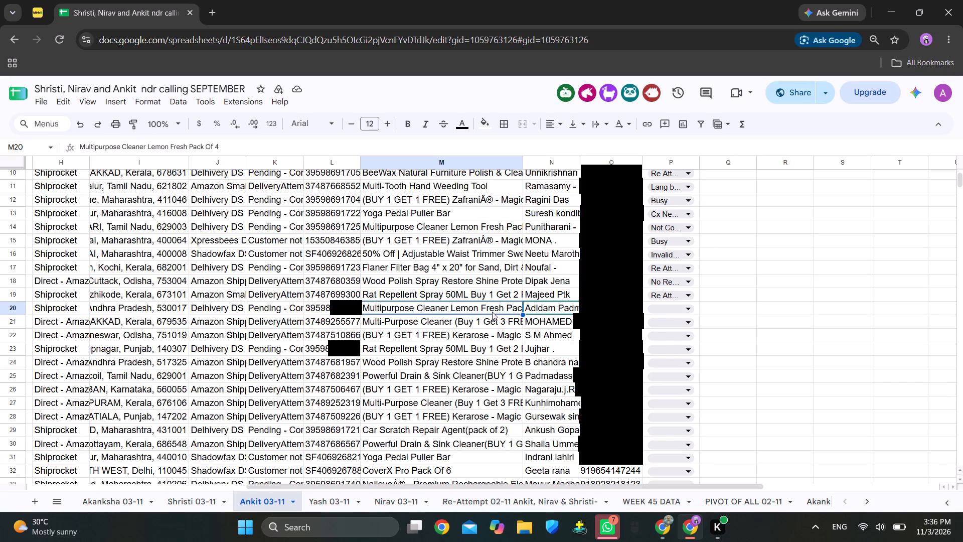
Set the remark of the row 20 Multipurpose Cleaner Lemon Fresh order to Lang barrier.
click(678, 310)
scroll(678, 359, down, 13)
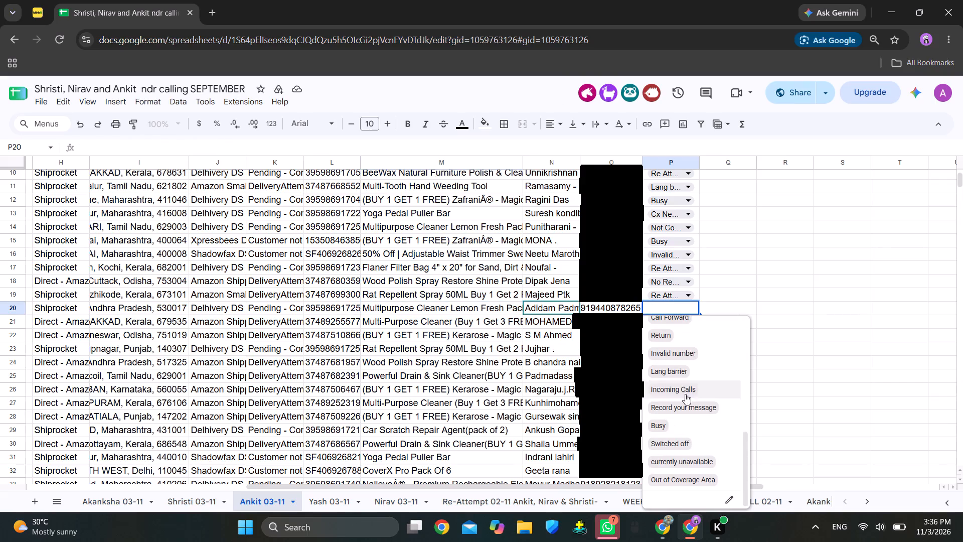
click(657, 372)
Look up the customer phone and name of the row 21 Multi-Purpose Cleaner order.
click(630, 323)
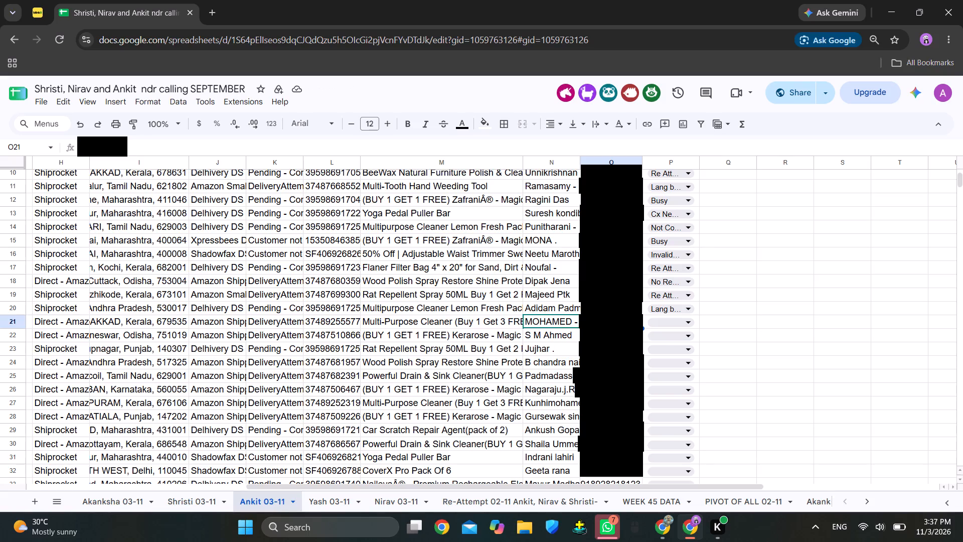
click(555, 328)
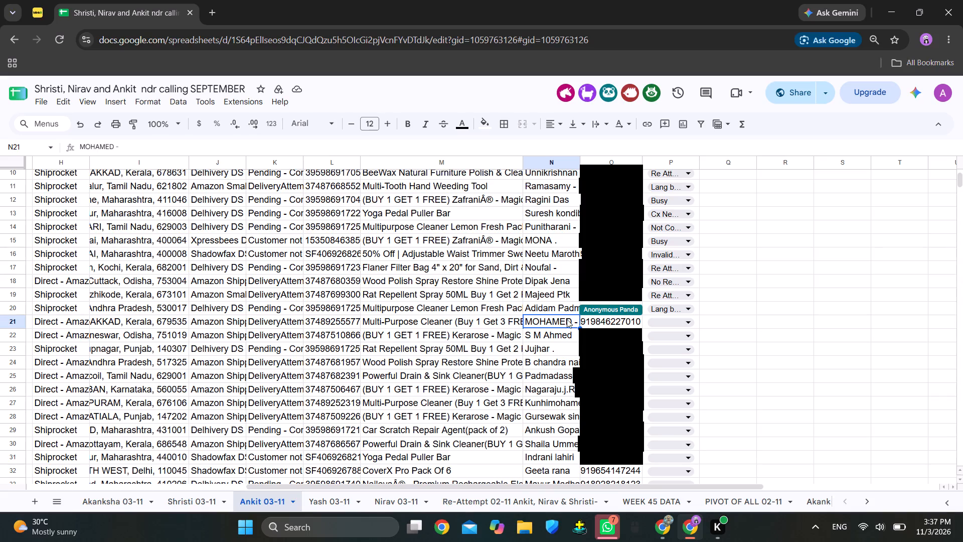
Review the filled and empty remarks on the Shristi 03-11 sheet and return to the Ankit 03-11 sheet.
click(179, 499)
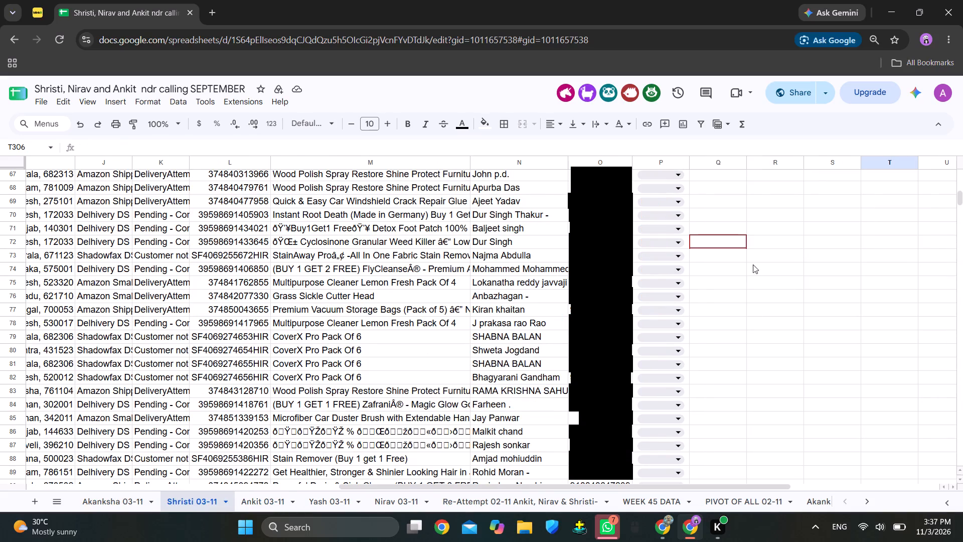
scroll(734, 283, up, 4)
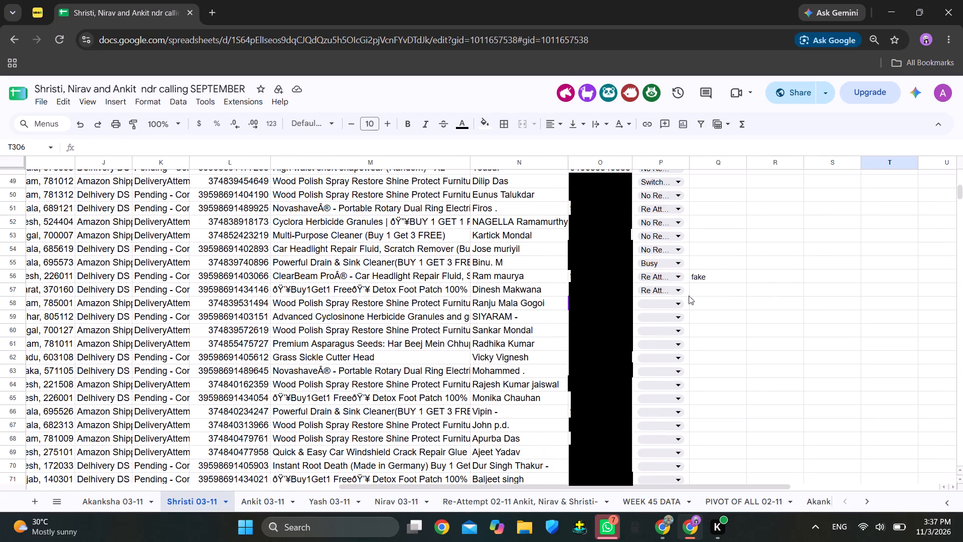
scroll(808, 334, down, 13)
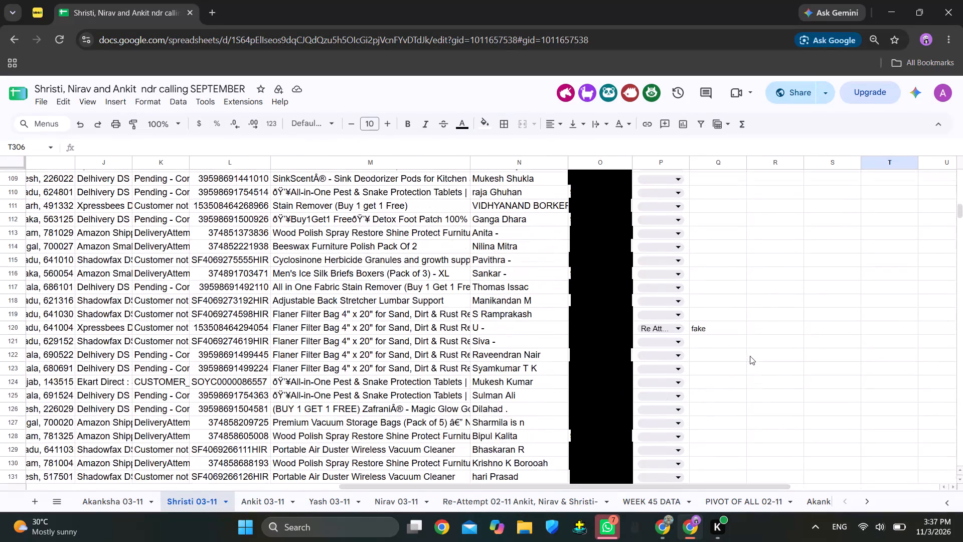
scroll(751, 354, down, 1)
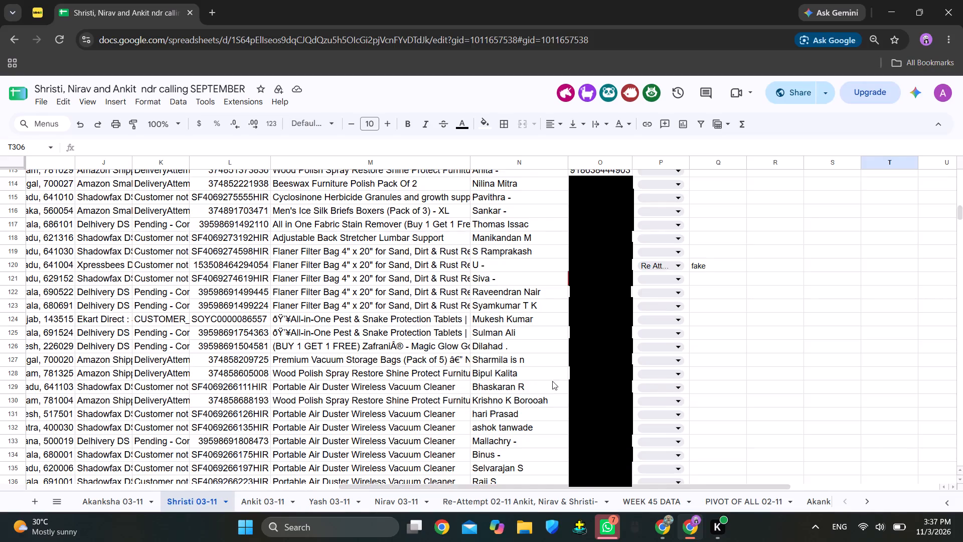
scroll(823, 279, up, 2)
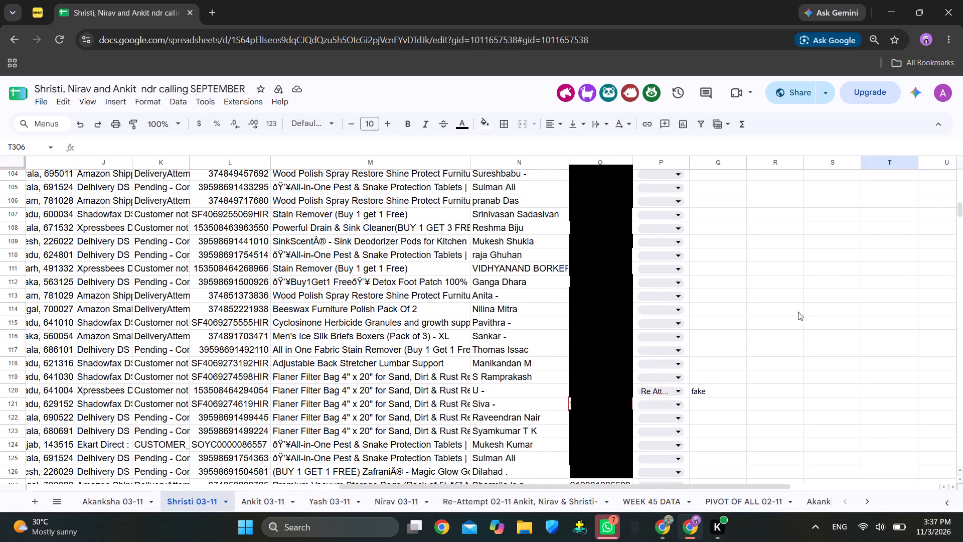
scroll(809, 276, down, 1)
scroll(784, 283, up, 4)
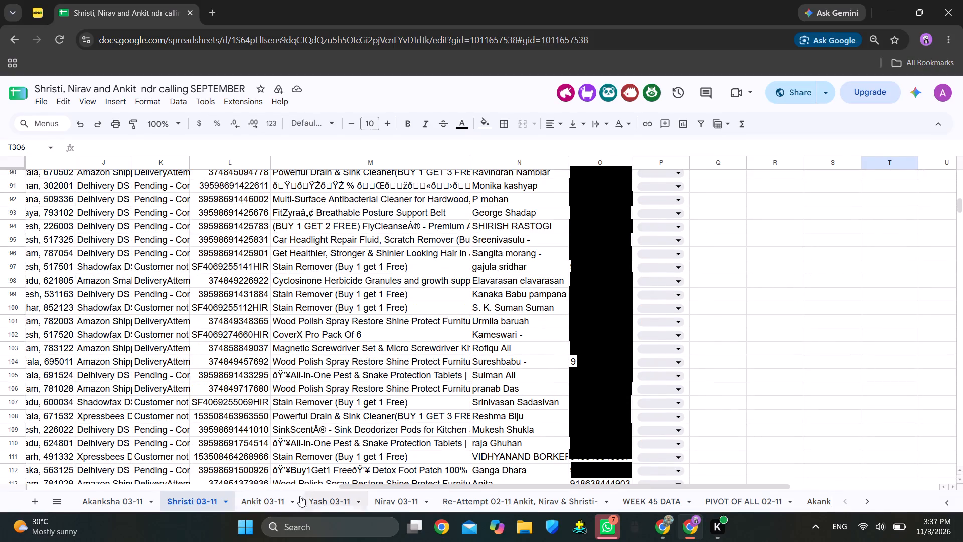
click(273, 503)
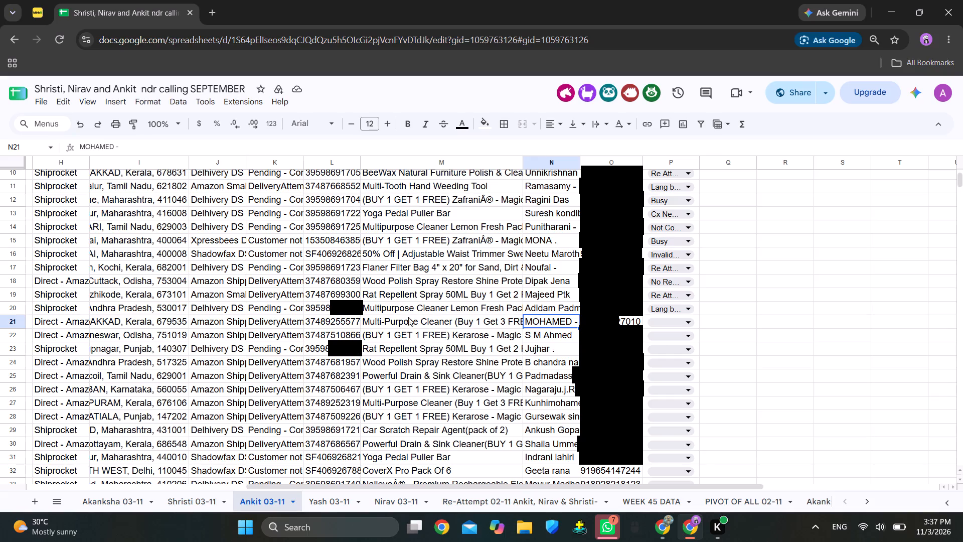
Read the full product name and the tracking number of the row 21 order.
double_click(456, 323)
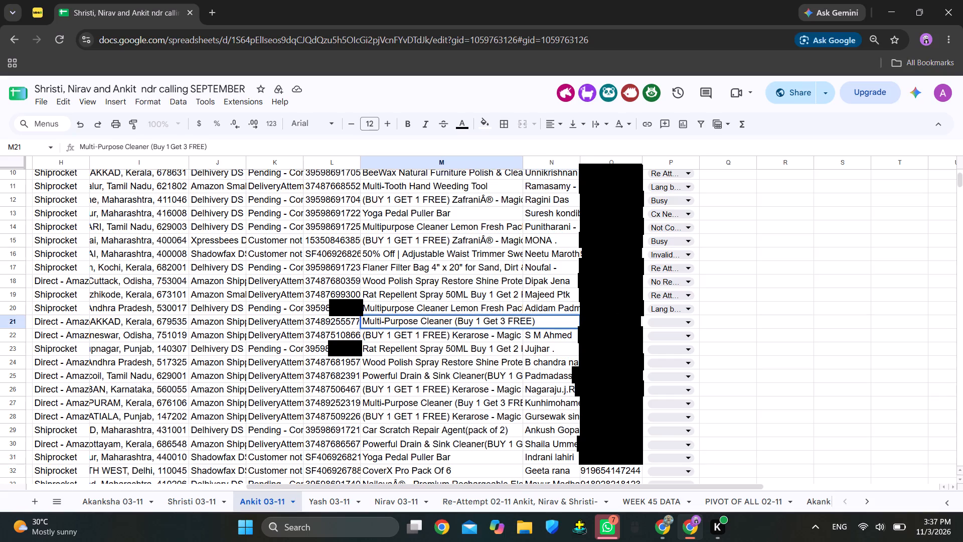
drag(555, 321, 389, 322)
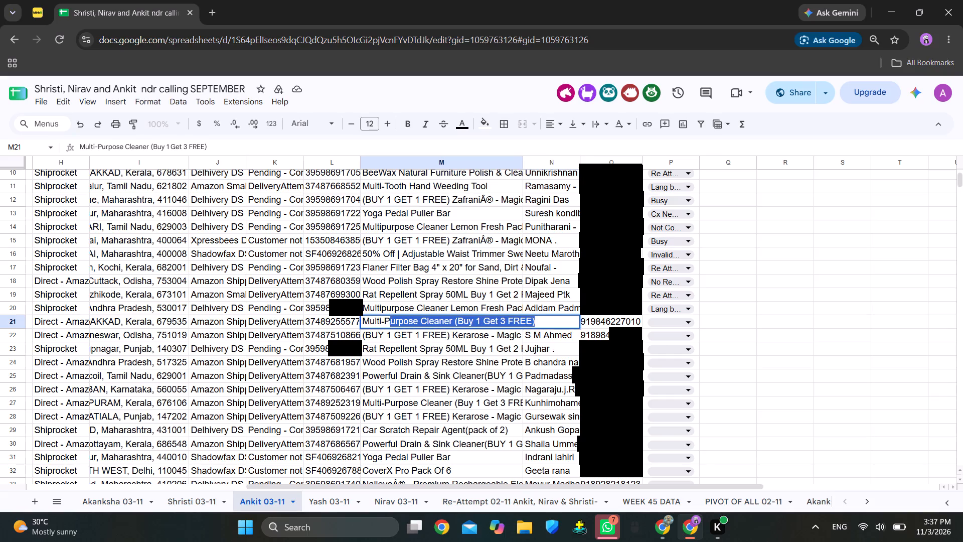
drag(389, 322, 365, 324)
click(346, 324)
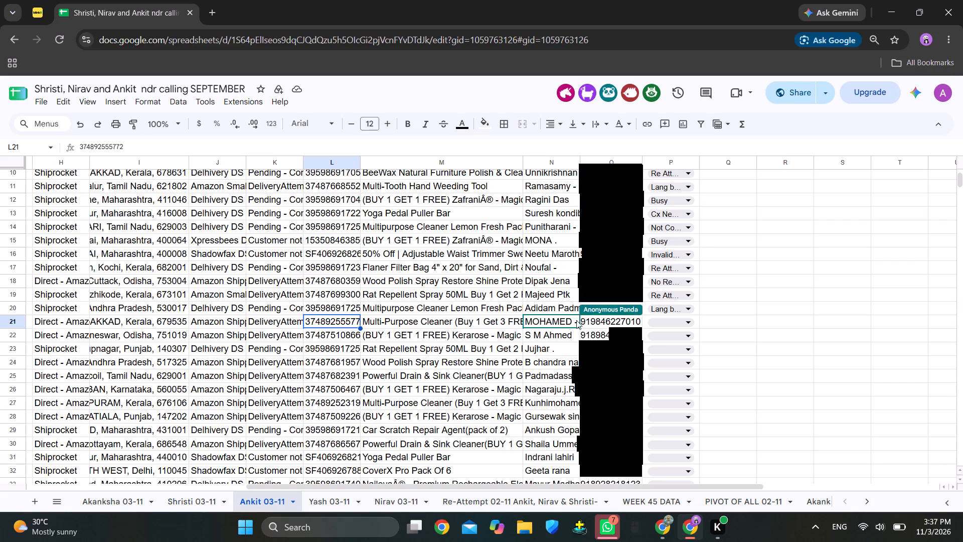
Set the remark of the row 21 Multi-Purpose Cleaner (Buy 1 Get 3 FREE) order to Re Attempt.
click(666, 322)
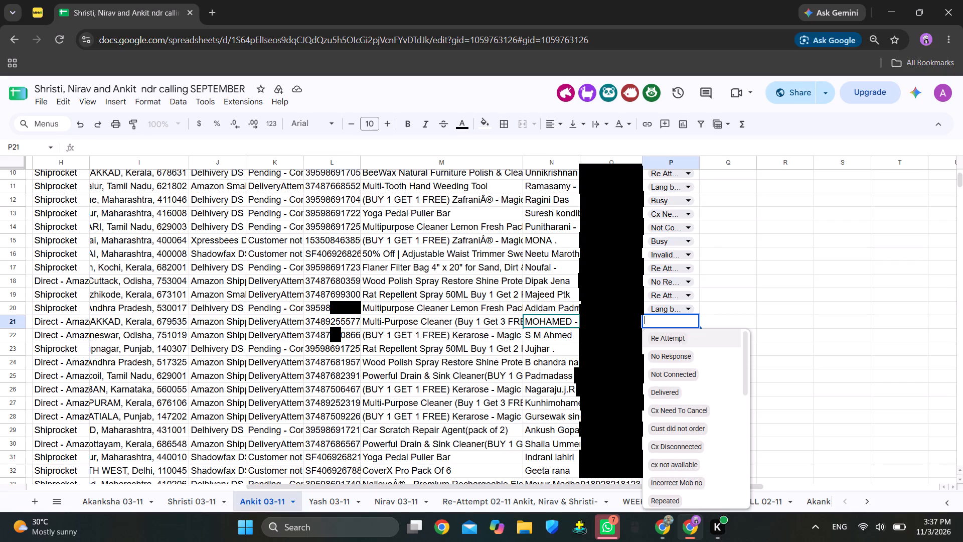
click(598, 324)
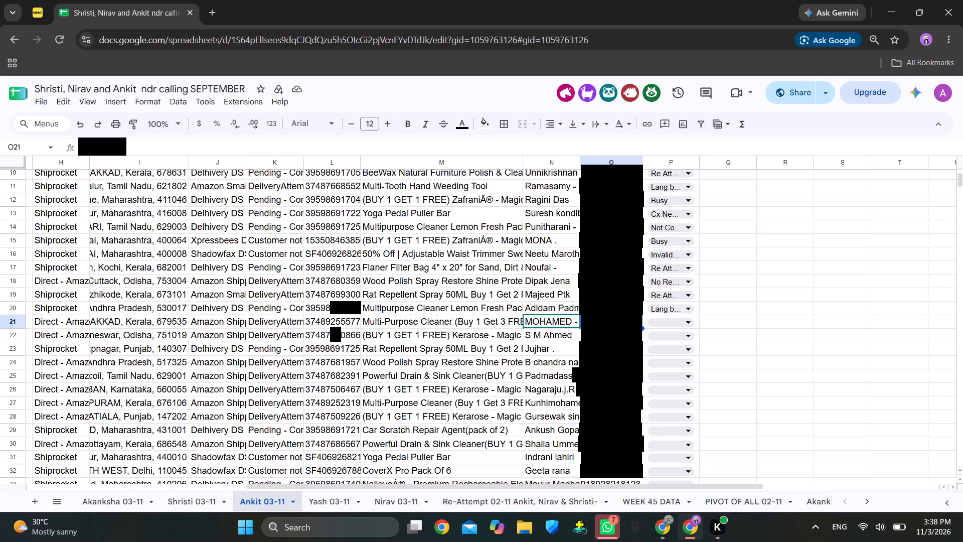
click(675, 323)
click(672, 338)
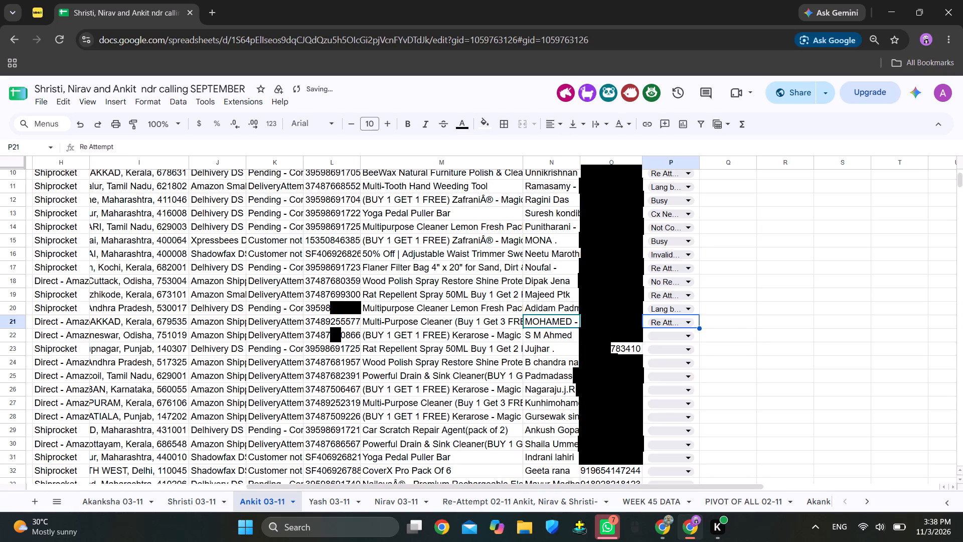
Look up the customer phone and name of the row 22 Kerarose order.
click(626, 332)
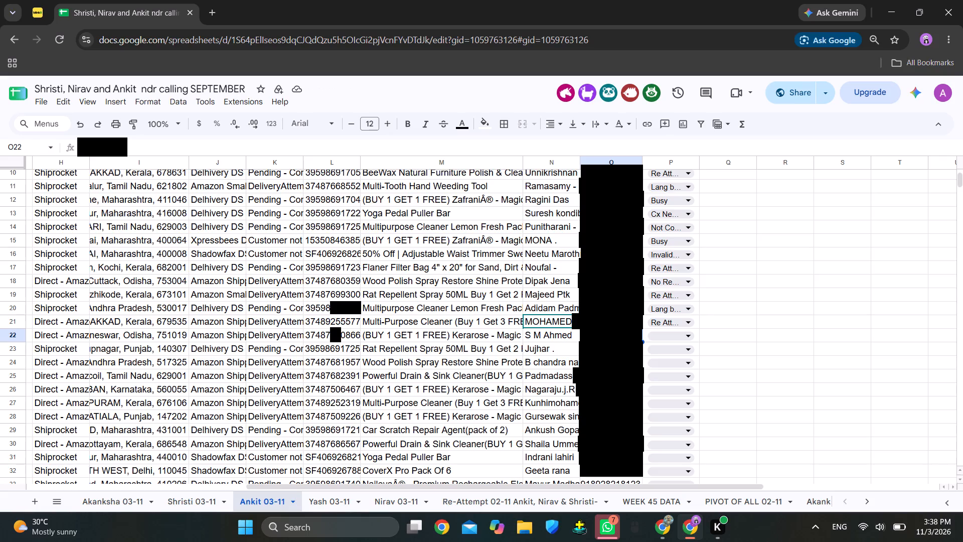
click(545, 335)
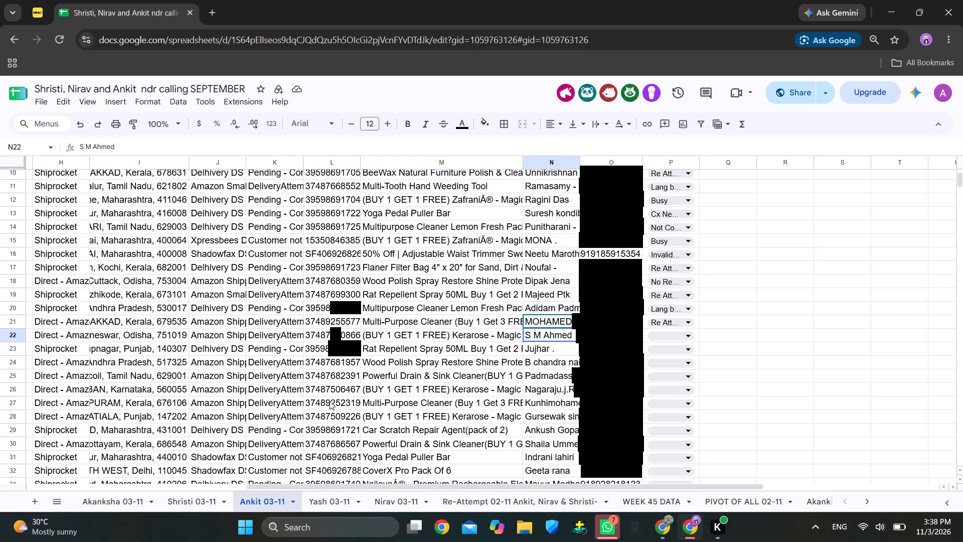
Check the remarks around rows 81 to 103 on the Shristi 03-11 sheet and return to the Ankit 03-11 sheet.
click(182, 504)
scroll(703, 229, up, 2)
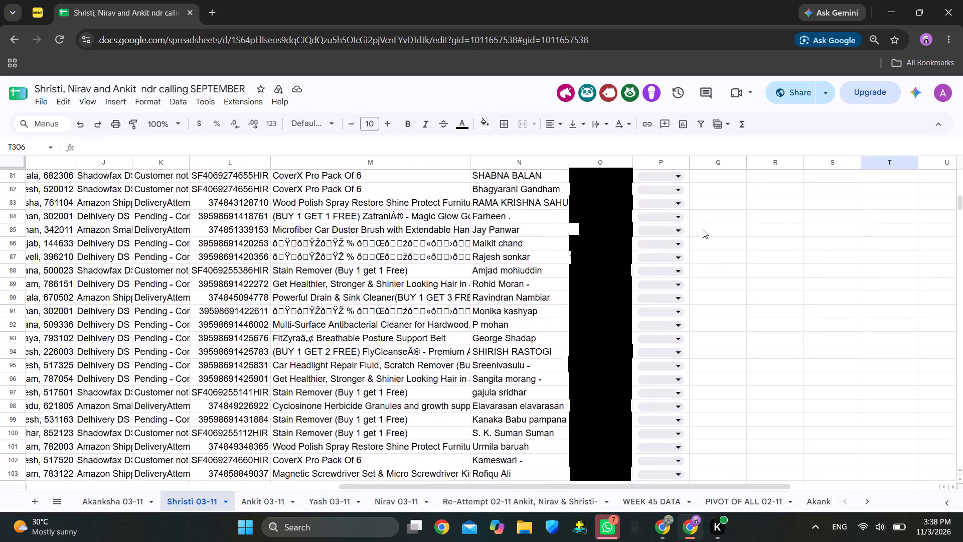
scroll(703, 229, up, 4)
scroll(695, 251, down, 1)
click(276, 504)
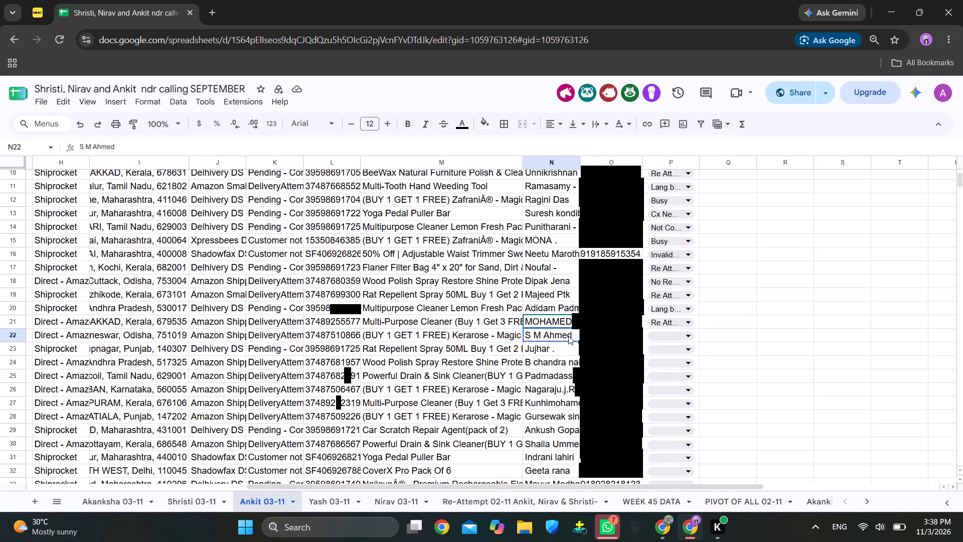
Set the remark of the row 22 Kerarose order to Delivered.
click(666, 335)
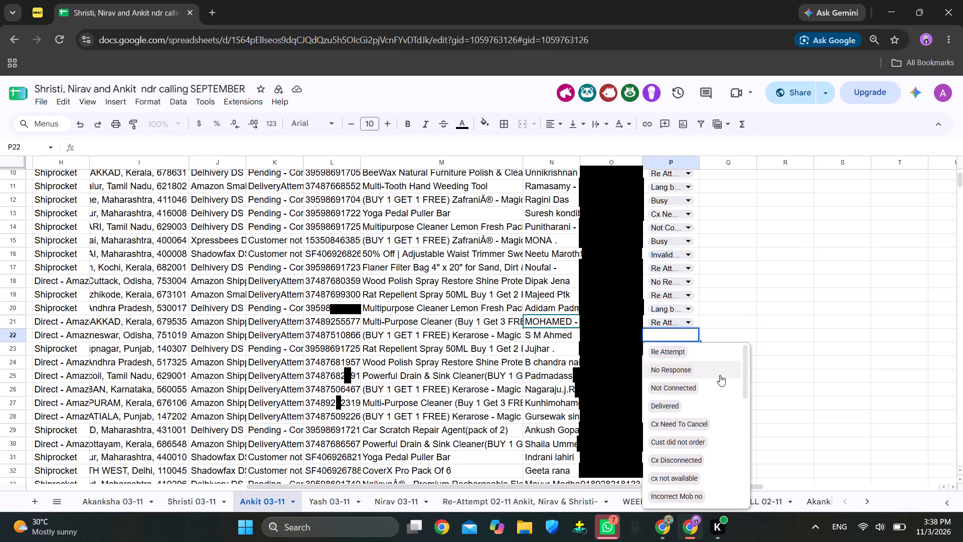
click(672, 406)
Look up the customer phone and name of the row 23 Rat Repellent Spray order.
click(627, 351)
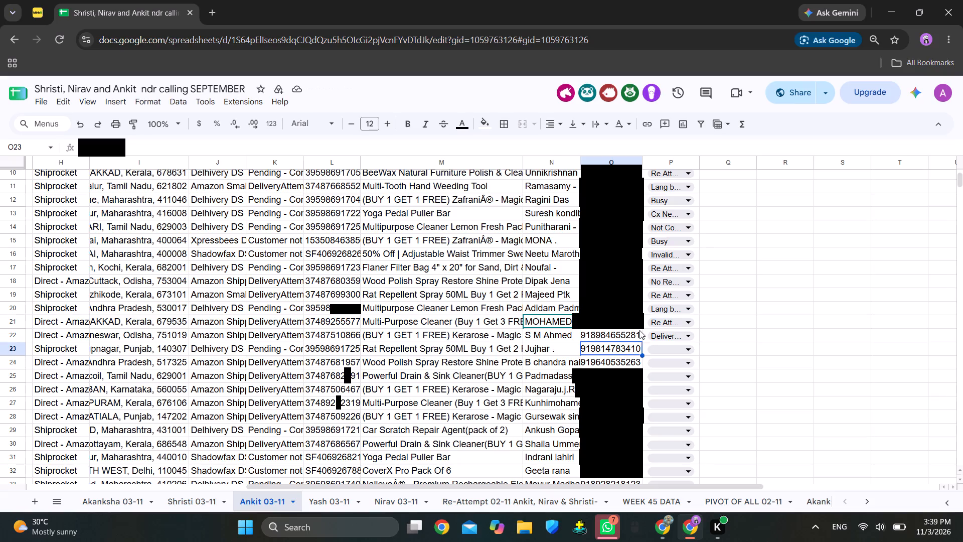
click(561, 351)
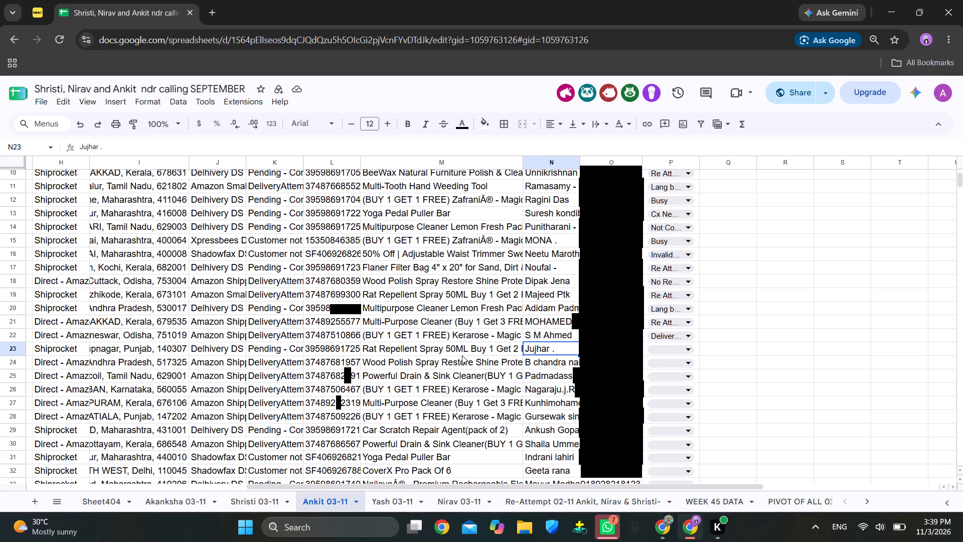
Review the available remark options for the row 23 Rat Repellent Spray order and set its remark to Return.
click(667, 351)
scroll(703, 457, down, 1)
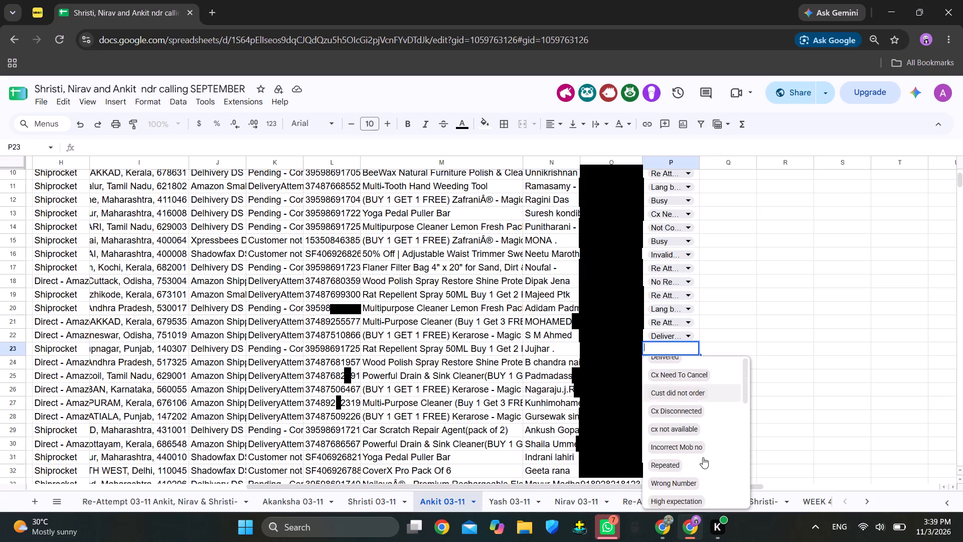
scroll(702, 457, down, 1)
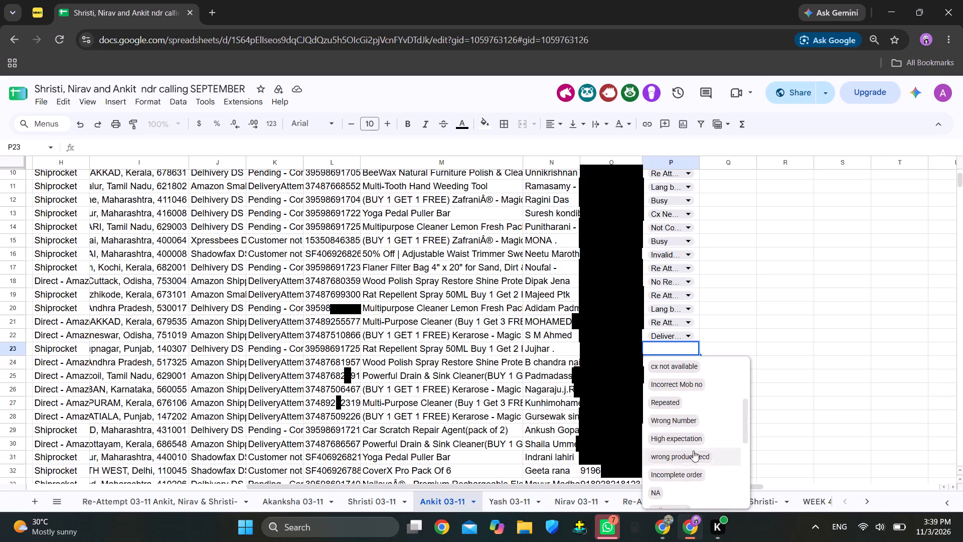
scroll(688, 439, down, 2)
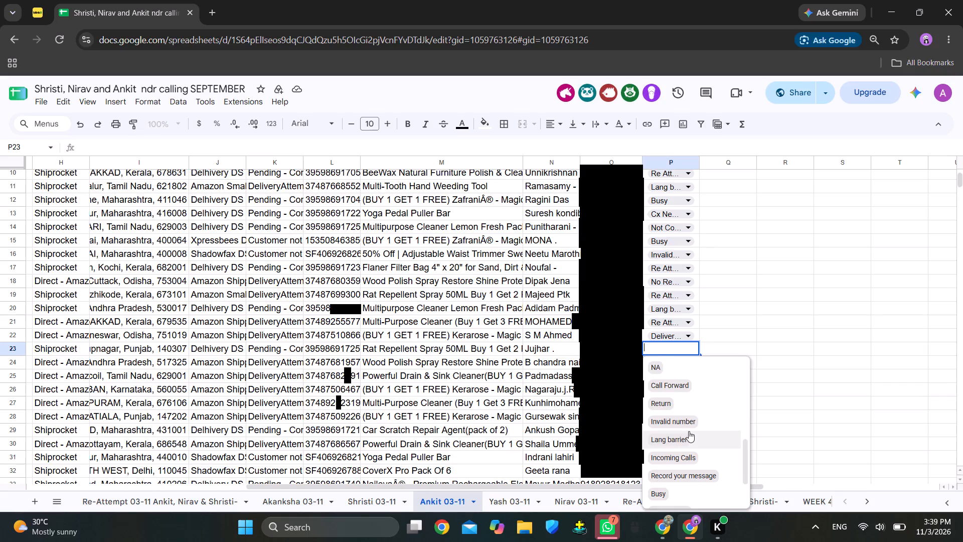
scroll(691, 430, down, 2)
scroll(691, 429, up, 1)
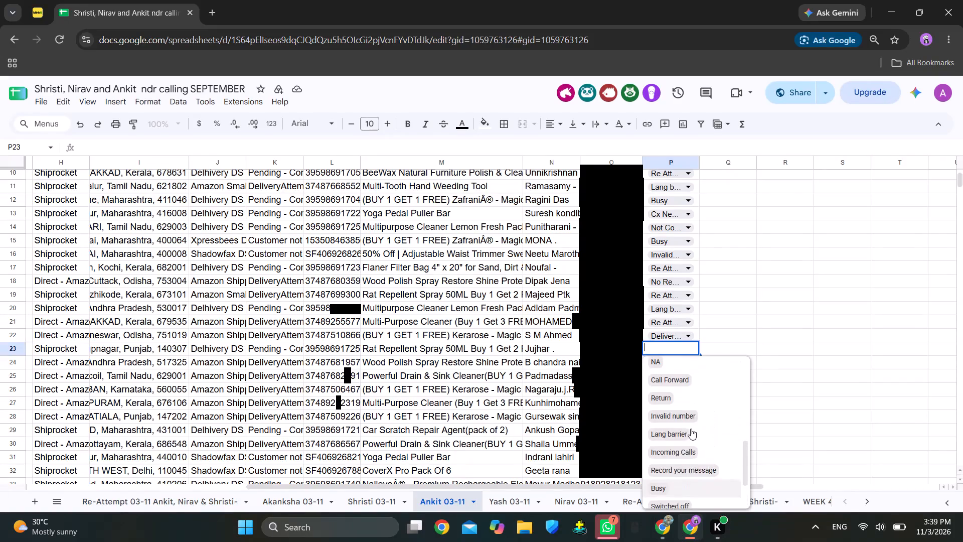
scroll(691, 429, up, 2)
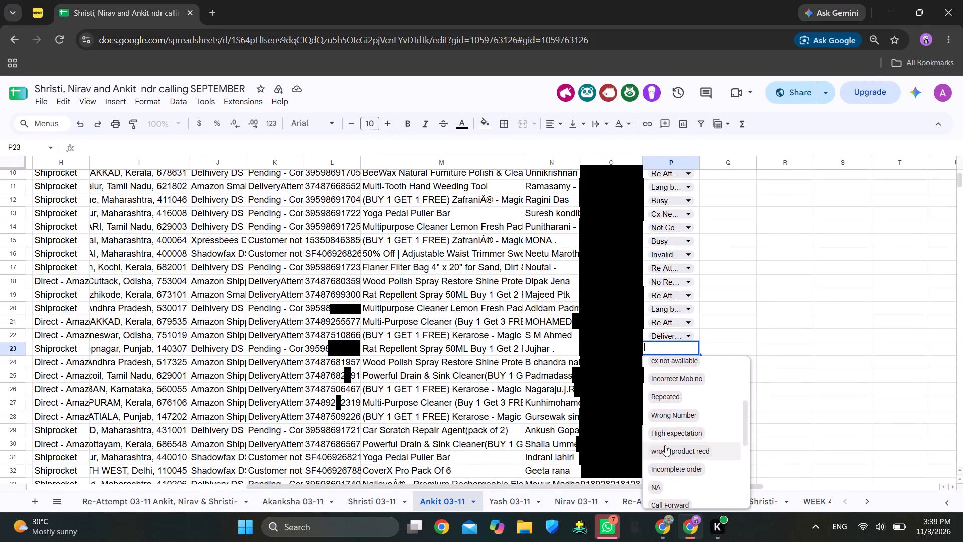
scroll(671, 434, up, 2)
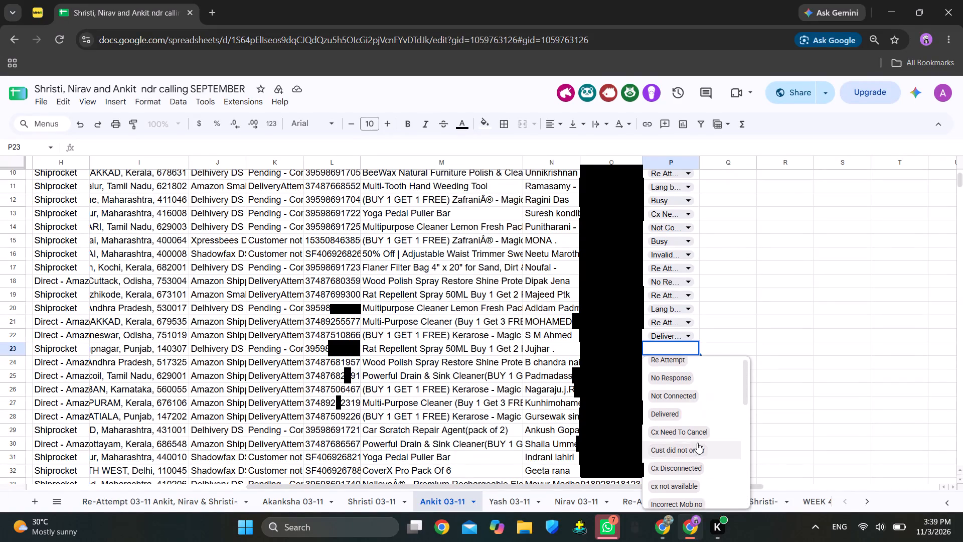
scroll(695, 447, up, 2)
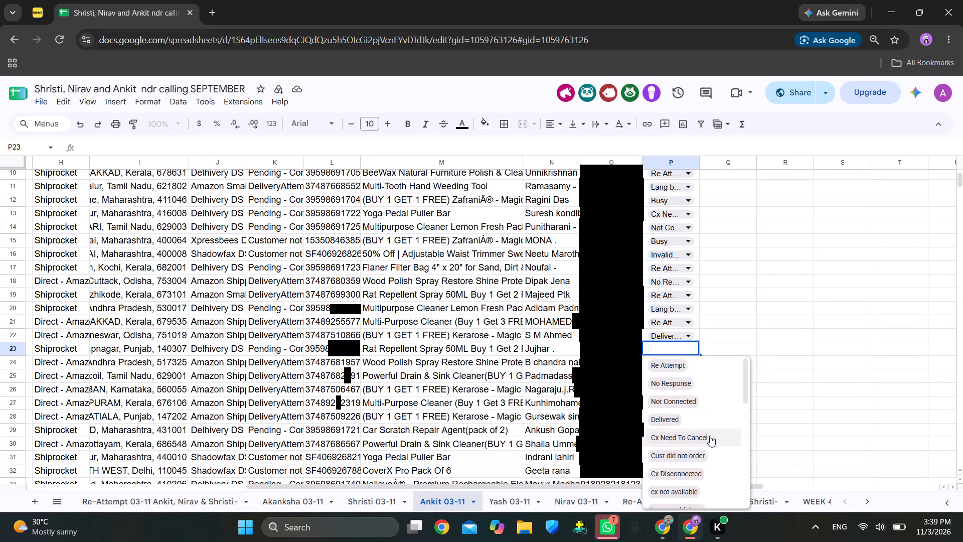
scroll(710, 436, down, 3)
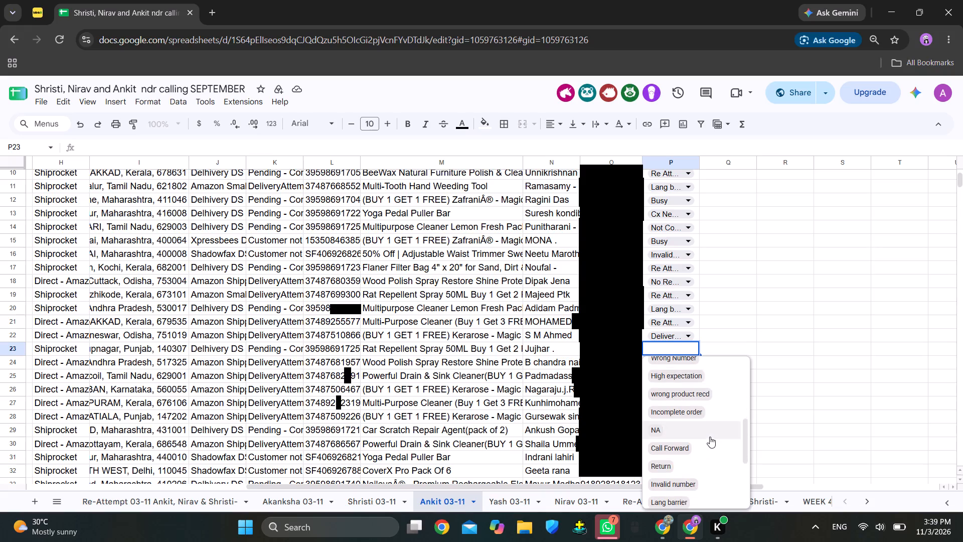
scroll(710, 437, down, 2)
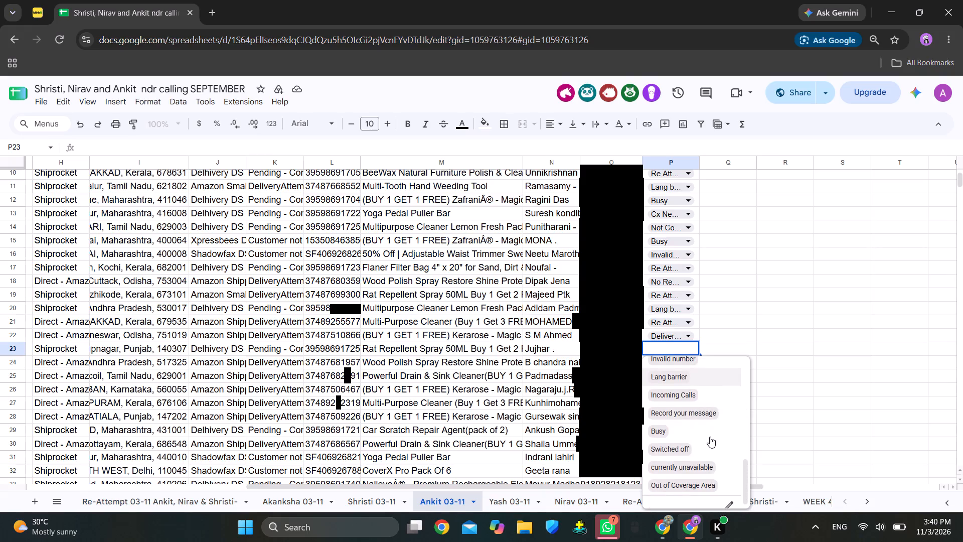
scroll(709, 435, up, 1)
click(664, 401)
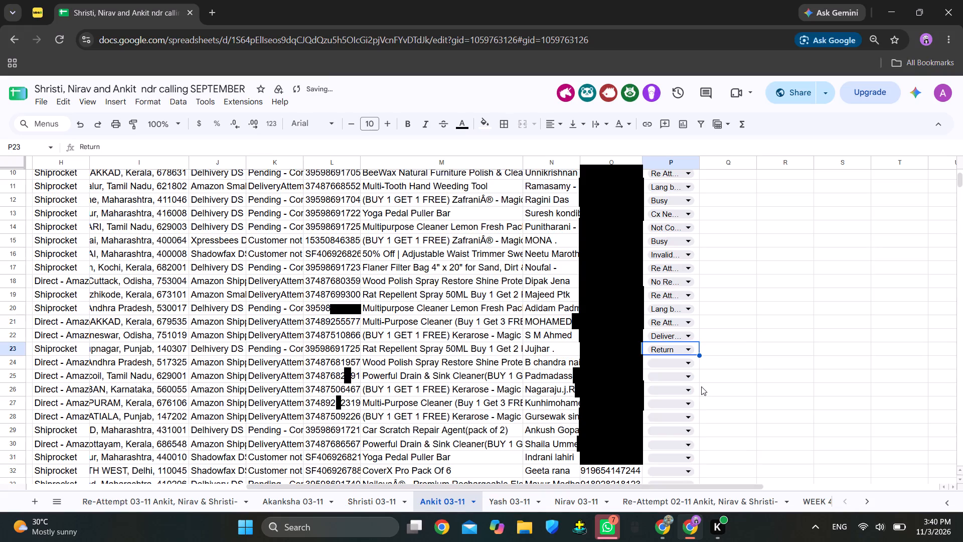
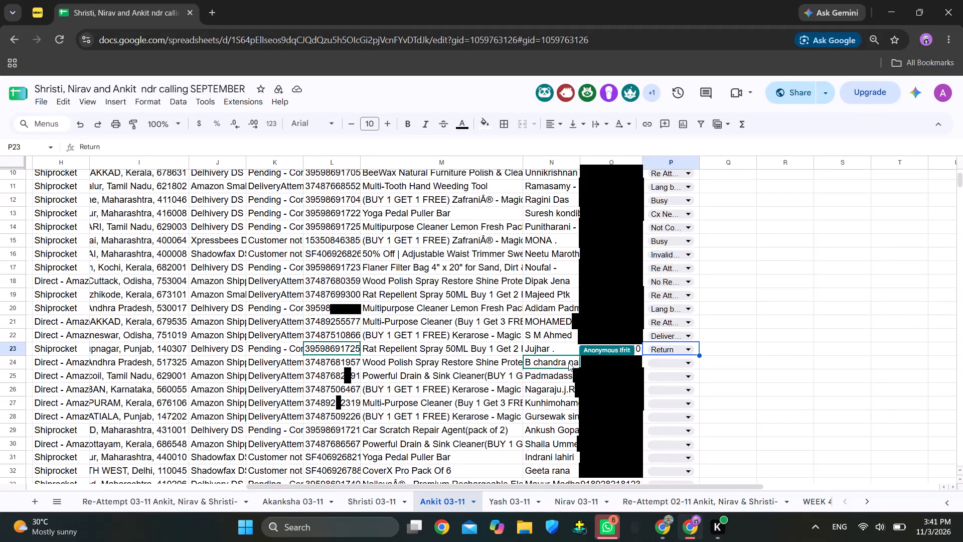
Look up the customer name, full product name and tracking number of the row 24 Wood Polish Spray order.
click(567, 360)
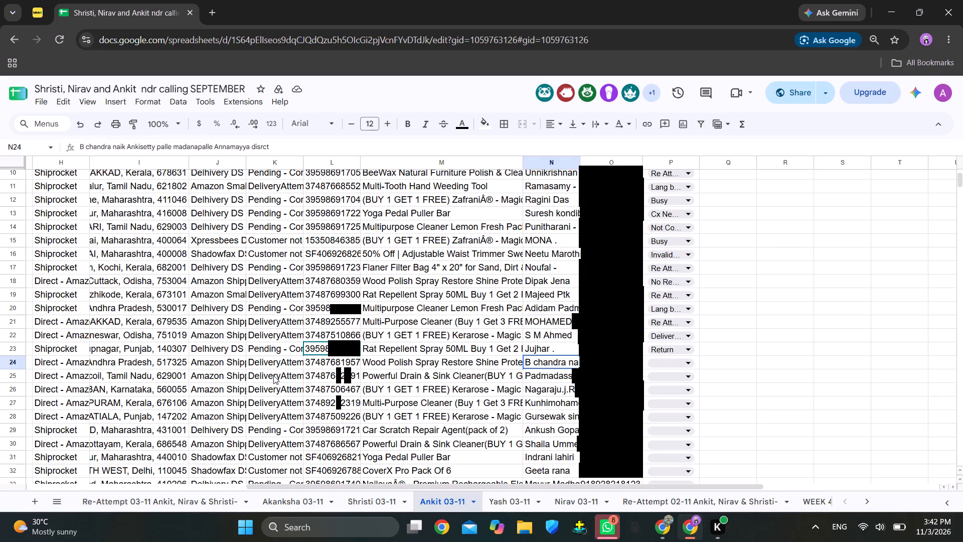
double_click(484, 360)
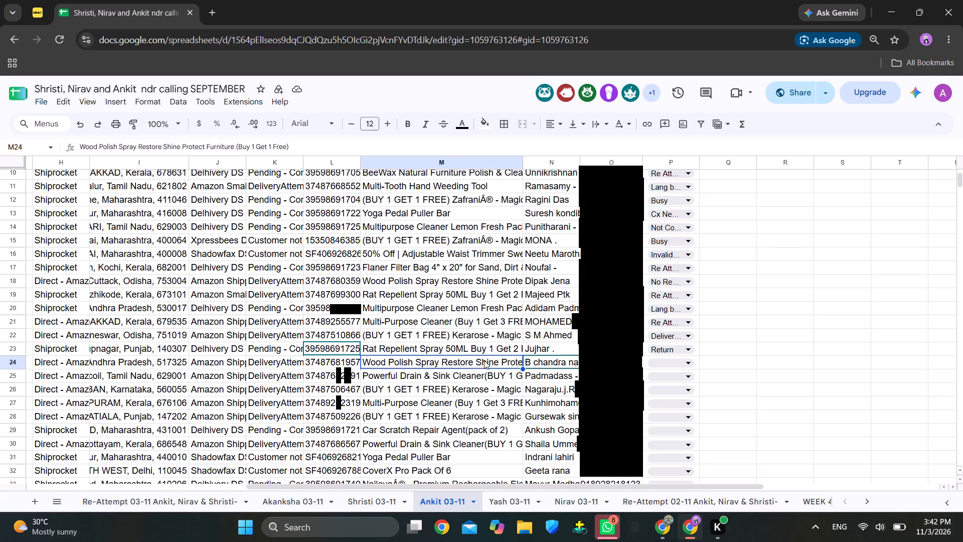
drag(651, 361, 506, 369)
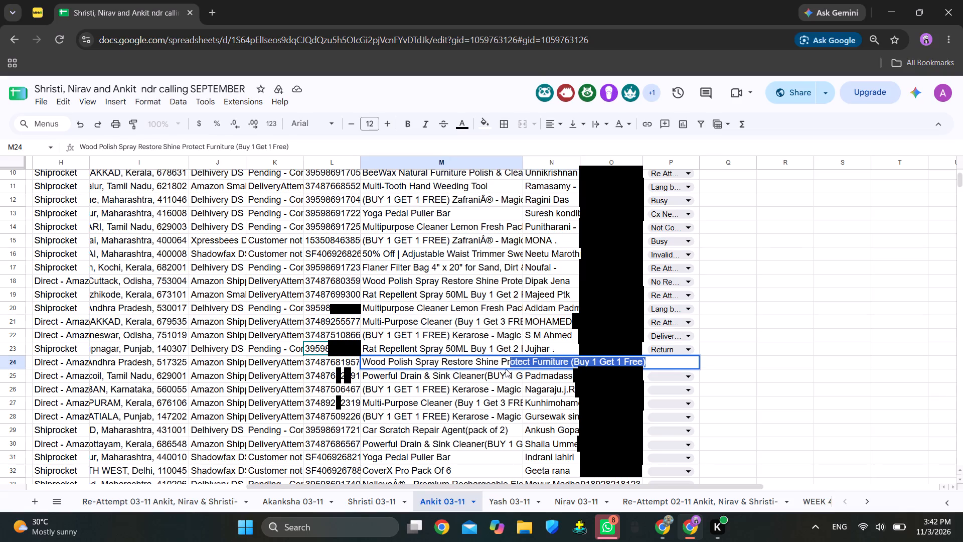
drag(506, 369, 367, 370)
click(343, 360)
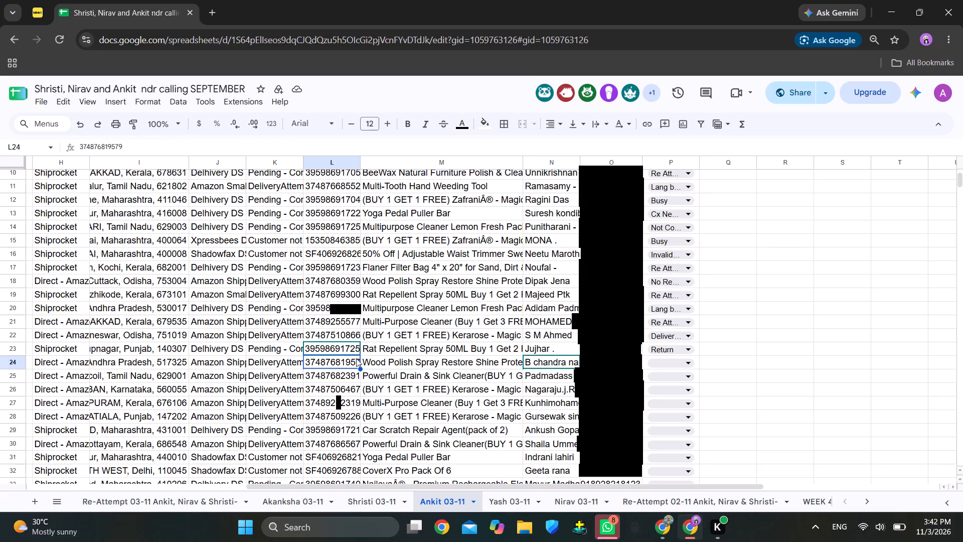
click(559, 362)
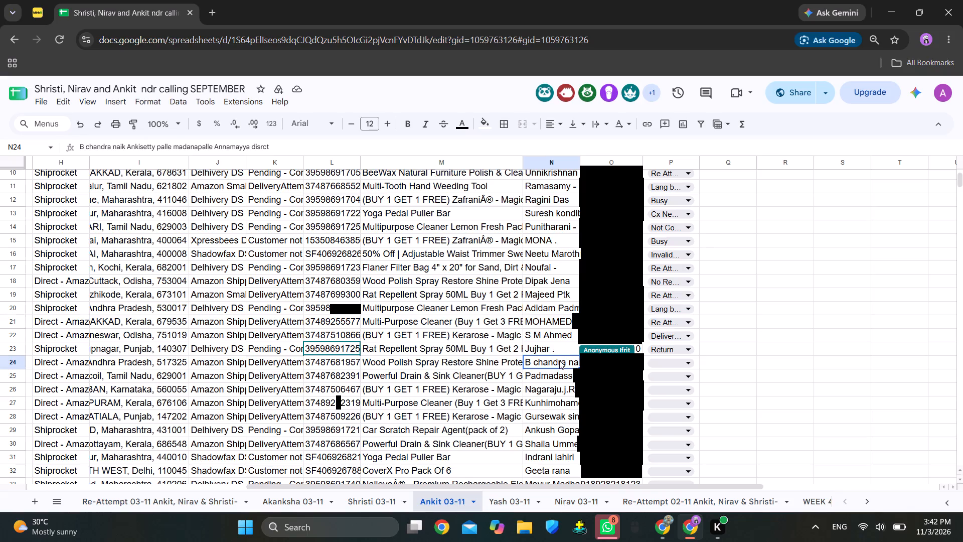
Set the remark of the row 24 Wood Polish Spray order to Re Attempt and select its tracking number.
scroll(575, 341, down, 1)
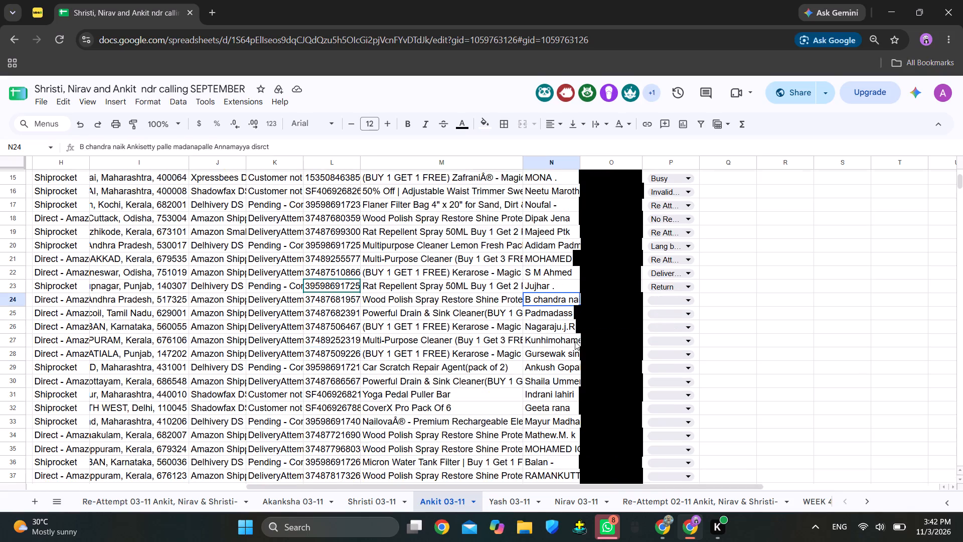
scroll(575, 341, down, 1)
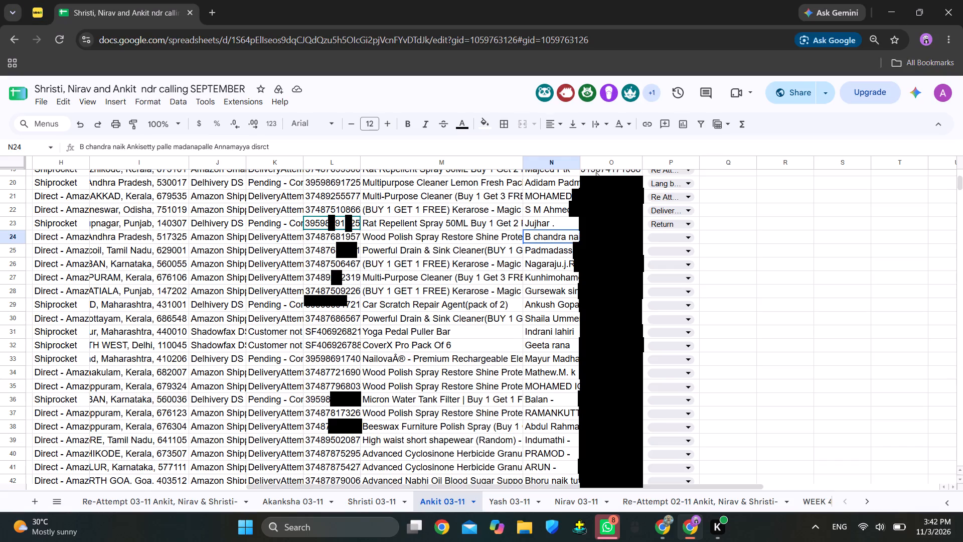
click(662, 238)
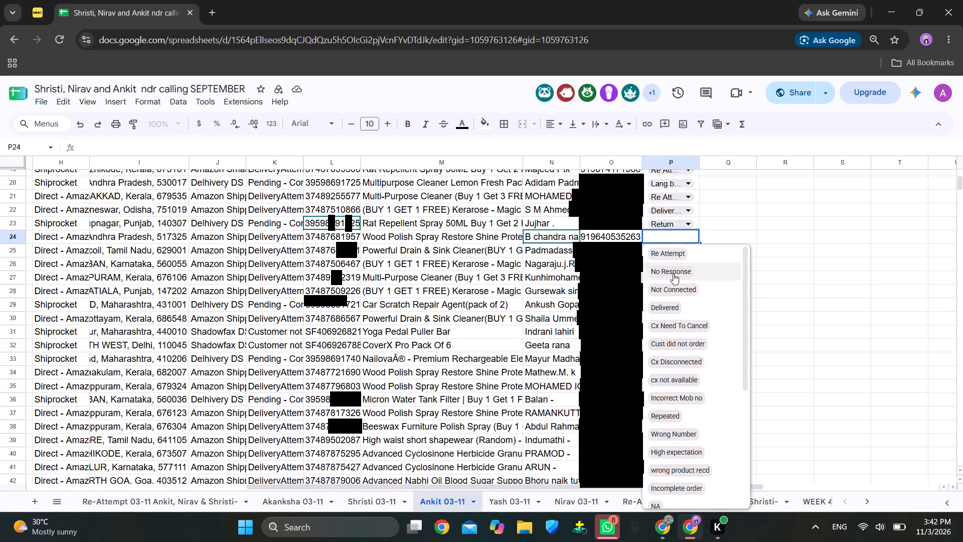
click(670, 254)
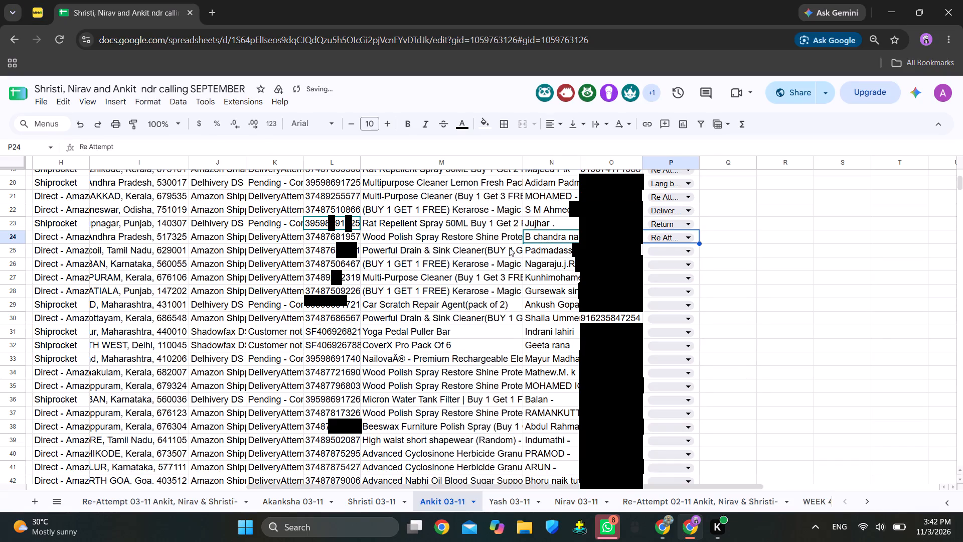
click(344, 239)
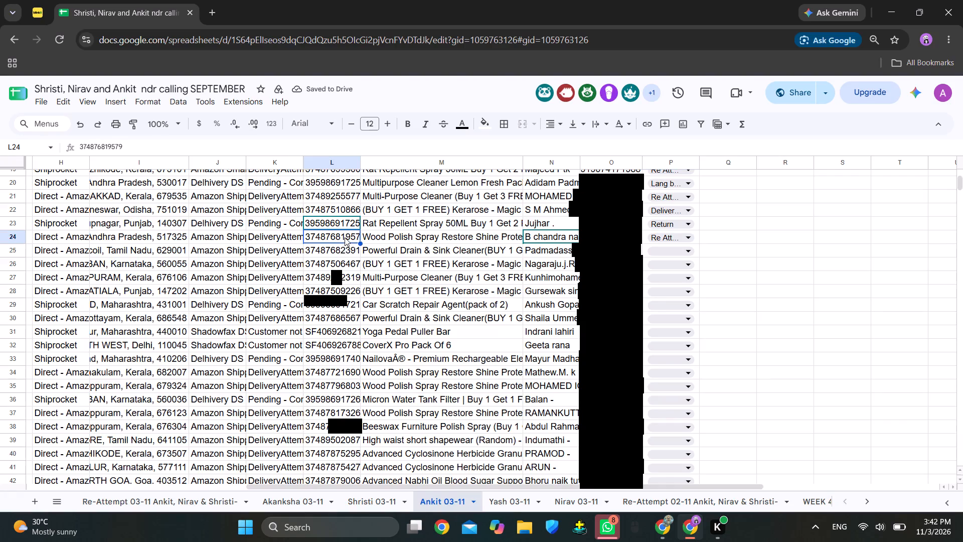
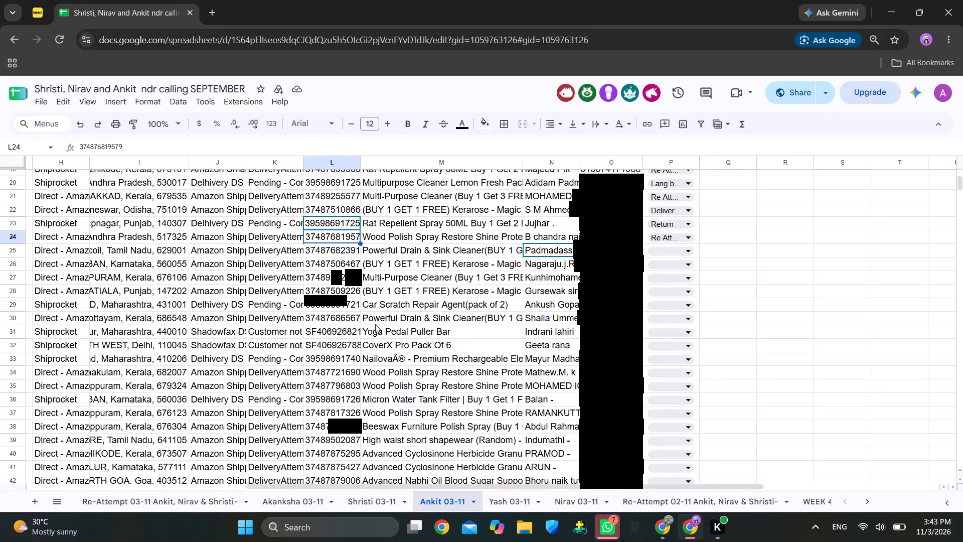
Look up the full product name, price and payment mode of the row 25 Powerful Drain & Sink Cleaner order.
click(496, 248)
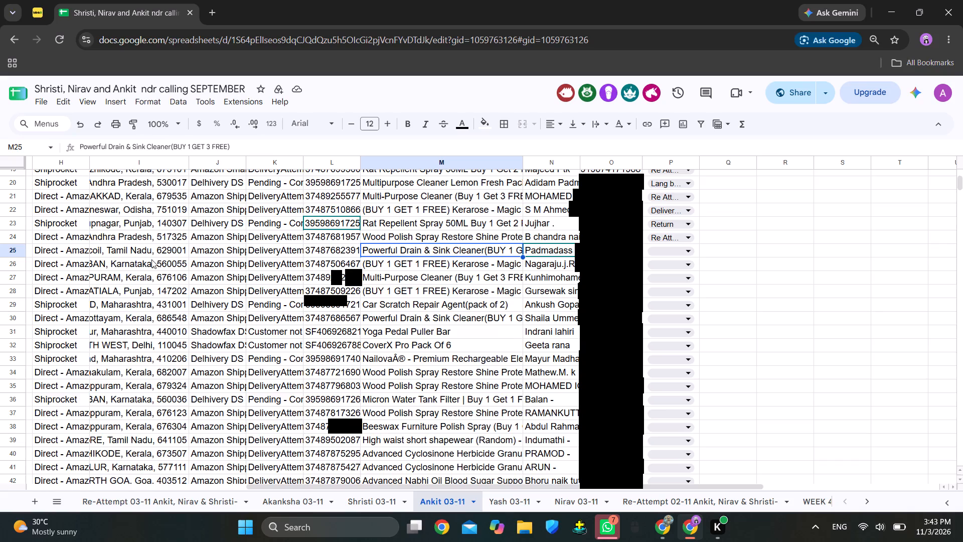
drag(319, 486, 256, 491)
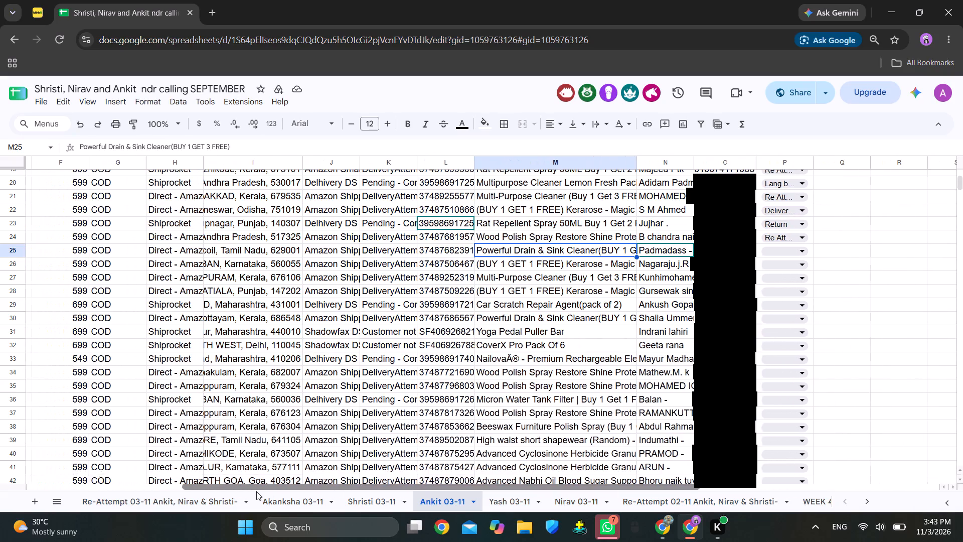
drag(256, 491, 270, 495)
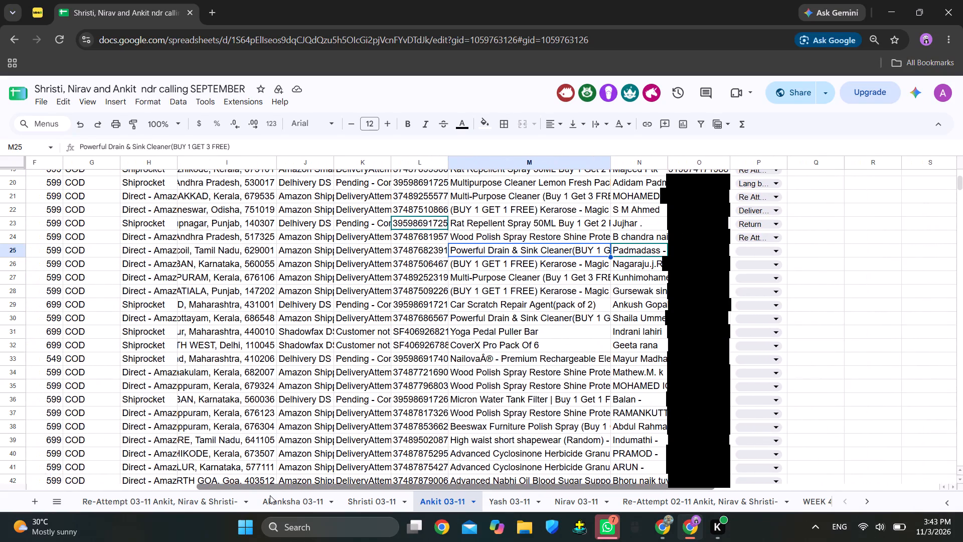
drag(270, 495, 278, 499)
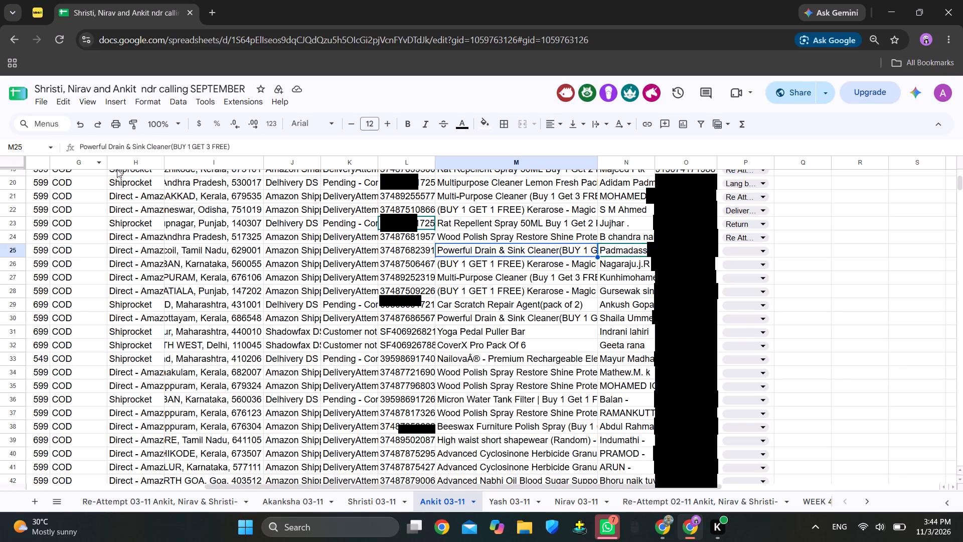
Narrow the COD payment column G to about half its width so it fits closely around its text.
drag(108, 162, 90, 162)
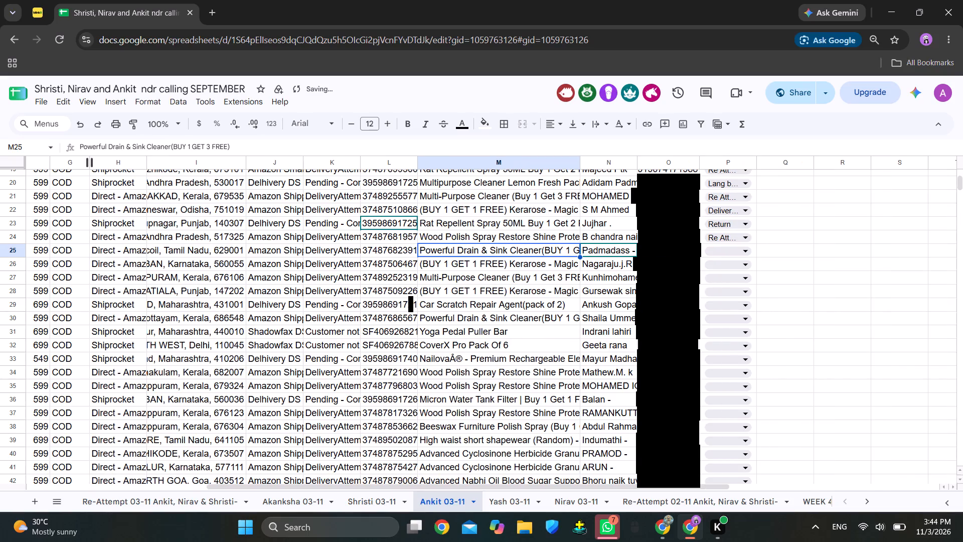
drag(90, 164, 81, 164)
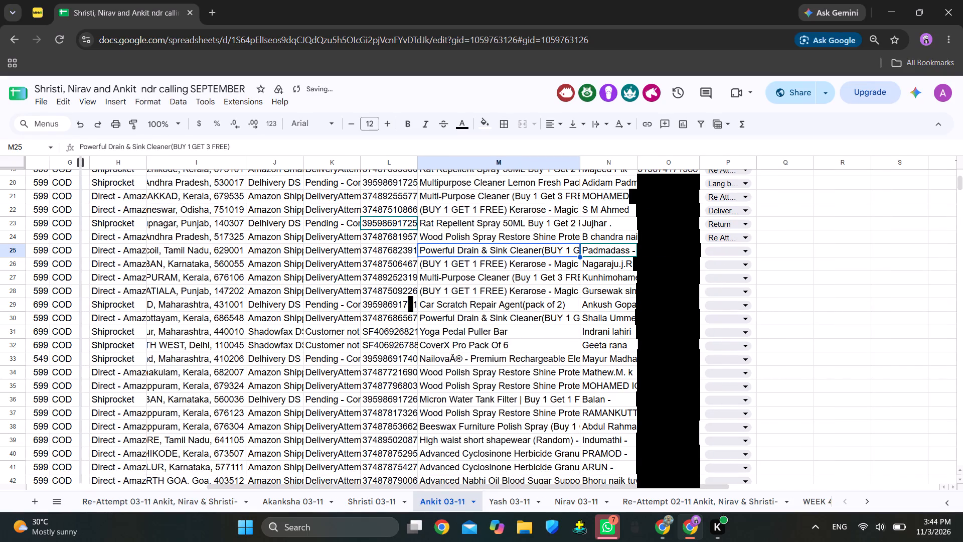
drag(81, 164, 81, 163)
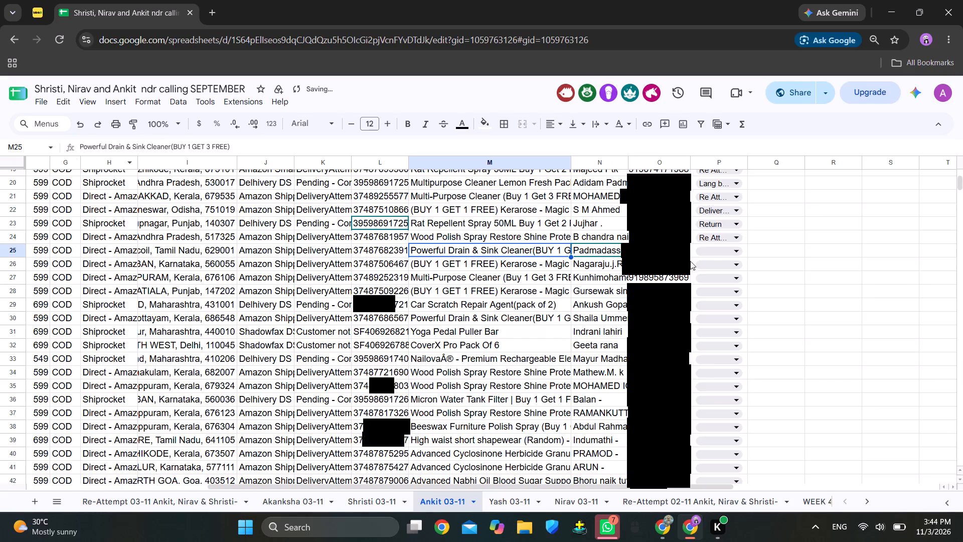
Set the remark of the row 25 Powerful Drain & Sink Cleaner order to Re Attempt and select its tracking number.
click(712, 253)
click(717, 265)
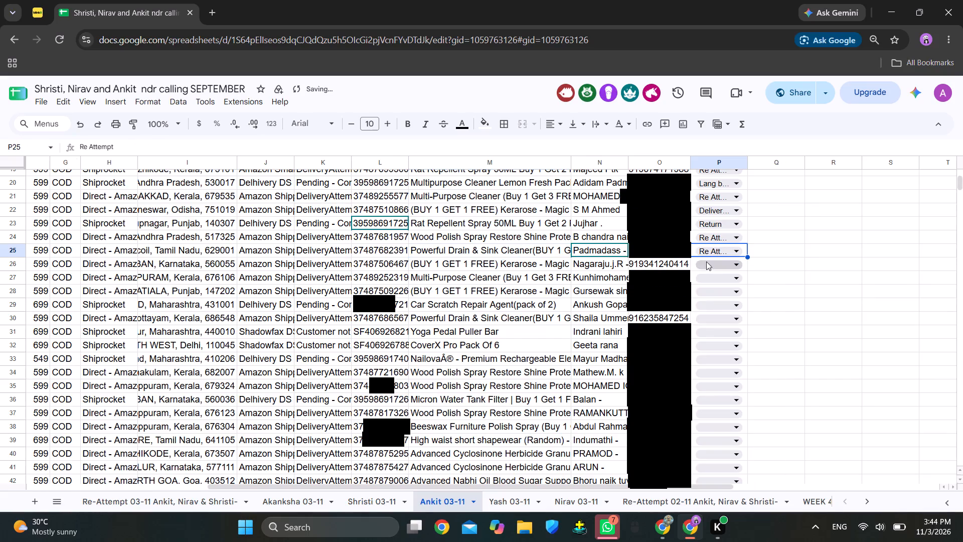
click(381, 248)
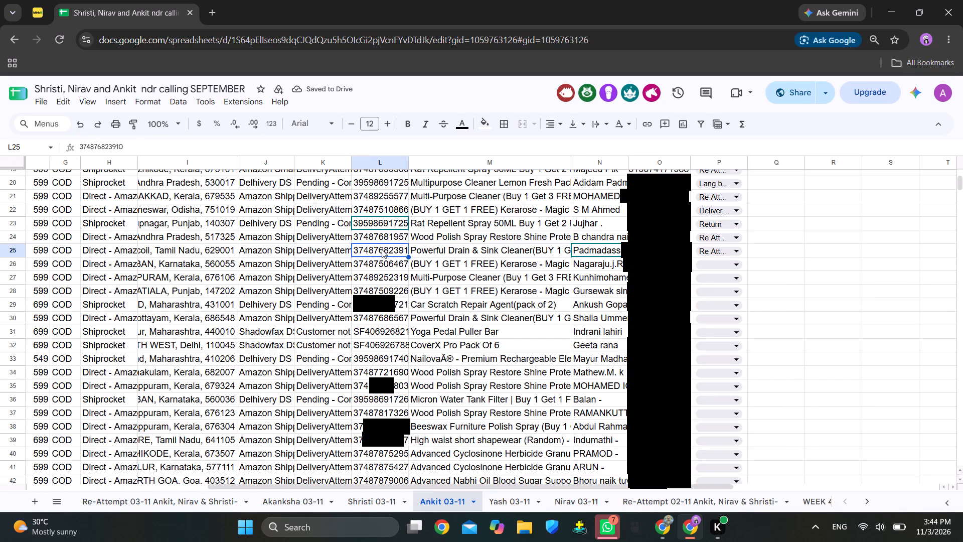
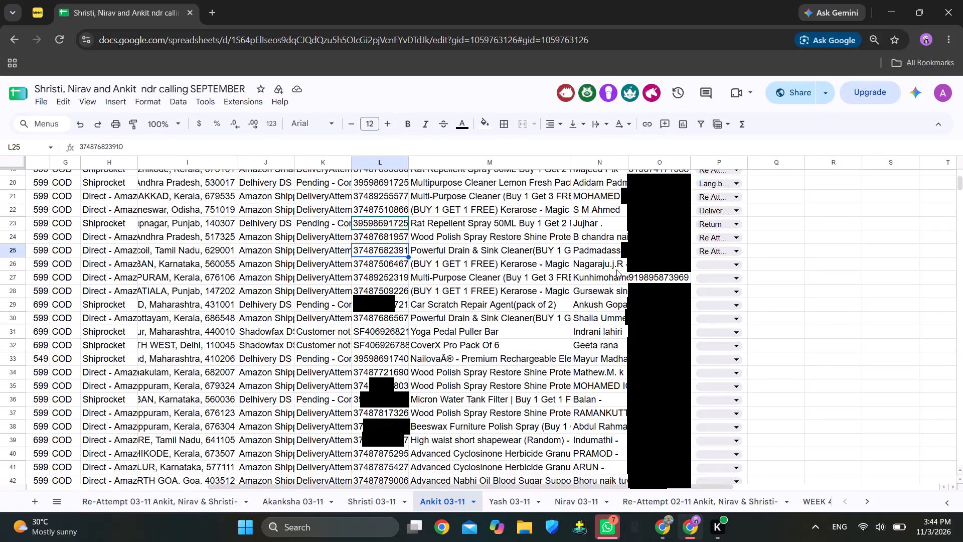
Check the customer name of the row 26 Kerarose order and set its remark to Cx Disconnected.
click(601, 263)
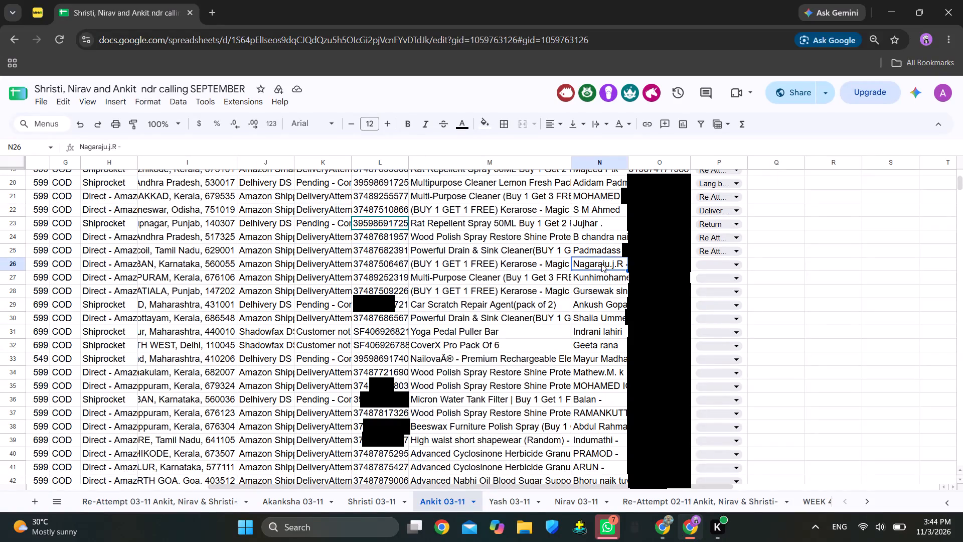
click(705, 263)
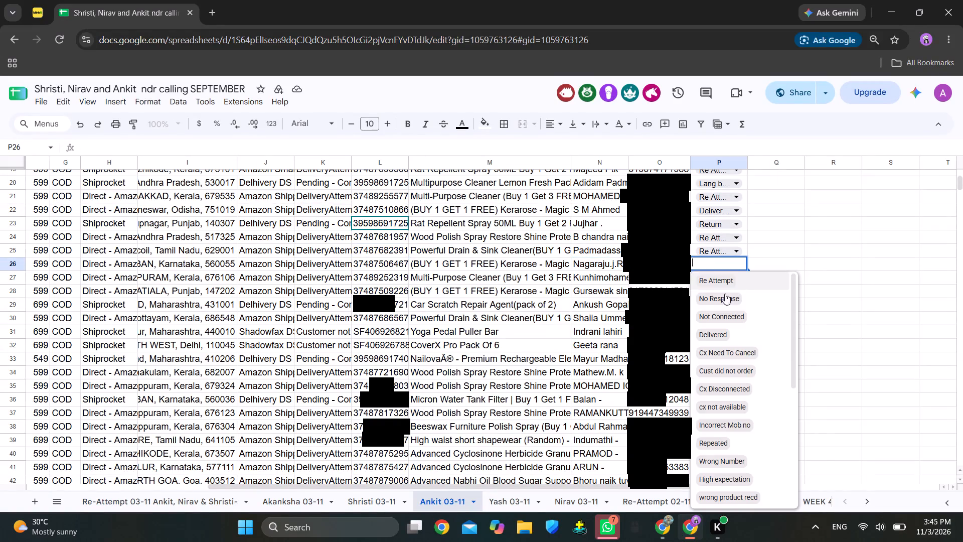
click(732, 390)
Look up the phone number and customer name of the row 27 Multi-Purpose Cleaner order and set its remark to No Response.
click(677, 284)
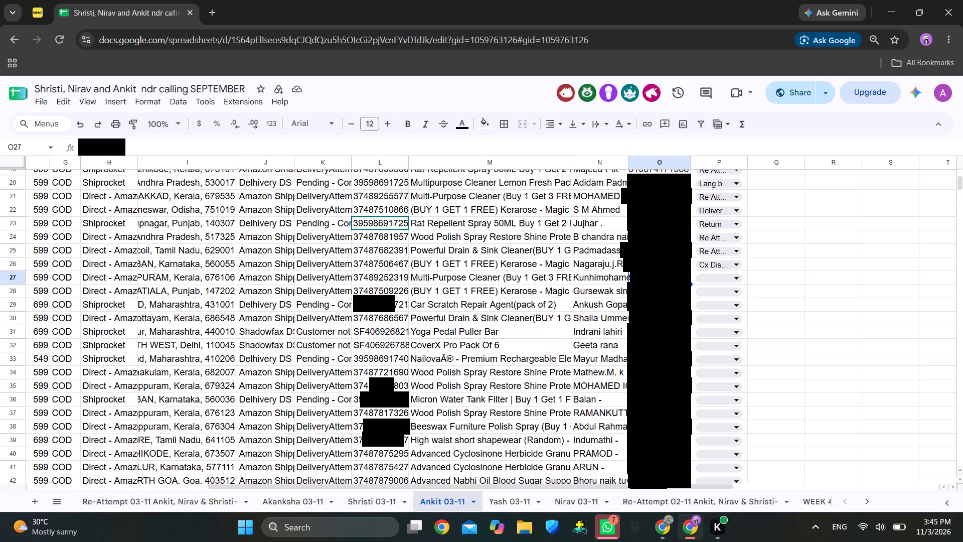
click(607, 275)
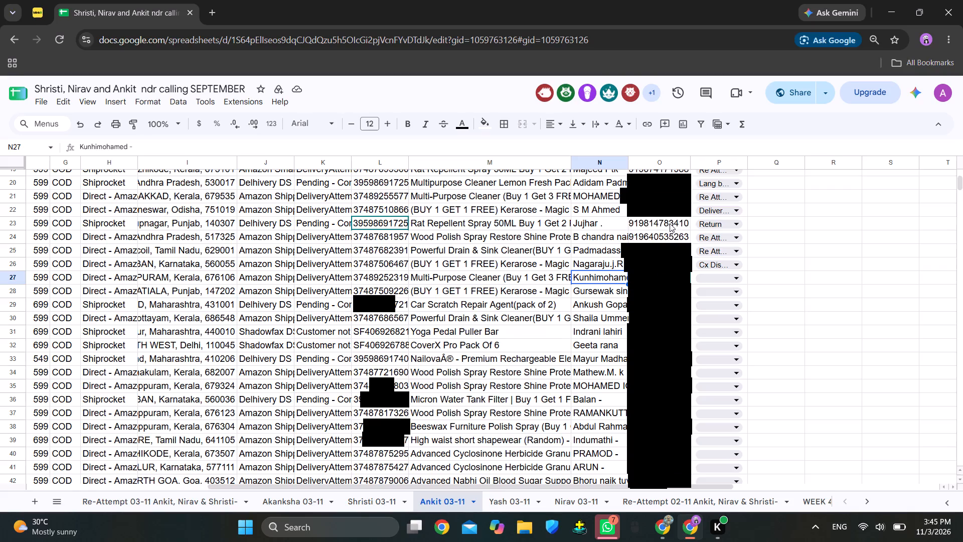
click(648, 93)
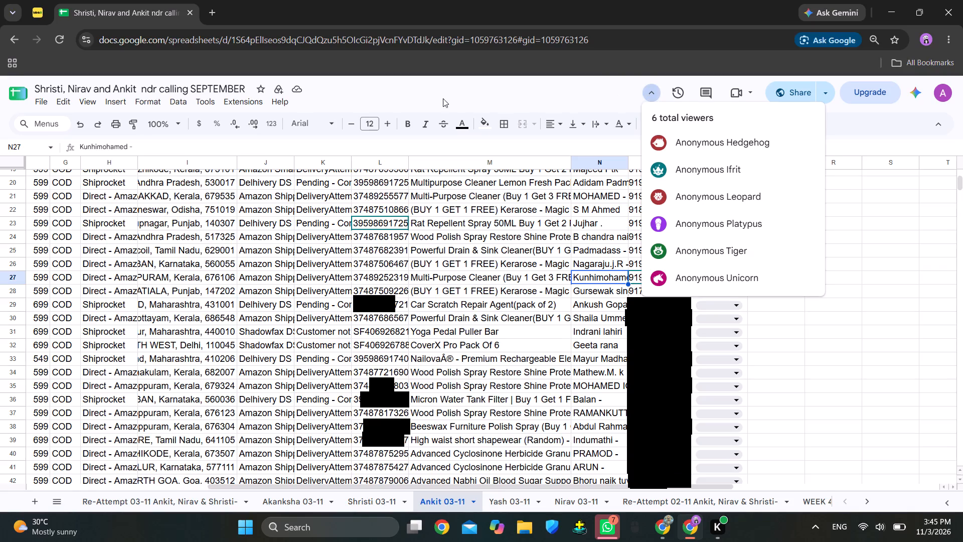
click(494, 103)
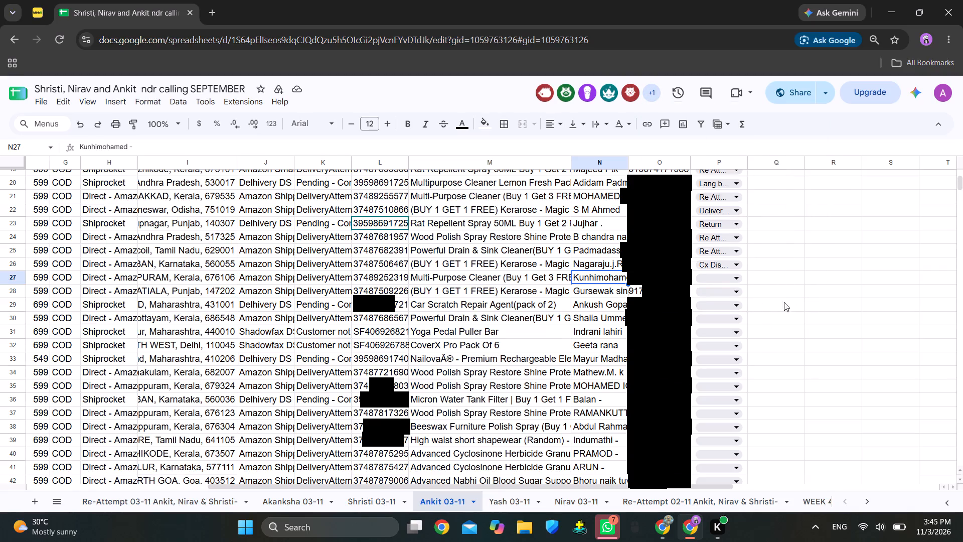
click(724, 278)
click(729, 312)
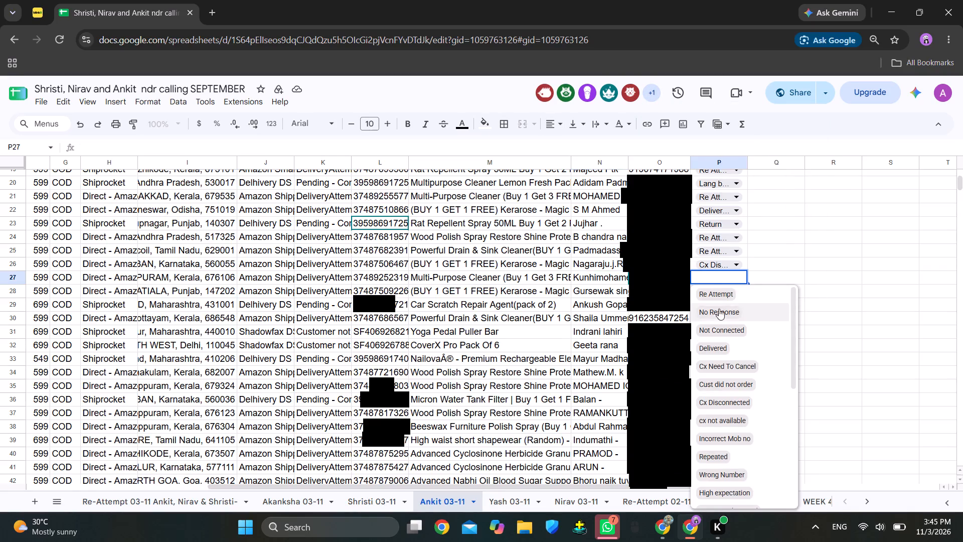
Look up the phone number and customer name of the row 28 Kerarose order and set its remark to Cx Disconnected.
click(673, 292)
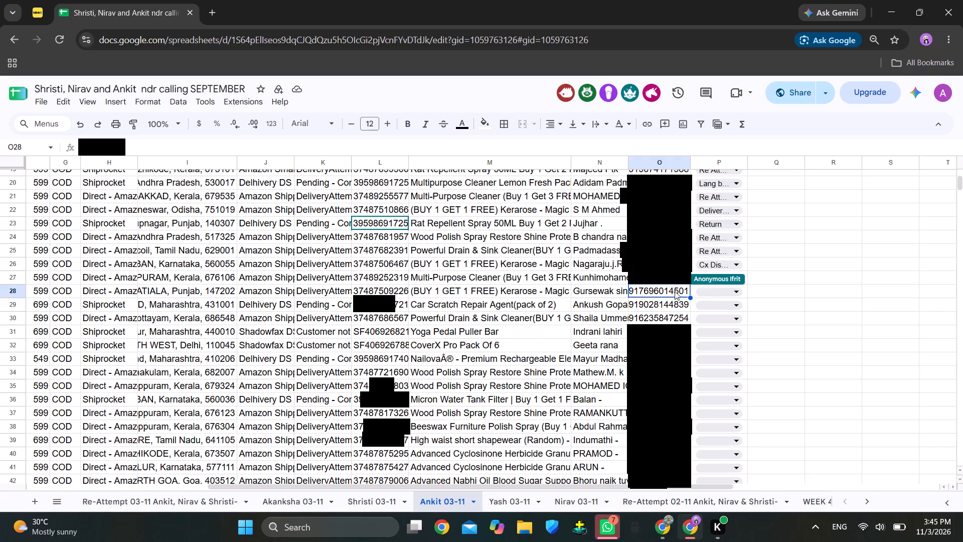
click(604, 294)
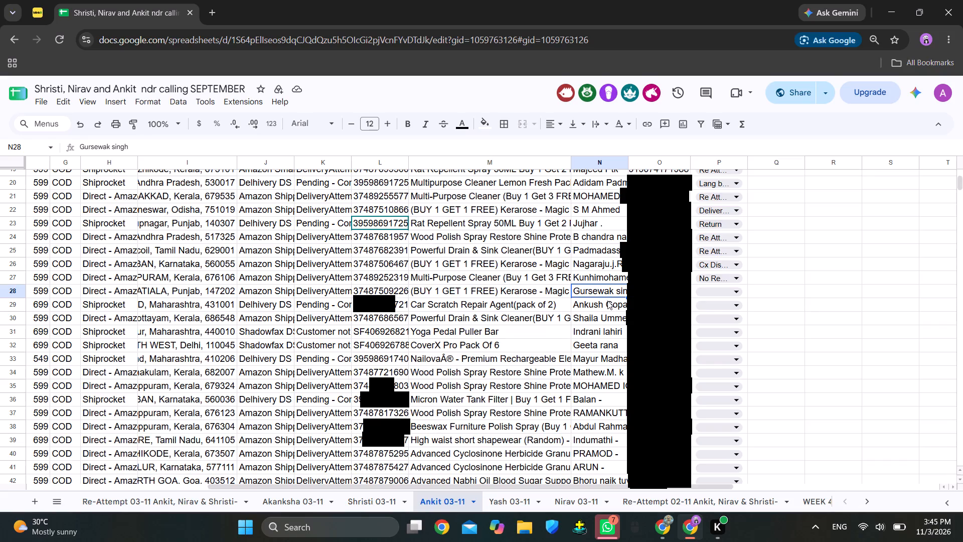
click(702, 290)
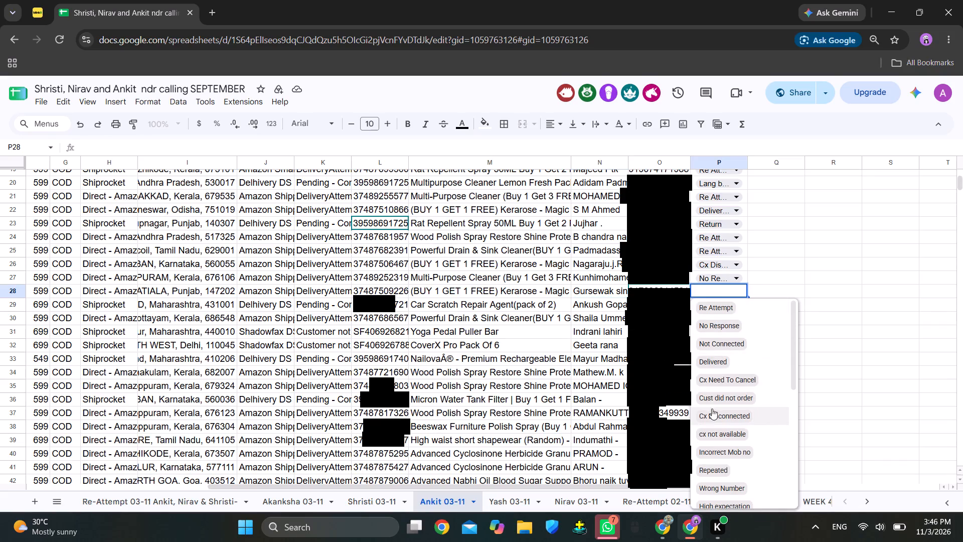
click(712, 416)
Look up the row 29 Car Scratch Repair Agent order's phone number, customer, product name, tracking number, address, courier and delivery status.
click(664, 304)
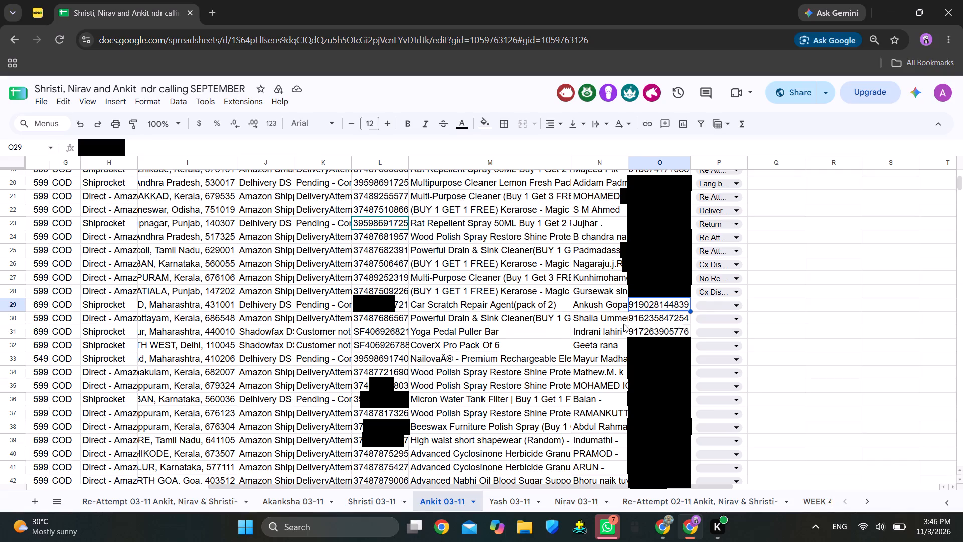
click(602, 305)
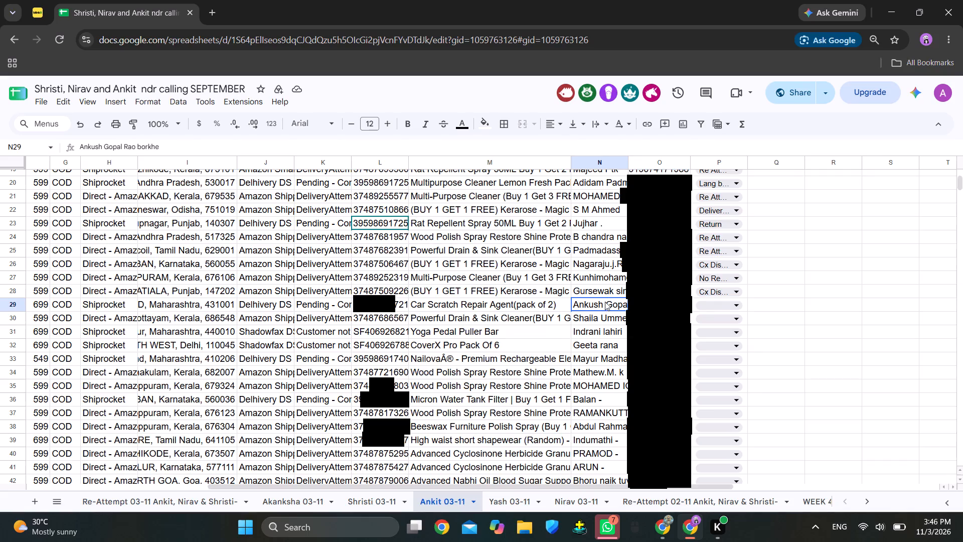
double_click(541, 301)
drag(566, 305, 545, 309)
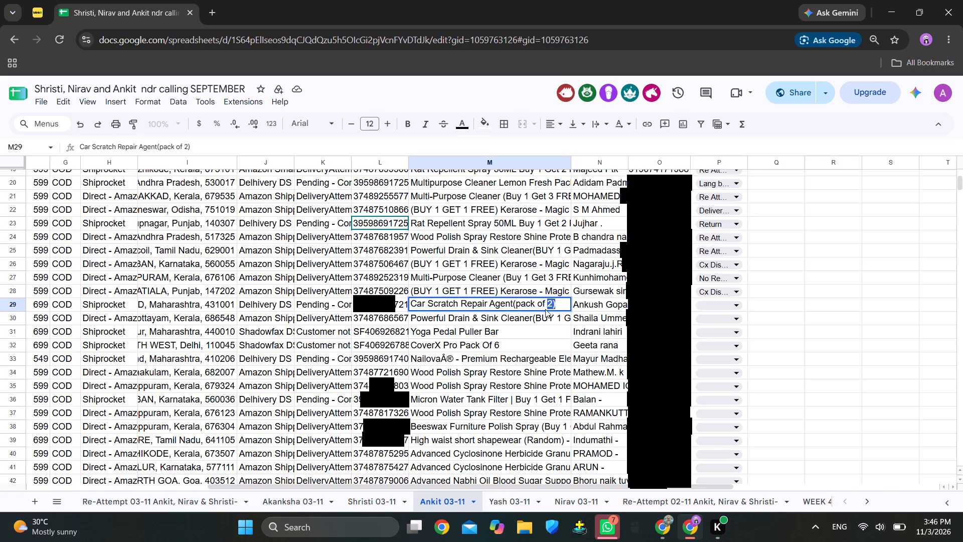
drag(545, 309, 489, 314)
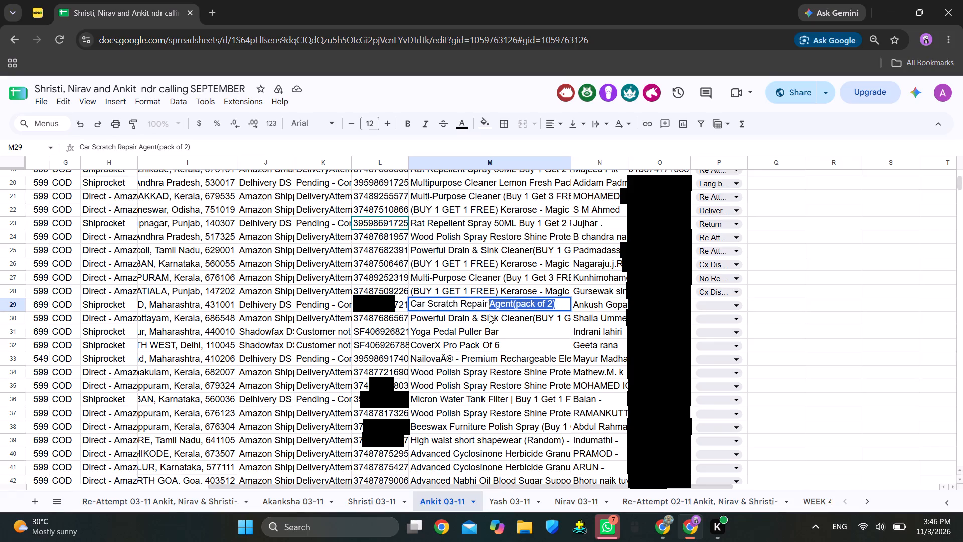
drag(489, 314, 410, 314)
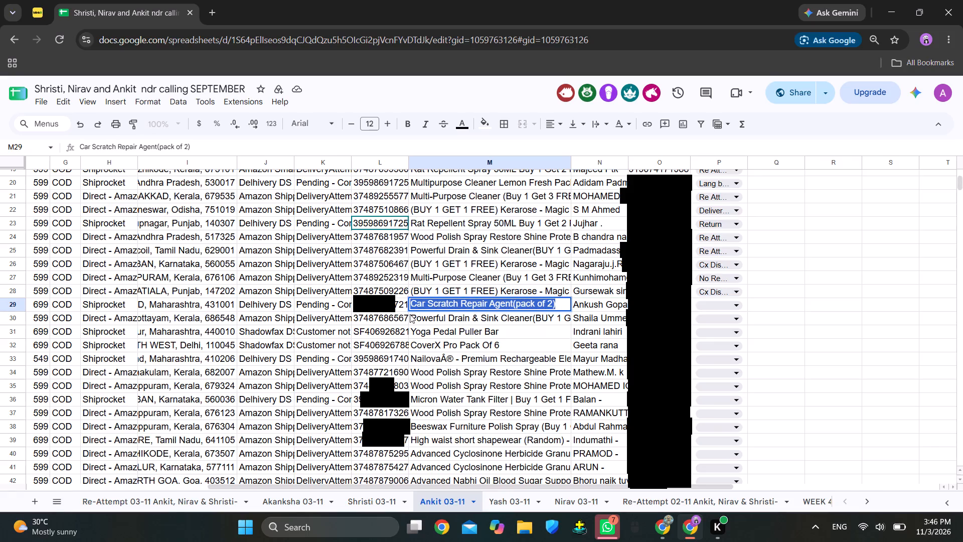
drag(410, 314, 431, 312)
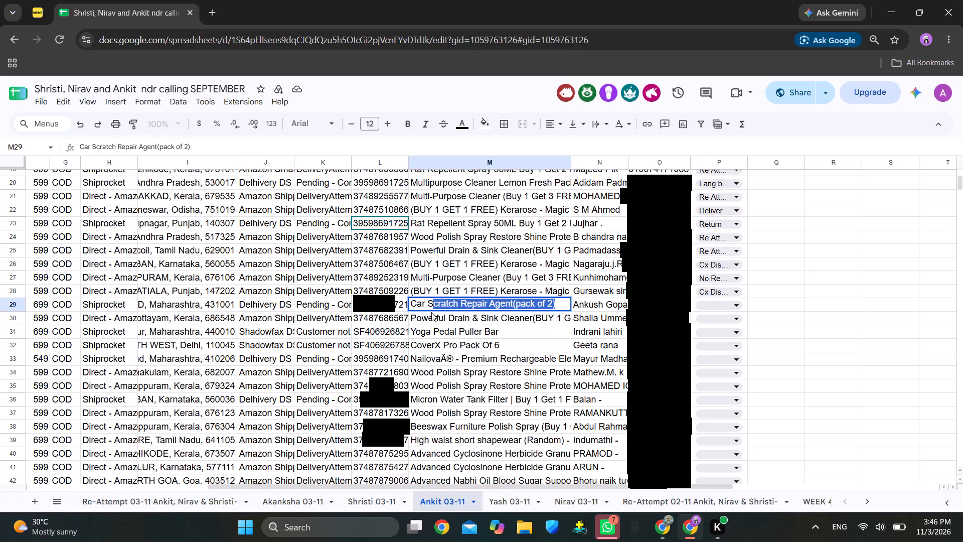
drag(431, 312, 460, 312)
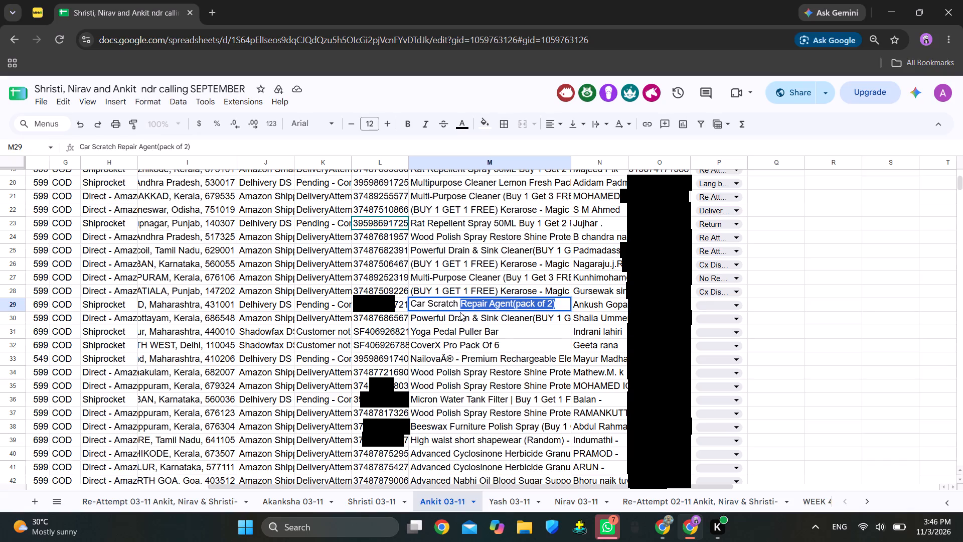
drag(460, 312, 474, 312)
drag(474, 312, 513, 309)
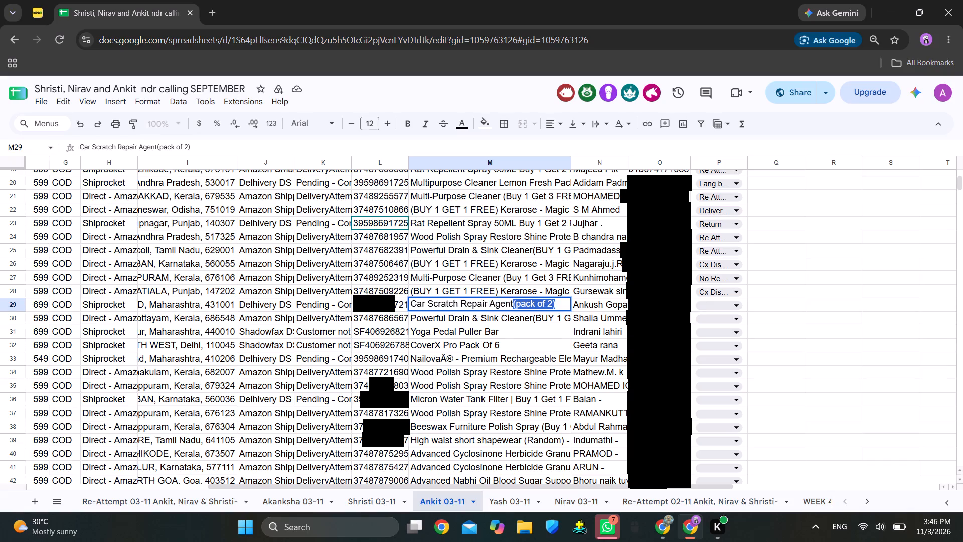
drag(513, 309, 556, 307)
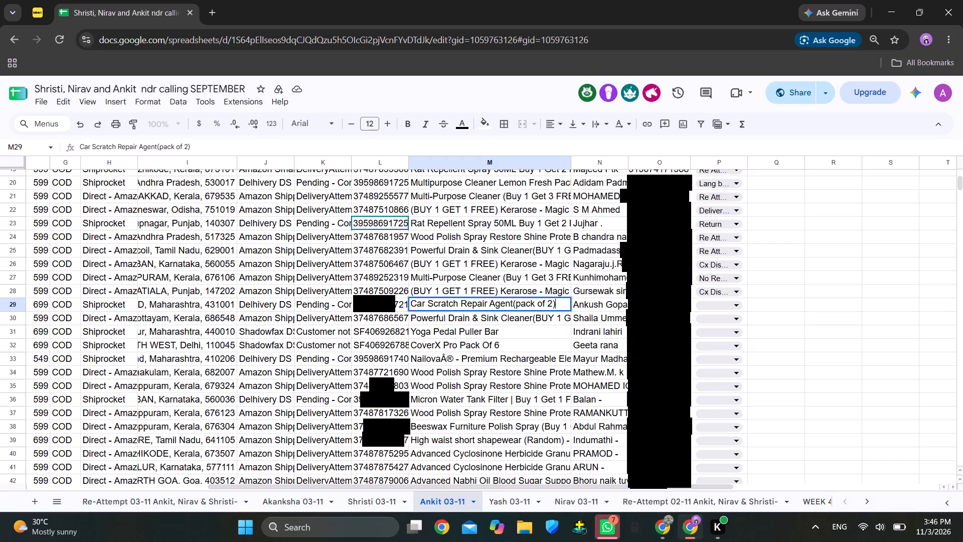
click(381, 303)
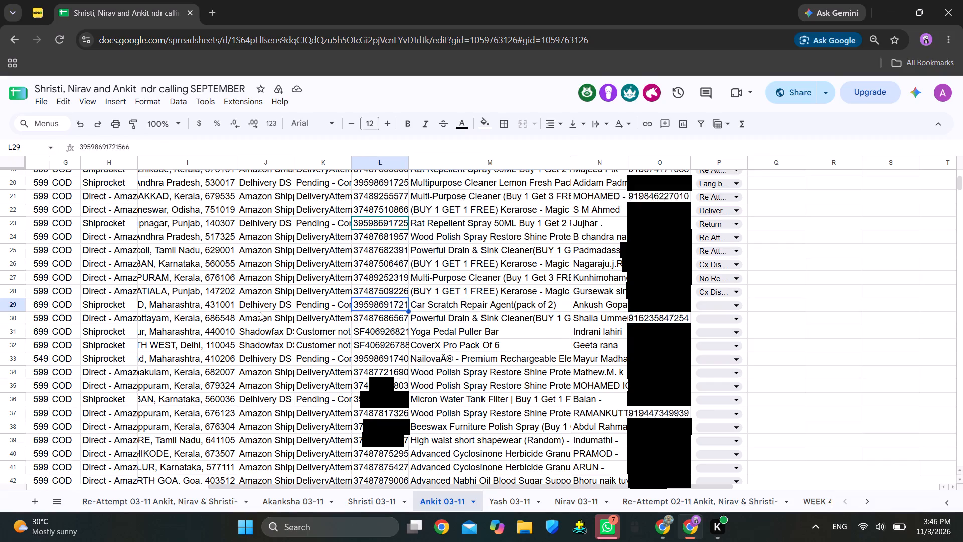
click(181, 306)
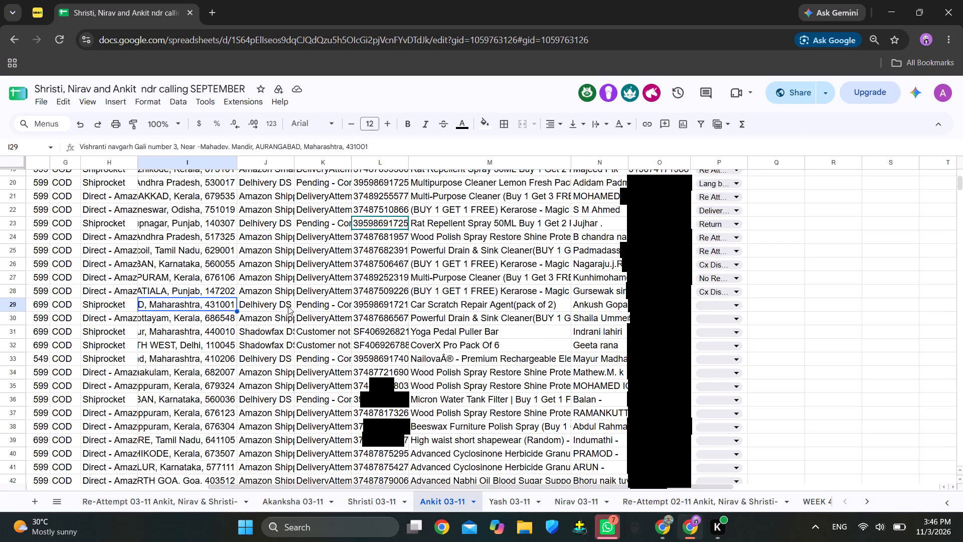
click(280, 308)
click(327, 303)
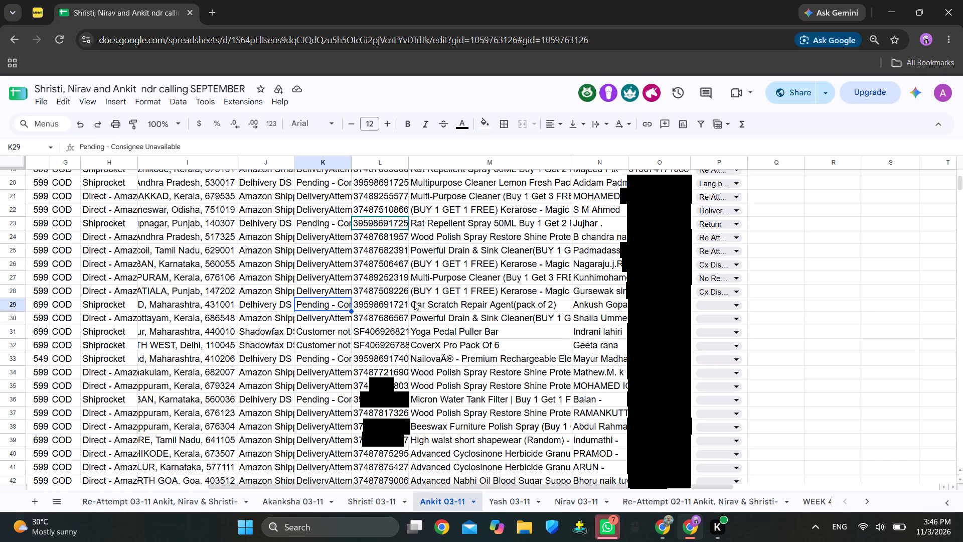
Set the remark of the row 29 Car Scratch Repair Agent order to Re Attempt and select its tracking number.
click(709, 306)
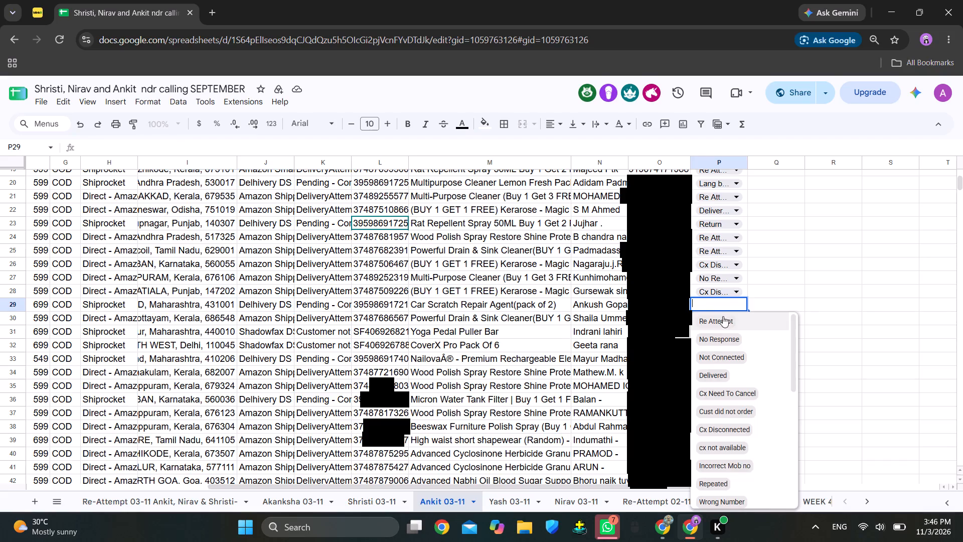
click(721, 322)
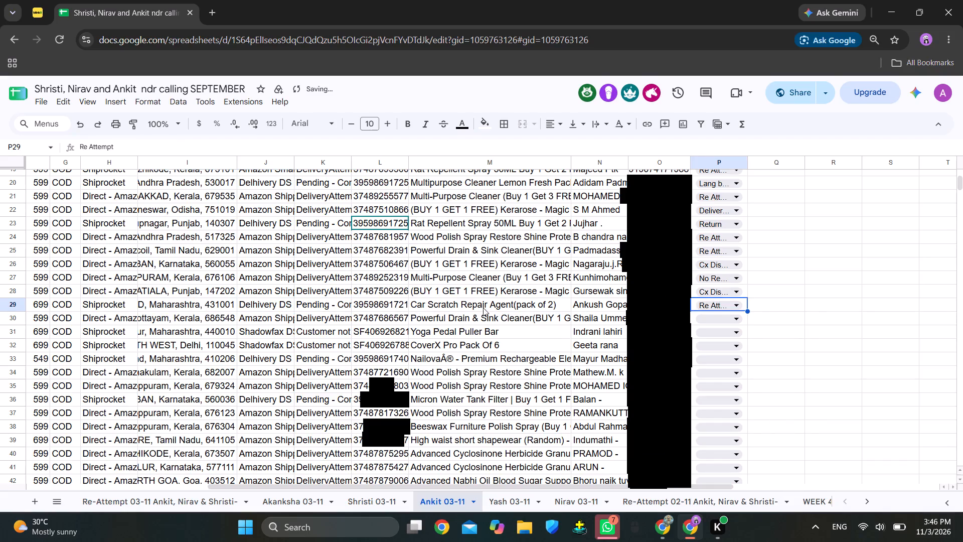
click(392, 305)
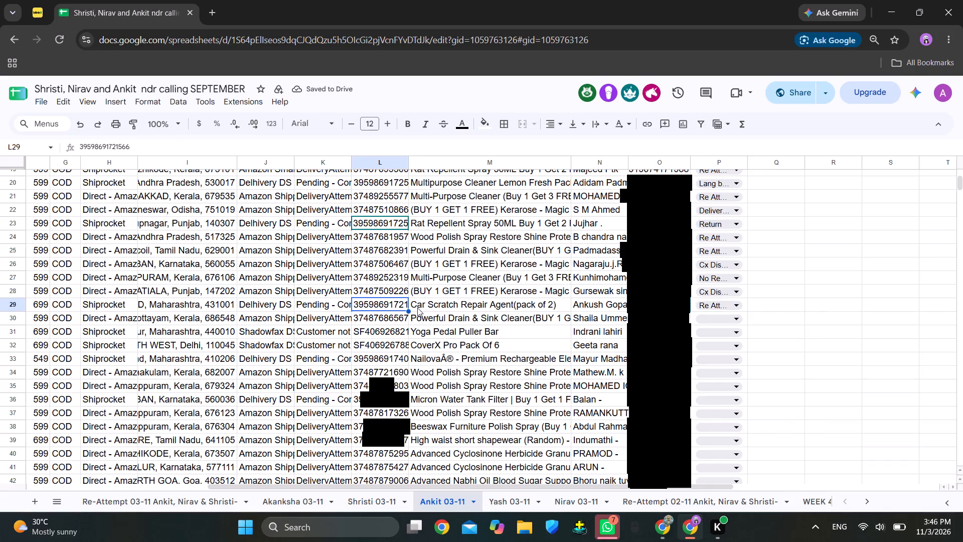
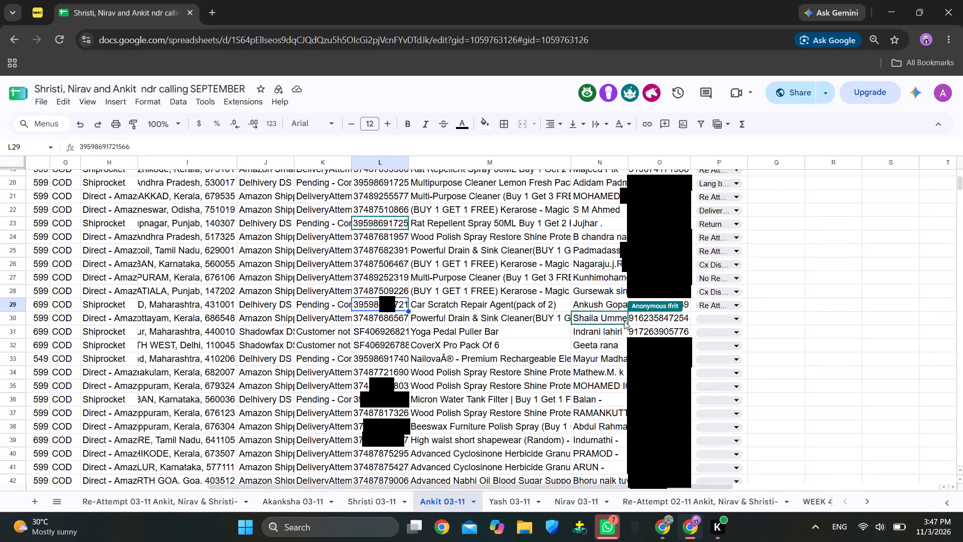
Look up the row 30 Powerful Drain & Sink Cleaner order's full product name, phone number, customer name and tracking number.
drag(623, 320, 617, 321)
click(553, 317)
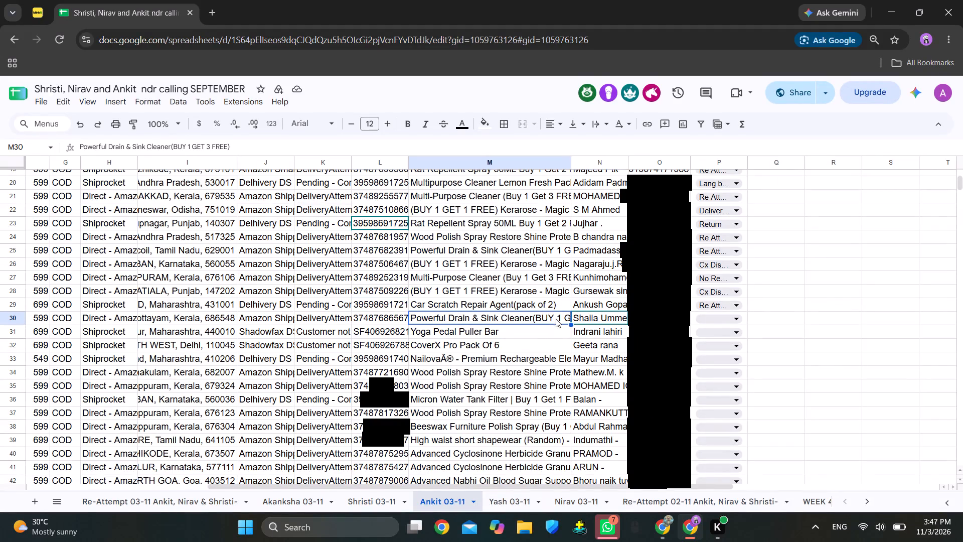
double_click(548, 315)
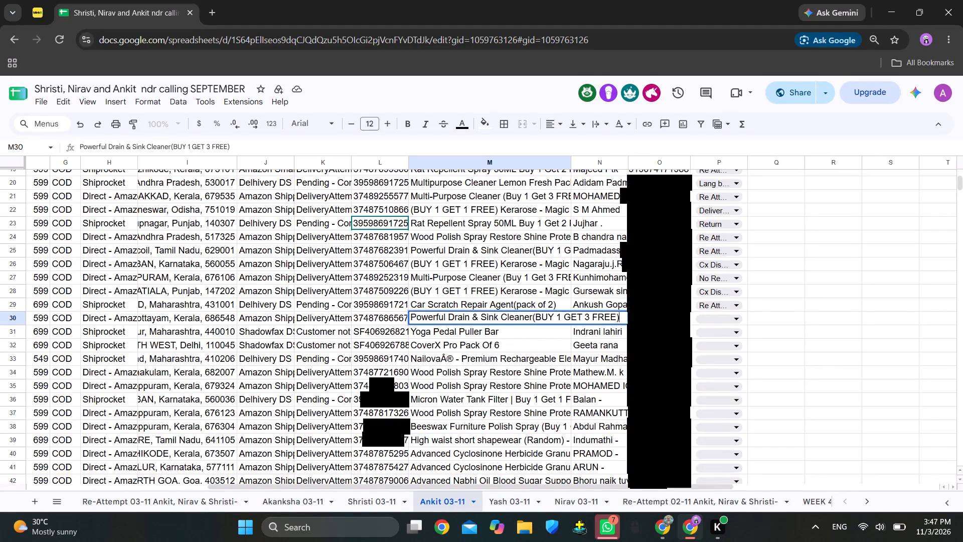
click(640, 321)
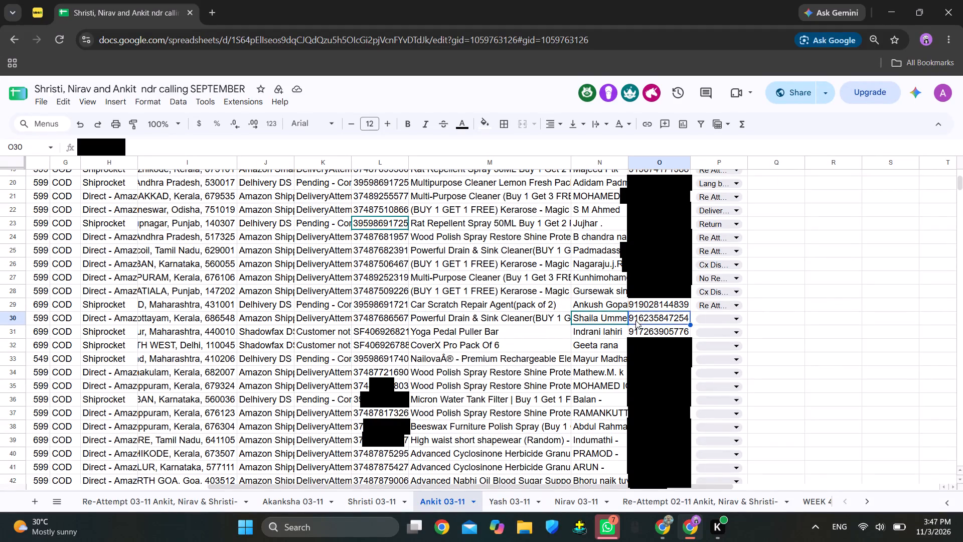
click(606, 319)
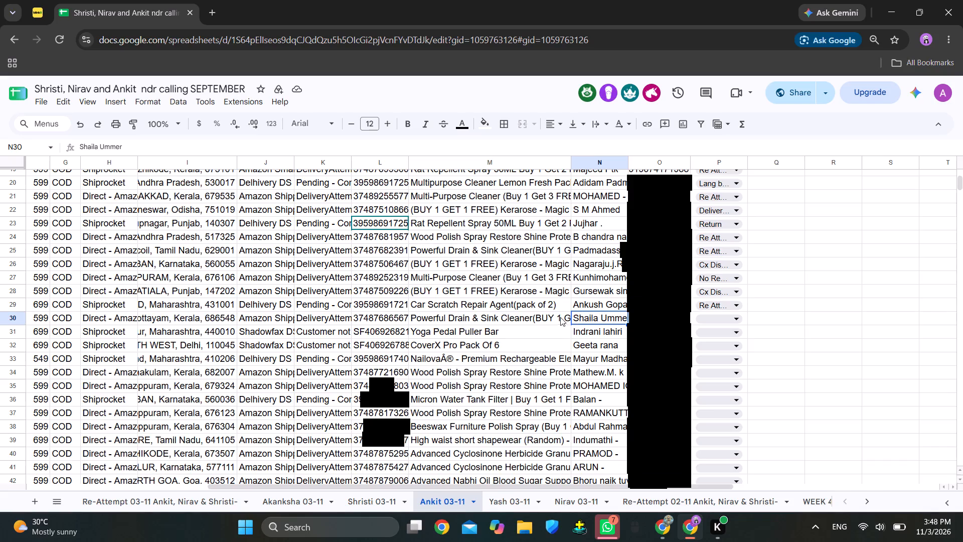
double_click(484, 318)
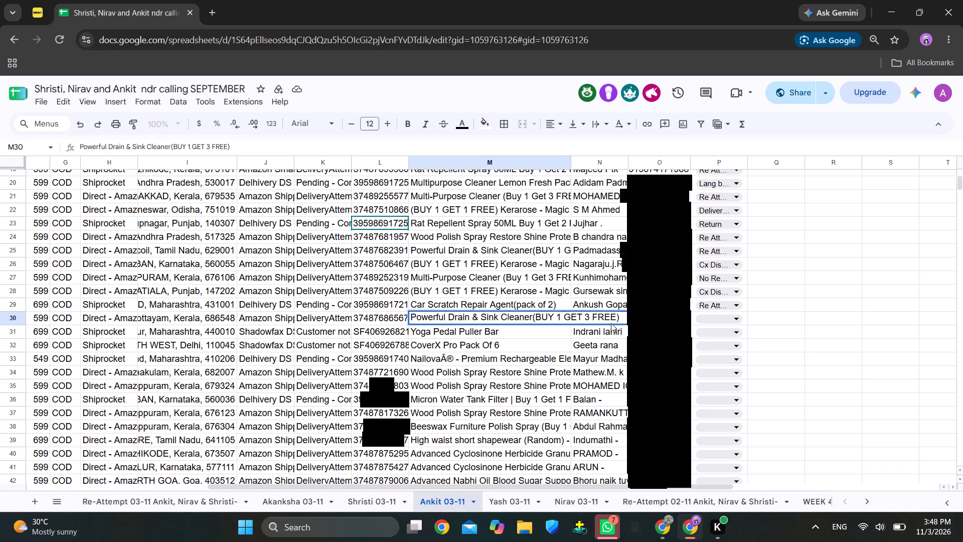
drag(620, 319, 518, 325)
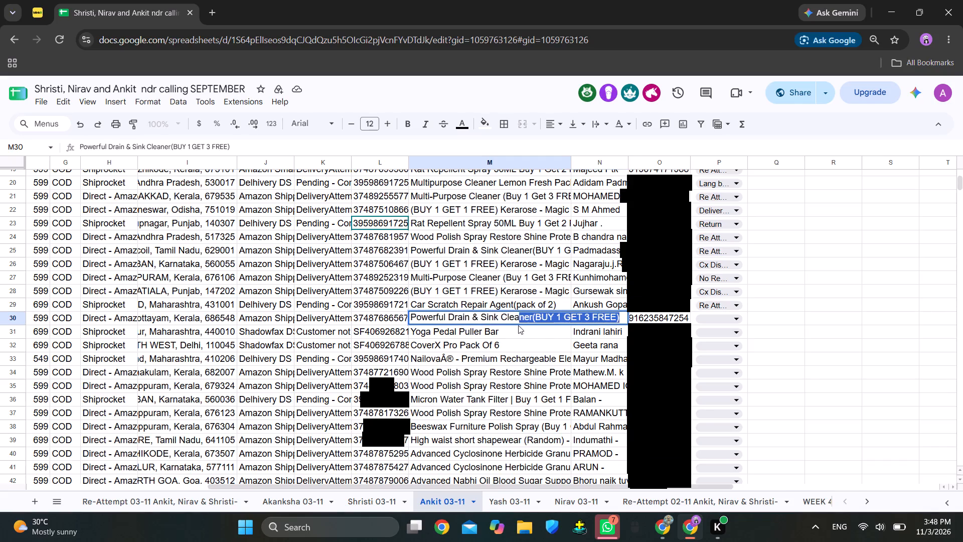
drag(518, 325, 449, 325)
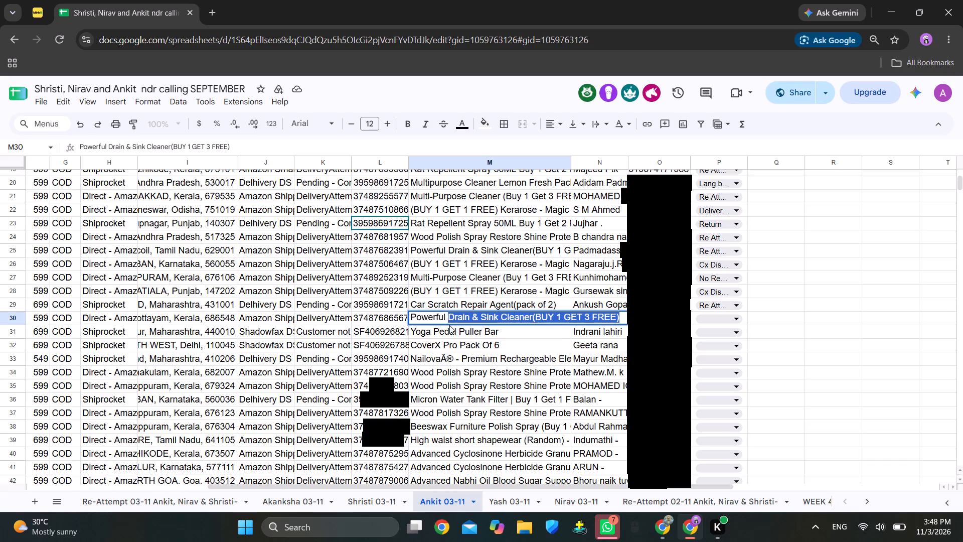
drag(449, 325, 409, 328)
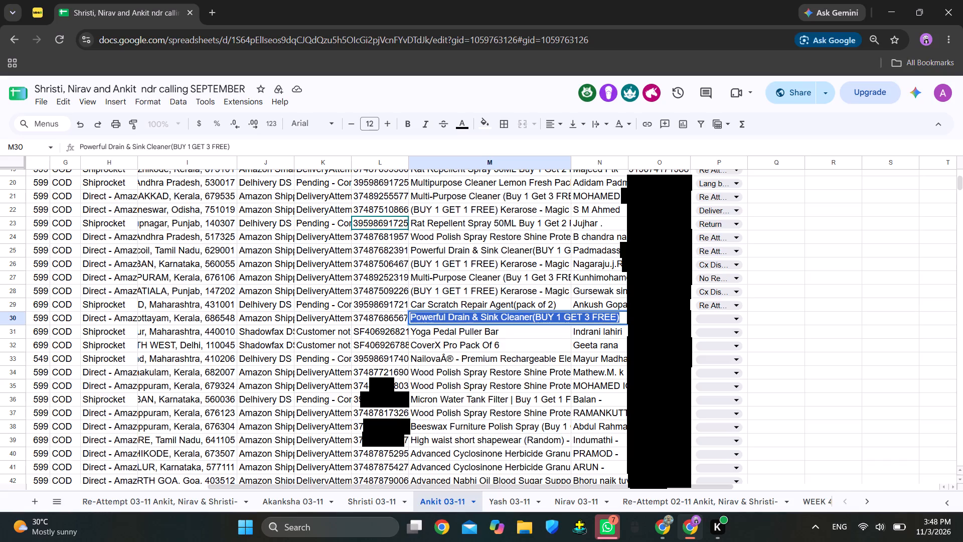
click(395, 318)
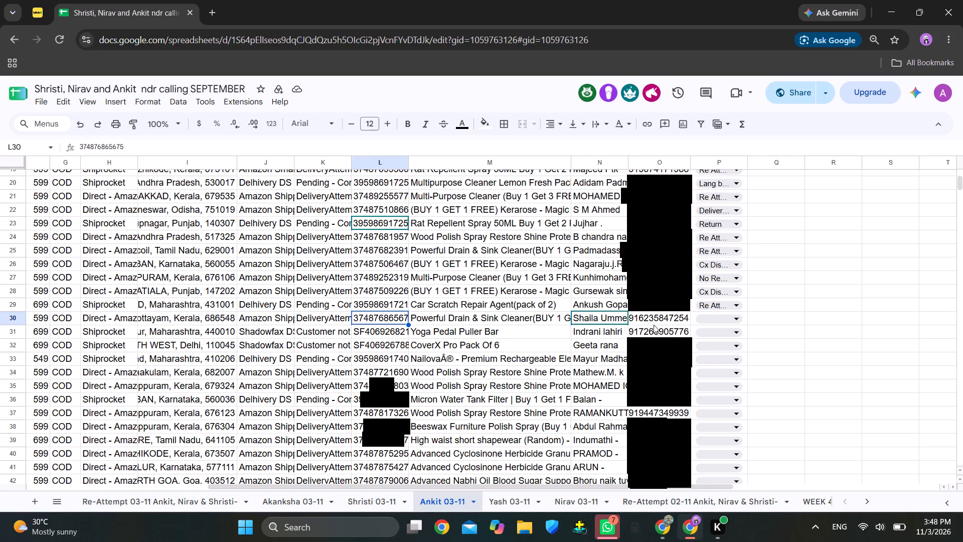
Set the remark of the row 30 Powerful Drain & Sink Cleaner order to Lang barrier.
click(708, 319)
scroll(713, 375, down, 4)
scroll(714, 394, up, 1)
scroll(714, 394, down, 1)
scroll(730, 416, up, 1)
scroll(730, 418, down, 6)
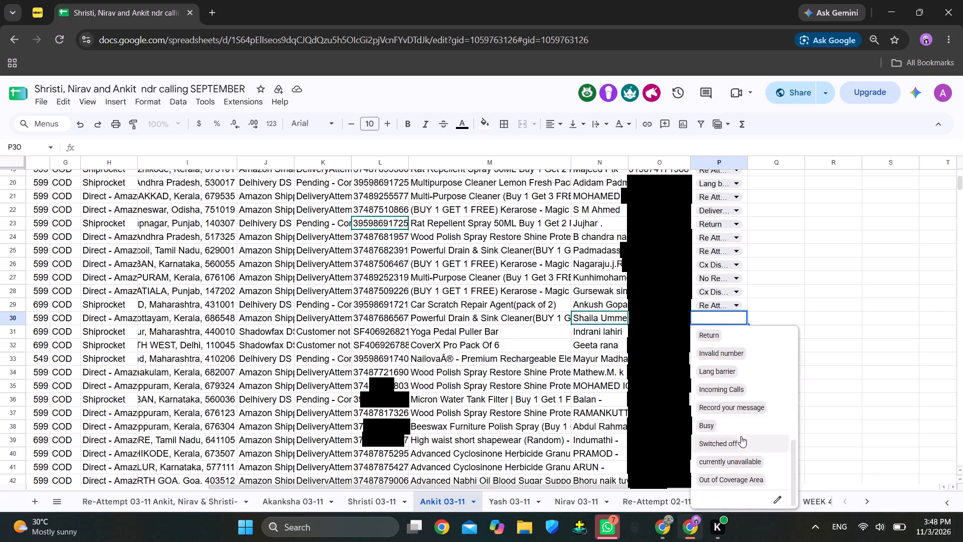
scroll(741, 436, down, 1)
click(721, 372)
Look up the phone number, customer name and delivery address of the row 31 Yoga Pedal Puller Bar order.
click(671, 332)
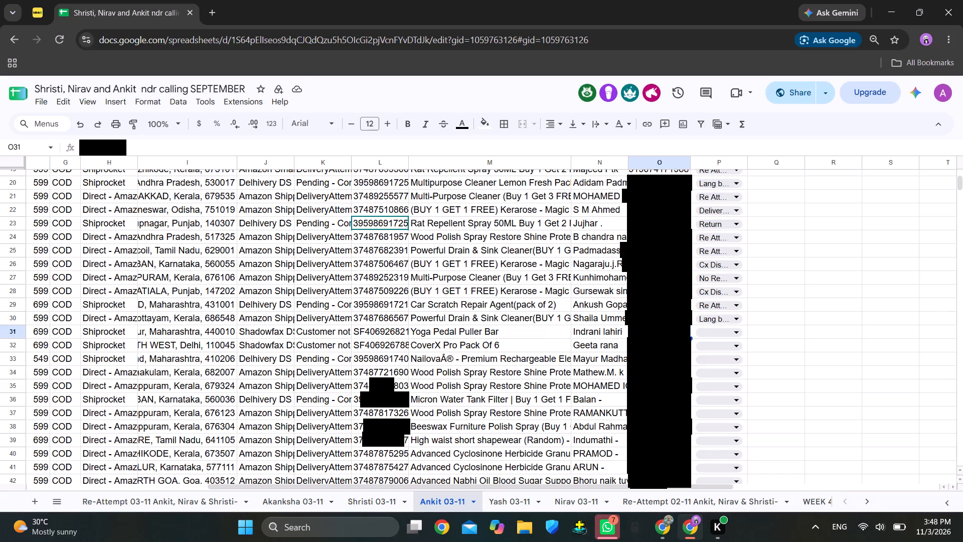
click(608, 332)
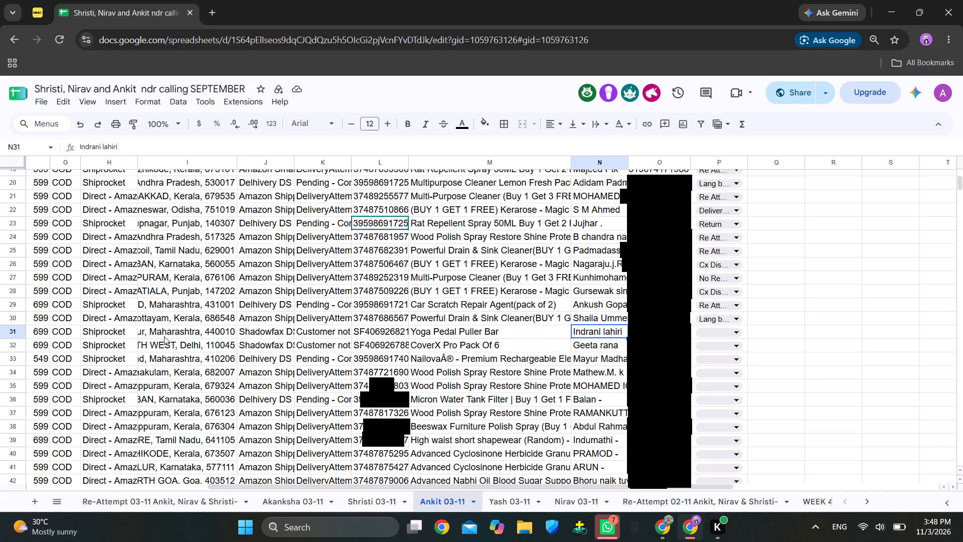
click(180, 330)
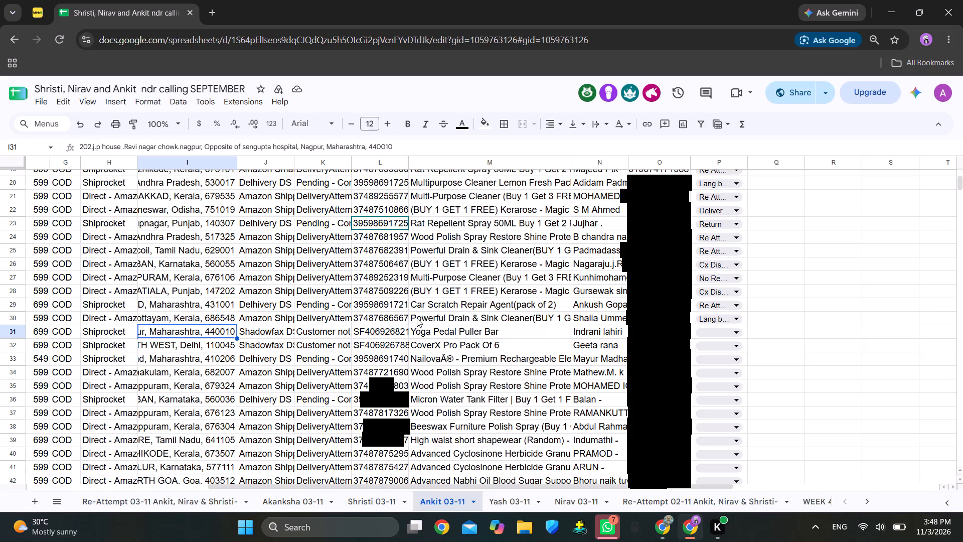
click(610, 330)
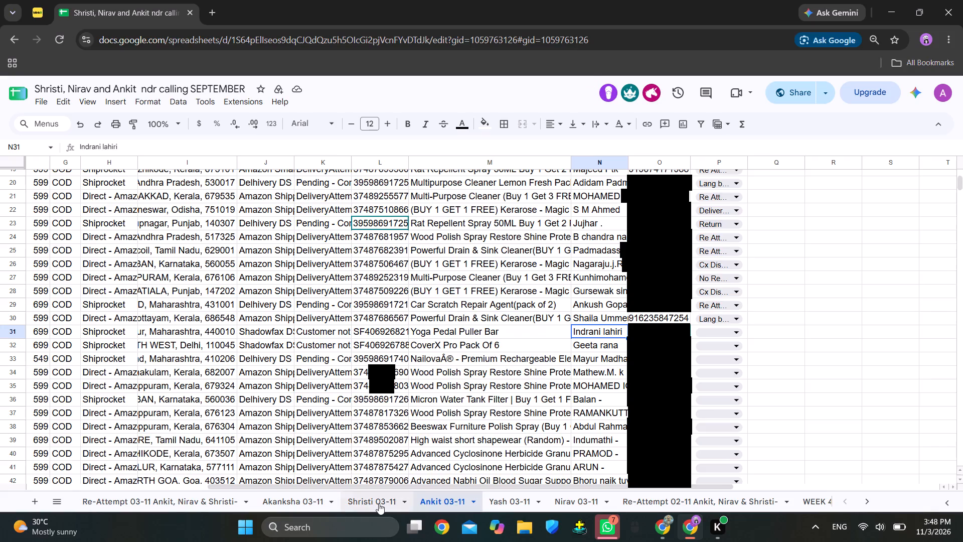
Review the entries on the Akanksha 03-11, Re-Attempt 03-11 and Yash 03-11 sheets.
click(312, 499)
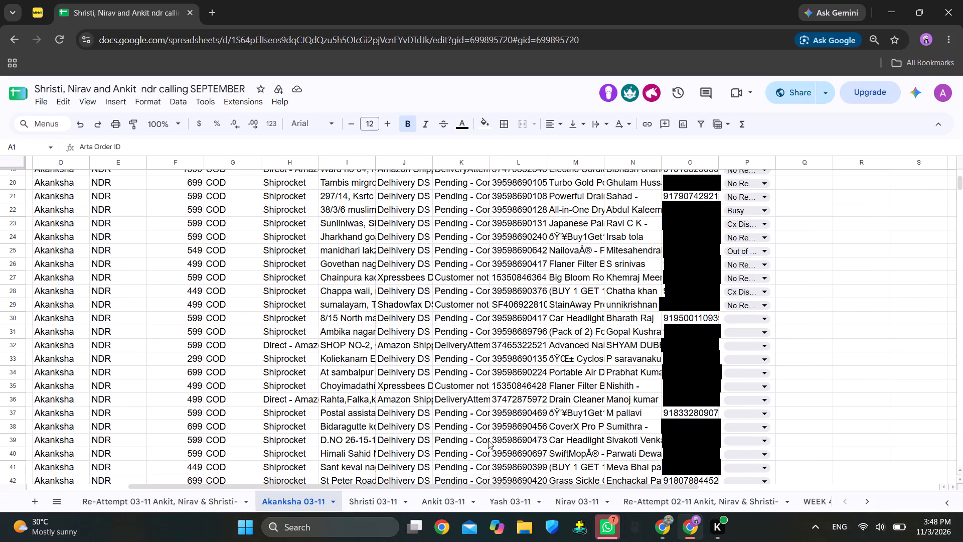
click(224, 497)
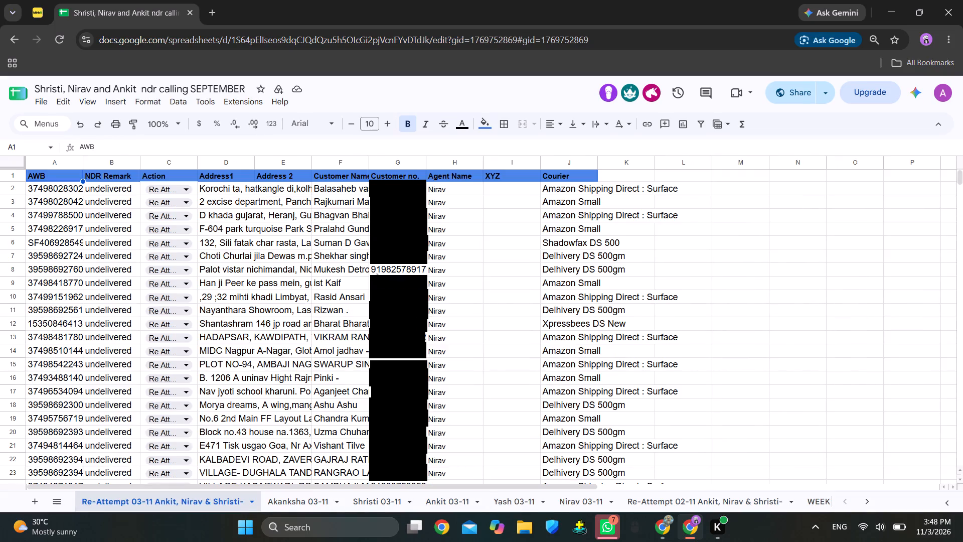
scroll(419, 300, down, 1)
scroll(416, 305, up, 1)
scroll(412, 306, down, 7)
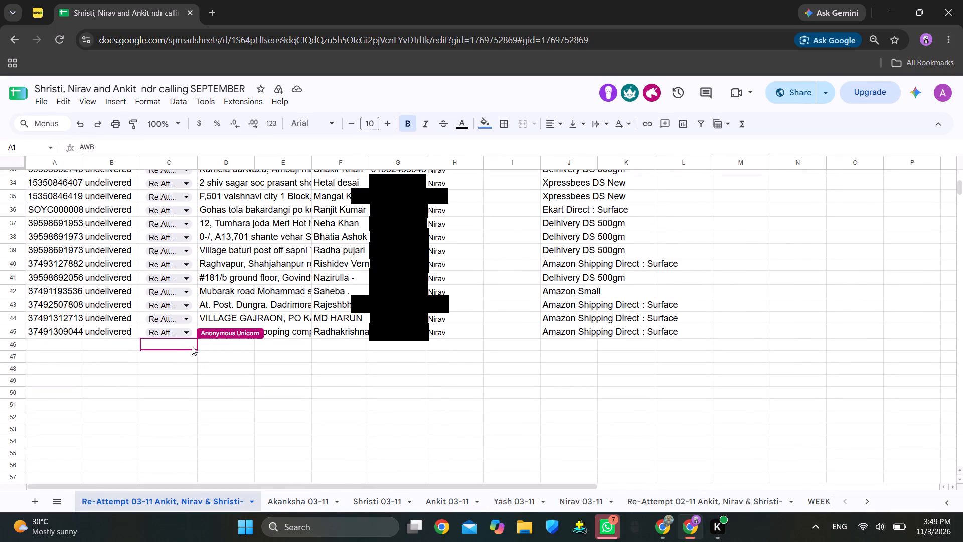
click(502, 502)
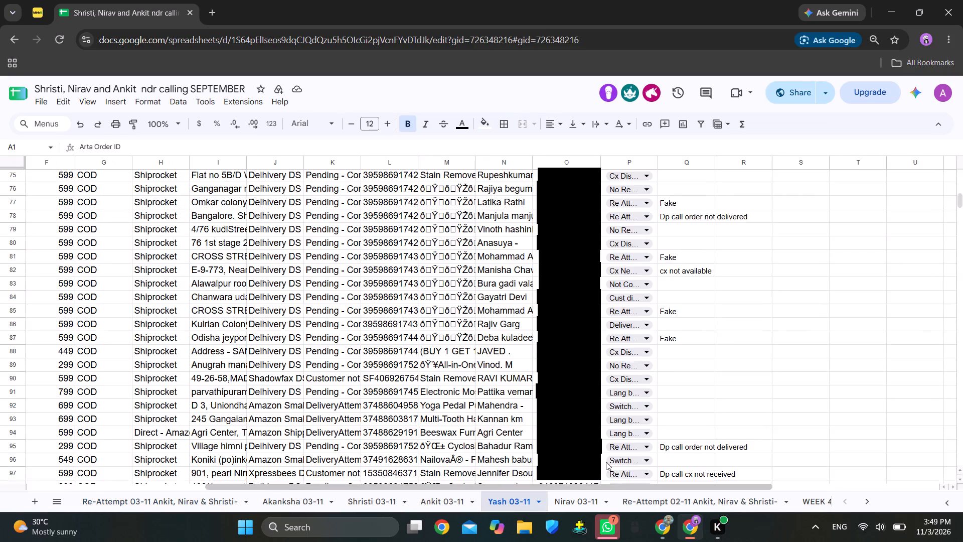
scroll(789, 391, down, 4)
scroll(788, 392, up, 1)
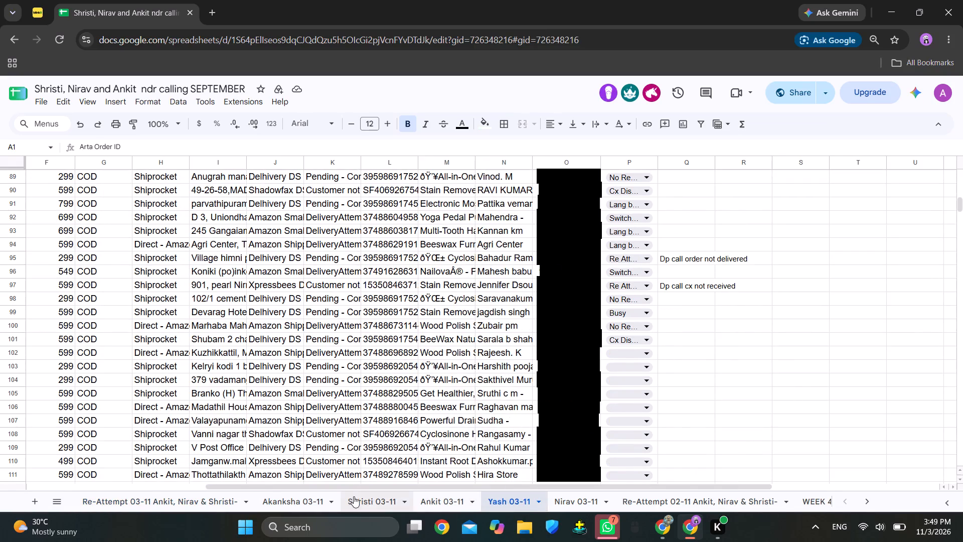
On the Ankit 03-11 sheet, set the row 31 Yoga Pedal Puller Bar order's remark to Re Attempt and select its tracking number.
click(437, 502)
scroll(669, 389, down, 1)
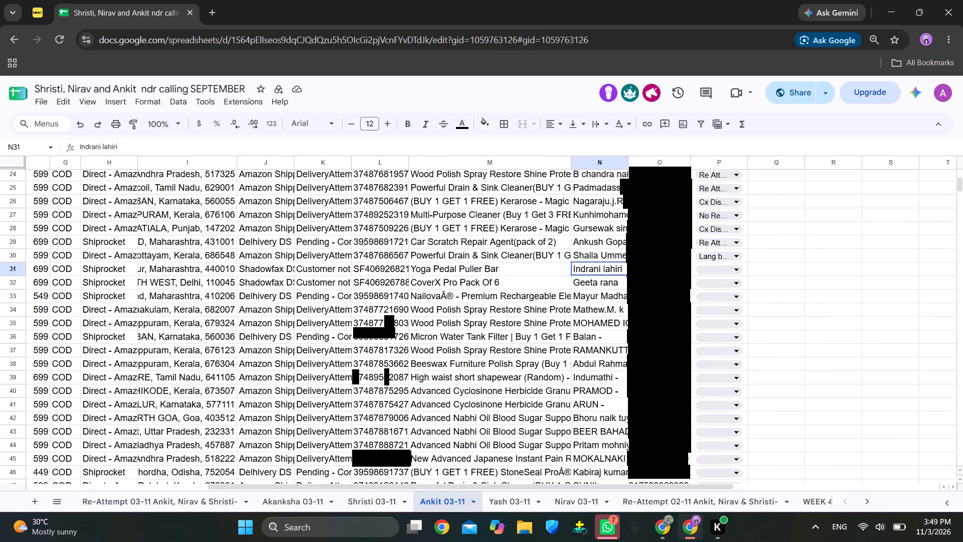
click(717, 265)
click(722, 270)
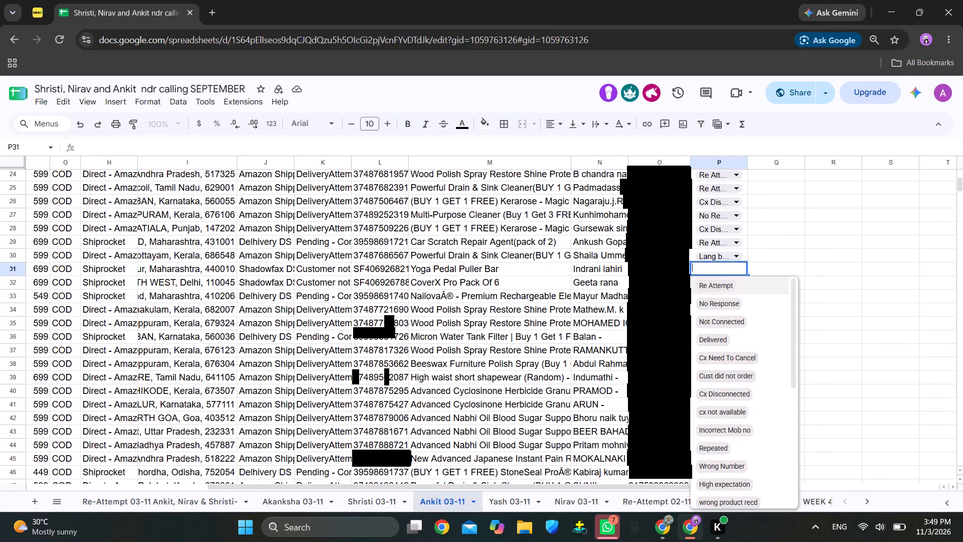
click(720, 283)
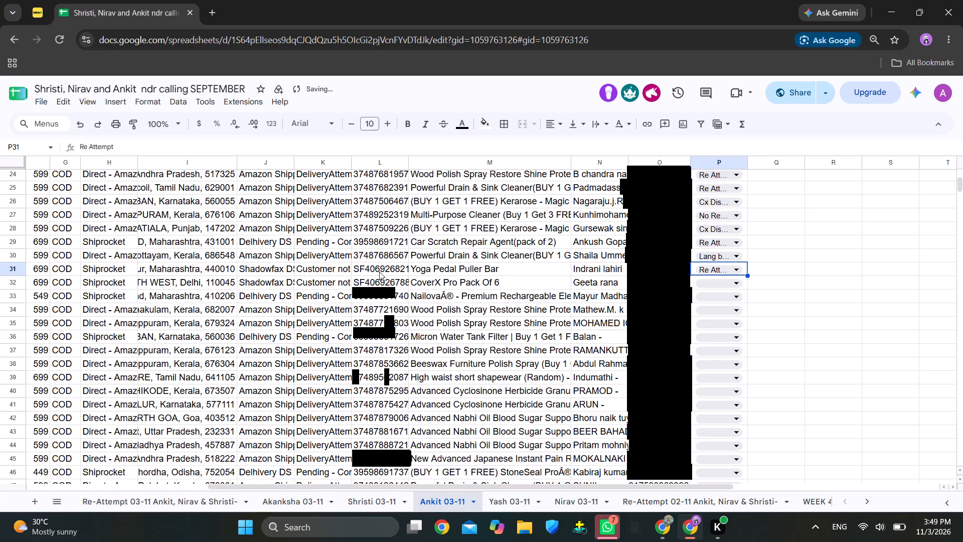
click(386, 269)
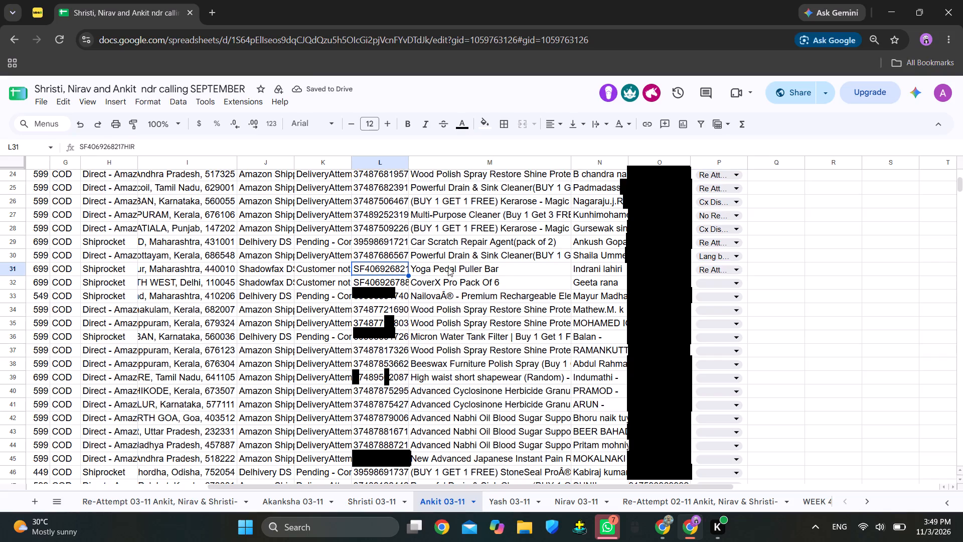
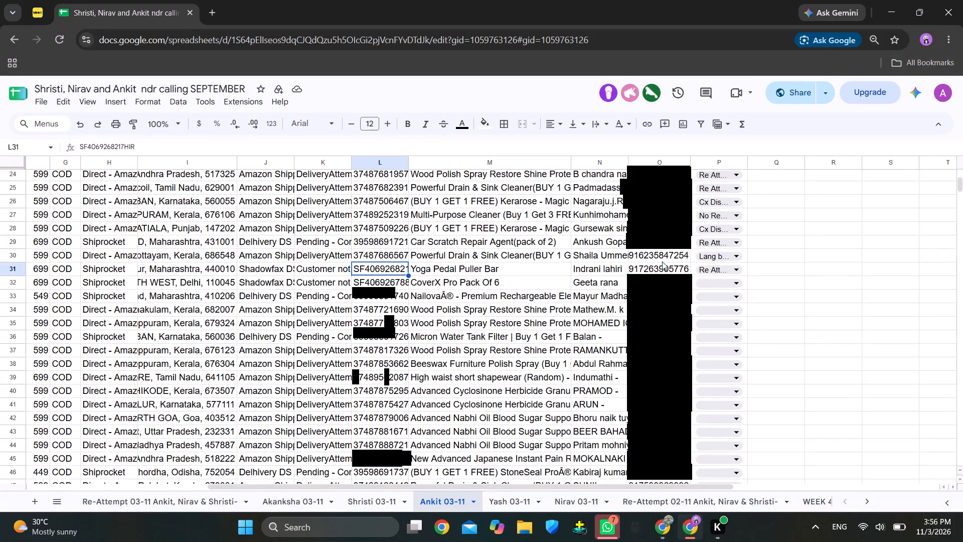
Check the customer name, product and delivery address of the row 32 CoverX Pro Pack Of 6 order and set its remark to Re Attempt.
click(615, 281)
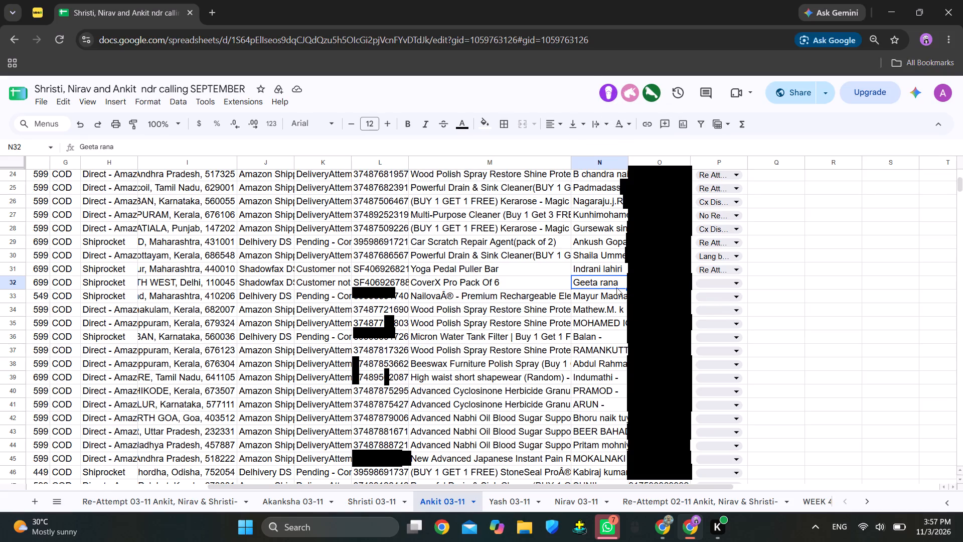
double_click(530, 280)
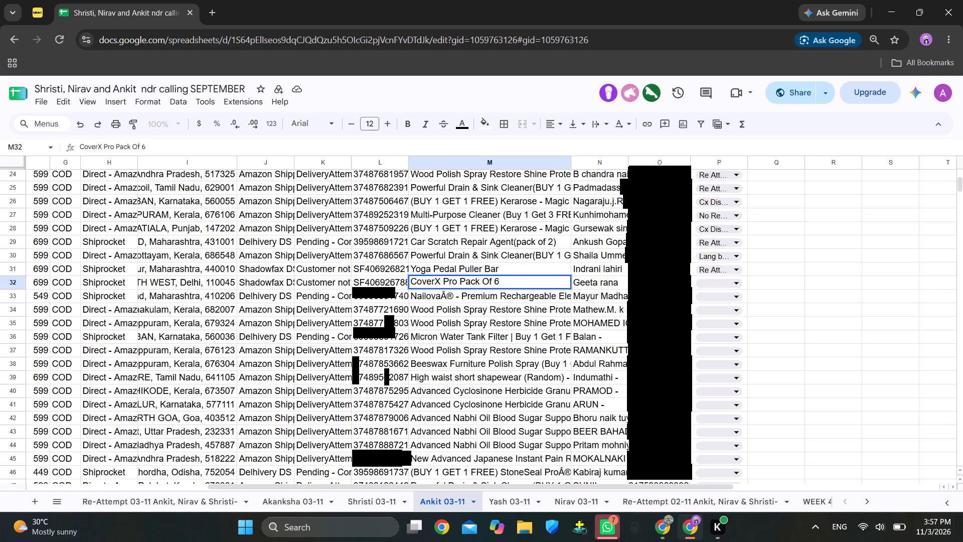
drag(522, 281, 414, 286)
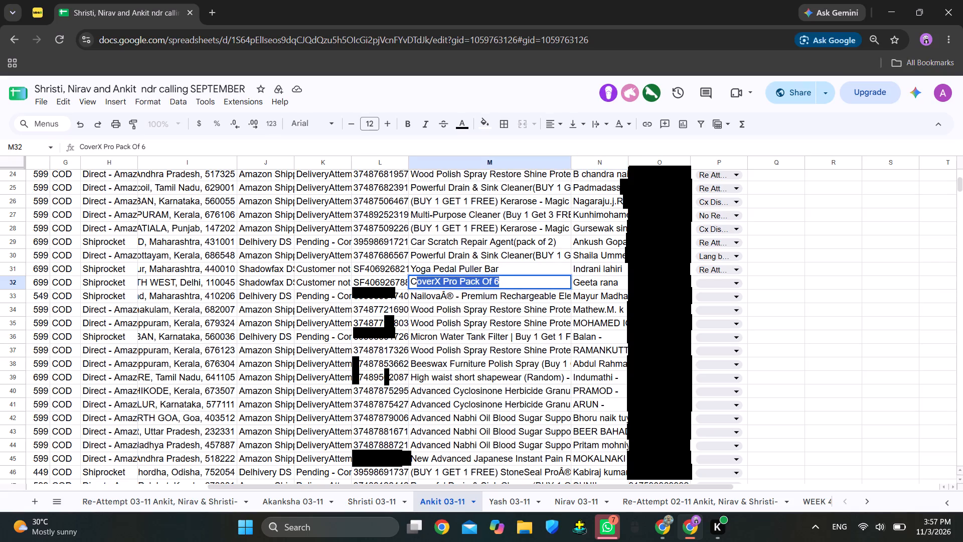
drag(414, 286, 411, 284)
click(188, 280)
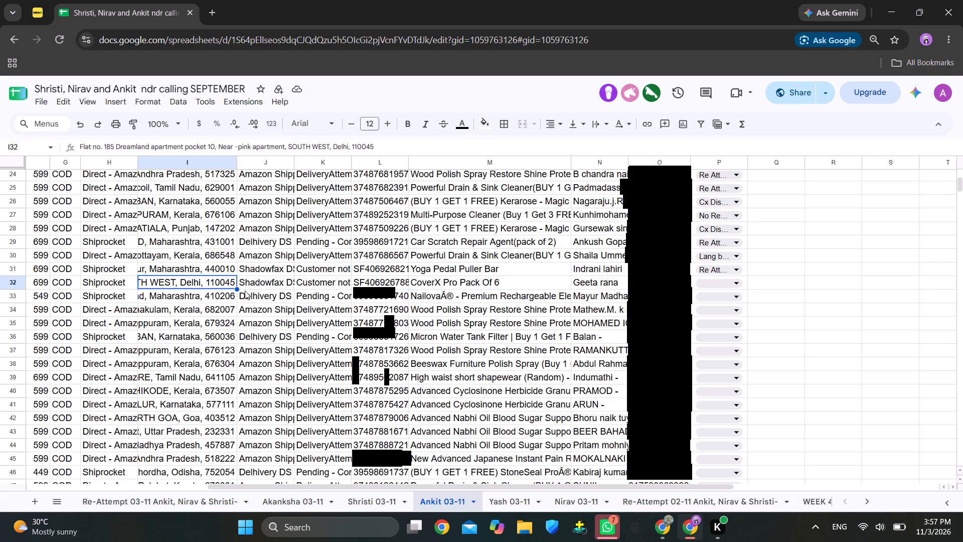
drag(386, 146, 381, 148)
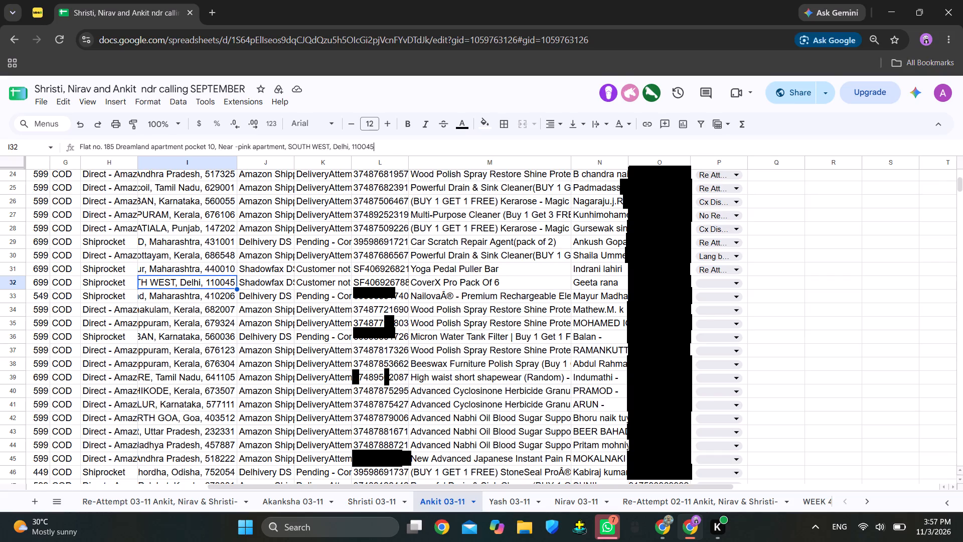
drag(381, 148, 80, 162)
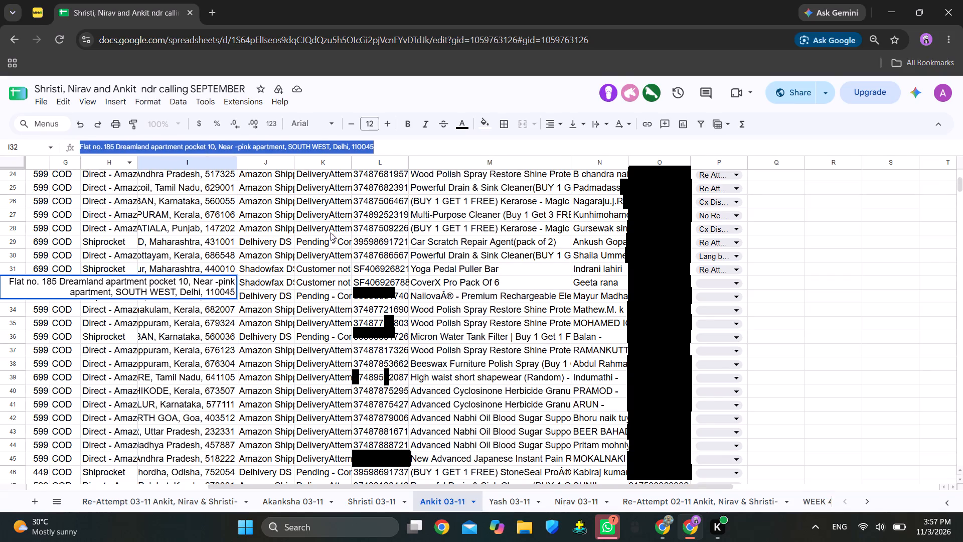
click(722, 283)
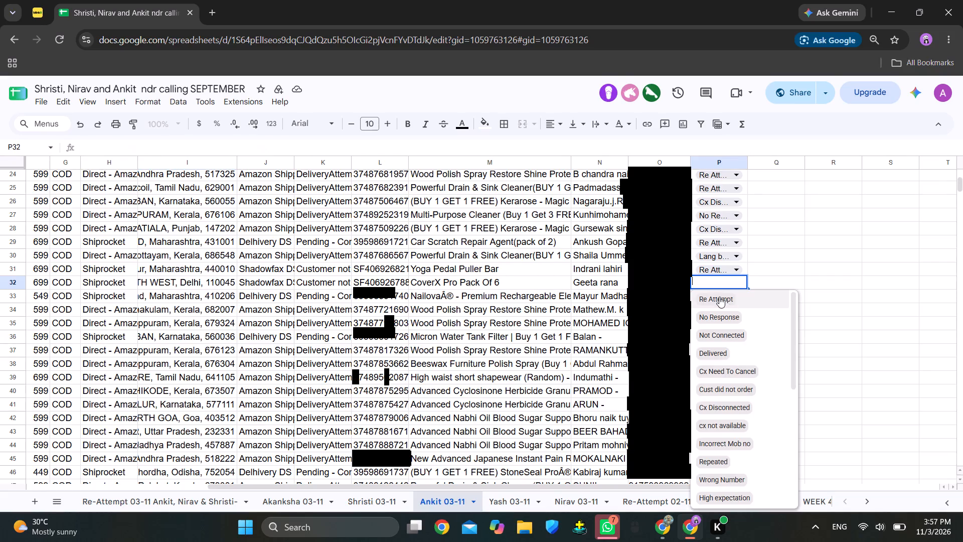
click(721, 297)
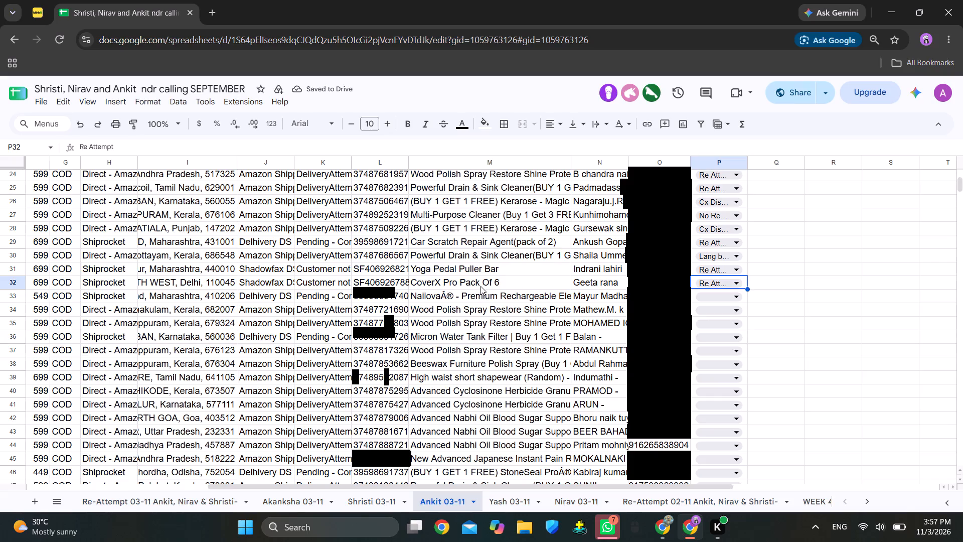
Check the row 33 electric nail clipper order's contact details, glance at the Akanksha and Re-Attempt 03-11 sheets, and set its remark to Re Attempt.
click(675, 296)
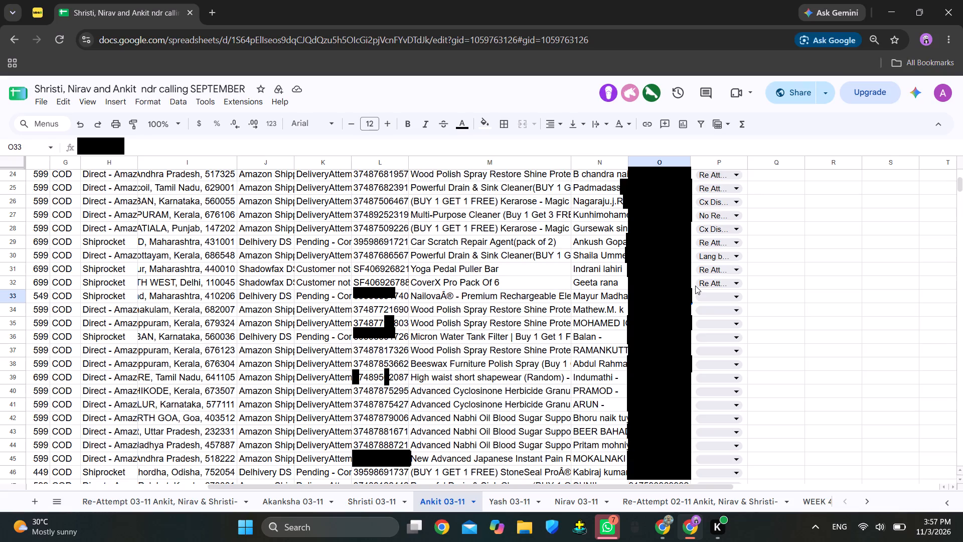
click(602, 297)
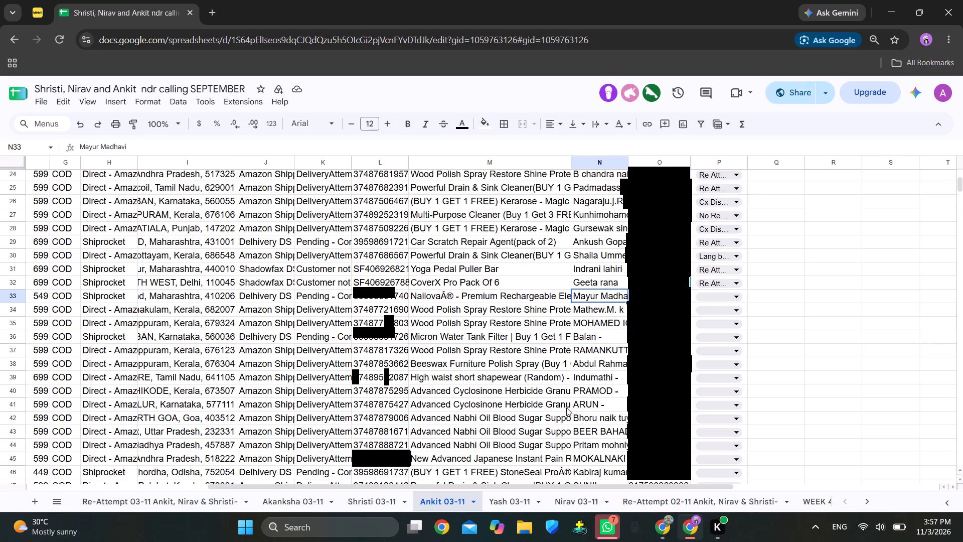
click(297, 500)
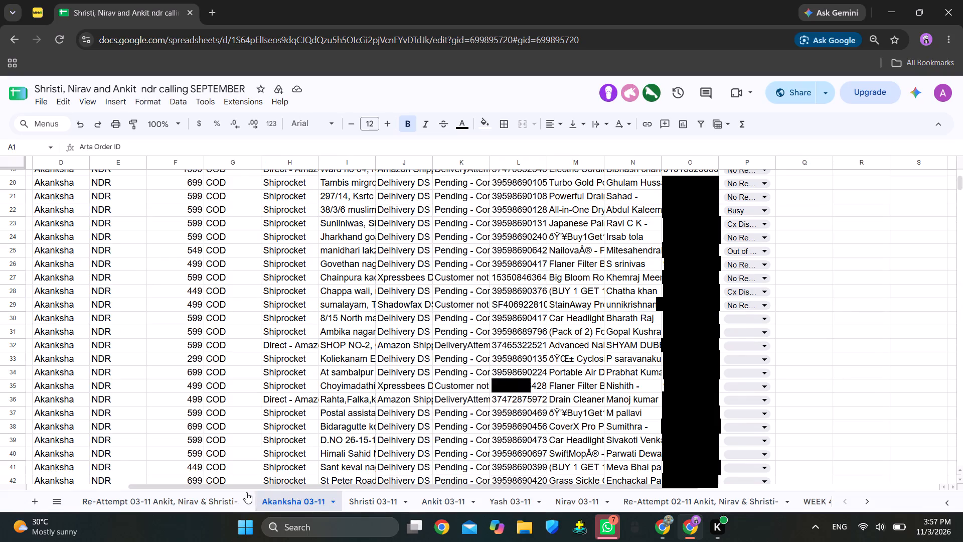
click(195, 499)
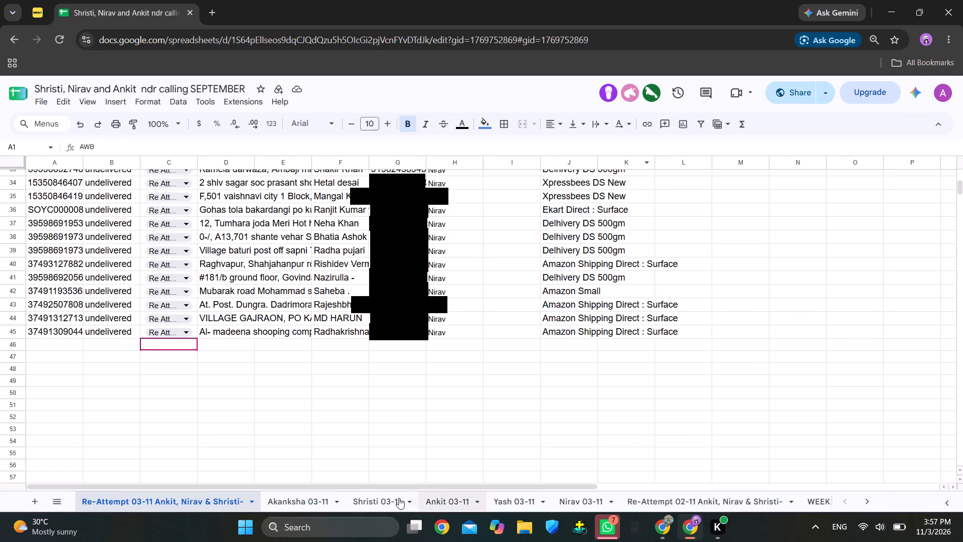
click(440, 496)
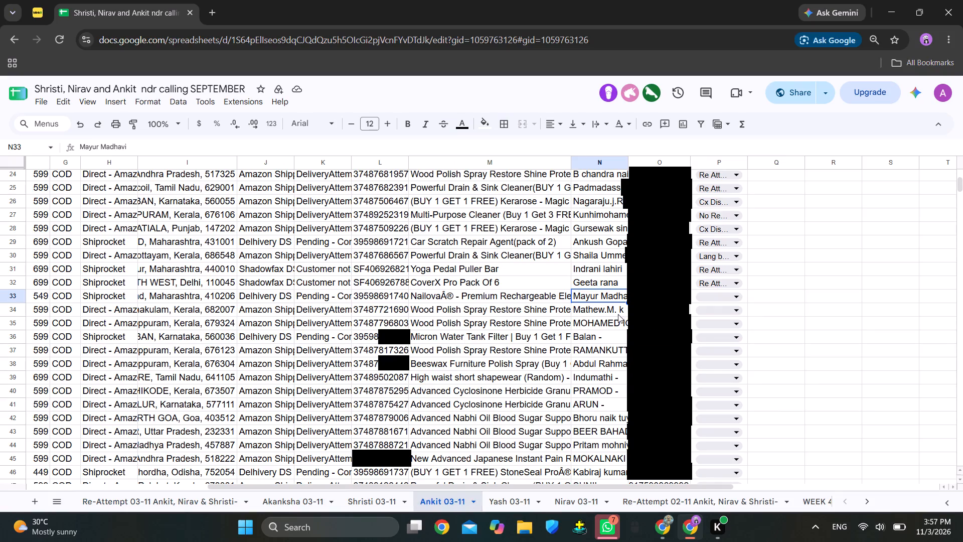
click(551, 294)
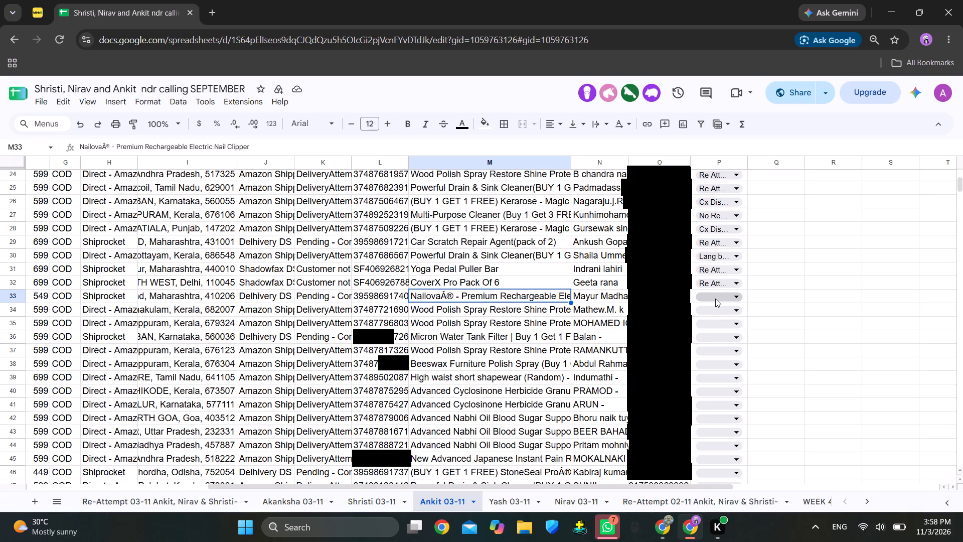
click(716, 299)
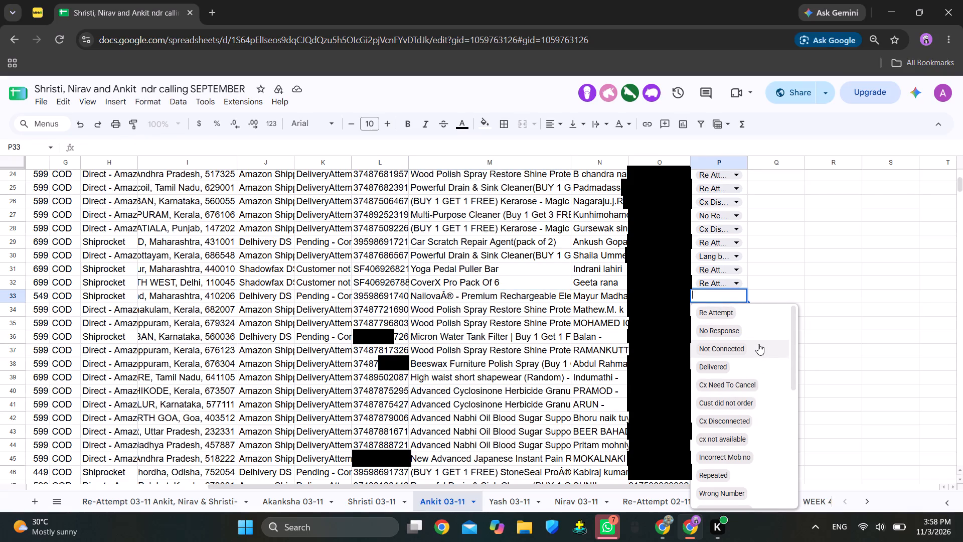
click(718, 313)
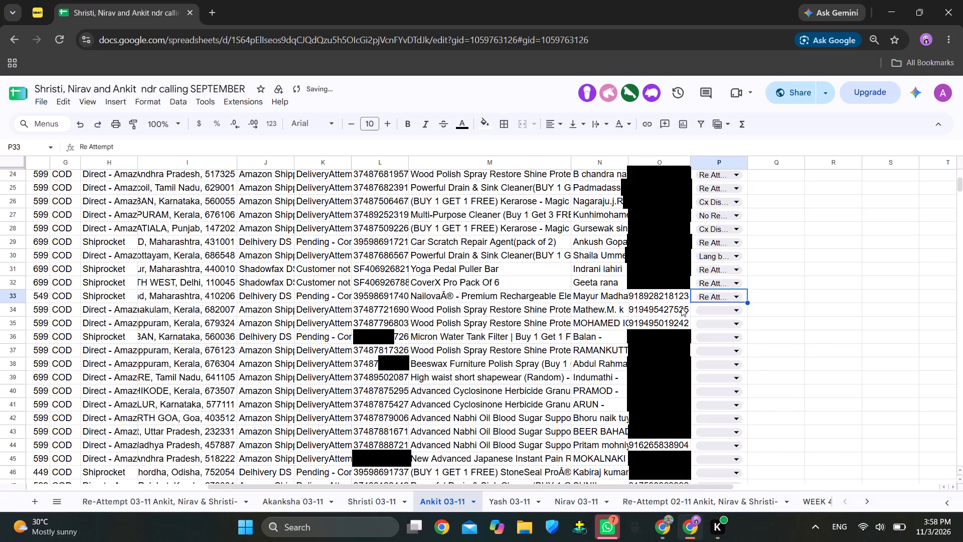
Check the phone number and customer name of the row 34 Wood Polish Spray order and set its remark to Incoming Calls.
click(680, 307)
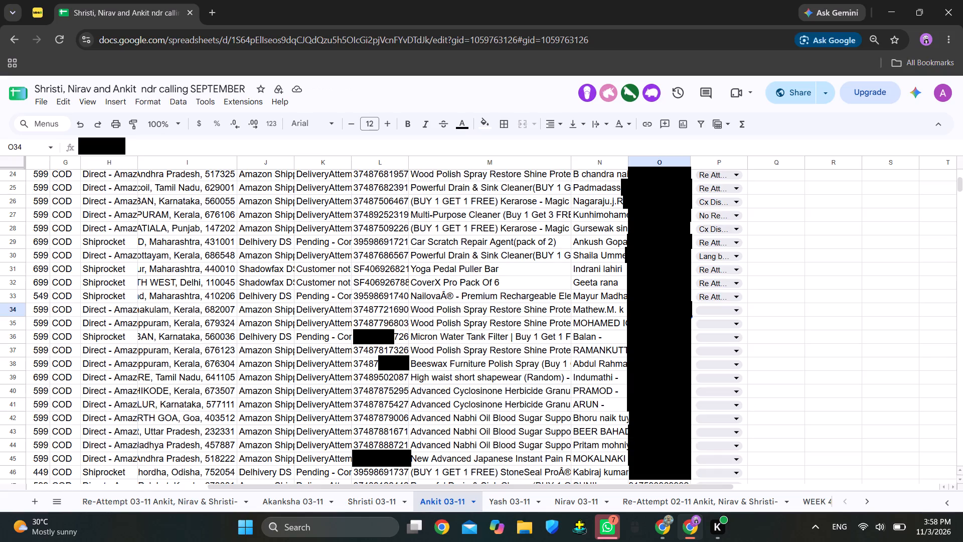
click(603, 309)
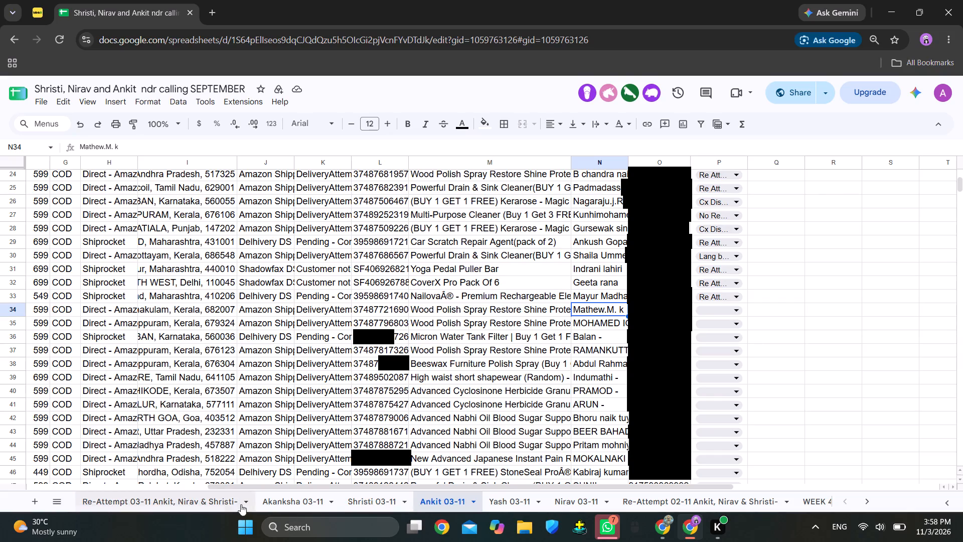
click(268, 501)
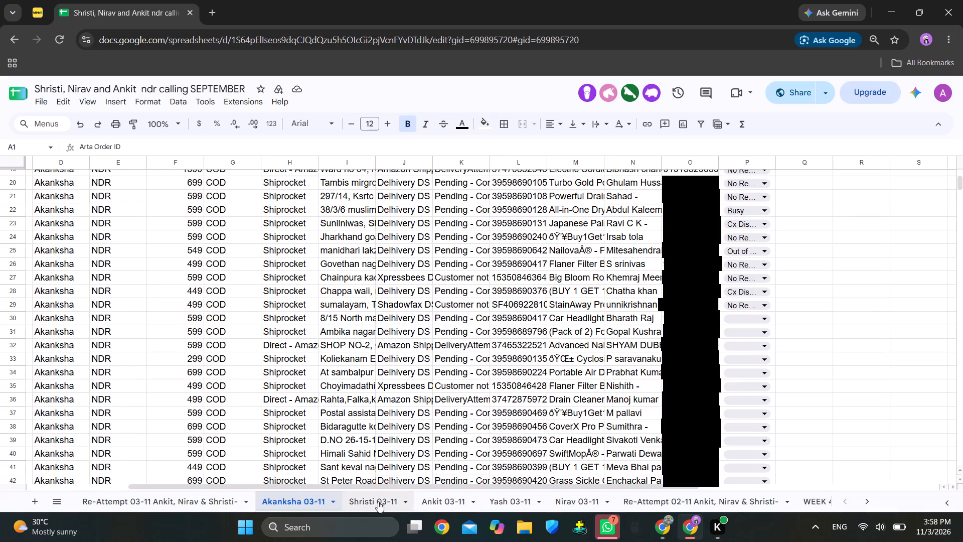
click(432, 504)
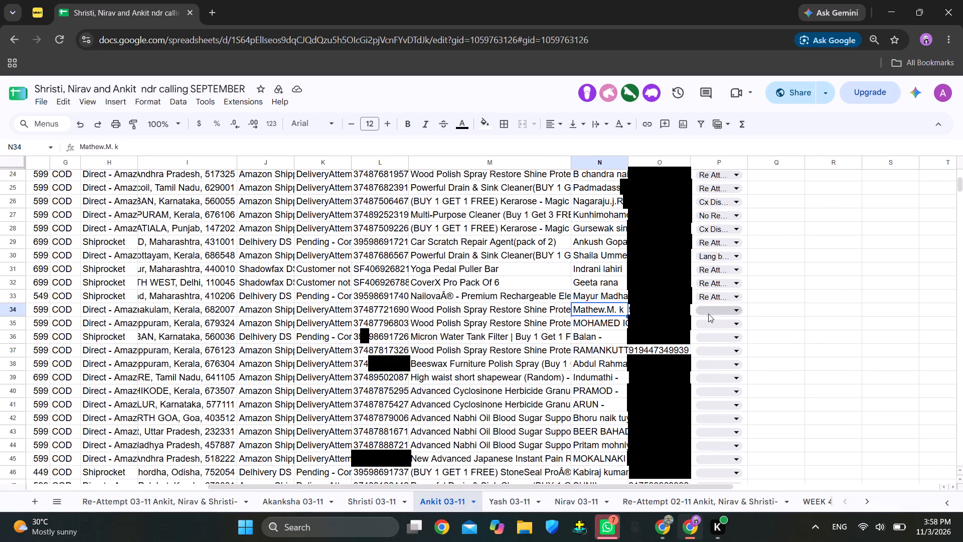
click(711, 312)
scroll(738, 433, down, 1)
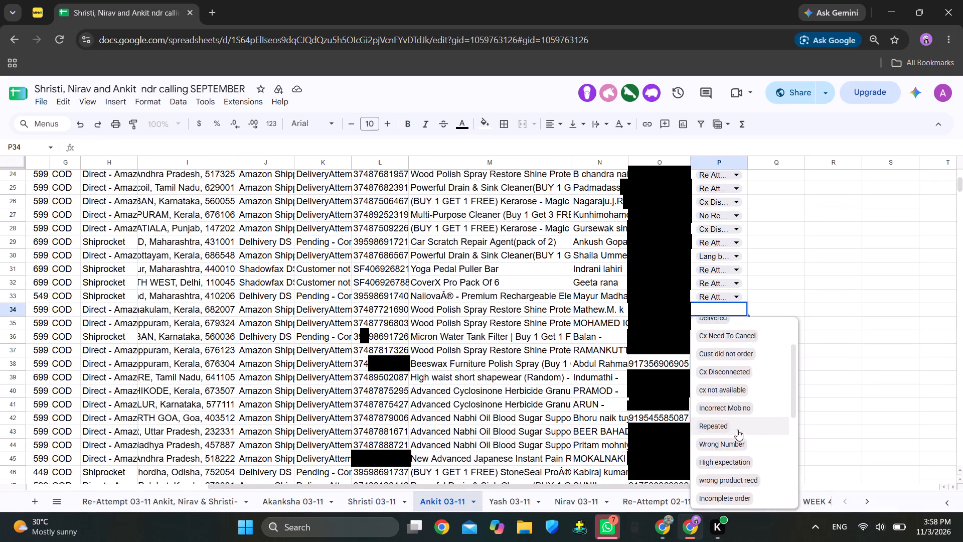
scroll(737, 430, down, 2)
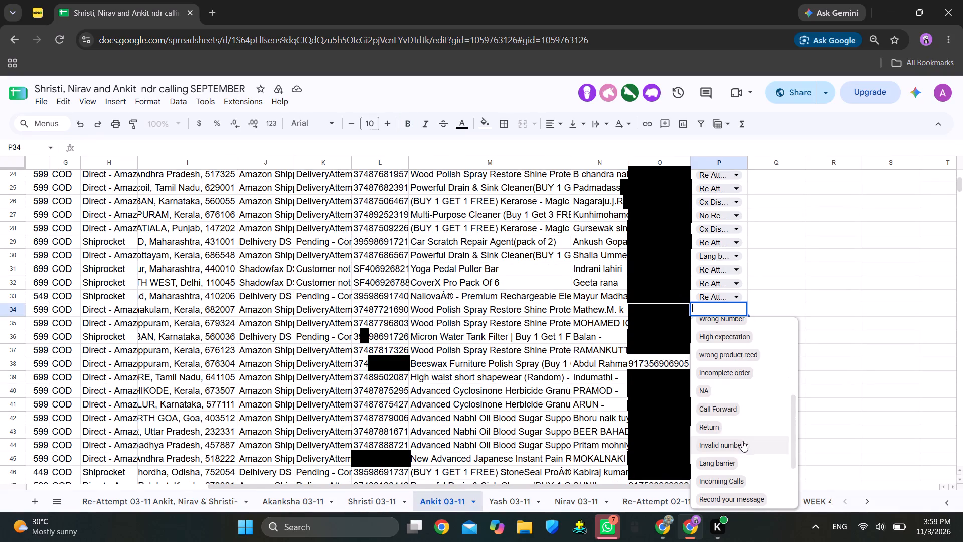
click(726, 478)
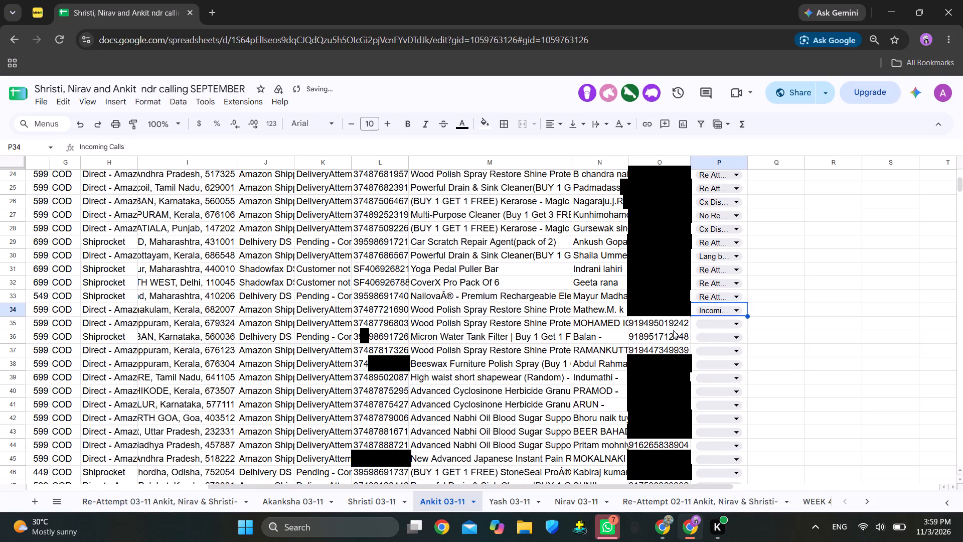
Check the row 35 Wood Polish Spray order's contact, product and delivery status, set its remark to Re Attempt, and select its tracking number.
click(670, 323)
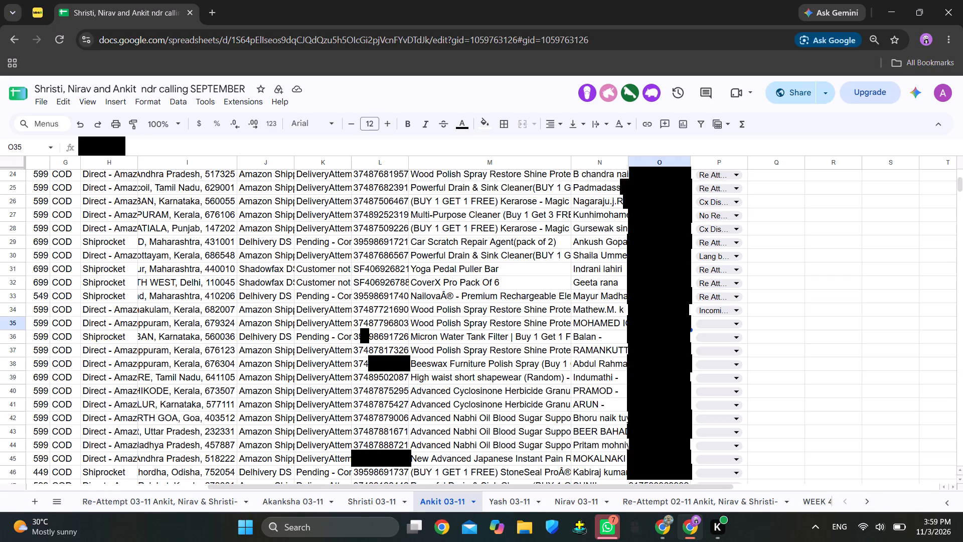
click(602, 327)
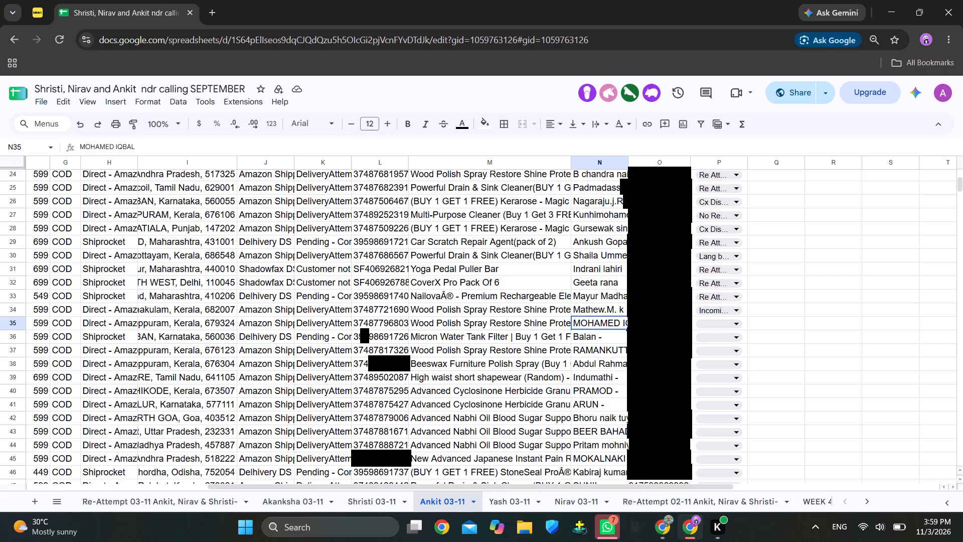
click(551, 323)
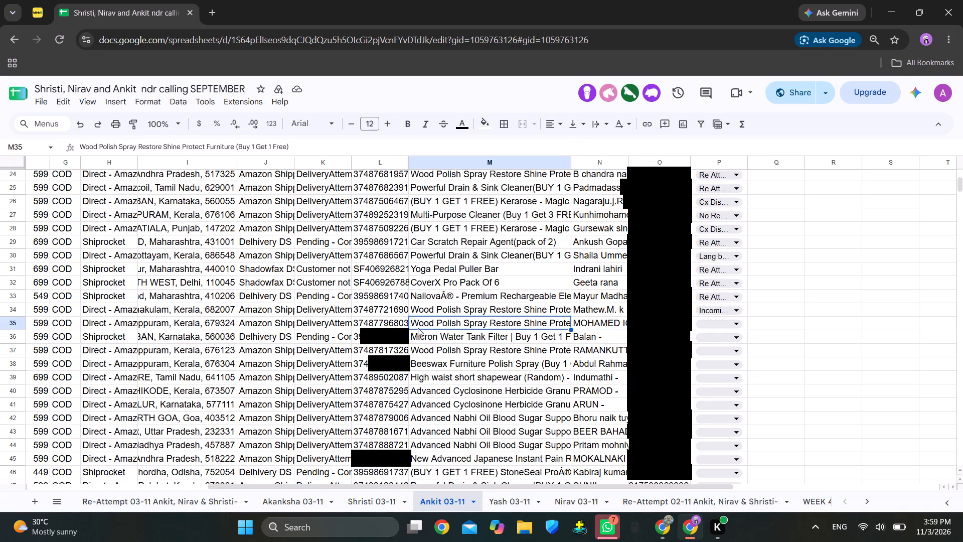
click(326, 325)
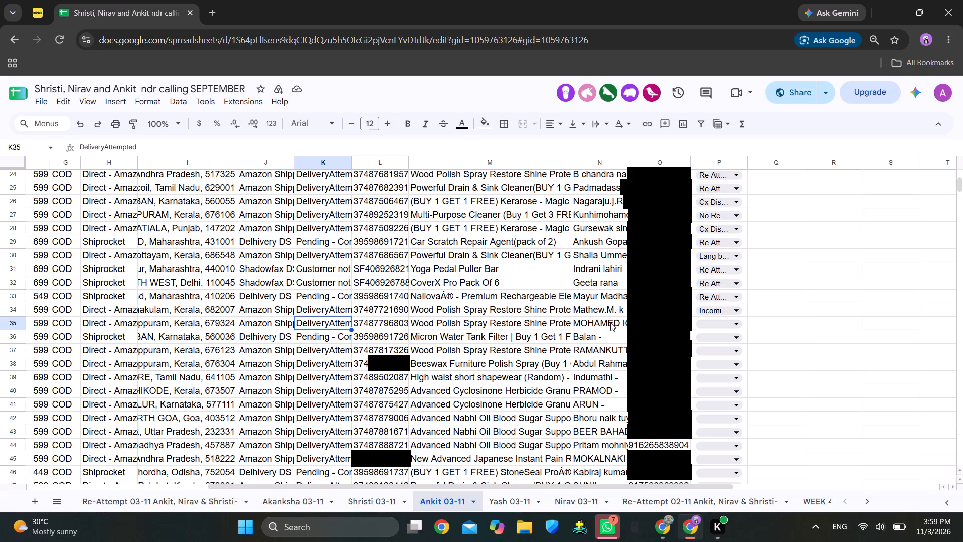
scroll(821, 308, down, 1)
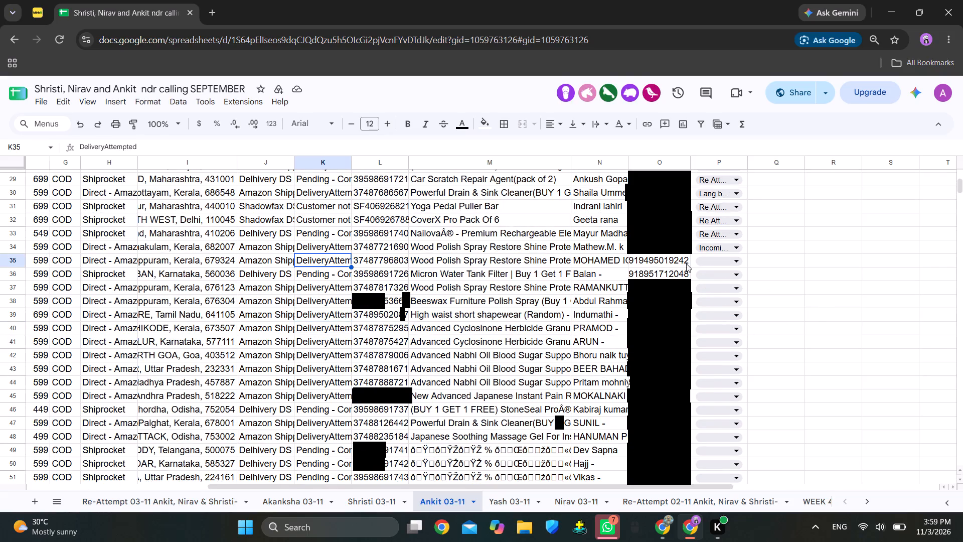
click(716, 262)
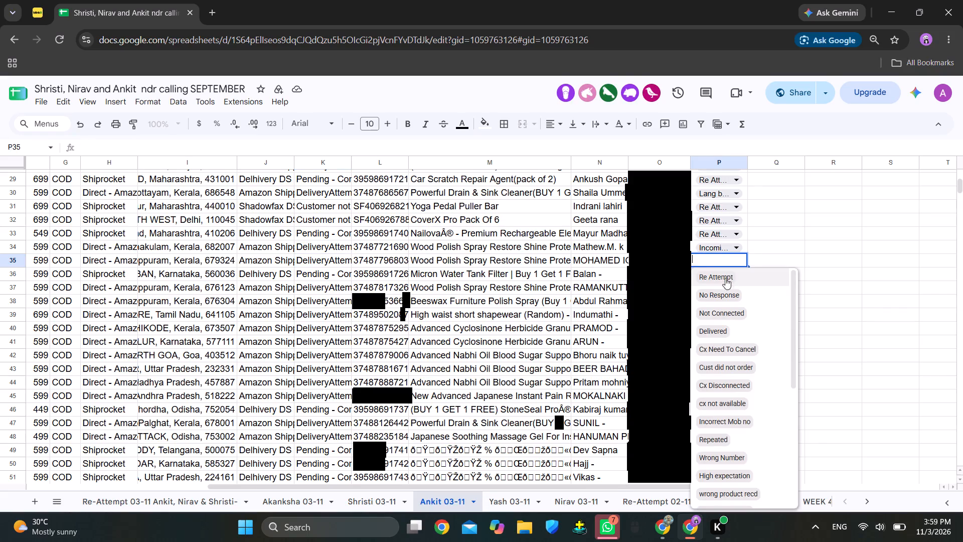
click(723, 277)
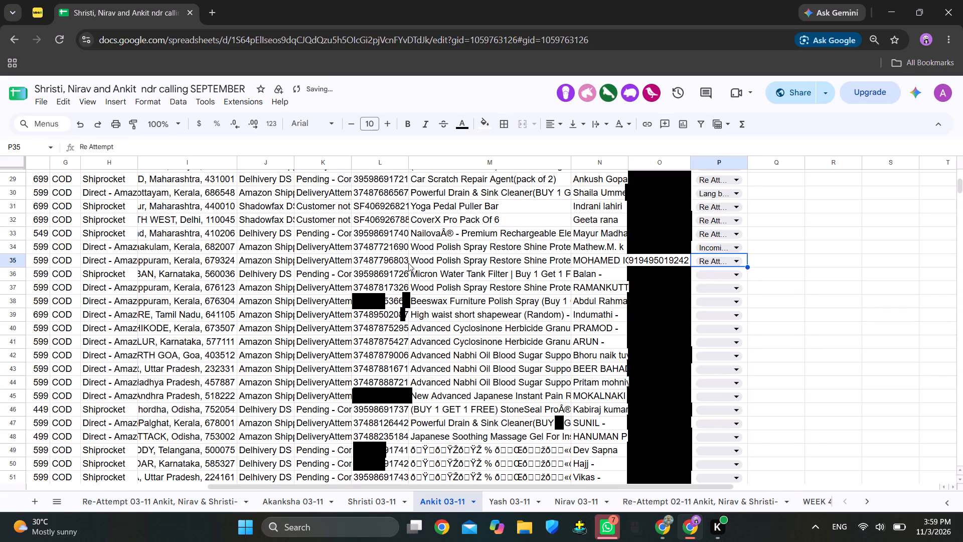
click(394, 263)
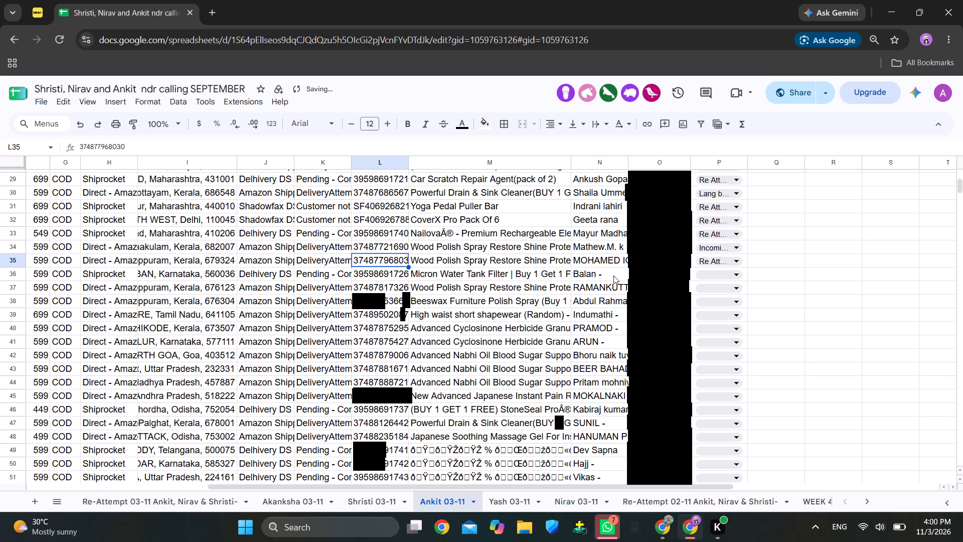
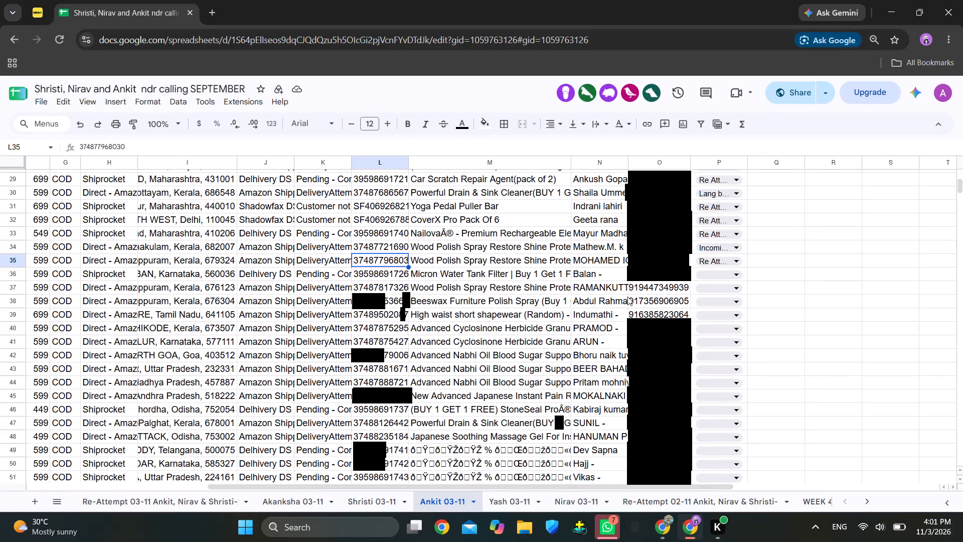
Check the customer name of the row 36 Micron Water Tank Filter order and set its remark to Cx Disconnected.
click(610, 273)
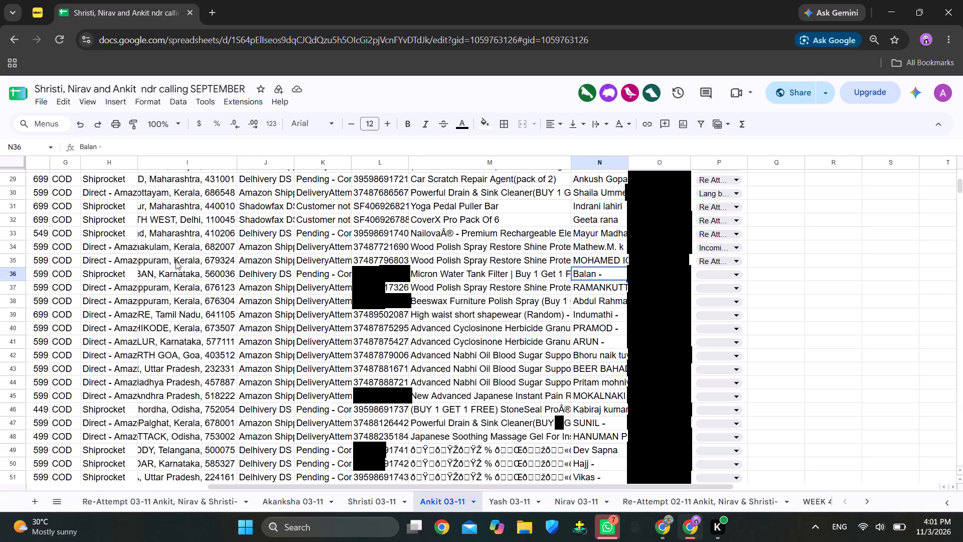
click(718, 276)
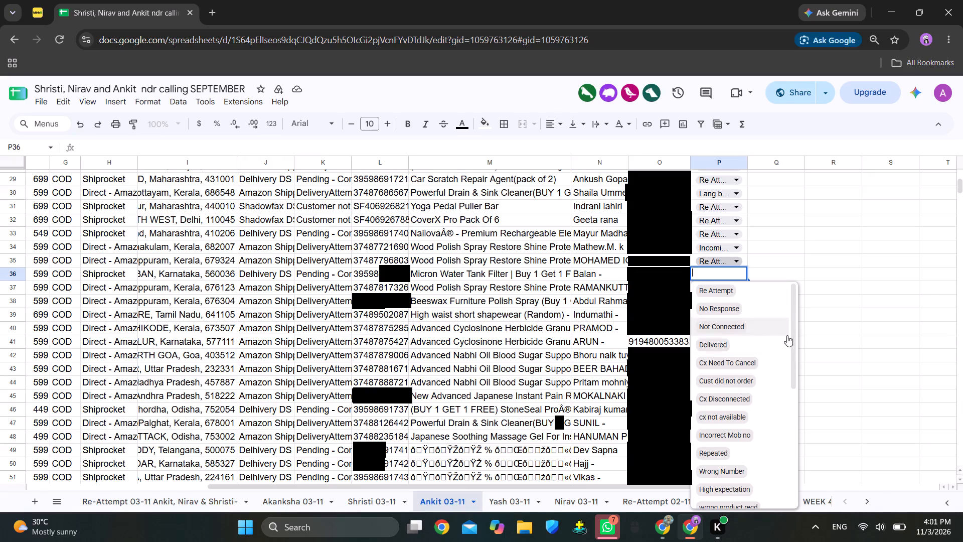
click(713, 400)
Check the phone number of the row 37 Wood Polish Spray order and set its remark to Not Connected.
click(668, 289)
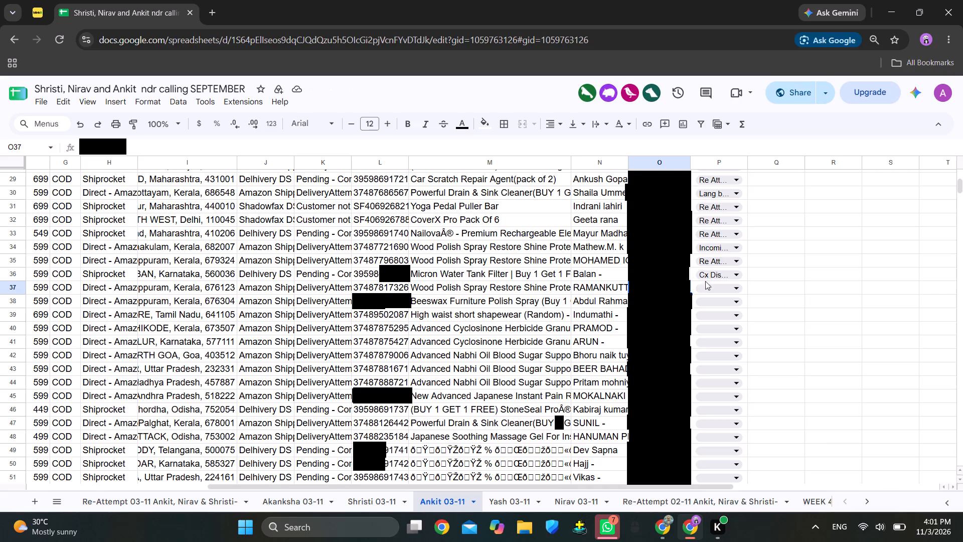
click(717, 291)
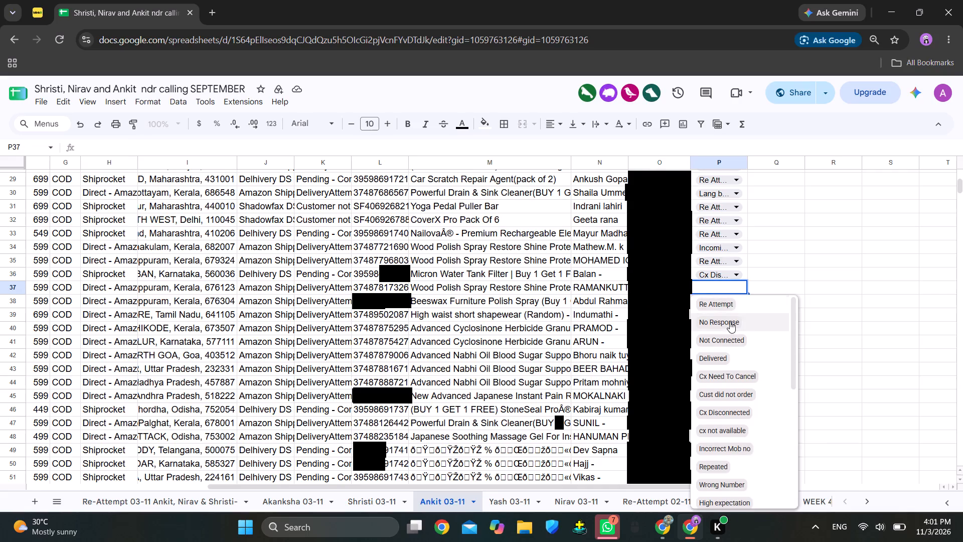
click(729, 335)
Check the phone number and customer name of the row 38 Beeswax Furniture Polish Spray order.
click(678, 304)
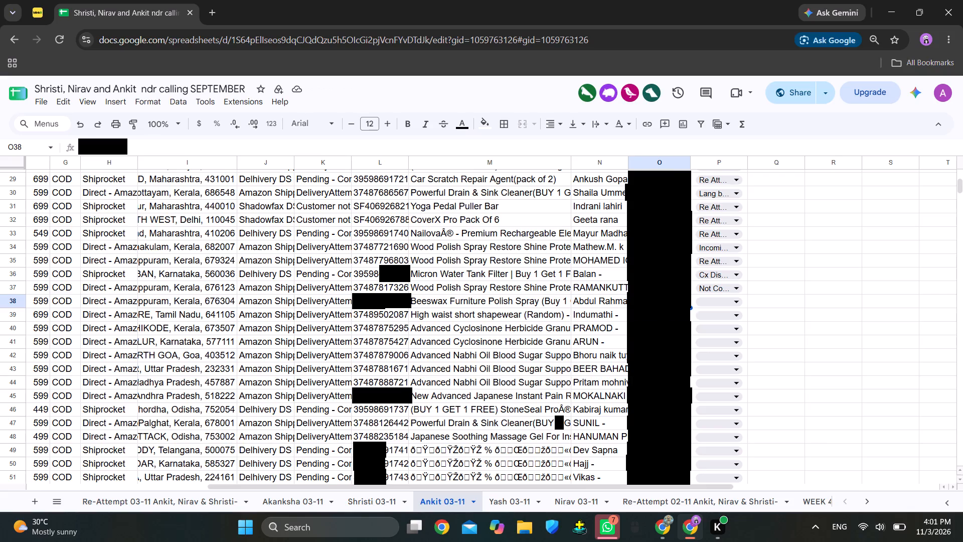
click(606, 305)
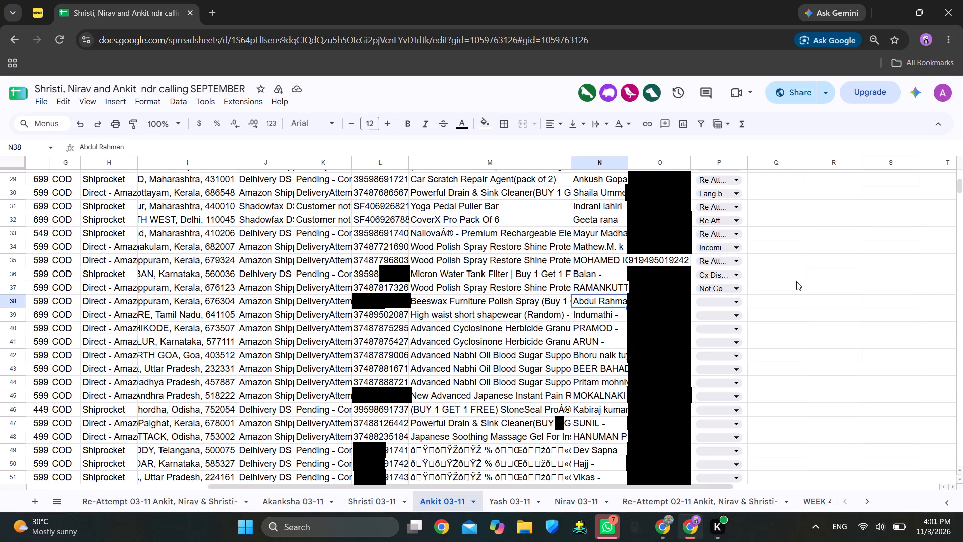
Examine how far the call remarks are filled in on the Yash 03-11 sheet, and return to the Ankit 03-11 sheet.
click(504, 503)
scroll(696, 352, down, 10)
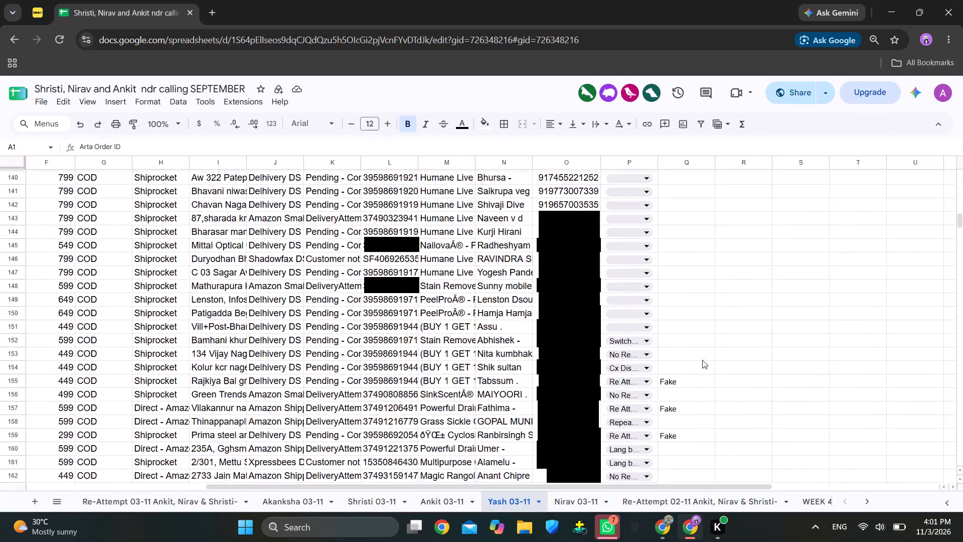
scroll(702, 360, down, 6)
scroll(714, 360, up, 4)
scroll(714, 360, down, 1)
scroll(715, 357, up, 2)
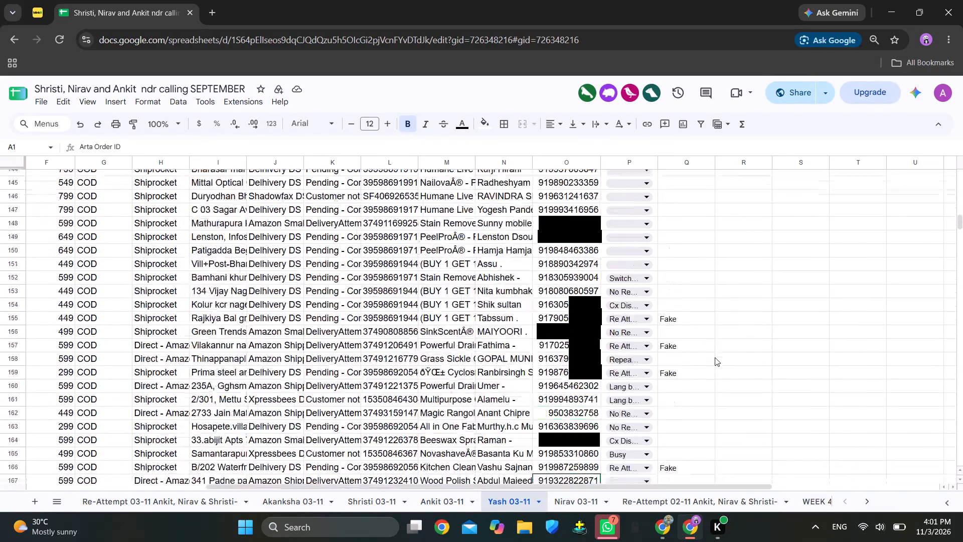
scroll(715, 357, up, 1)
click(467, 493)
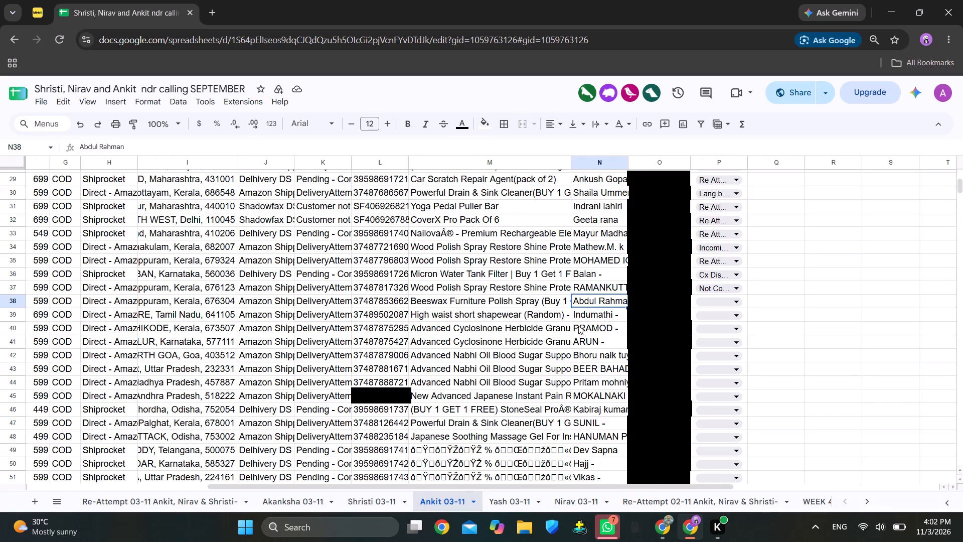
click(516, 503)
scroll(560, 368, up, 1)
scroll(562, 368, down, 1)
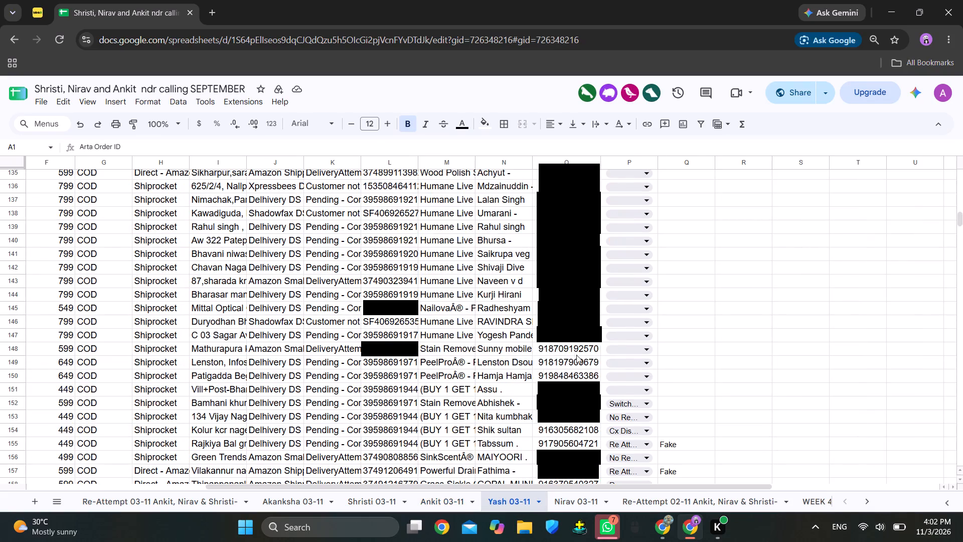
scroll(583, 353, down, 2)
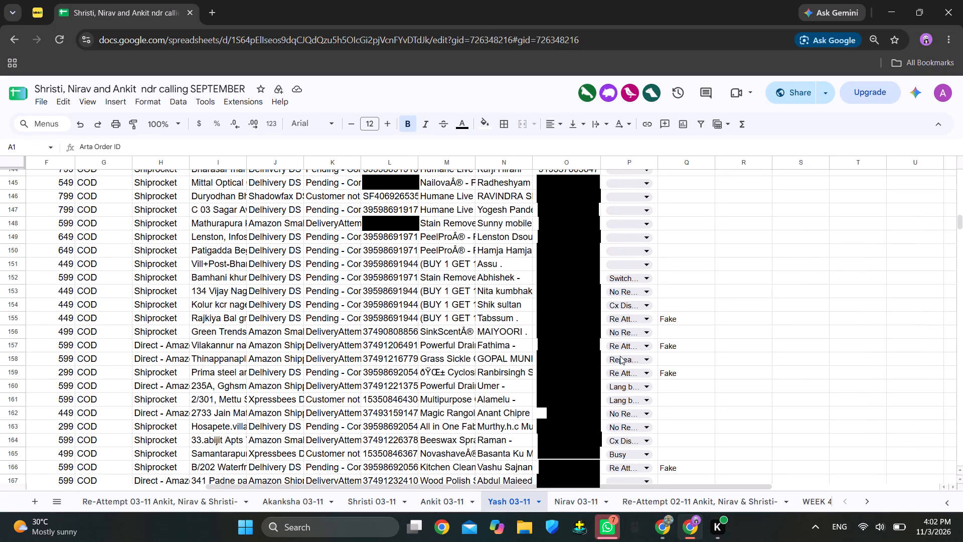
scroll(630, 358, down, 2)
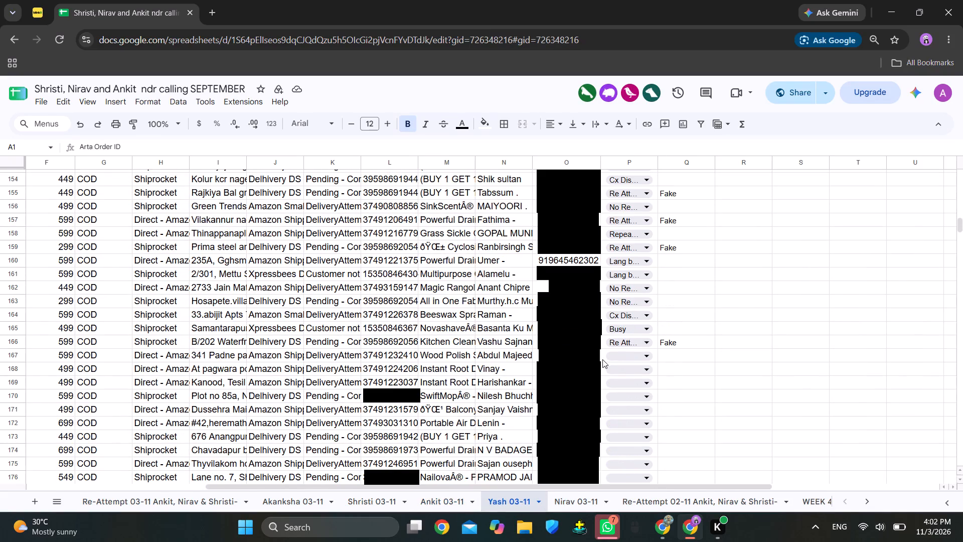
scroll(679, 333, up, 12)
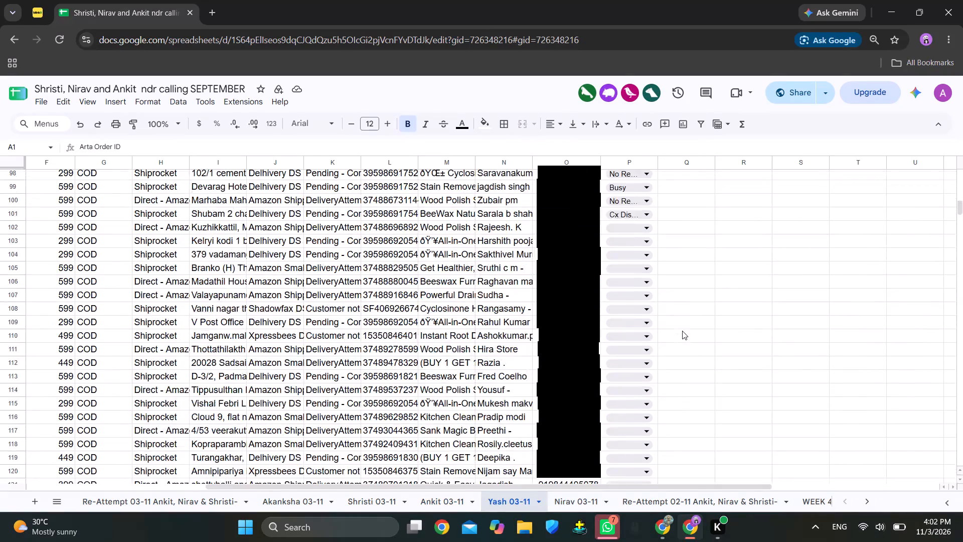
scroll(682, 331, up, 2)
scroll(685, 332, down, 10)
scroll(685, 343, up, 1)
scroll(679, 346, down, 2)
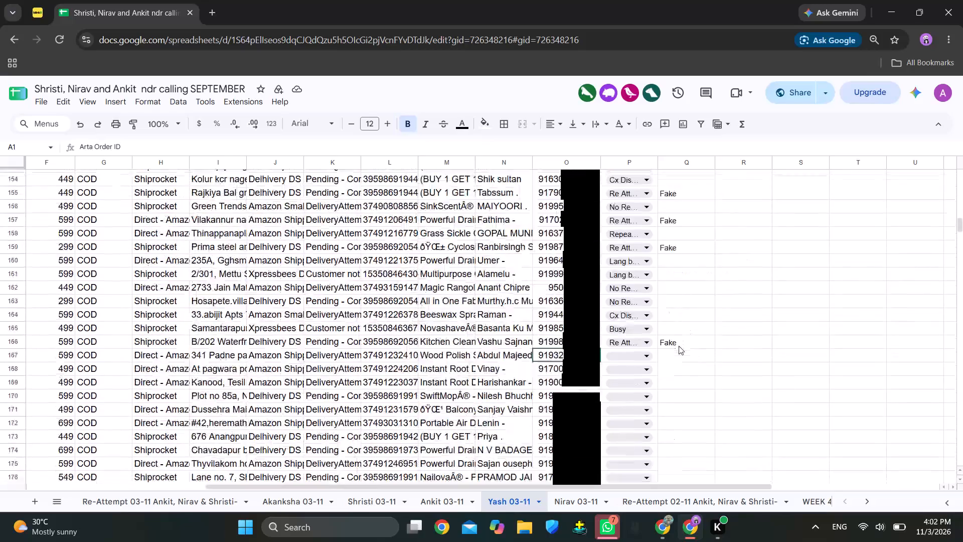
scroll(679, 346, down, 4)
scroll(688, 342, up, 1)
scroll(688, 342, down, 1)
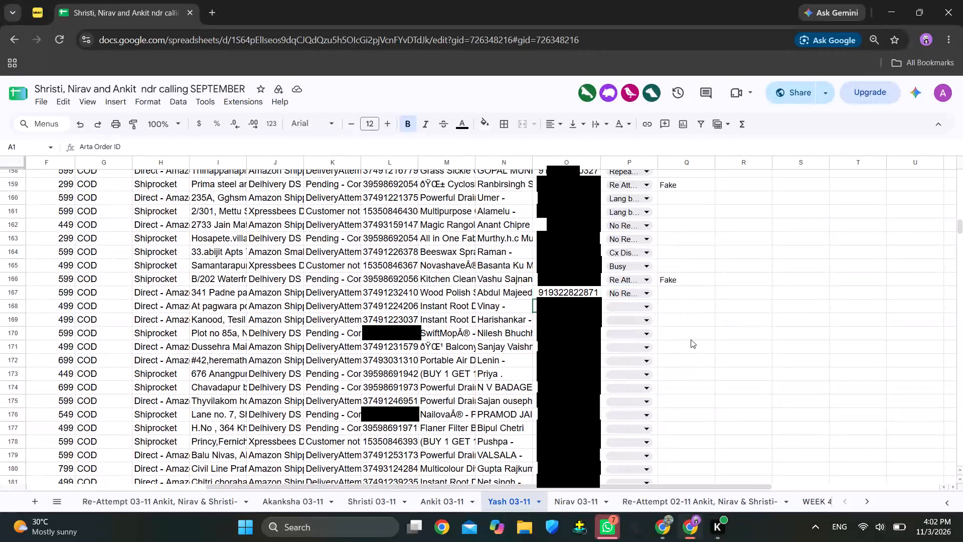
click(438, 500)
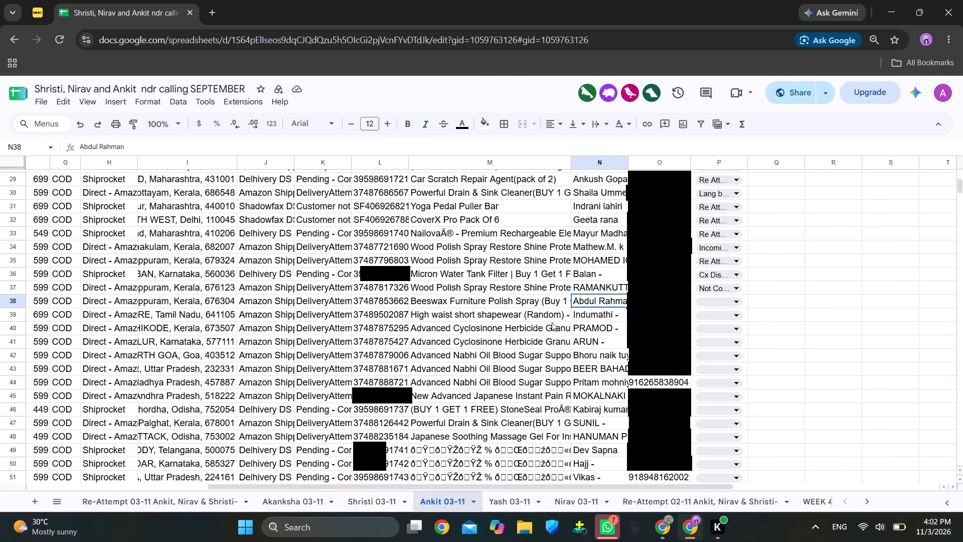
Set the remark of the row 38 Beeswax Furniture Polish Spray order to Re Attempt and select its tracking number.
click(727, 300)
click(727, 316)
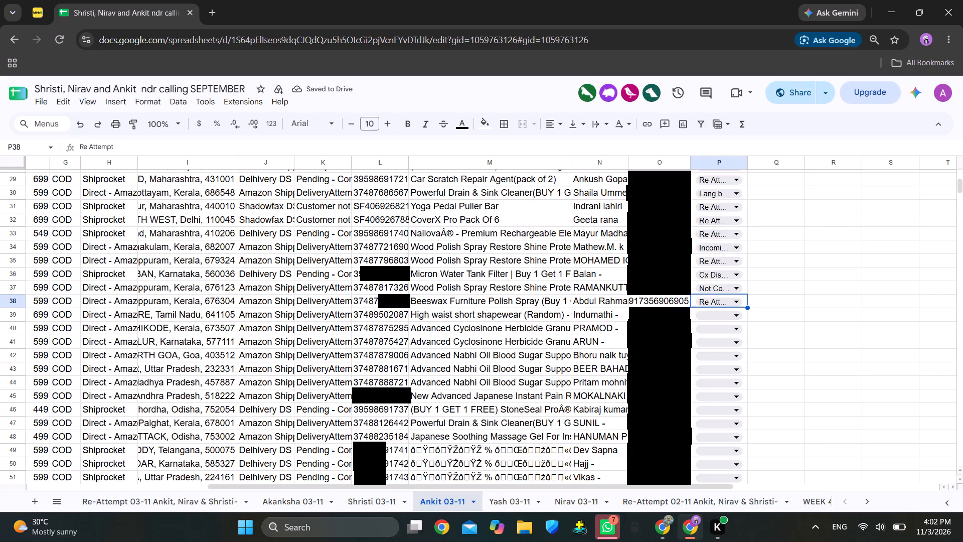
click(393, 300)
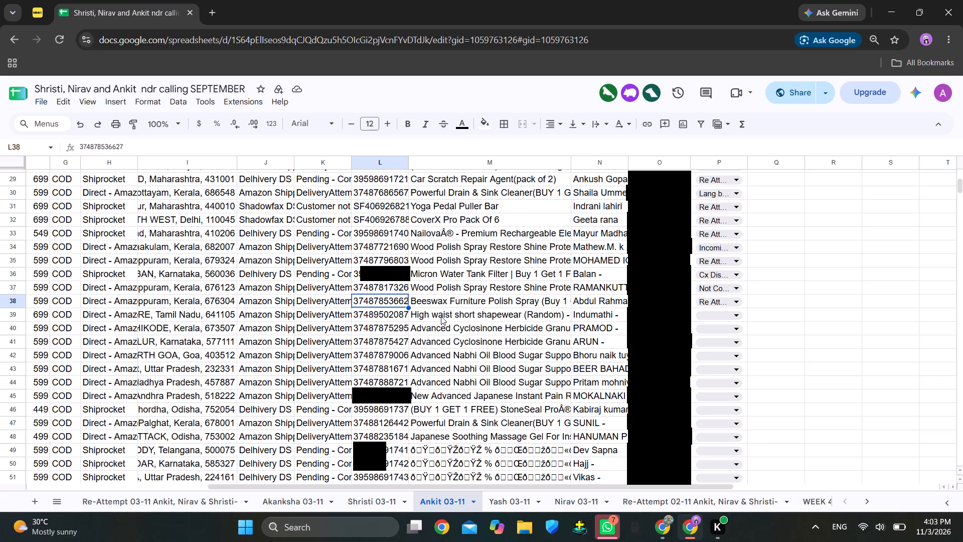
Check the customer name of the row 39 High waist short shapewear order.
click(603, 320)
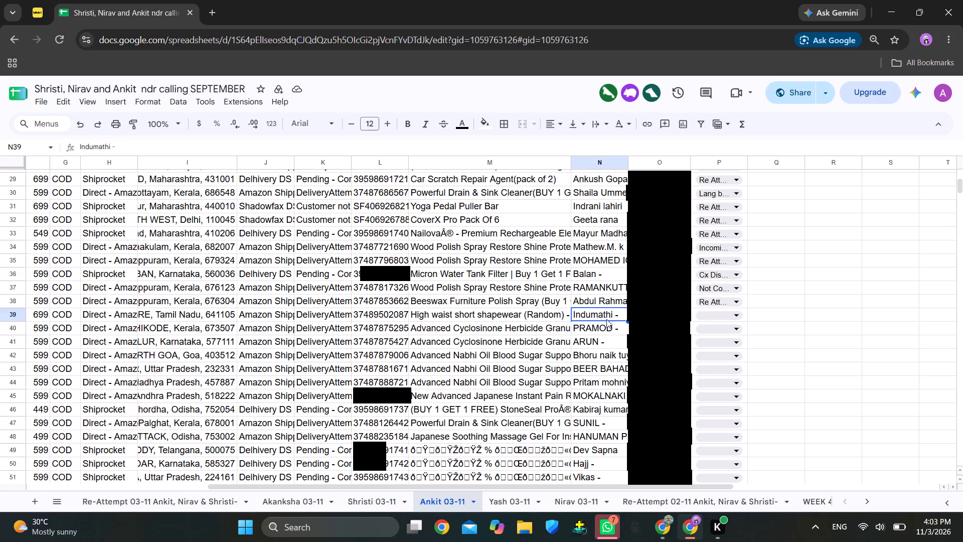
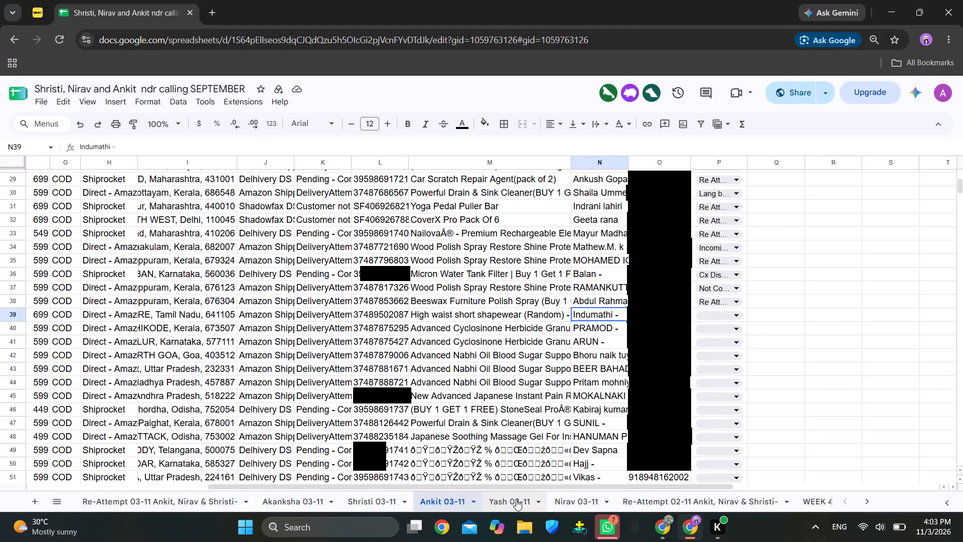
Examine how far the call remarks are filled in on the Yash 03-11 sheet, and return to the Ankit 03-11 sheet.
click(530, 500)
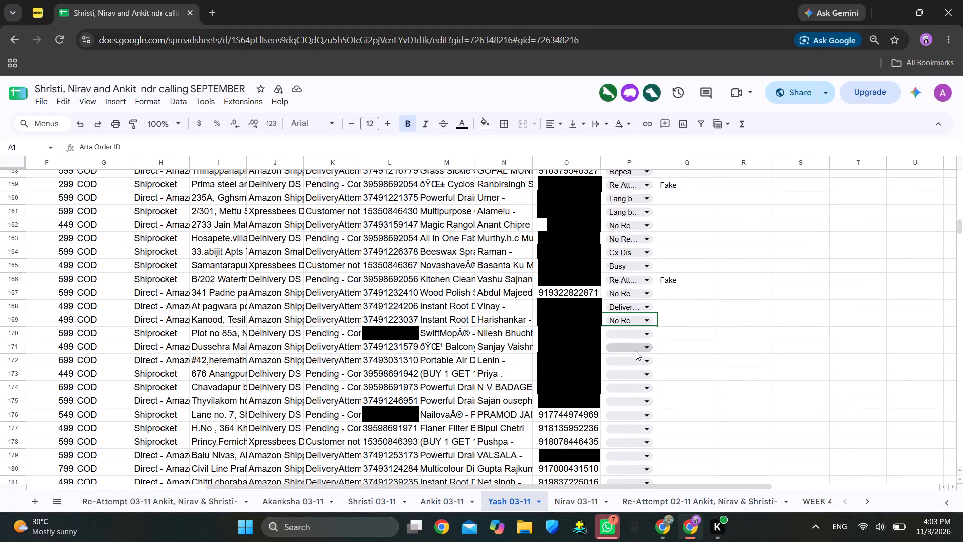
scroll(683, 347, down, 1)
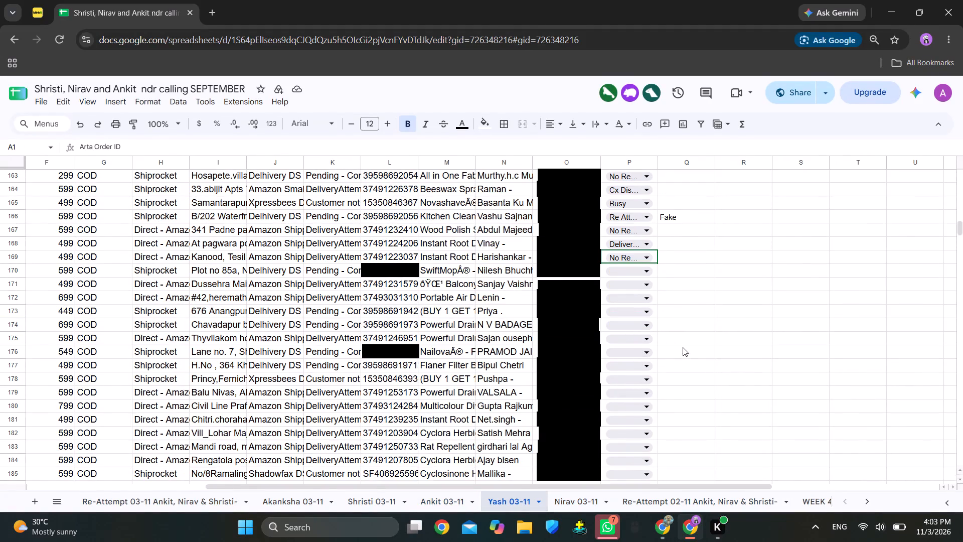
click(453, 506)
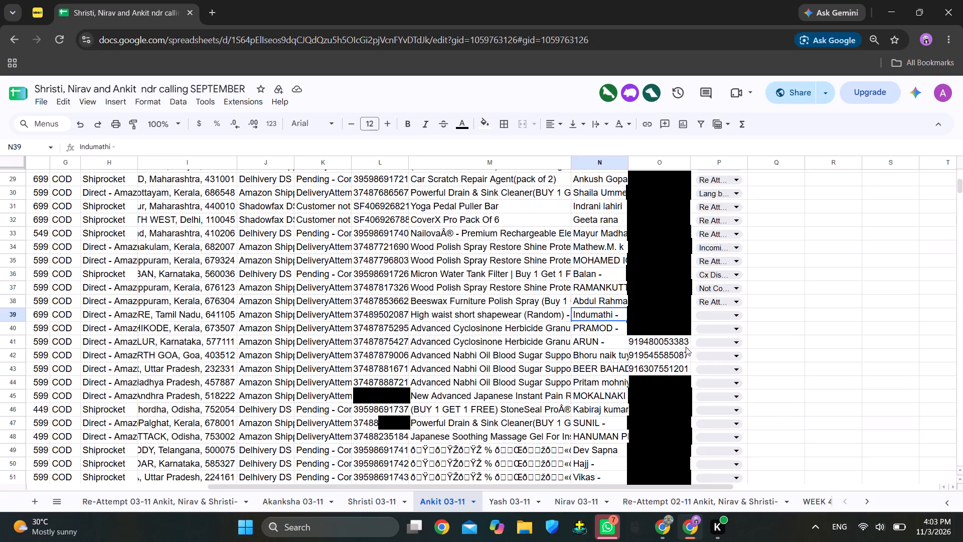
Set the remark of the row 39 High waist short shapewear order to No Response.
click(731, 315)
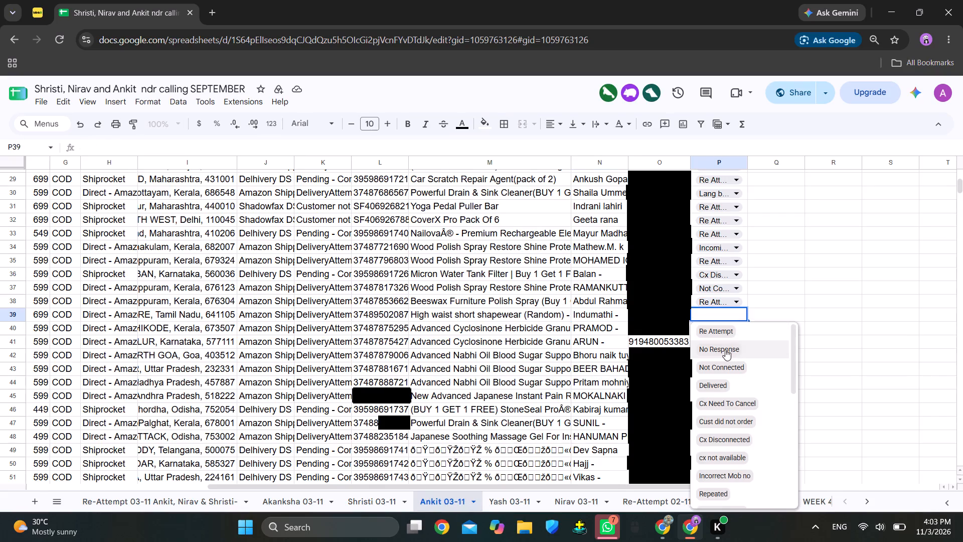
click(725, 349)
Check the phone number and customer name of the row 40 Advanced Cyclosinone Herbicide order.
click(674, 332)
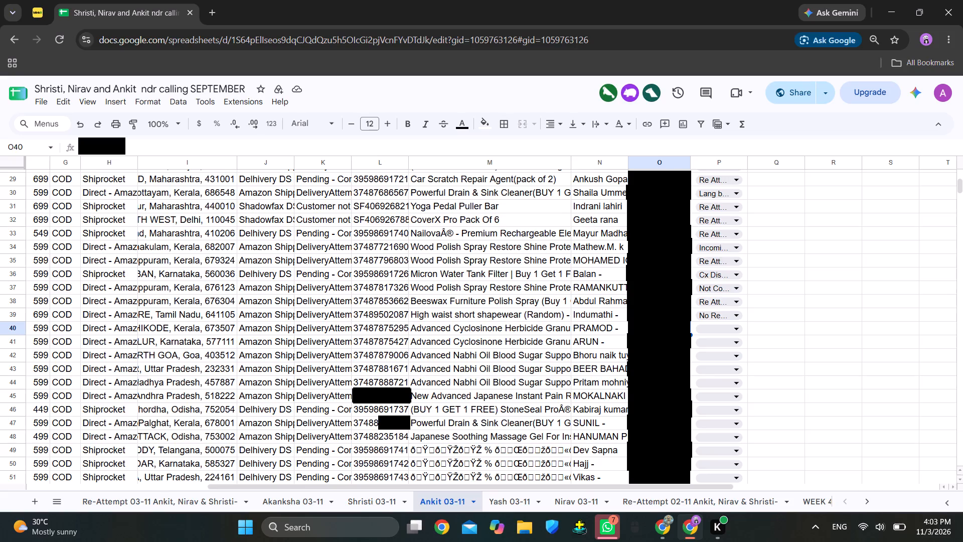
click(610, 329)
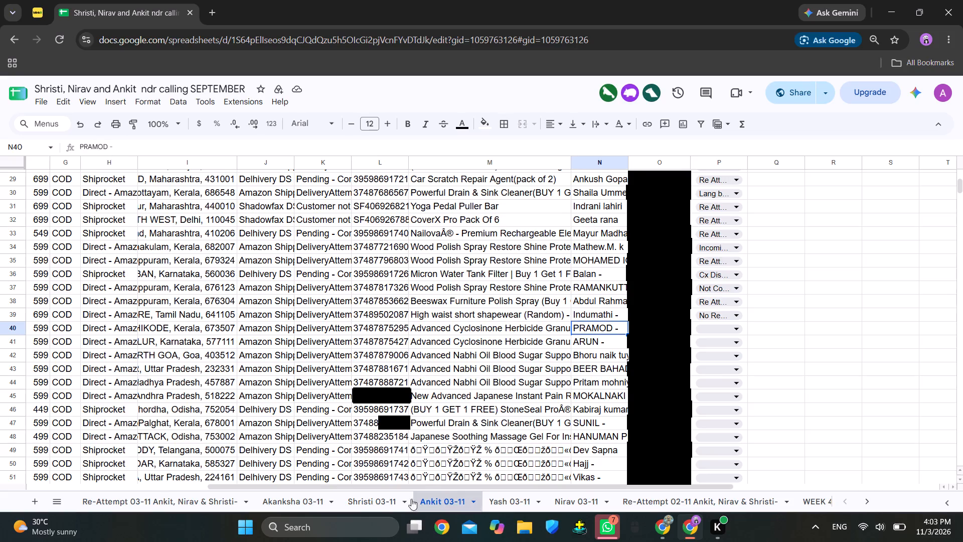
Examine how far the call remarks are filled in on the Shristi 03-11 and Akanksha 03-11 sheets, and return to the Ankit 03-11 sheet.
click(384, 508)
scroll(765, 338, down, 7)
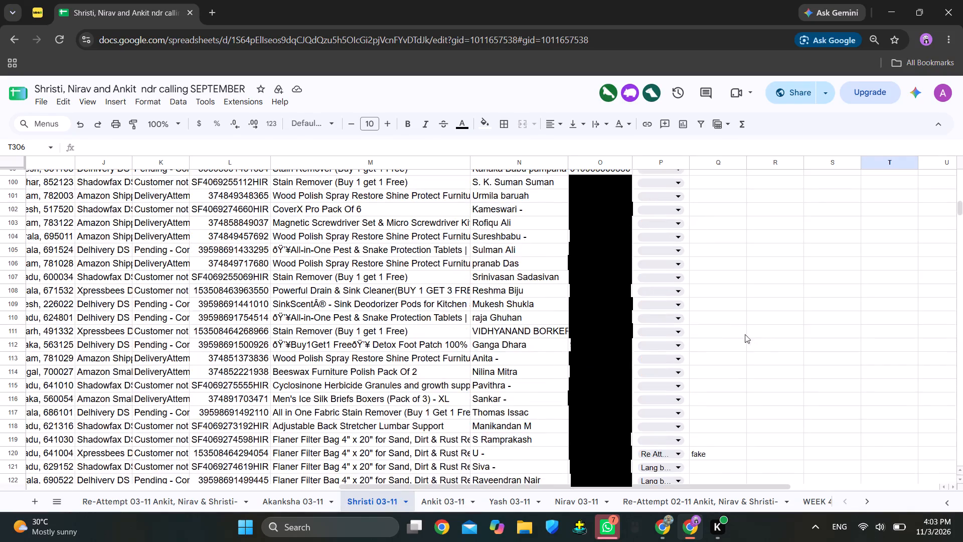
scroll(723, 320, up, 2)
scroll(759, 308, down, 11)
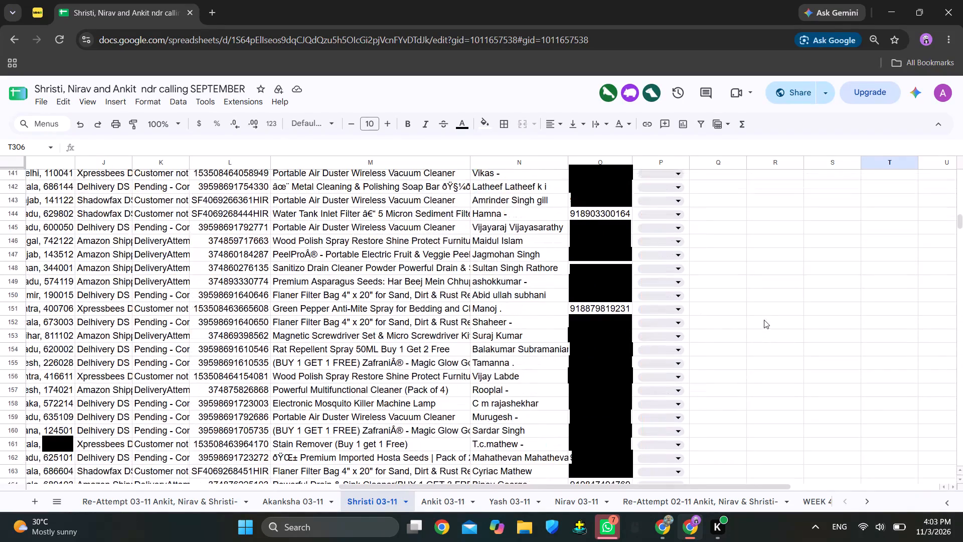
scroll(764, 321, down, 10)
scroll(764, 319, up, 4)
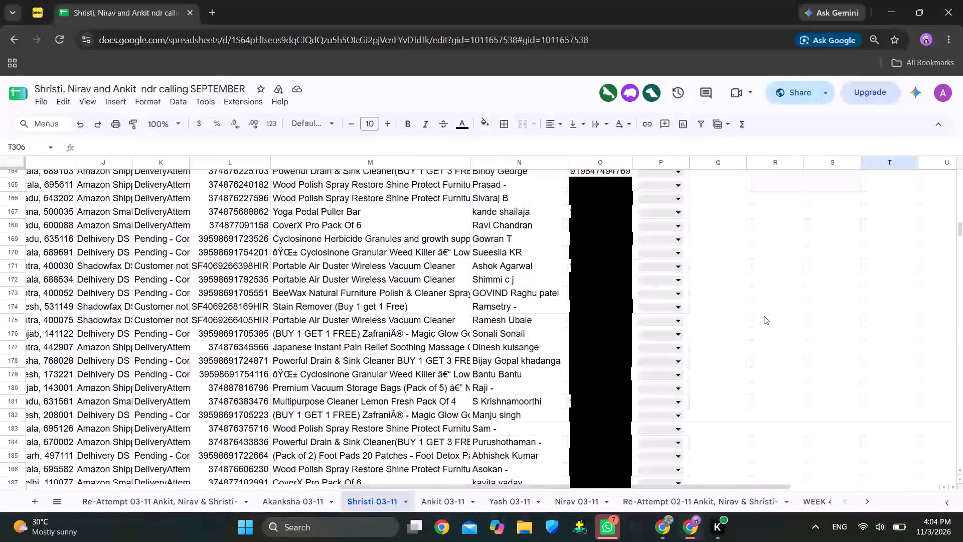
scroll(764, 316, up, 15)
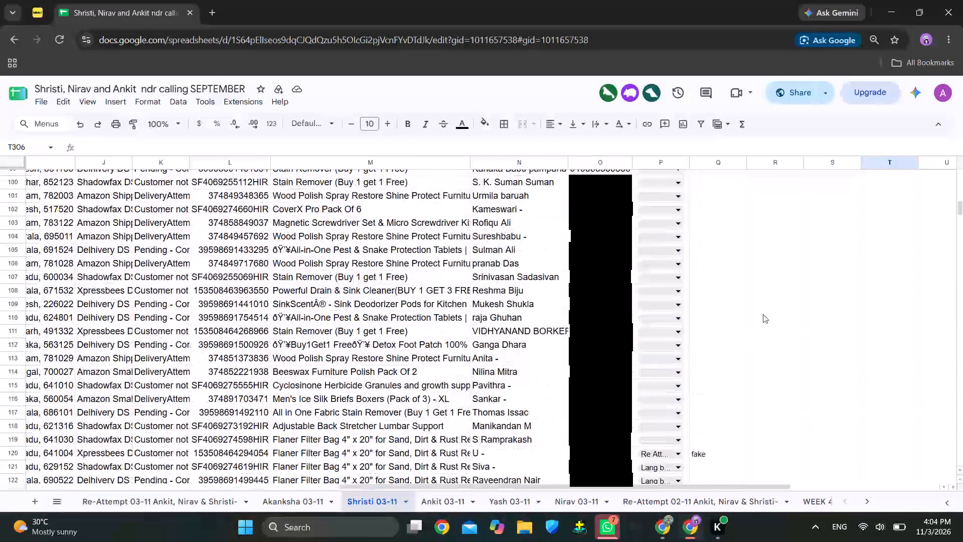
scroll(763, 314, up, 3)
scroll(763, 316, down, 1)
scroll(763, 316, up, 1)
scroll(763, 316, down, 7)
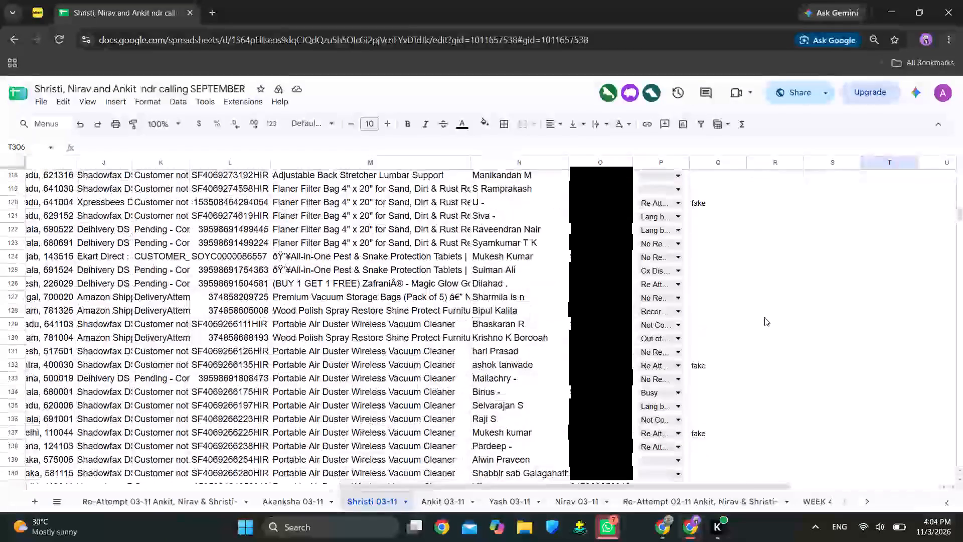
scroll(764, 317, down, 1)
scroll(766, 317, up, 4)
scroll(766, 314, down, 1)
scroll(766, 314, up, 5)
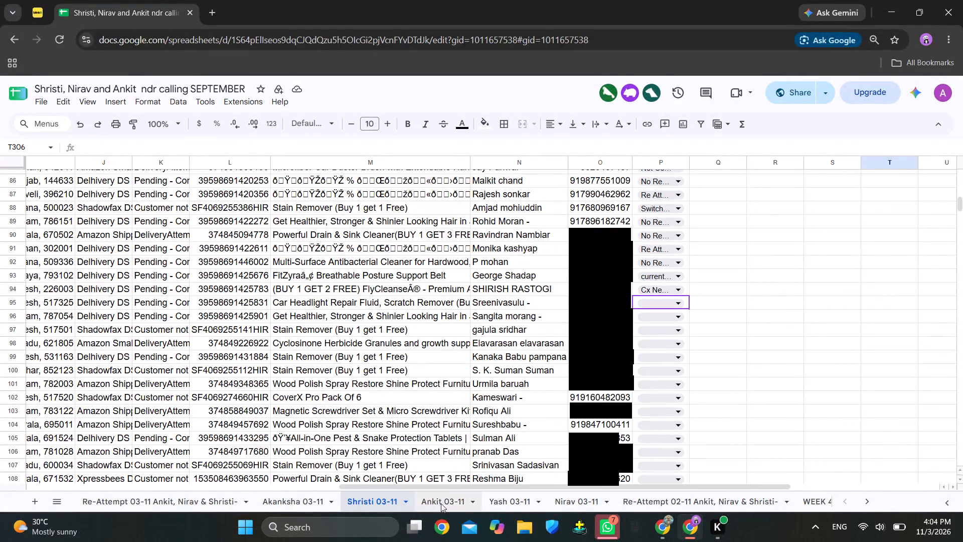
click(308, 507)
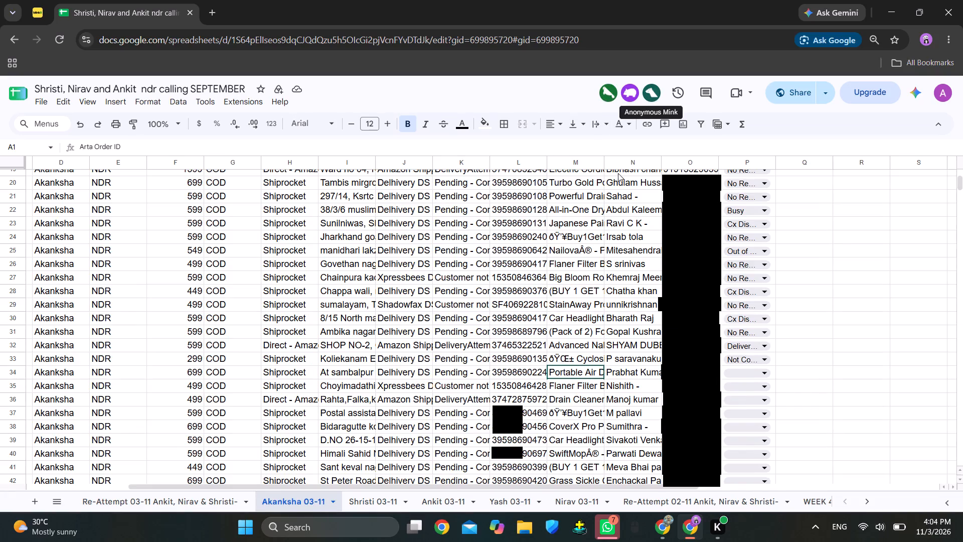
click(381, 500)
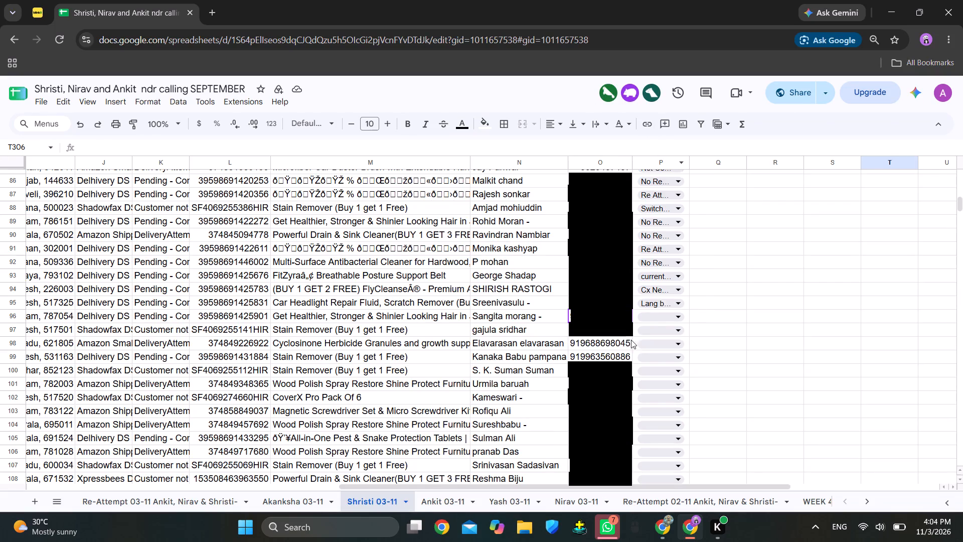
click(452, 506)
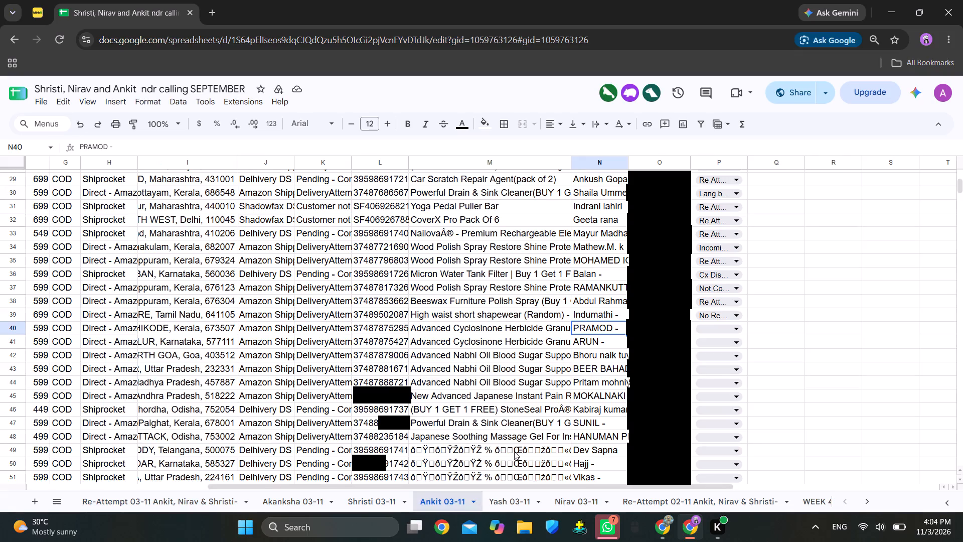
Set the remark of the row 40 Advanced Cyclosinone Herbicide order to Out of Coverage Area.
click(729, 326)
scroll(730, 358, up, 1)
scroll(727, 370, down, 10)
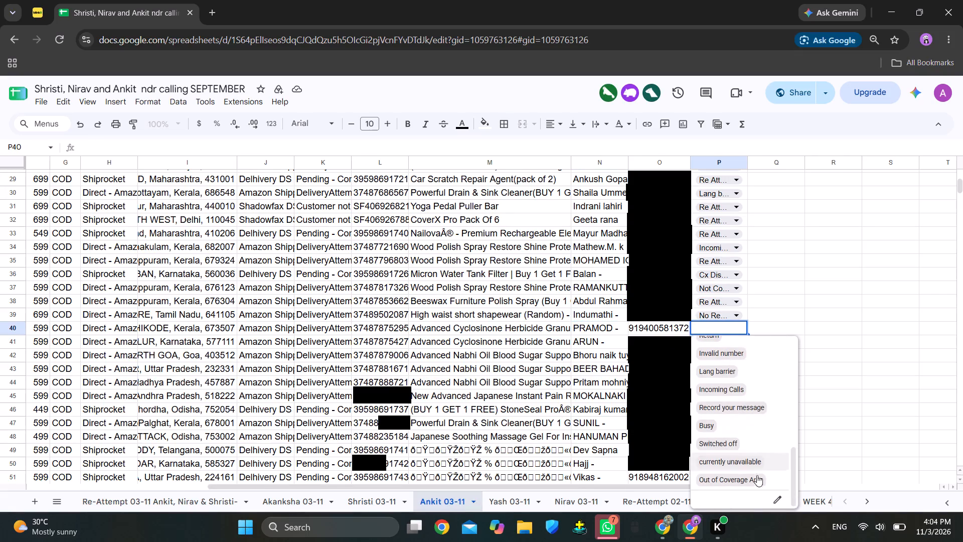
click(744, 484)
Check the phone number and customer name of the row 41 Advanced Cyclosinone Herbicide order and set its remark to Not Connected.
click(667, 341)
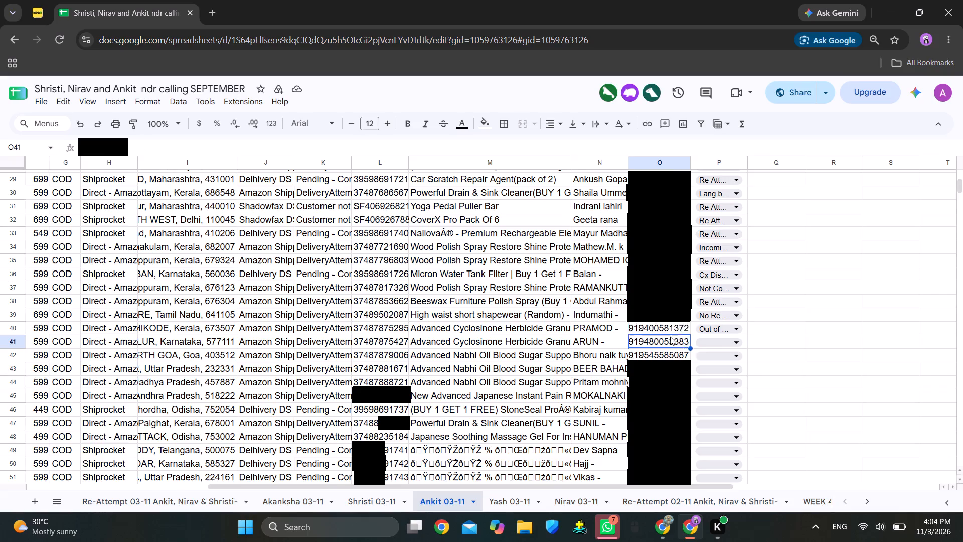
click(608, 344)
click(718, 335)
click(718, 340)
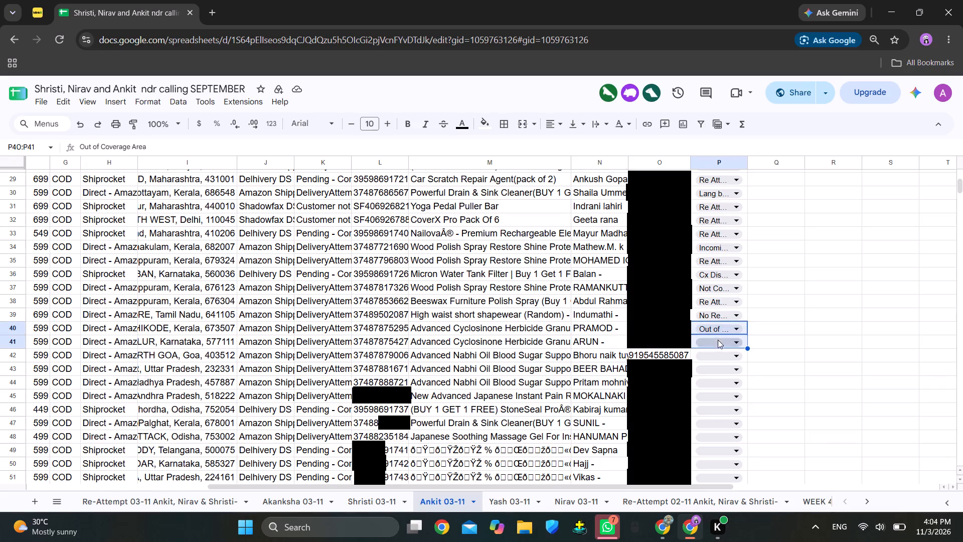
click(733, 395)
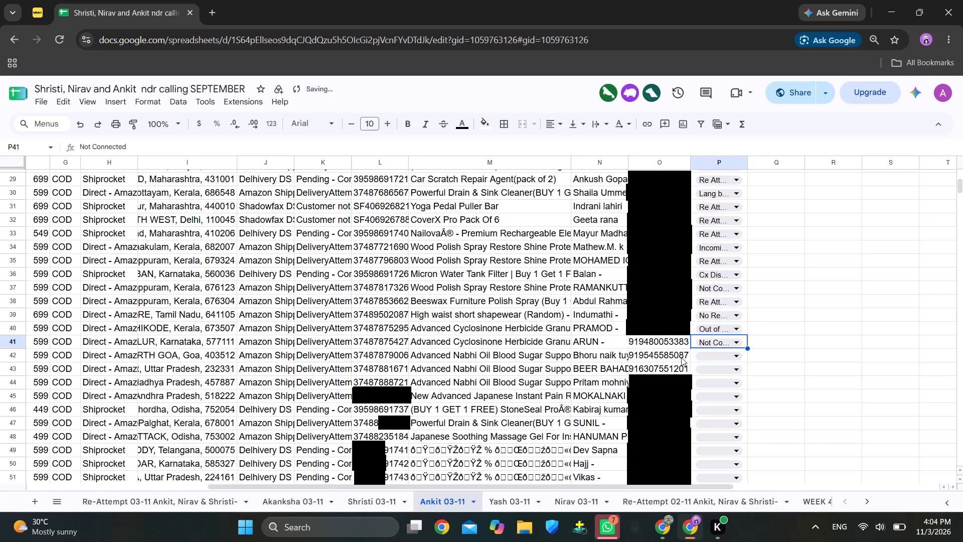
Check the phone number and customer name of the row 42 Advanced Nabhi Oil order and set its remark to Busy.
click(680, 357)
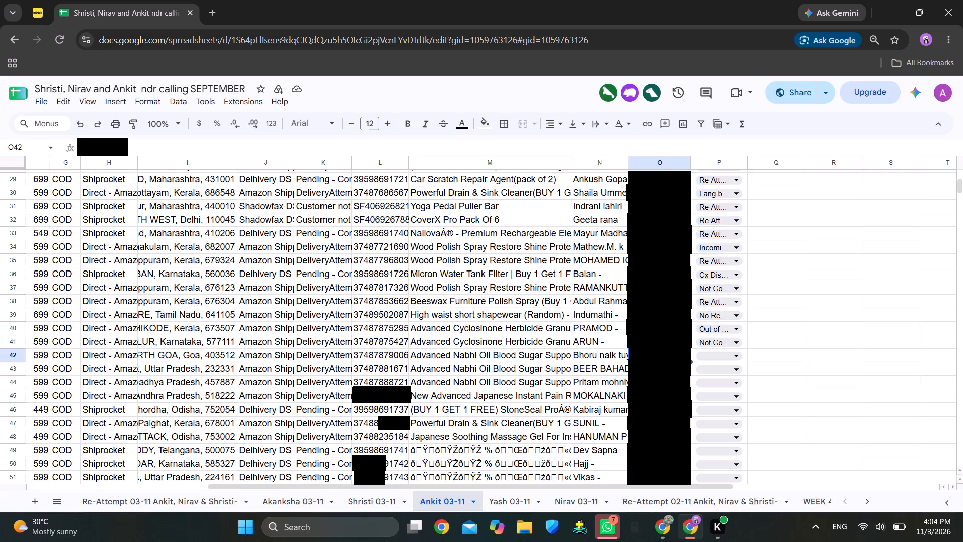
click(603, 357)
click(720, 351)
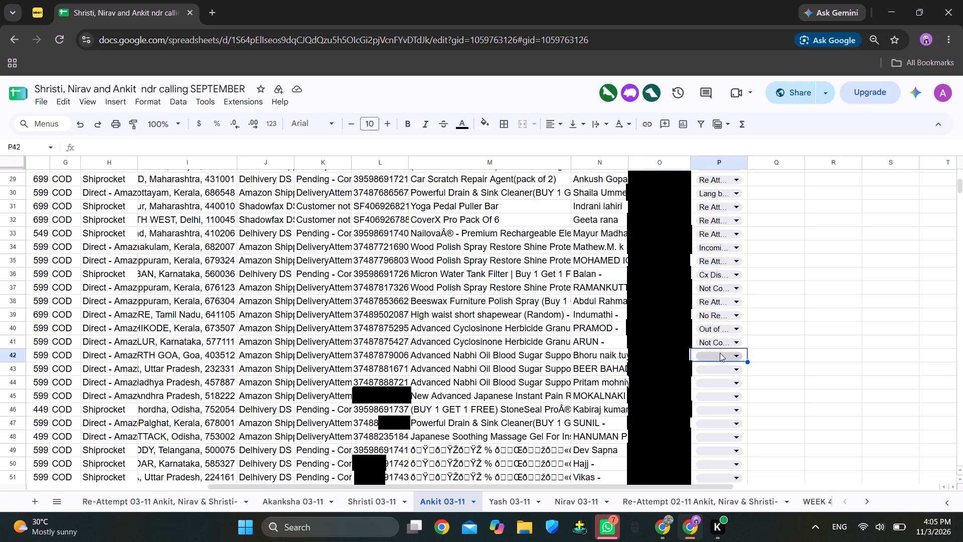
click(723, 354)
scroll(721, 361, down, 11)
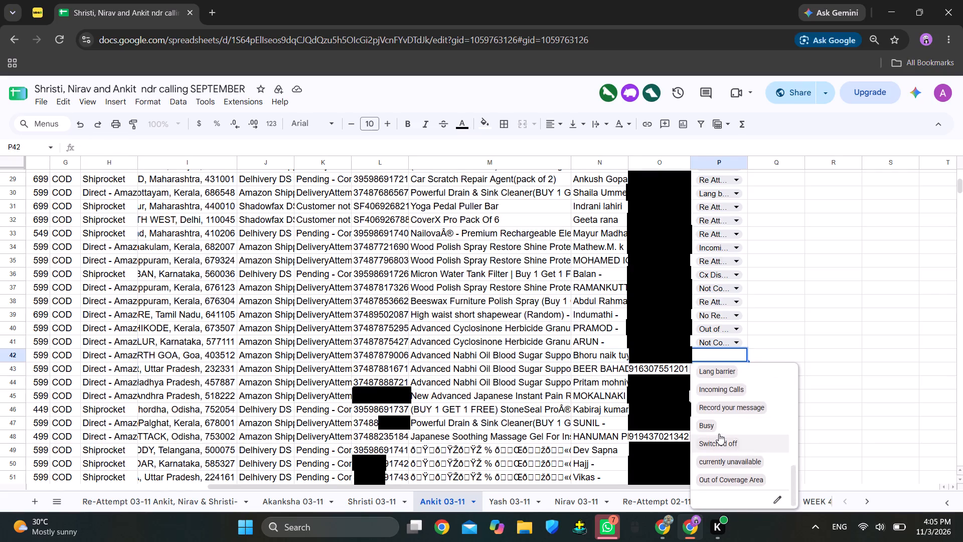
click(710, 426)
Check the phone number and customer name of the row 43 Advanced Nabhi Oil order.
click(671, 369)
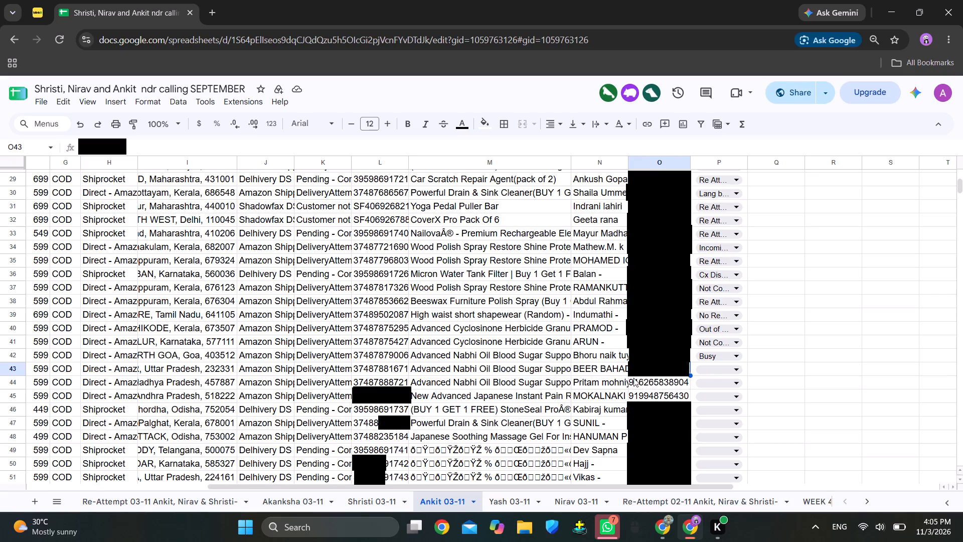
click(614, 373)
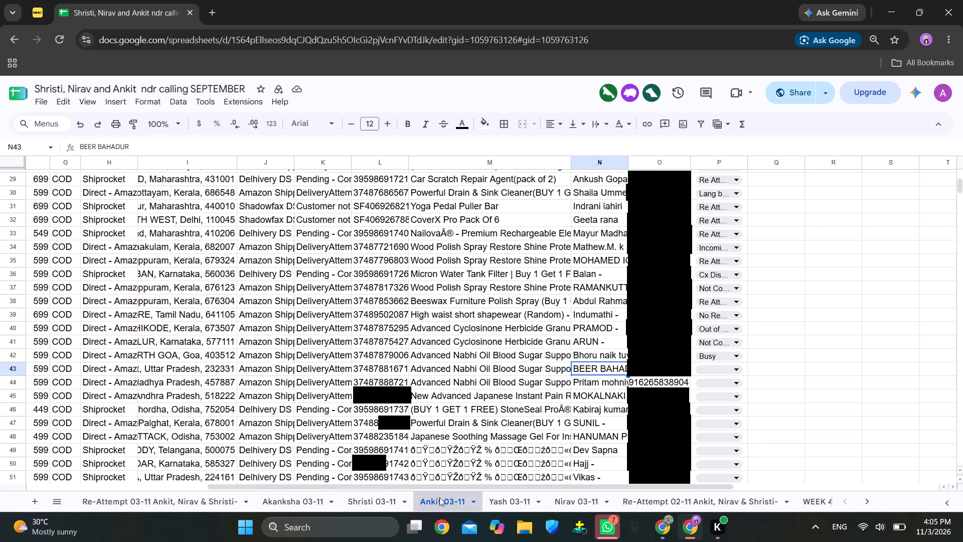
Examine the latest call remarks on the Yash 03-11 sheet, and return to the Ankit 03-11 sheet.
click(498, 502)
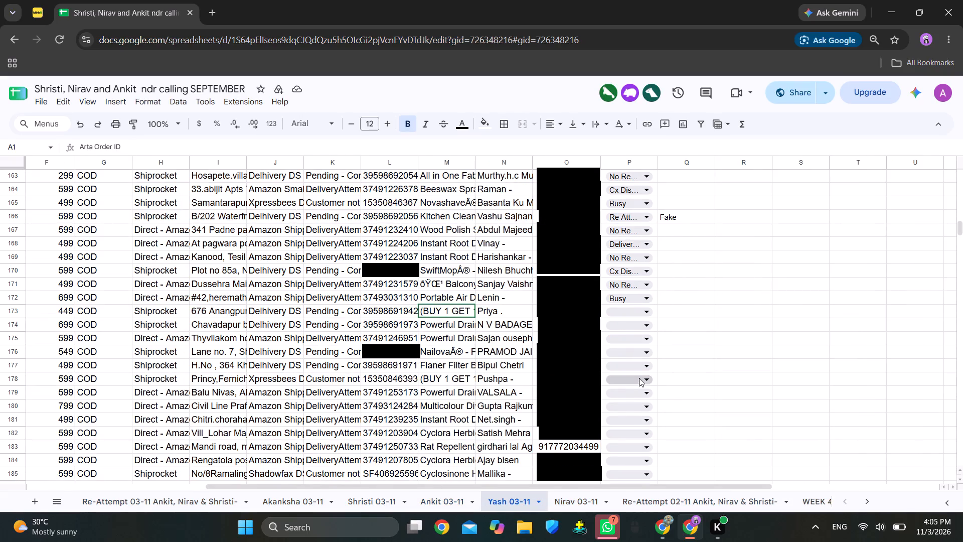
click(438, 497)
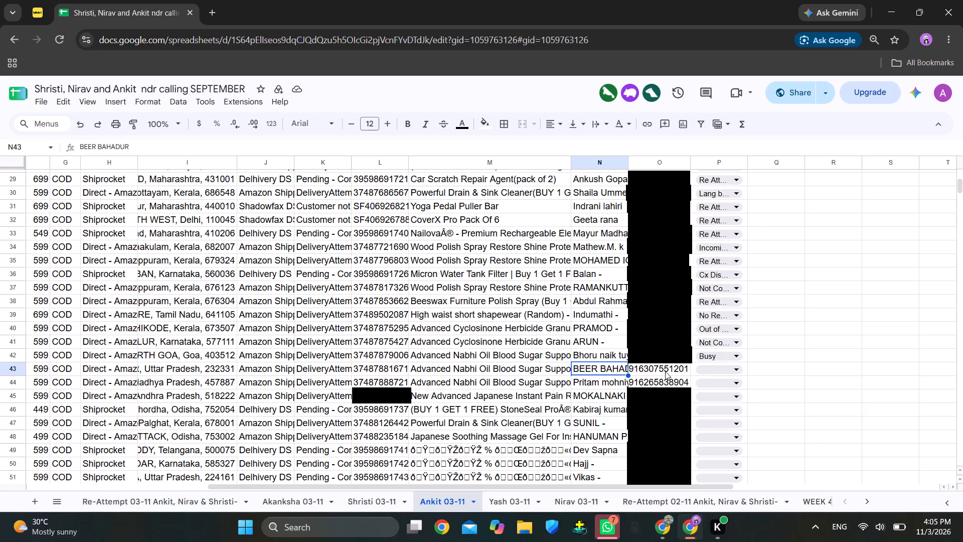
Set the remark of the row 43 Advanced Nabhi Oil order to Cx Need To Cancel.
click(719, 369)
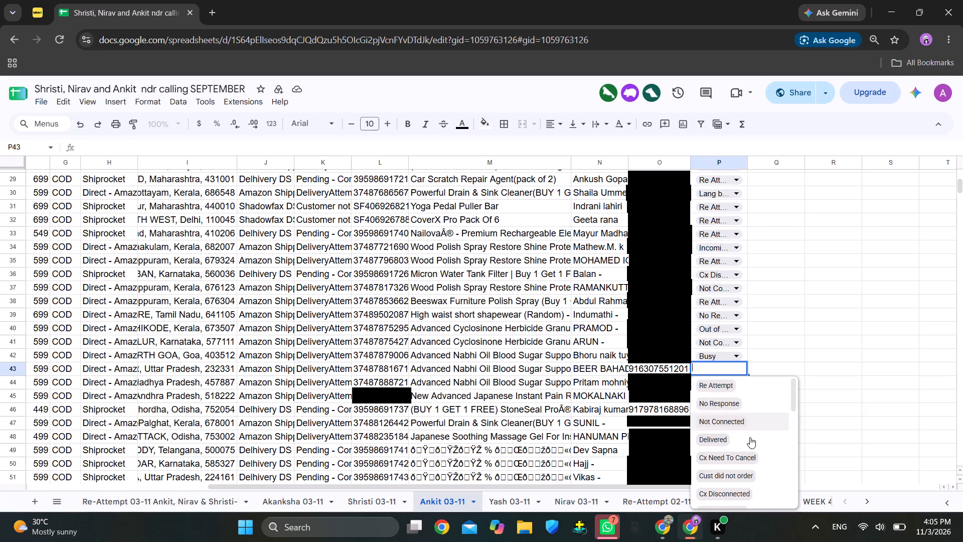
click(733, 458)
Check the phone number and customer name of the row 44 Advanced Nabhi Oil order.
click(675, 389)
scroll(758, 378, down, 1)
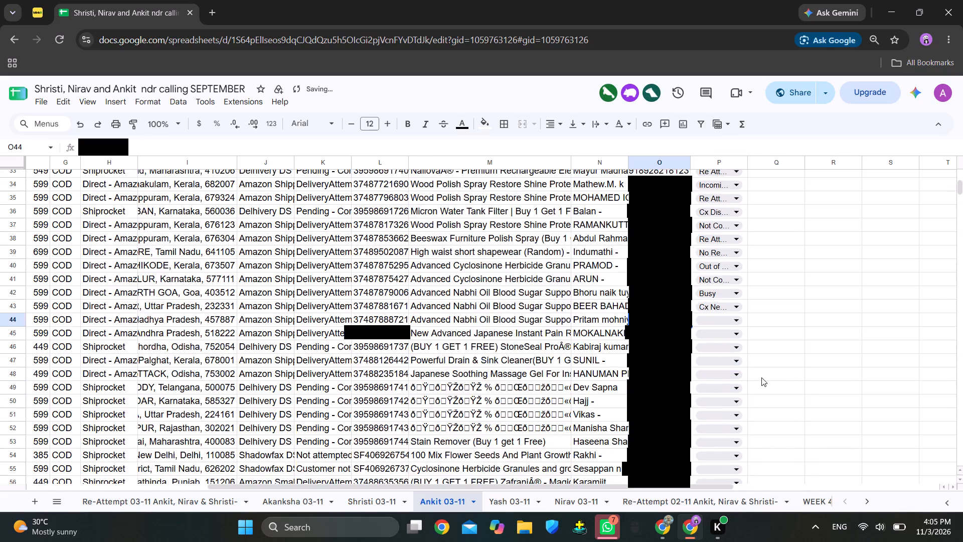
scroll(761, 377, down, 1)
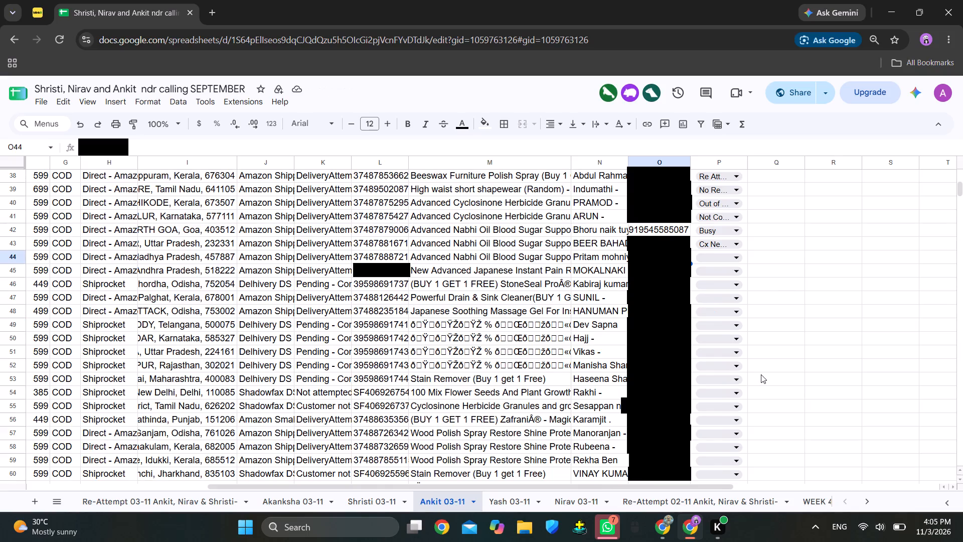
click(603, 256)
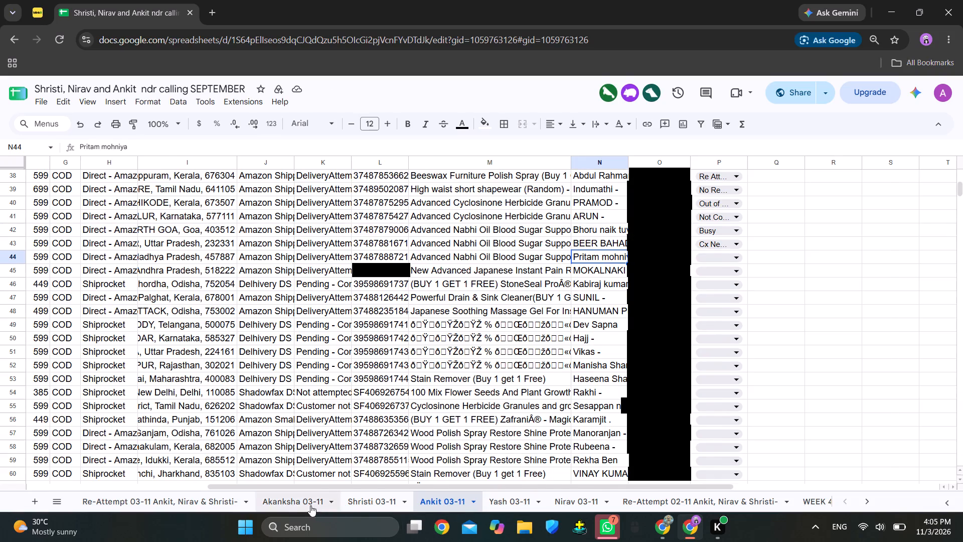
Examine the call remarks filled in so far on the Akanksha 03-11 sheet.
click(300, 502)
scroll(670, 358, down, 1)
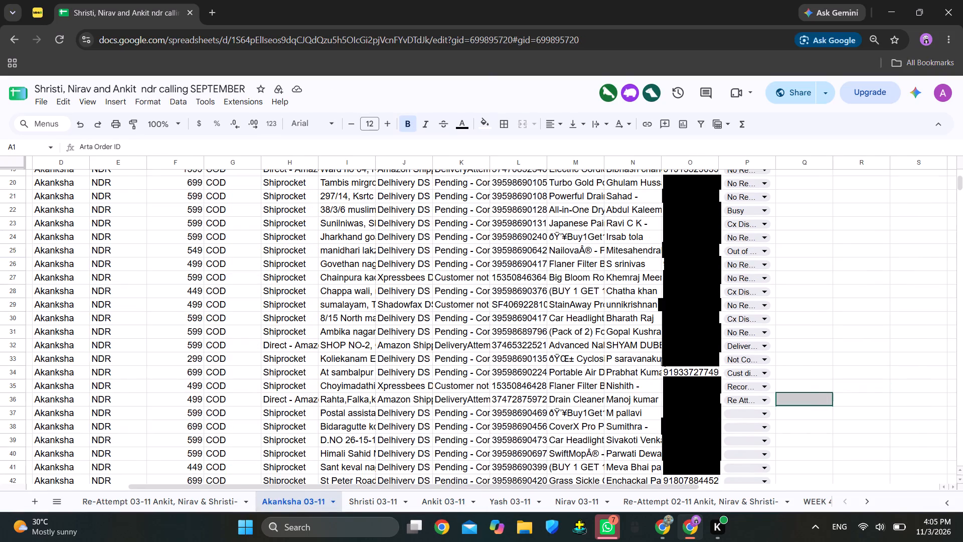
scroll(661, 357, down, 2)
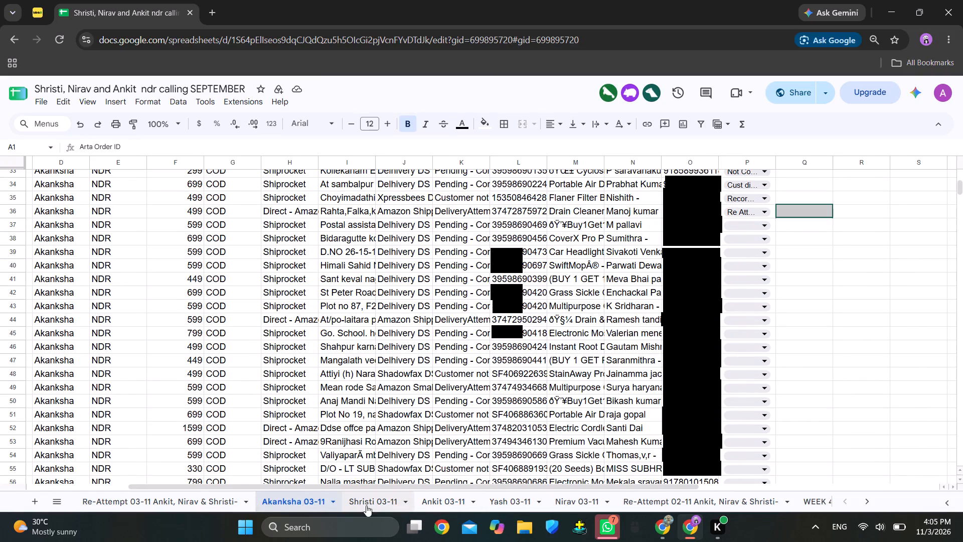
Examine how far the call remarks have progressed on the Shristi 03-11 sheet, and return to the Ankit 03-11 sheet.
click(366, 505)
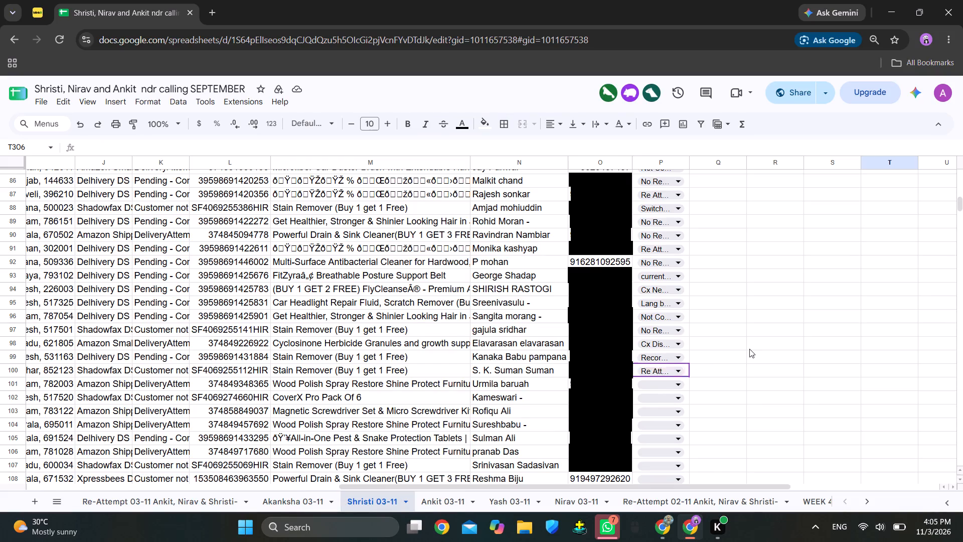
scroll(749, 349, up, 6)
scroll(751, 352, down, 2)
scroll(751, 352, up, 1)
scroll(751, 352, down, 6)
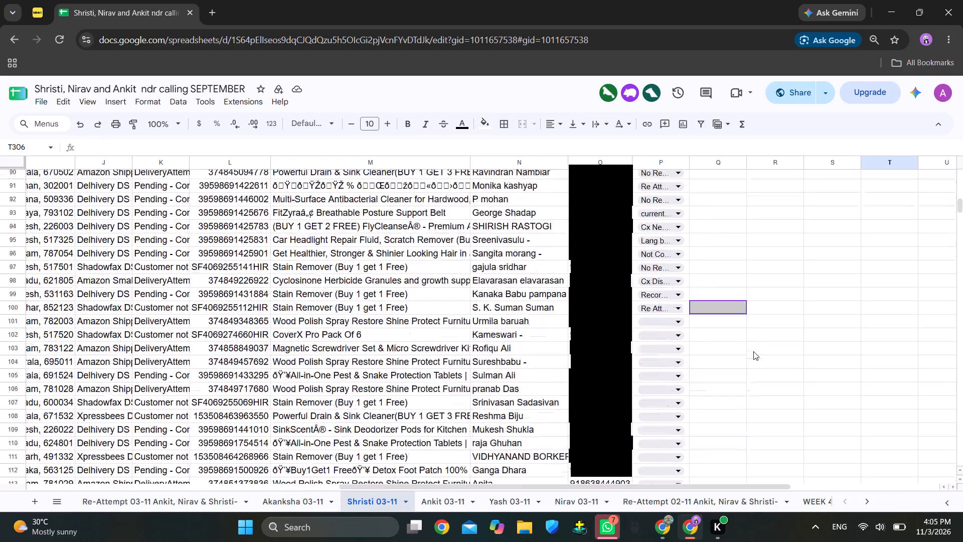
scroll(753, 351, down, 4)
scroll(755, 351, up, 1)
scroll(755, 351, down, 6)
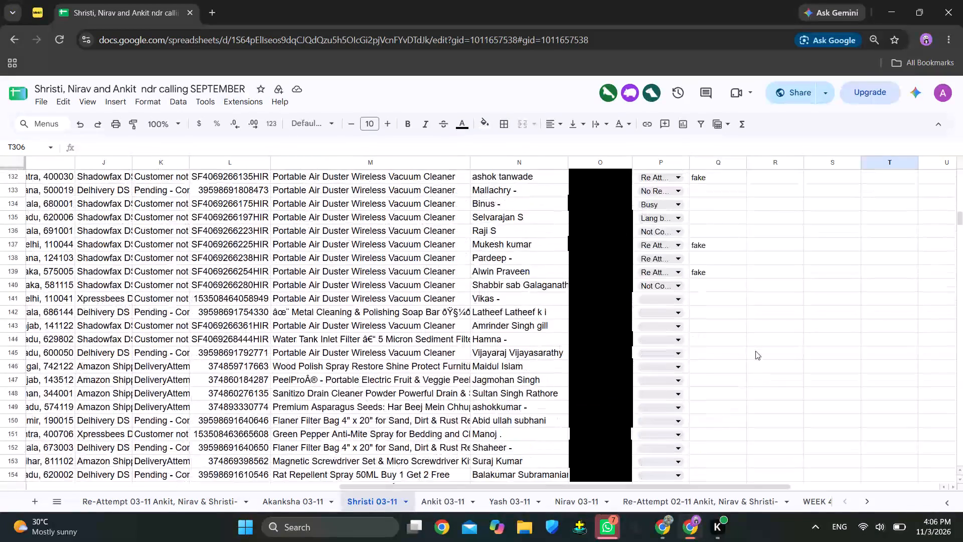
click(448, 508)
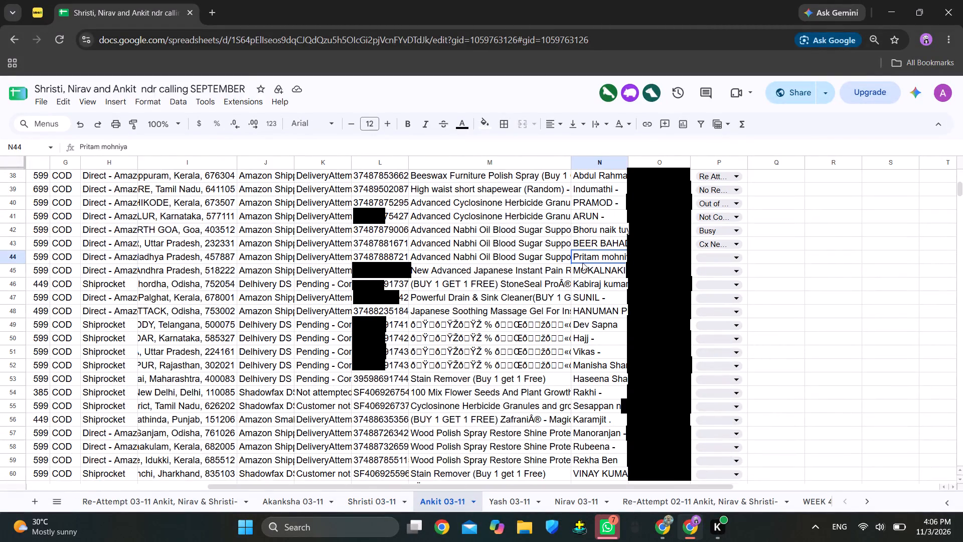
Check the full product name and delivery status of the row 44 Advanced Nabhi Oil order, and set its remark to Delivered.
triple_click(538, 261)
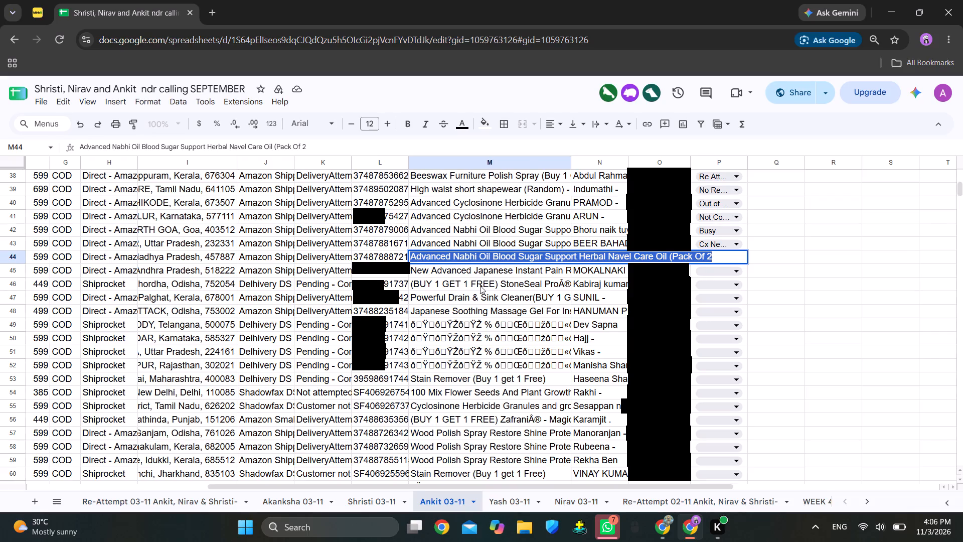
double_click(316, 256)
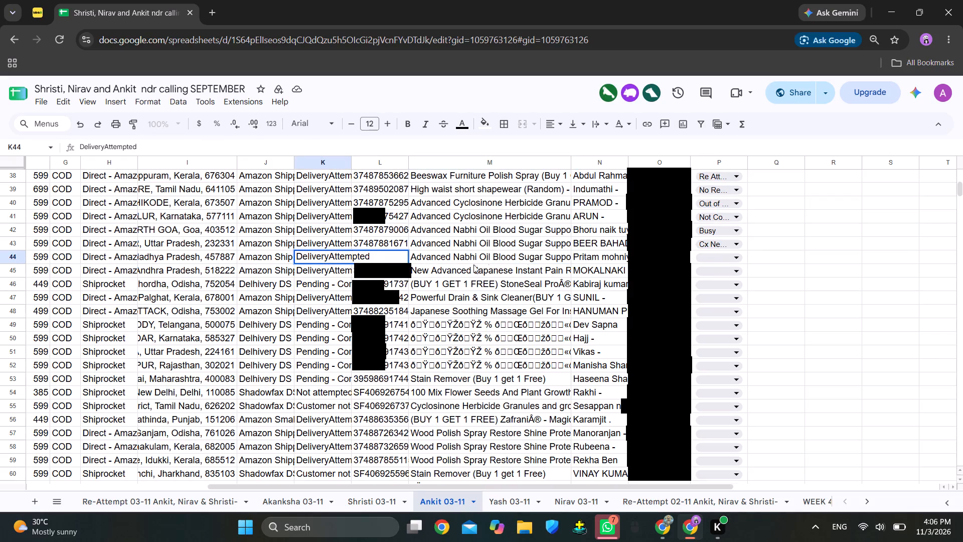
click(719, 257)
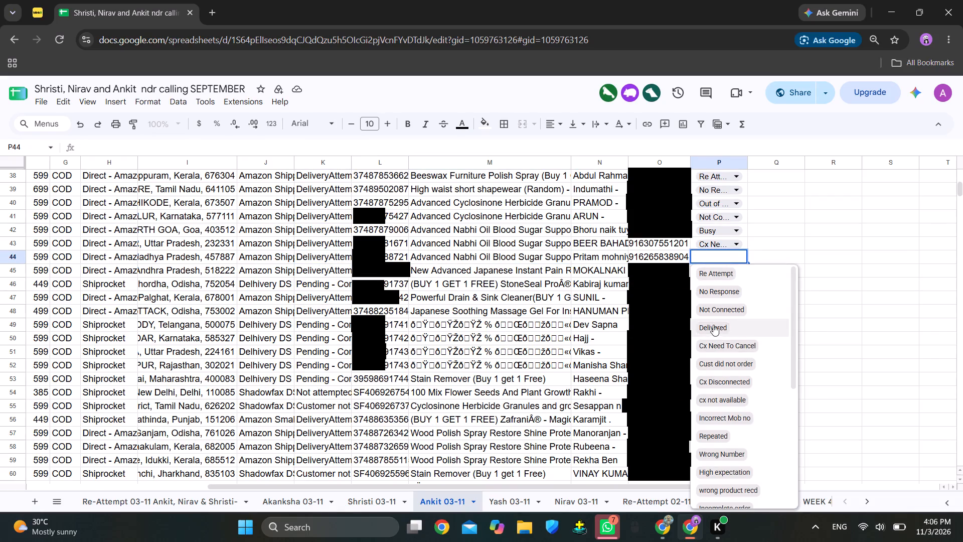
click(713, 325)
Check the phone number, customer name and address of the row 45 New Advanced Japanese Instant Pain order, widening the address column slightly.
click(669, 274)
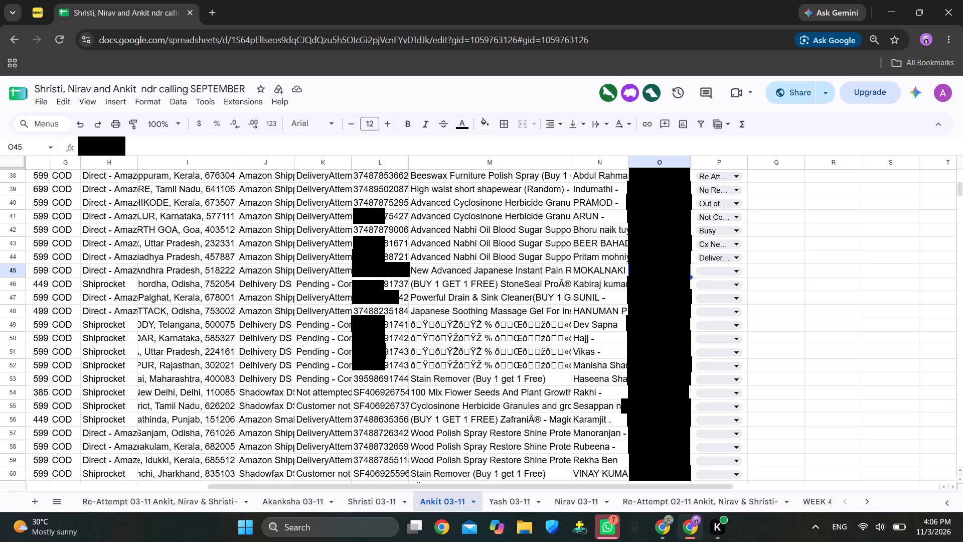
click(596, 272)
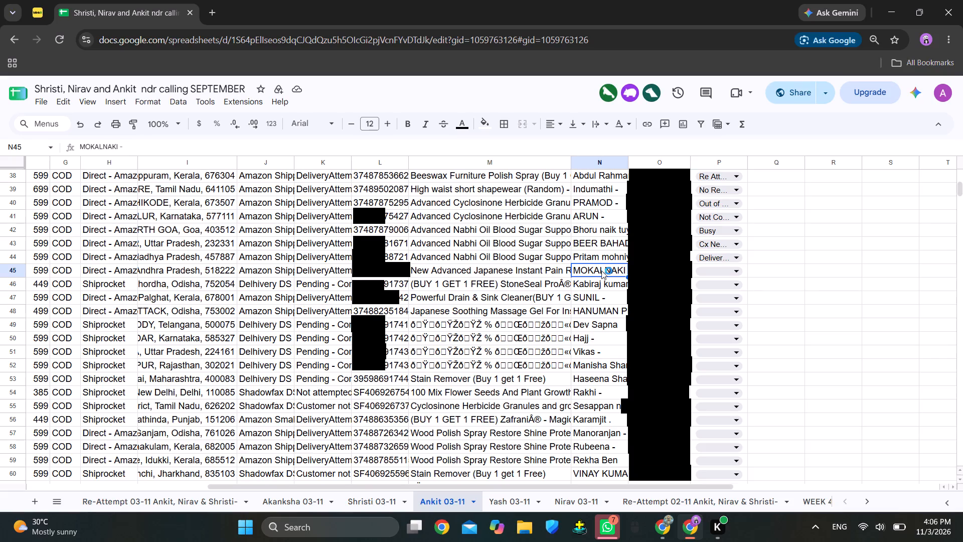
click(175, 268)
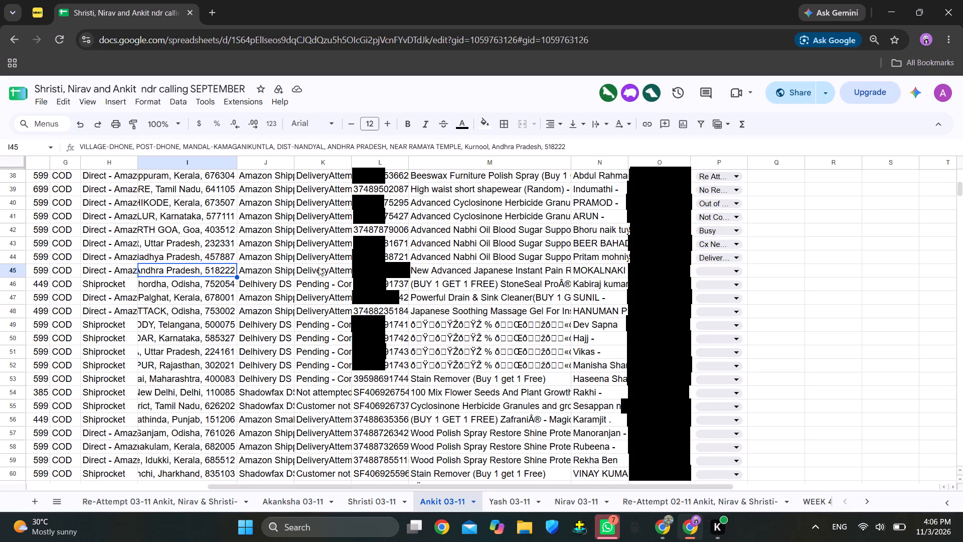
click(238, 161)
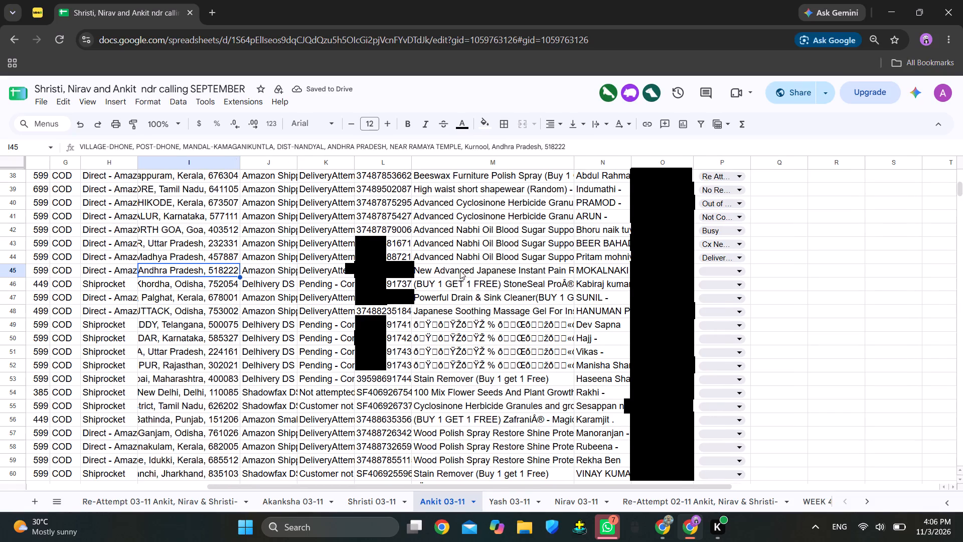
click(609, 270)
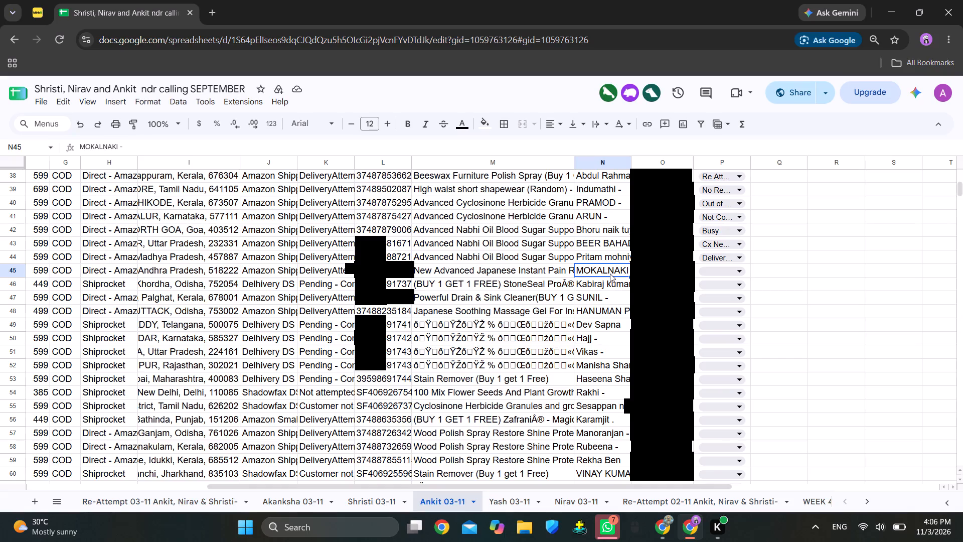
Set the remark of the row 45 New Advanced Japanese Instant Pain order to Lang barrier.
click(717, 269)
scroll(713, 333, down, 2)
scroll(712, 355, up, 1)
scroll(712, 358, down, 1)
scroll(712, 358, up, 1)
scroll(713, 359, down, 3)
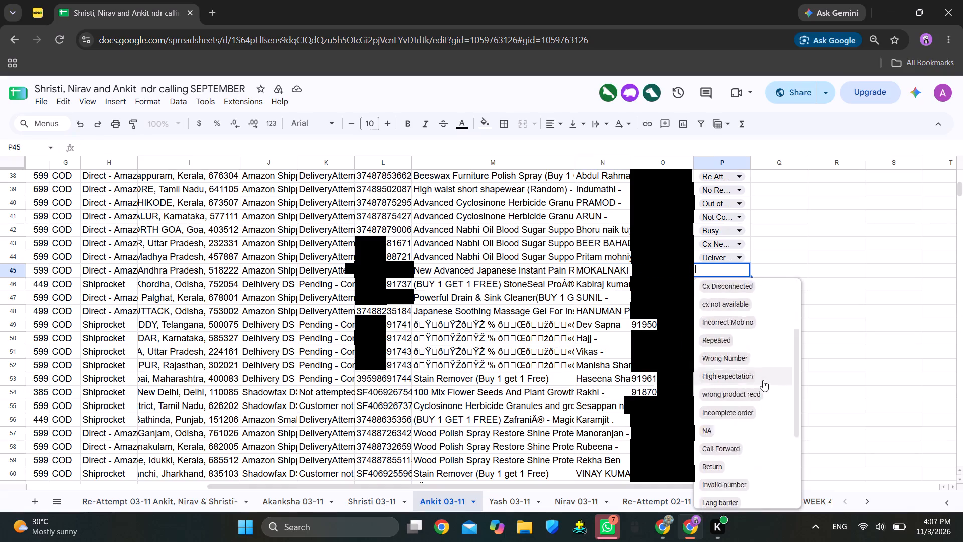
scroll(763, 380, down, 3)
click(728, 369)
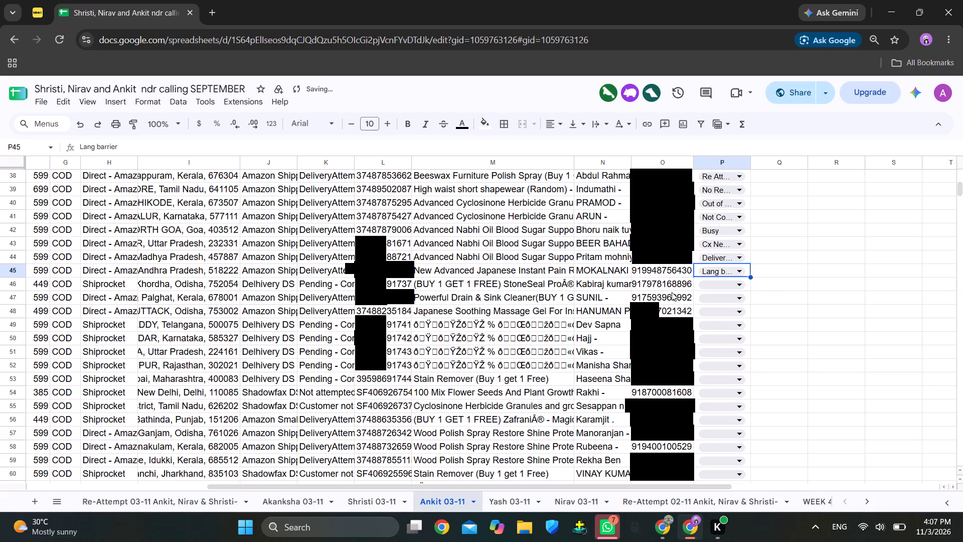
Check the phone number and customer name of the row 46 StoneSeal Pro order.
click(674, 286)
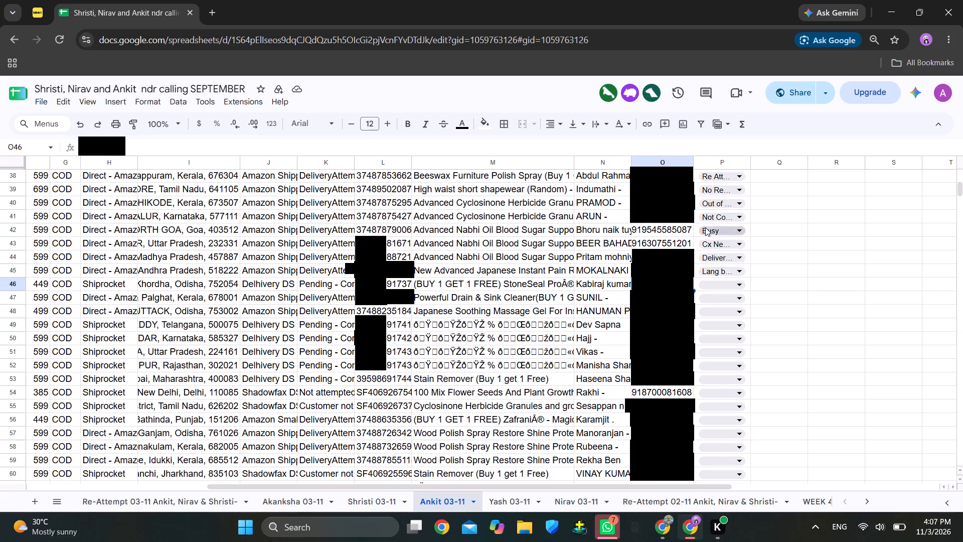
click(612, 284)
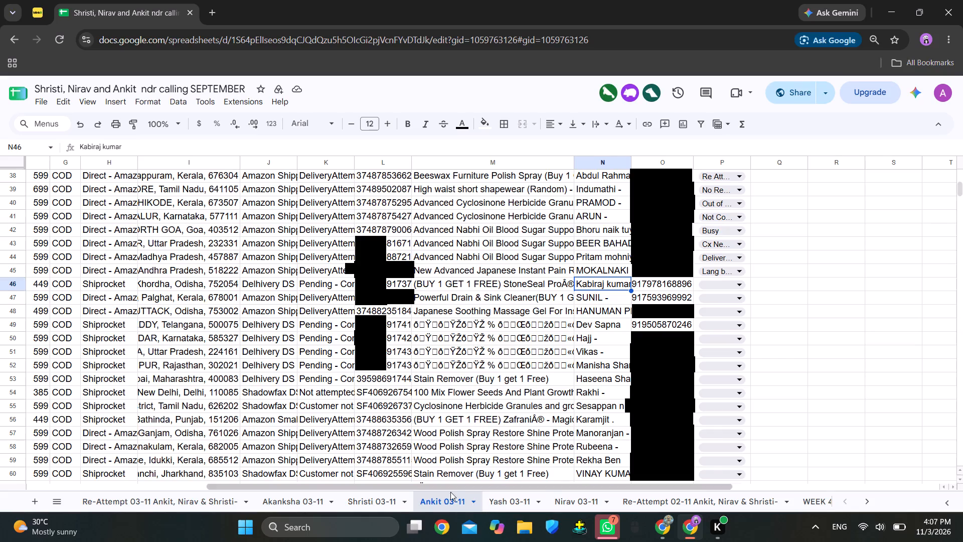
Examine the latest call remarks on the Yash 03-11 sheet, and return to the Ankit 03-11 sheet.
click(489, 508)
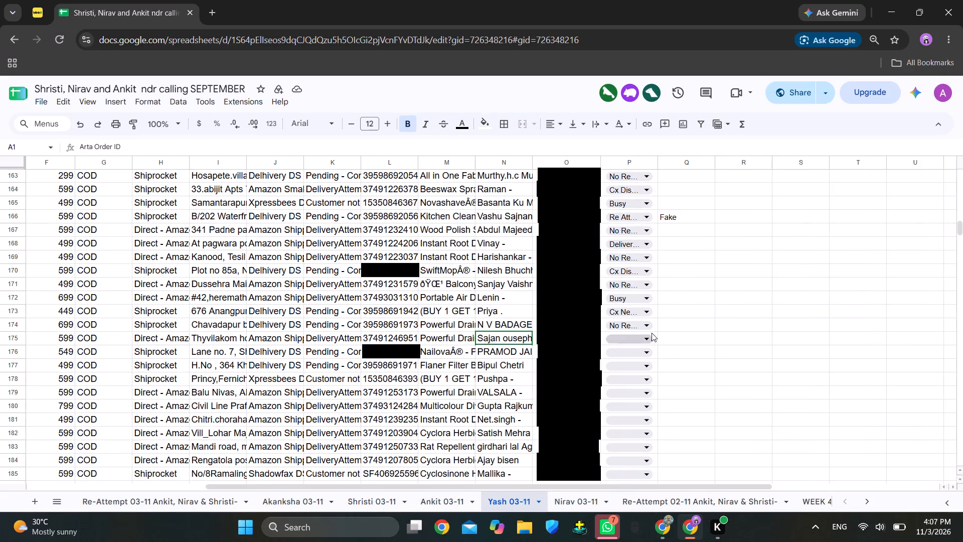
scroll(711, 310, up, 3)
scroll(711, 310, down, 1)
scroll(711, 310, up, 1)
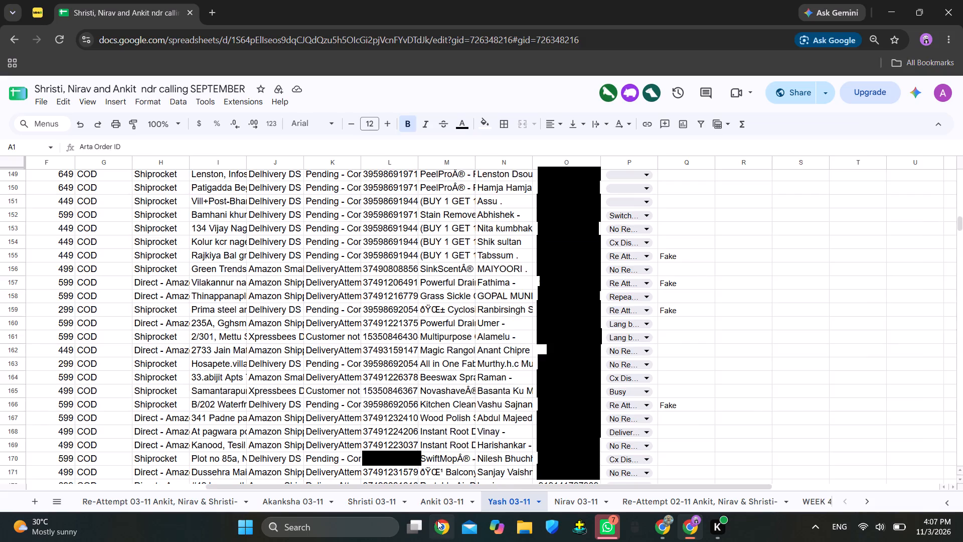
click(442, 509)
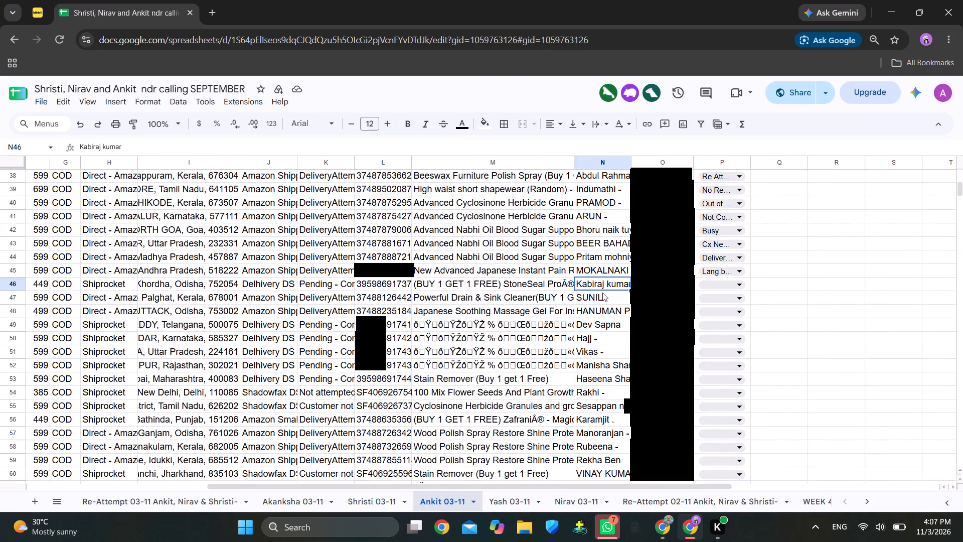
Check the full product name and delivery status of the row 46 StoneSeal Pro order, and set its remark to Re Attempt.
click(539, 285)
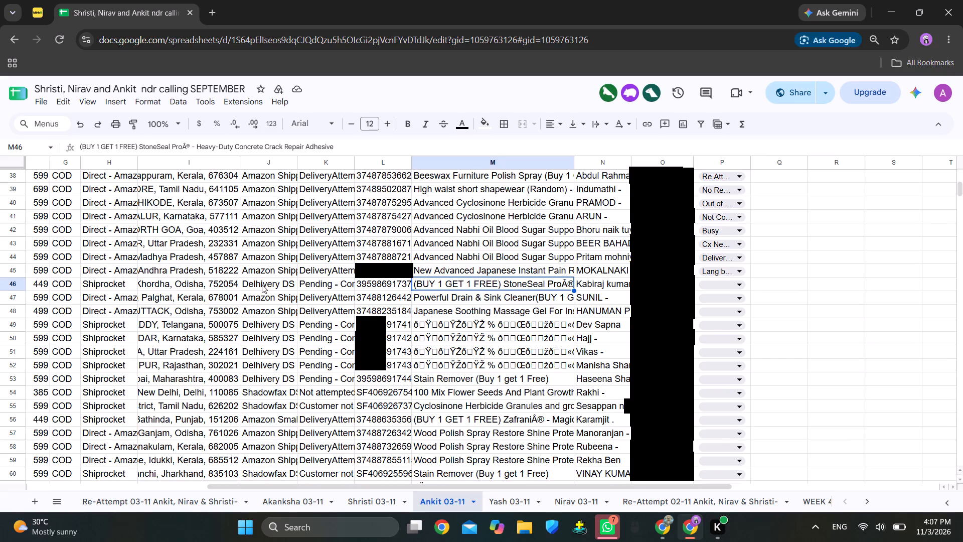
double_click(331, 284)
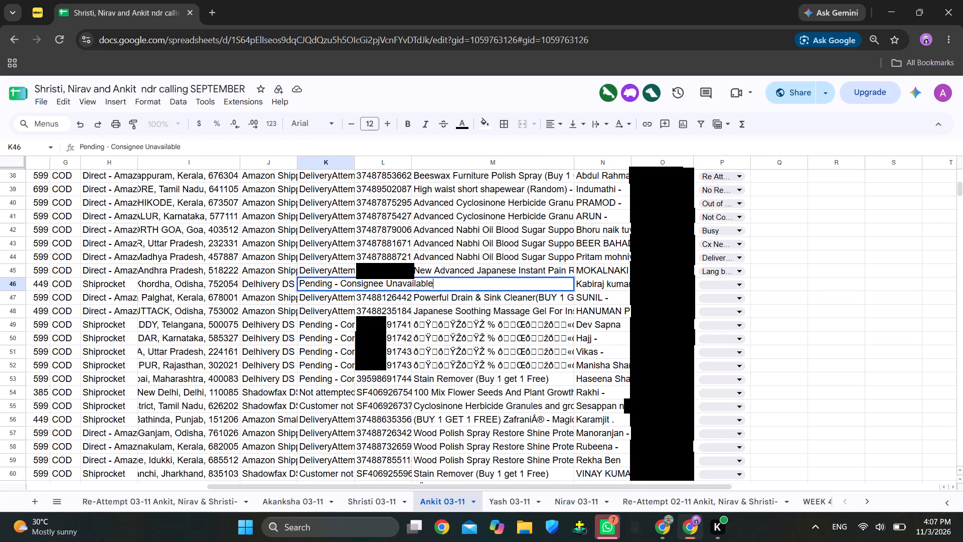
drag(466, 287, 296, 291)
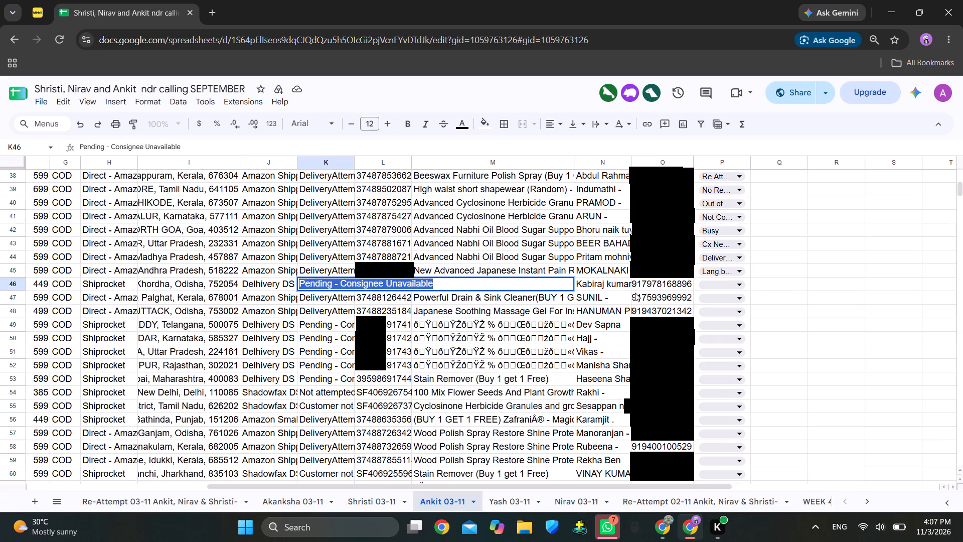
click(708, 285)
click(717, 300)
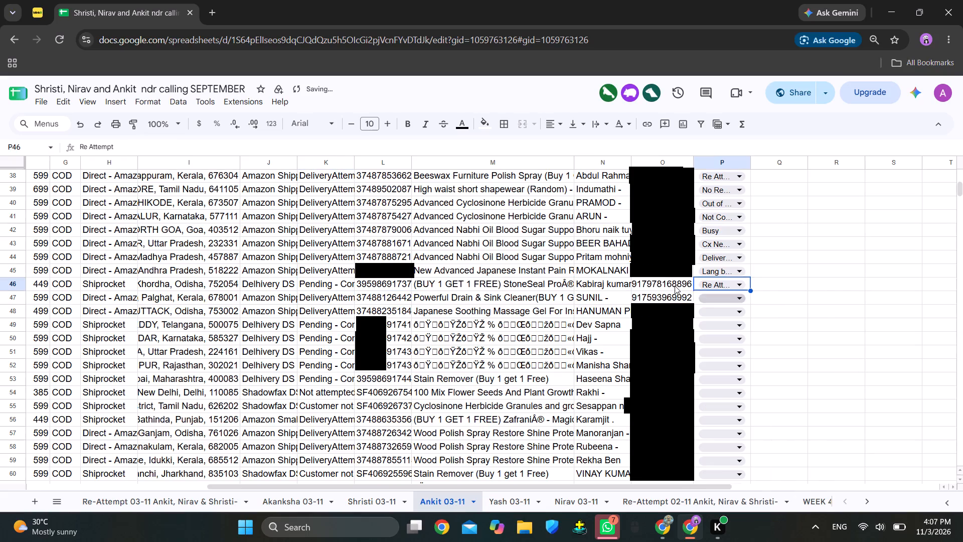
Select the tracking number of the row 46 StoneSeal Pro order.
click(372, 284)
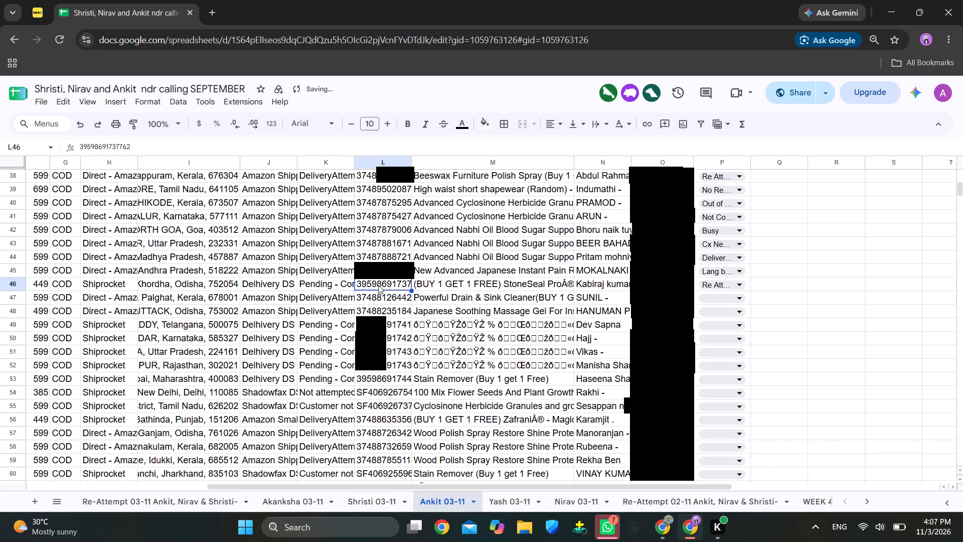
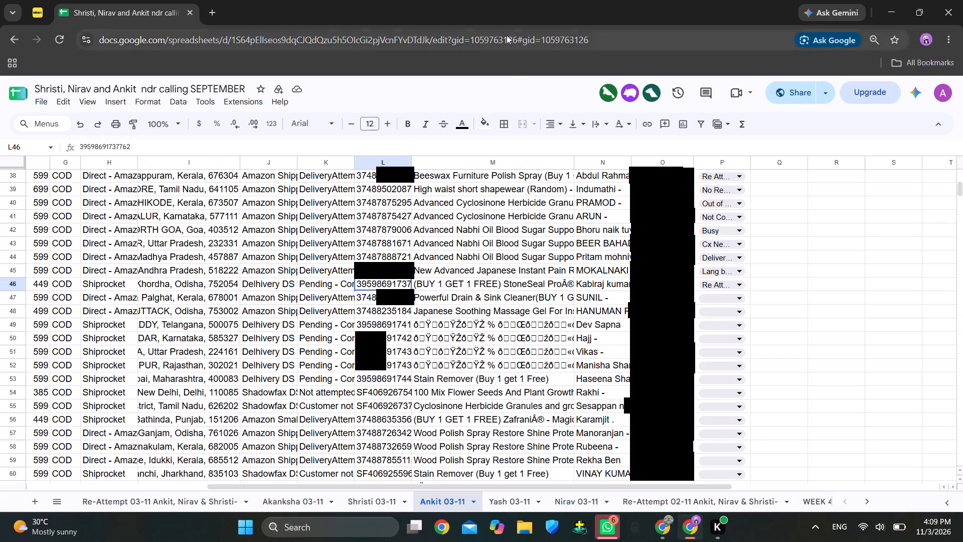
Examine the latest call remarks on the Yash, Akanksha and Shristi 03-11 sheets, and return to the Ankit 03-11 sheet.
click(512, 508)
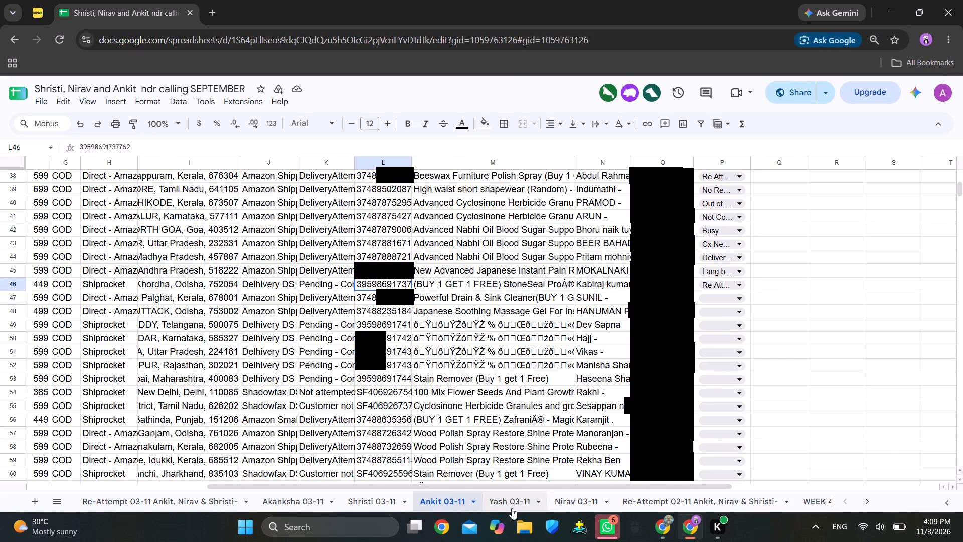
scroll(695, 337, down, 4)
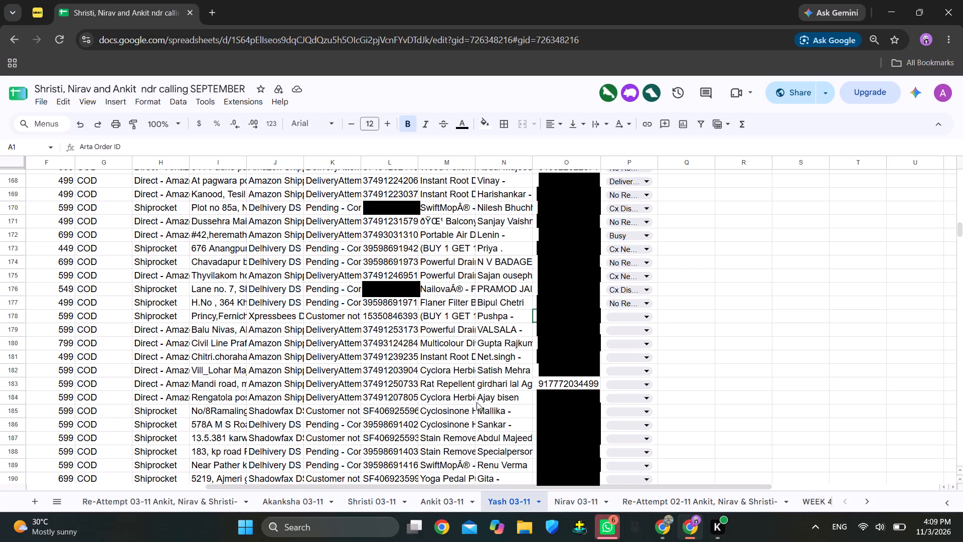
scroll(672, 352, down, 1)
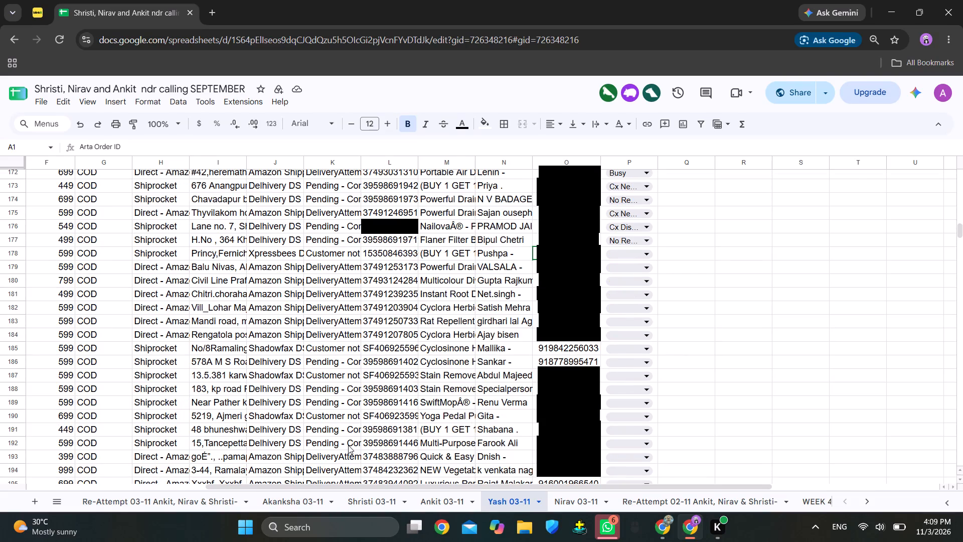
click(279, 499)
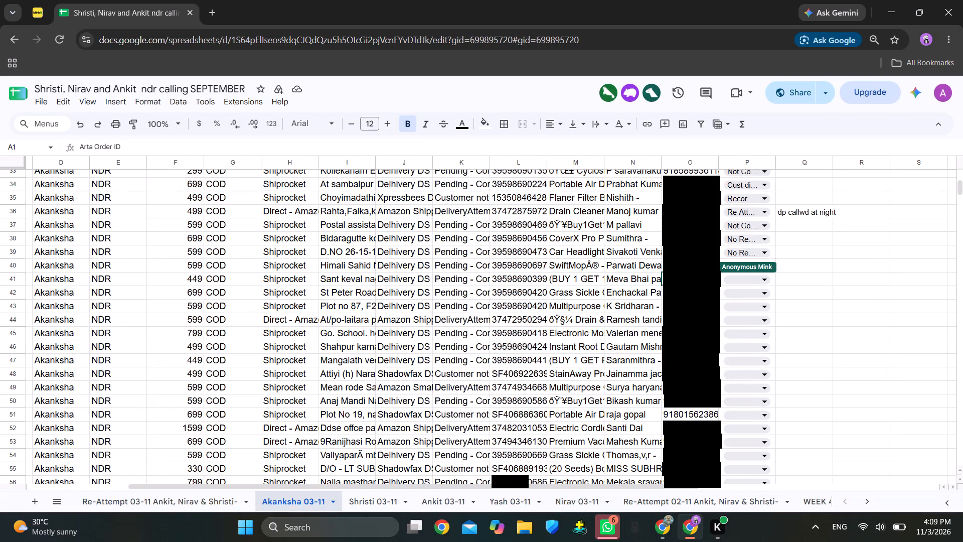
scroll(800, 299, up, 4)
scroll(800, 300, down, 1)
scroll(800, 300, up, 1)
scroll(803, 299, down, 1)
scroll(803, 299, up, 3)
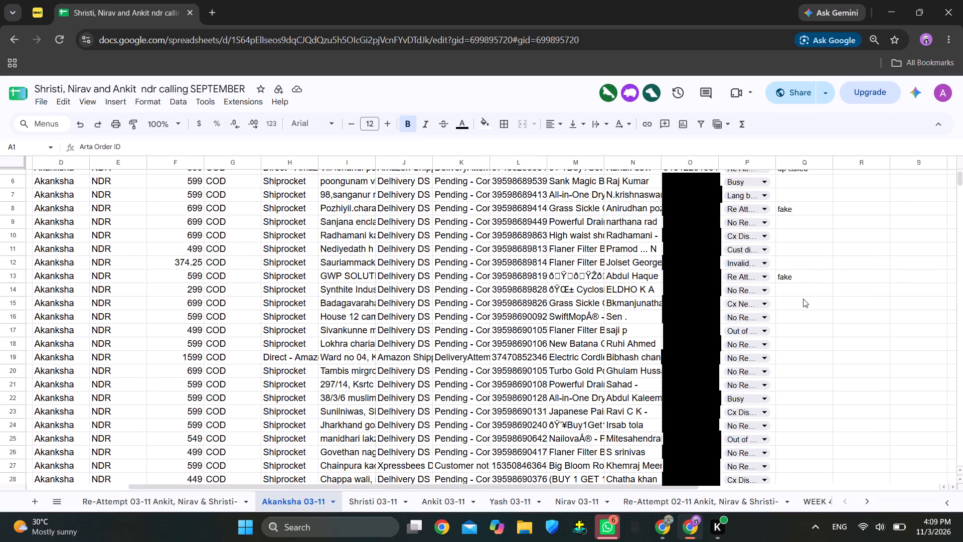
scroll(803, 299, up, 4)
scroll(803, 299, down, 7)
scroll(802, 305, up, 1)
scroll(802, 305, down, 1)
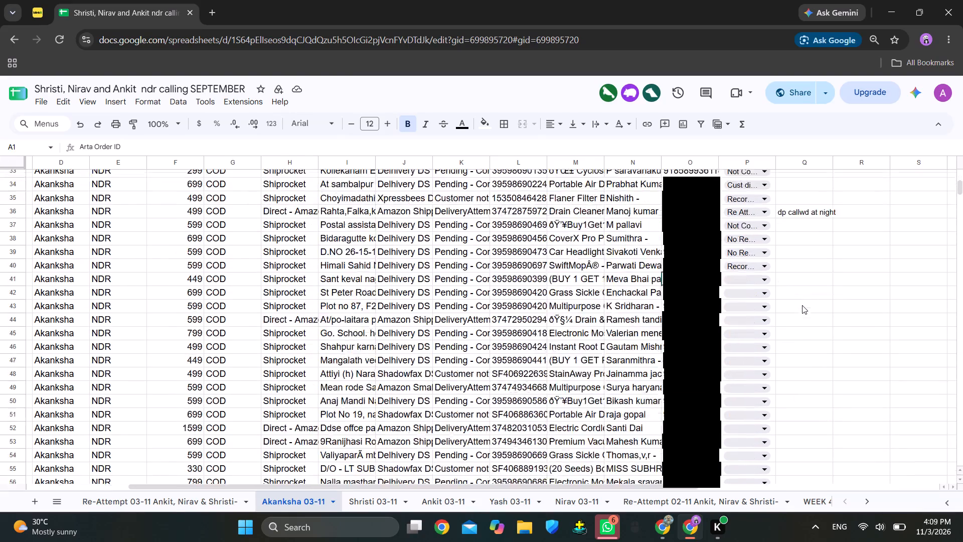
scroll(802, 305, down, 1)
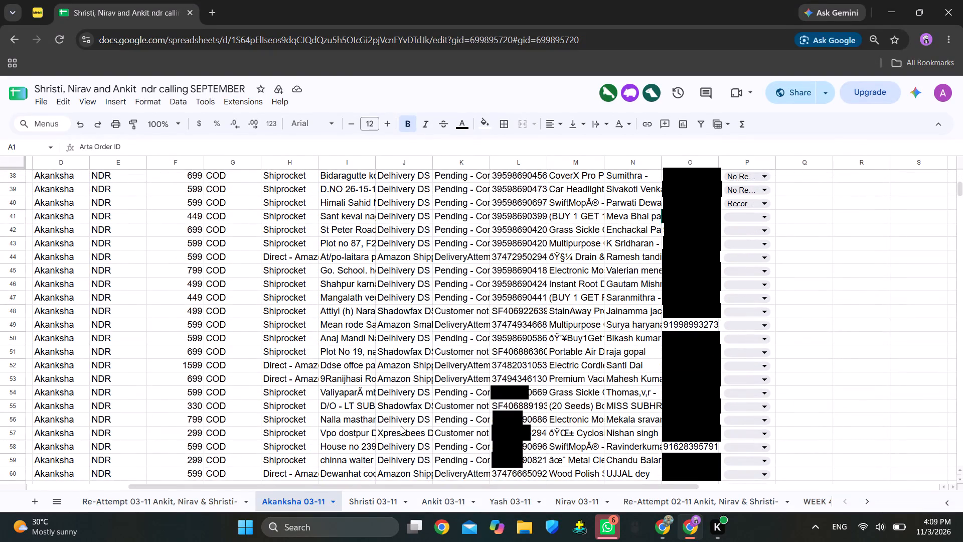
click(372, 498)
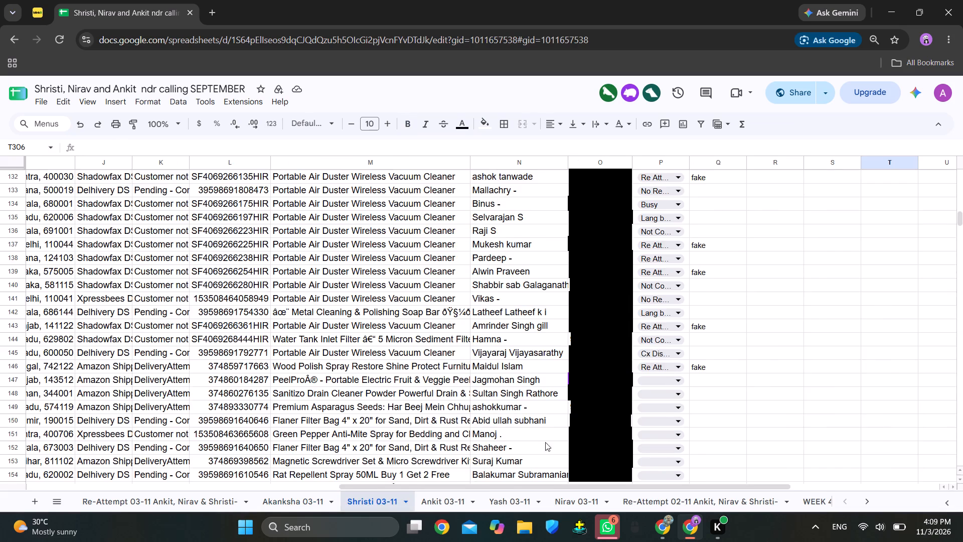
scroll(580, 415, down, 2)
click(448, 500)
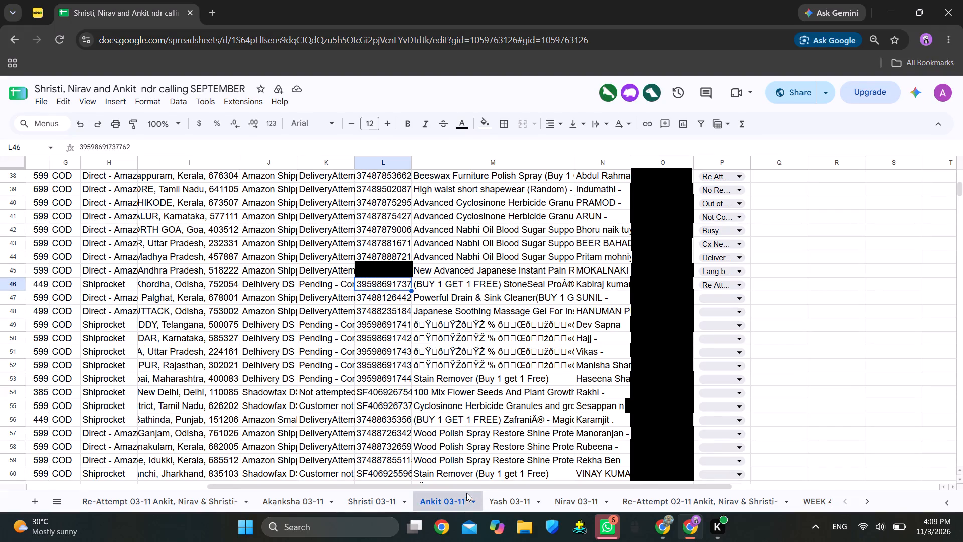
Examine which orders below row 46 on the Ankit 03-11 sheet still lack a call remark, down to about row 185.
scroll(779, 388, down, 12)
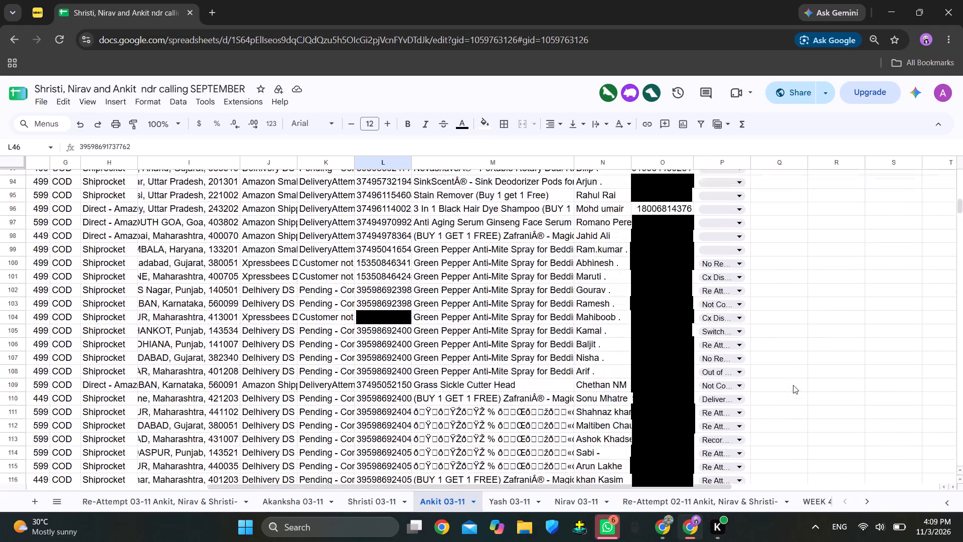
scroll(795, 378, down, 4)
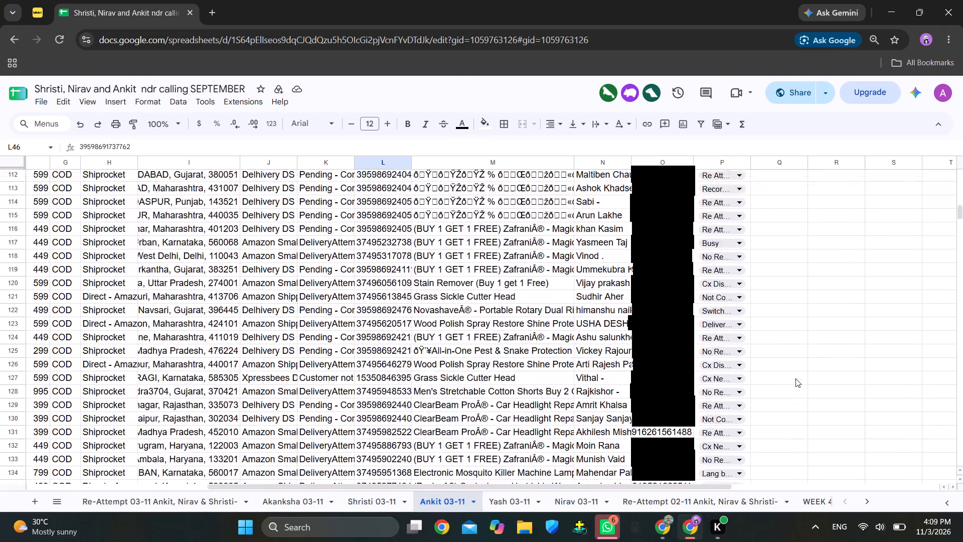
scroll(795, 378, down, 5)
scroll(811, 357, up, 2)
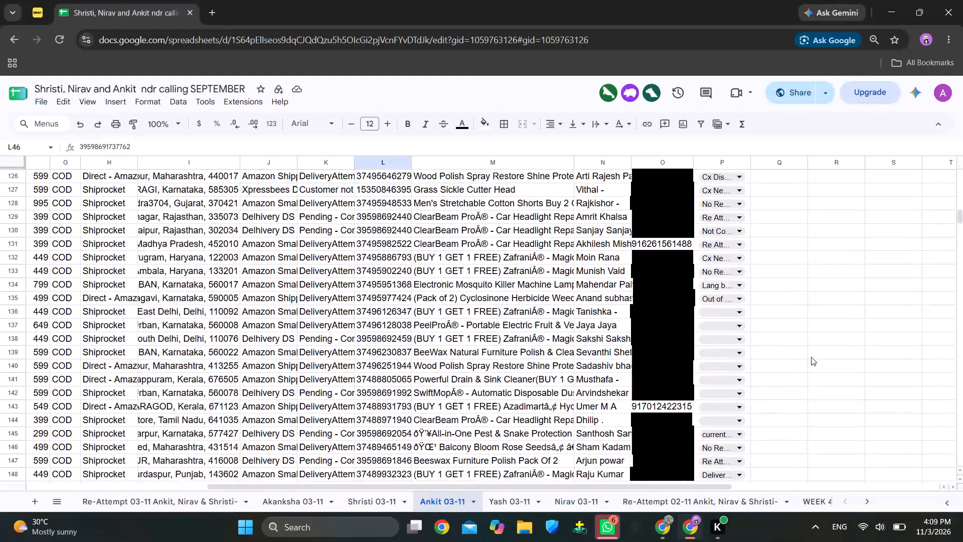
scroll(811, 357, up, 6)
scroll(811, 357, down, 1)
scroll(811, 357, up, 2)
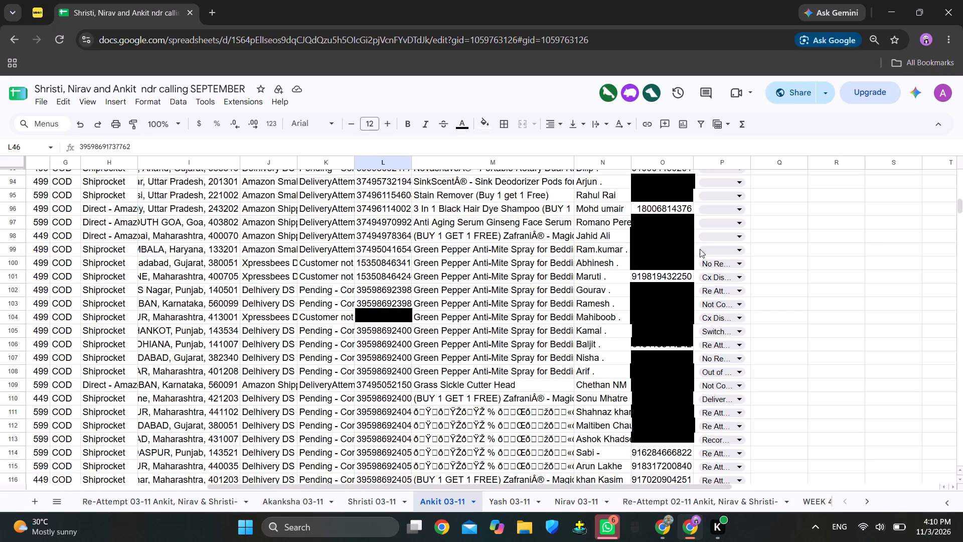
scroll(656, 272, down, 1)
scroll(665, 274, up, 1)
scroll(666, 275, down, 4)
scroll(716, 289, down, 4)
scroll(715, 290, up, 1)
scroll(717, 290, down, 8)
scroll(736, 301, up, 1)
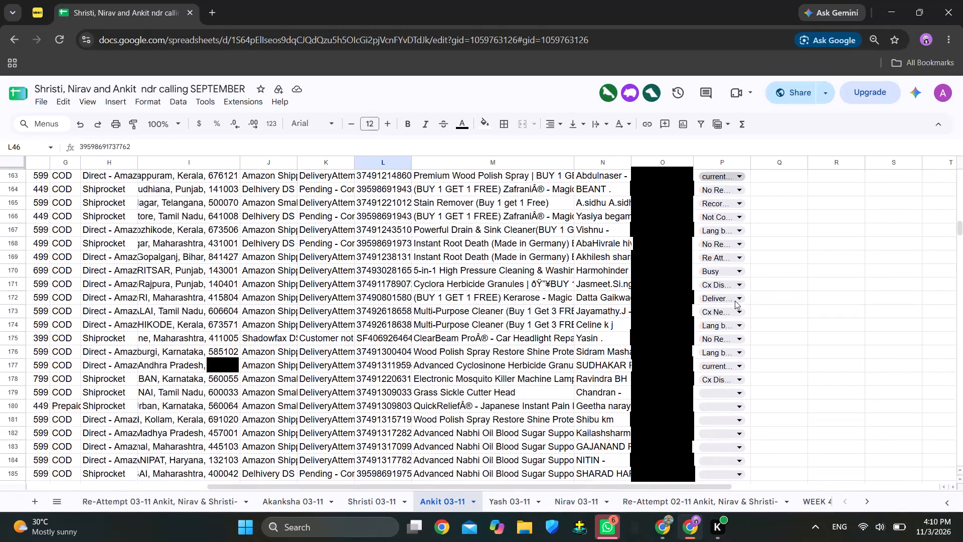
scroll(741, 316, down, 1)
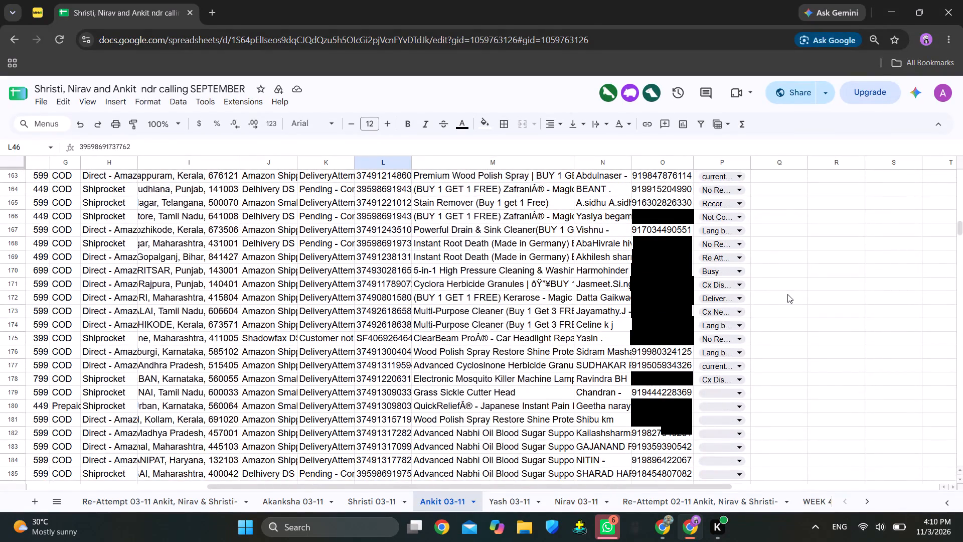
scroll(787, 294, up, 5)
scroll(787, 294, down, 2)
scroll(785, 284, up, 5)
scroll(784, 284, down, 1)
scroll(784, 284, up, 5)
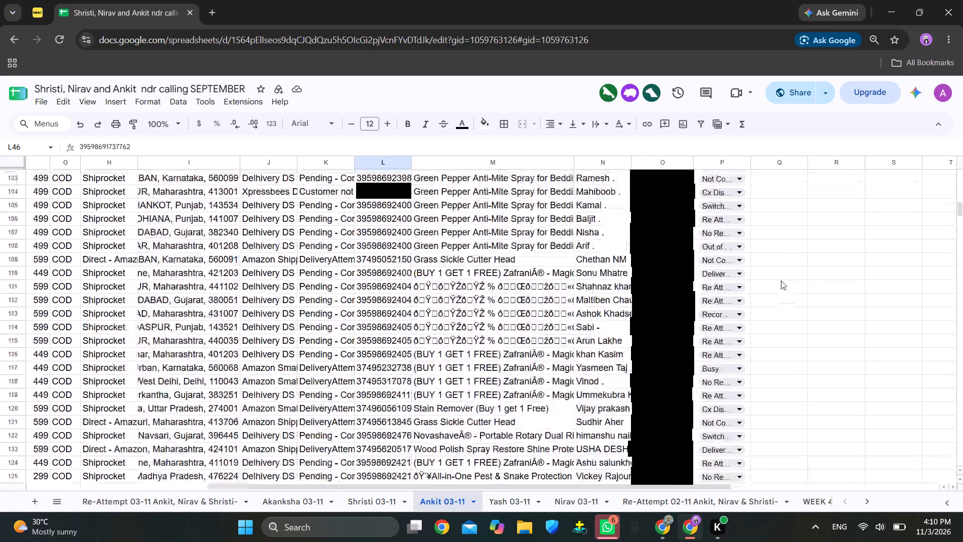
scroll(781, 281, up, 4)
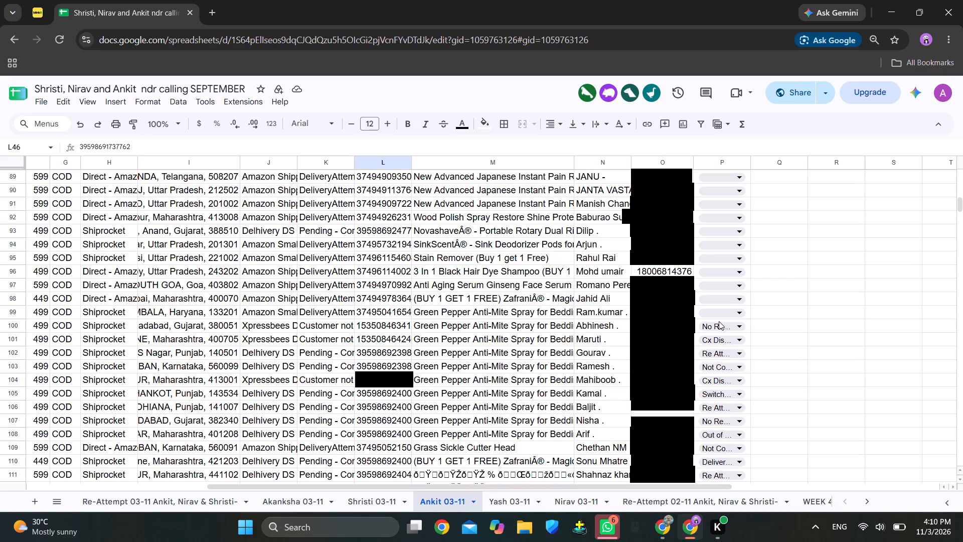
Set the call remark of the row 99 Green Pepper Anti-Mite Spray order to Busy.
click(733, 315)
scroll(751, 419, down, 10)
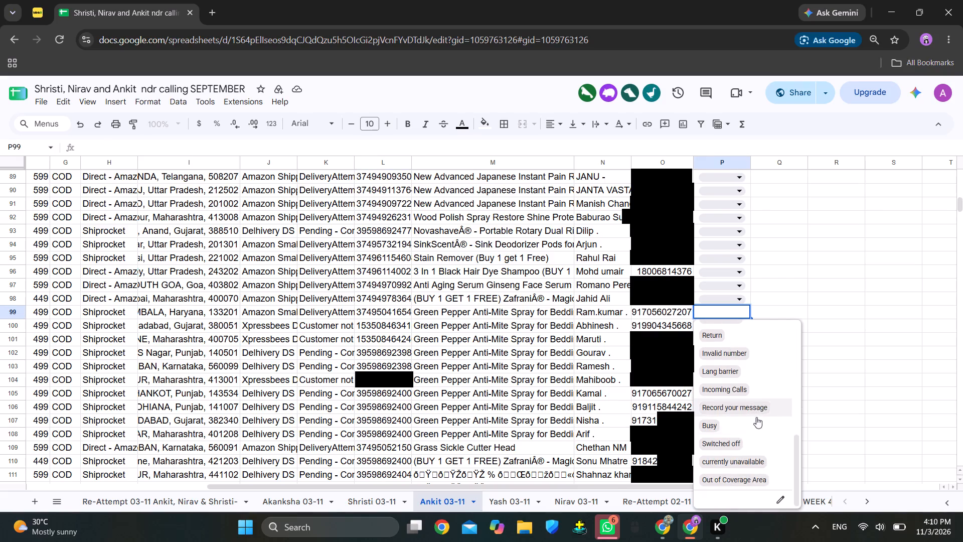
click(713, 426)
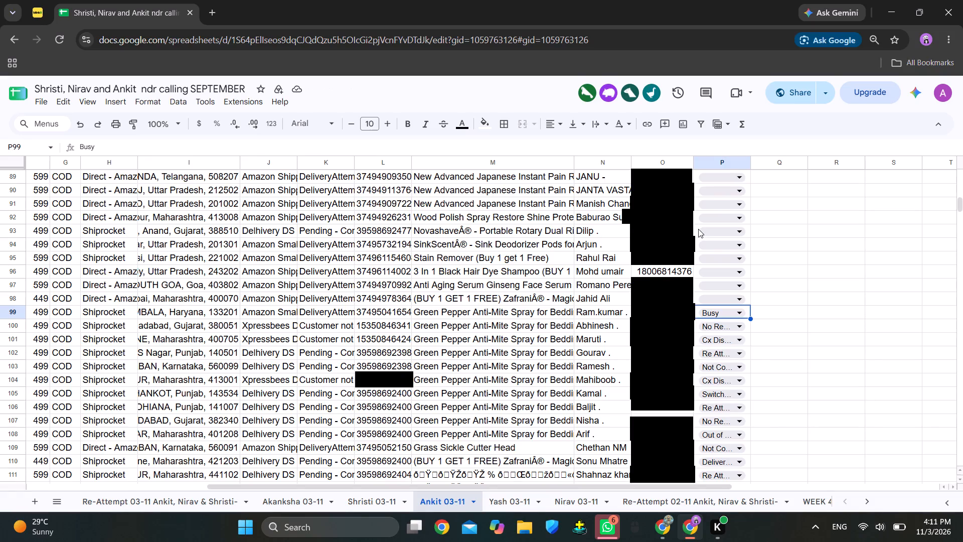
Set the call remark of the row 98 Zafrani order to Delivered.
scroll(787, 320, down, 8)
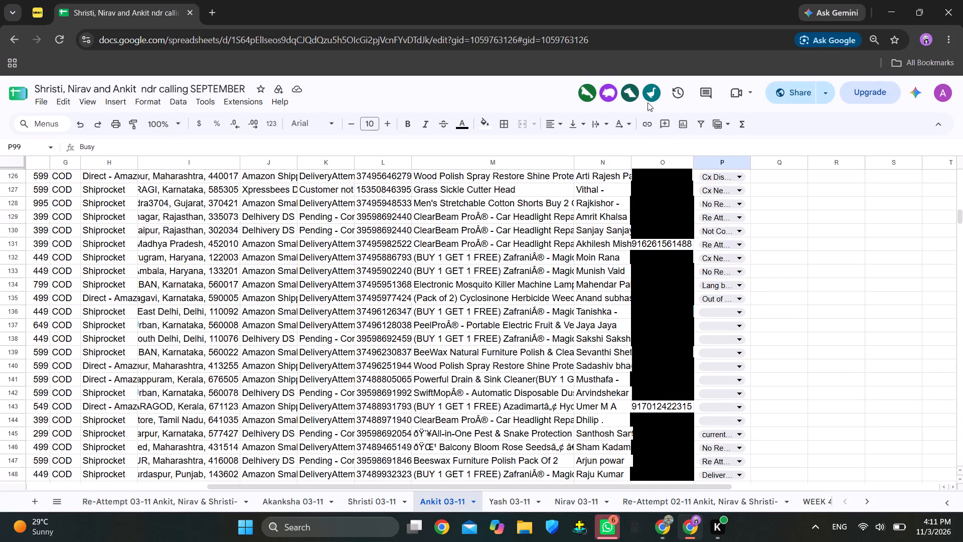
scroll(767, 252, up, 6)
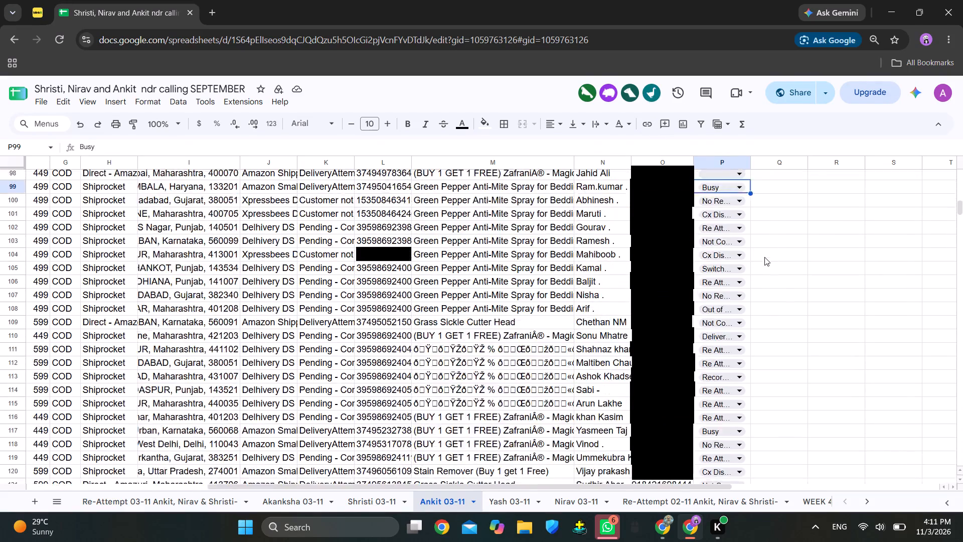
scroll(764, 257, up, 1)
scroll(764, 257, down, 1)
scroll(768, 261, up, 2)
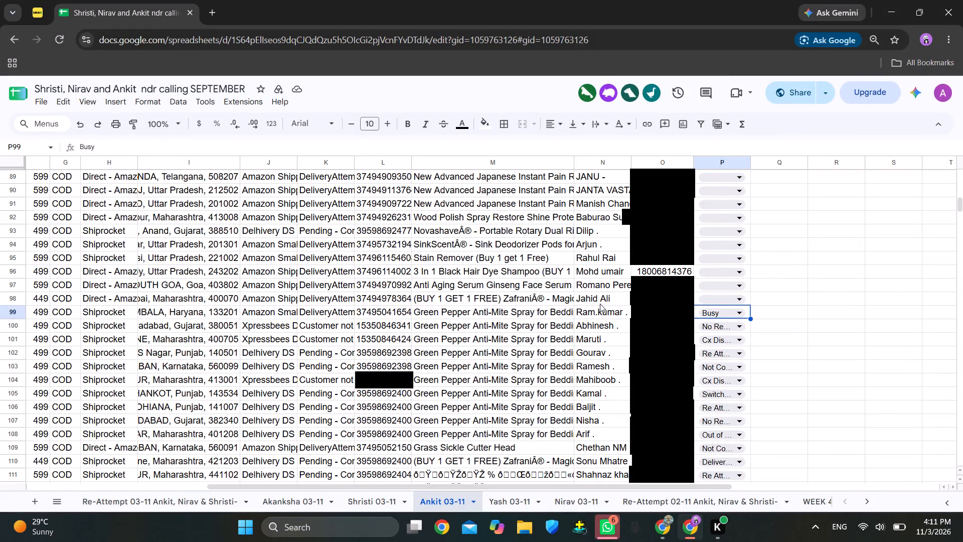
click(723, 301)
click(722, 370)
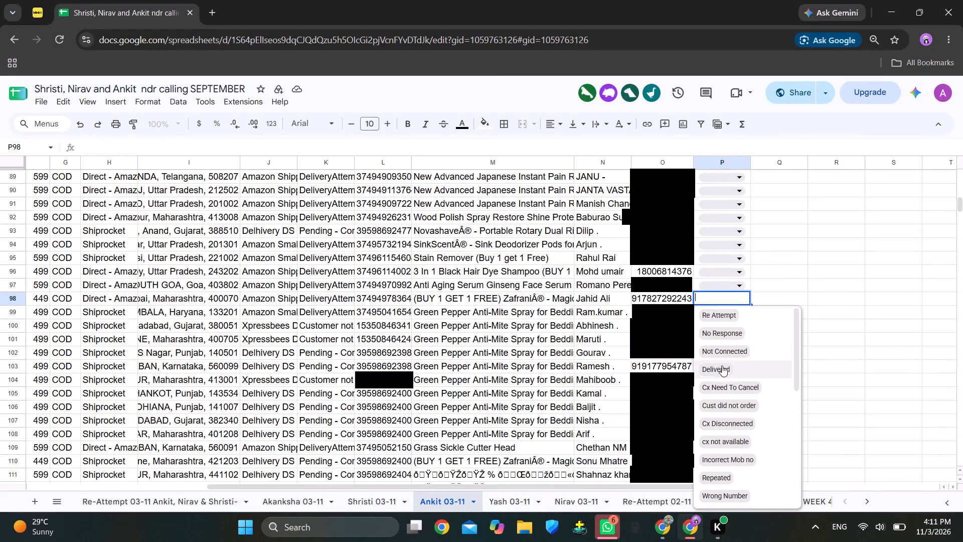
Check the phone number and customer name of the row 97 face serum order, and set its remark to No Response.
click(681, 286)
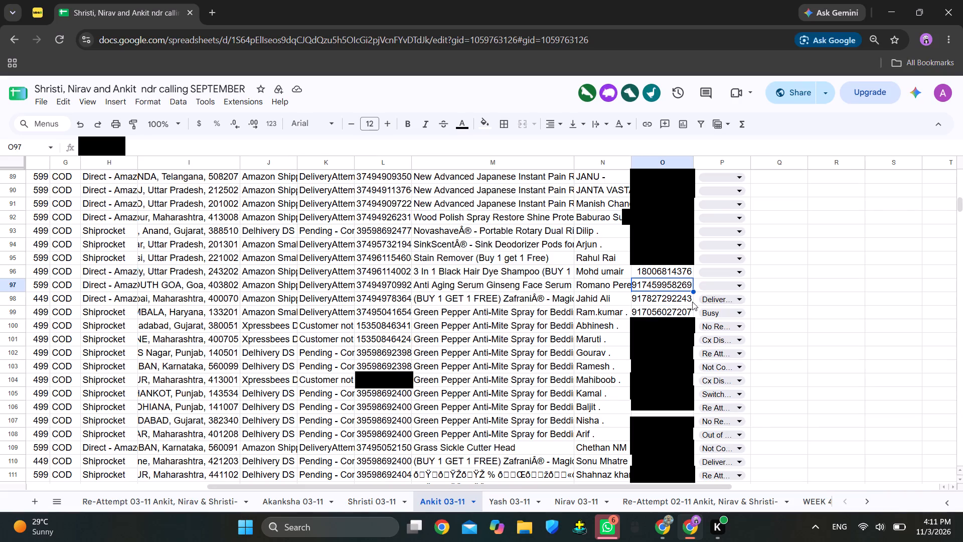
click(608, 284)
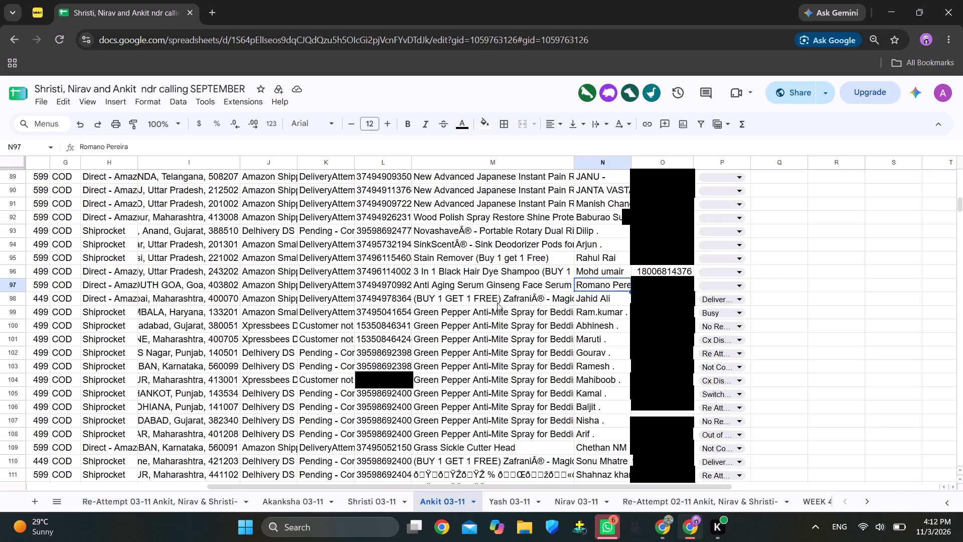
click(719, 287)
click(726, 321)
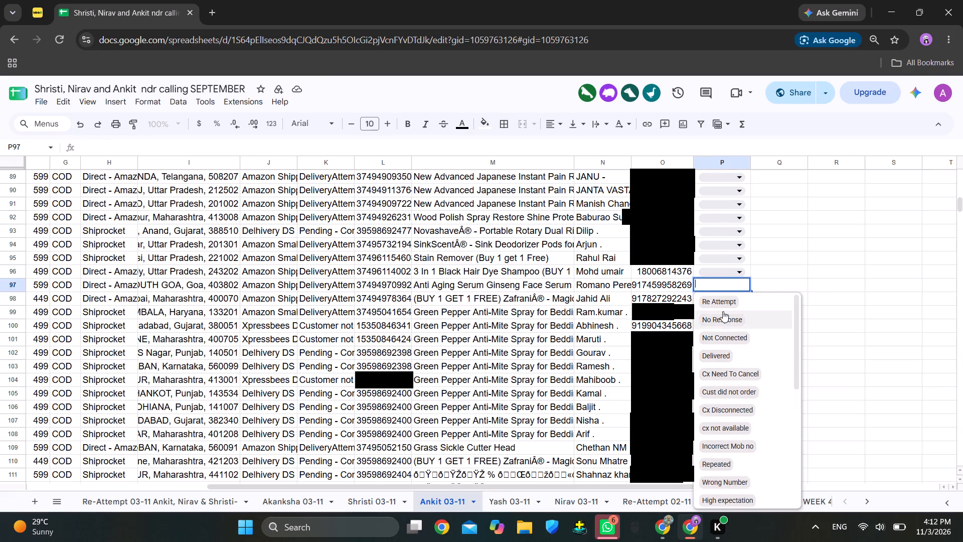
Check the phone number of the row 96 hair dye shampoo order, and set its remark to Invalid number.
click(674, 272)
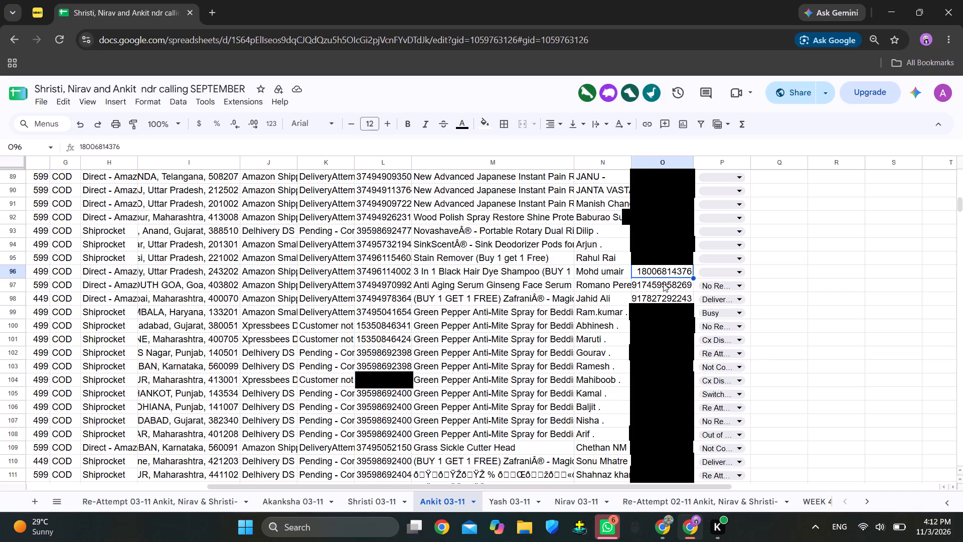
click(725, 275)
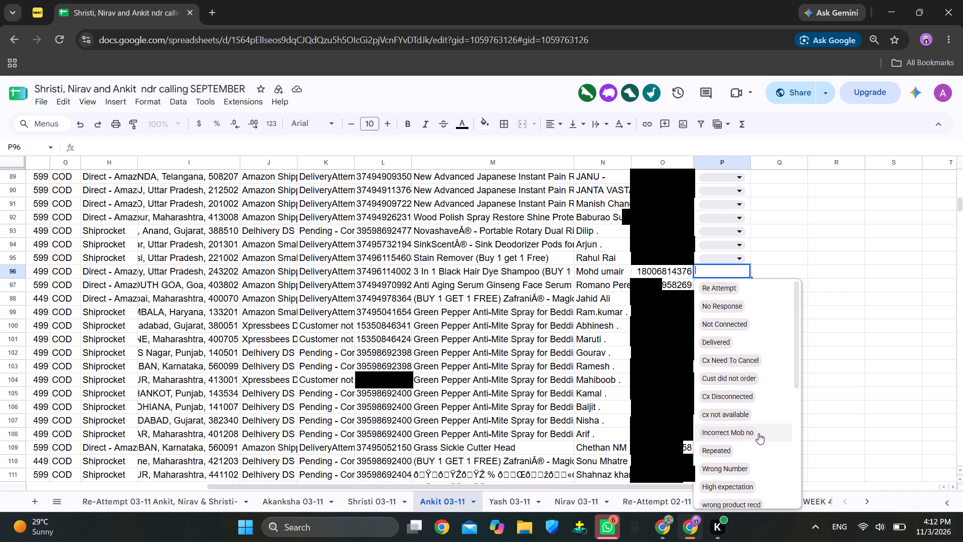
scroll(763, 440, down, 2)
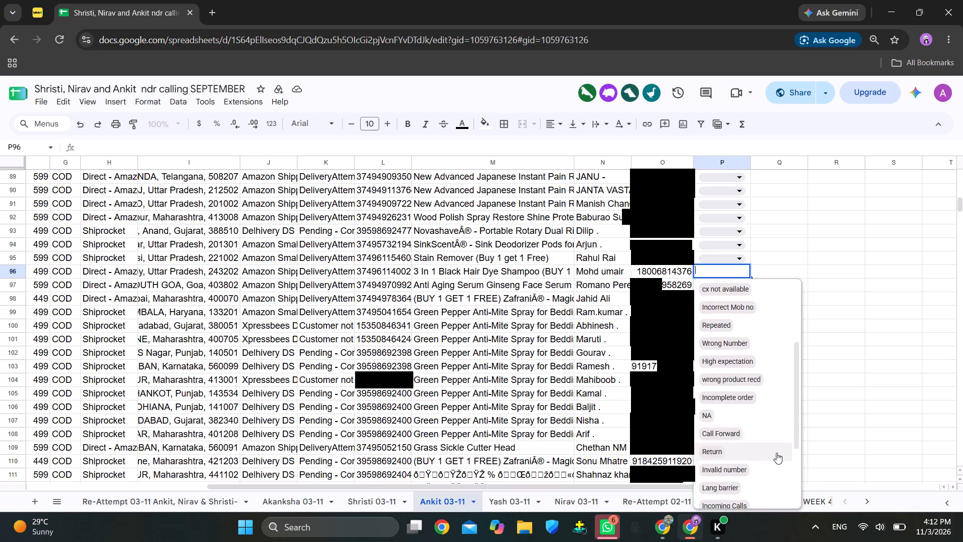
click(725, 466)
Check the phone number and customer name of the row 95 Stain Remover order, and set its remark to Cx Disconnected.
click(672, 260)
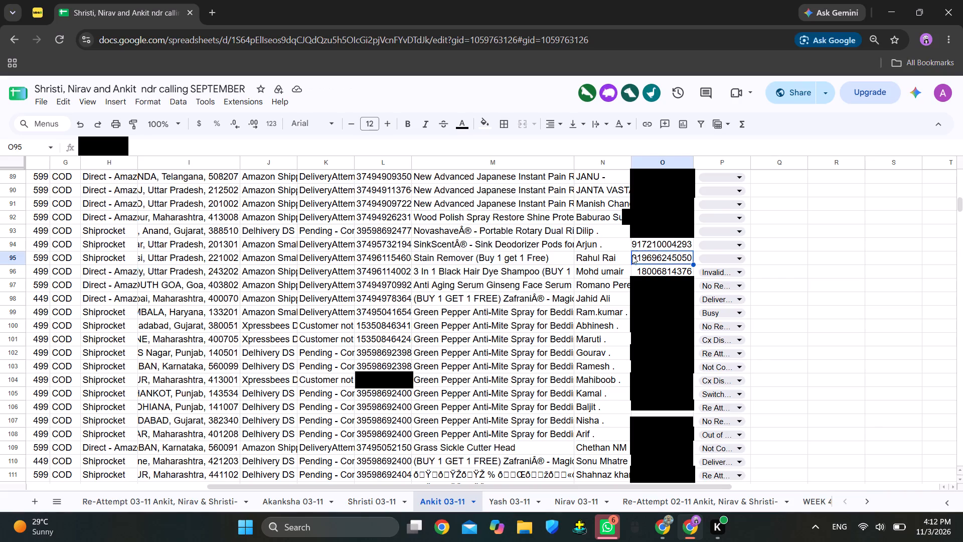
click(614, 255)
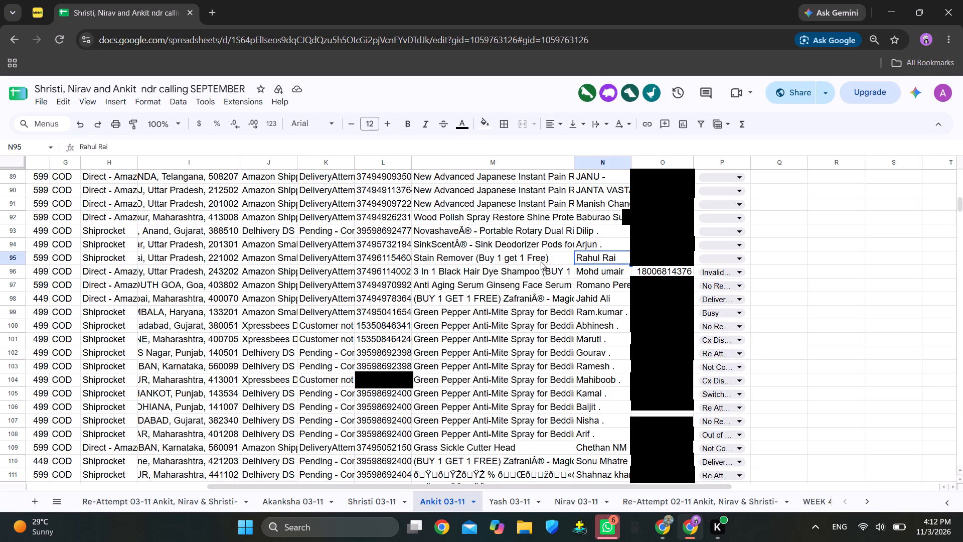
click(730, 258)
click(727, 382)
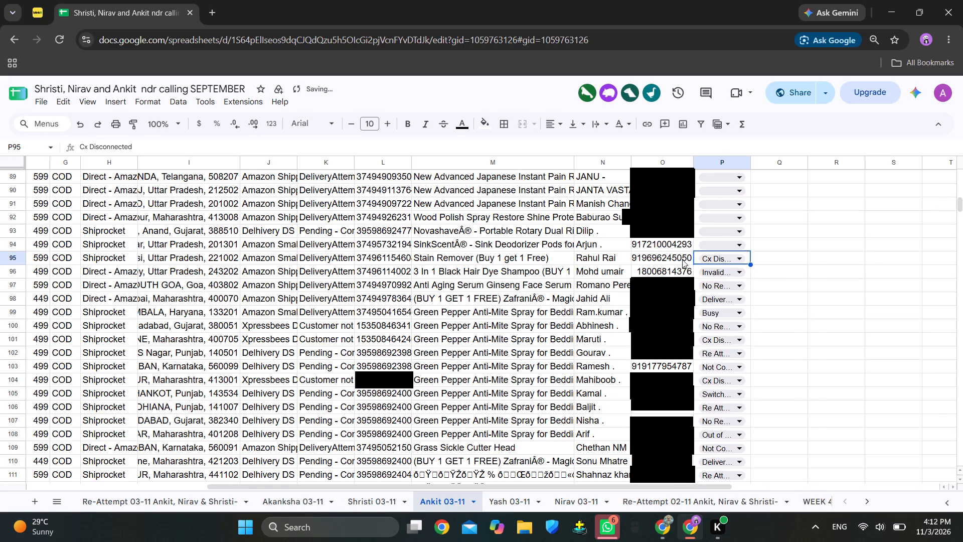
Check the phone number and customer name of the row 94 SinkScent order, and set its remark to Not Connected.
click(674, 245)
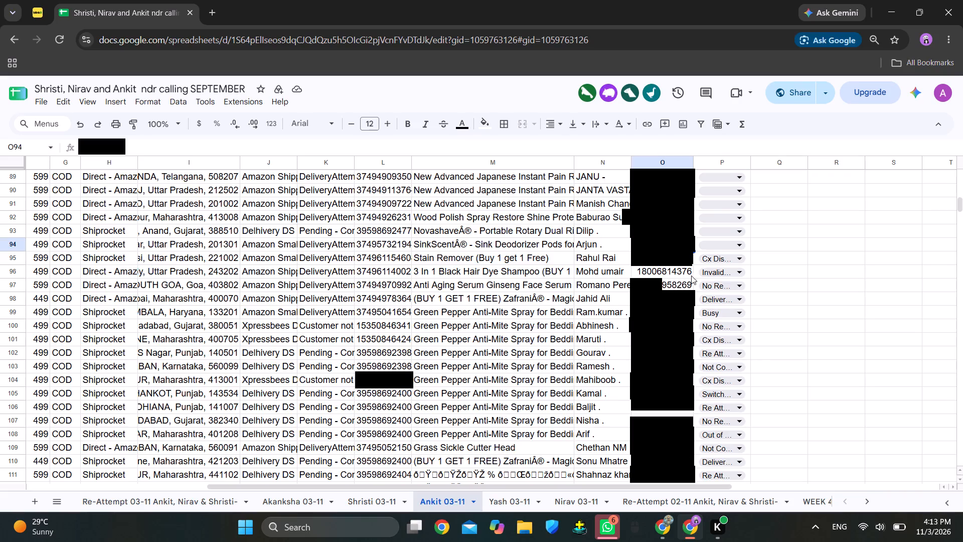
click(618, 248)
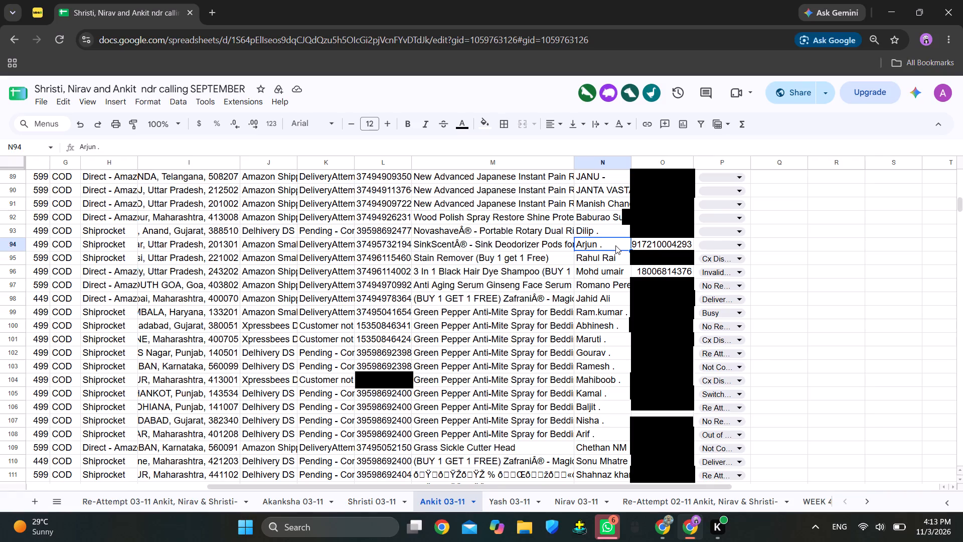
click(722, 248)
click(731, 295)
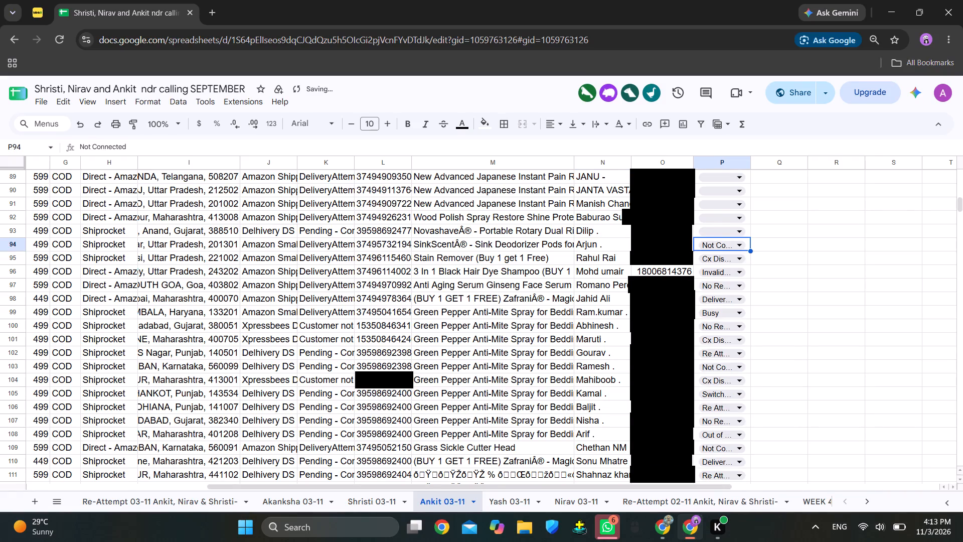
Check the phone number and customer name of the row 93 Novashave order, and set its remark to No Response.
click(673, 231)
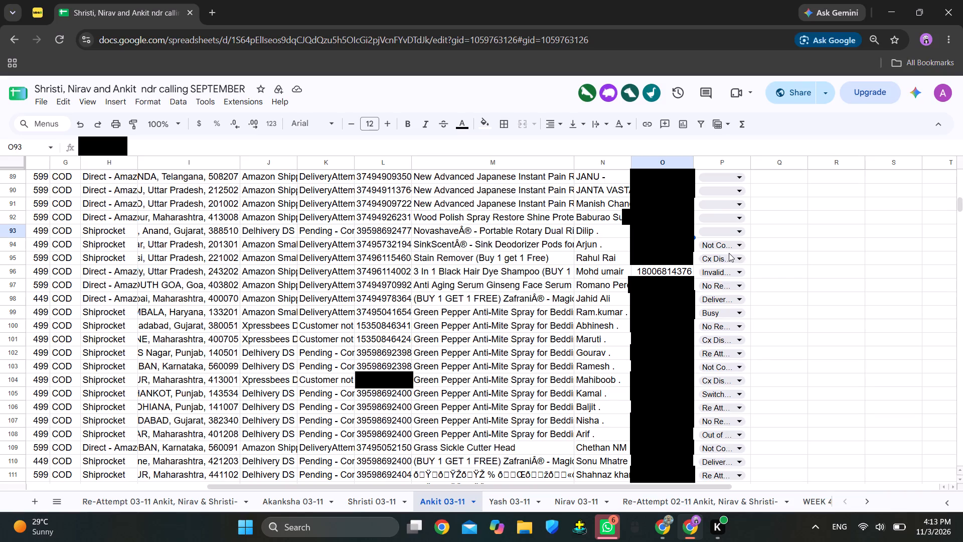
click(600, 231)
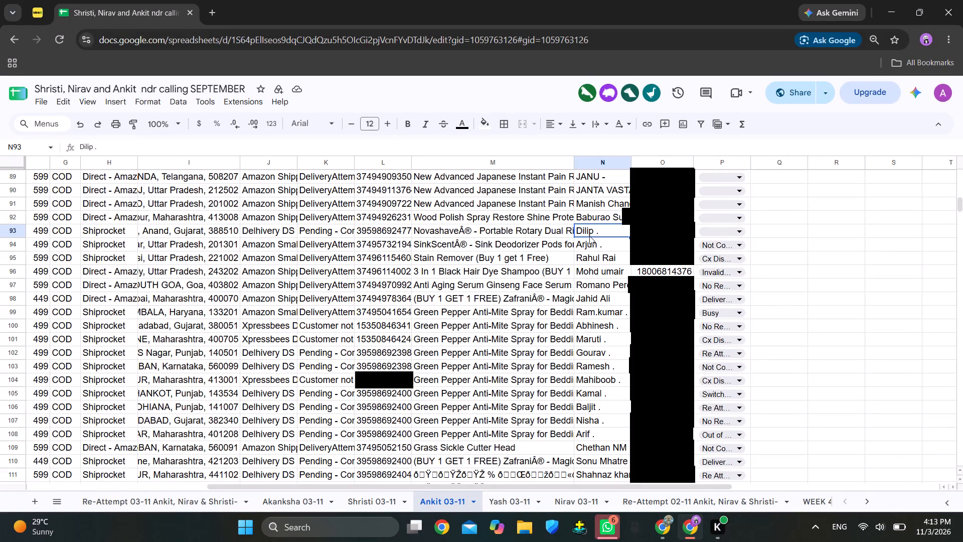
click(733, 229)
click(728, 265)
Check the phone number and customer name of the row 92 Wood Polish Spray order, and set its remark to Delivered.
scroll(787, 262, up, 1)
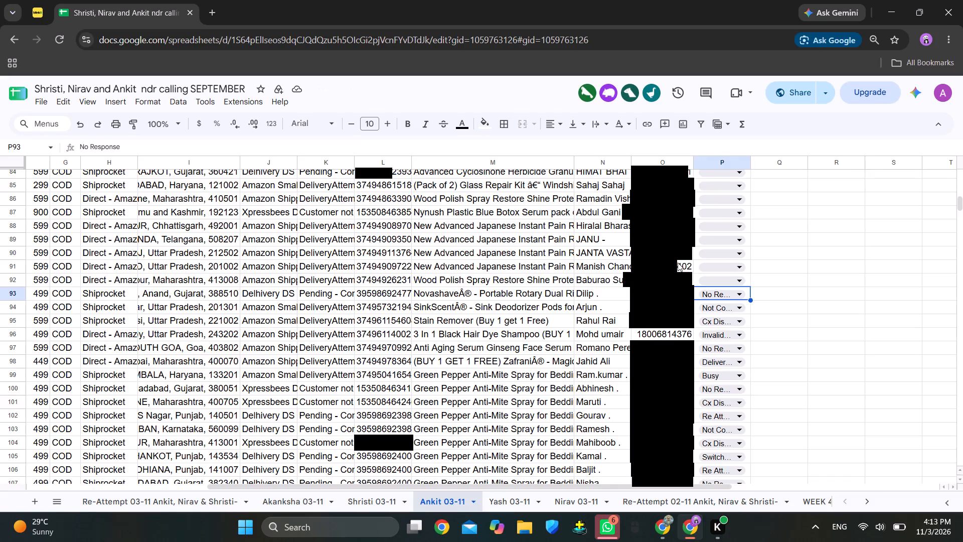
click(675, 277)
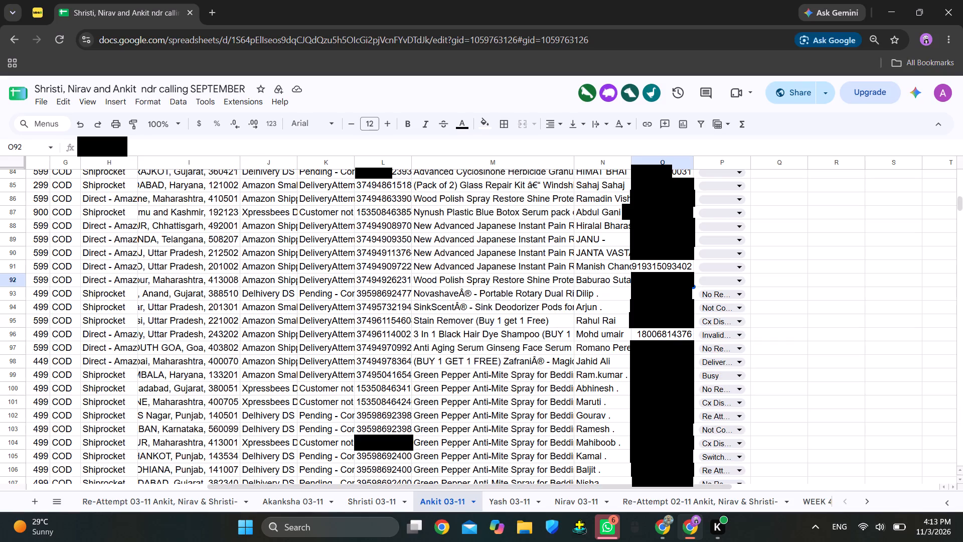
click(609, 277)
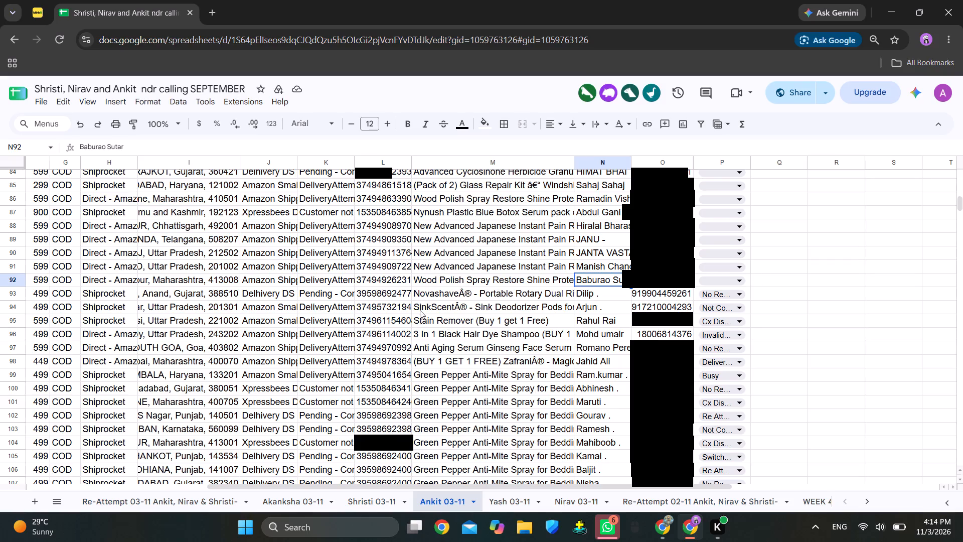
click(730, 283)
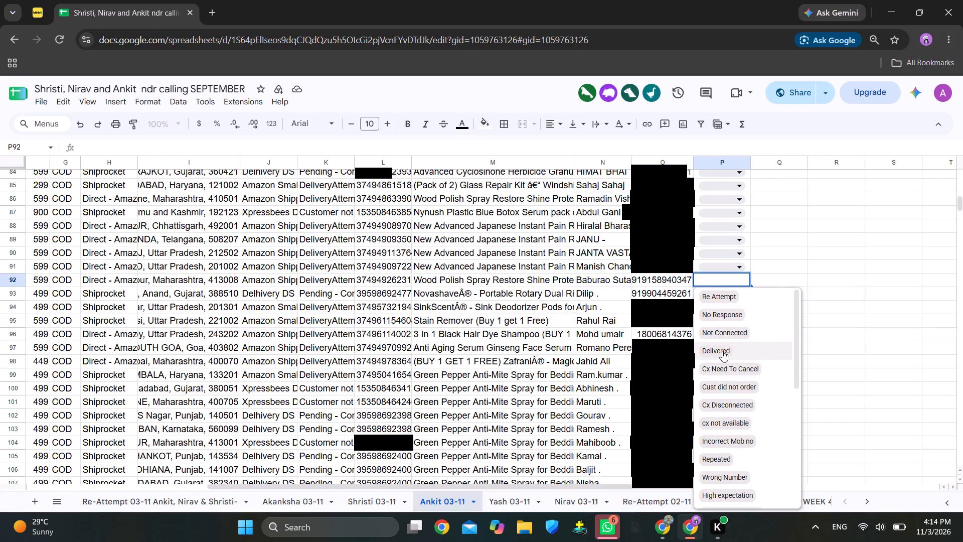
click(724, 350)
Check the phone number and customer name of the row 91 New Advanced Japanese order, and set its remark to Re Attempt.
click(662, 263)
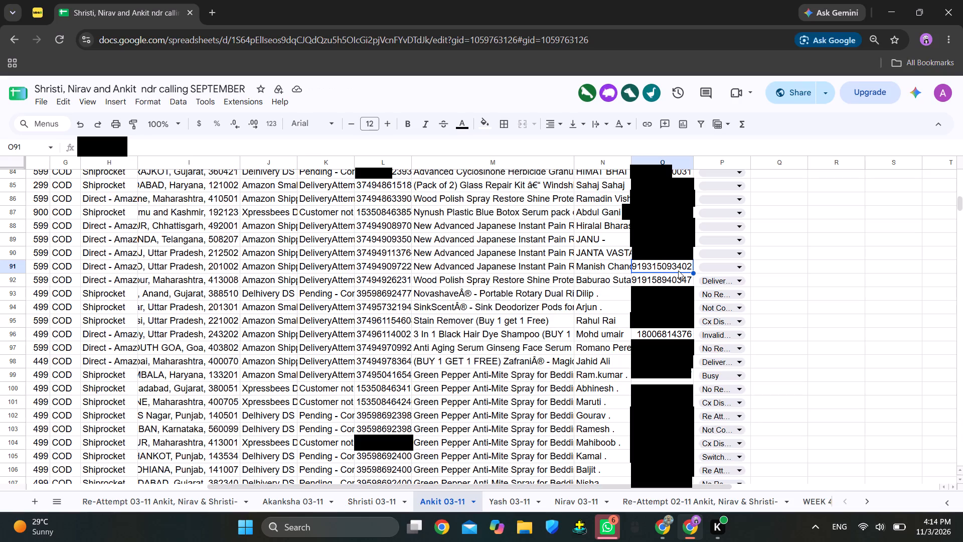
click(618, 265)
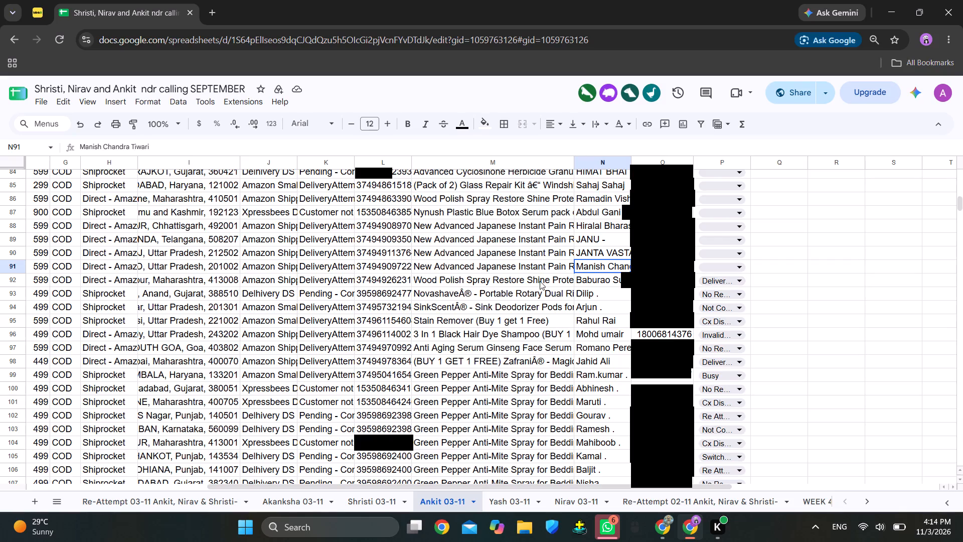
click(726, 267)
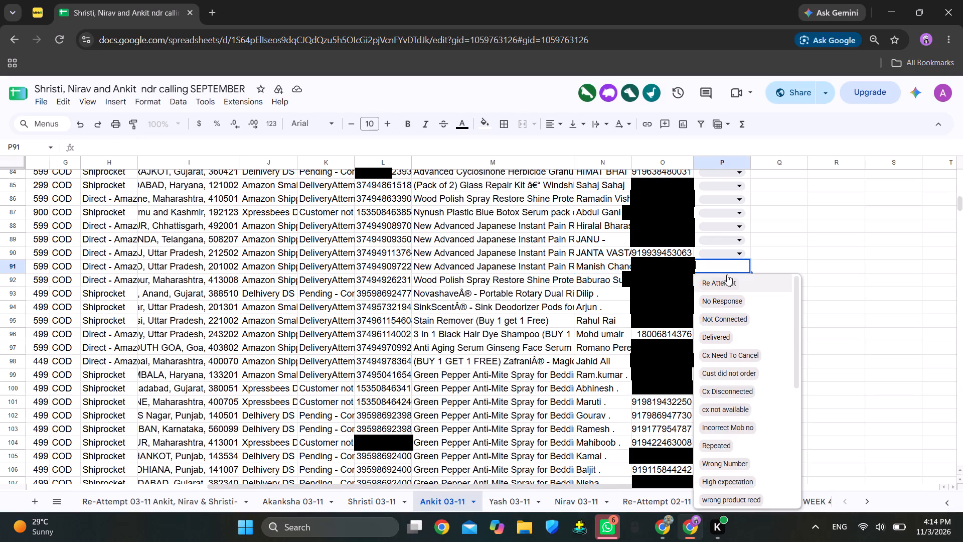
click(725, 286)
Check the phone number and customer name of the row 90 New Advanced Japanese order, and set its remark to Re Attempt.
click(683, 256)
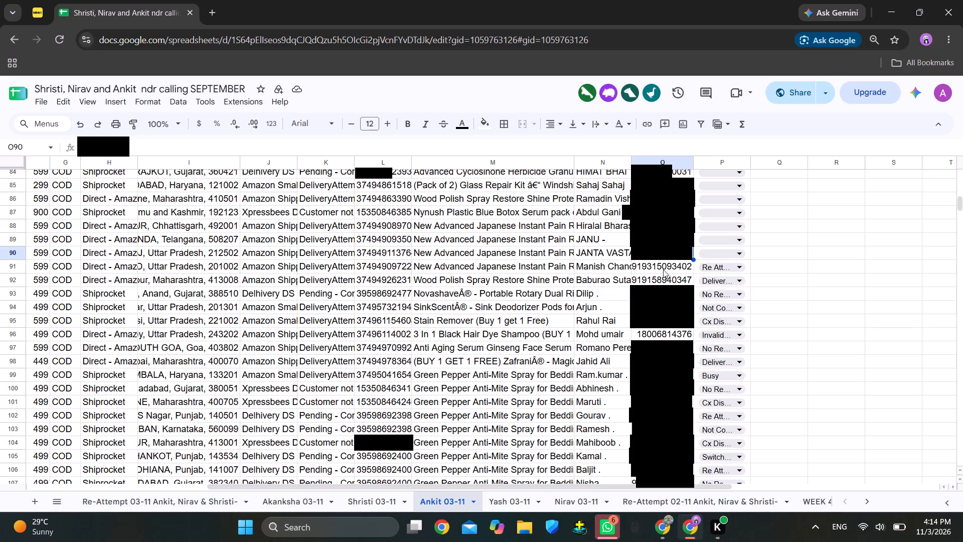
click(615, 253)
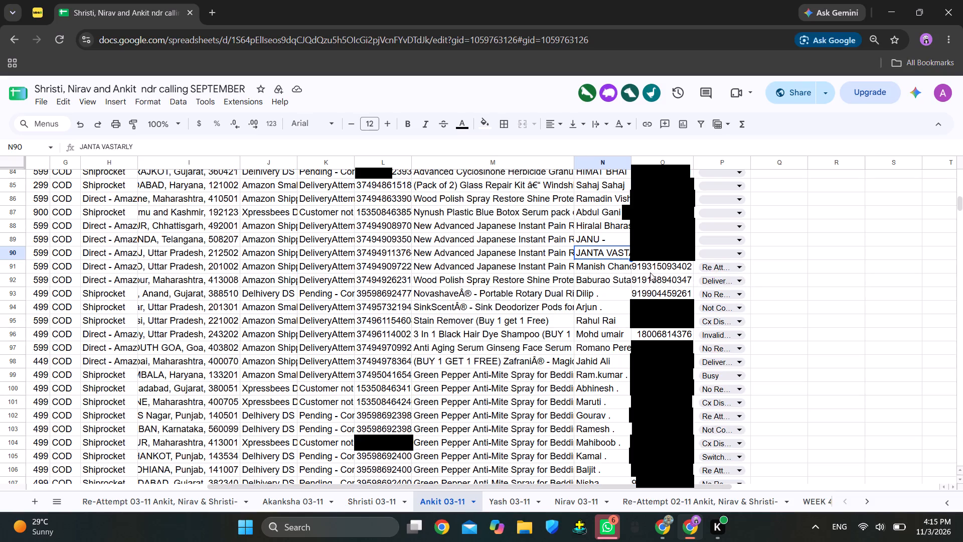
click(712, 255)
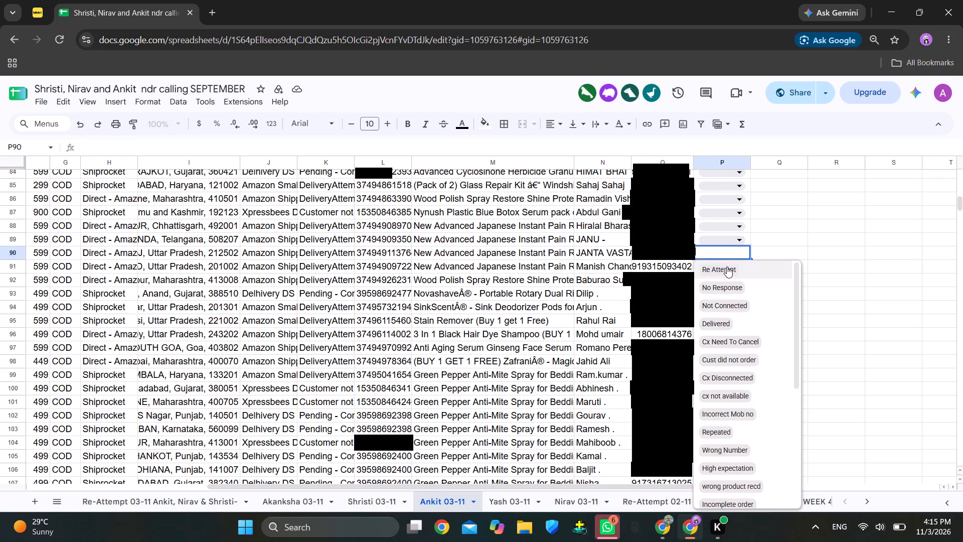
click(721, 268)
Check the phone number and customer name of the row 89 New Advanced Japanese order, and set its remark to No Response.
click(679, 242)
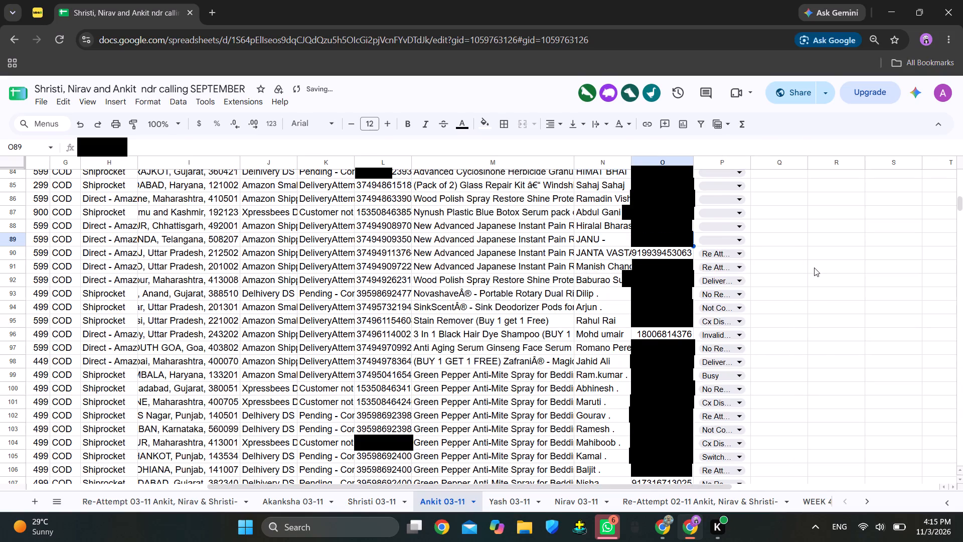
scroll(815, 268, up, 1)
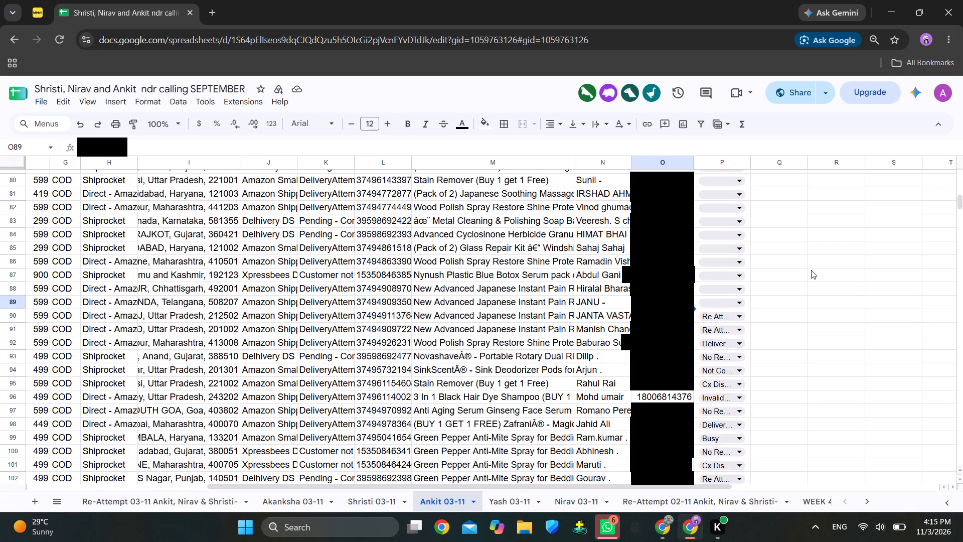
click(591, 304)
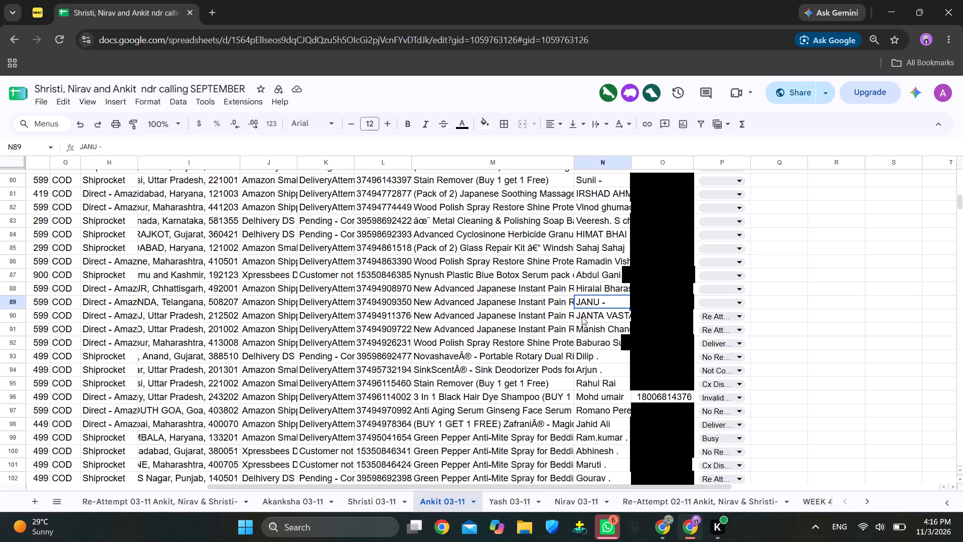
click(726, 304)
click(725, 335)
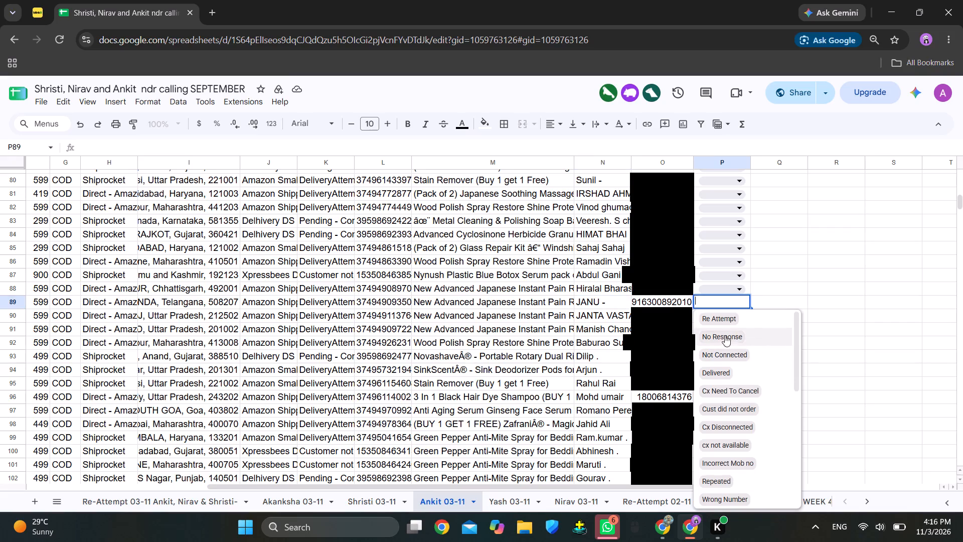
Check the phone number and customer name of the row 88 New Advanced Japanese order, and set its remark to Cx Disconnected.
click(680, 287)
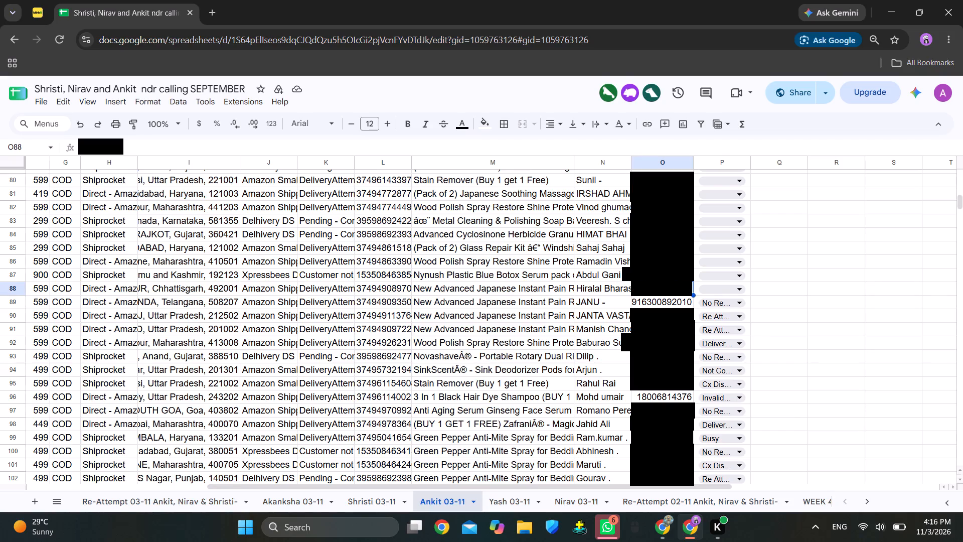
click(622, 292)
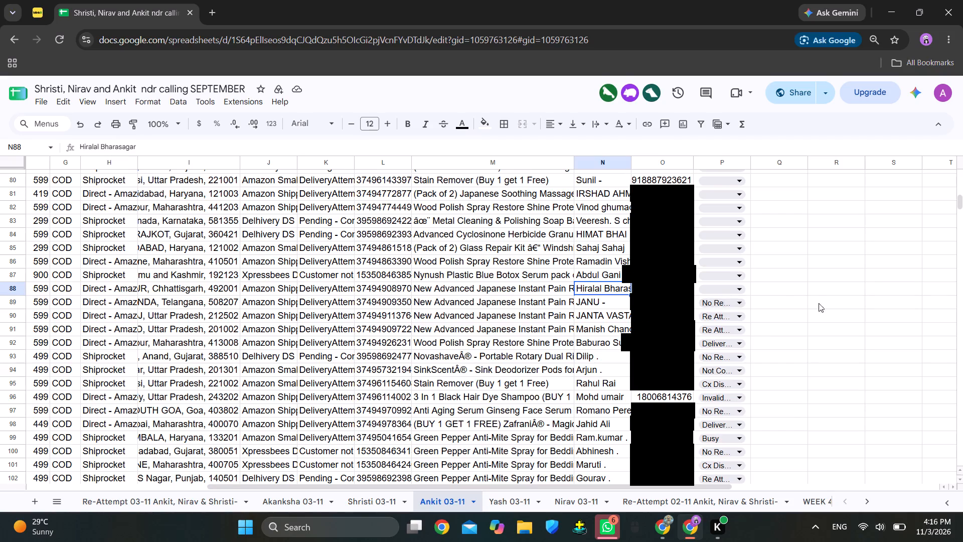
click(726, 289)
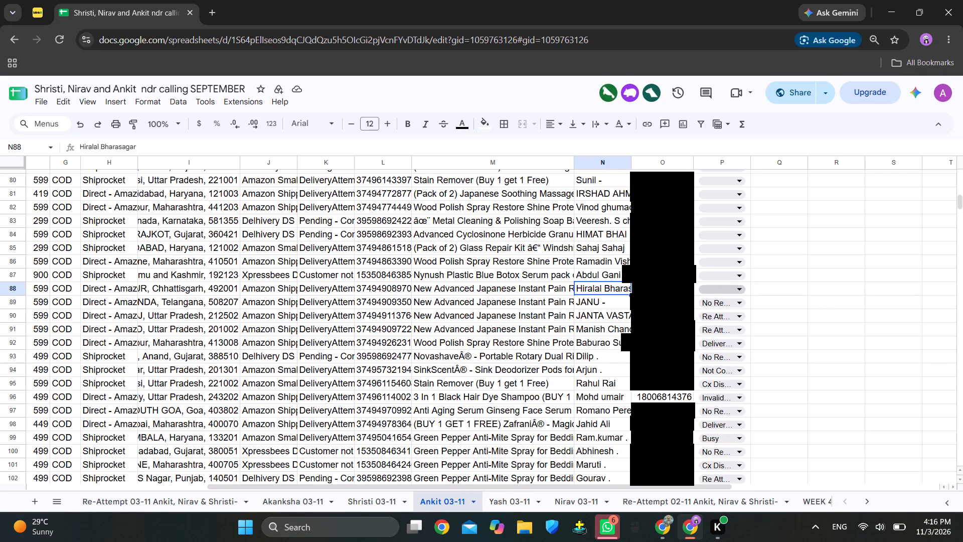
click(741, 413)
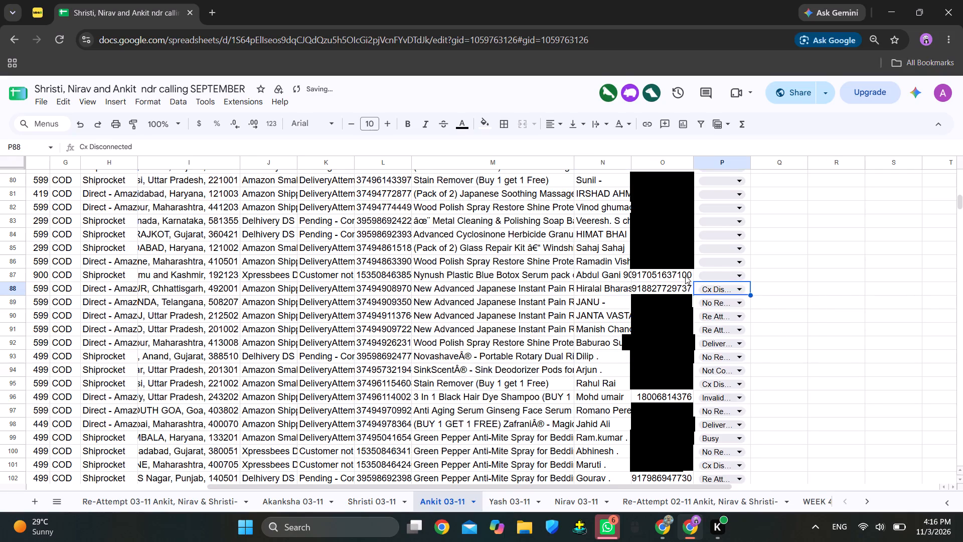
Check the phone number of the row 87 Nynush Plastic Blue Botox Serum order.
click(677, 274)
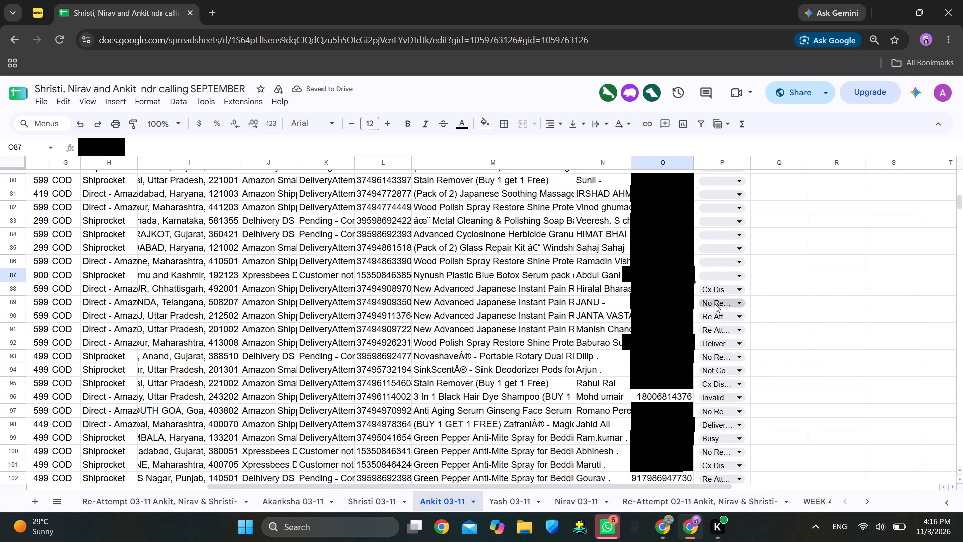
Check the other agents' calling progress on the Yash 03-11 sheet at the collaborator's position, and on the Akanksha 03-11 and Shristi 03-11 sheets.
click(503, 502)
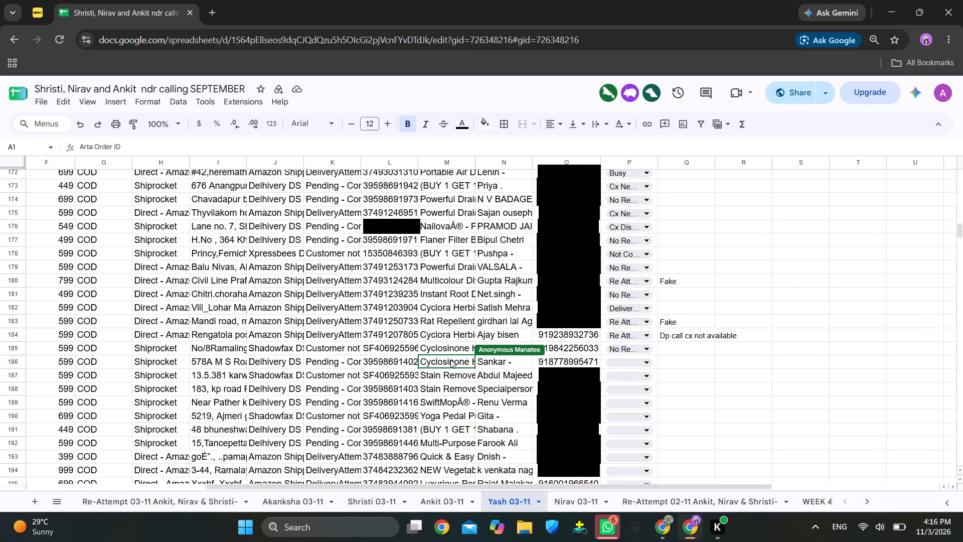
click(604, 97)
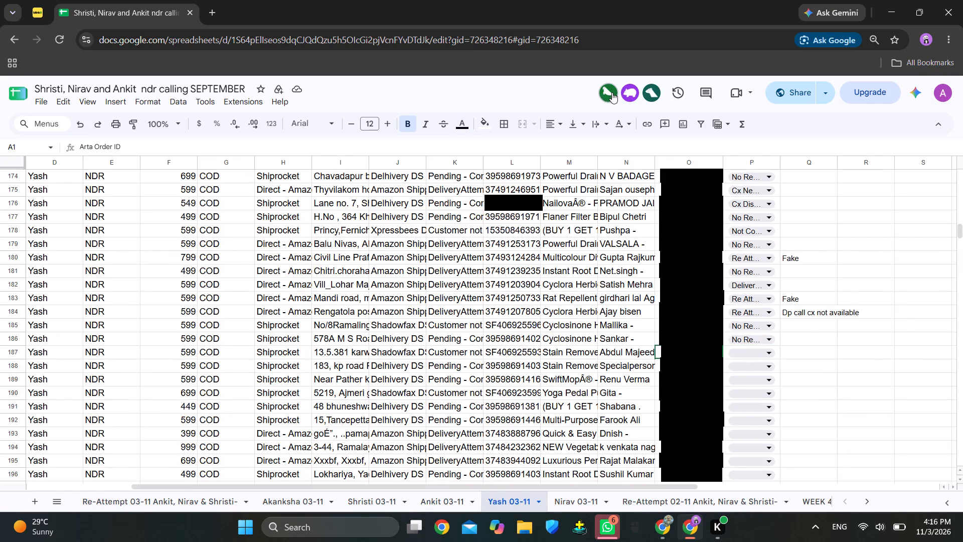
click(612, 92)
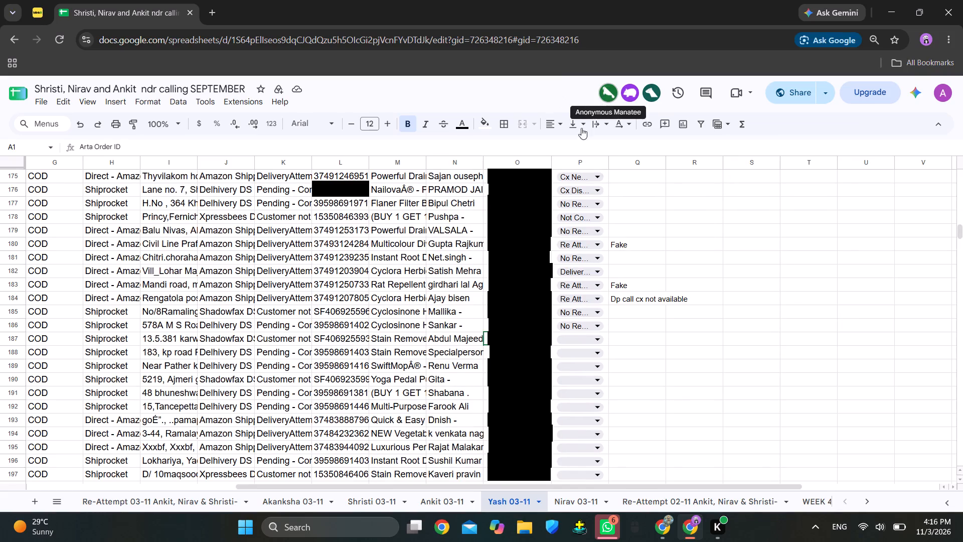
click(291, 505)
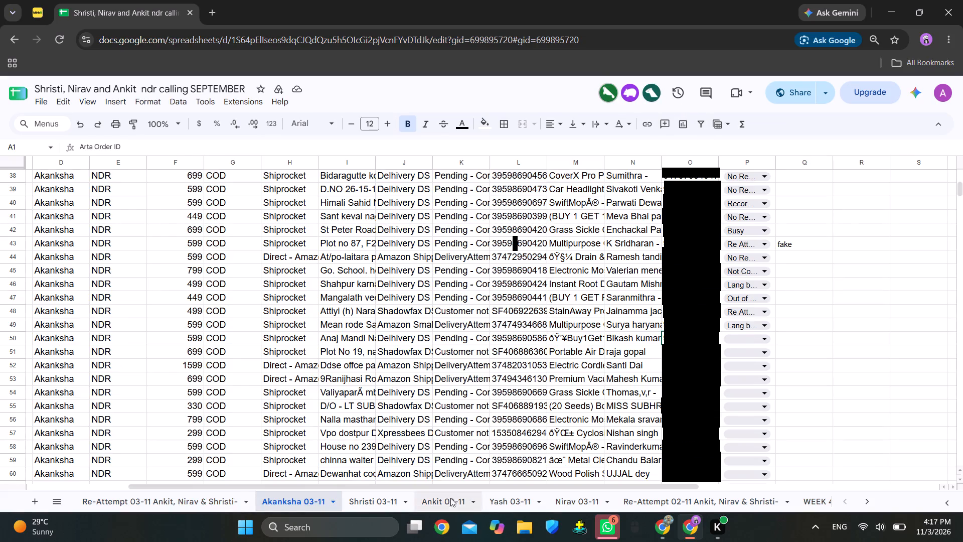
click(374, 504)
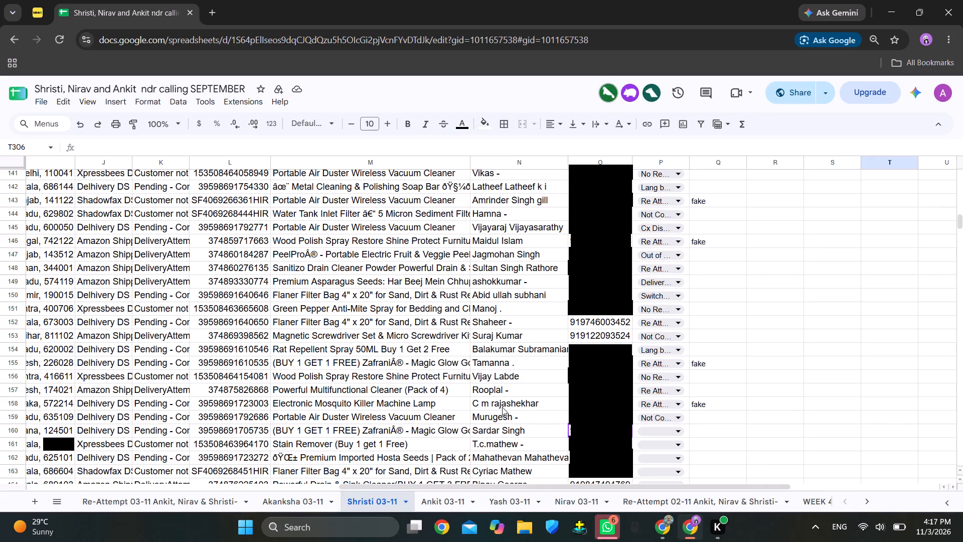
Return to the Ankit 03-11 sheet, check the row 87 Botox Serum customer name, and set the order's remark to Not Connected.
click(448, 503)
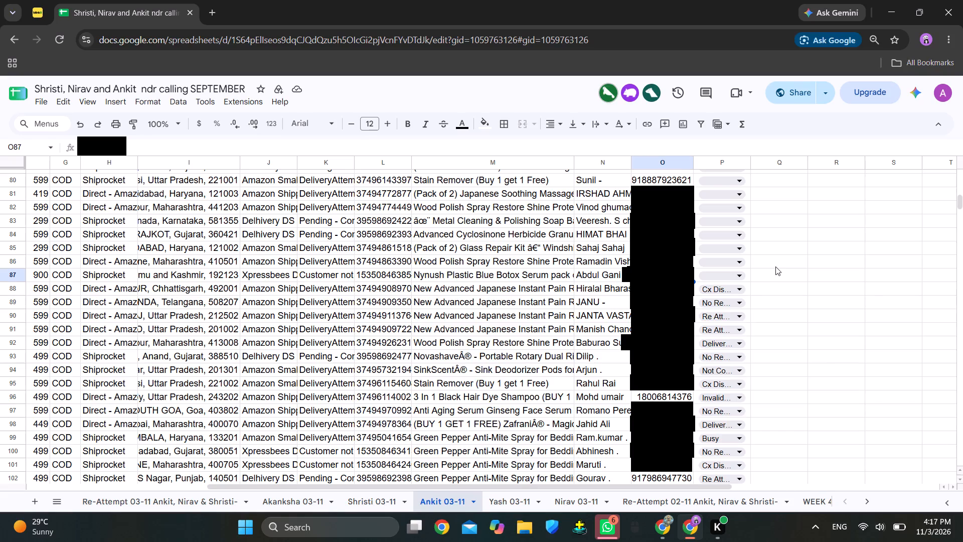
click(608, 276)
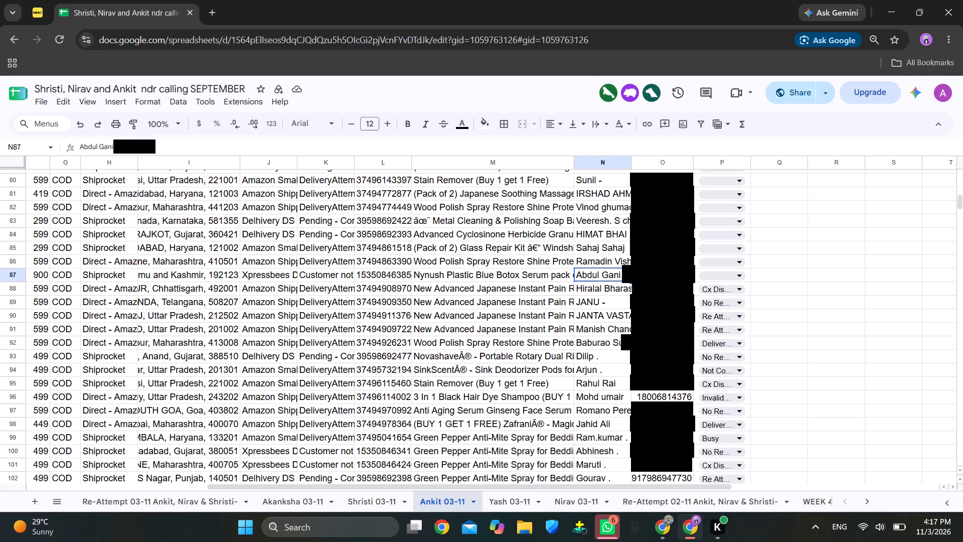
click(730, 279)
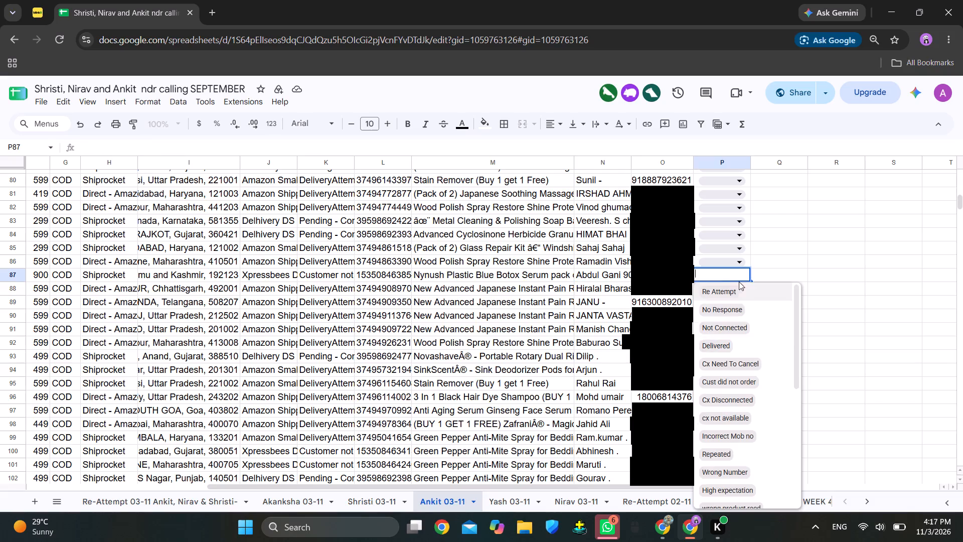
click(732, 327)
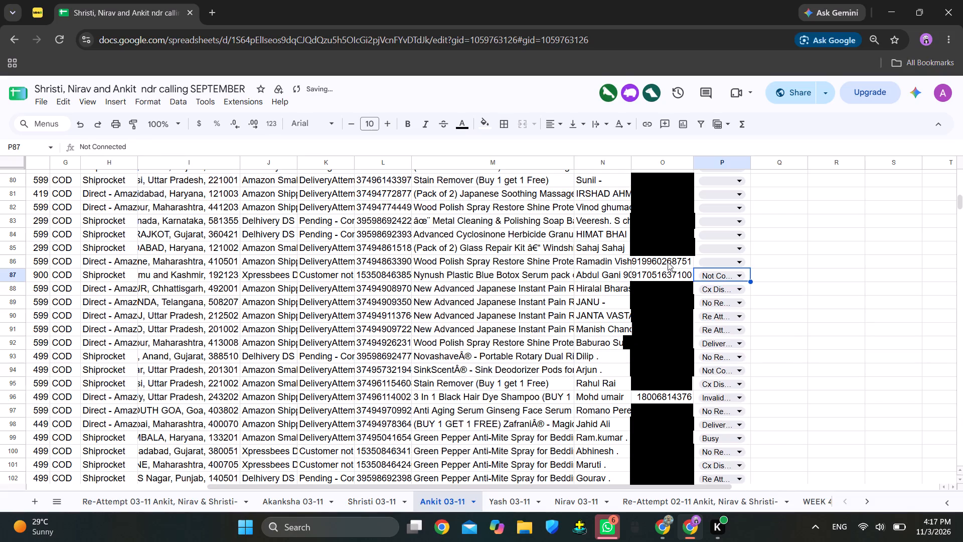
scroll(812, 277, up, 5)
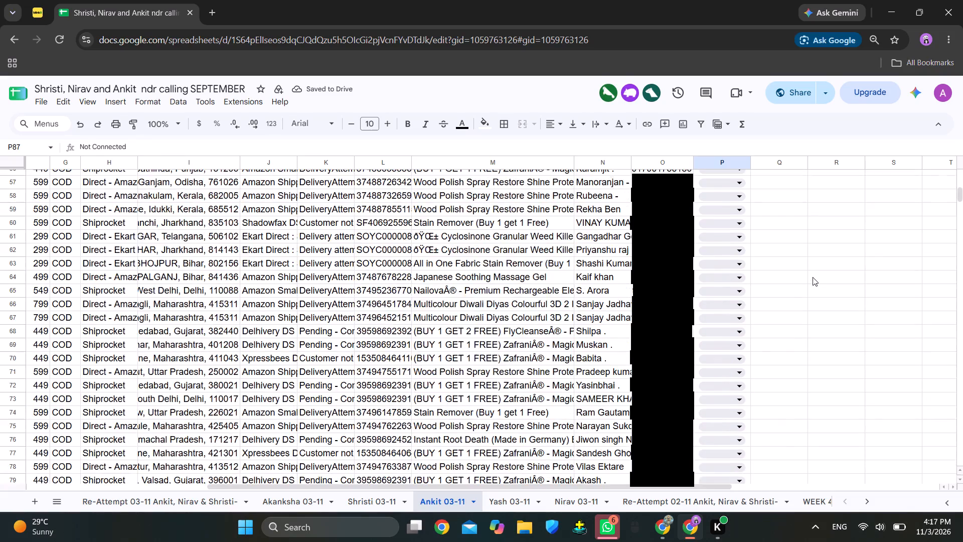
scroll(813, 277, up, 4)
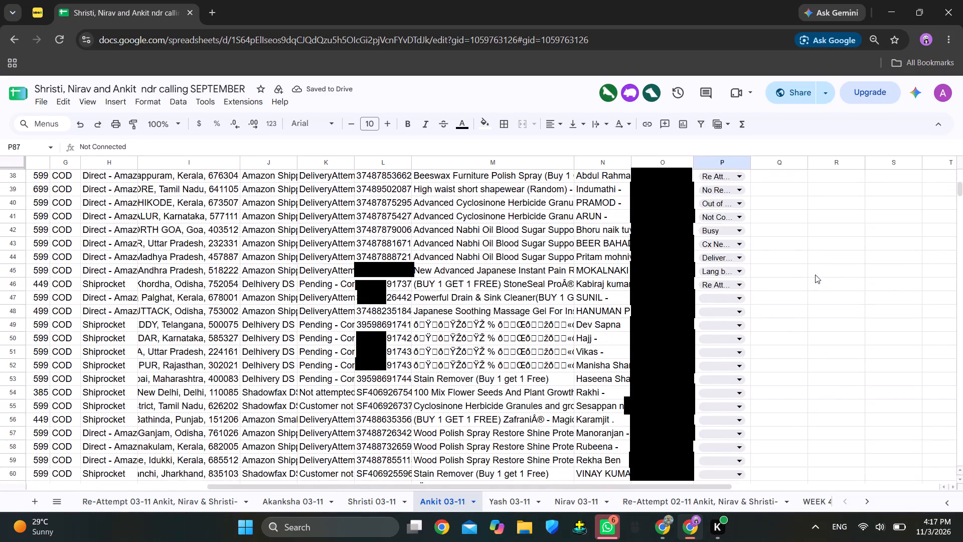
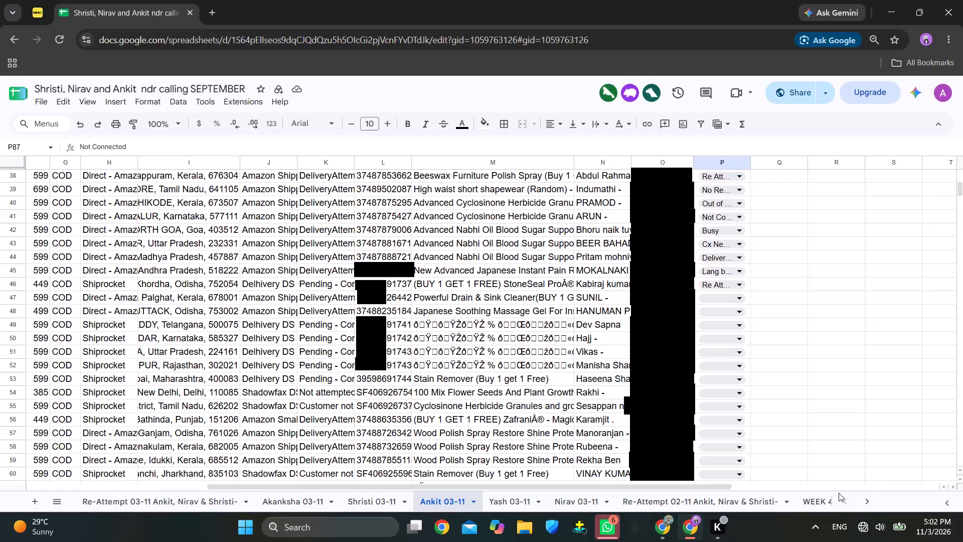
Open the available Wi-Fi networks and refresh the list to get the computer back online.
click(858, 528)
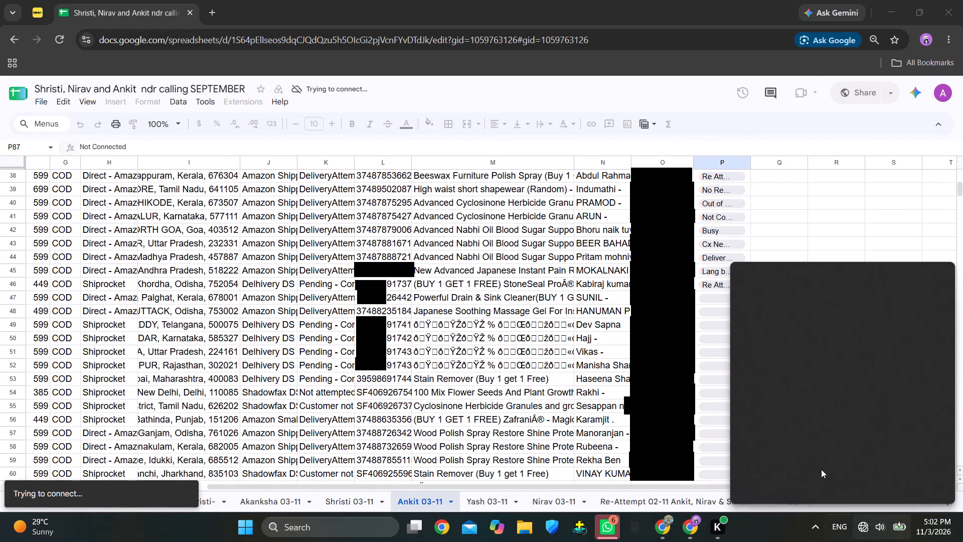
click(791, 298)
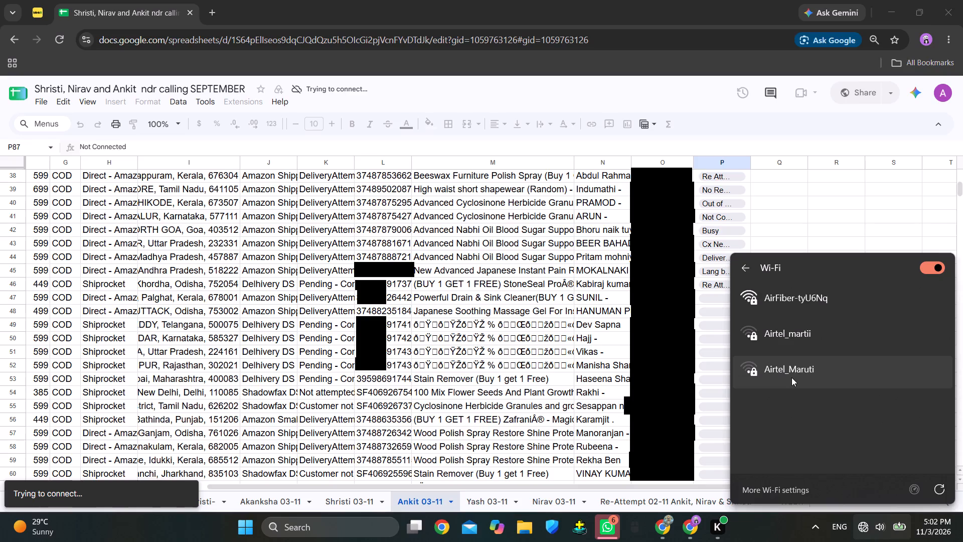
click(935, 487)
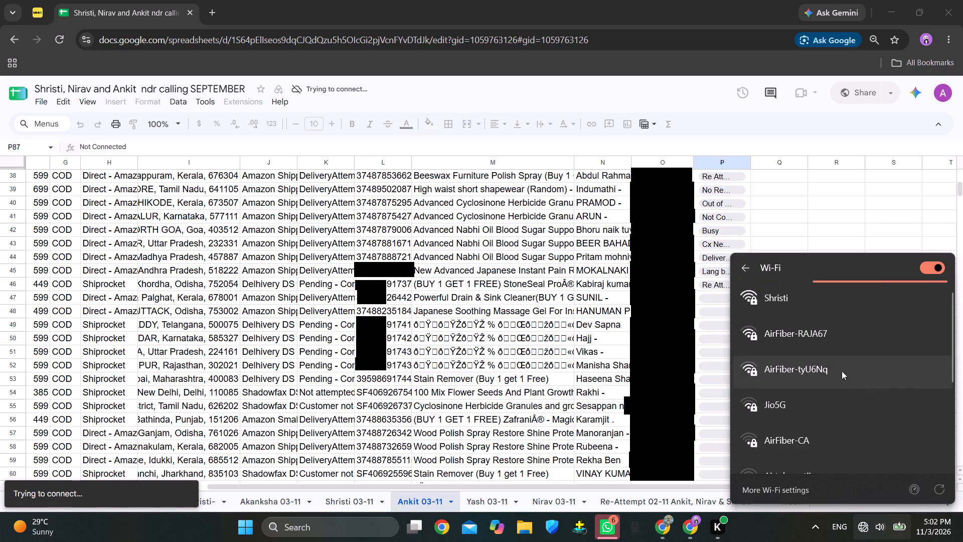
click(776, 531)
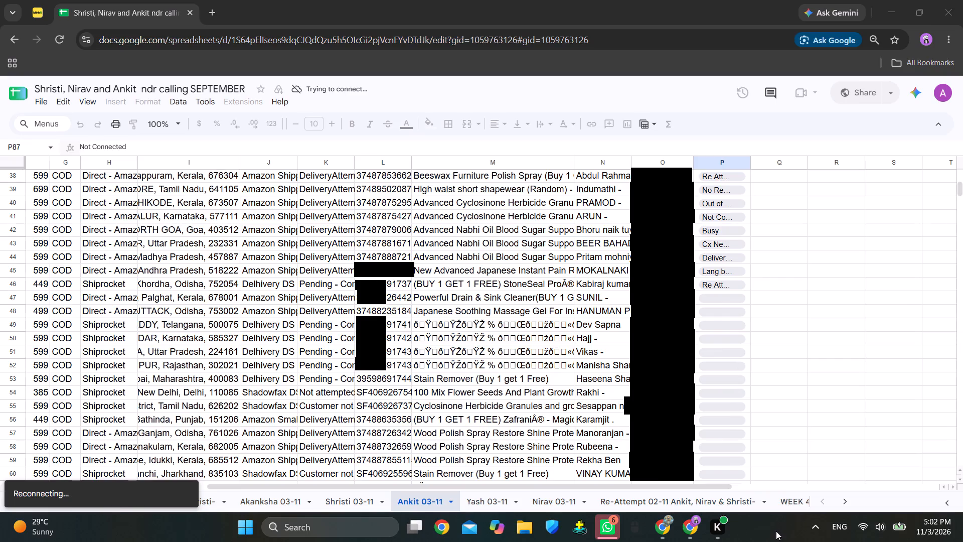
On the Shristi 03-11 sheet, start a pivot table from the whole Remarks column P, with the existing sheet as its destination.
click(353, 505)
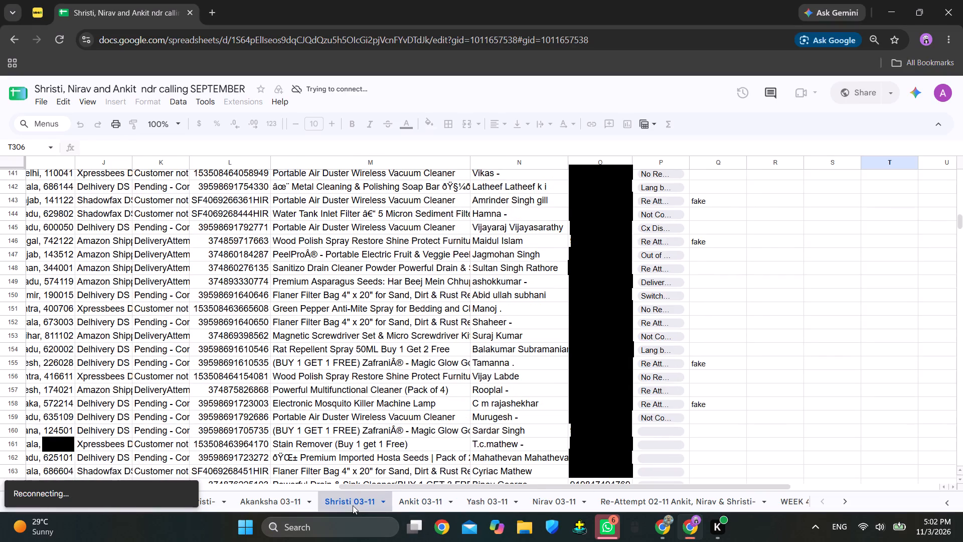
scroll(694, 229, up, 9)
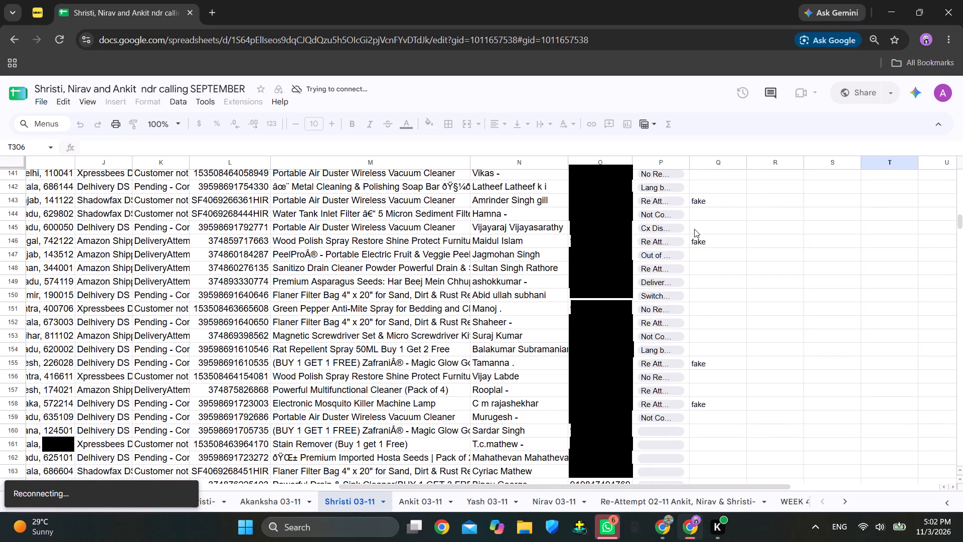
scroll(694, 229, up, 9)
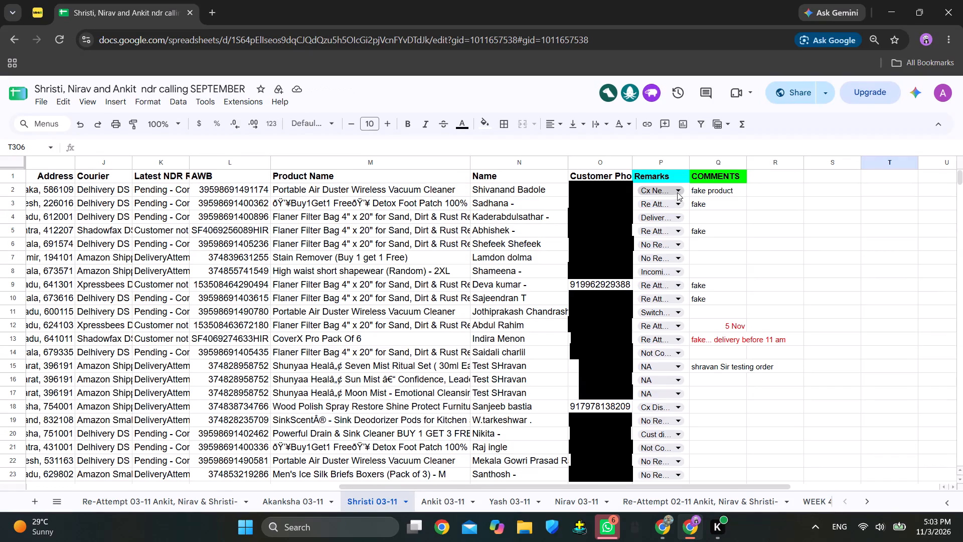
click(649, 157)
click(106, 95)
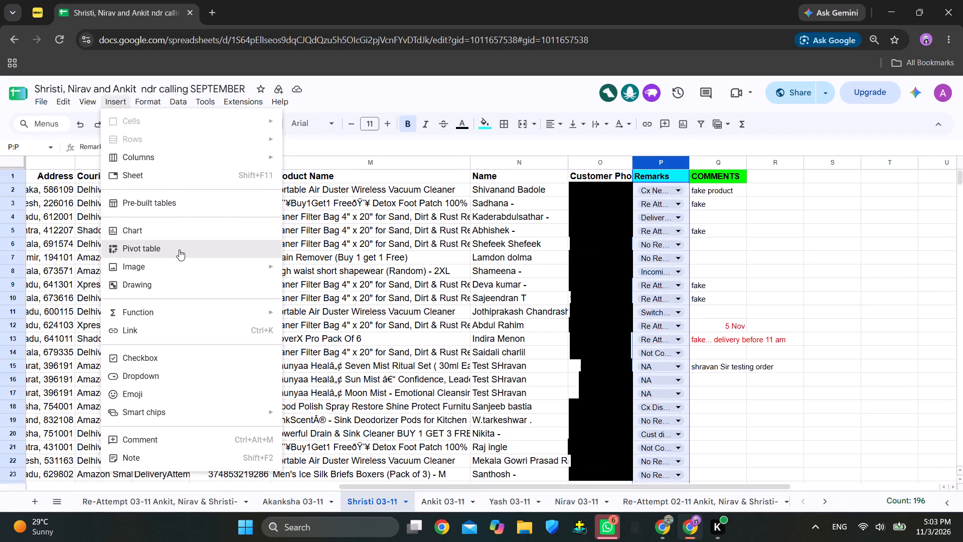
click(179, 249)
click(403, 318)
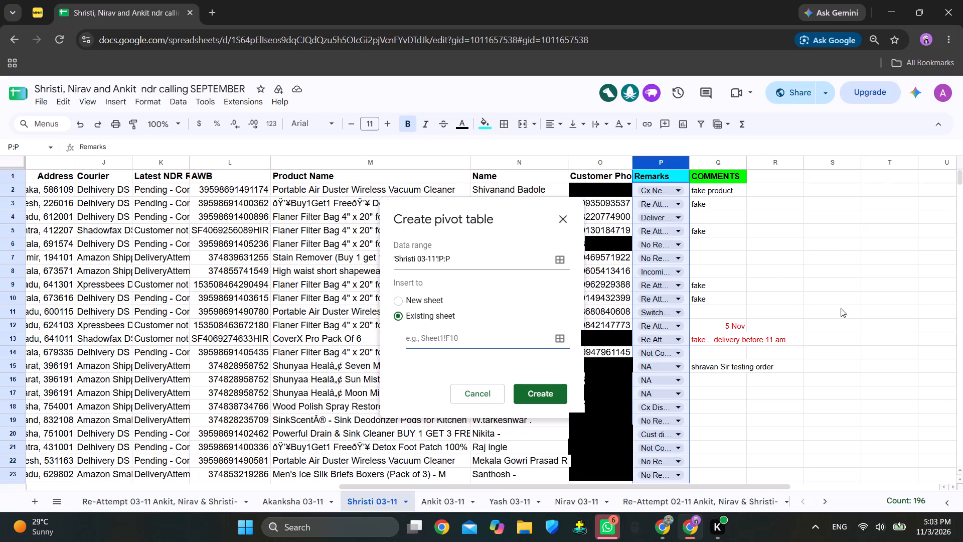
Create a pivot table at cell S18 of Shristi 03-11 with the suggested count of Remarks for each Remarks, copying the sheet name.
click(851, 411)
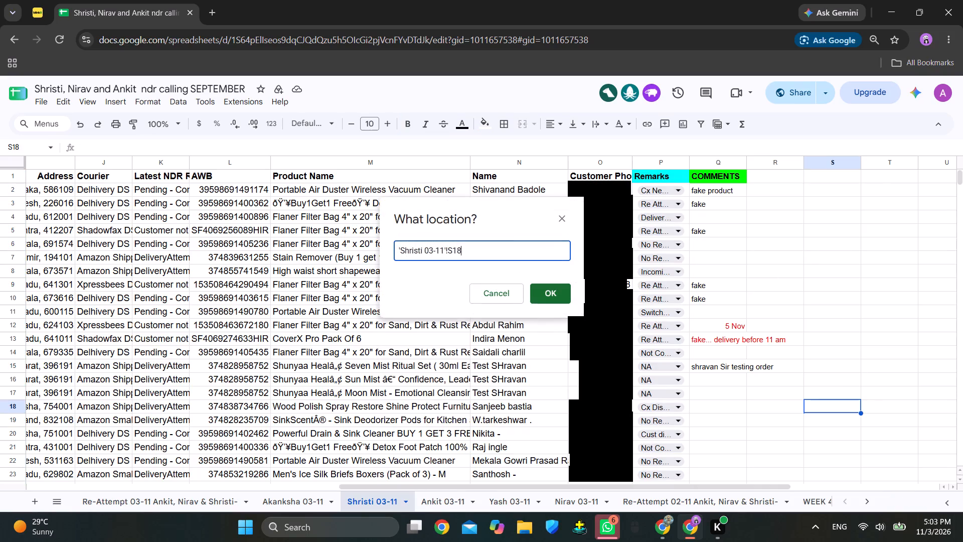
drag(442, 254, 403, 254)
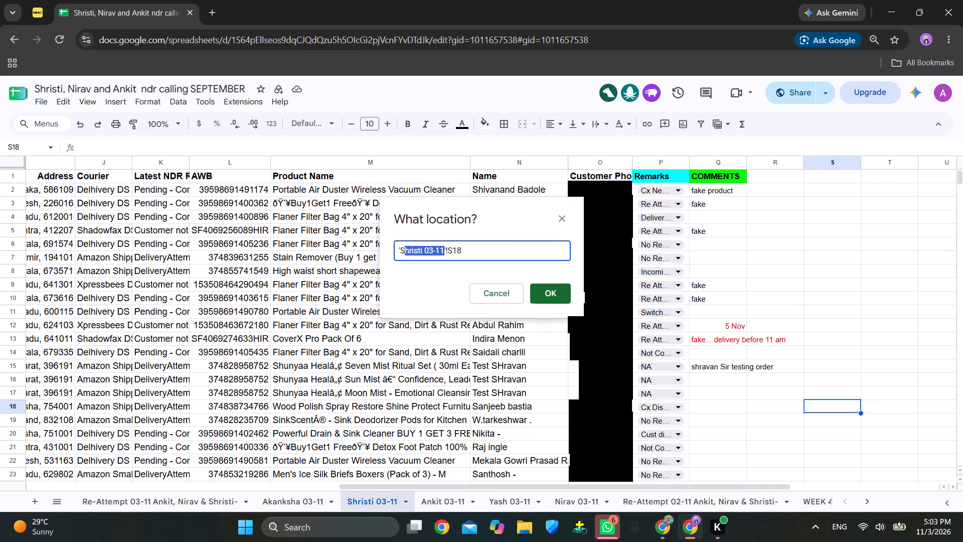
drag(403, 254, 400, 254)
key(ctrl+c)
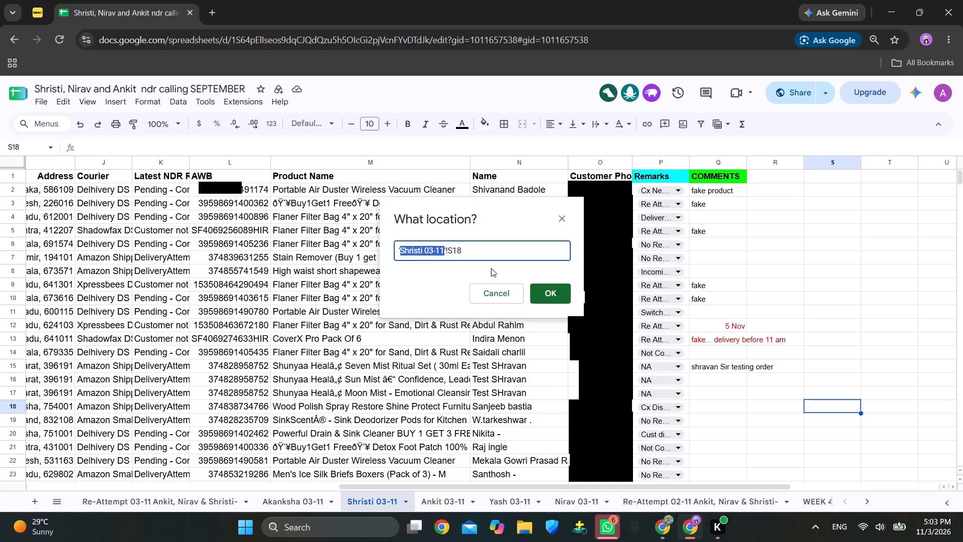
click(546, 290)
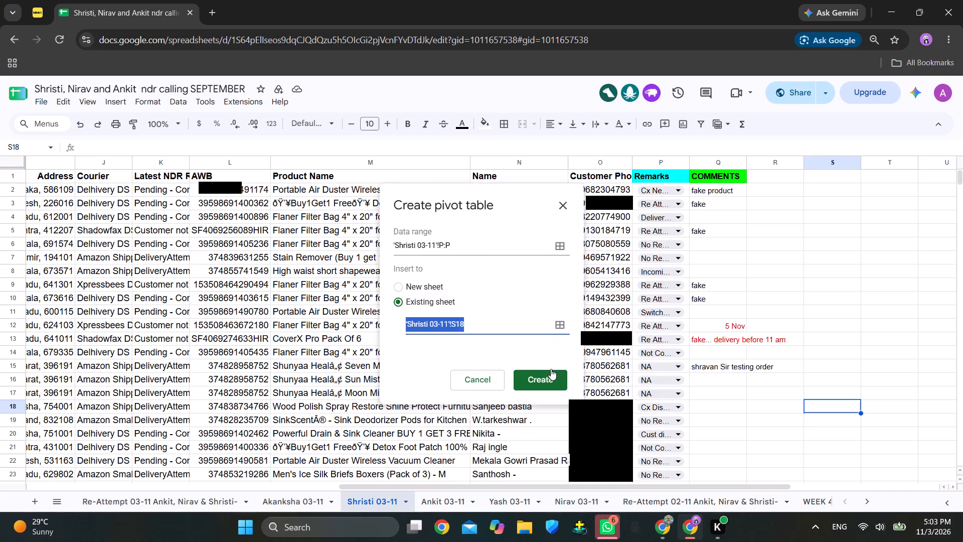
click(551, 382)
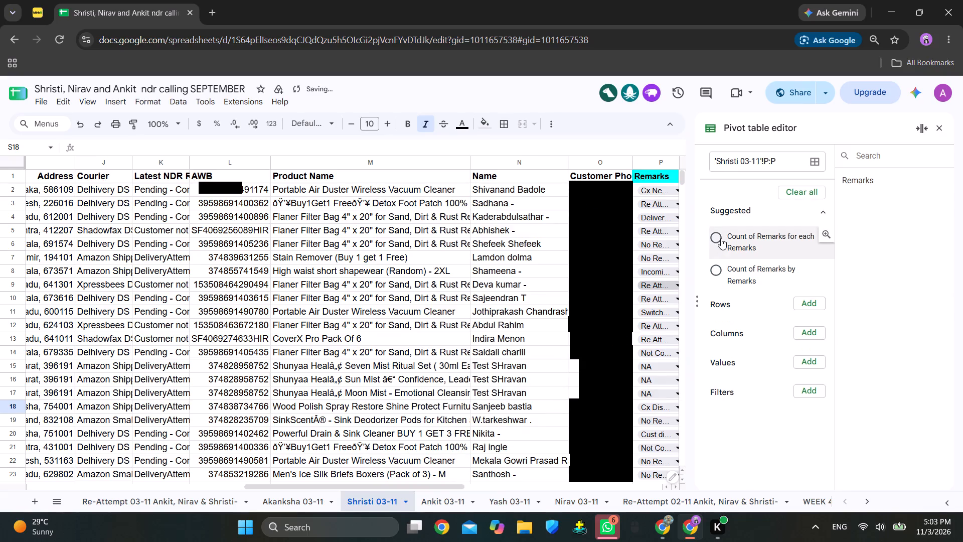
click(721, 238)
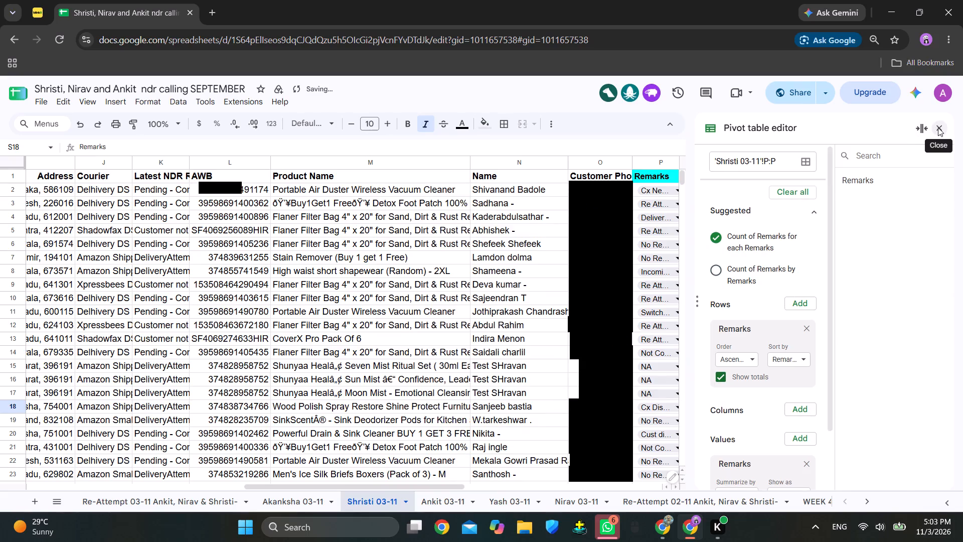
click(938, 127)
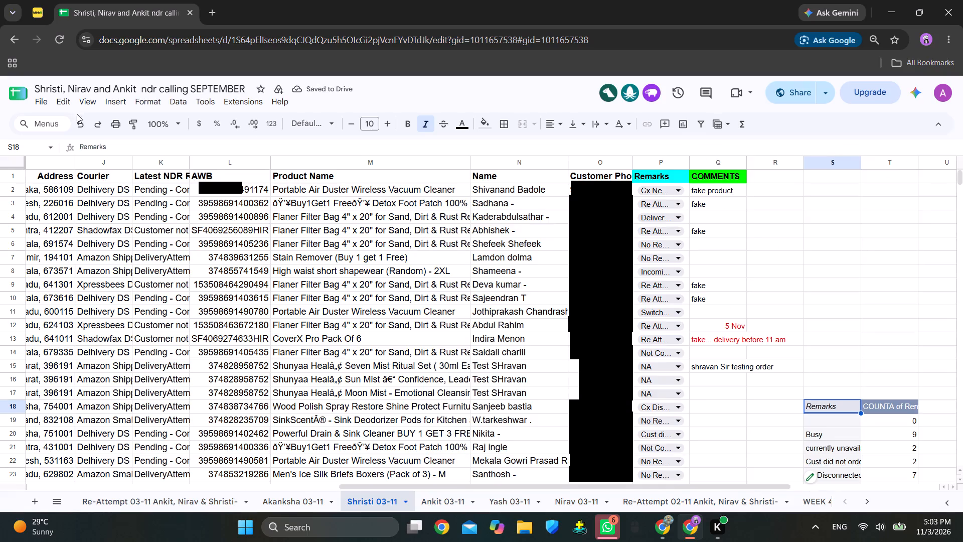
Replace the pivot table's Remarks heading in cell S18 with Shristi 03-11.
double_click(97, 146)
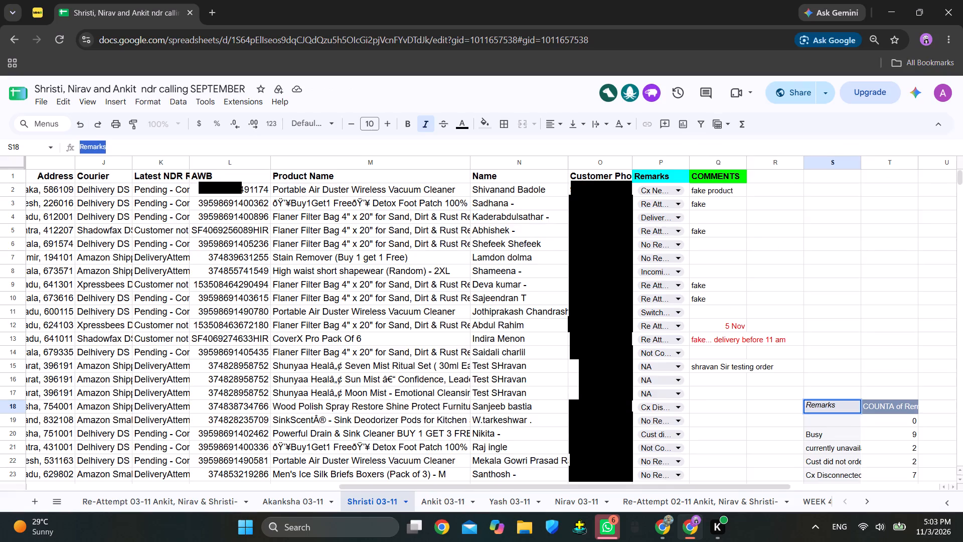
key(ctrl+v)
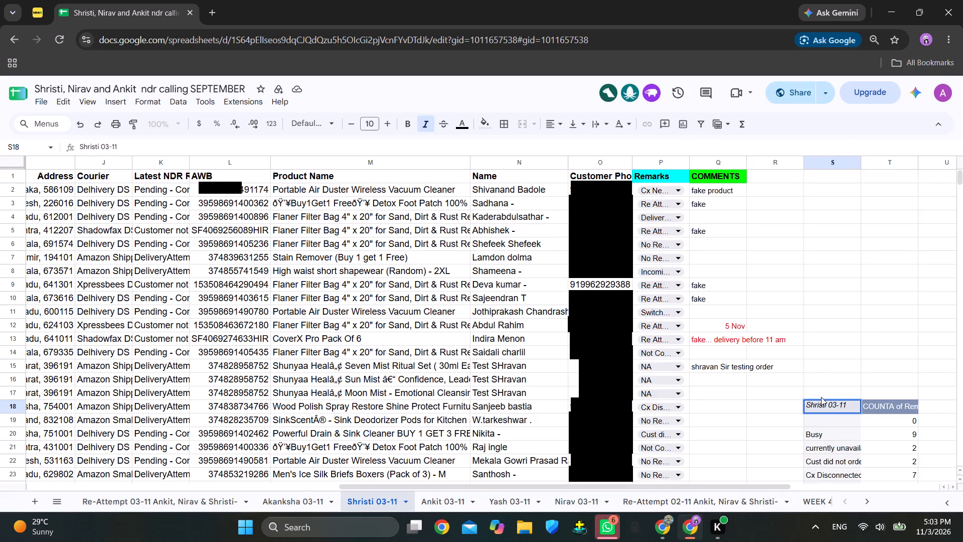
click(818, 353)
Widen columns S and T so the pivot table's remark labels and COUNTA of Remarks heading fit in full.
scroll(818, 353, down, 1)
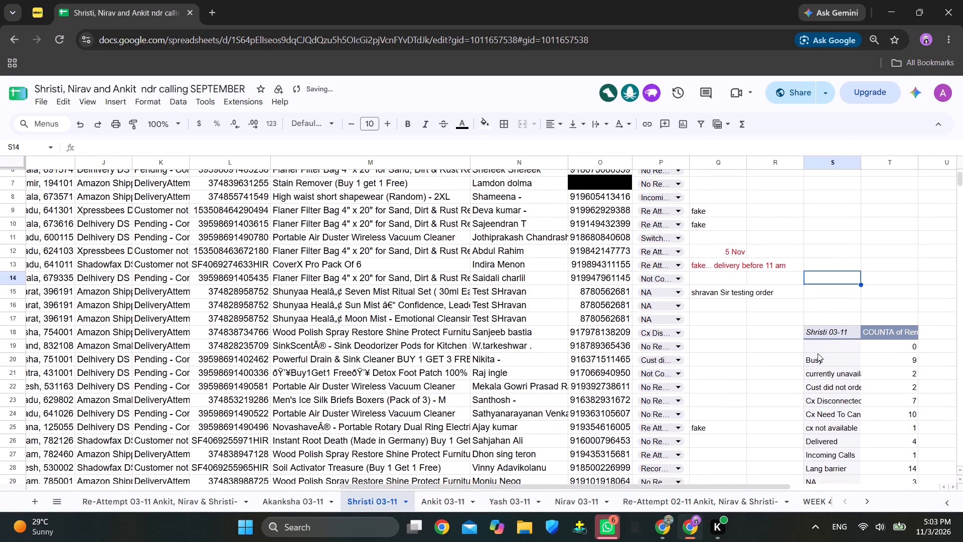
scroll(818, 353, down, 1)
scroll(818, 353, left, 1)
scroll(818, 353, down, 1)
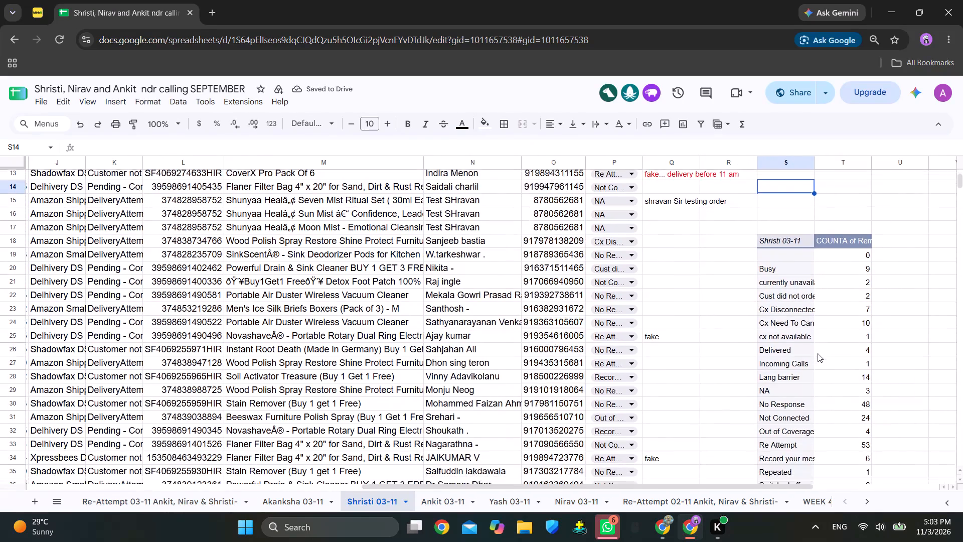
scroll(818, 353, down, 2)
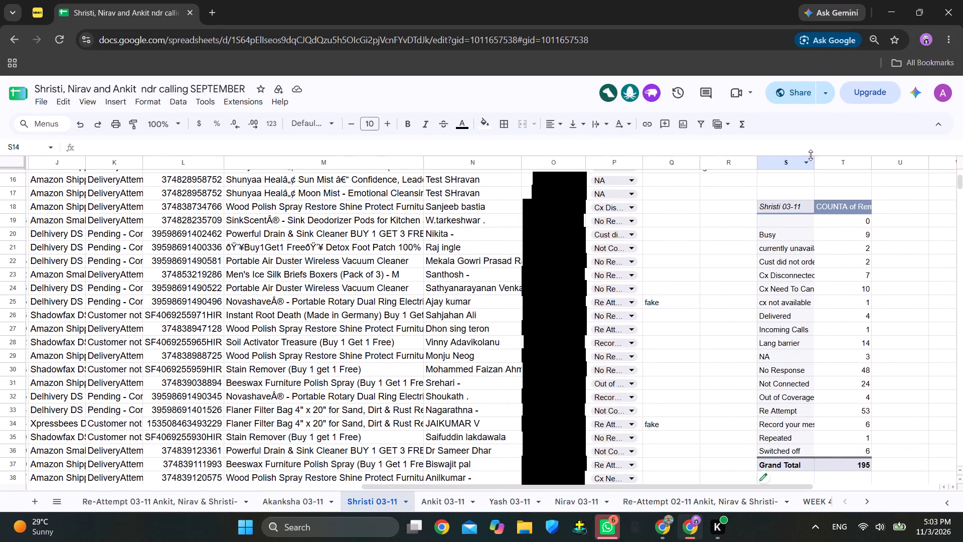
drag(815, 161, 844, 161)
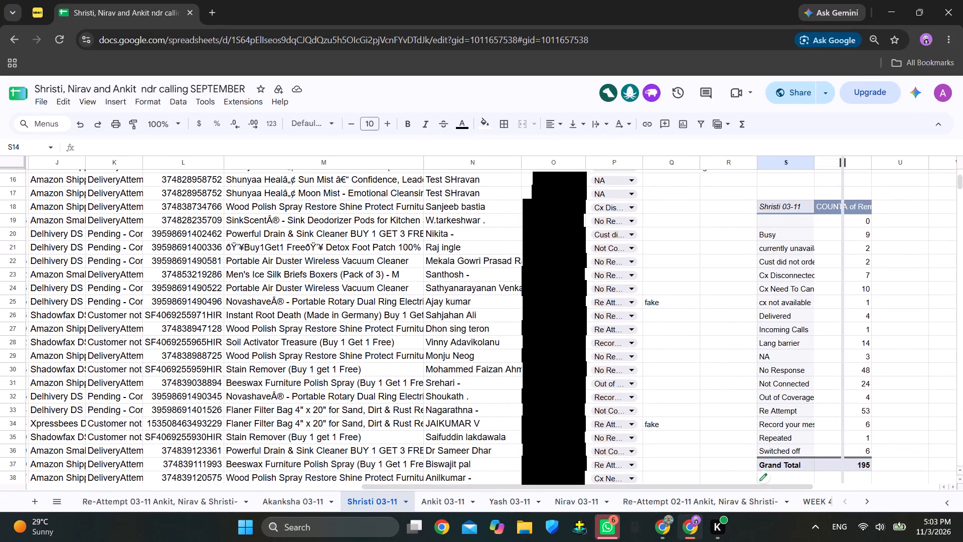
drag(844, 161, 842, 163)
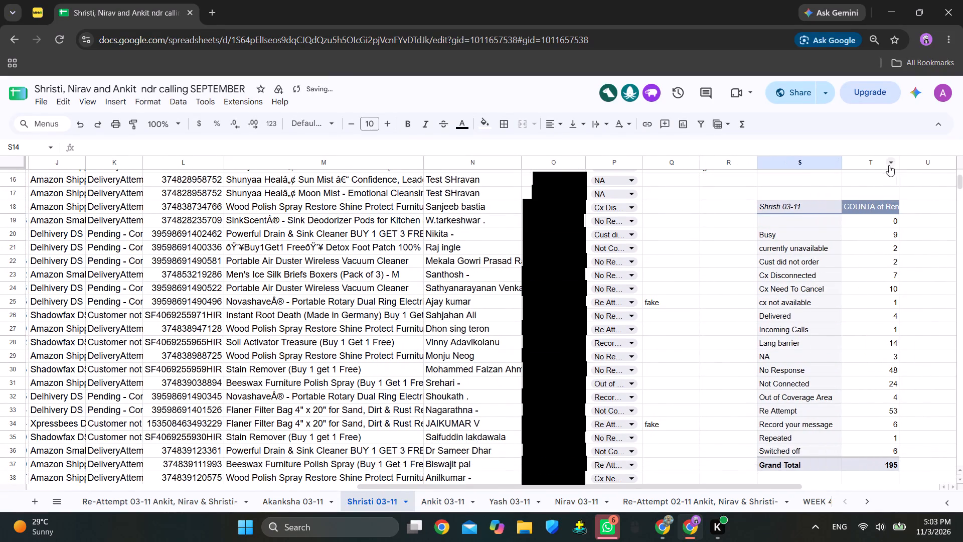
drag(899, 164, 923, 165)
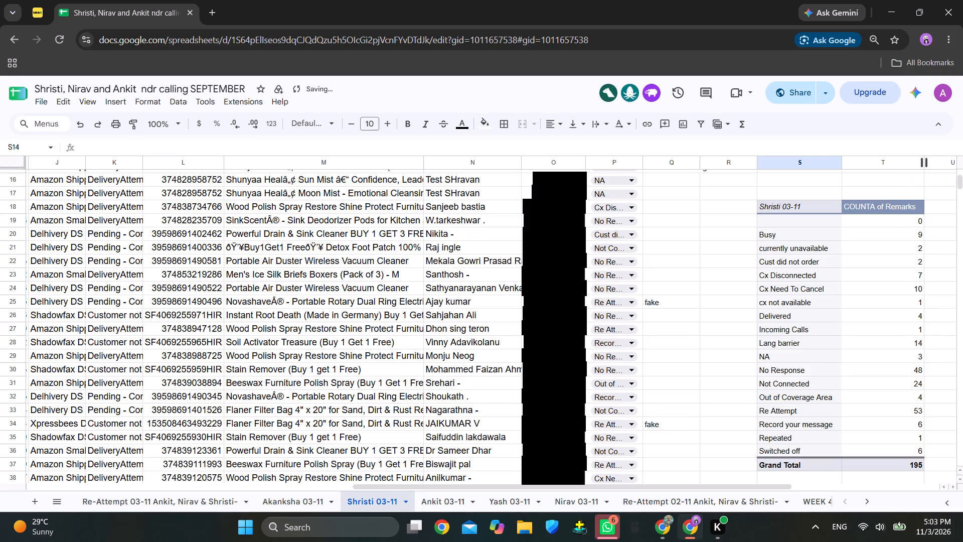
Look through the Shristi 03-11 order rows down to the sheet's empty area, and review the remarks summary table.
scroll(944, 380, down, 9)
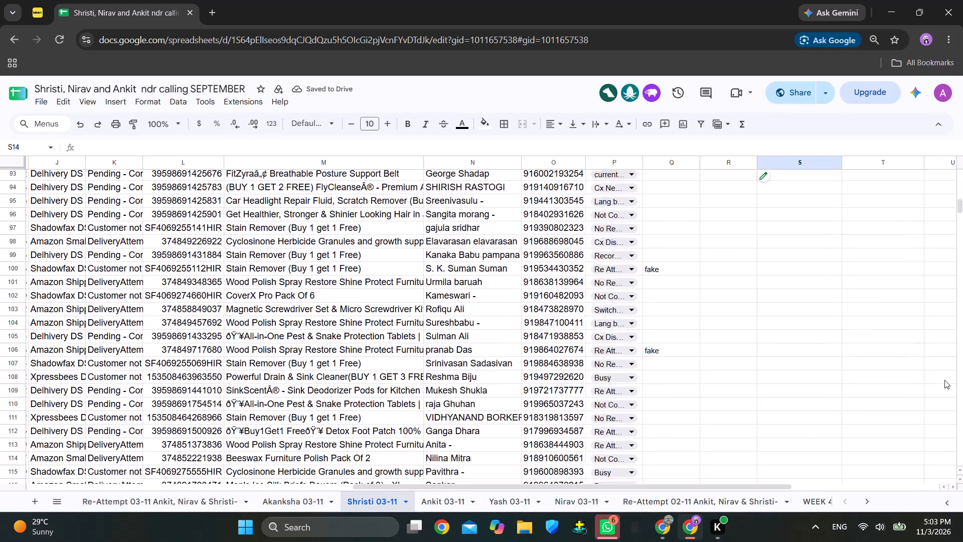
scroll(944, 380, down, 7)
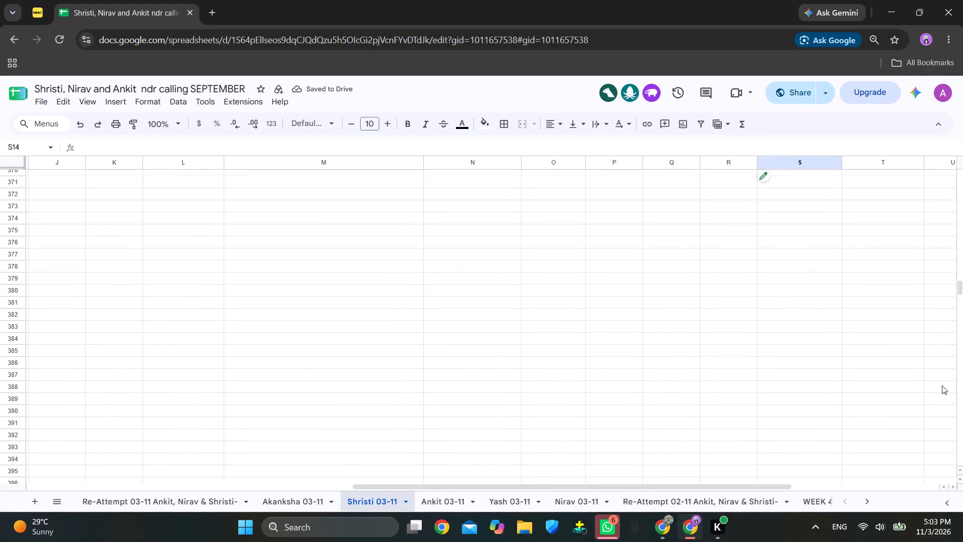
click(911, 444)
scroll(734, 141, up, 8)
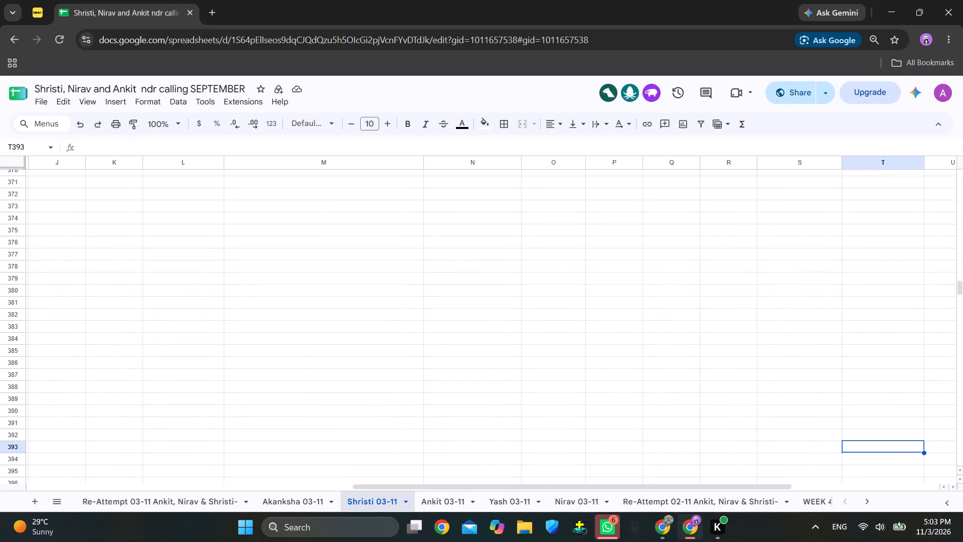
scroll(735, 239, up, 15)
scroll(735, 239, up, 7)
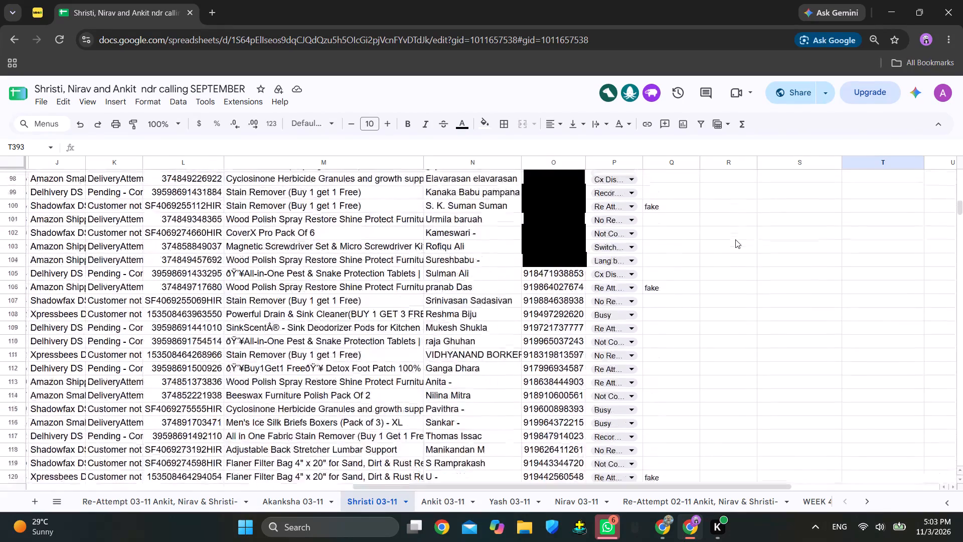
scroll(735, 239, up, 5)
scroll(735, 239, down, 1)
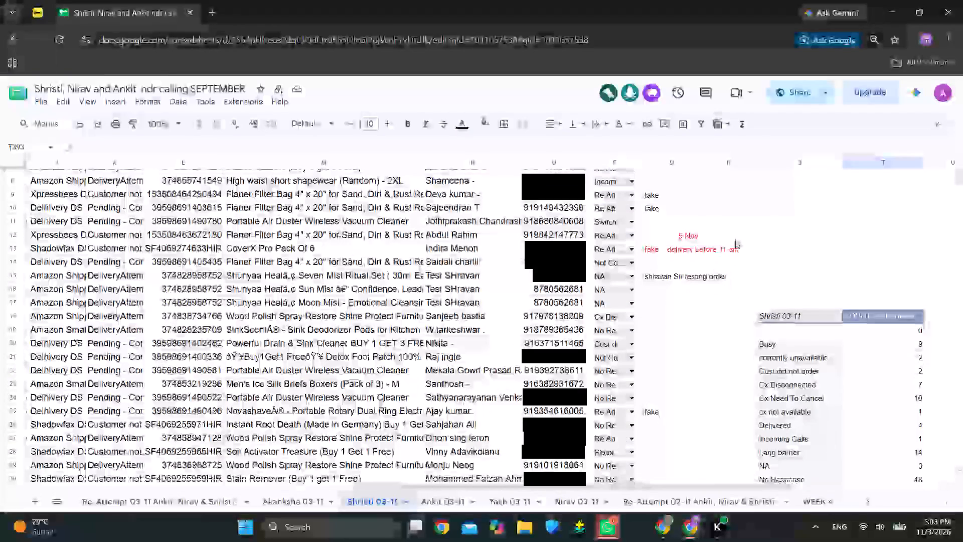
scroll(735, 239, down, 2)
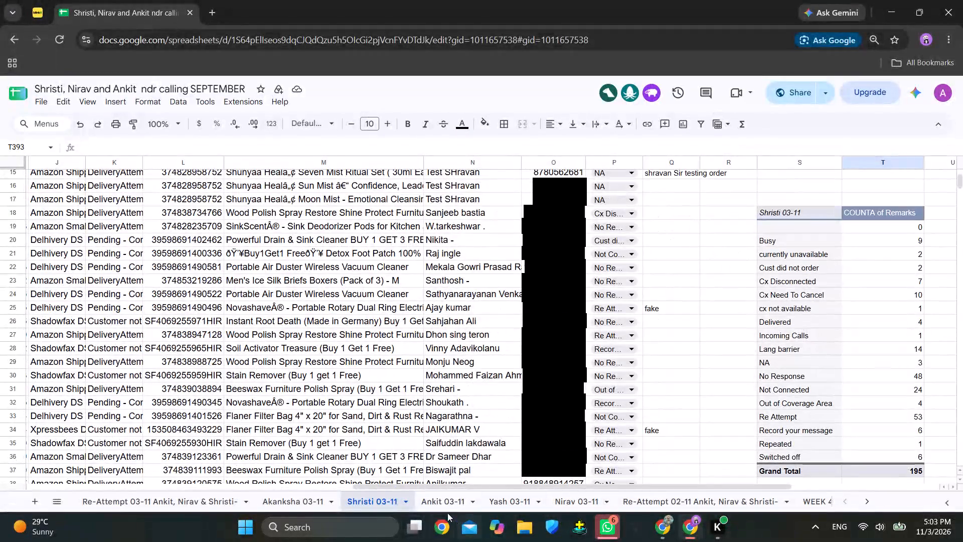
On the Ankit 03-11 sheet, set the remark of the row 58 Wood Polish Spray order to Lang barrier.
click(441, 504)
scroll(750, 395, down, 1)
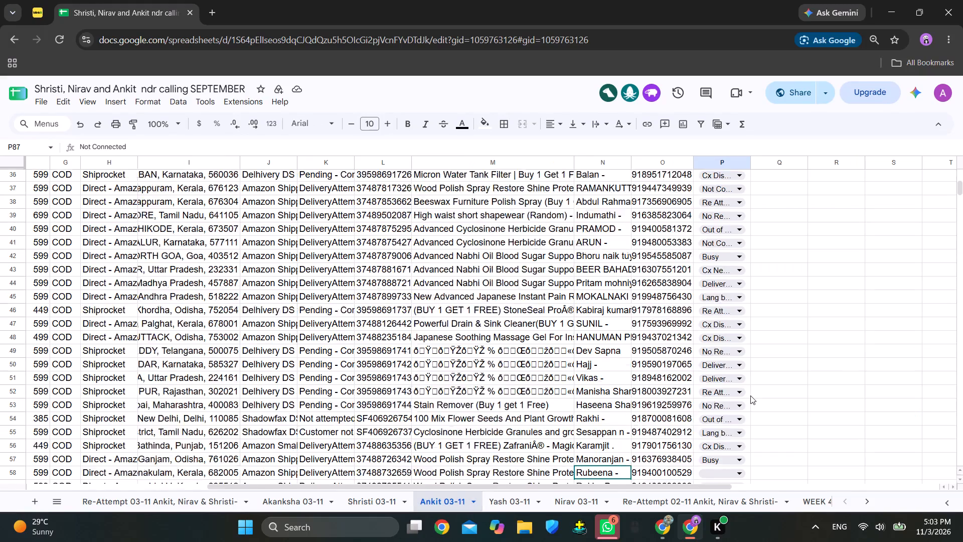
scroll(750, 395, down, 1)
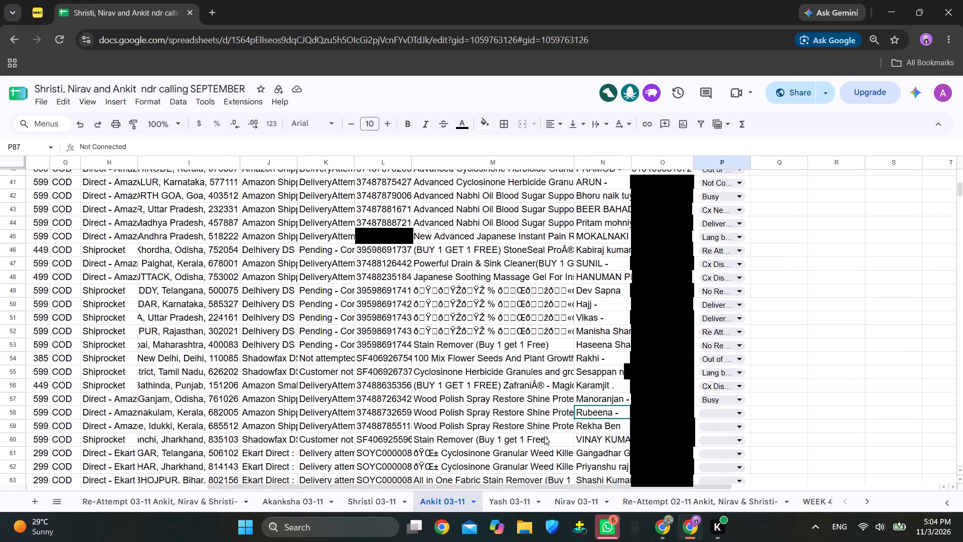
click(707, 410)
key(l)
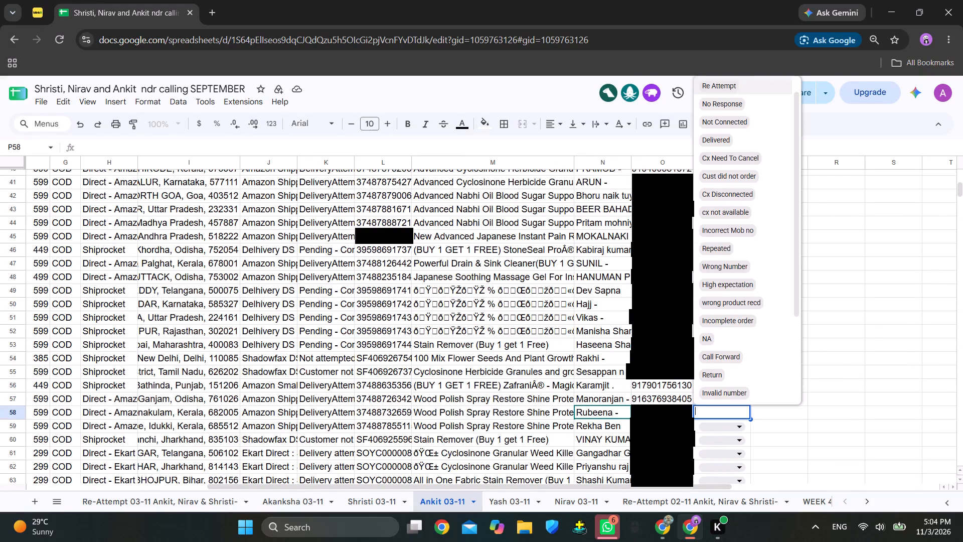
click(729, 396)
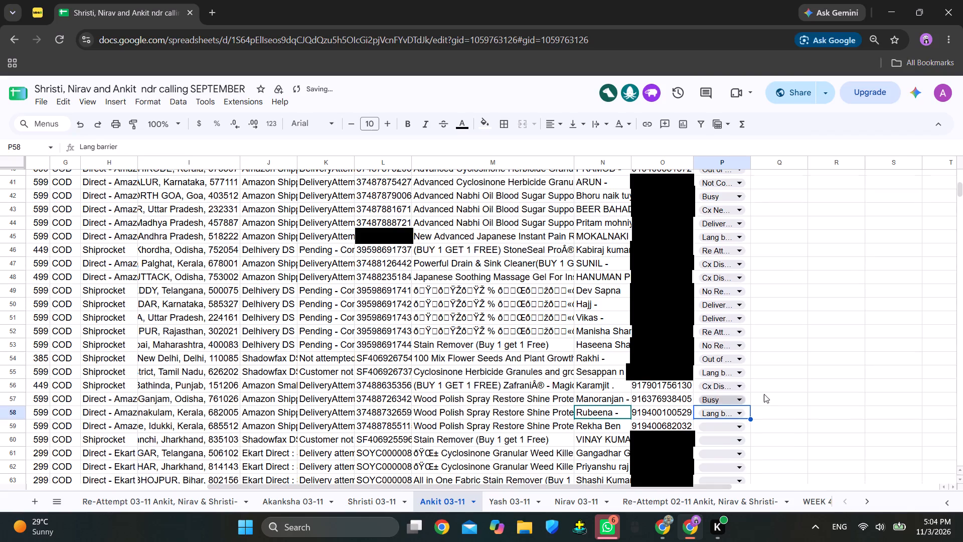
scroll(765, 393, up, 8)
scroll(765, 393, left, 5)
scroll(765, 393, up, 5)
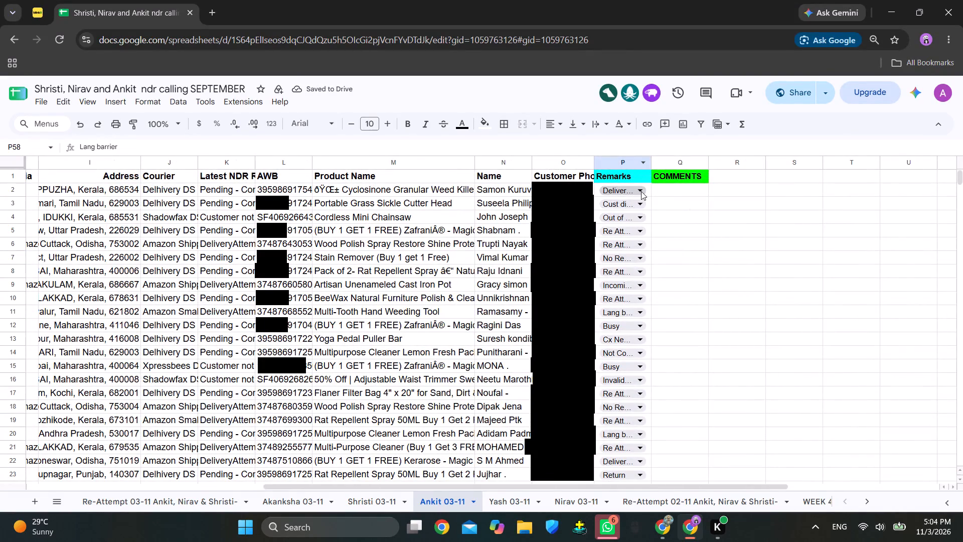
scroll(641, 191, up, 2)
click(633, 164)
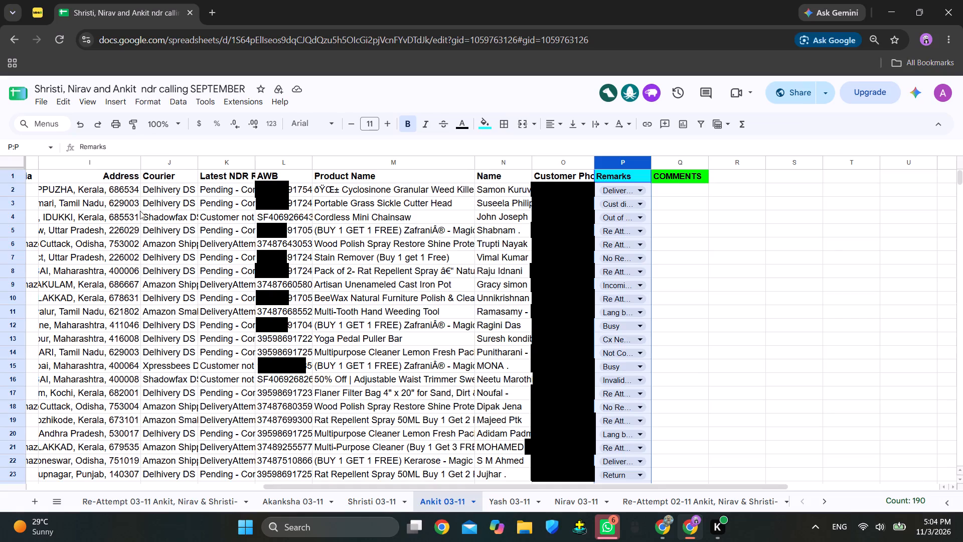
click(117, 102)
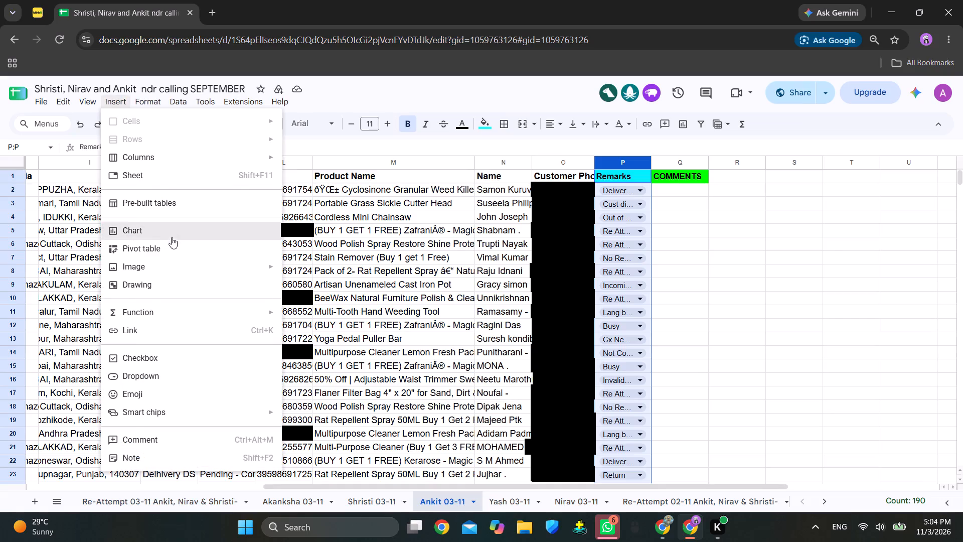
click(174, 245)
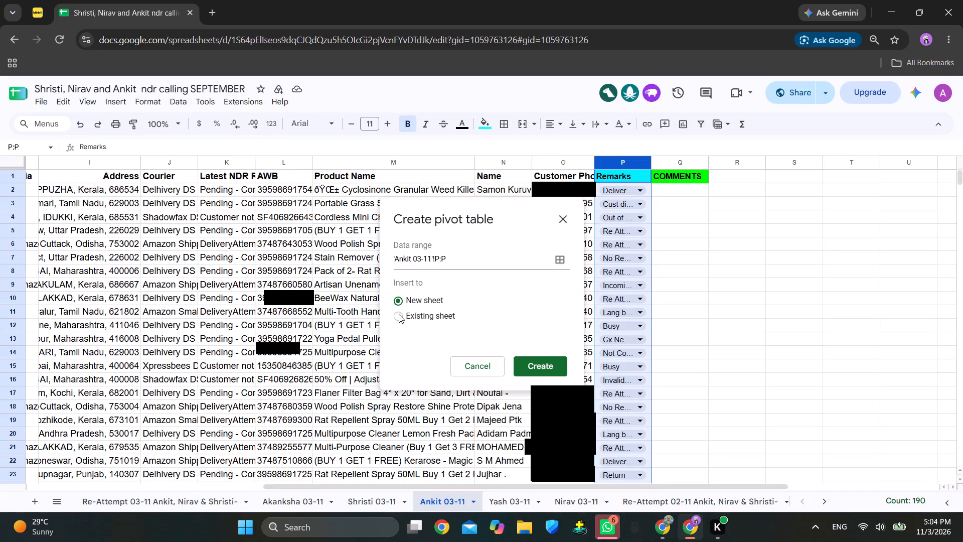
click(399, 314)
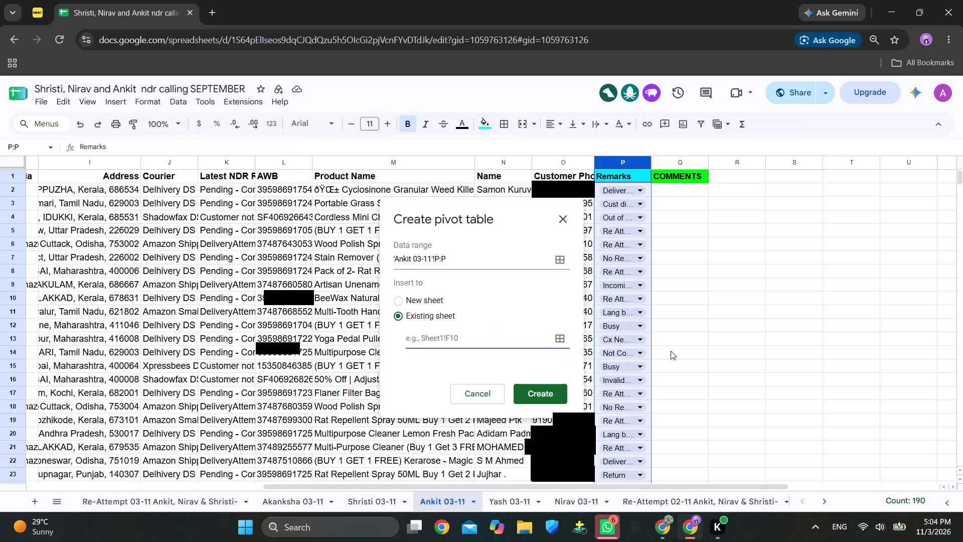
scroll(671, 351, down, 20)
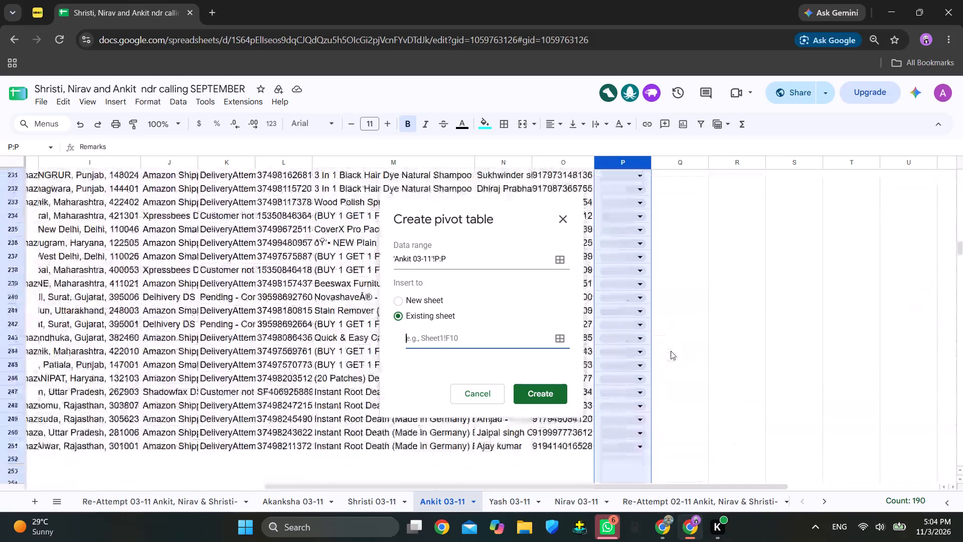
scroll(671, 351, up, 9)
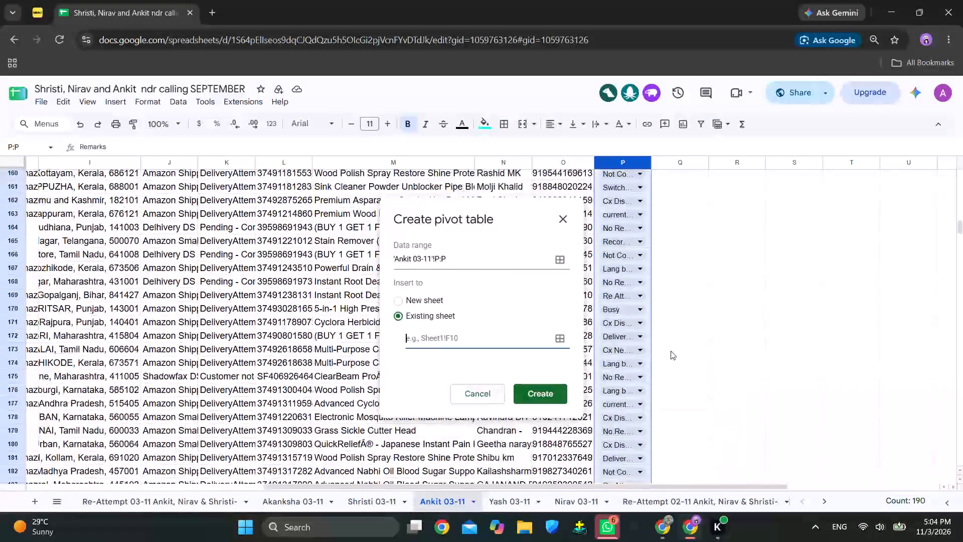
scroll(671, 351, up, 11)
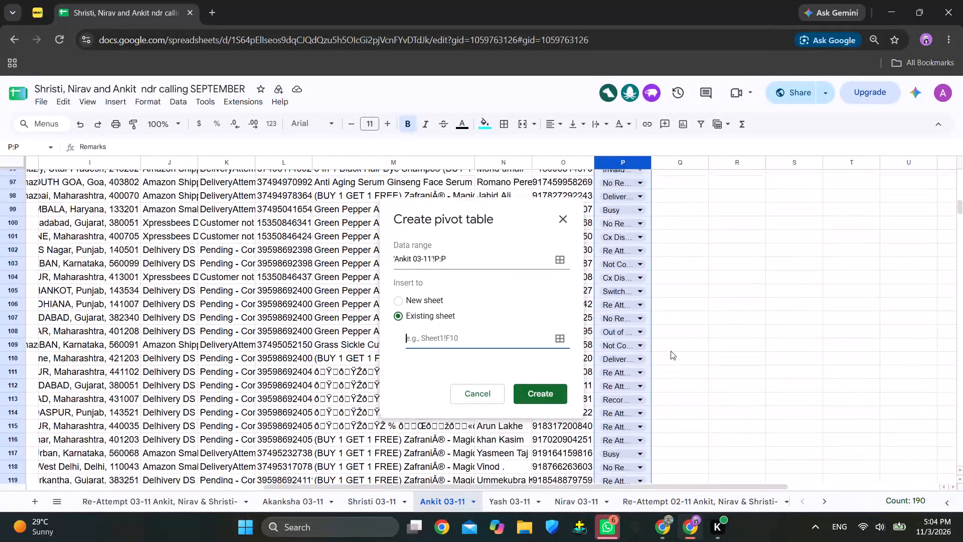
scroll(671, 351, up, 6)
scroll(671, 351, down, 7)
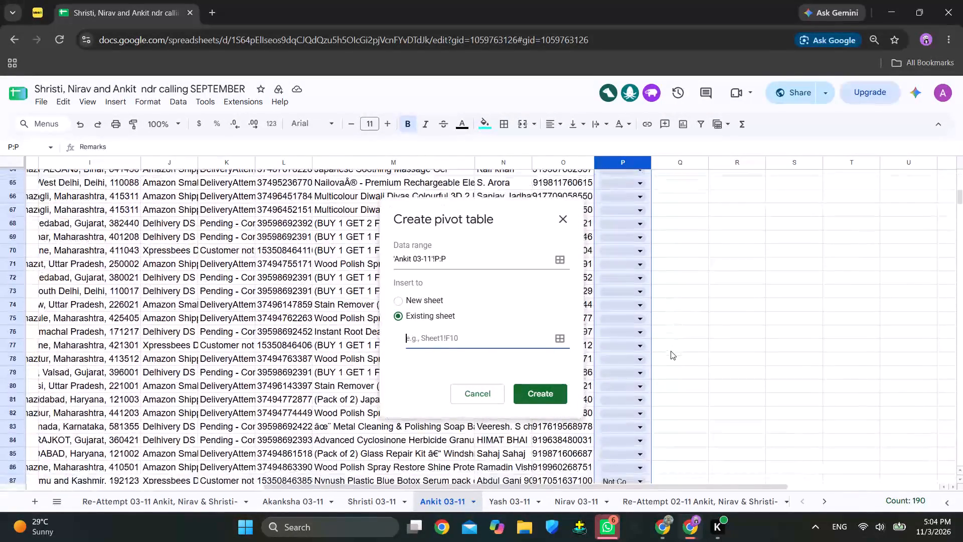
scroll(671, 351, down, 2)
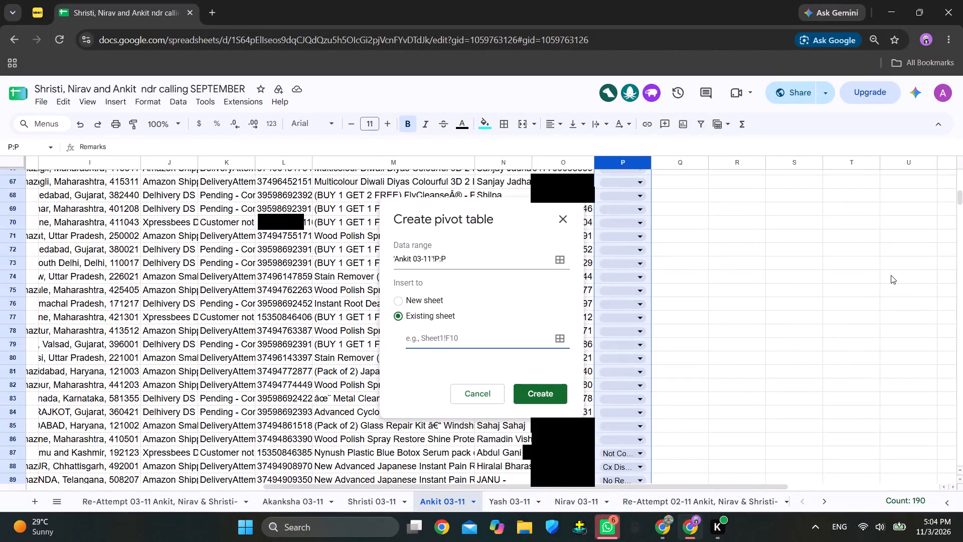
scroll(898, 275, down, 1)
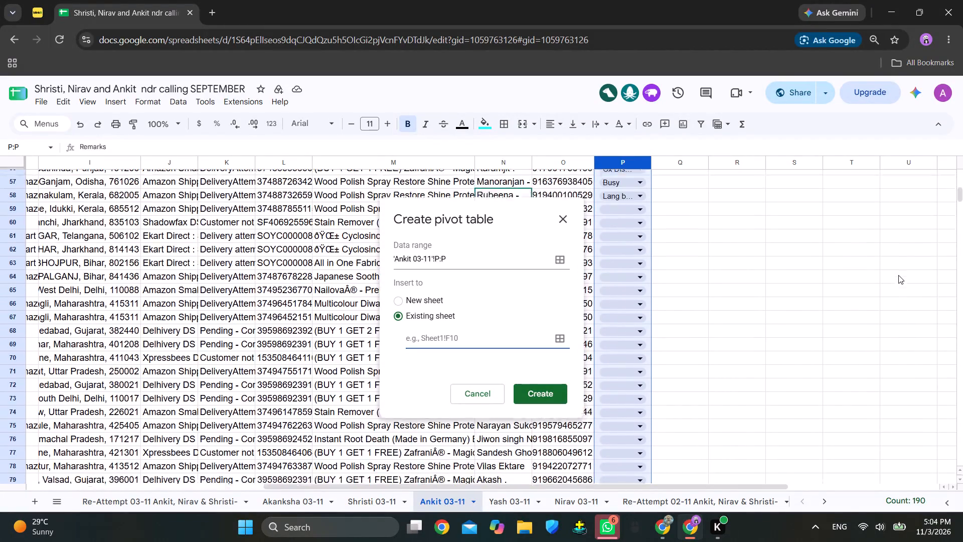
scroll(898, 275, down, 4)
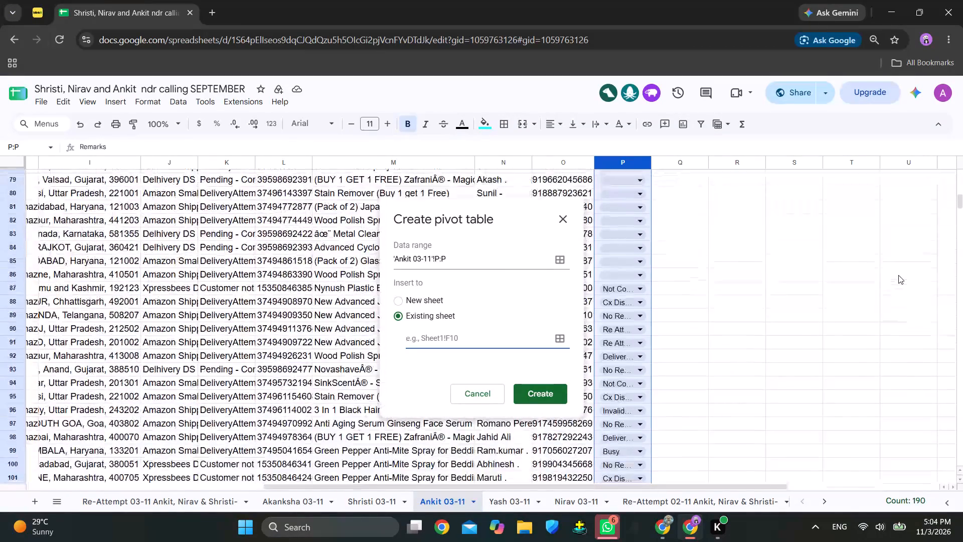
scroll(898, 275, down, 5)
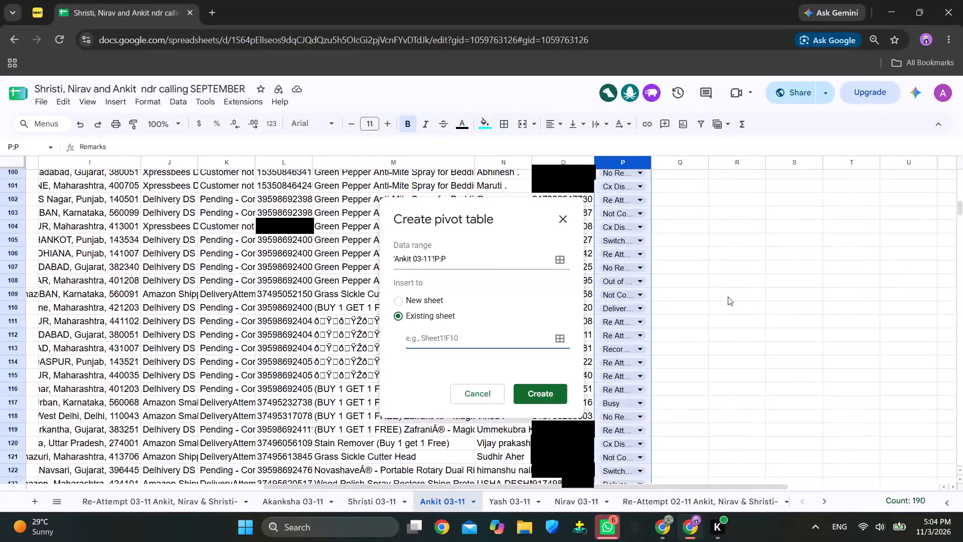
click(802, 284)
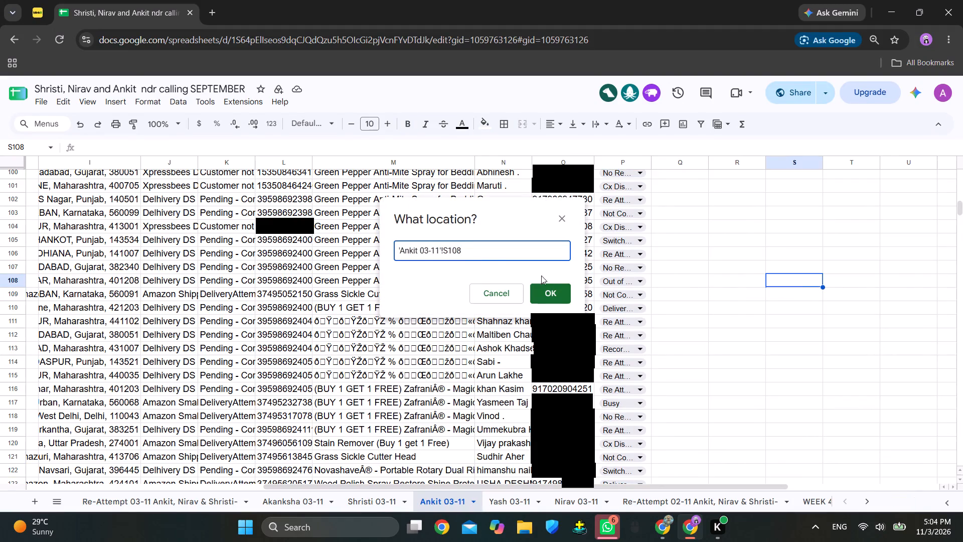
click(546, 286)
click(552, 390)
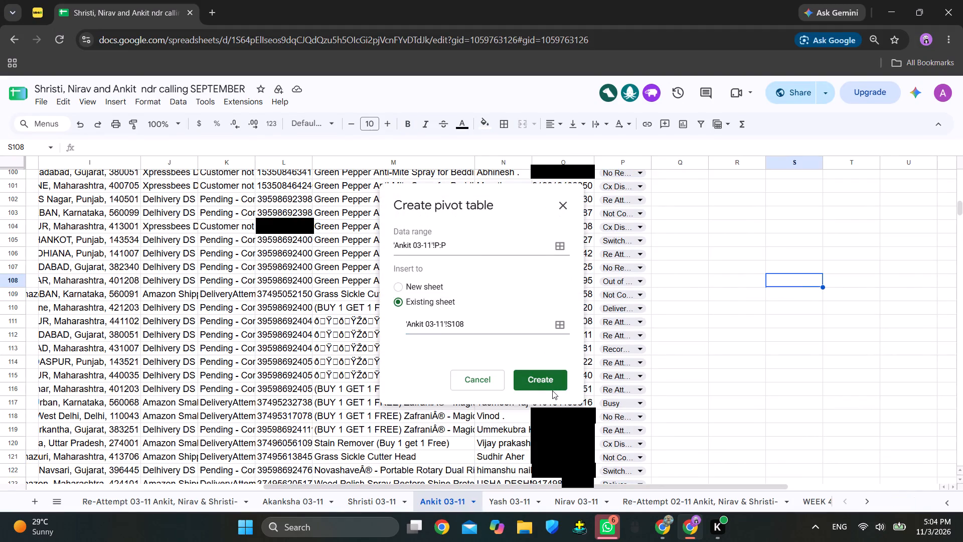
click(554, 379)
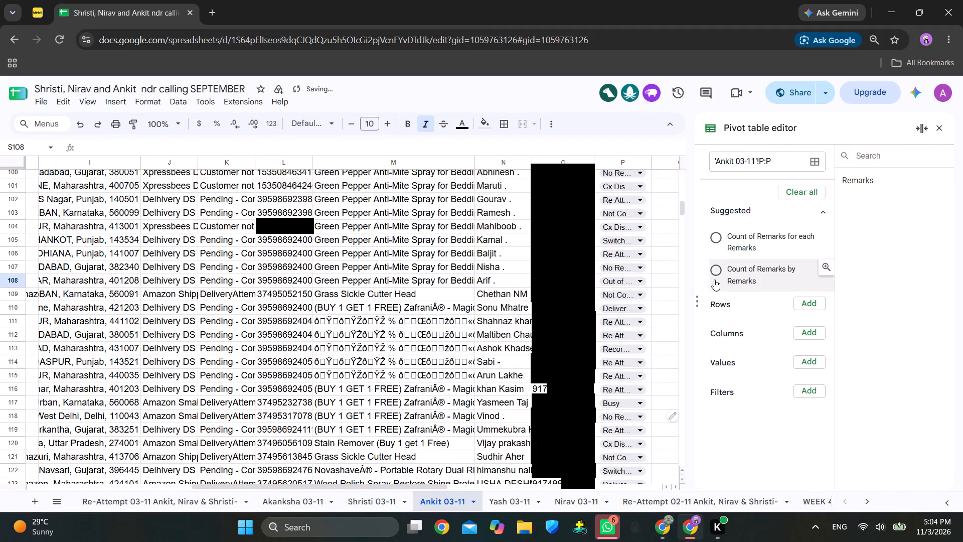
Apply the suggested Count of Remarks for each Remarks layout to the pivot table and close its editor.
click(726, 244)
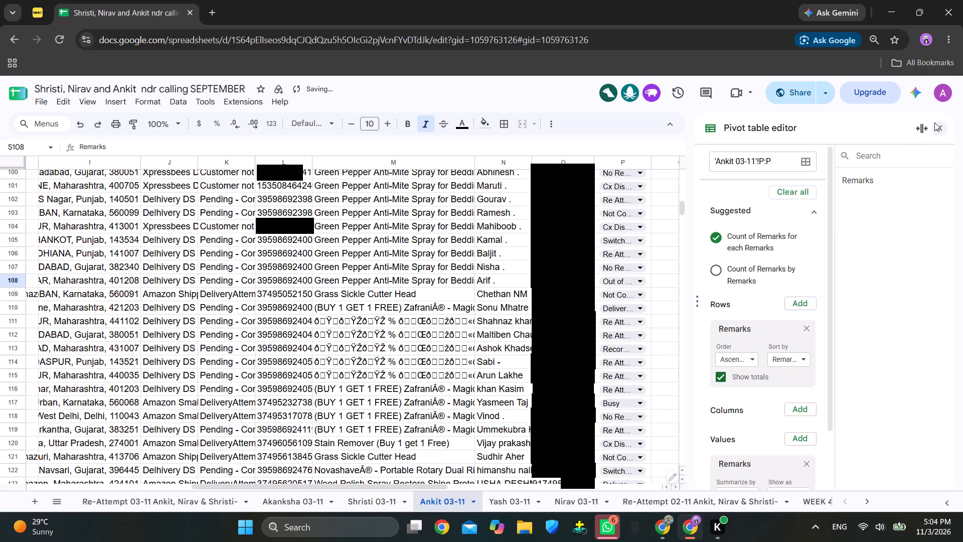
click(935, 122)
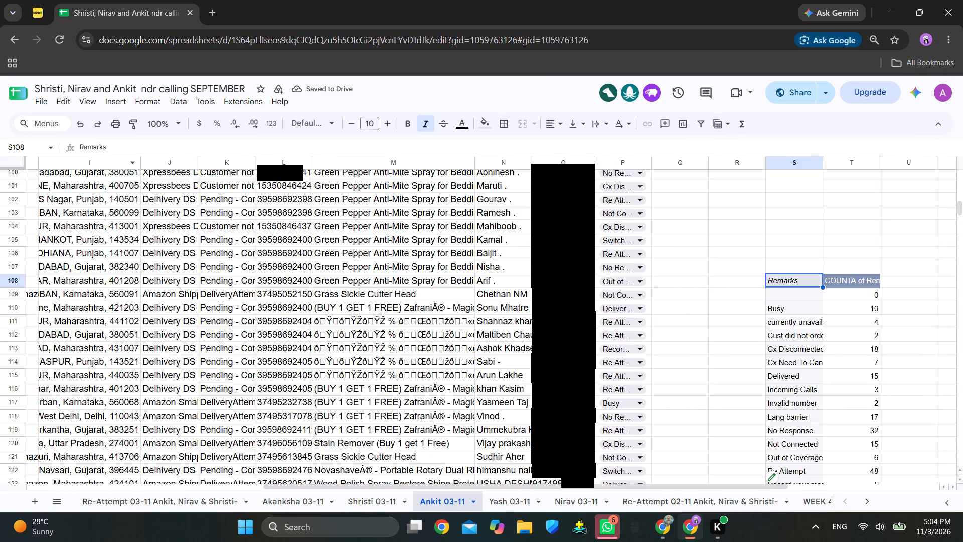
Replace the pivot table's Remarks heading in cell S108 with Ankit.
double_click(90, 149)
text(Ankit)
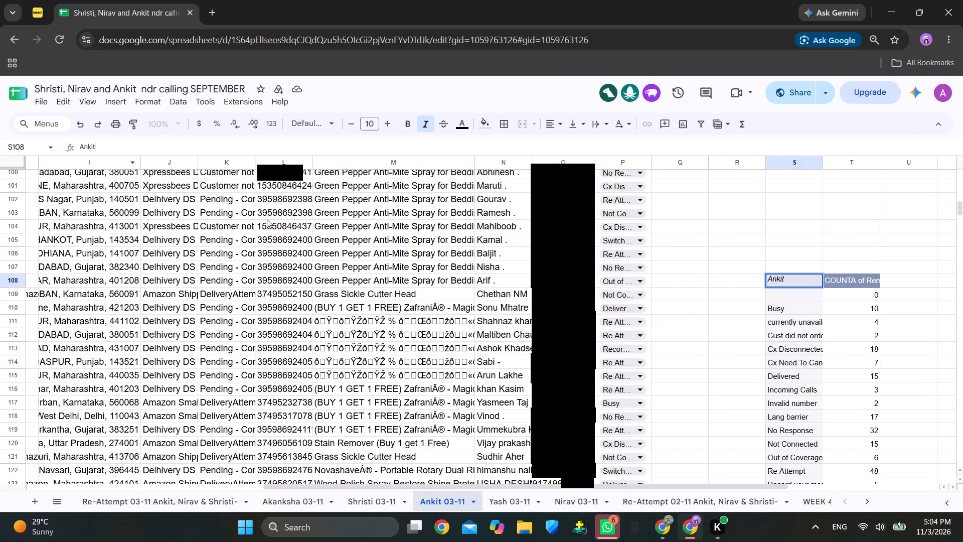
click(697, 235)
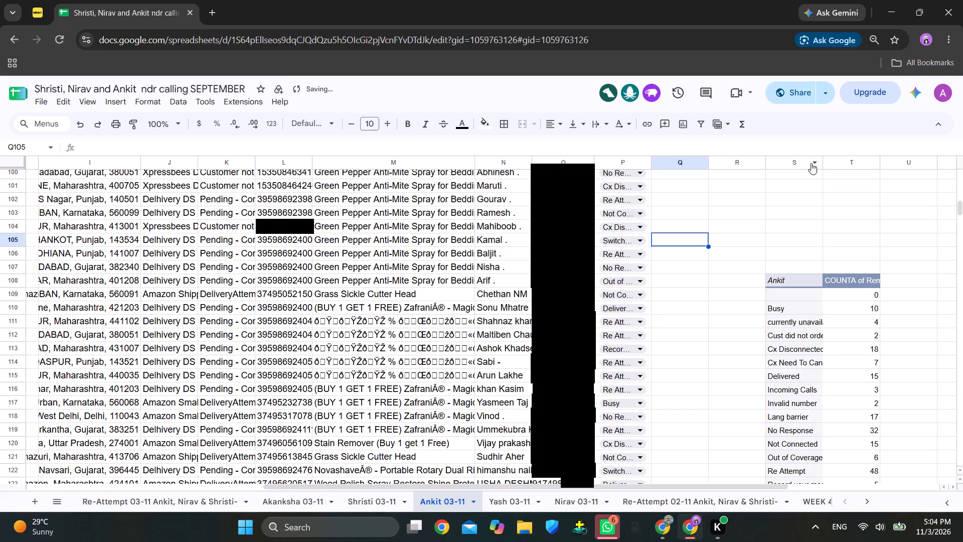
Widen columns S and T so the pivot table's remark labels and COUNTA of Remarks heading fit.
drag(822, 160, 842, 165)
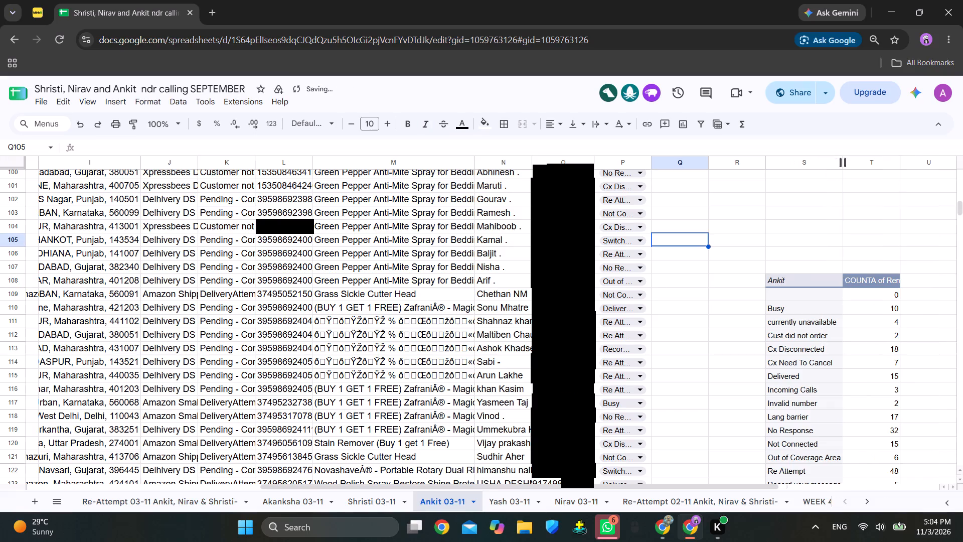
drag(903, 164, 922, 164)
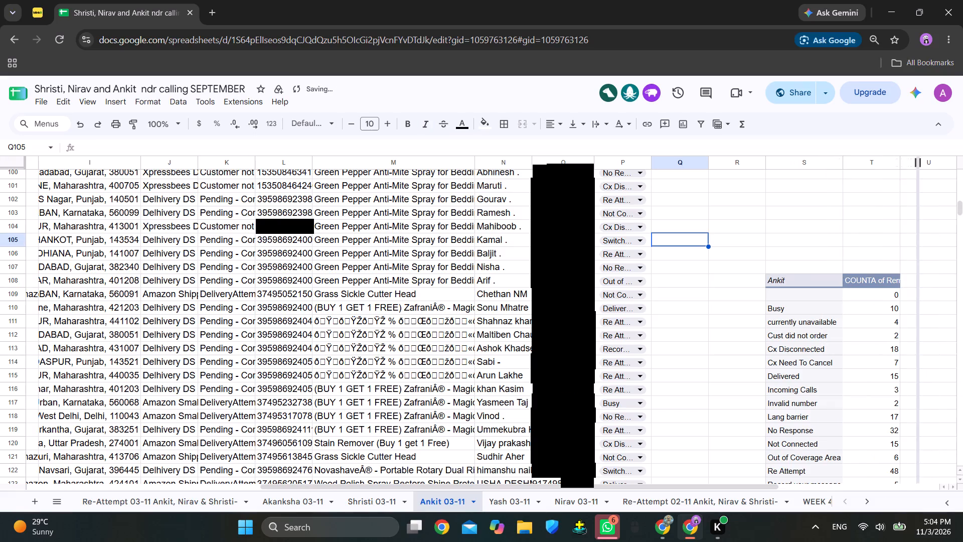
drag(922, 164, 927, 164)
Check how far the Remarks column is filled in on the Ankit, Shristi and Akanksha 03-11 sheets.
scroll(761, 275, up, 5)
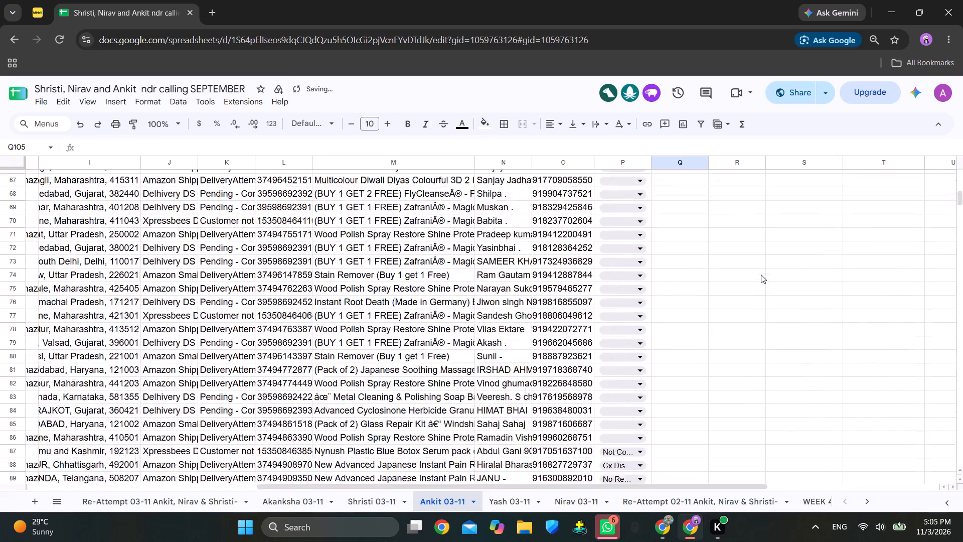
scroll(761, 275, up, 4)
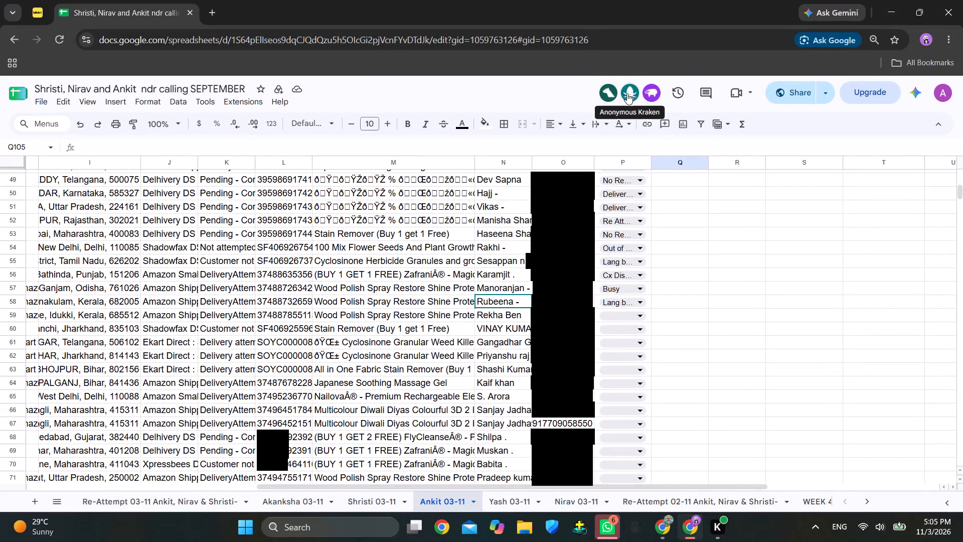
click(368, 502)
scroll(545, 336, down, 11)
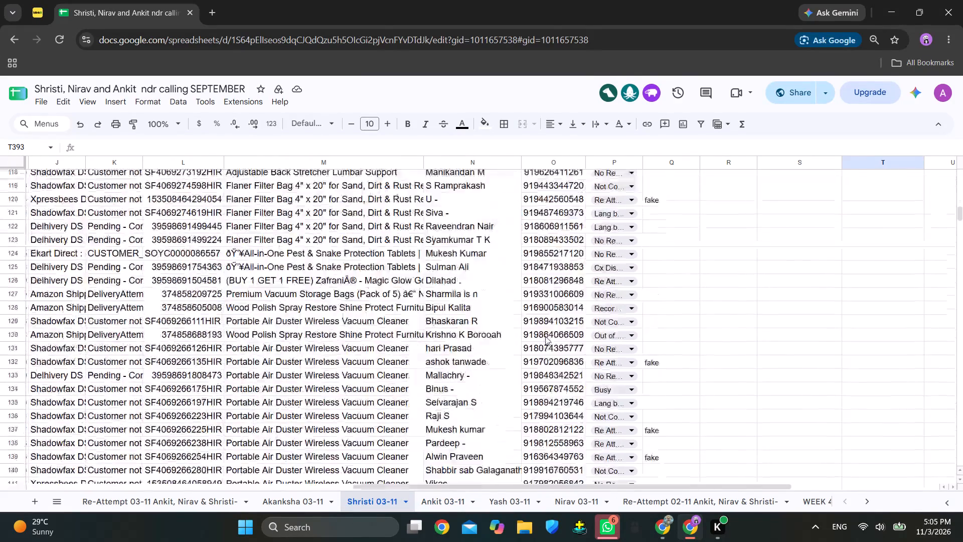
scroll(545, 336, down, 1)
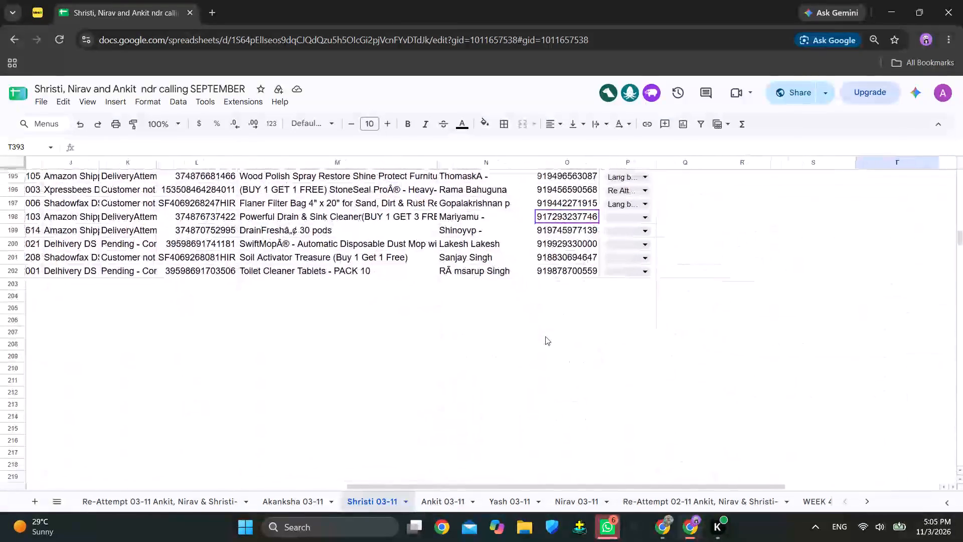
scroll(545, 336, down, 1)
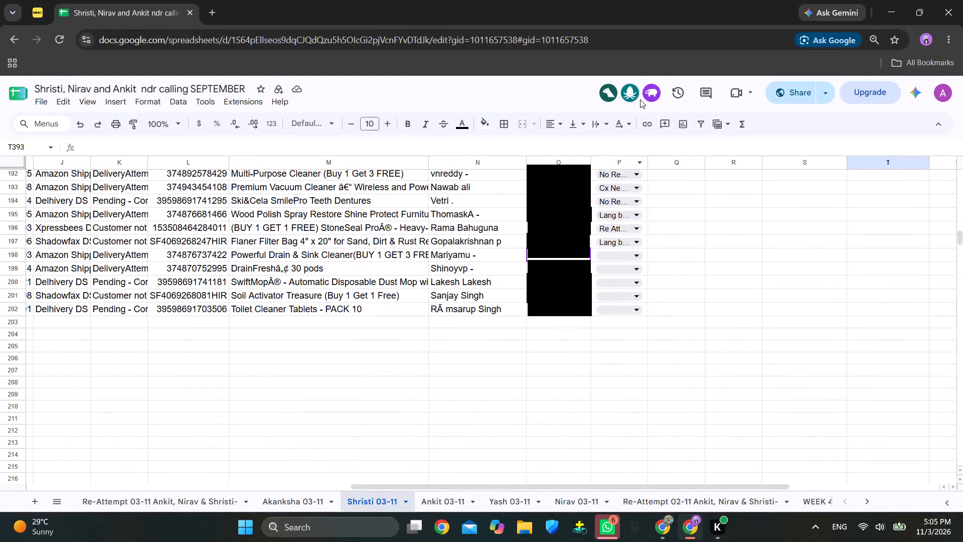
click(300, 507)
scroll(680, 327, down, 7)
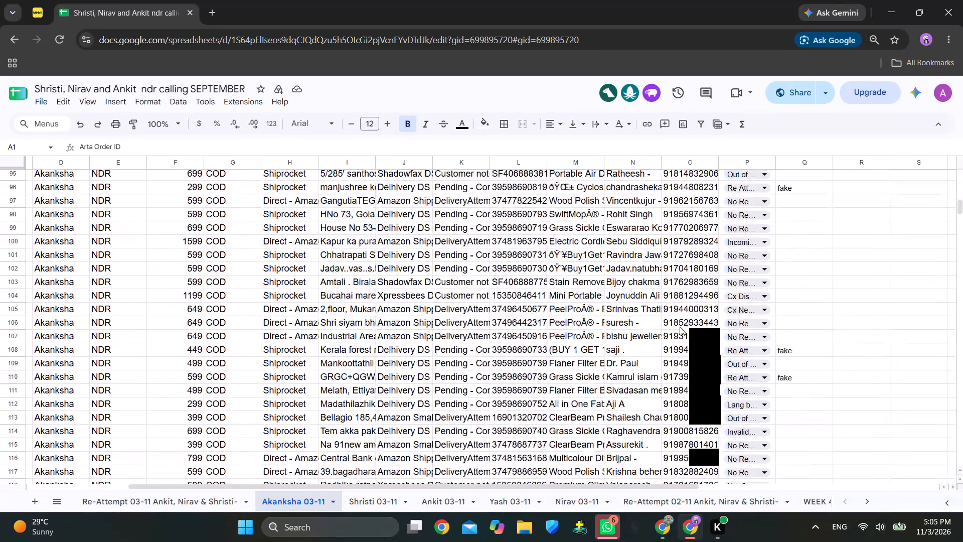
scroll(680, 327, down, 1)
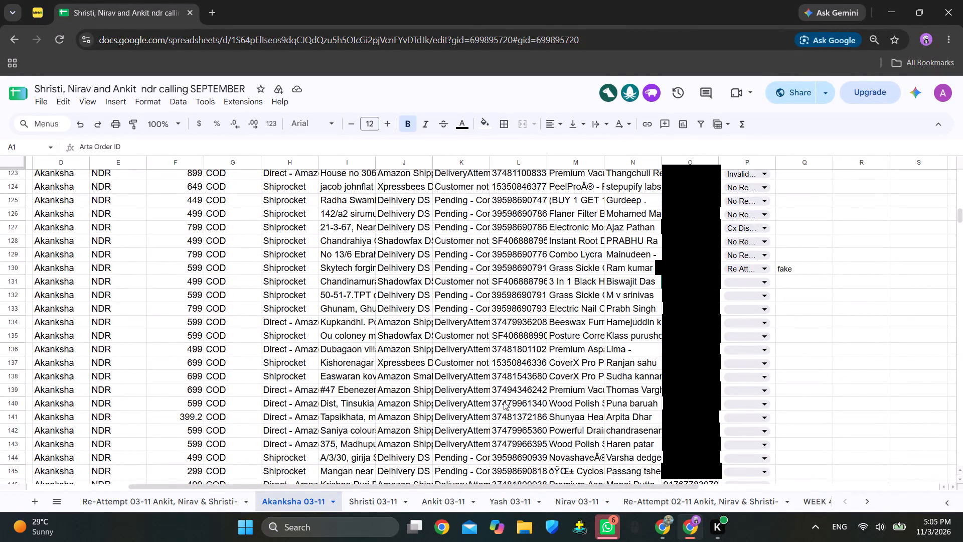
Check how far the Remarks column is filled in on the Yash 03-11 sheet.
click(511, 499)
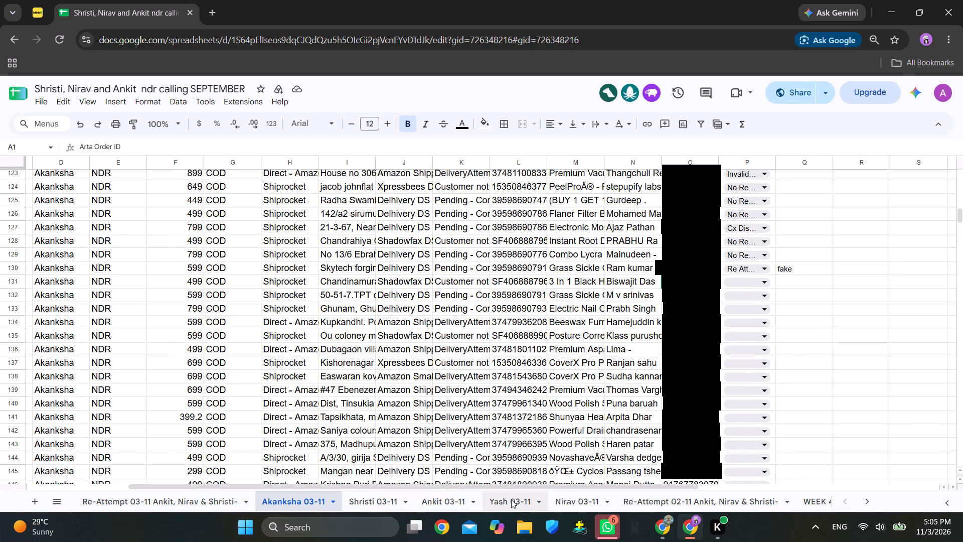
scroll(649, 313, down, 8)
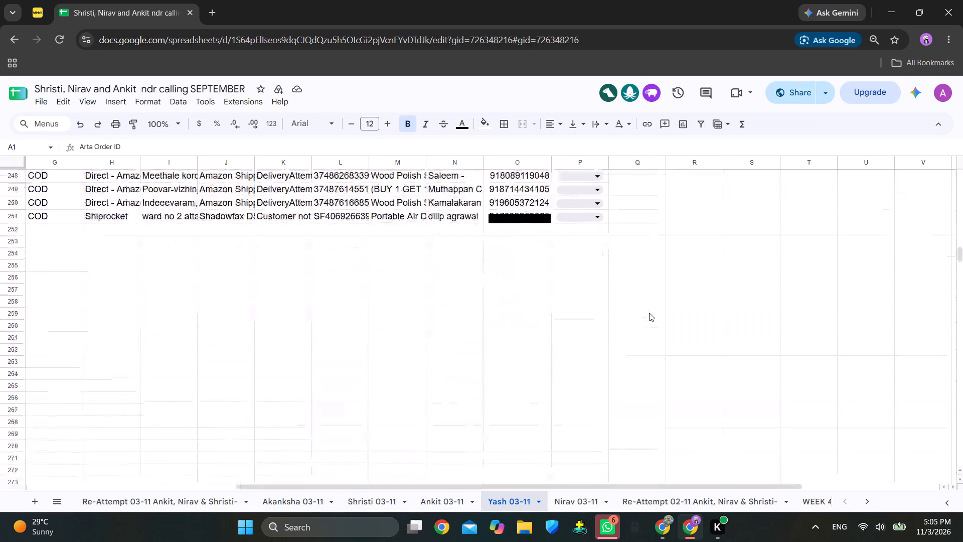
scroll(649, 313, up, 14)
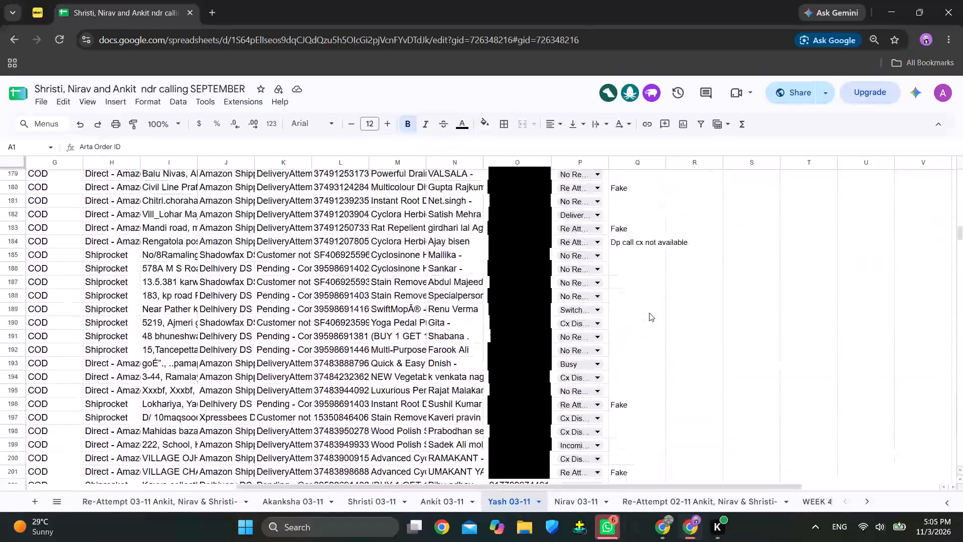
scroll(649, 313, up, 12)
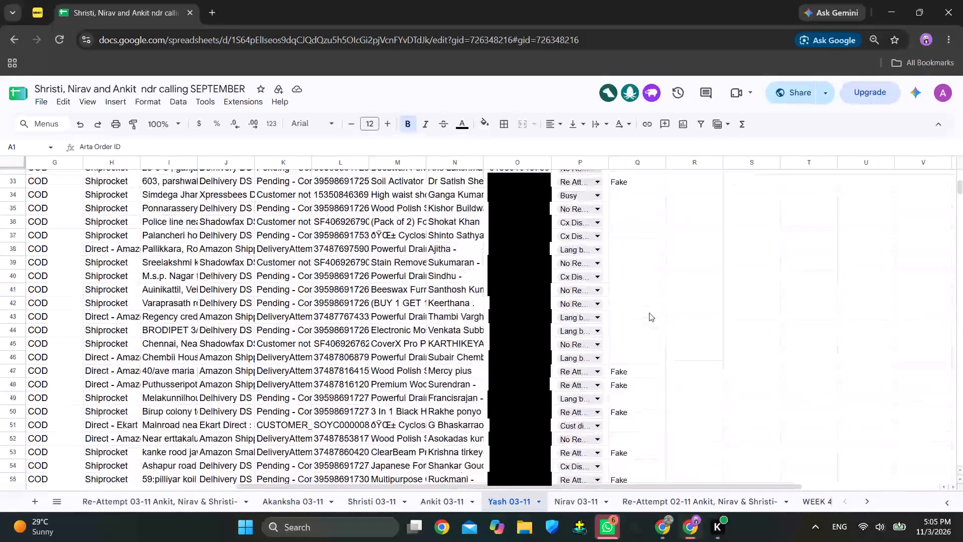
scroll(649, 313, up, 6)
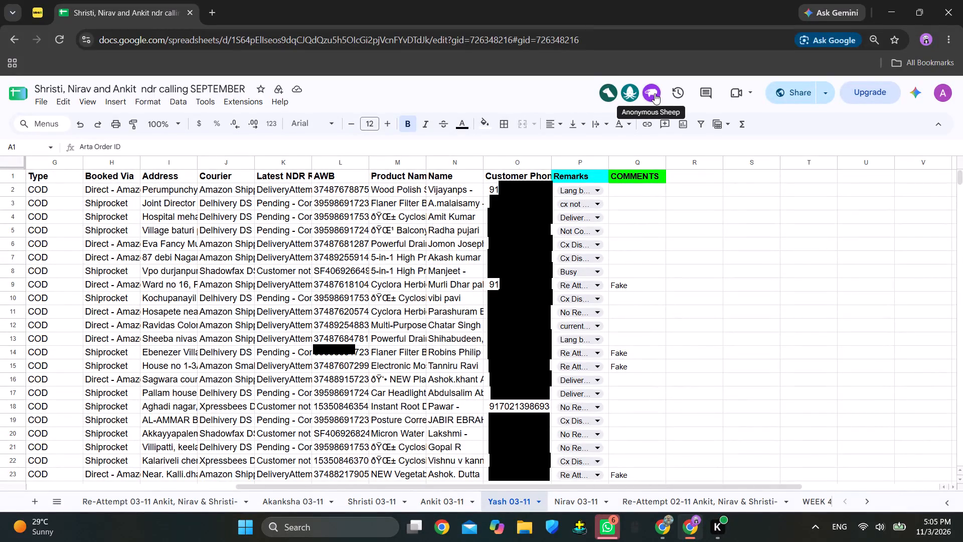
scroll(641, 339, down, 10)
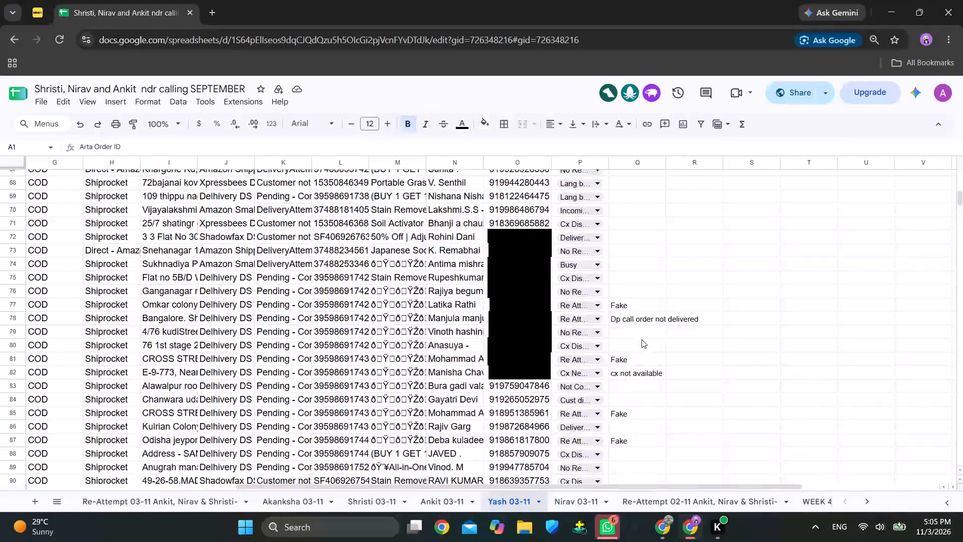
scroll(641, 339, down, 11)
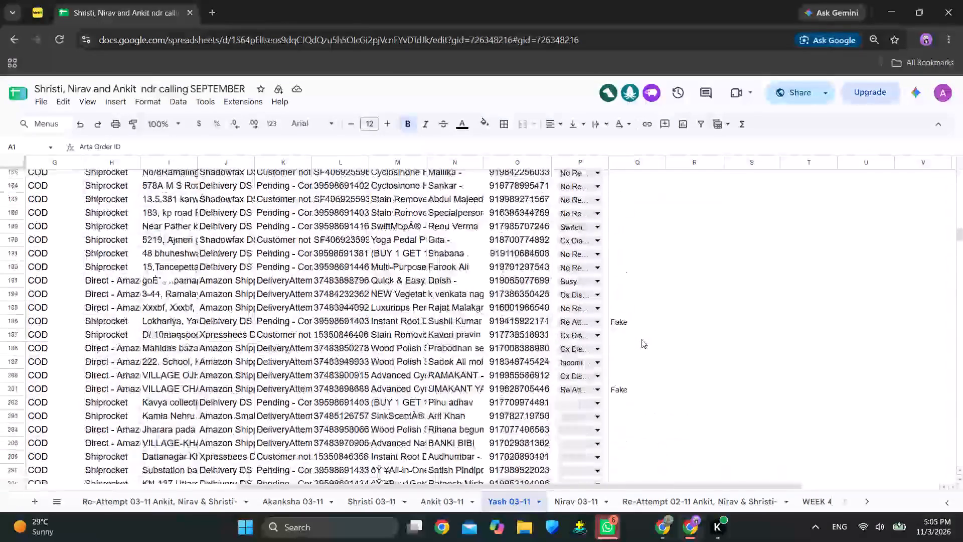
scroll(641, 339, down, 4)
scroll(641, 339, up, 10)
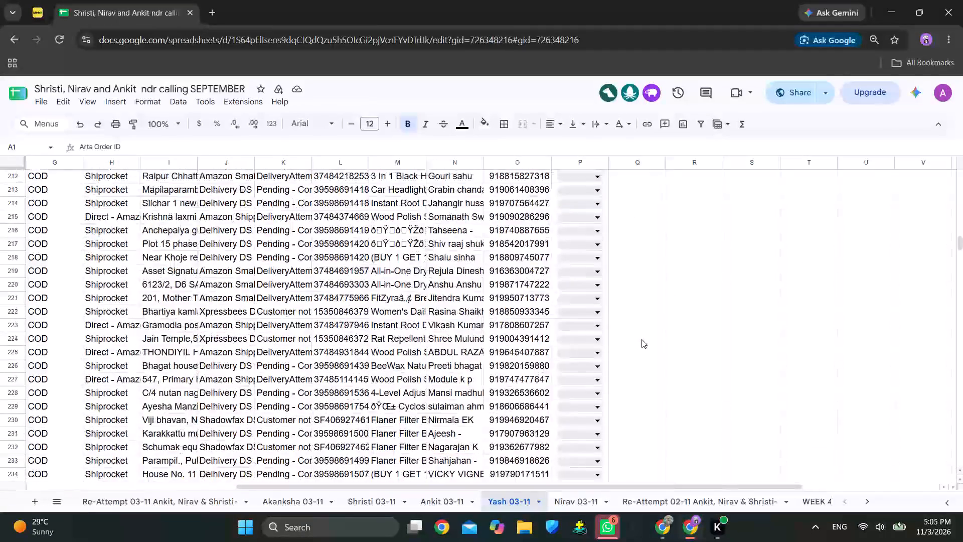
scroll(641, 339, up, 3)
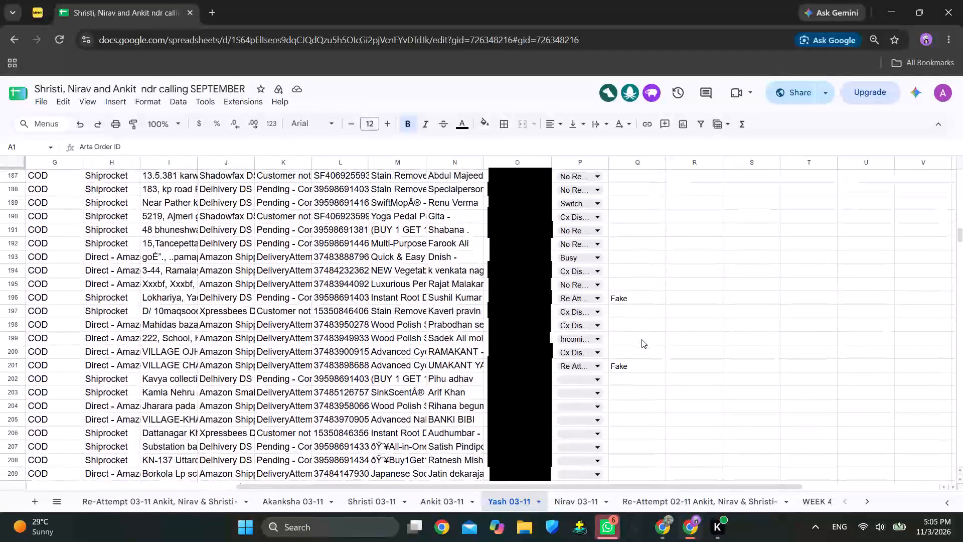
Look over the Re-Attempt 03-11 sheet and the remark counts in the Ankit 03-11 sheet's pivot table.
click(216, 502)
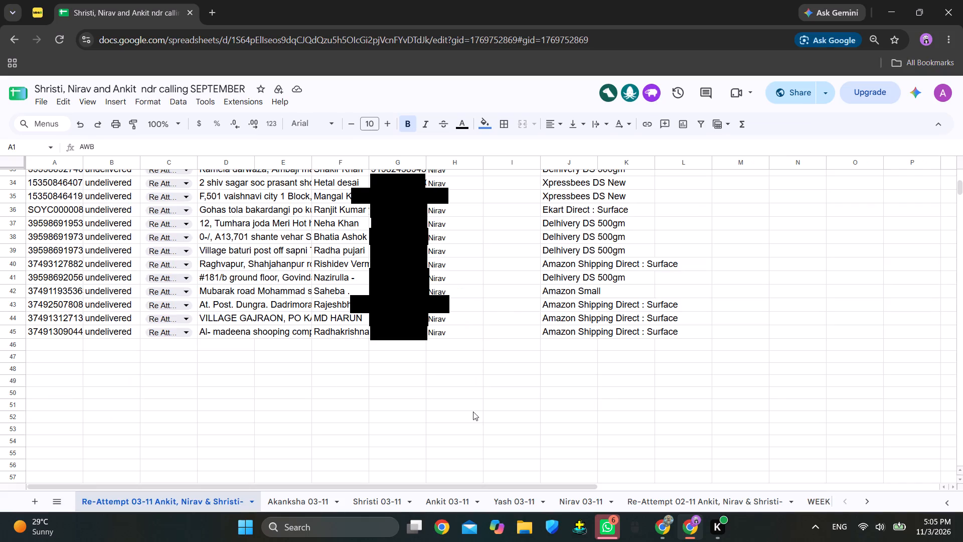
click(434, 502)
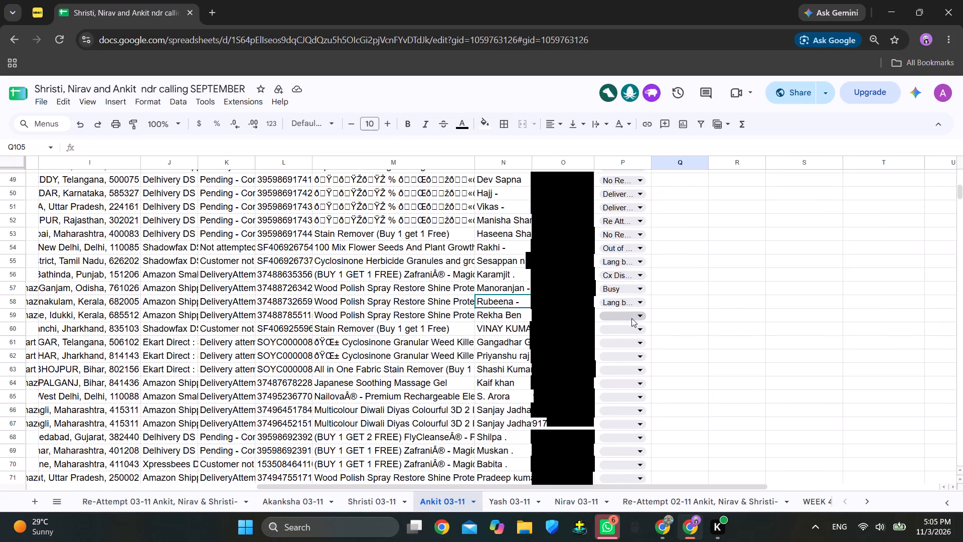
scroll(764, 324, down, 7)
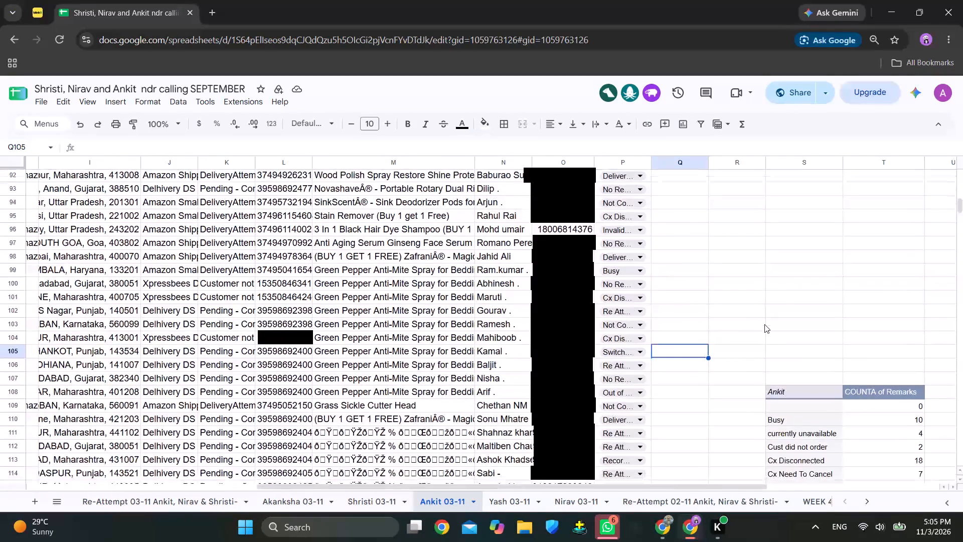
scroll(764, 324, up, 1)
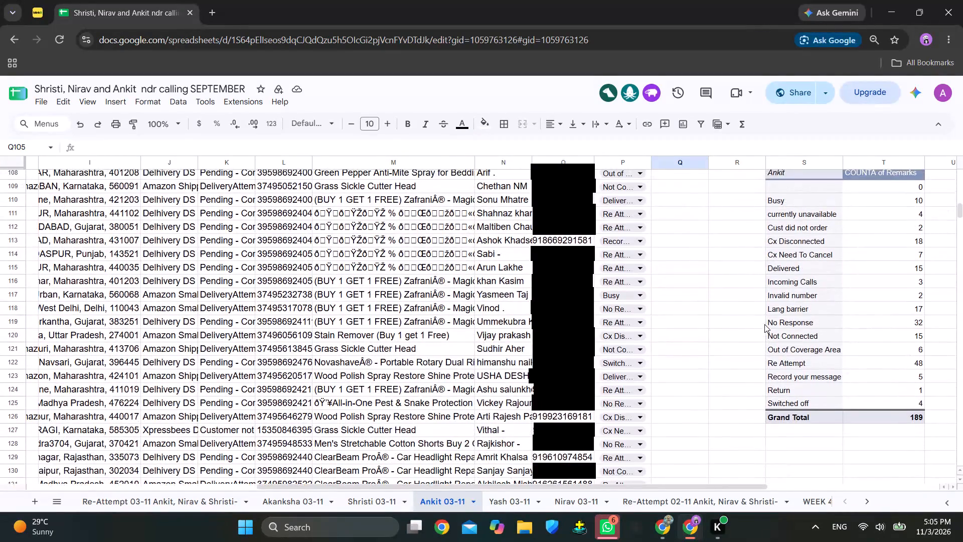
scroll(764, 324, up, 2)
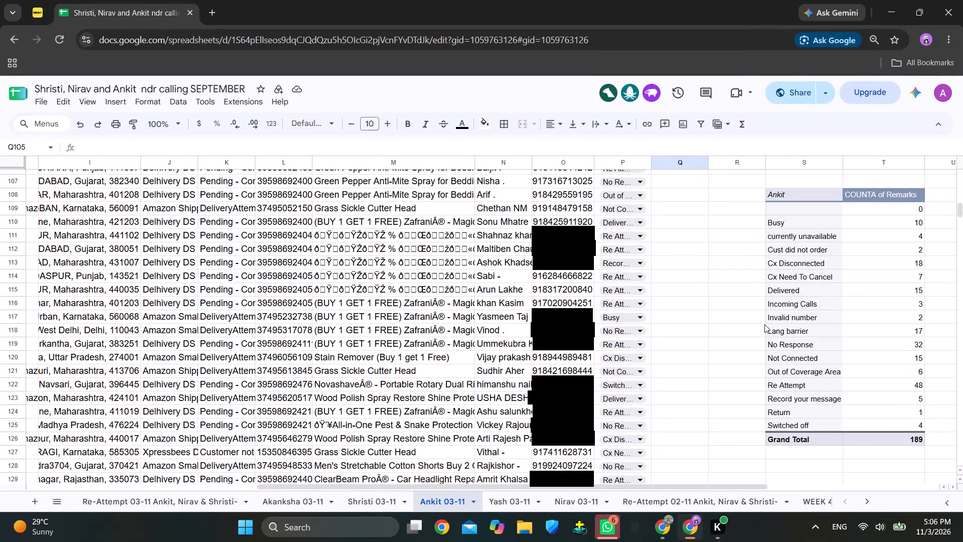
Set the remark for the order in row 59 of the Ankit 03-11 sheet to Re Attempt.
scroll(764, 324, up, 2)
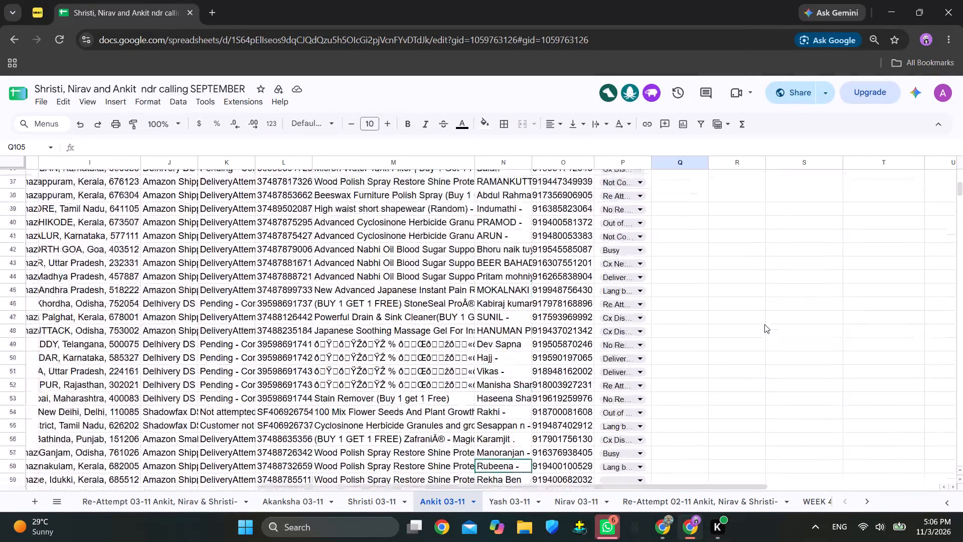
scroll(764, 324, up, 1)
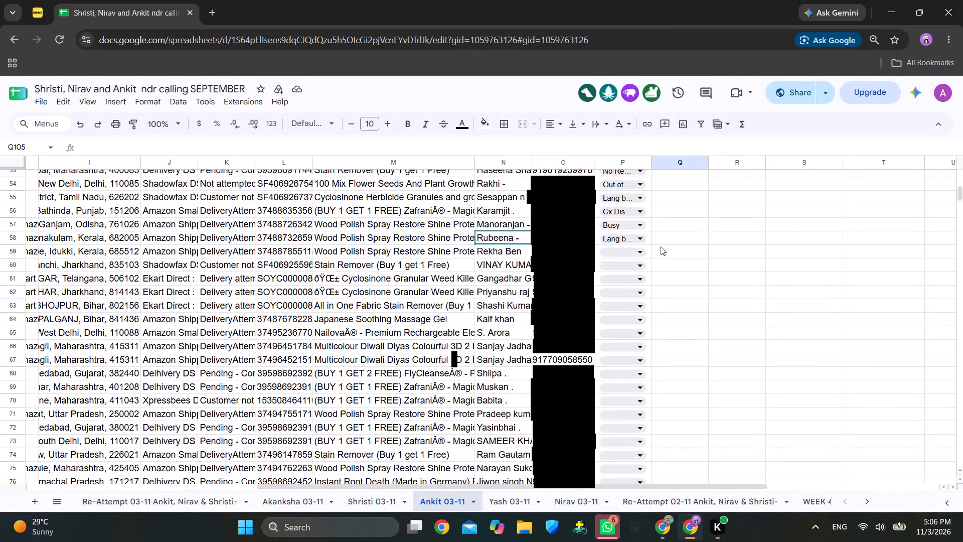
click(635, 256)
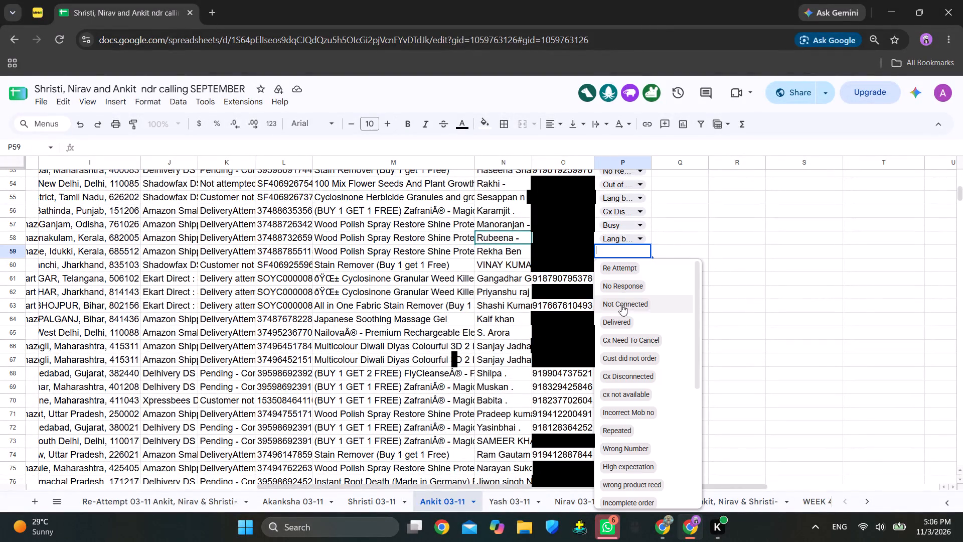
click(621, 270)
Review the remark counts and grand total in the Ankit pivot table.
scroll(773, 344, down, 6)
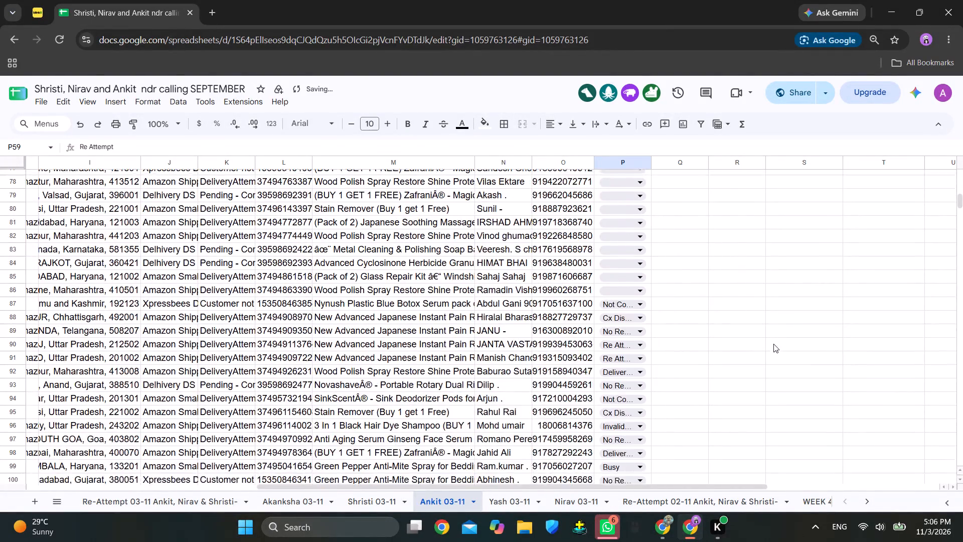
scroll(773, 344, down, 2)
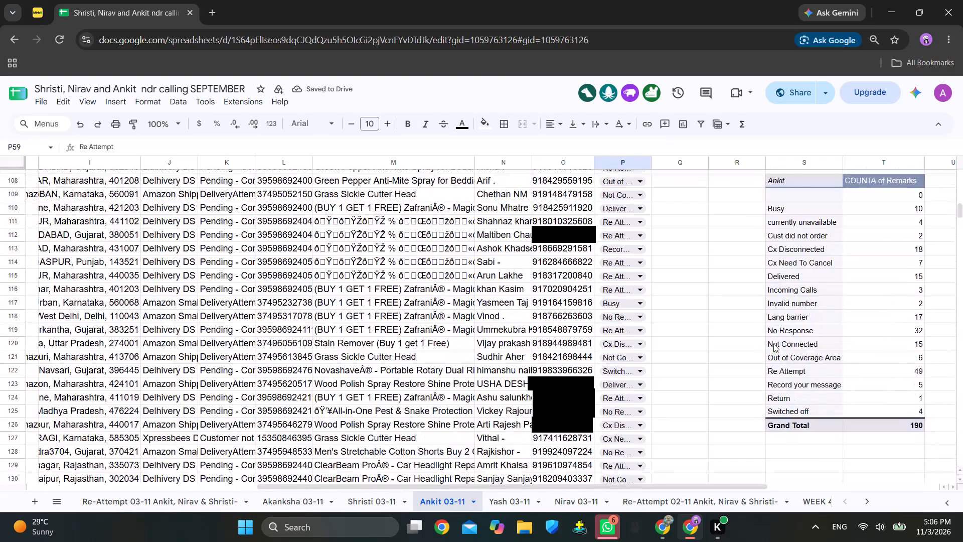
scroll(773, 344, down, 4)
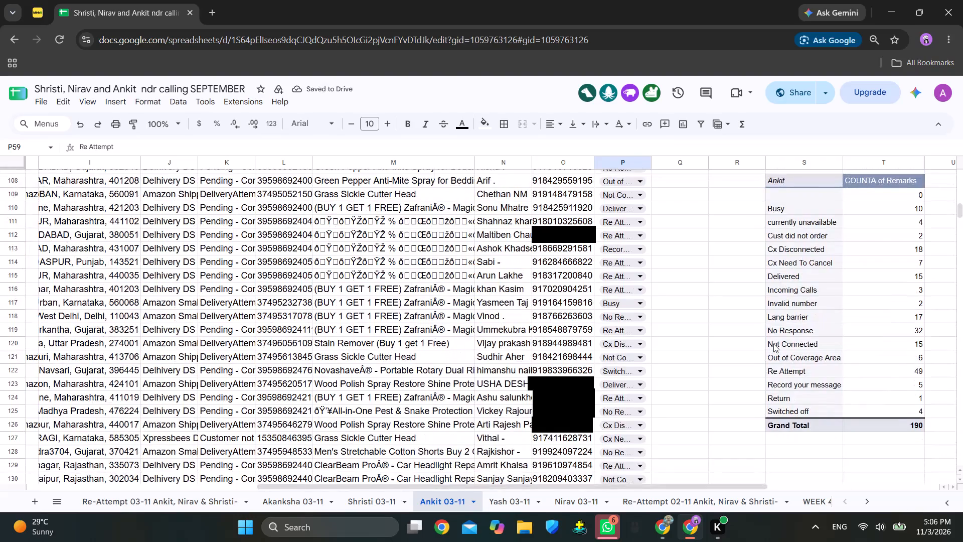
scroll(773, 344, down, 3)
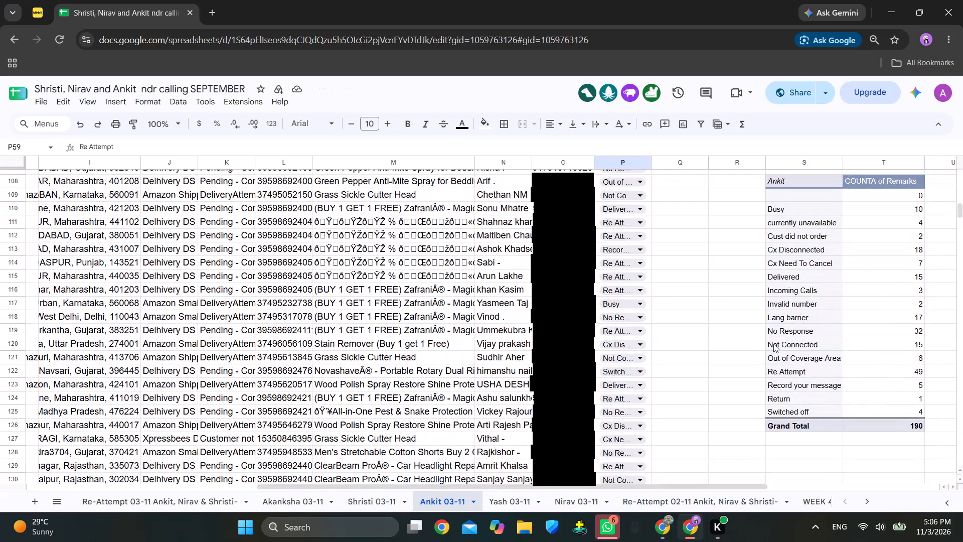
scroll(773, 344, down, 3)
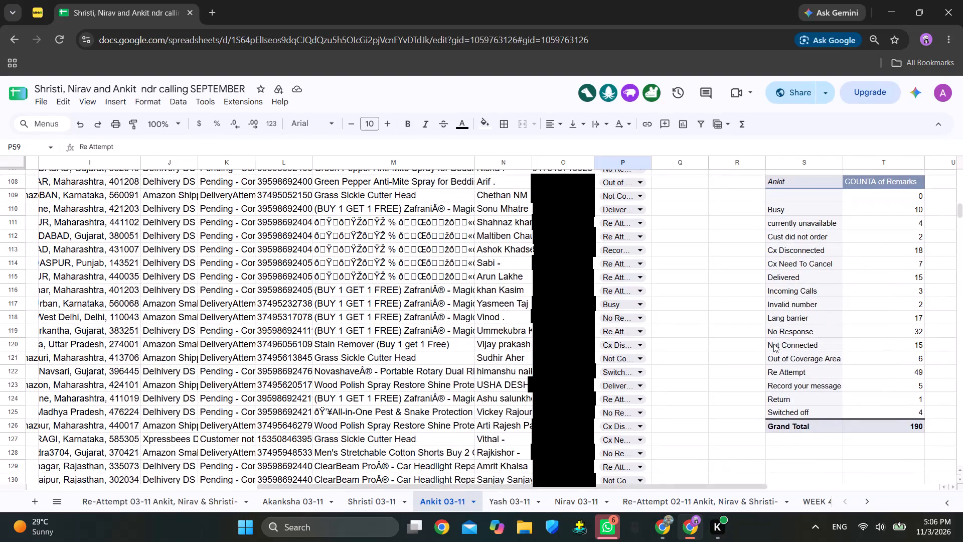
scroll(773, 344, down, 2)
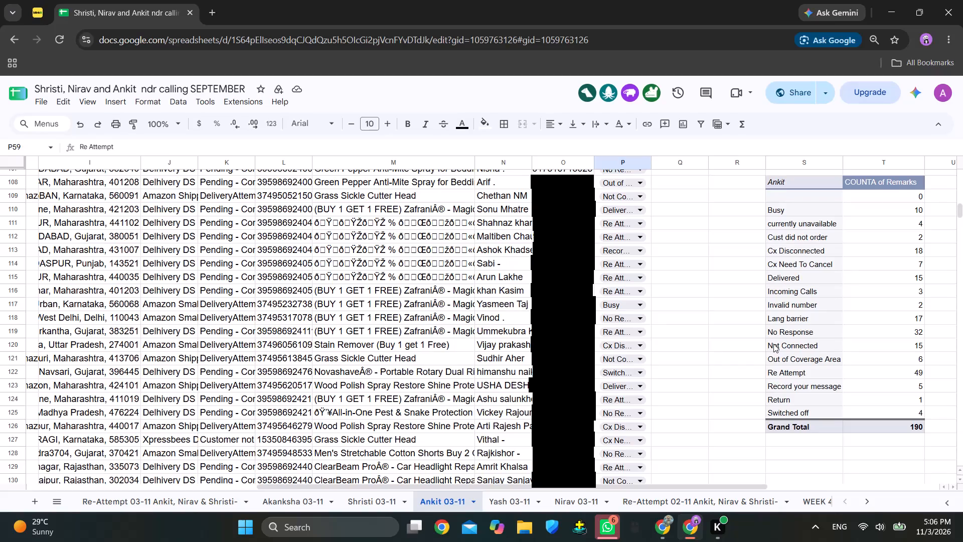
scroll(773, 344, down, 1)
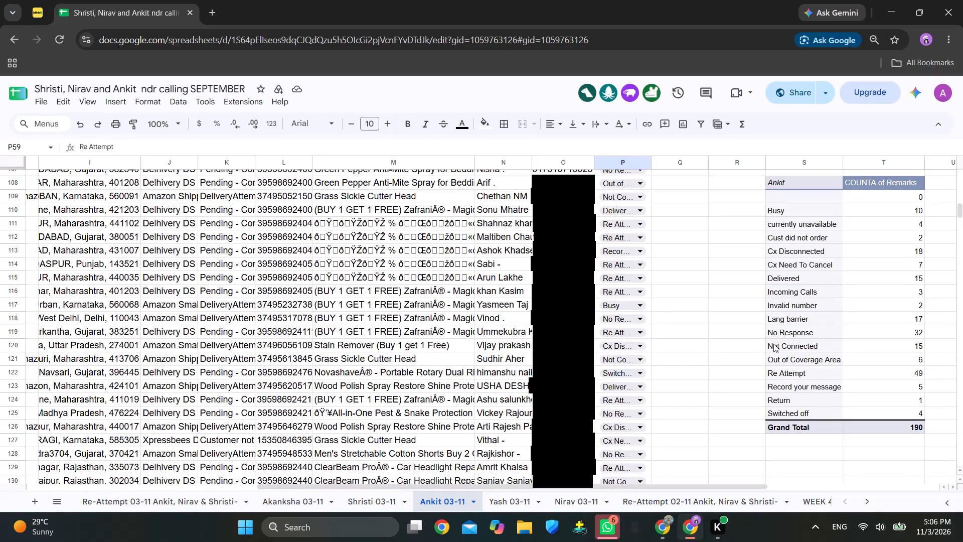
scroll(773, 344, down, 3)
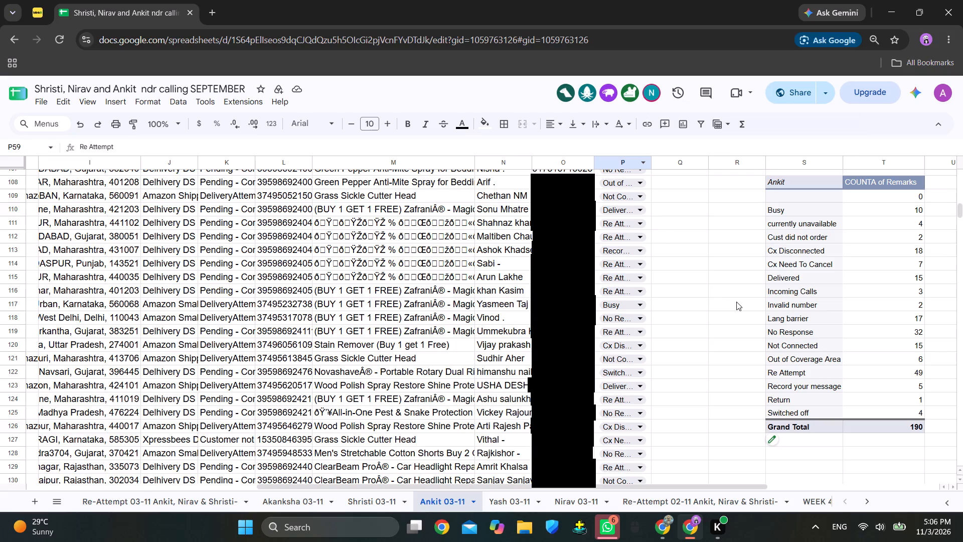
Set the remark for the order in row 60 of the Ankit 03-11 sheet to No Response.
scroll(736, 302, up, 5)
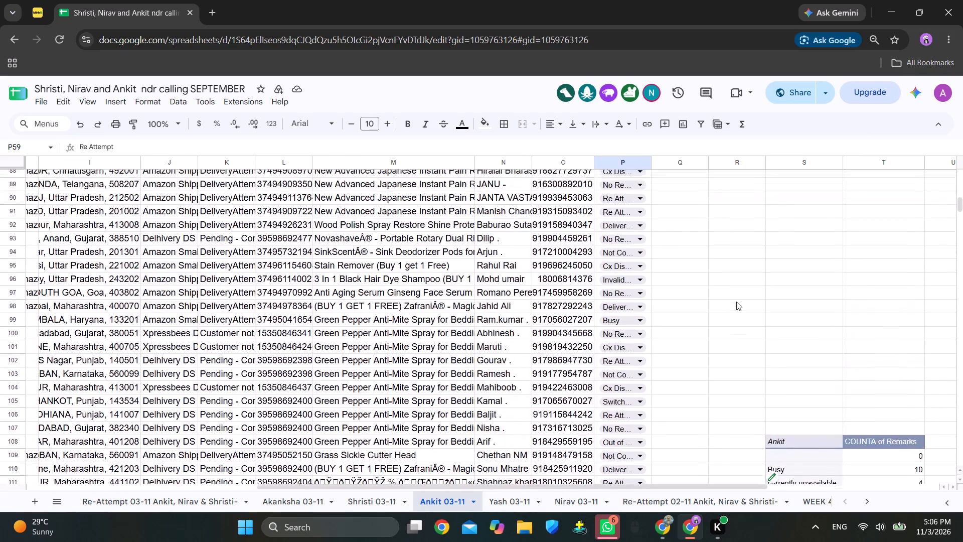
scroll(736, 302, up, 6)
scroll(736, 302, down, 5)
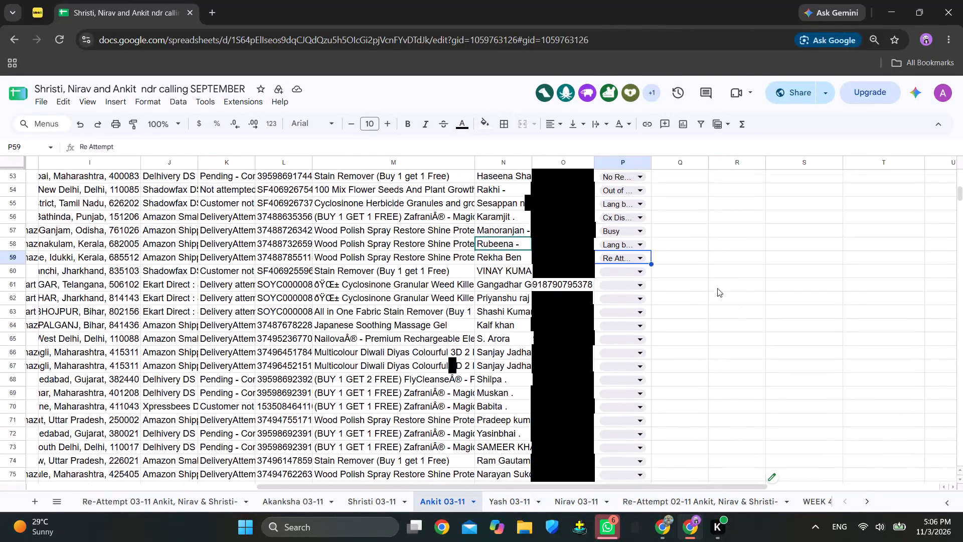
click(636, 271)
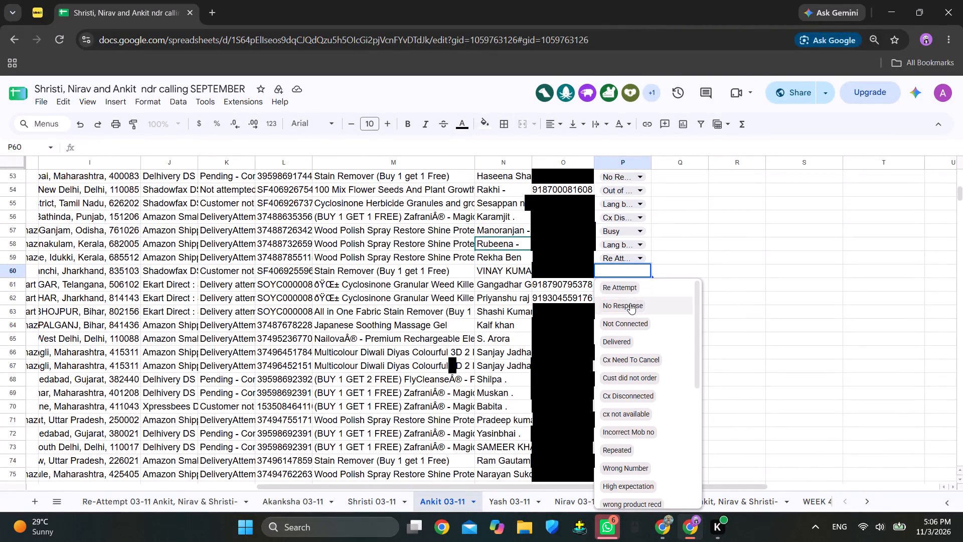
click(630, 303)
Select the customer phone cell in row 61, review the Ankit pivot table's remark counts, and return to that row.
click(579, 284)
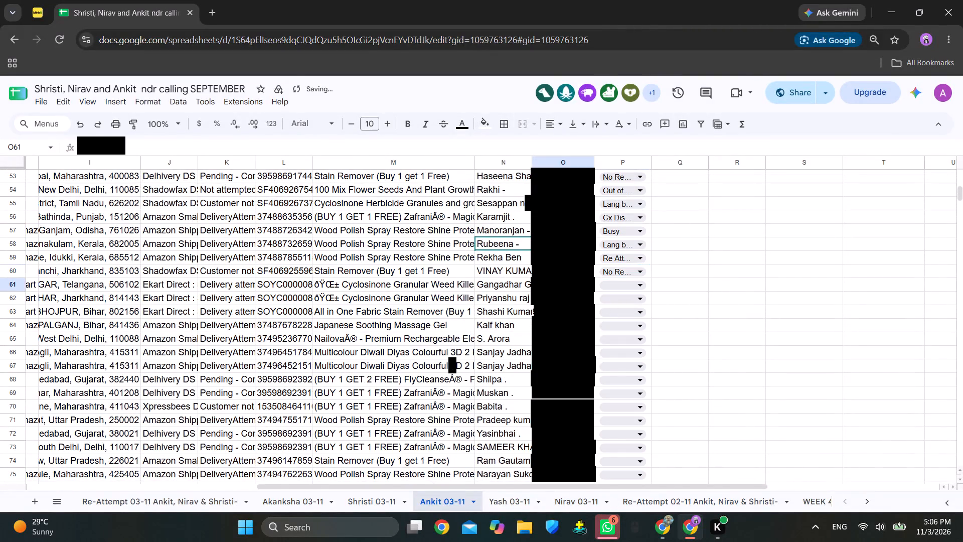
scroll(742, 367, down, 8)
scroll(742, 367, up, 1)
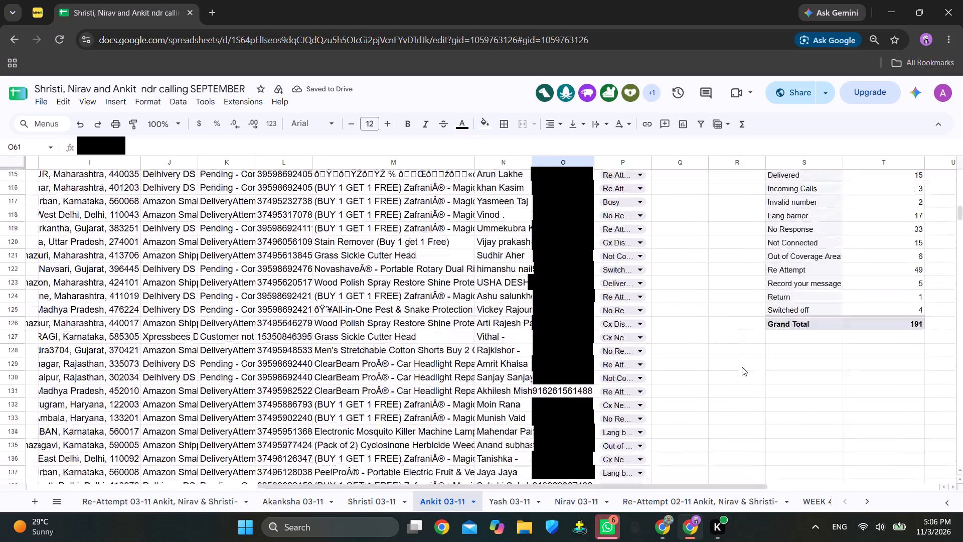
scroll(742, 367, up, 3)
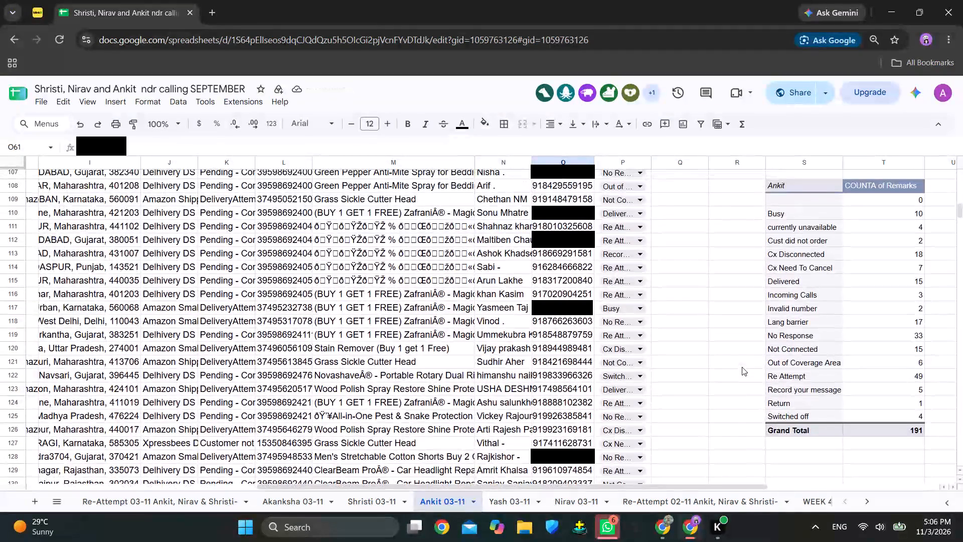
scroll(742, 367, up, 1)
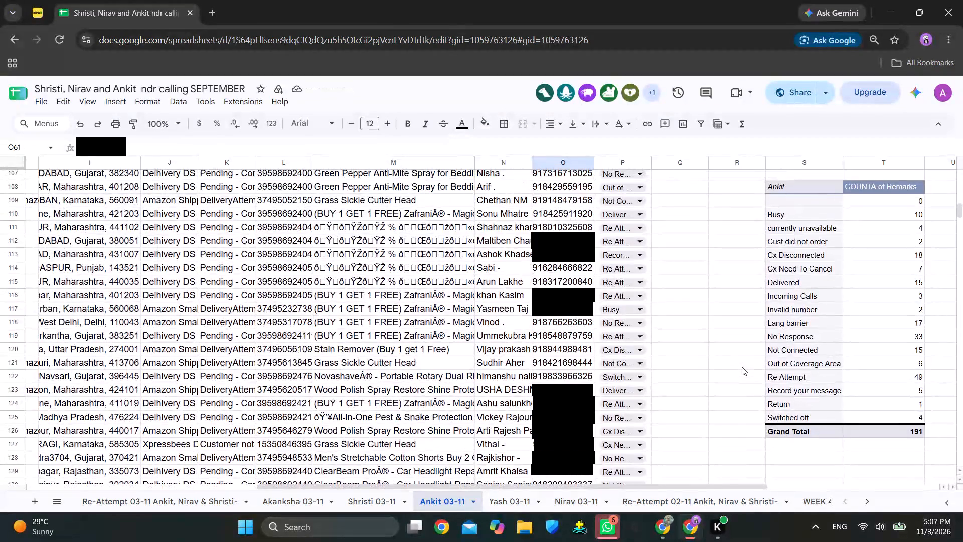
scroll(742, 367, up, 1)
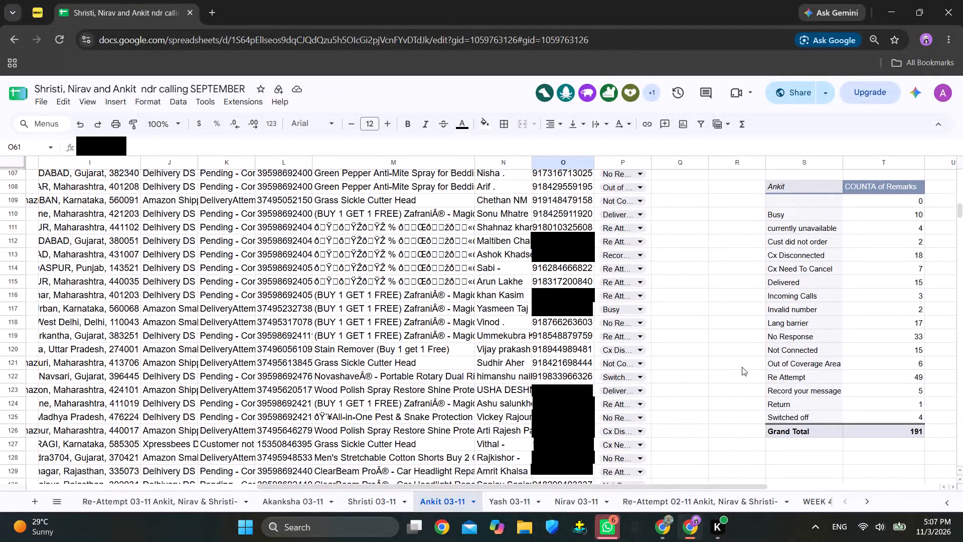
scroll(742, 367, up, 6)
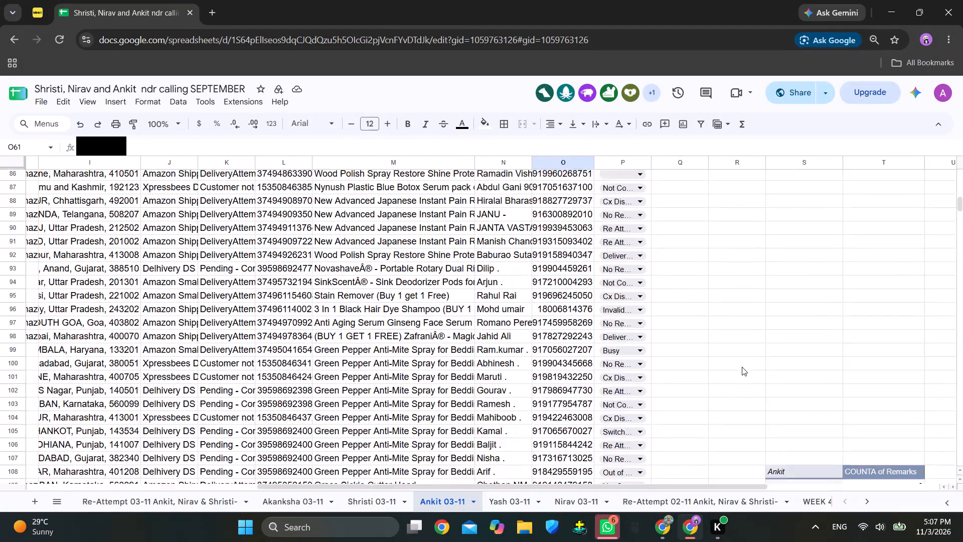
scroll(742, 367, up, 3)
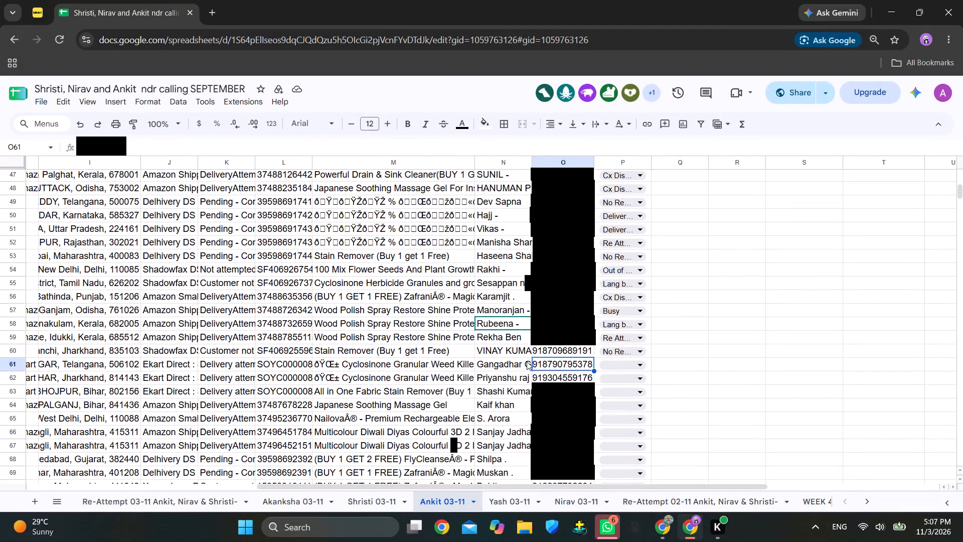
Set the remark for the order in row 61 of the Ankit 03-11 sheet to Cx Disconnected.
click(527, 361)
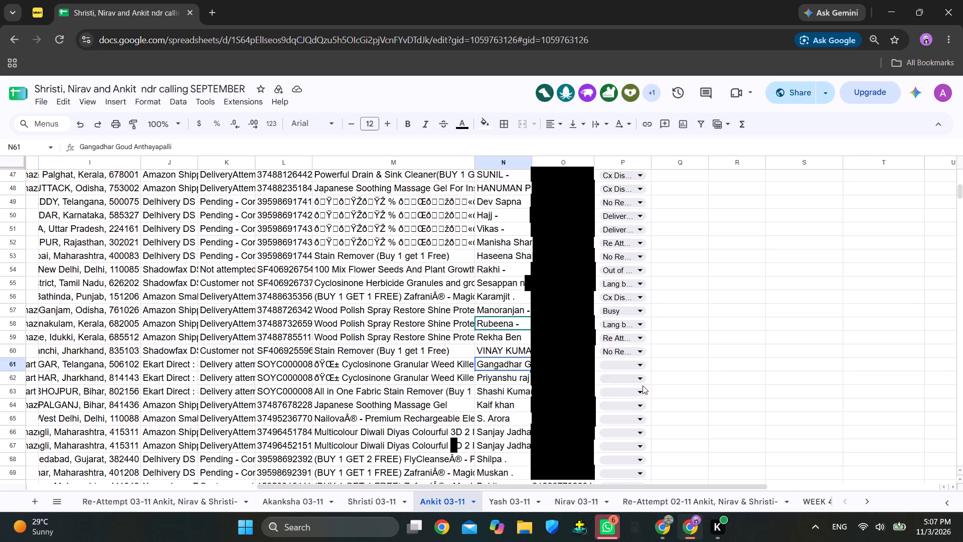
click(622, 369)
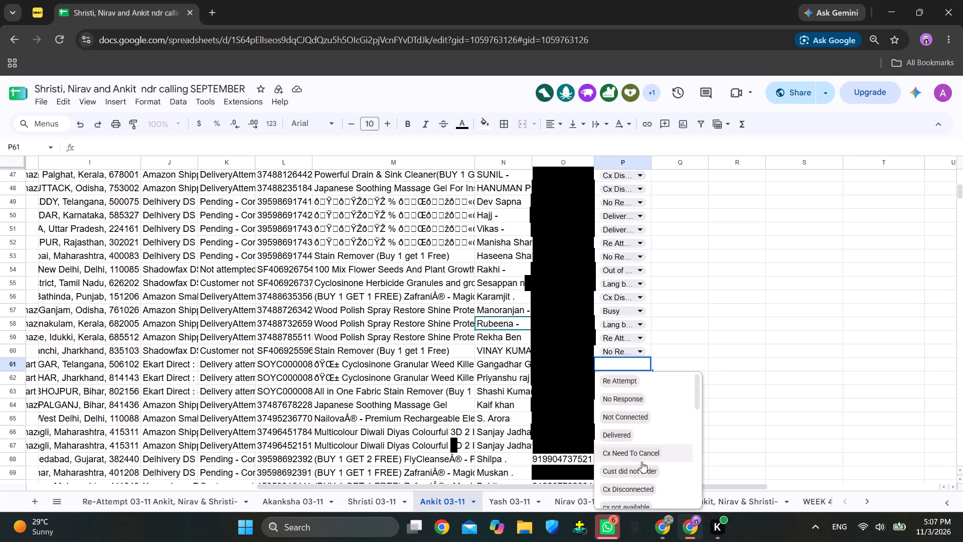
click(634, 487)
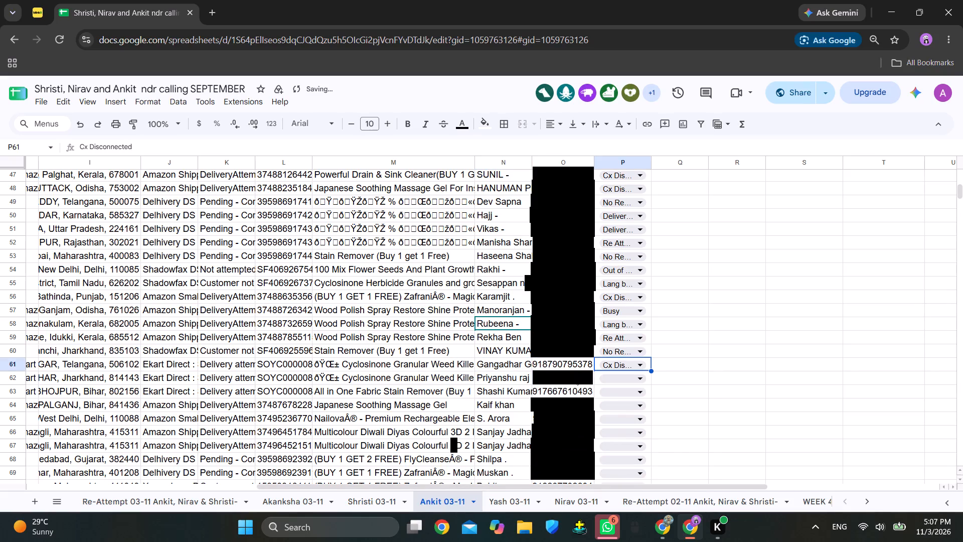
Select the customer phone cell in row 62, review the Ankit pivot table's remark counts, and return to that row's customer name.
click(574, 376)
scroll(745, 365, down, 2)
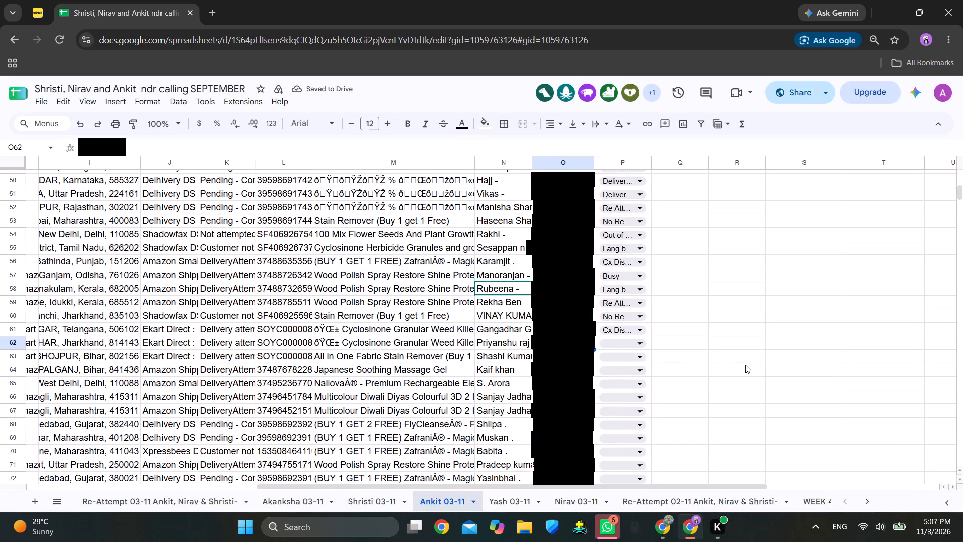
scroll(745, 365, down, 3)
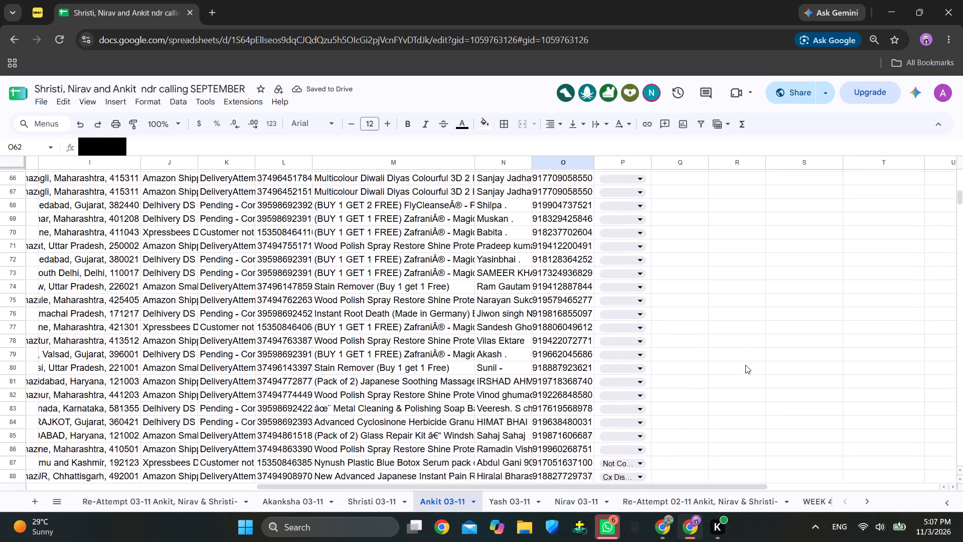
scroll(745, 365, down, 4)
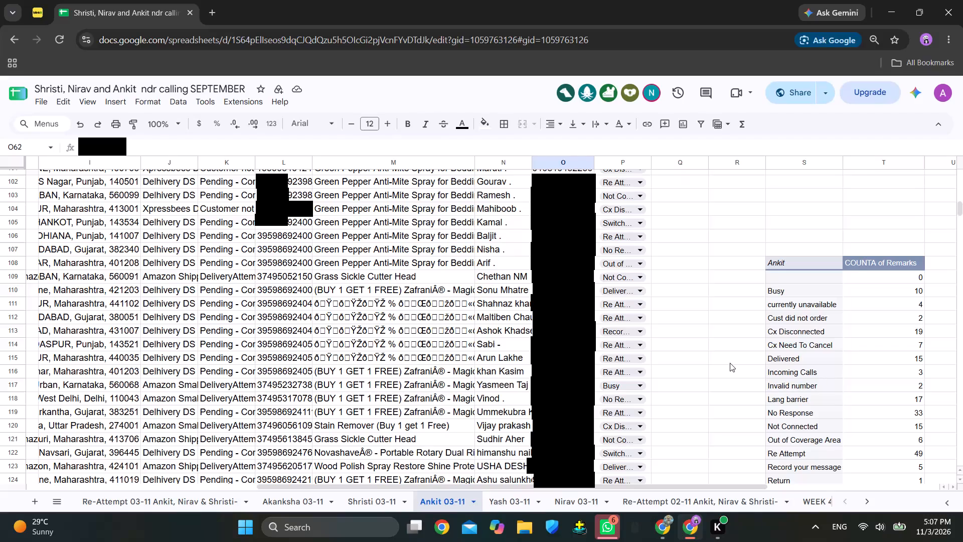
scroll(730, 363, up, 3)
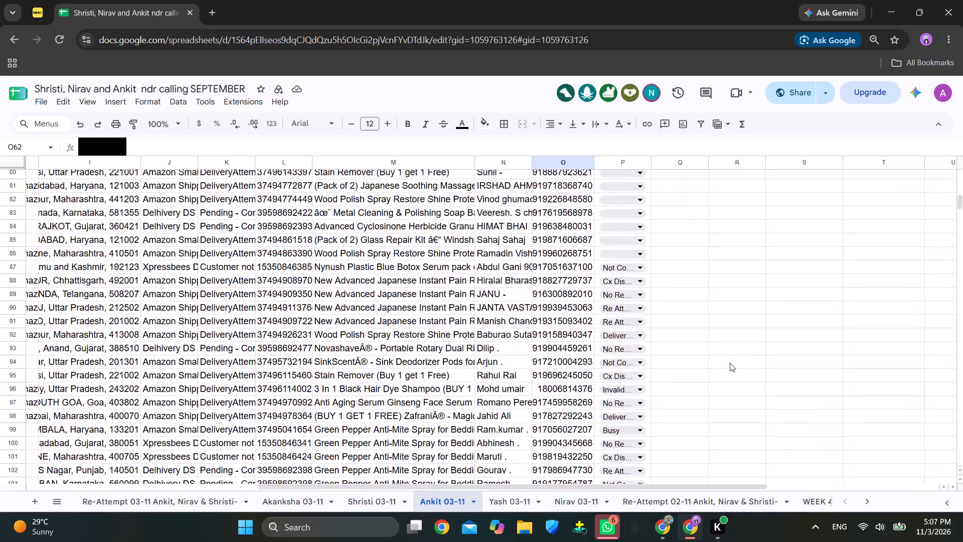
scroll(730, 363, up, 3)
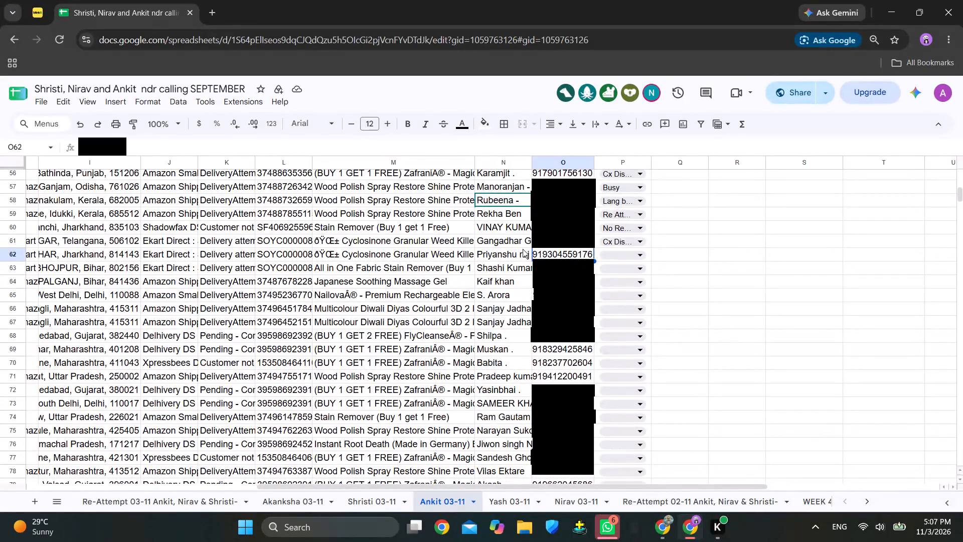
click(520, 249)
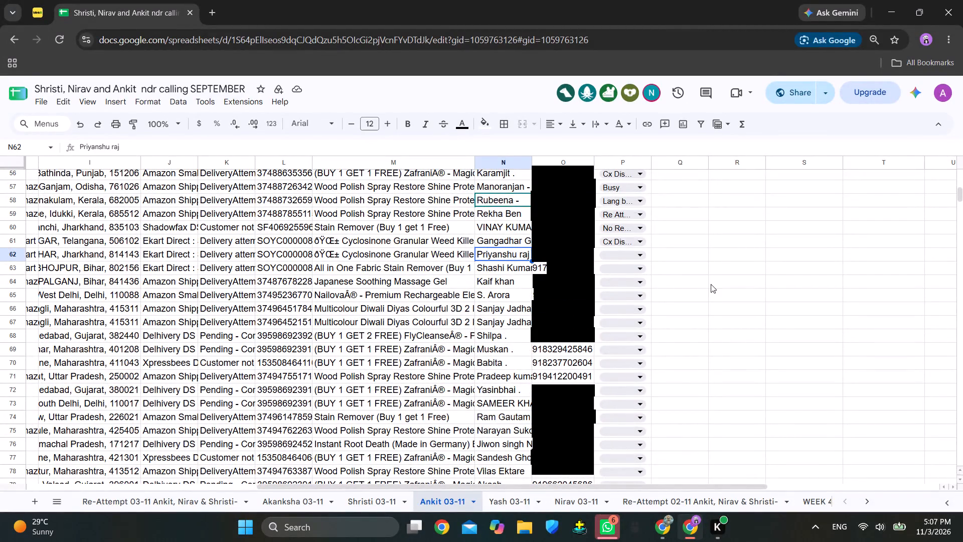
Review the remark counts and grand total in the Ankit pivot table again, and return to row 62.
scroll(715, 290, down, 3)
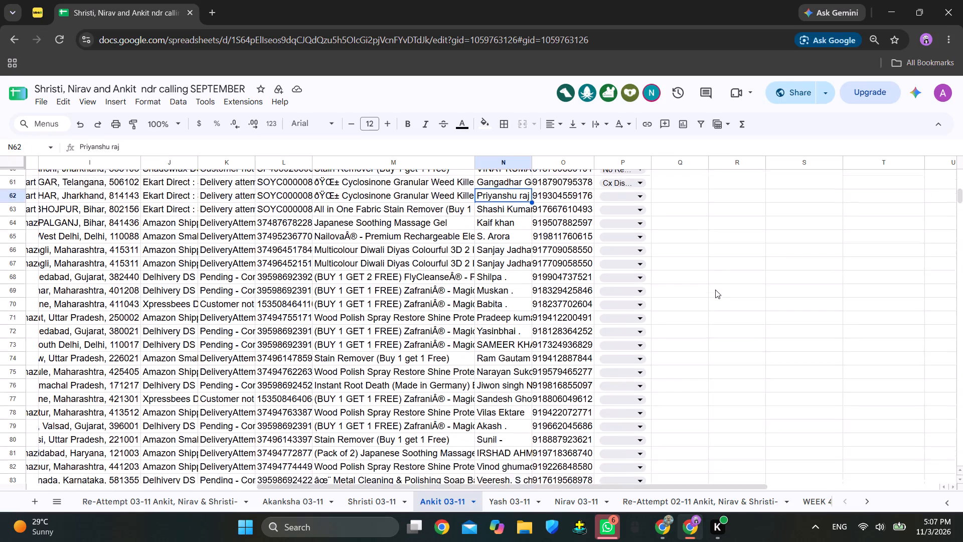
scroll(715, 290, down, 8)
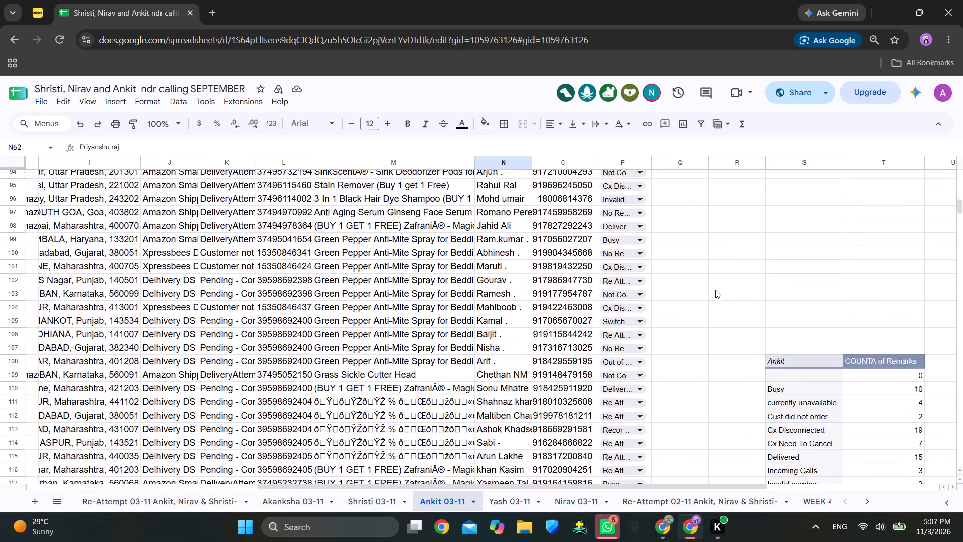
scroll(715, 290, up, 2)
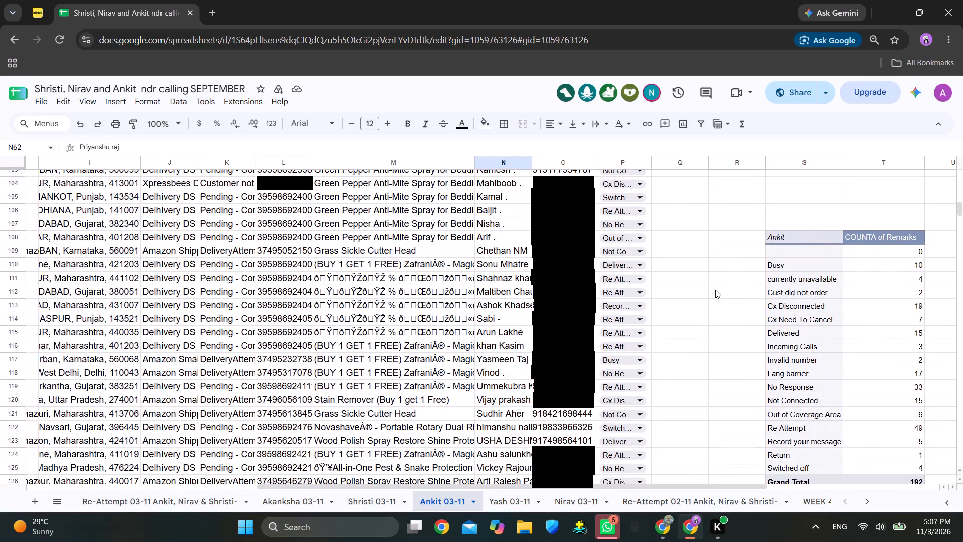
scroll(715, 290, up, 2)
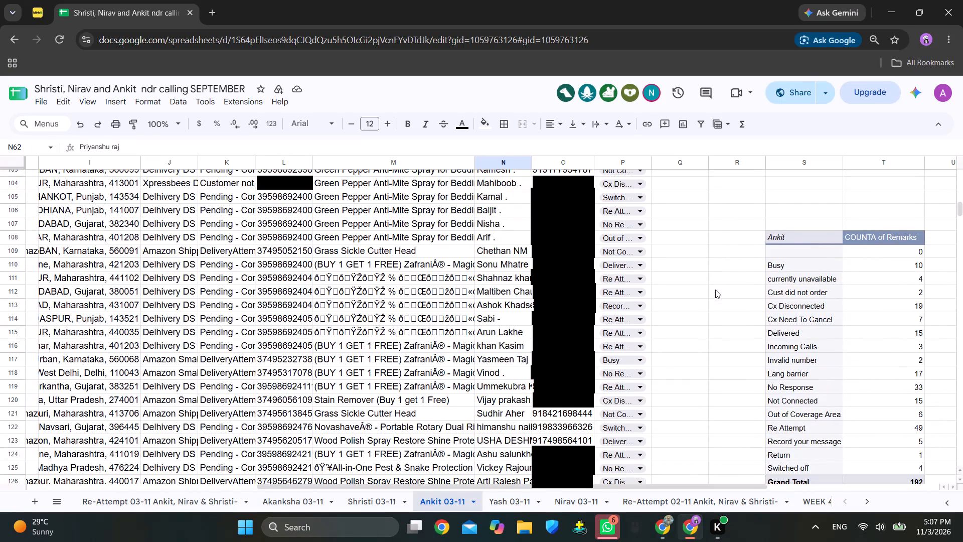
scroll(715, 290, up, 2)
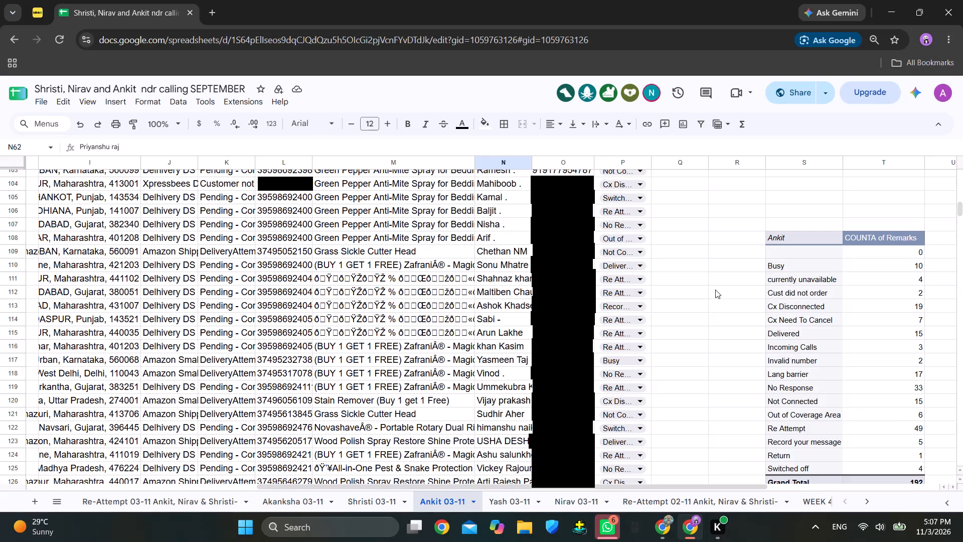
scroll(715, 290, up, 2)
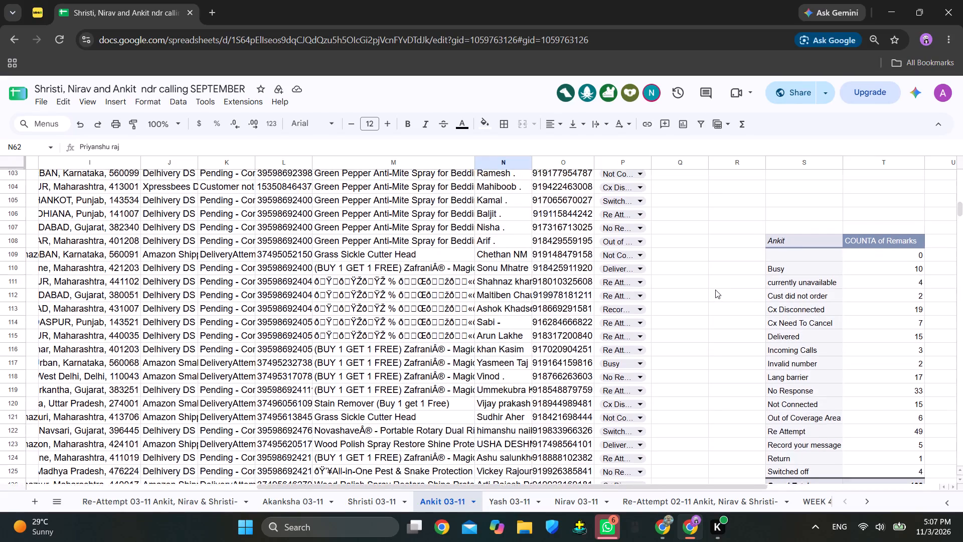
scroll(715, 290, up, 8)
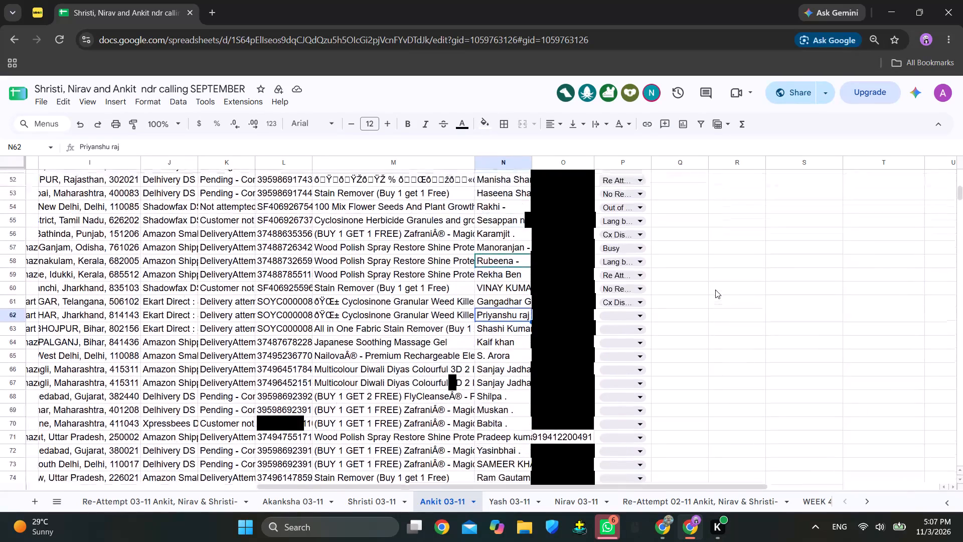
scroll(715, 290, up, 2)
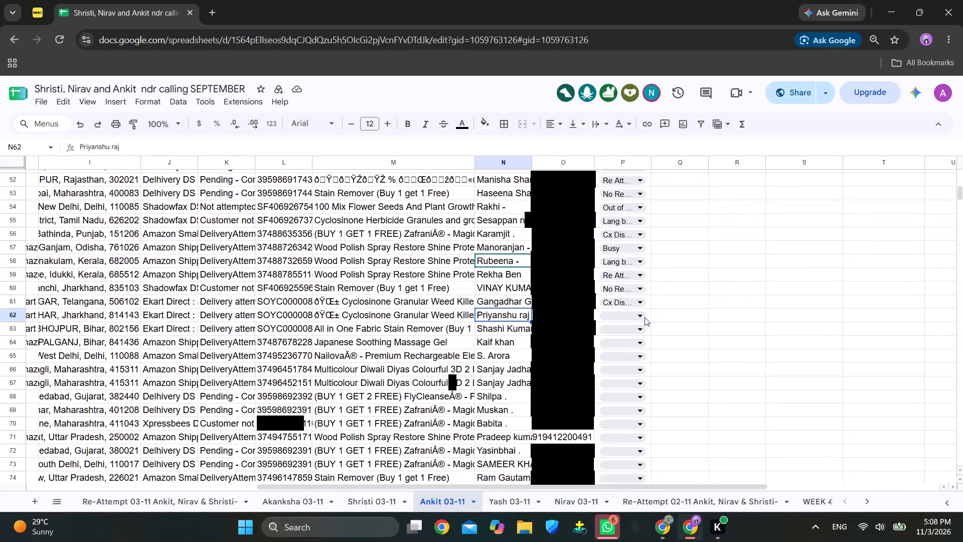
Set the remark for the order in row 62 of the Ankit 03-11 sheet to Switched off.
click(626, 317)
scroll(646, 399, down, 7)
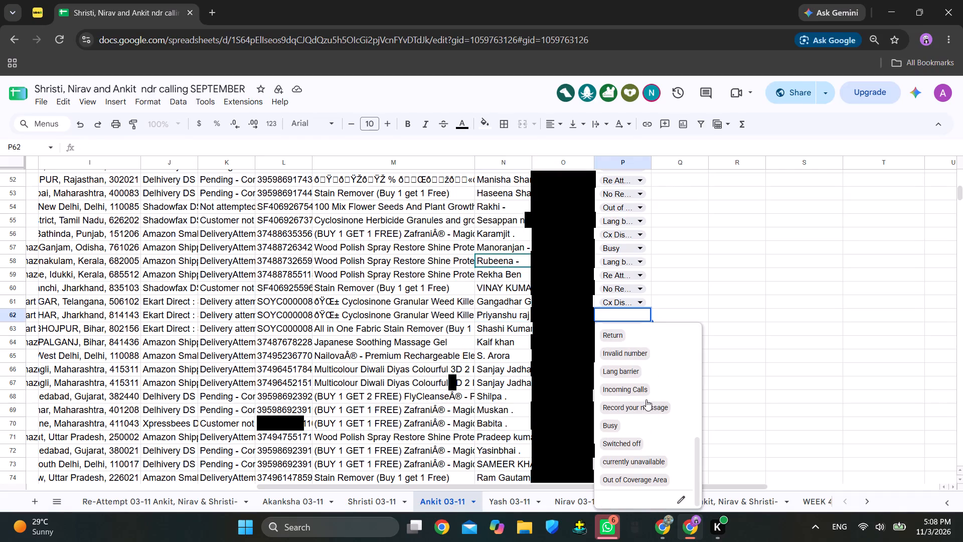
click(616, 446)
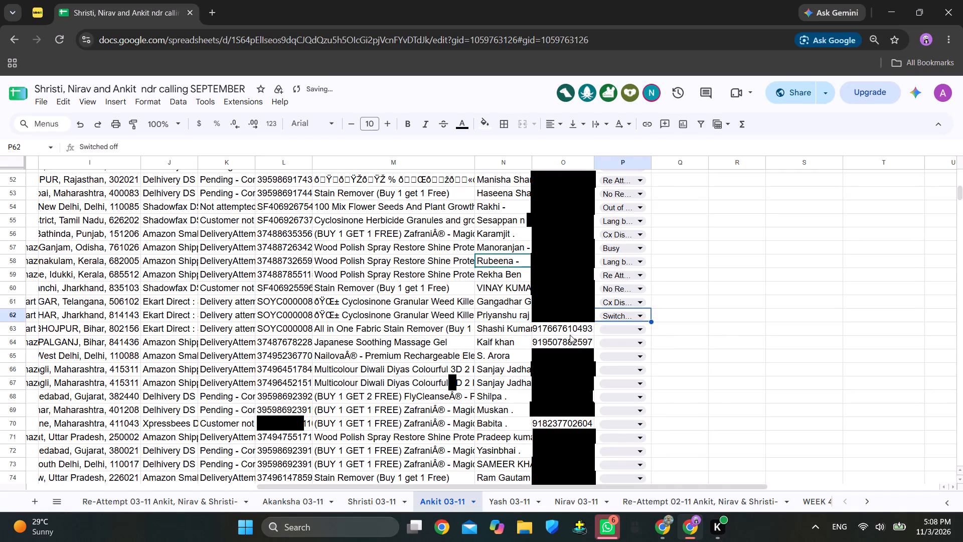
Select the customer phone cell in row 63, review the Ankit pivot table's remark counts, and return to that row's customer name.
click(570, 334)
scroll(685, 369, down, 4)
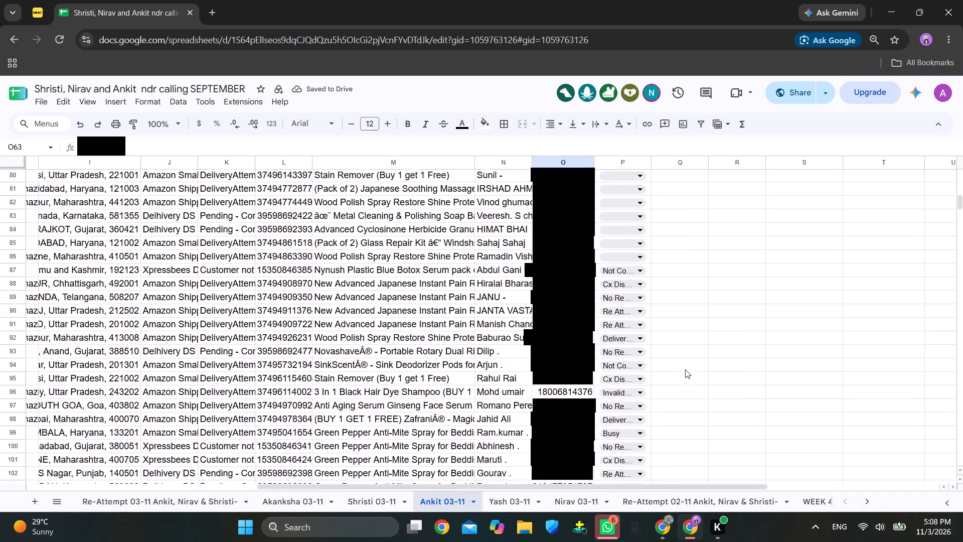
scroll(685, 369, down, 4)
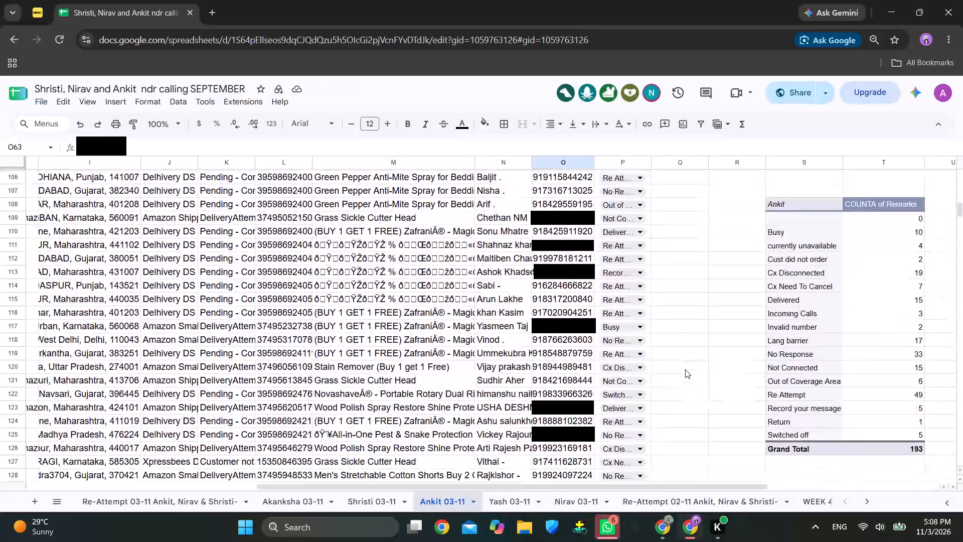
scroll(685, 369, up, 5)
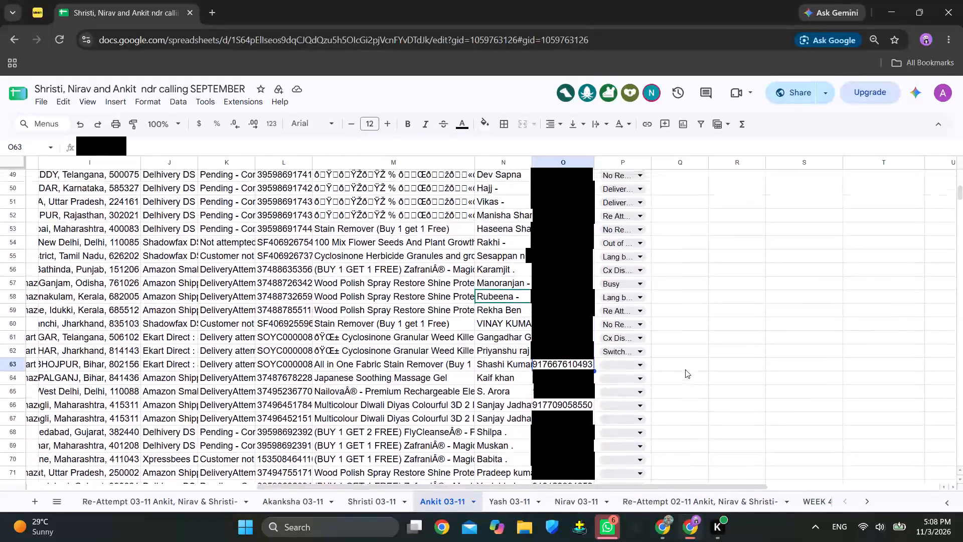
scroll(685, 369, up, 1)
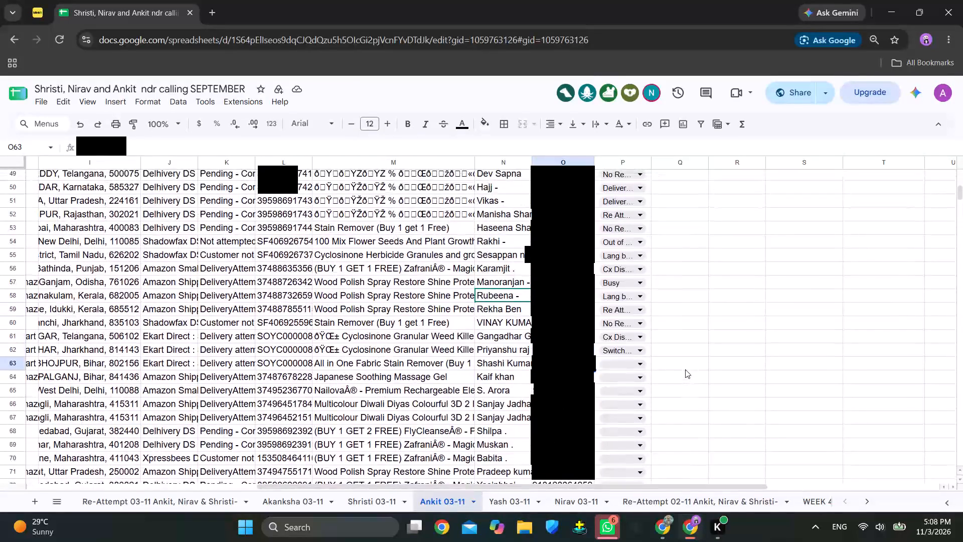
scroll(685, 369, up, 1)
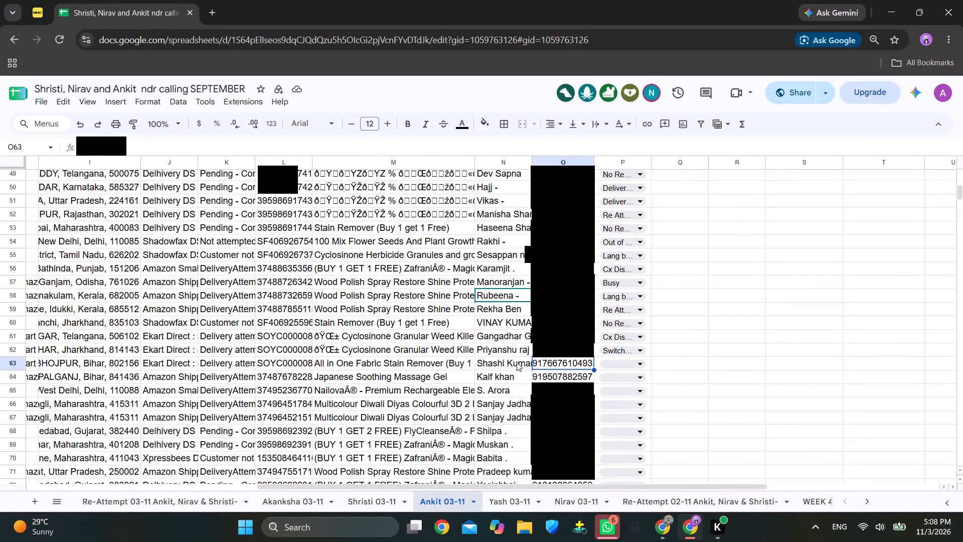
click(517, 362)
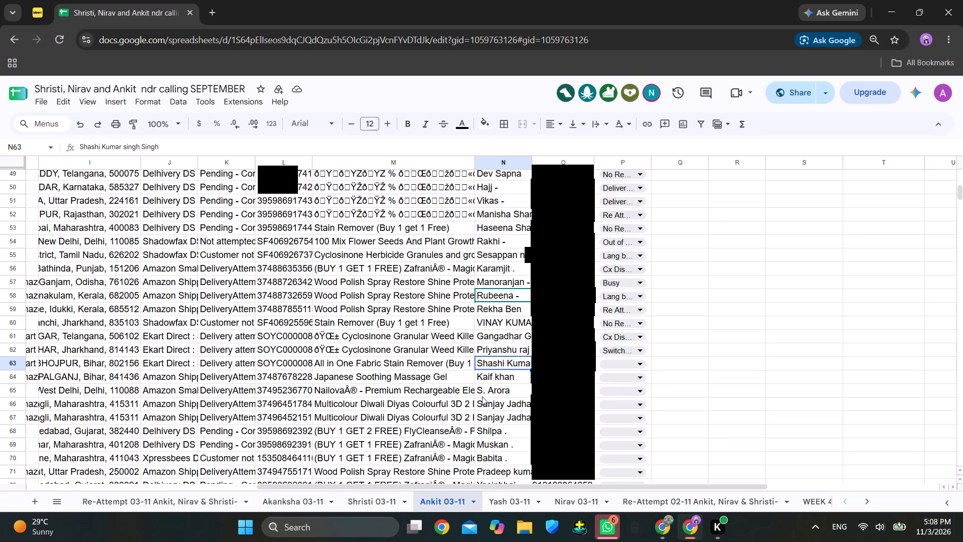
Check how far the remarks are filled in on the Akanksha 03-11 sheet, and return to the Ankit 03-11 sheet.
click(305, 500)
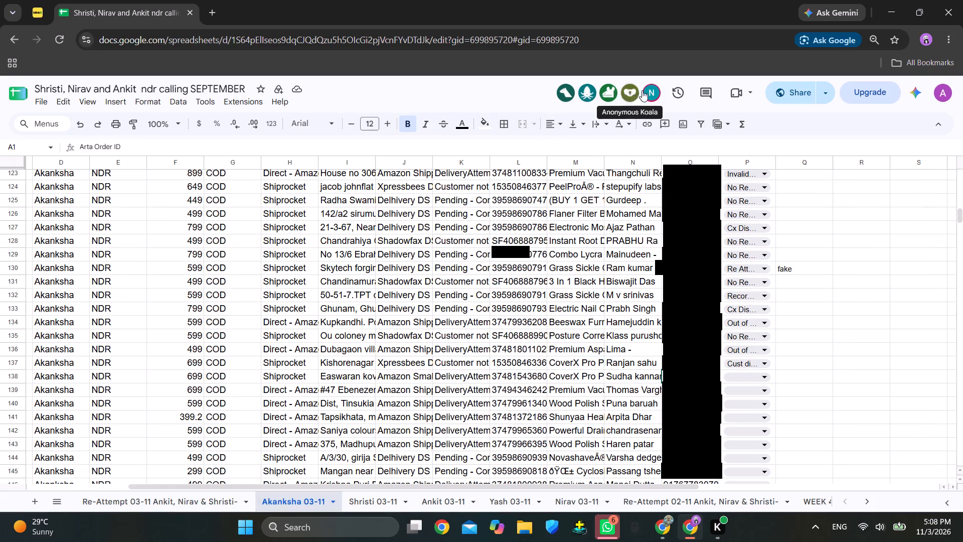
click(438, 497)
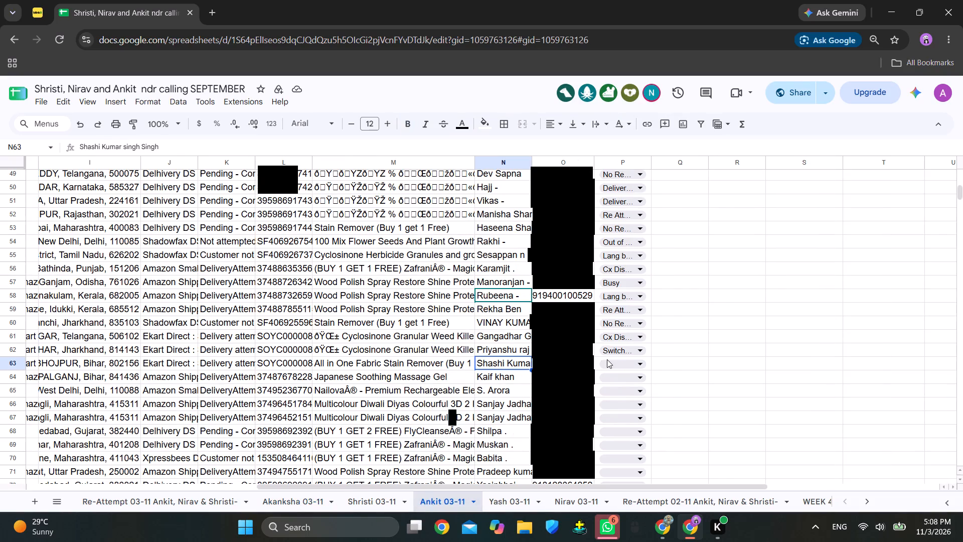
Set the remark for the order in row 63 of the Ankit 03-11 sheet to No Response.
click(607, 359)
click(608, 364)
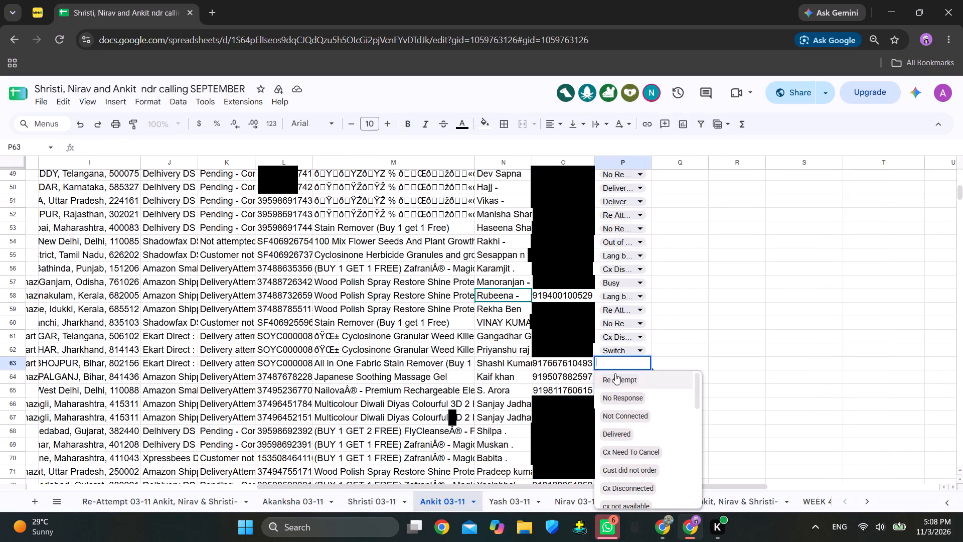
click(623, 394)
Select the customer phone cell in row 64, review the Ankit pivot table's remark counts, and return to that row.
scroll(680, 391, down, 2)
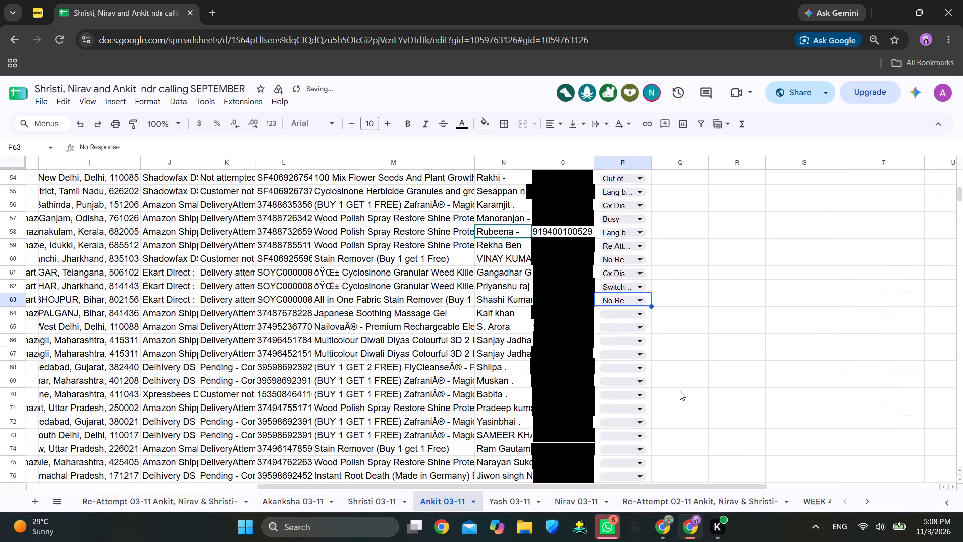
scroll(680, 391, down, 1)
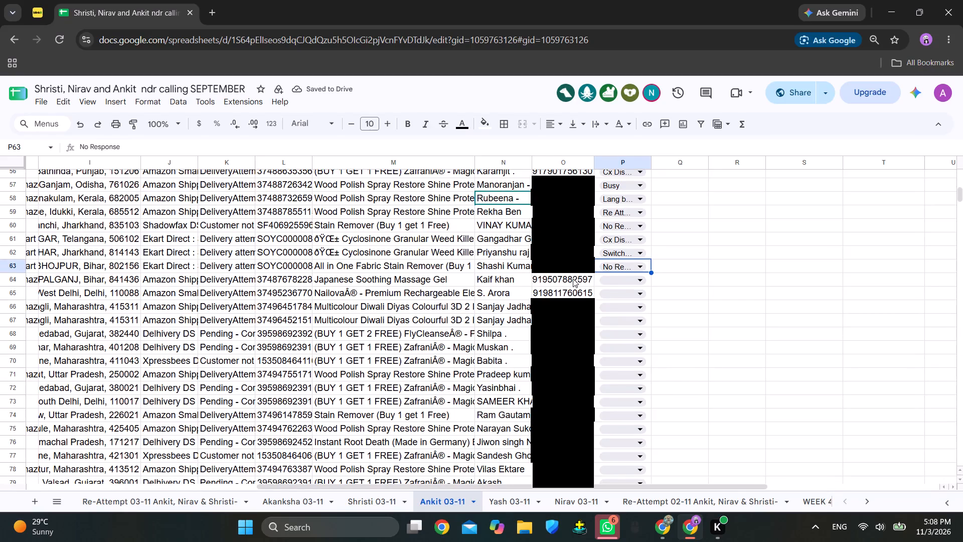
click(573, 279)
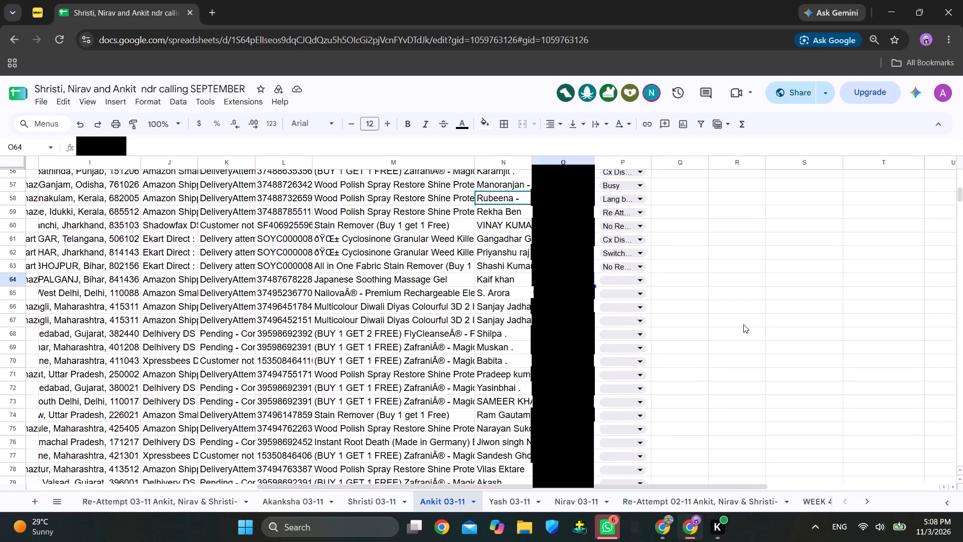
scroll(785, 411, down, 4)
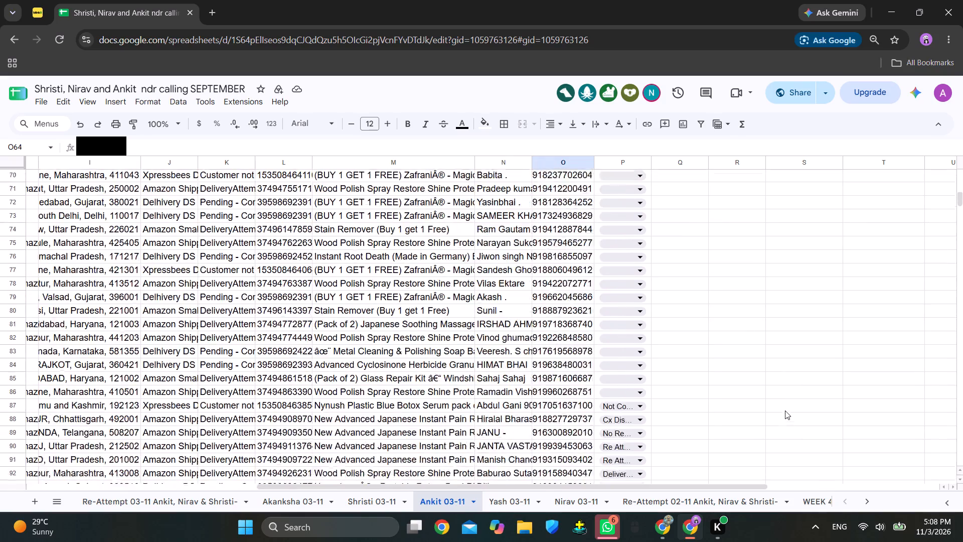
scroll(785, 411, down, 2)
scroll(785, 411, right, 1)
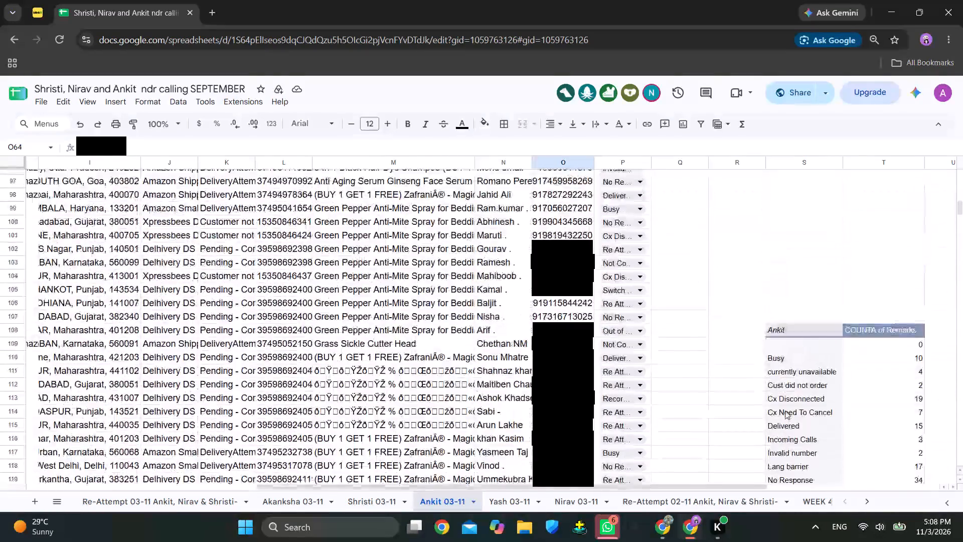
scroll(785, 411, right, 1)
scroll(785, 411, up, 1)
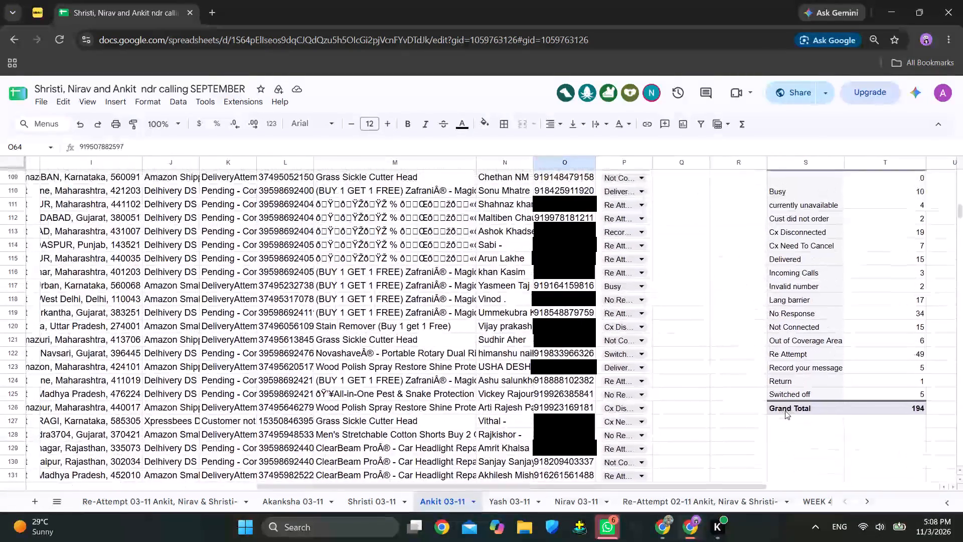
scroll(785, 411, up, 1)
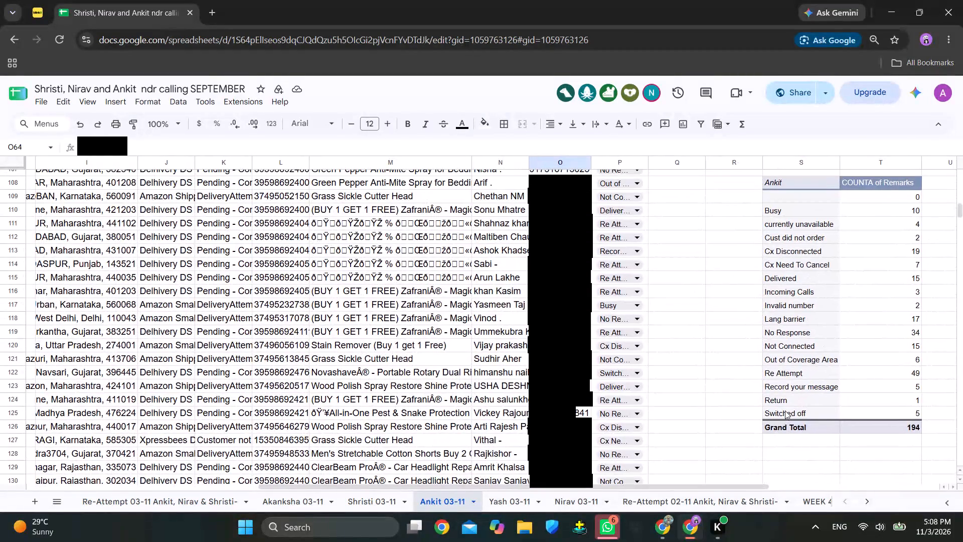
scroll(785, 411, up, 2)
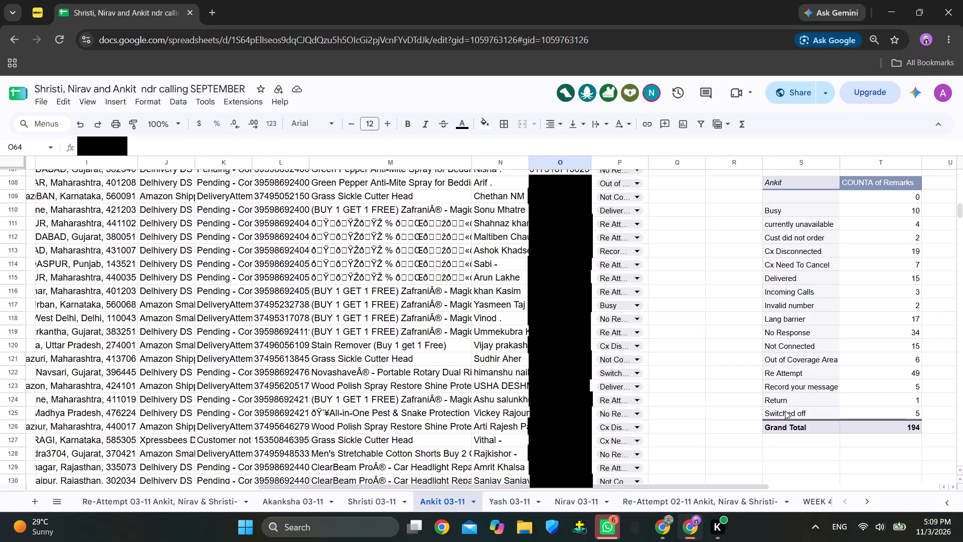
scroll(719, 287, up, 6)
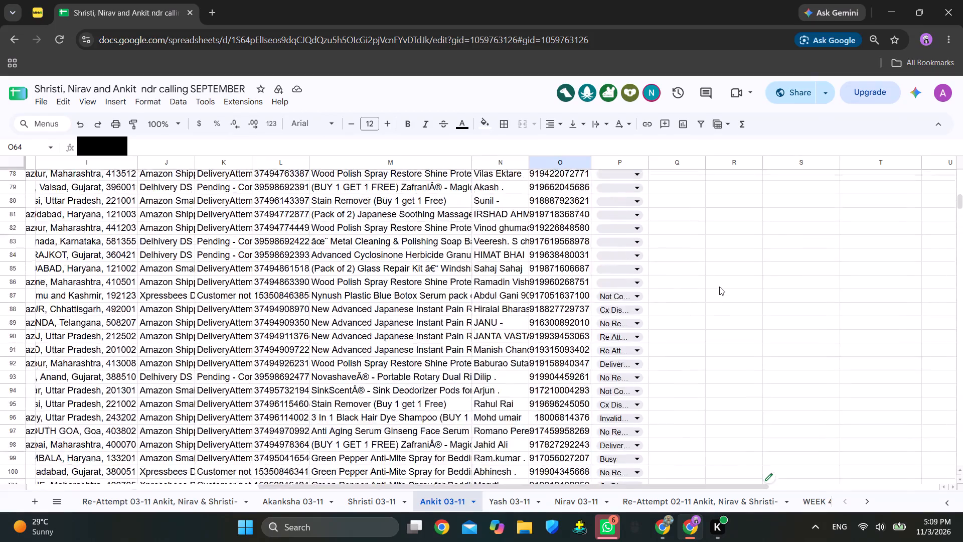
scroll(719, 287, up, 1)
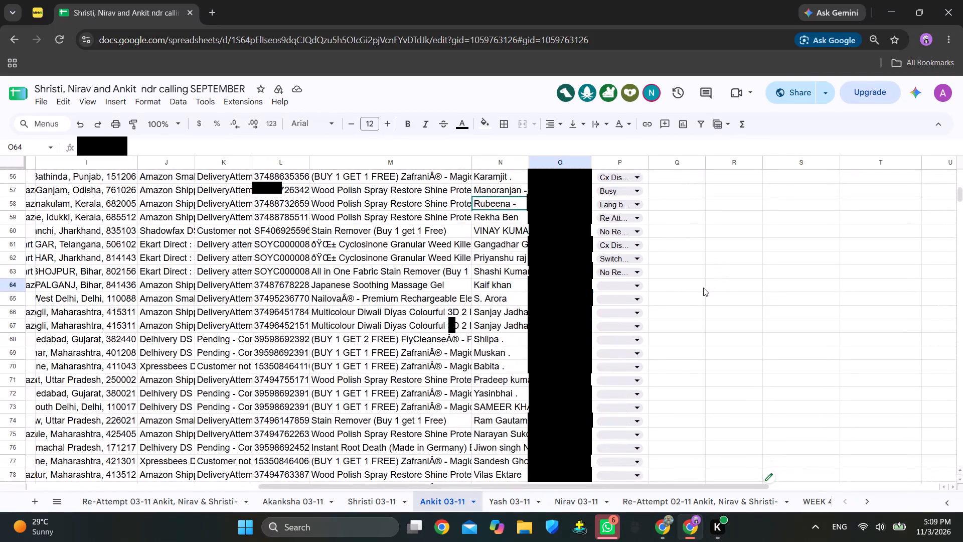
Set the remark for the order in row 64 of the Ankit 03-11 sheet to currently unavailable.
click(617, 285)
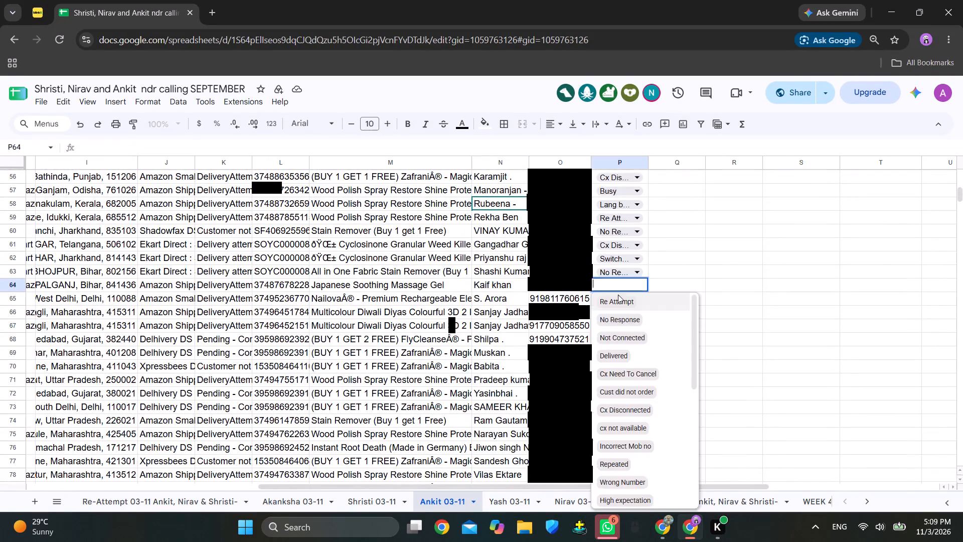
scroll(632, 377, down, 8)
click(627, 466)
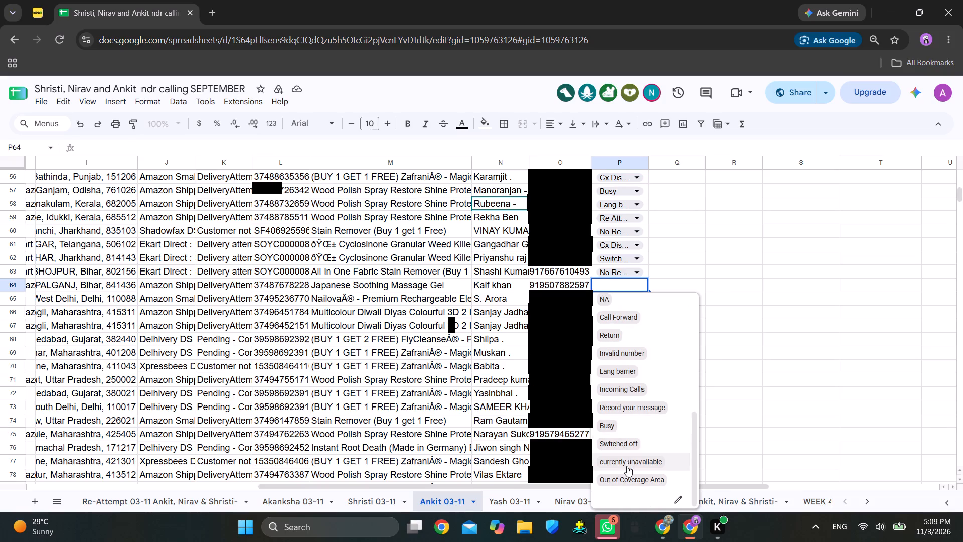
Select the customer phone cell in row 65, review the Ankit pivot table's remark counts, and return to that row.
click(570, 292)
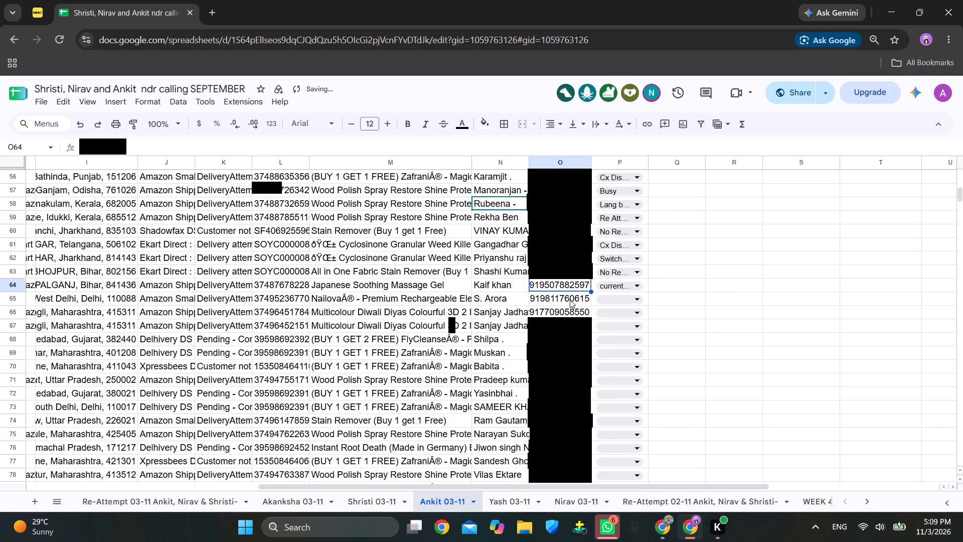
click(570, 300)
scroll(701, 347, down, 3)
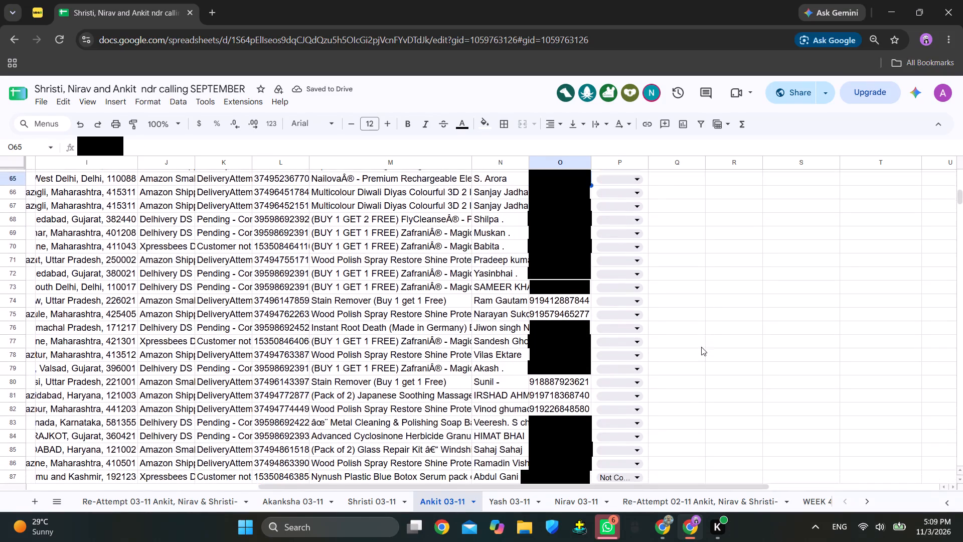
scroll(832, 413, down, 4)
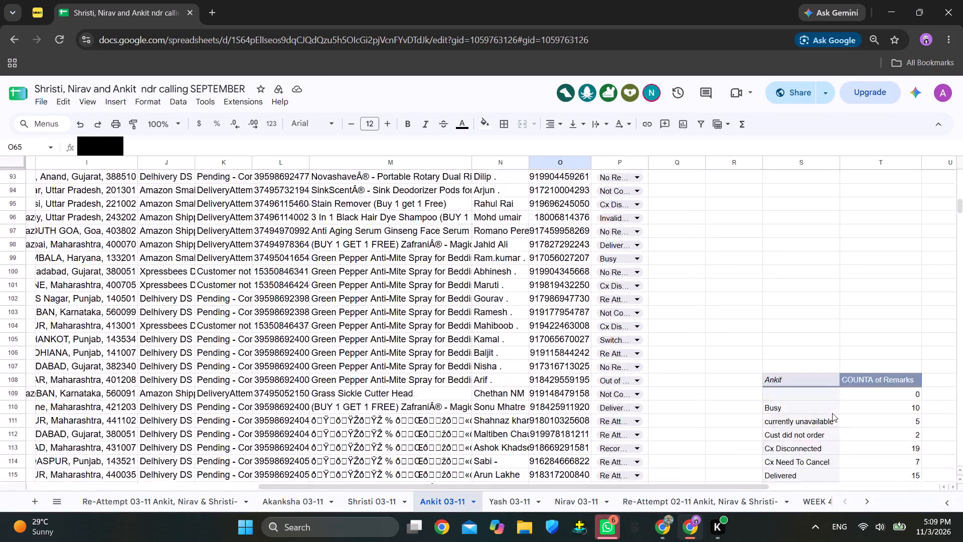
scroll(832, 413, down, 2)
scroll(832, 413, up, 1)
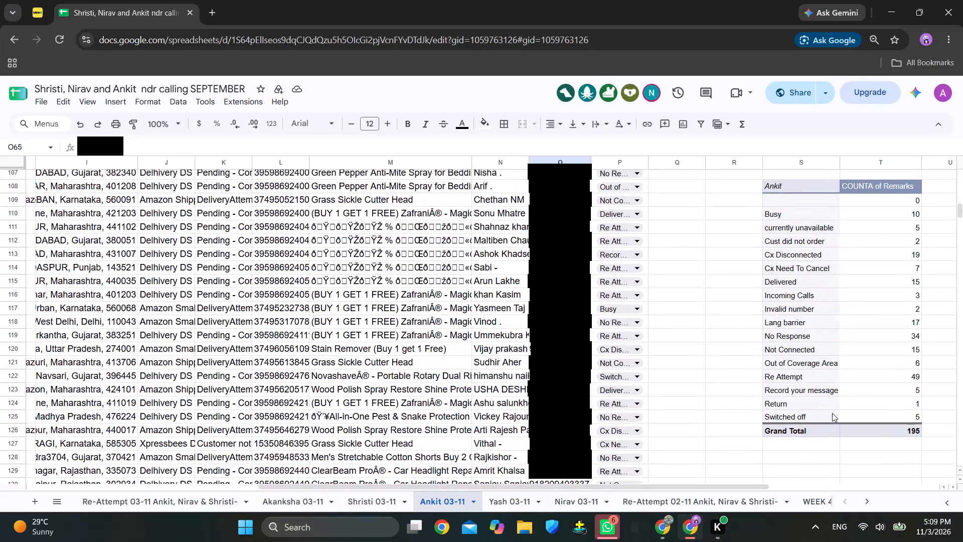
scroll(832, 413, up, 1)
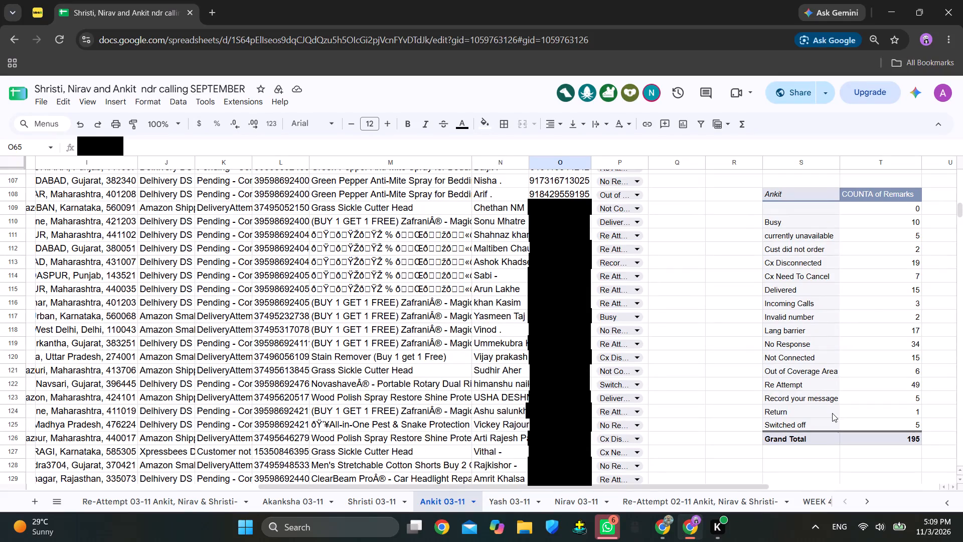
scroll(832, 413, up, 4)
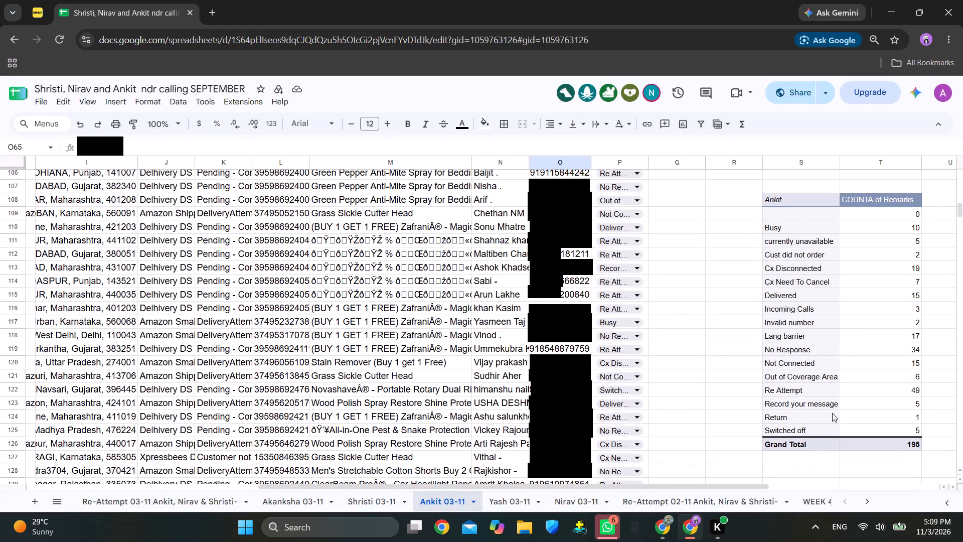
scroll(832, 413, up, 3)
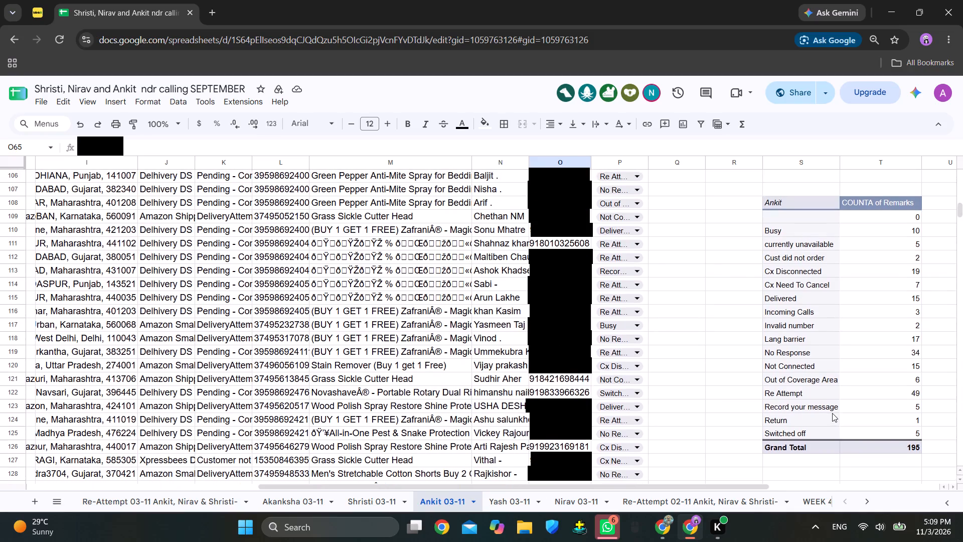
scroll(832, 413, up, 3)
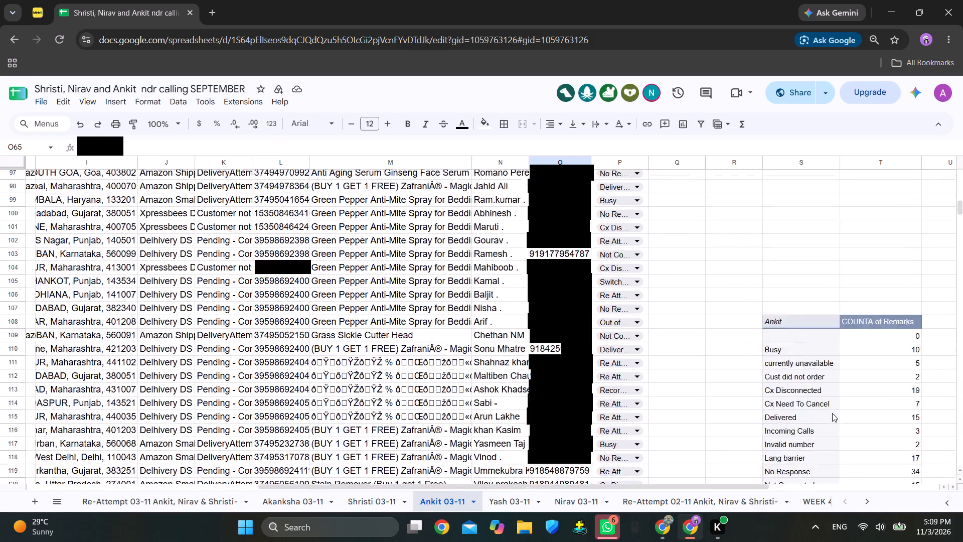
scroll(832, 413, up, 3)
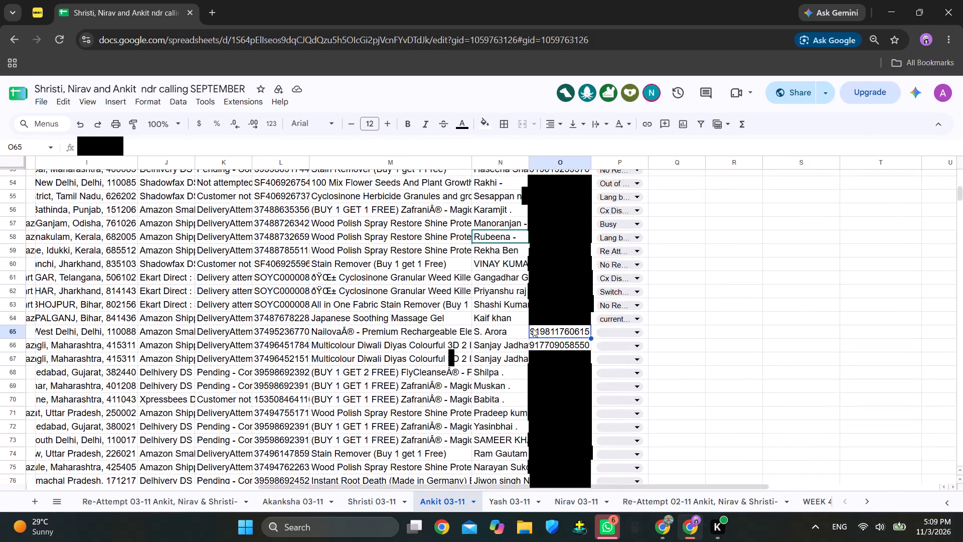
Check the customer name in row 65 of the Ankit 03-11 sheet and set that order's remark to Re Attempt.
click(515, 329)
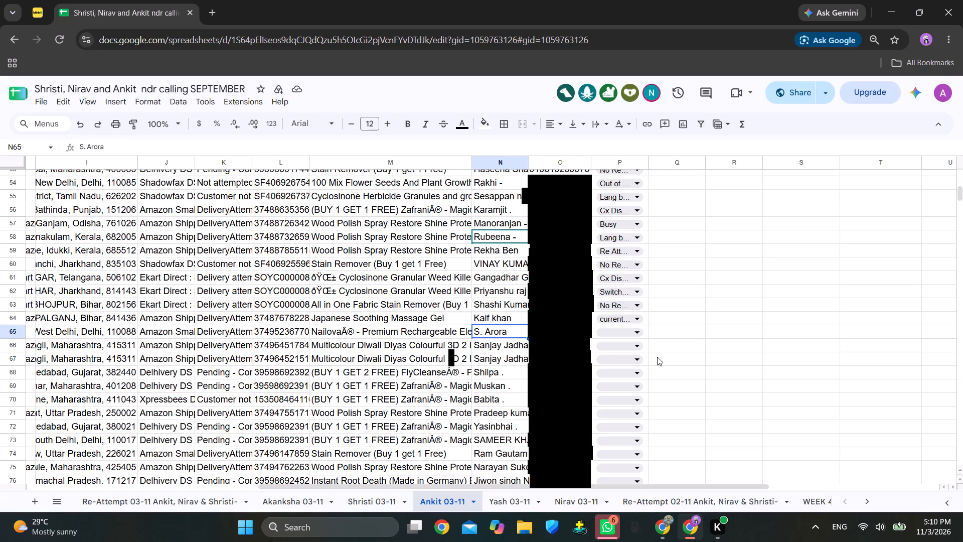
click(628, 333)
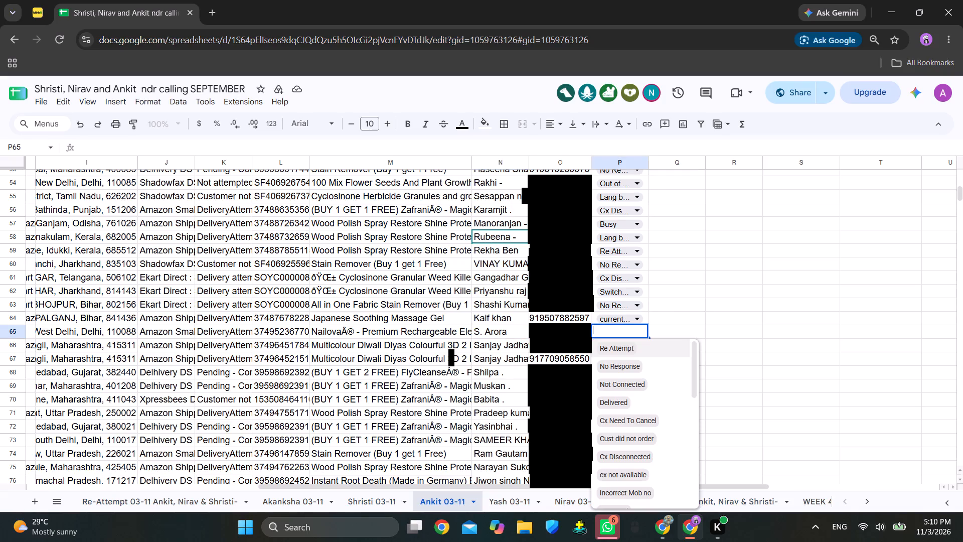
click(628, 353)
Check the customer phone and name in row 66, and set the remarks for the same customer's orders in rows 66 and 67 to Re Attempt.
click(579, 343)
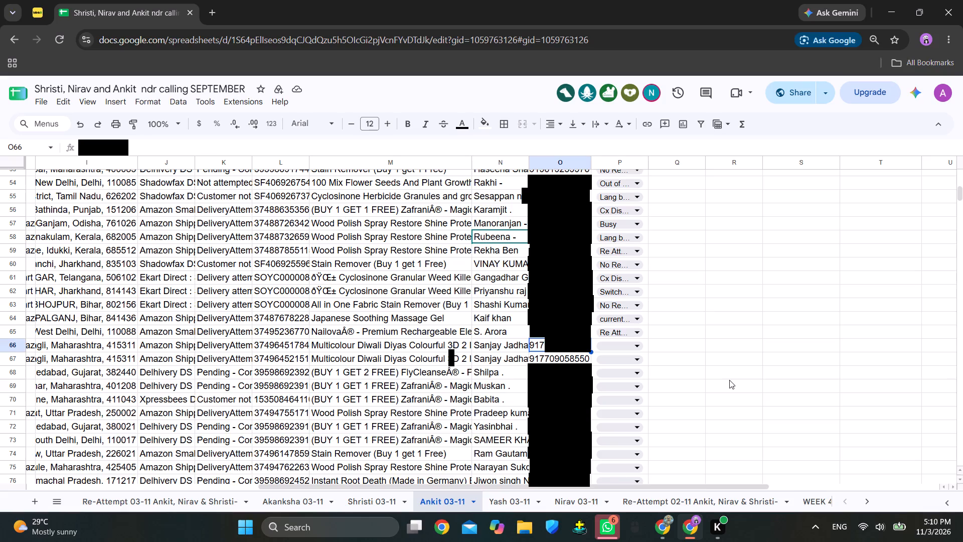
key(Left)
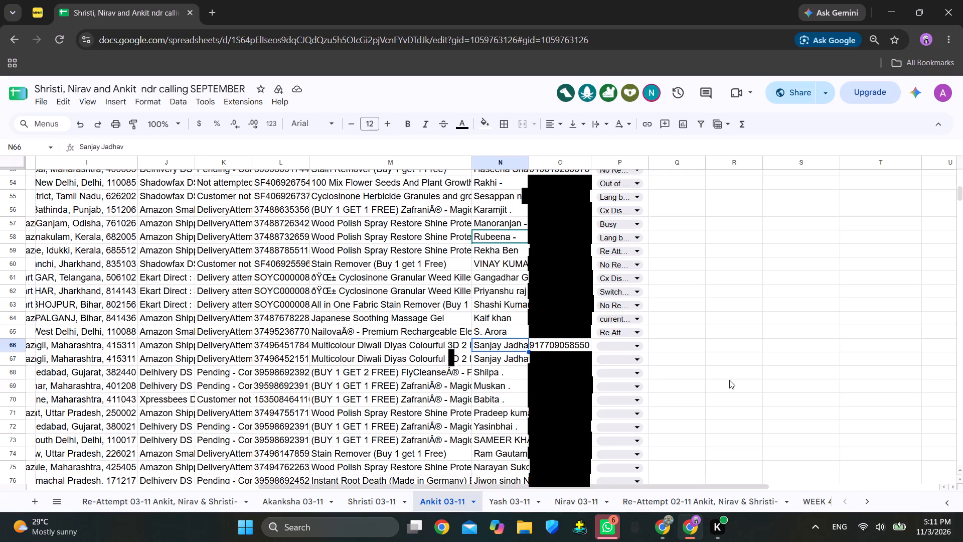
key(Right)
key(Right)
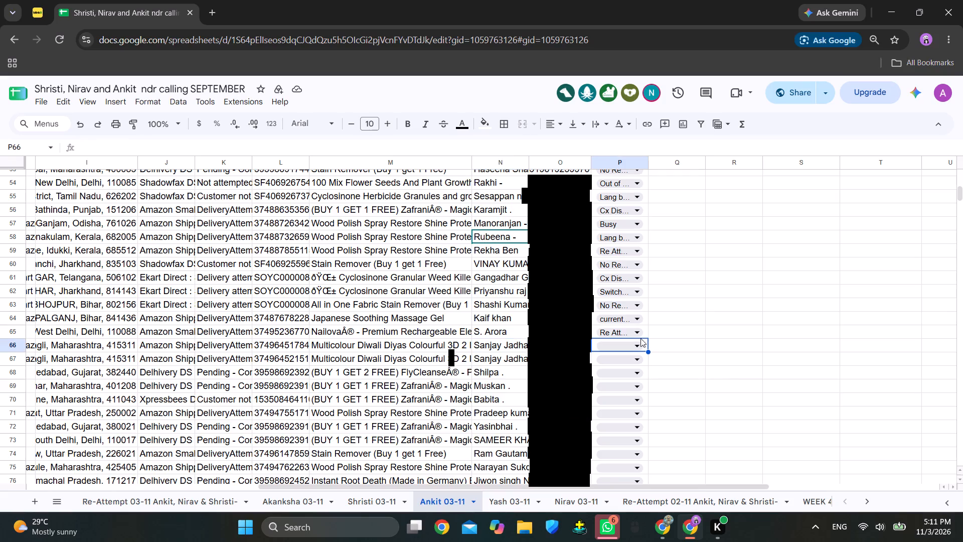
click(627, 344)
click(618, 357)
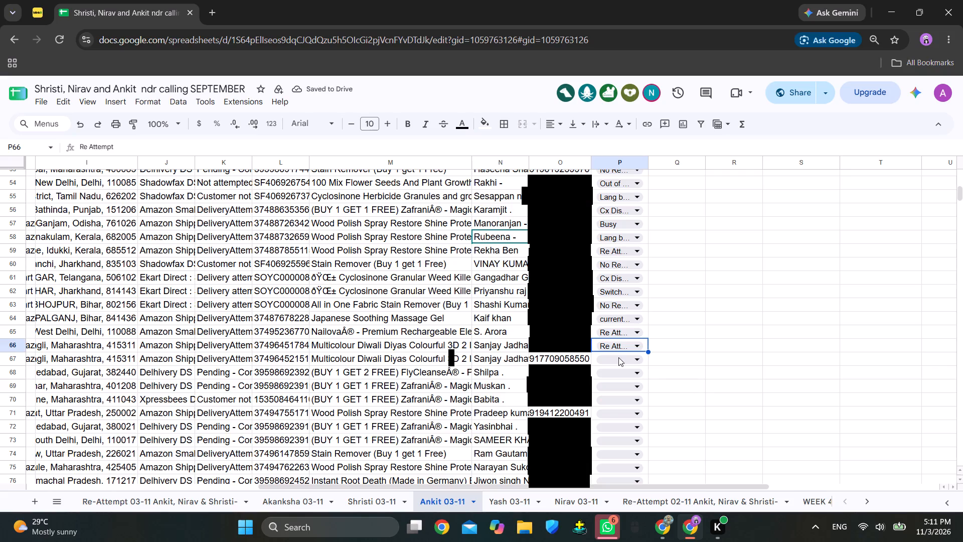
key(Down)
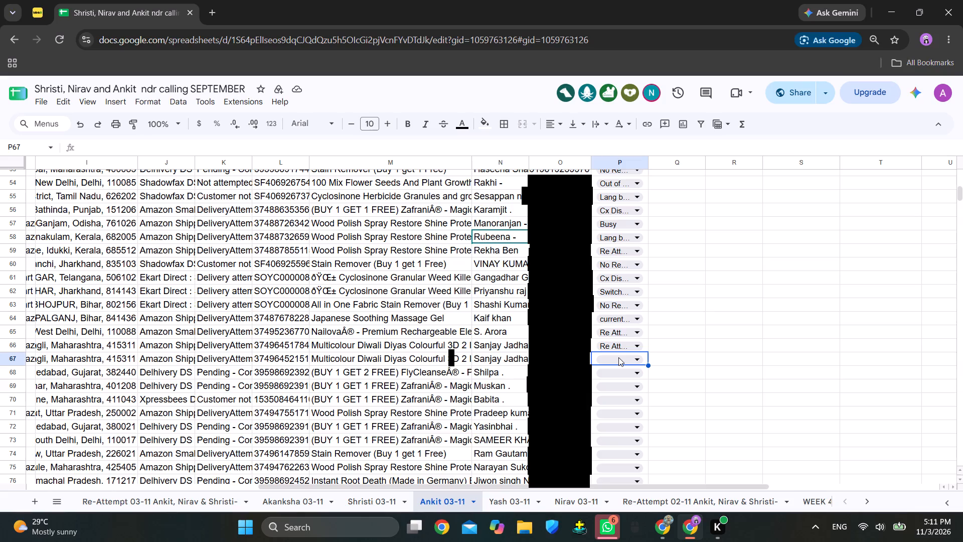
click(618, 357)
click(621, 378)
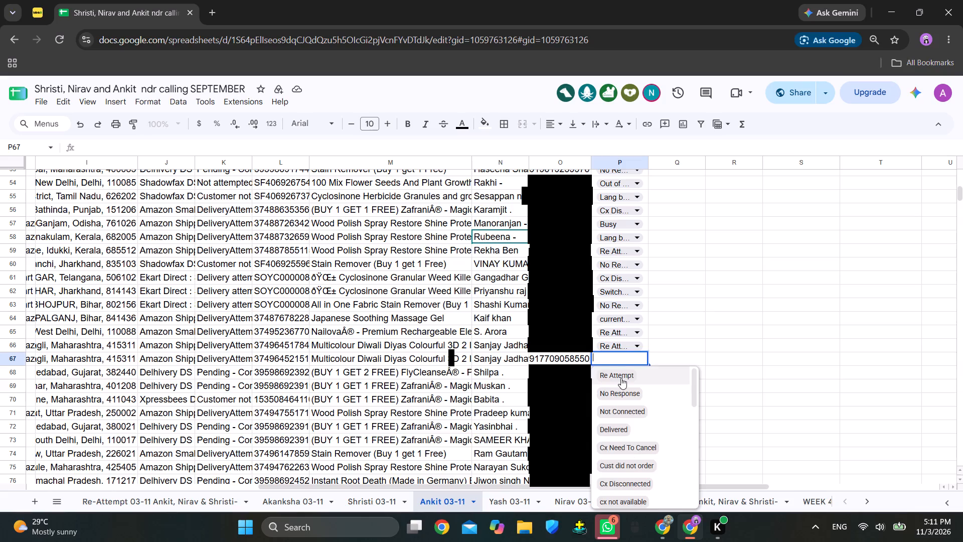
Select the customer phone cell in row 68, scan the remarks down to the Ankit pivot table, and return to that row.
click(576, 374)
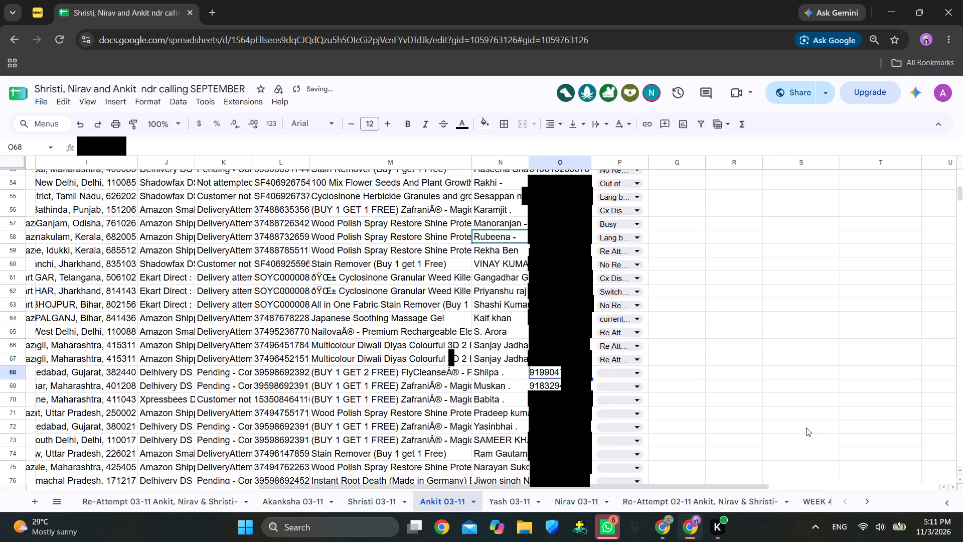
scroll(806, 428, down, 4)
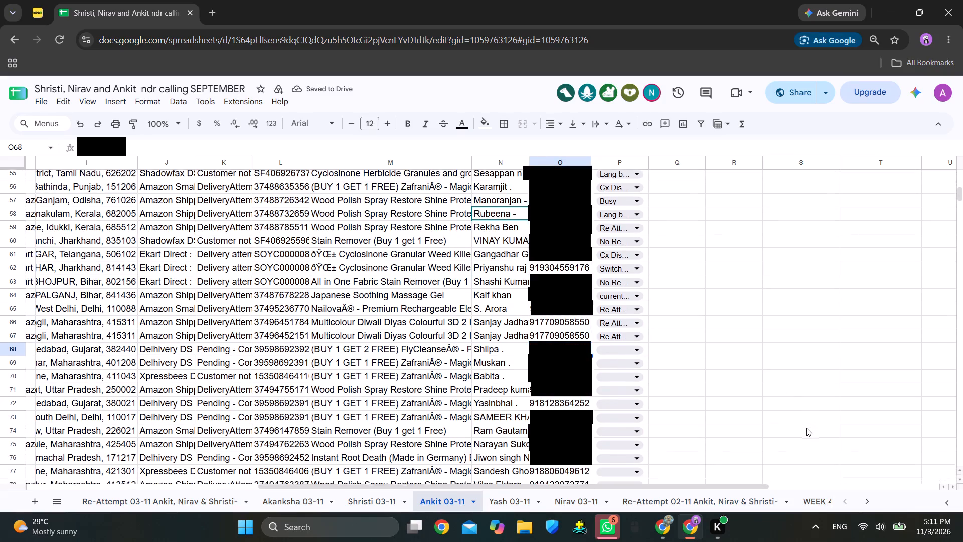
scroll(806, 428, down, 7)
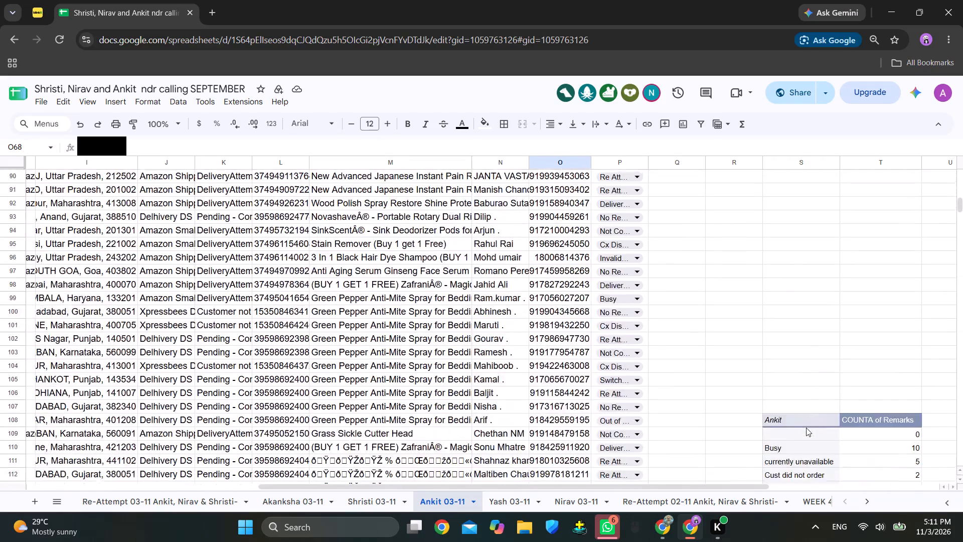
scroll(806, 428, down, 2)
scroll(806, 428, up, 5)
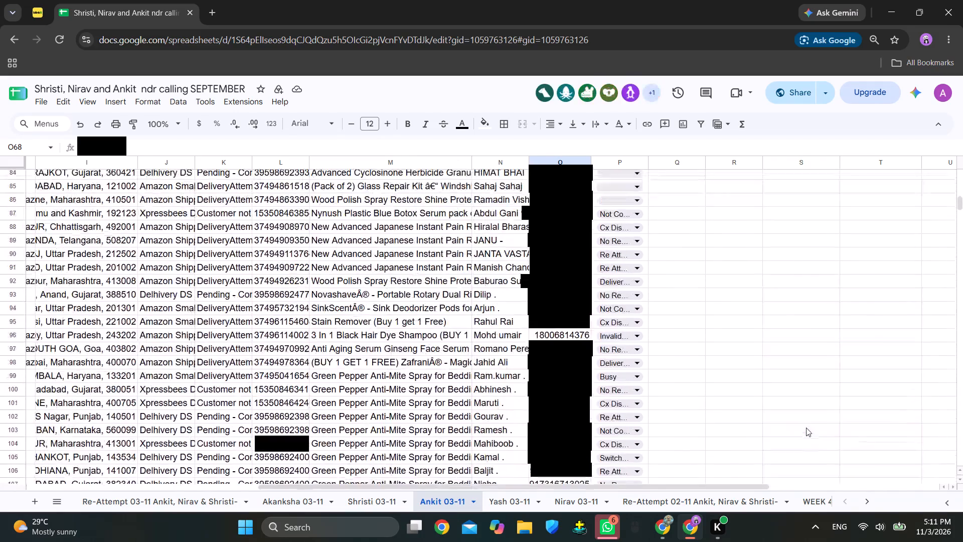
scroll(806, 428, up, 1)
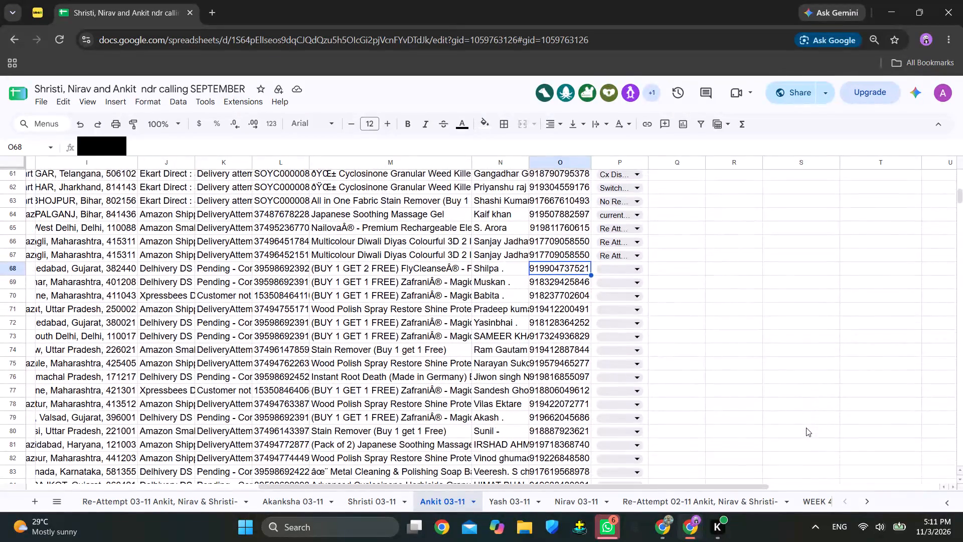
scroll(806, 428, up, 1)
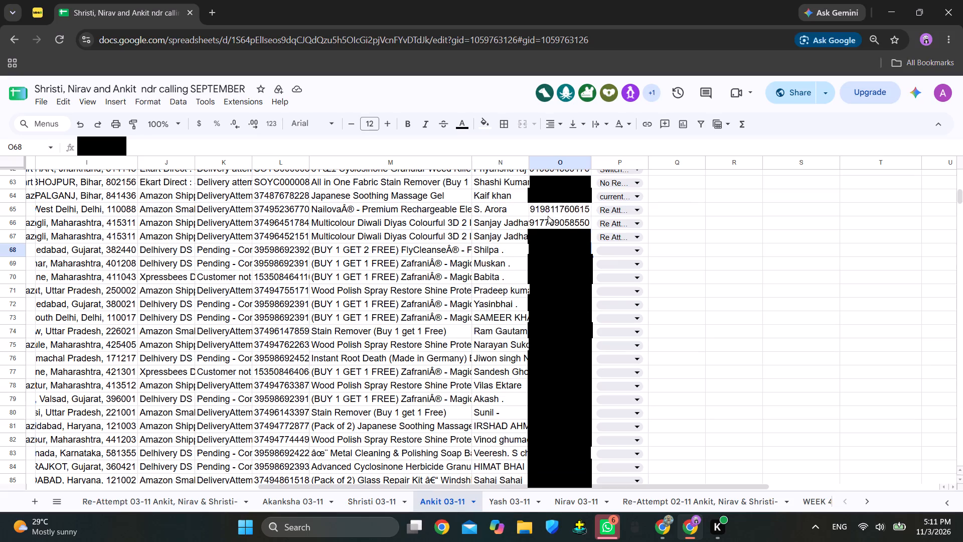
Select the customer name in row 68, examine the remarks further down the Ankit 03-11 sheet past row 217, and return to that row.
click(511, 250)
scroll(759, 350, down, 7)
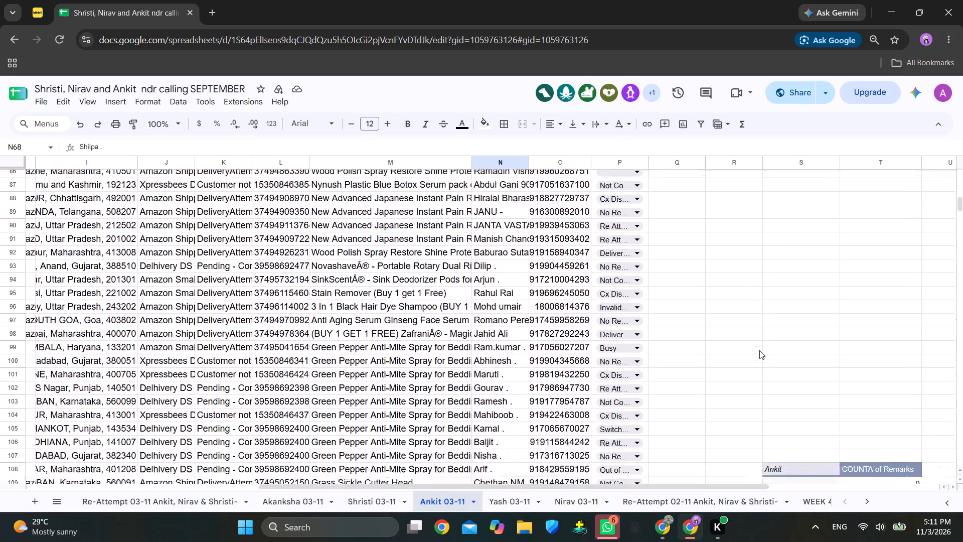
scroll(759, 350, down, 13)
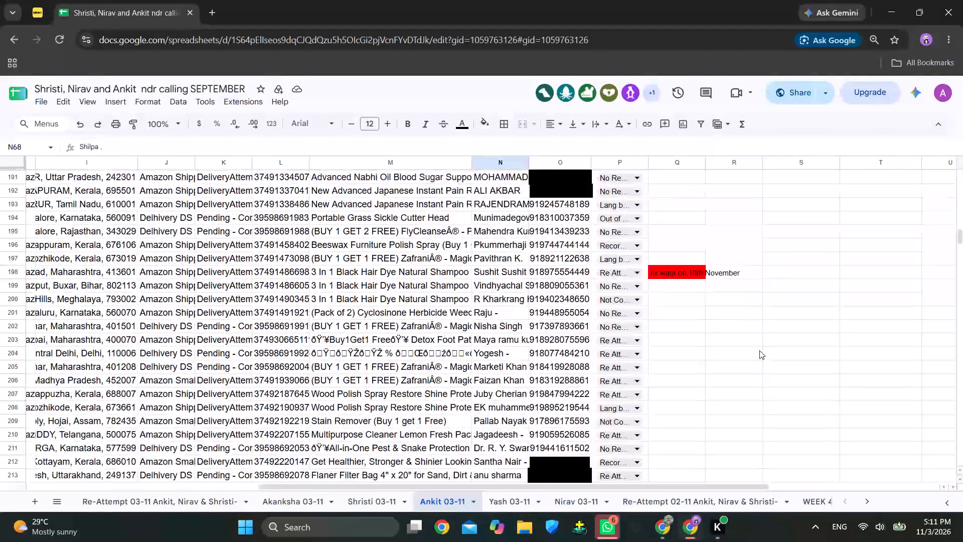
scroll(759, 350, down, 3)
scroll(759, 350, up, 1)
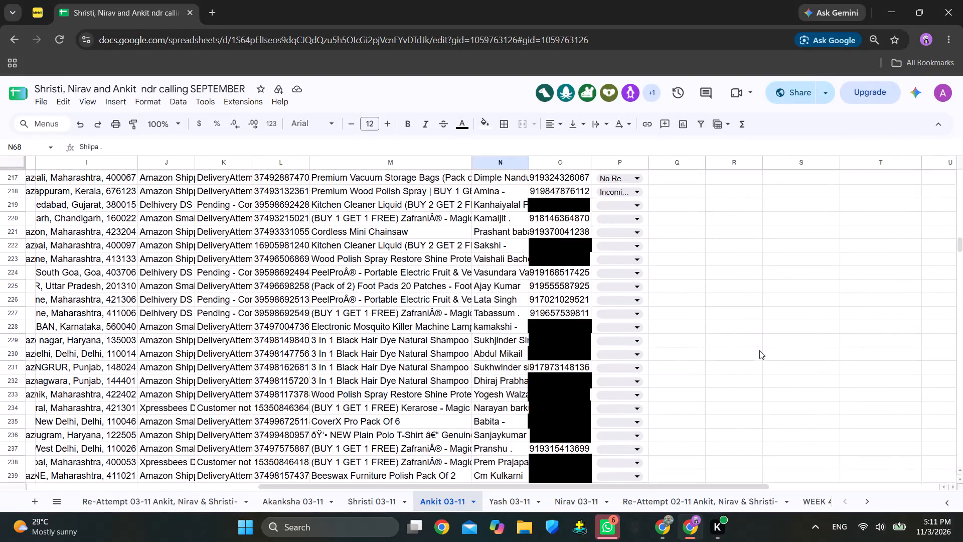
scroll(759, 350, up, 6)
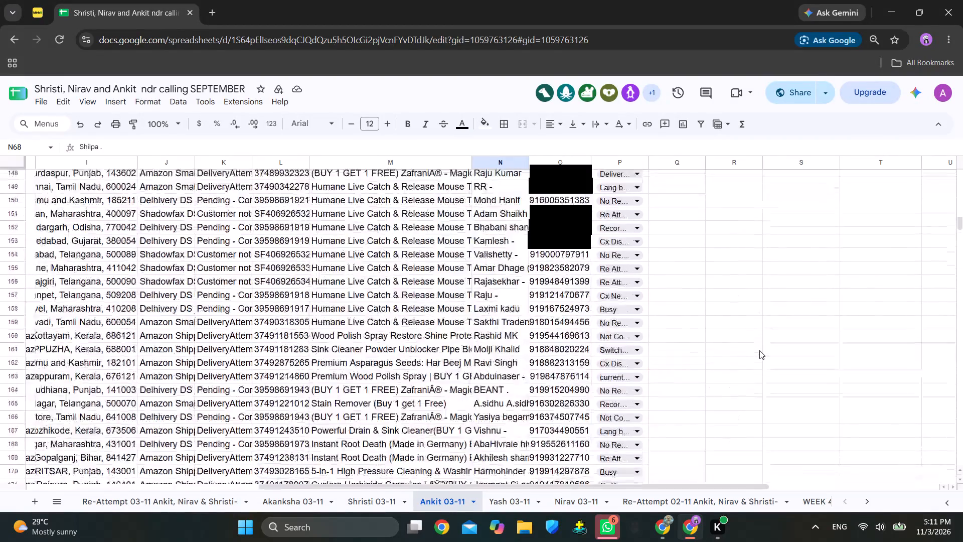
scroll(759, 350, up, 8)
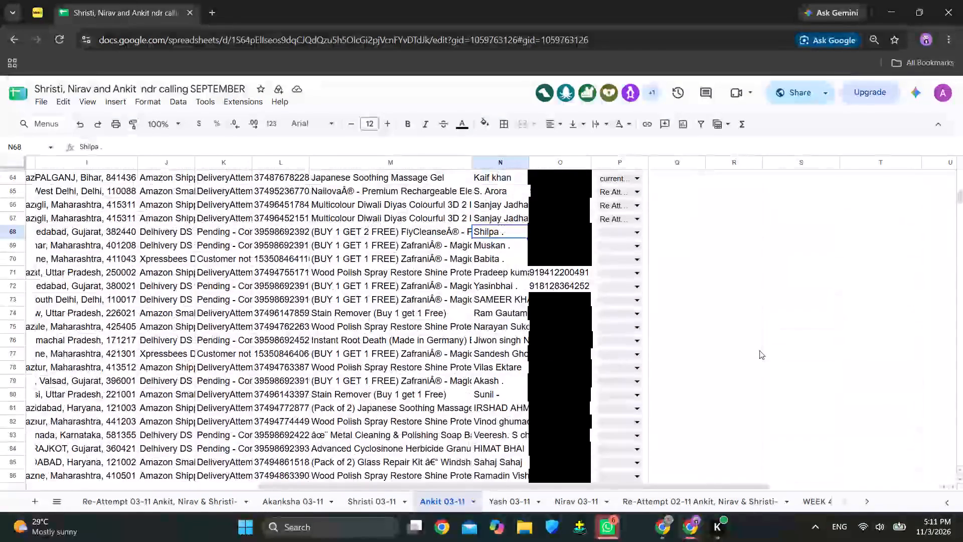
scroll(759, 350, up, 2)
Set the remark for the order in row 68 of the Ankit 03-11 sheet to No Response.
click(629, 285)
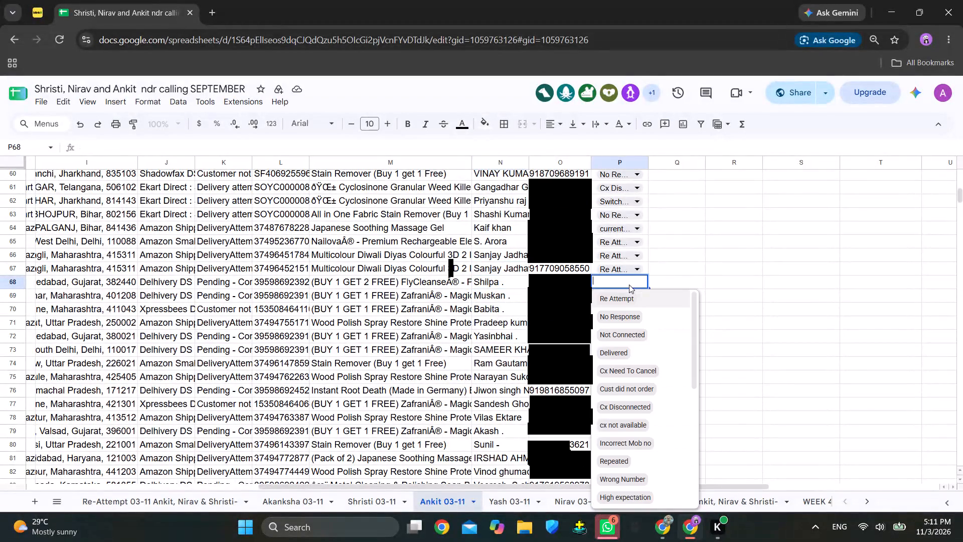
Set the remark for the order in row 68 of the Ankit 03-11 sheet to No Response.
click(626, 314)
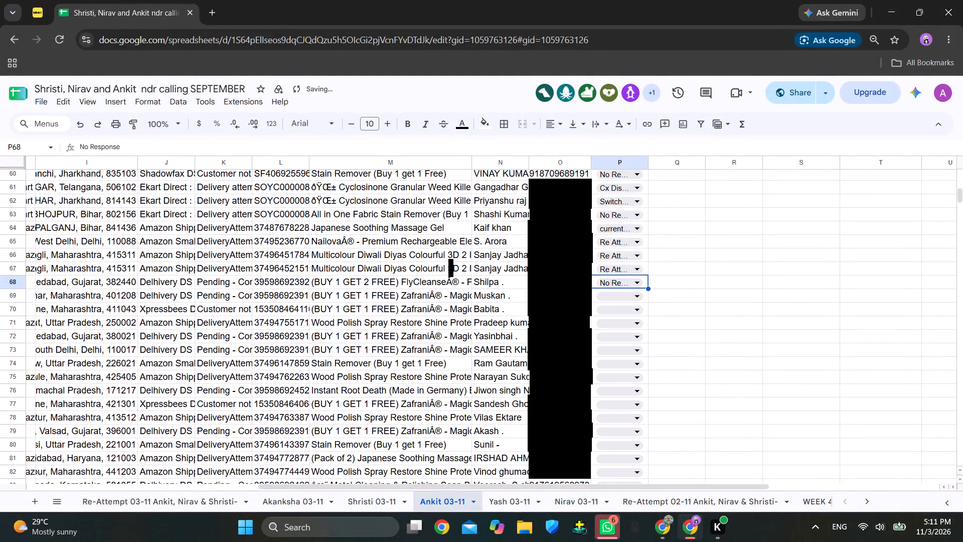
Check the customer phone and name for the order in row 69 of the Ankit 03-11 sheet.
click(568, 295)
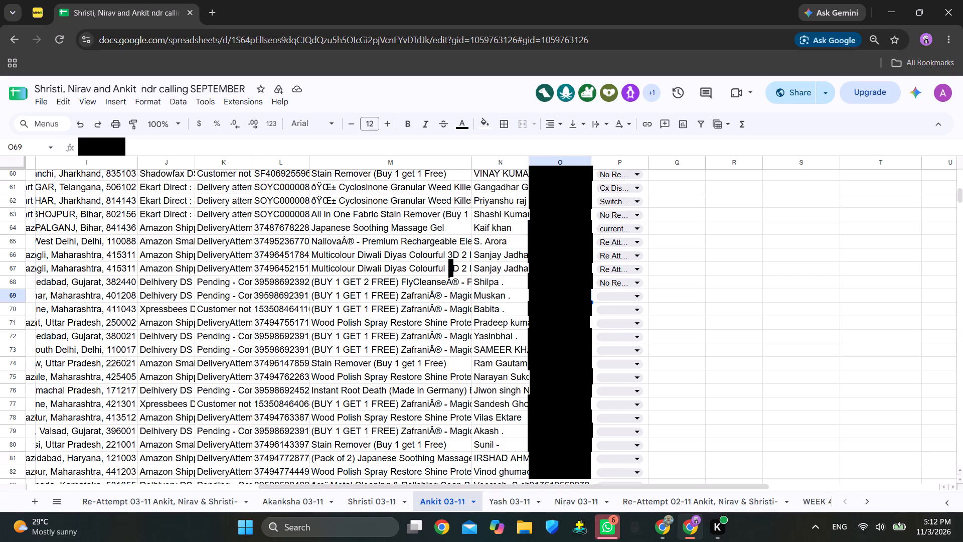
key(Left)
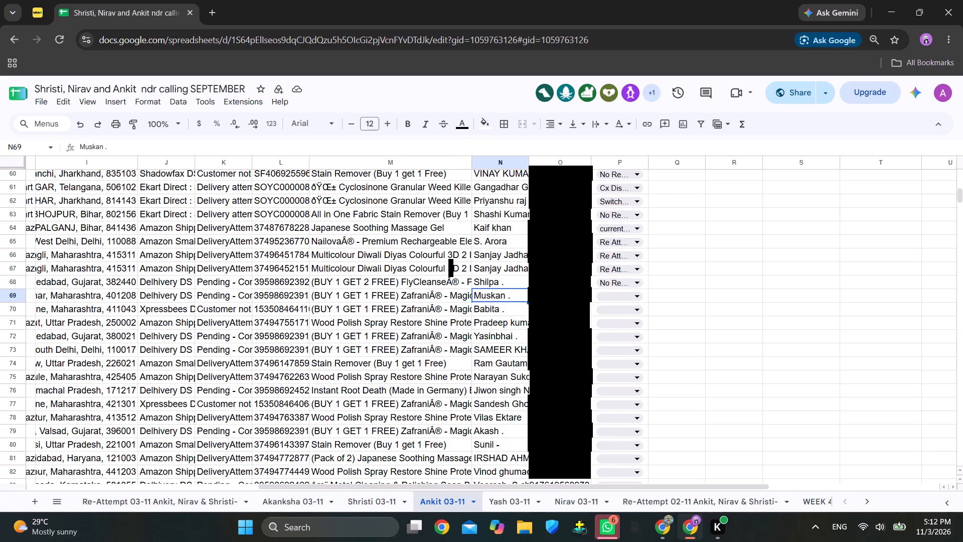
Switch to the other browser window, play the song on the Deluxe Salon Music page, and return to the Ankit 03-11 sheet.
click(658, 536)
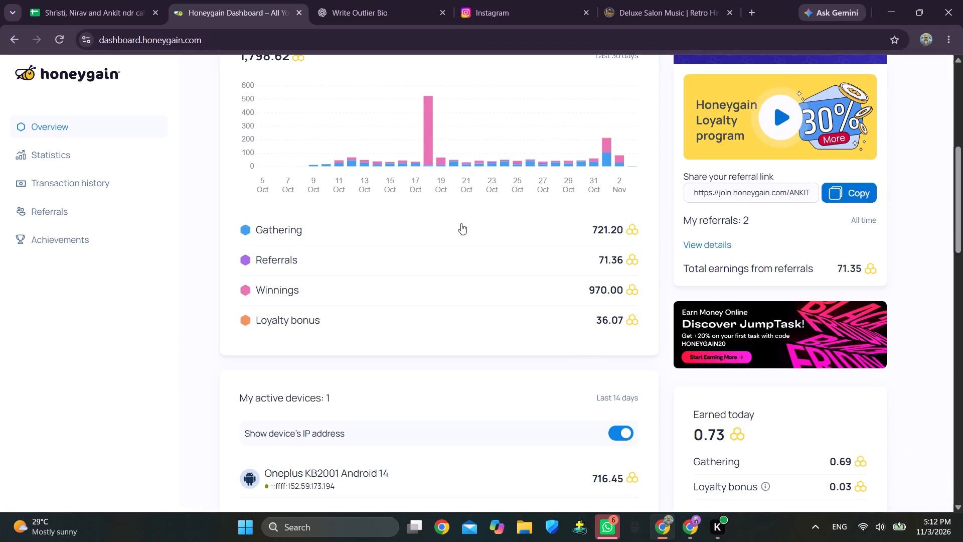
scroll(461, 223, up, 4)
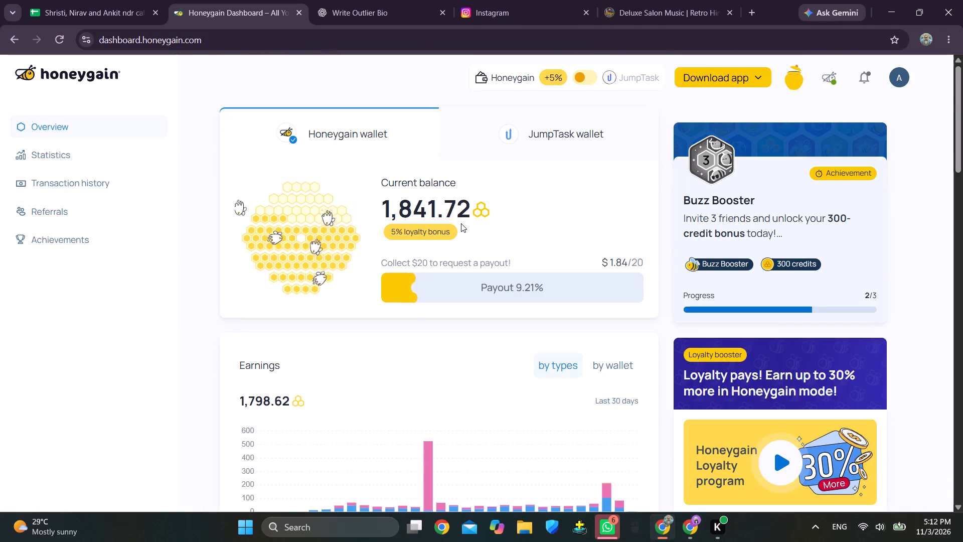
click(508, 15)
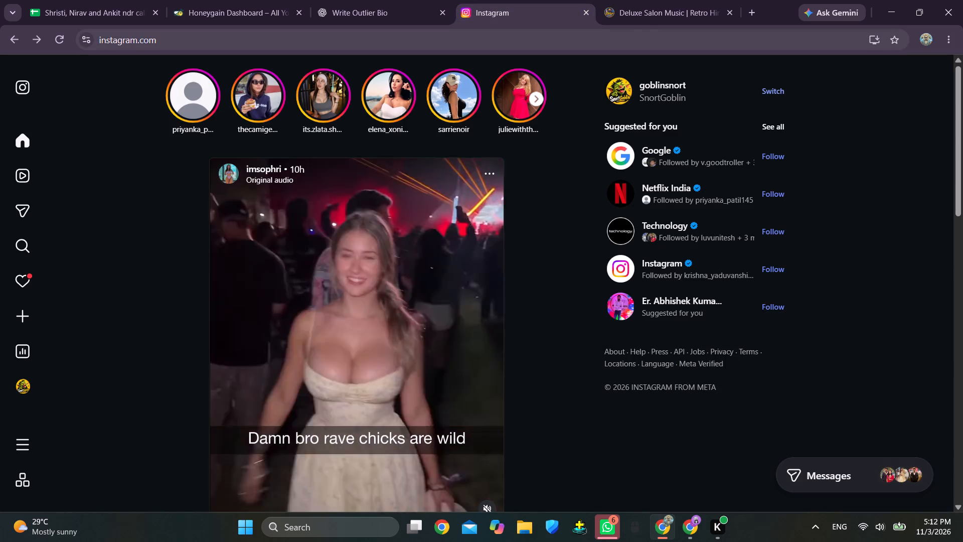
click(659, 15)
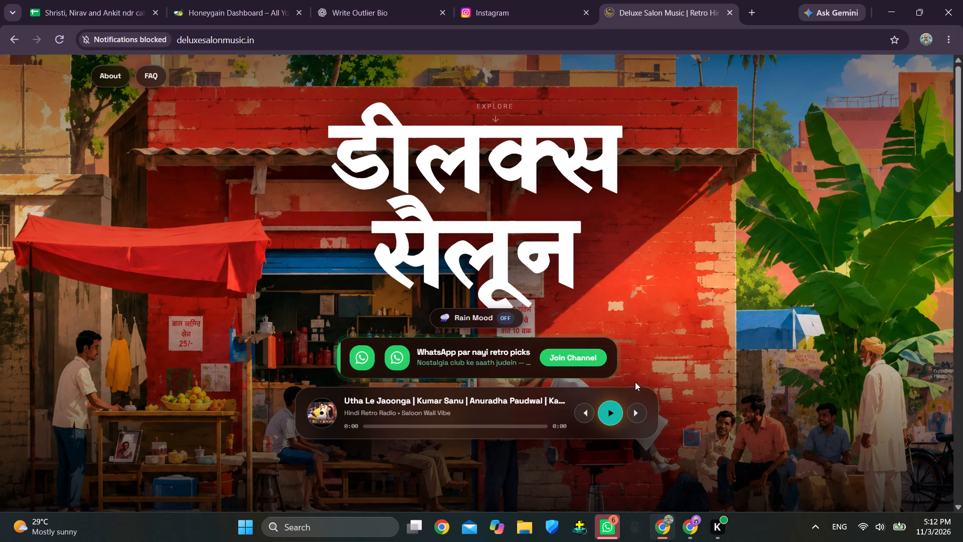
click(613, 417)
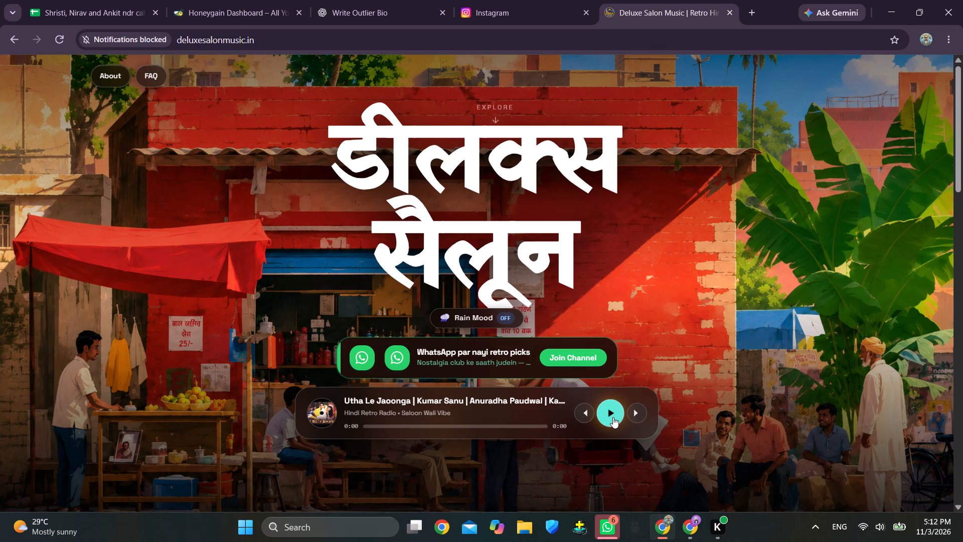
click(697, 540)
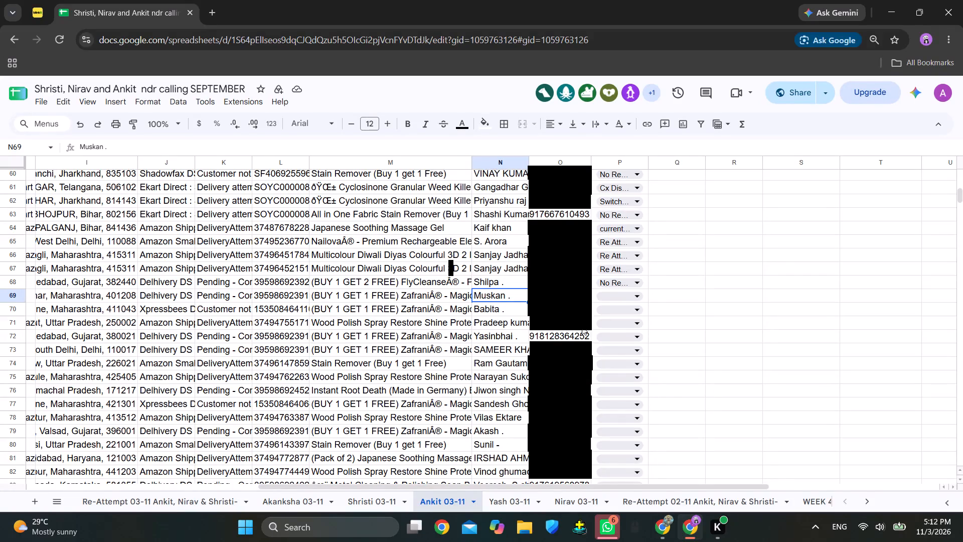
Set the remark for the order in row 69 of the Ankit 03-11 sheet to Cx Disconnected.
click(609, 301)
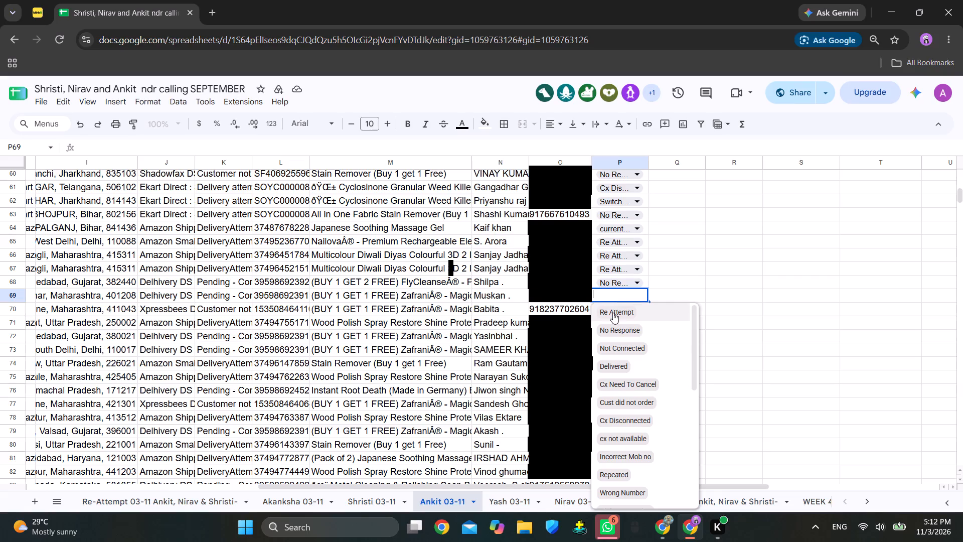
click(617, 418)
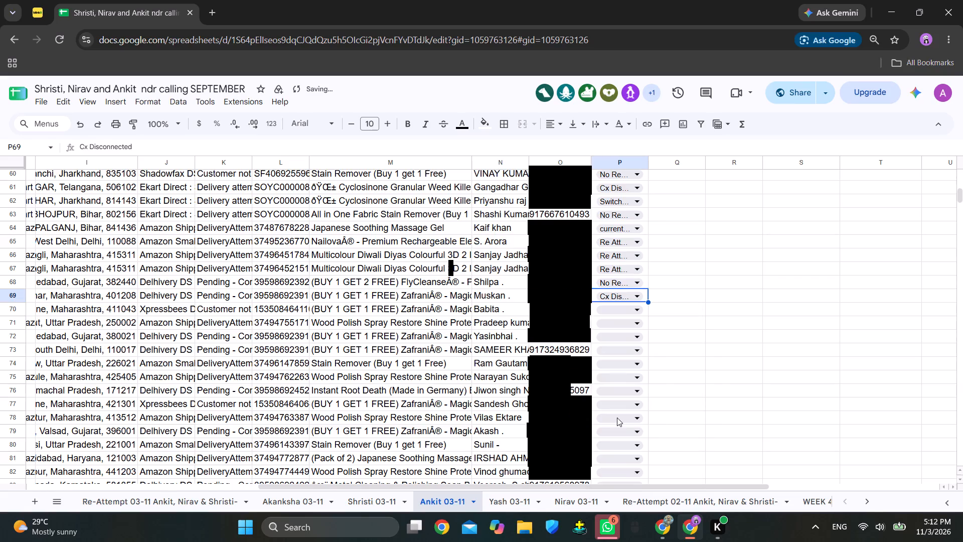
Check the customer phone and name for the order in row 70 of the Ankit 03-11 sheet.
click(567, 310)
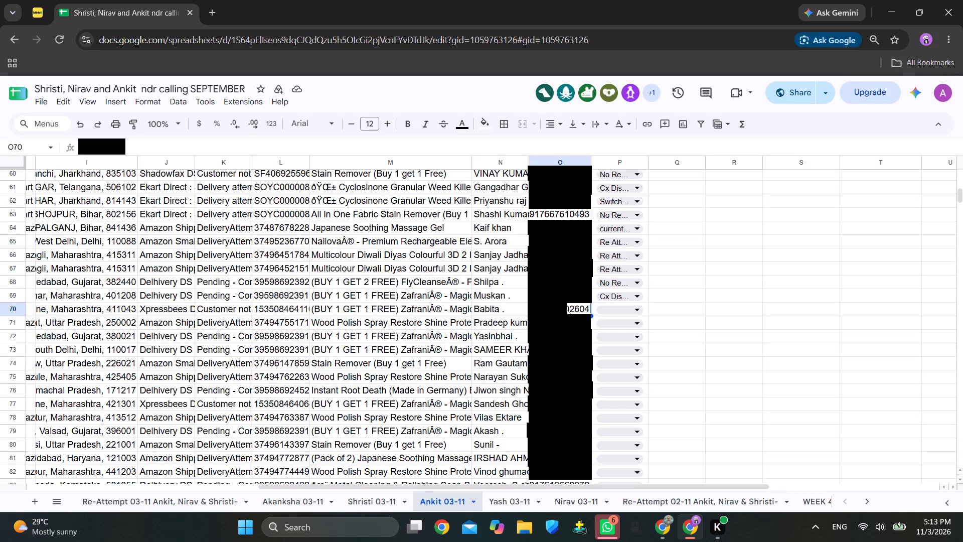
click(504, 312)
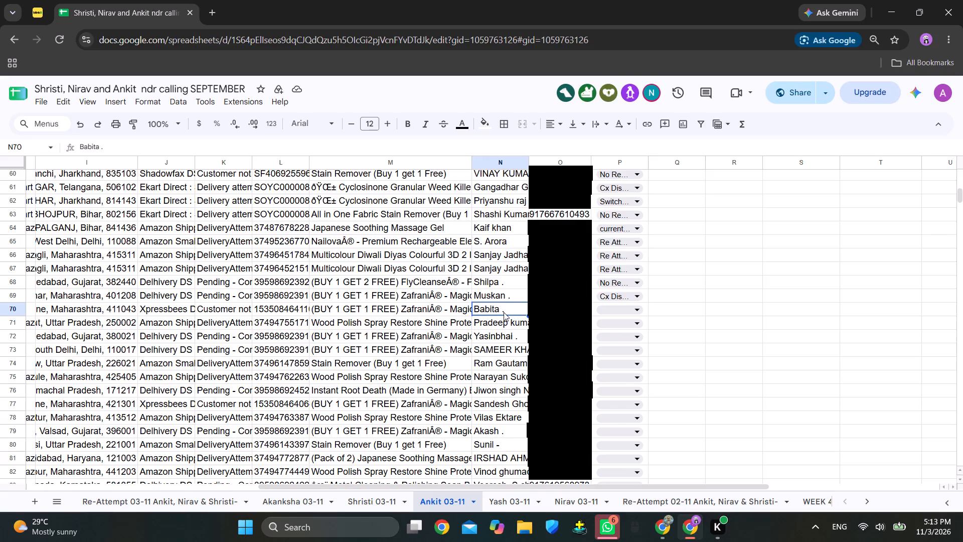
Switch to the other Chrome window with the Deluxe Salon Music site and open YouTube in a new tab.
click(667, 521)
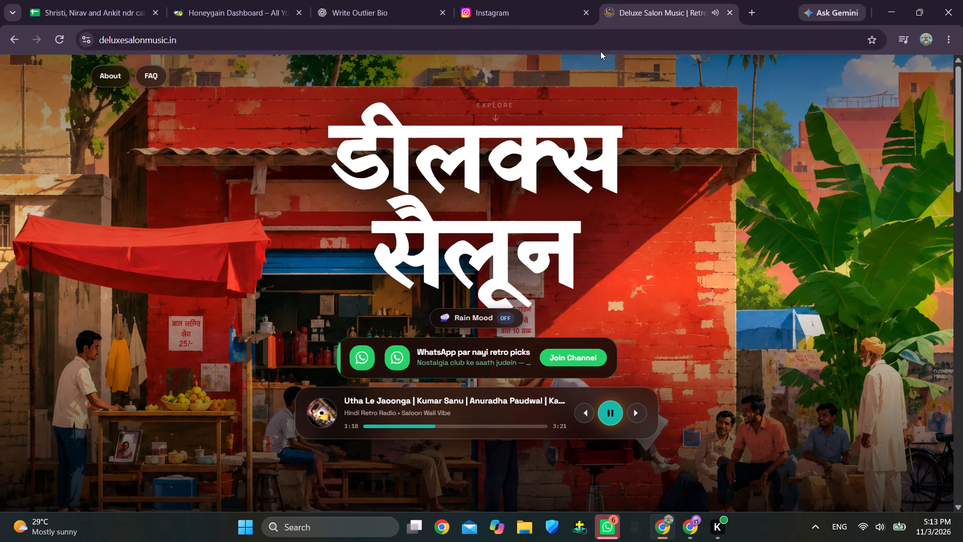
click(634, 40)
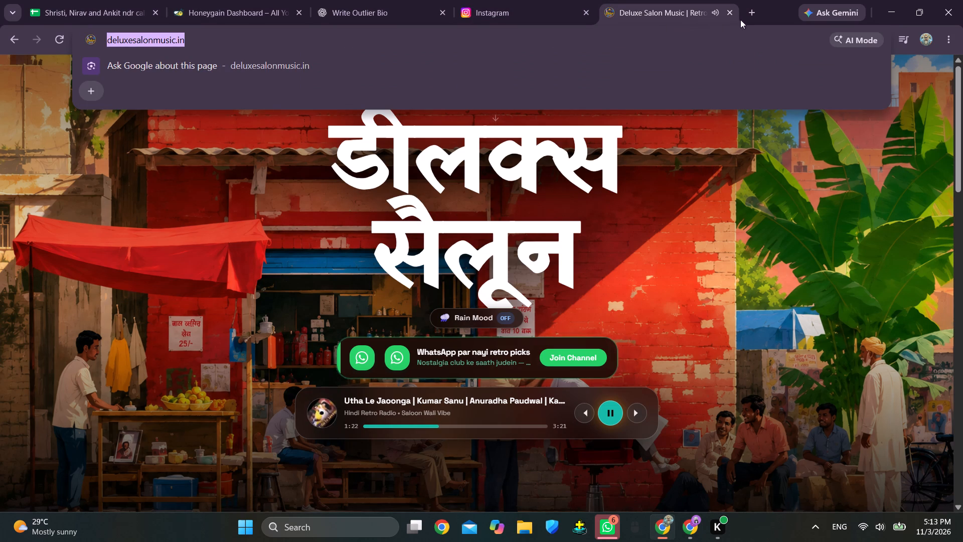
click(751, 13)
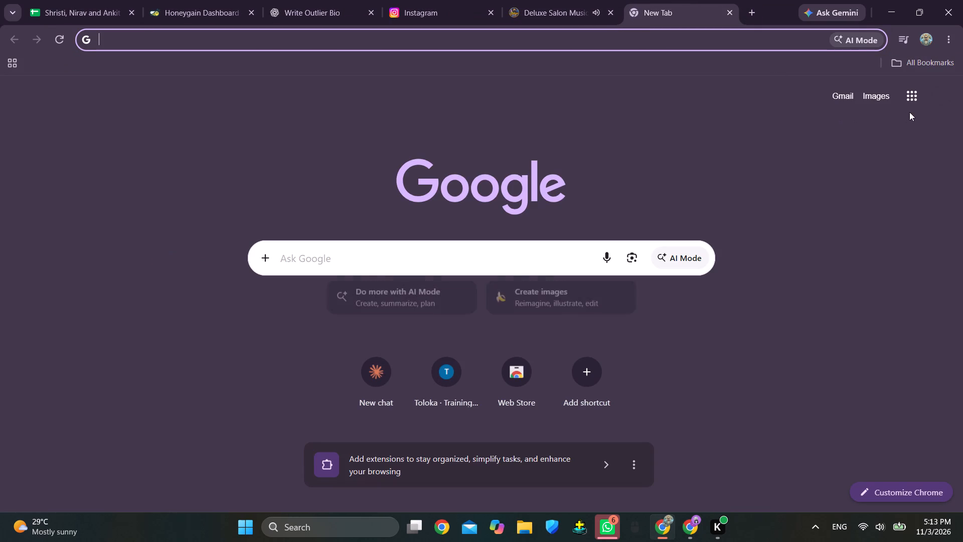
click(909, 101)
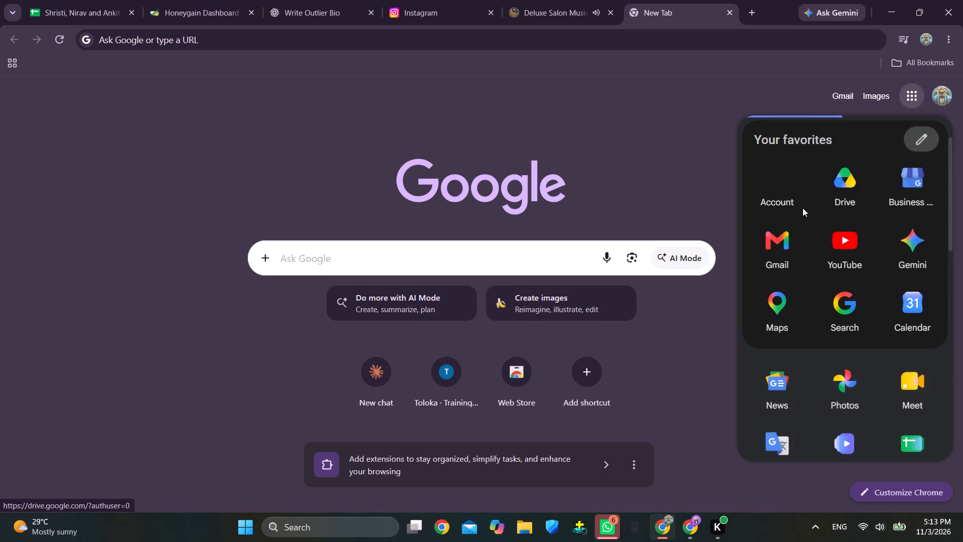
click(840, 244)
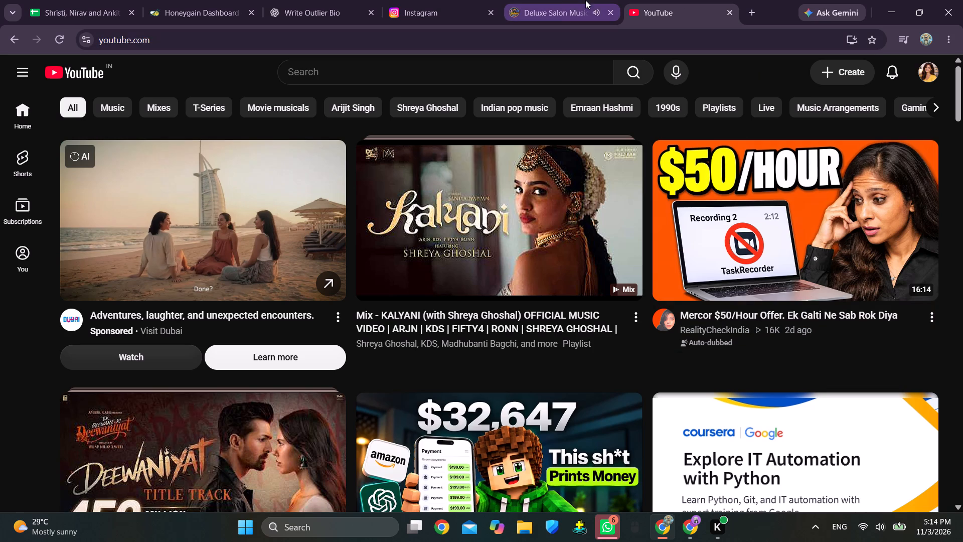
Pause the song on the Deluxe Salon Music site and play the KALYANI (with Shreya Ghoshal) mix on YouTube.
click(568, 3)
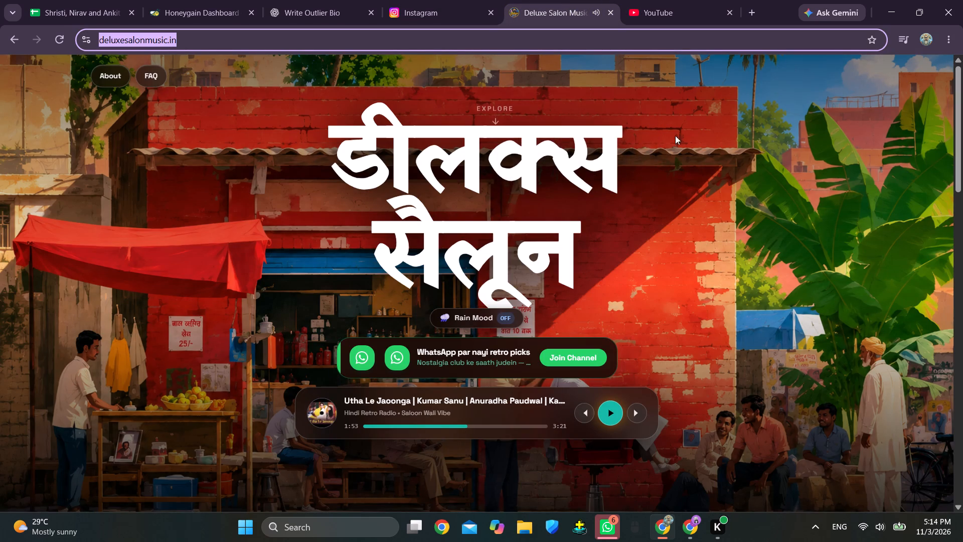
click(687, 6)
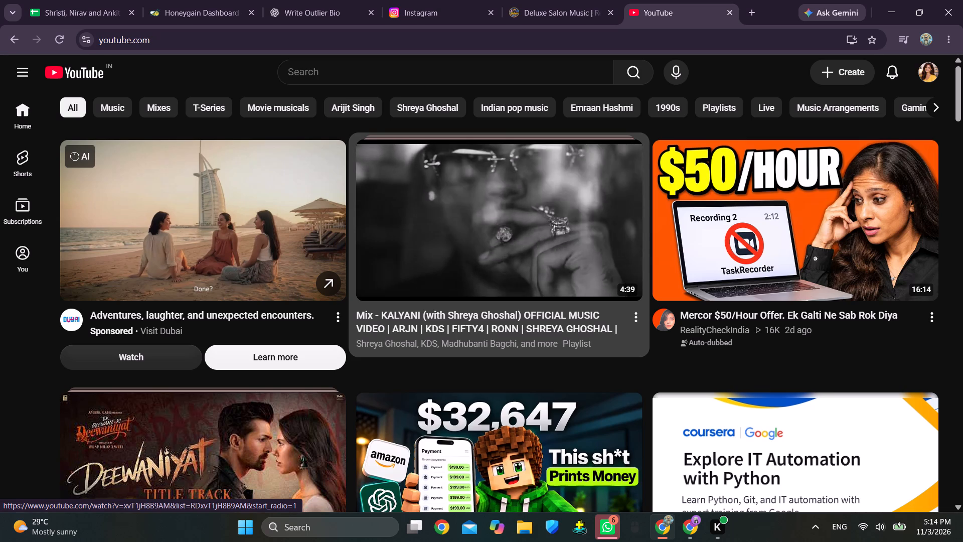
click(465, 261)
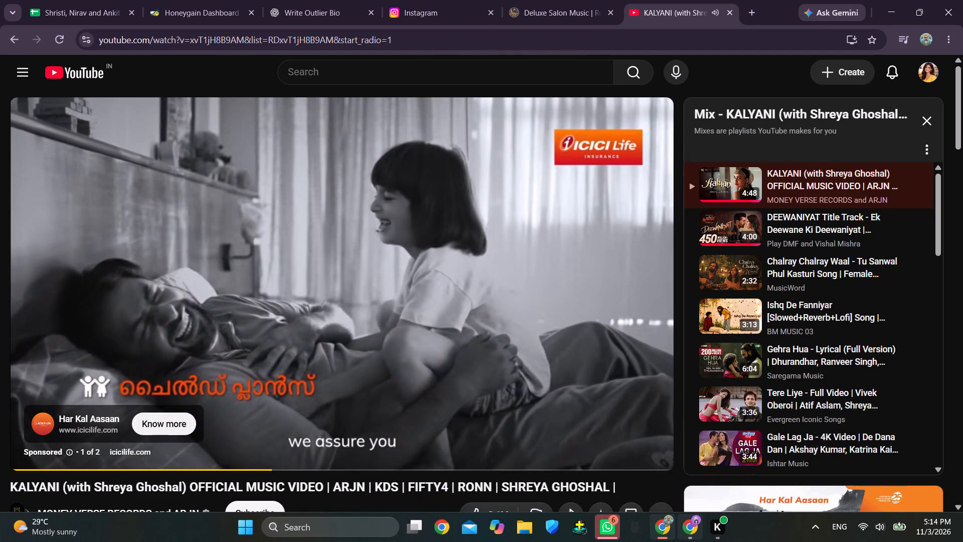
Return to the Ankit 03-11 sheet's window and set the remark for the order in row 70 to Re Attempt.
click(694, 540)
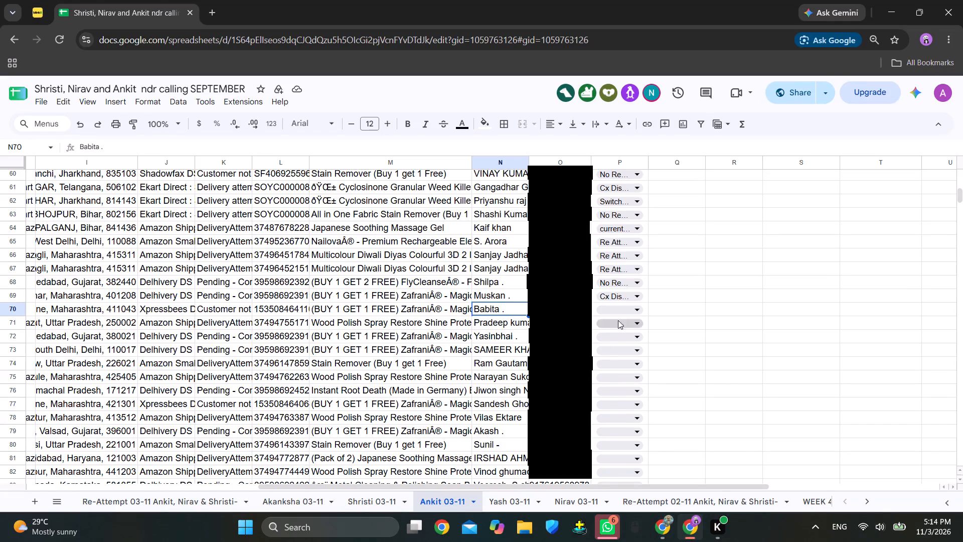
click(628, 307)
click(621, 326)
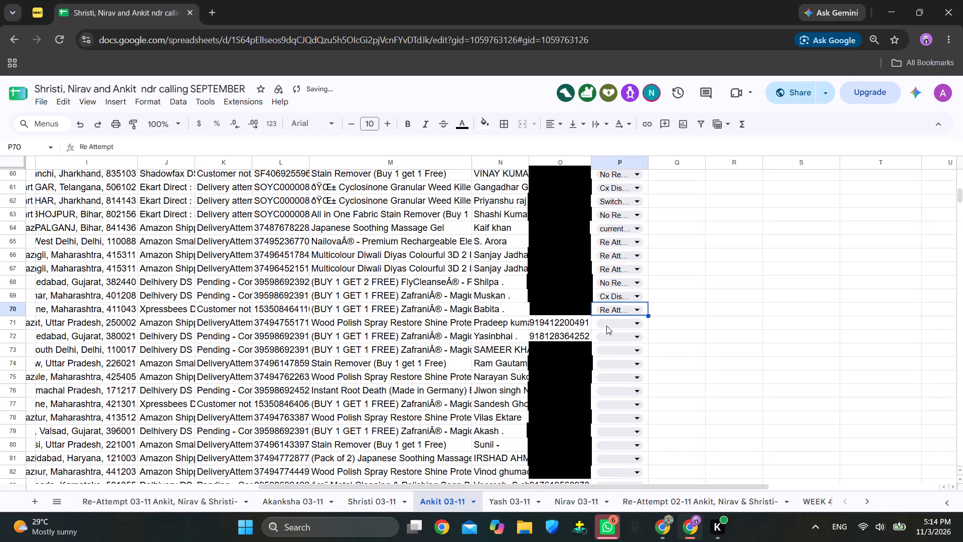
Check the customer phone for the order in row 71 of the Ankit 03-11 sheet.
click(559, 317)
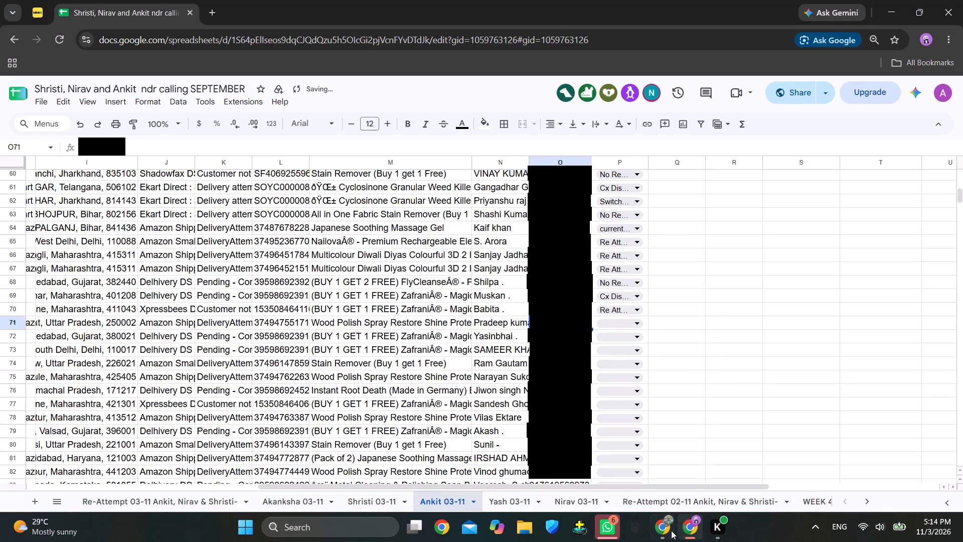
Switch to the YouTube window, skip the ad before the KALYANI video, and return to the Ankit 03-11 sheet.
click(671, 530)
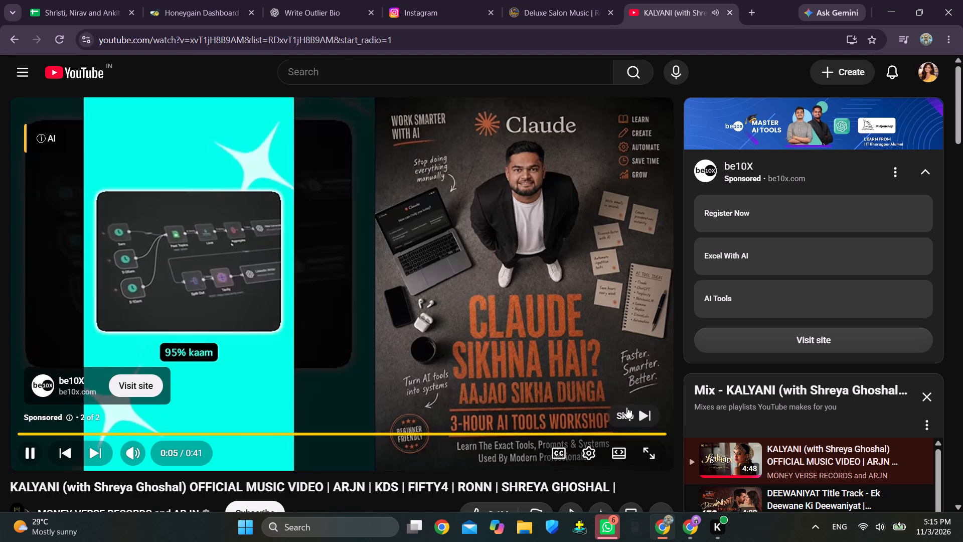
click(632, 420)
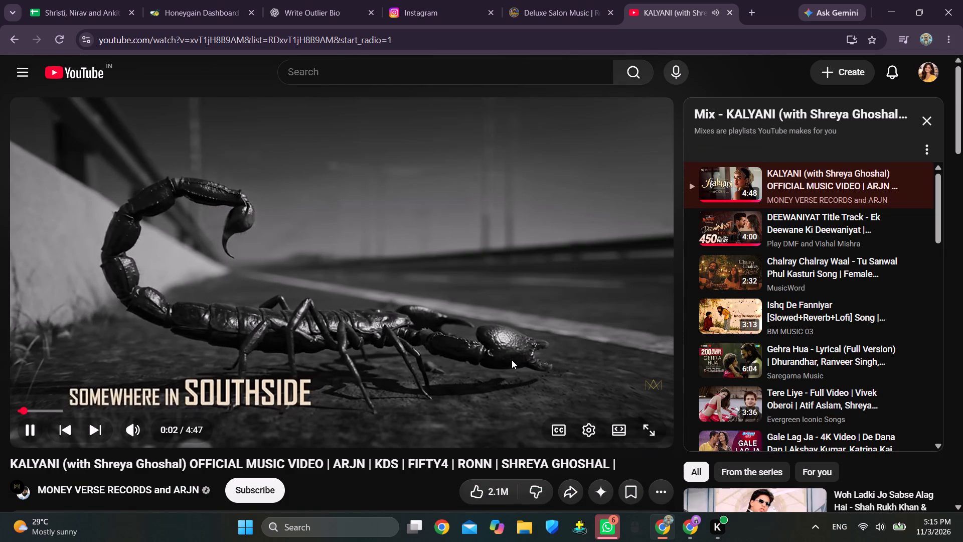
click(689, 526)
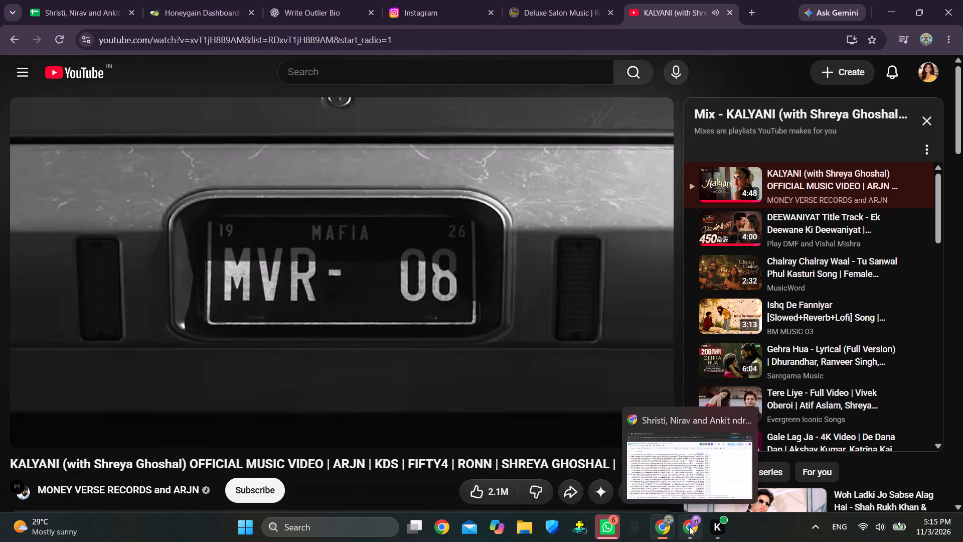
Check the customer name for the order in row 71 of the Ankit 03-11 sheet.
click(511, 321)
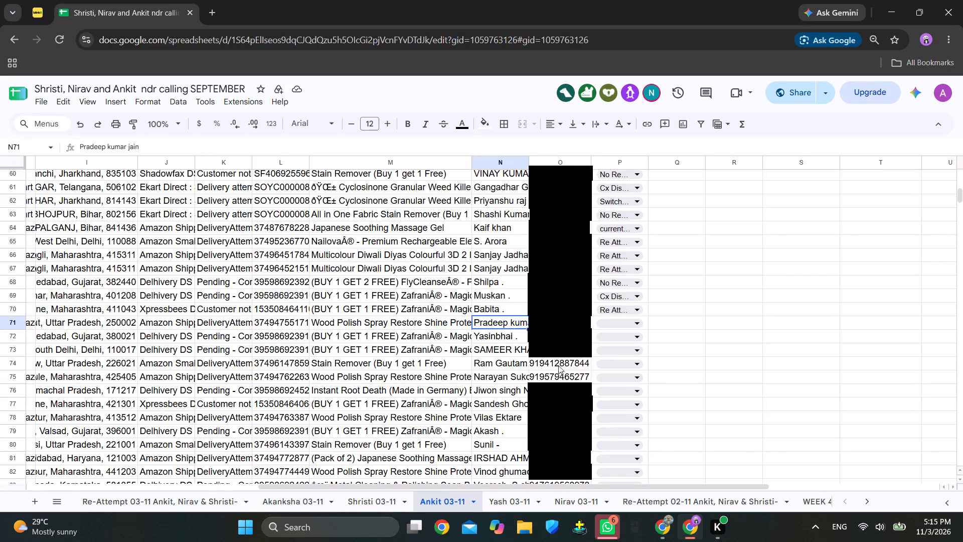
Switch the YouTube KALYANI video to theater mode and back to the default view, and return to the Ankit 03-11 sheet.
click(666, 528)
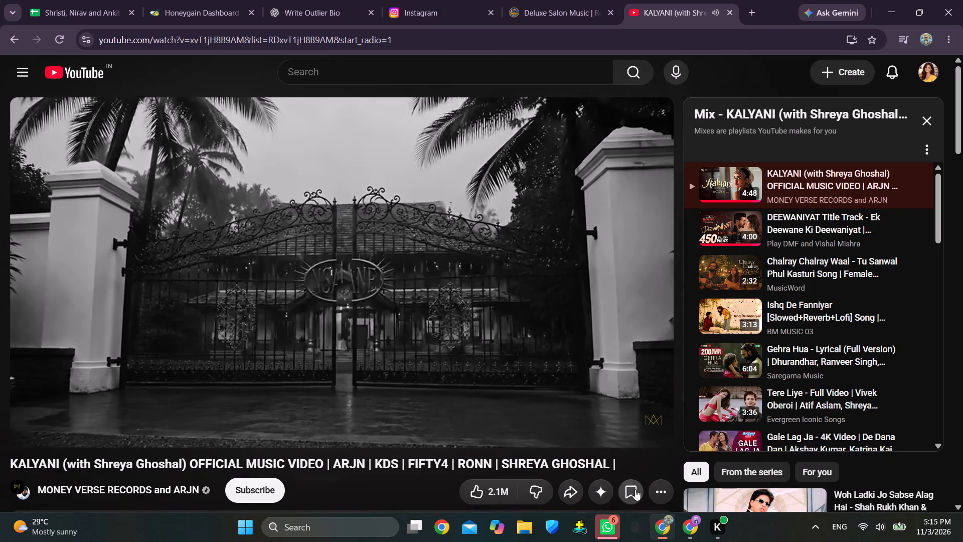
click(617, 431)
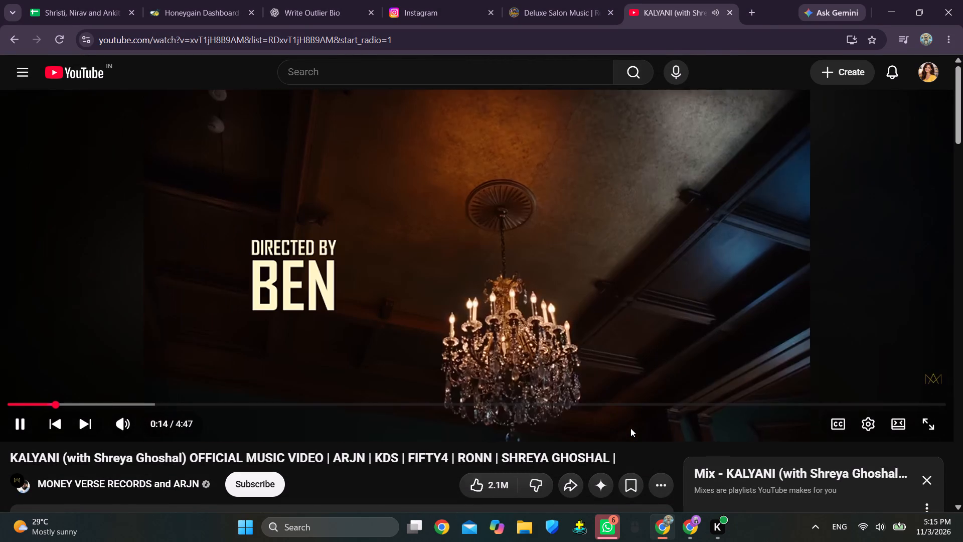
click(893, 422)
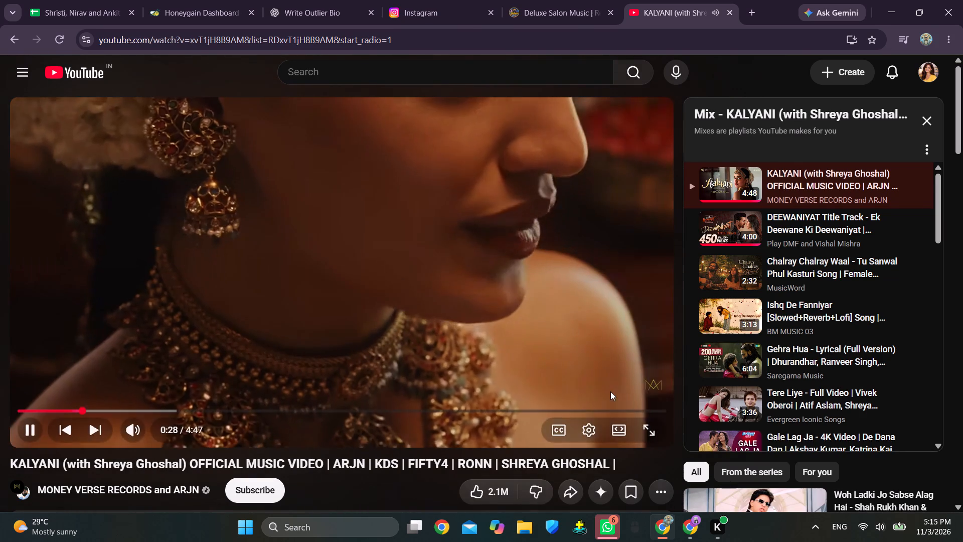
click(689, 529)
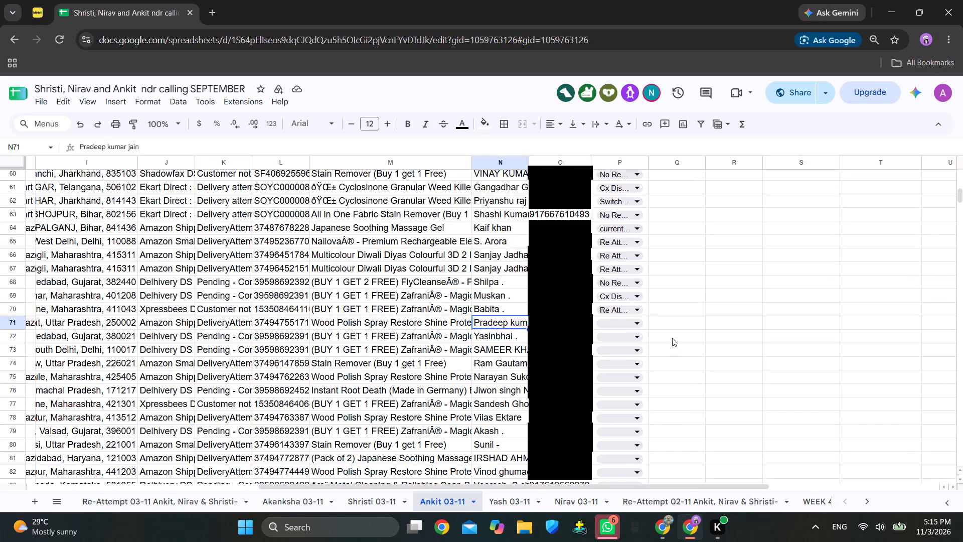
Set the remark for the order in row 71 of the Ankit 03-11 sheet to Busy.
click(625, 321)
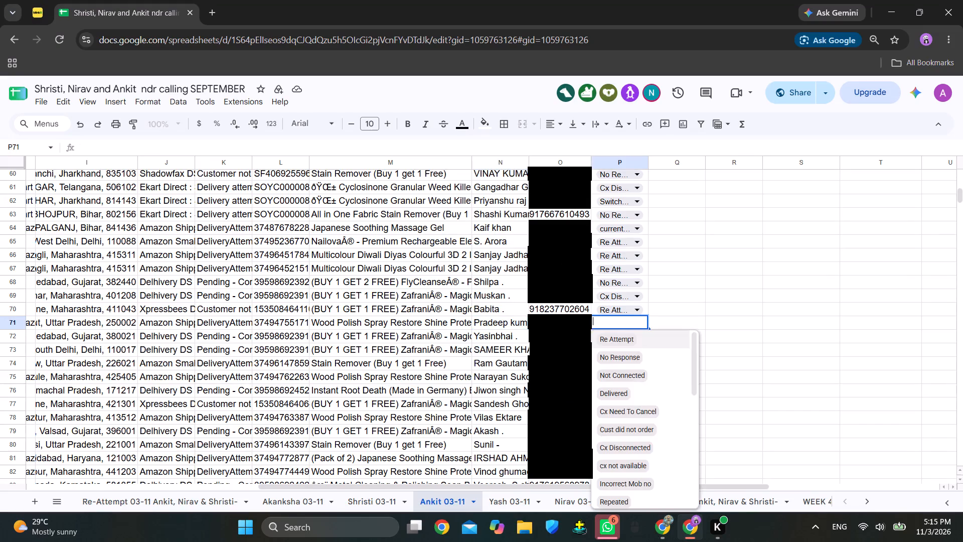
scroll(629, 439, down, 6)
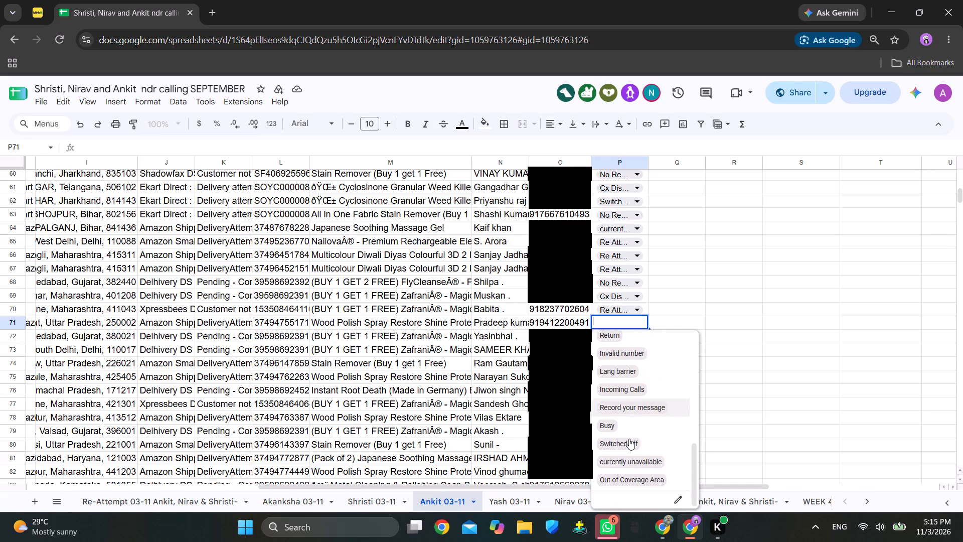
click(615, 429)
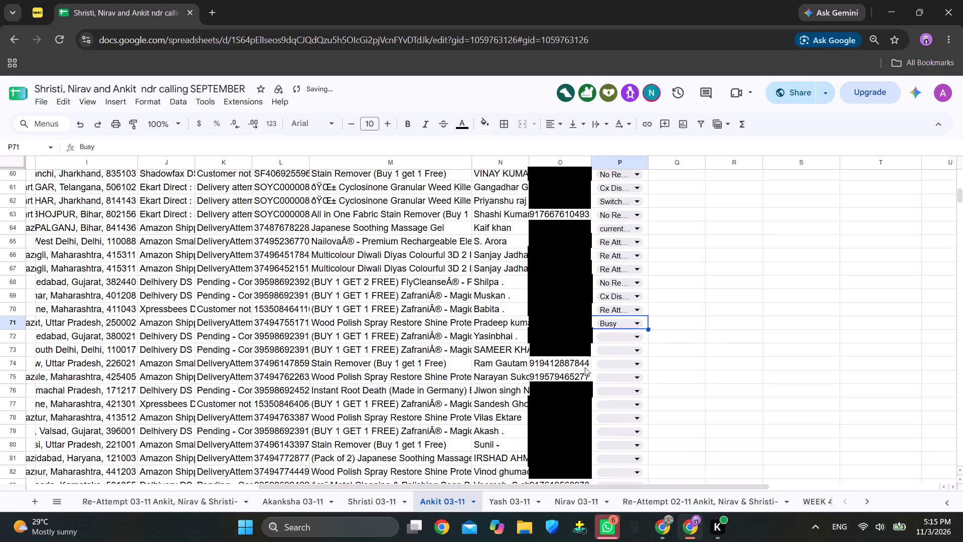
Check the customer phone and name for the order in row 72, switching to the YouTube KALYANI window and back after each.
click(562, 331)
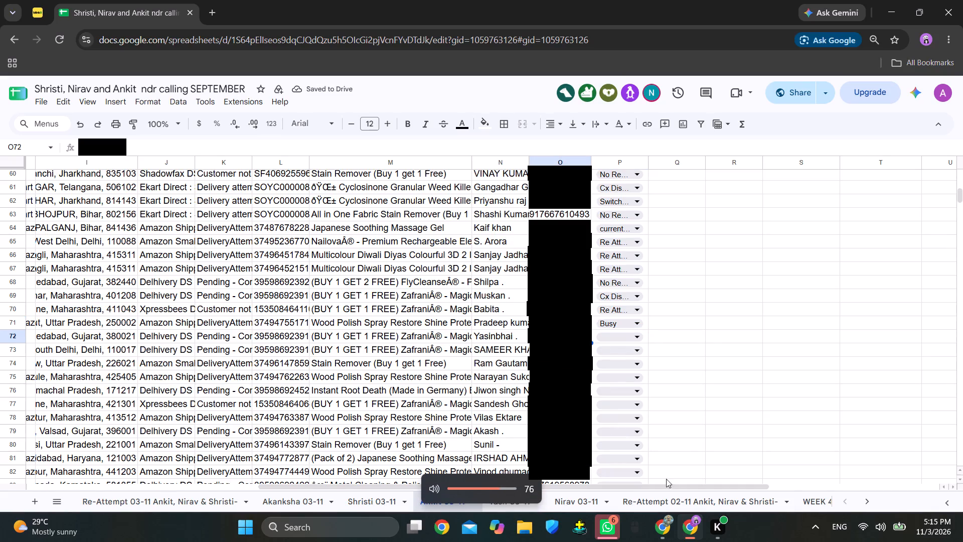
click(660, 527)
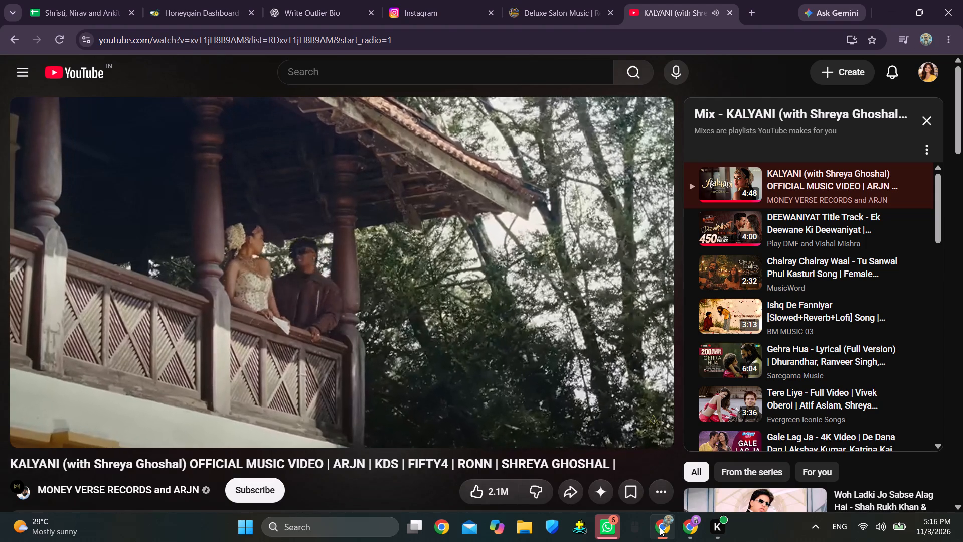
click(689, 526)
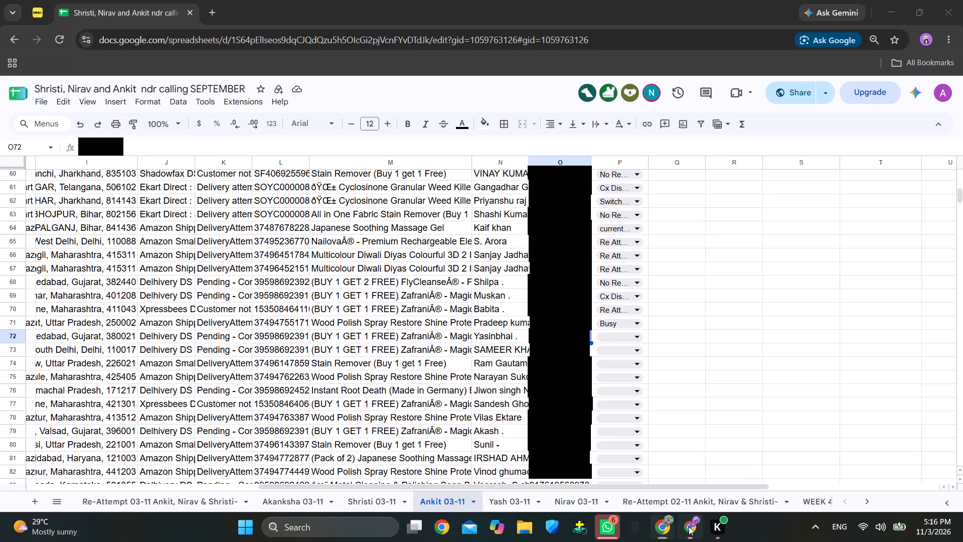
click(507, 330)
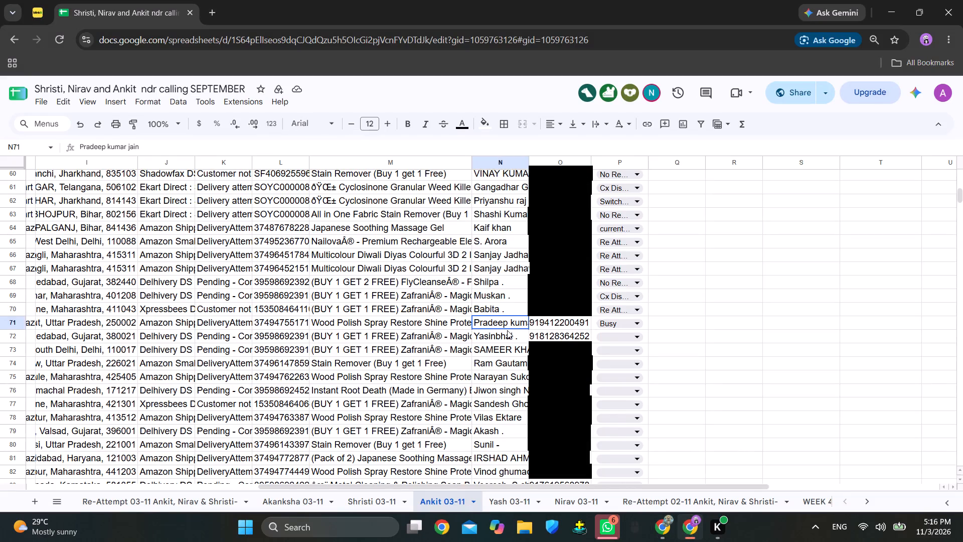
click(505, 333)
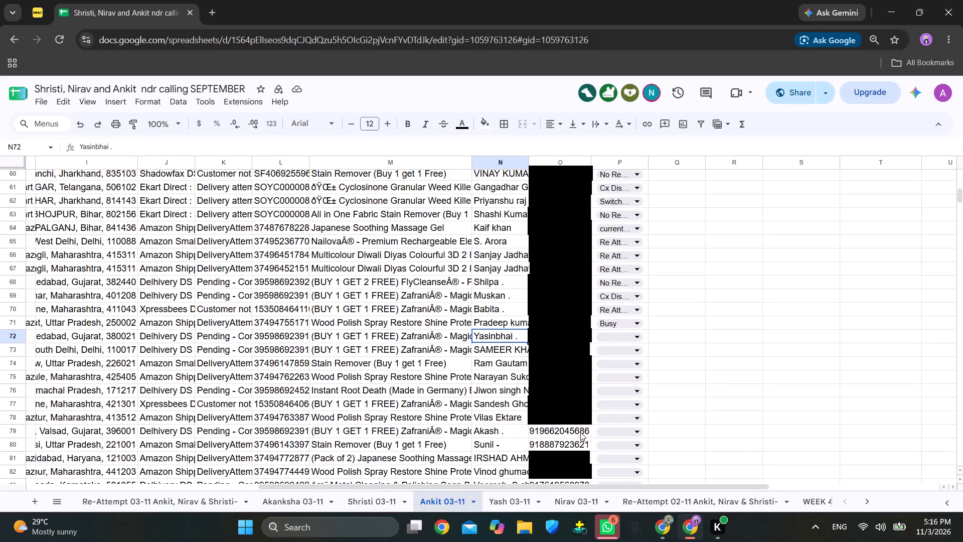
click(665, 526)
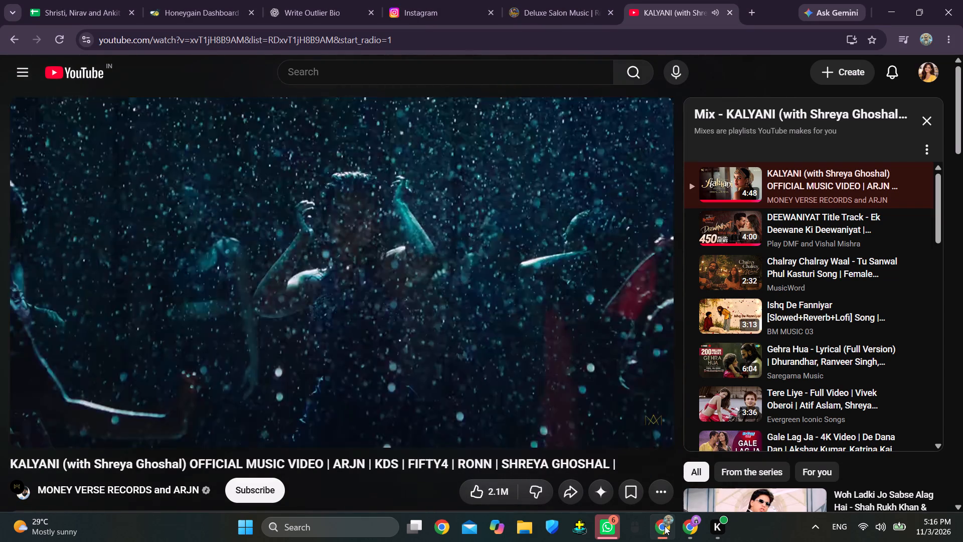
click(689, 526)
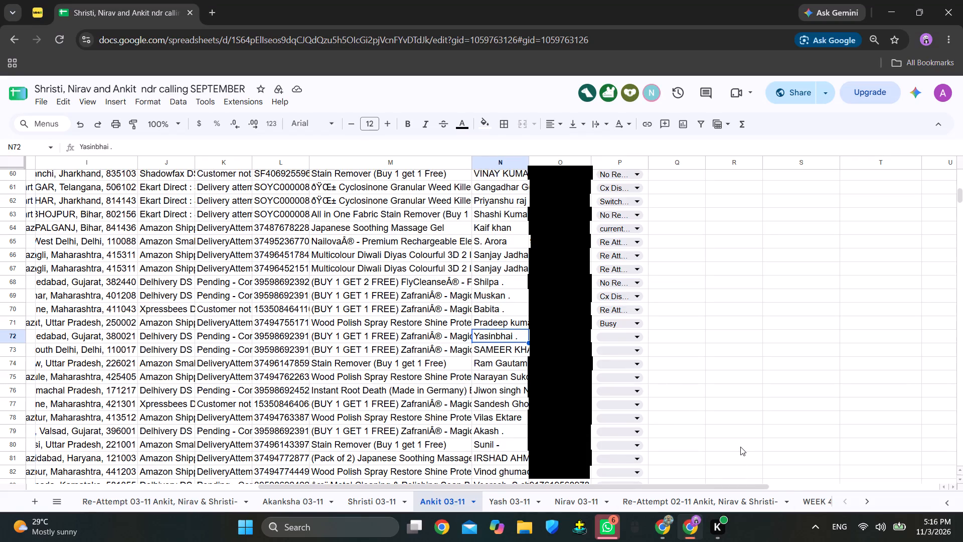
Set the remark for the order in row 72 of the Ankit 03-11 sheet to Re Attempt.
scroll(711, 395, down, 1)
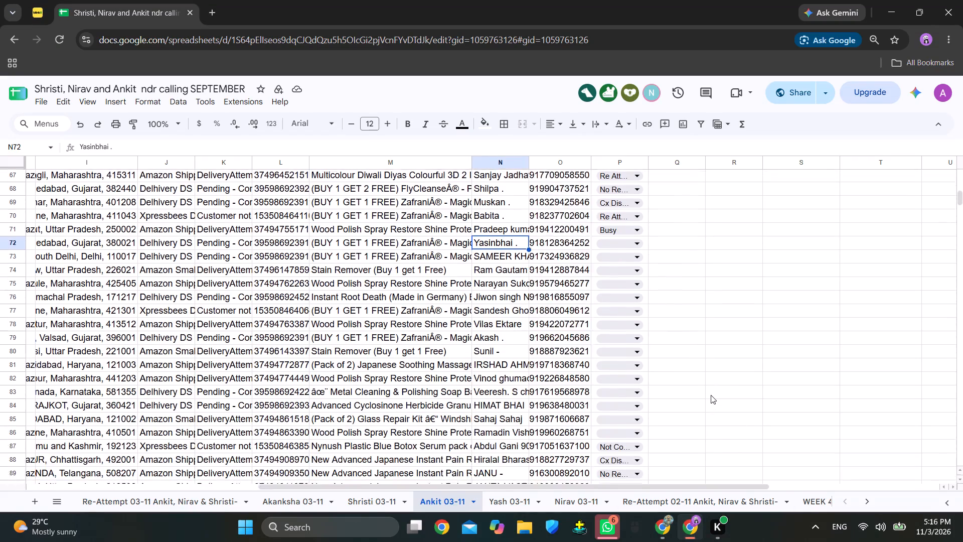
scroll(711, 395, down, 1)
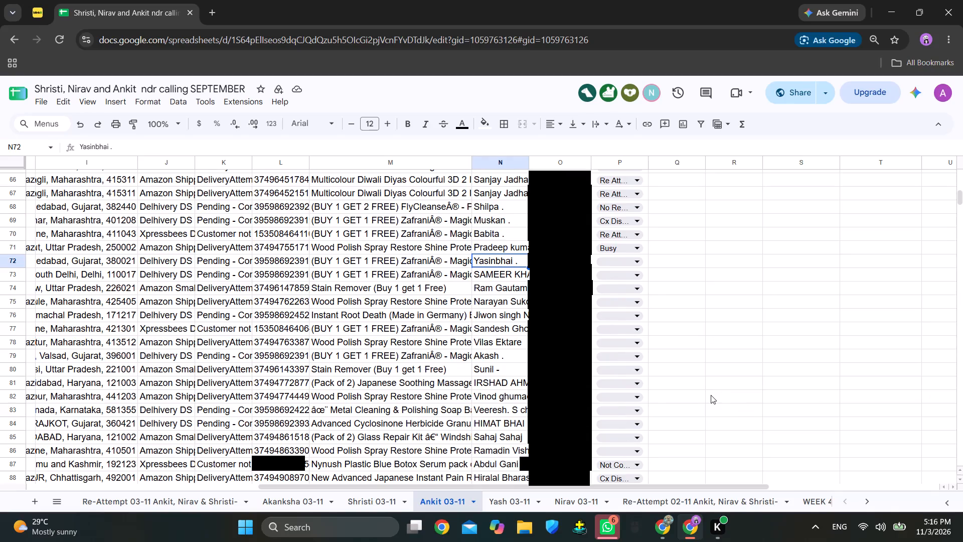
click(625, 263)
click(621, 278)
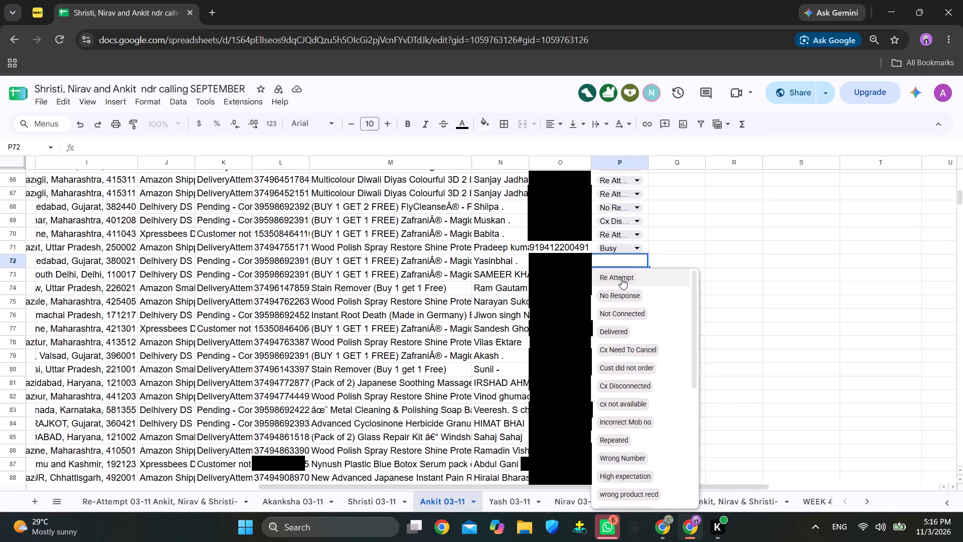
Check the customer phone and name for the order in row 73, switching briefly to the YouTube KALYANI window in between.
click(582, 278)
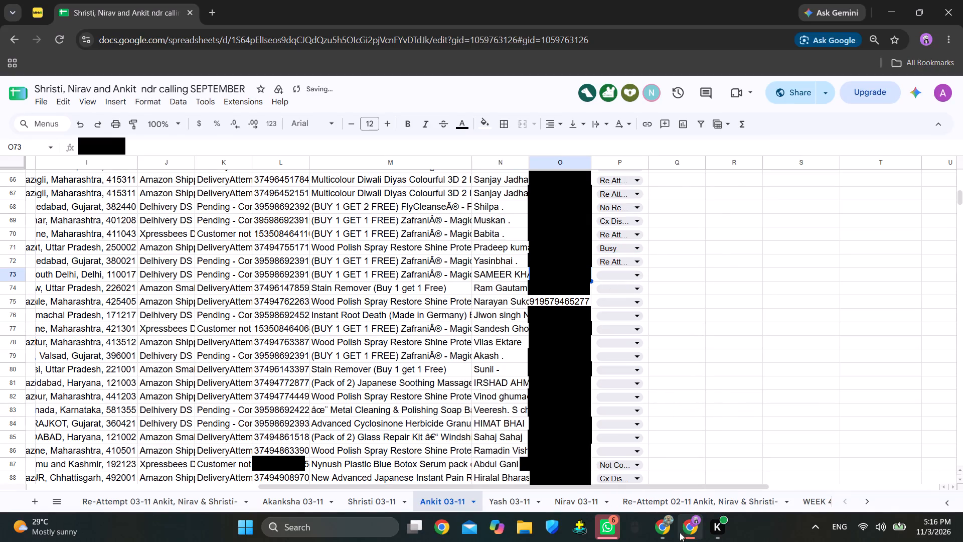
click(665, 531)
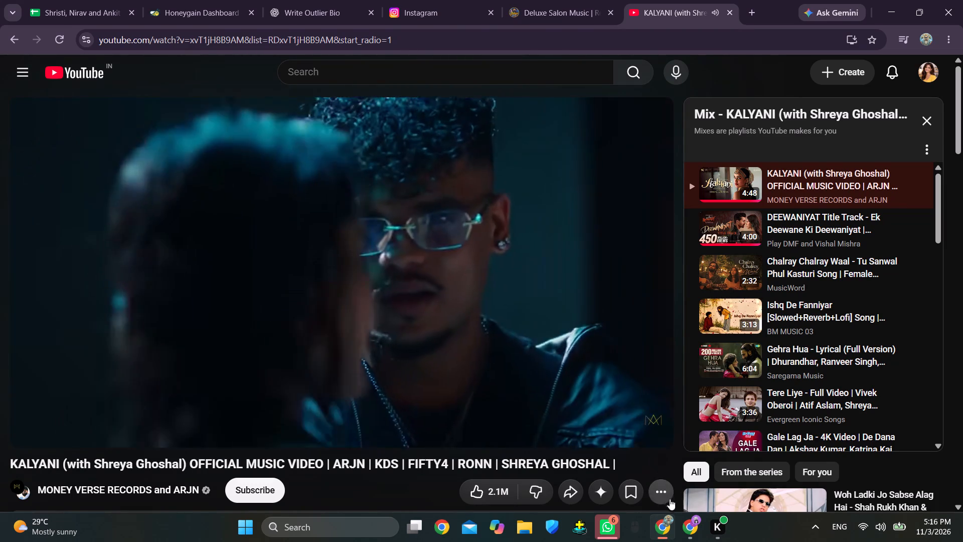
click(691, 529)
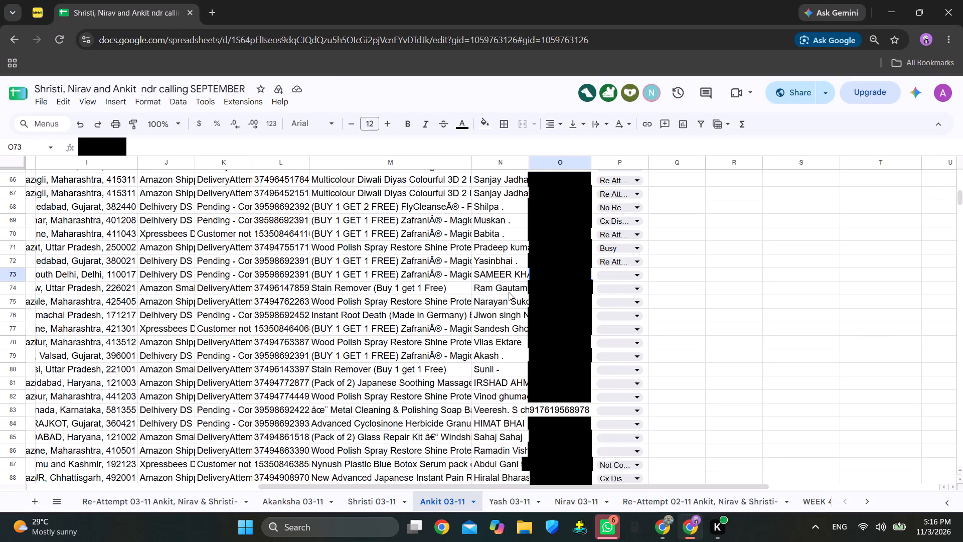
click(510, 277)
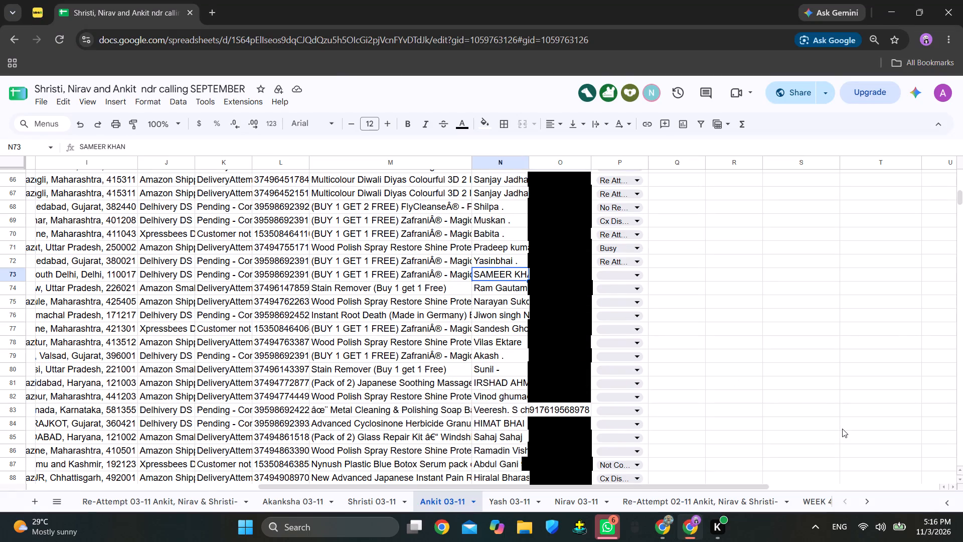
Review the remark counts in the Ankit pivot table beside the orders, and return to the order in row 73.
scroll(843, 429, down, 7)
scroll(843, 429, right, 1)
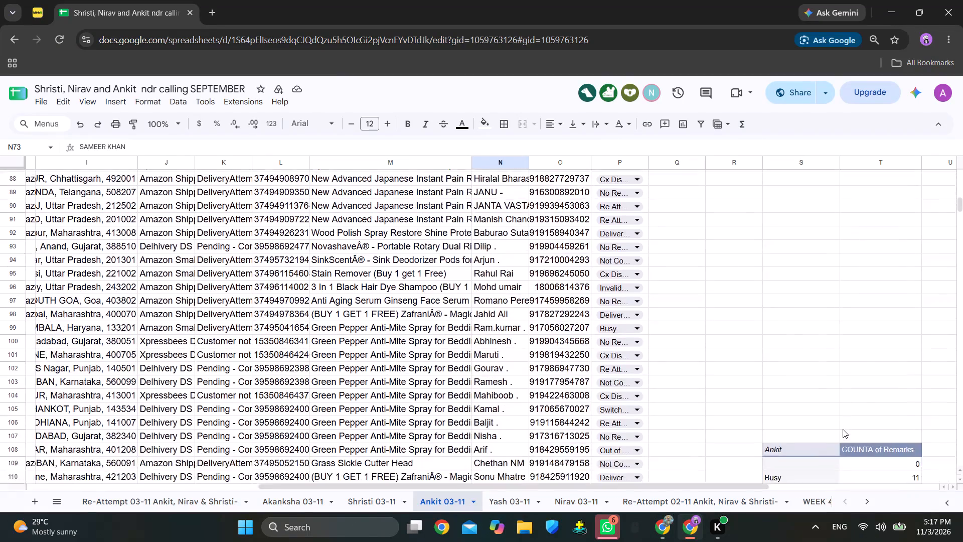
scroll(843, 429, right, 2)
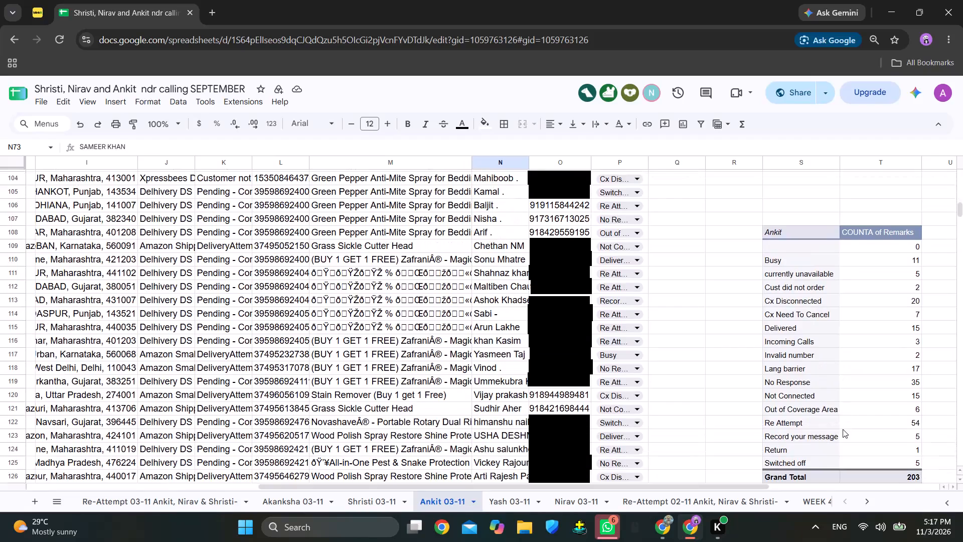
scroll(843, 429, right, 3)
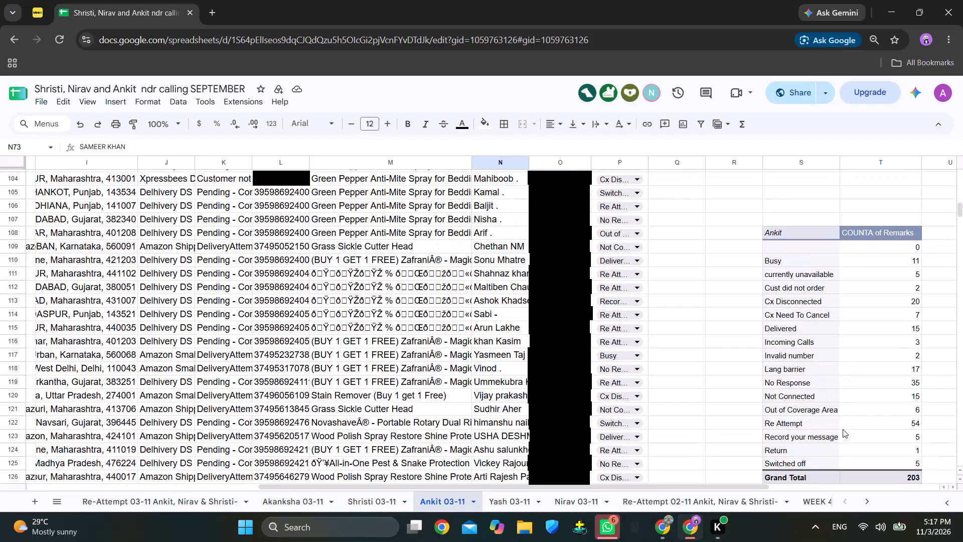
scroll(843, 429, right, 2)
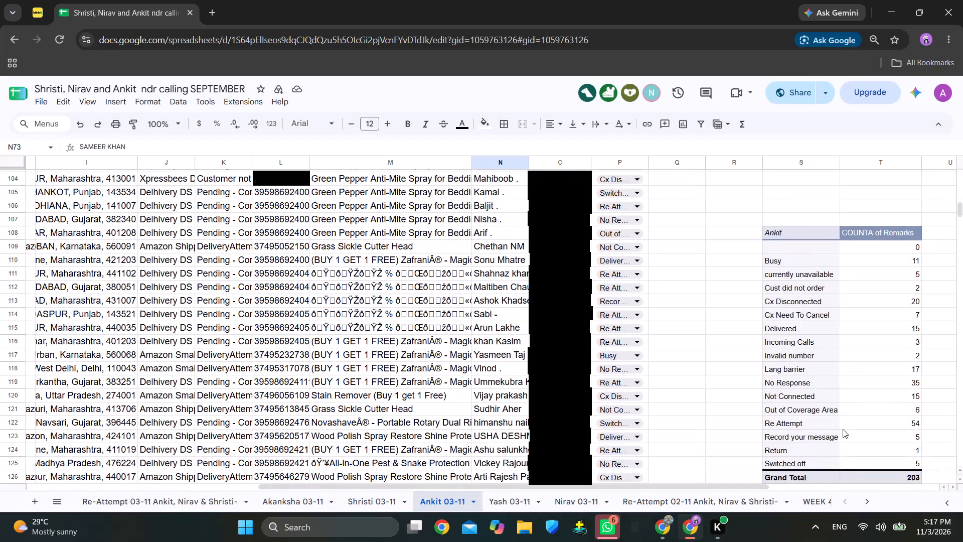
scroll(843, 429, right, 1)
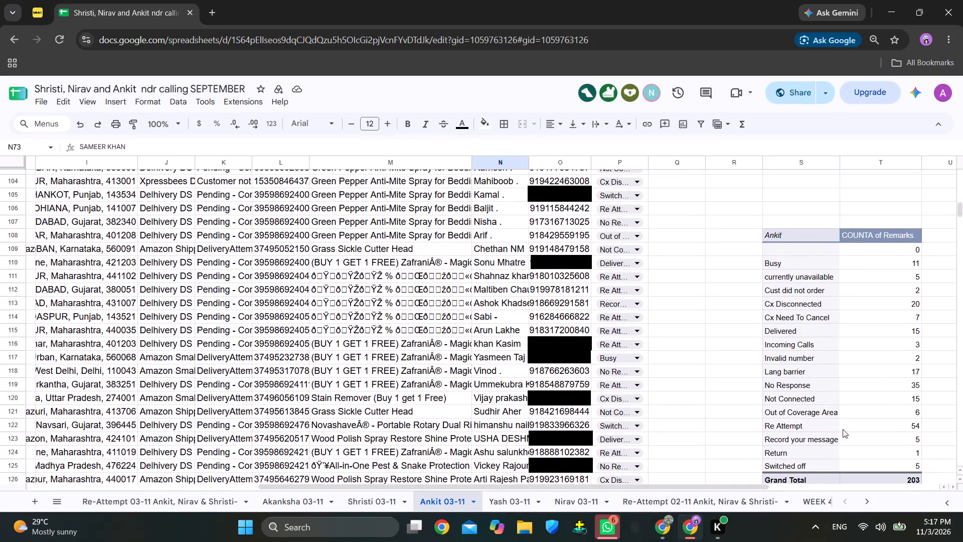
scroll(843, 429, right, 1)
scroll(843, 429, up, 5)
scroll(843, 429, down, 4)
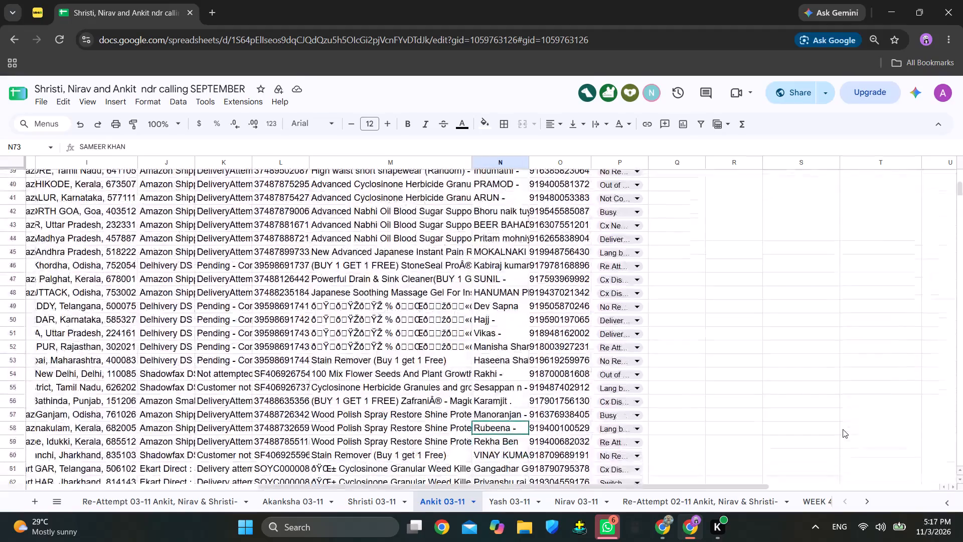
scroll(843, 429, down, 4)
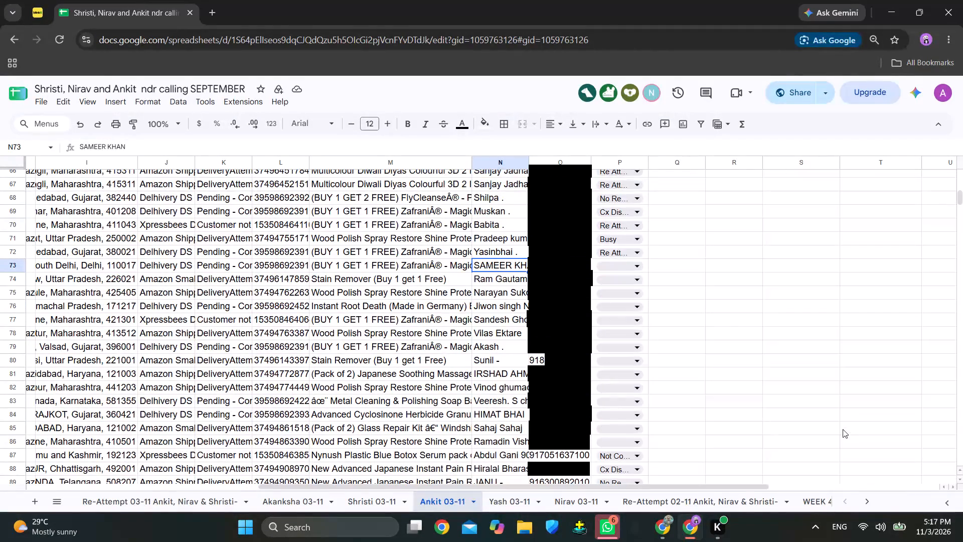
Set the remark for the order in row 73 of the Ankit 03-11 sheet to Record your message.
click(626, 264)
text(rec)
click(606, 305)
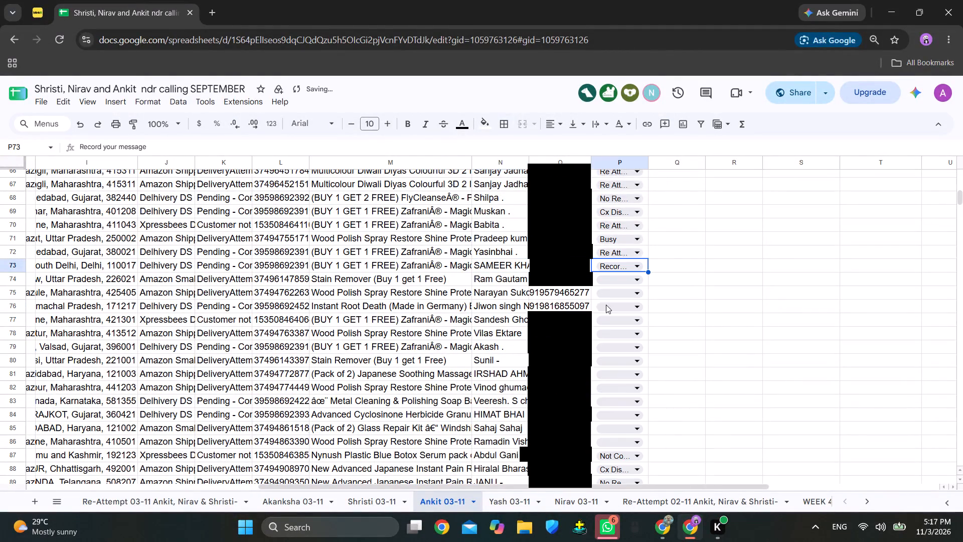
Check the customer phone and name for the order in row 74, switching briefly to the YouTube KALYANI window in between.
click(571, 278)
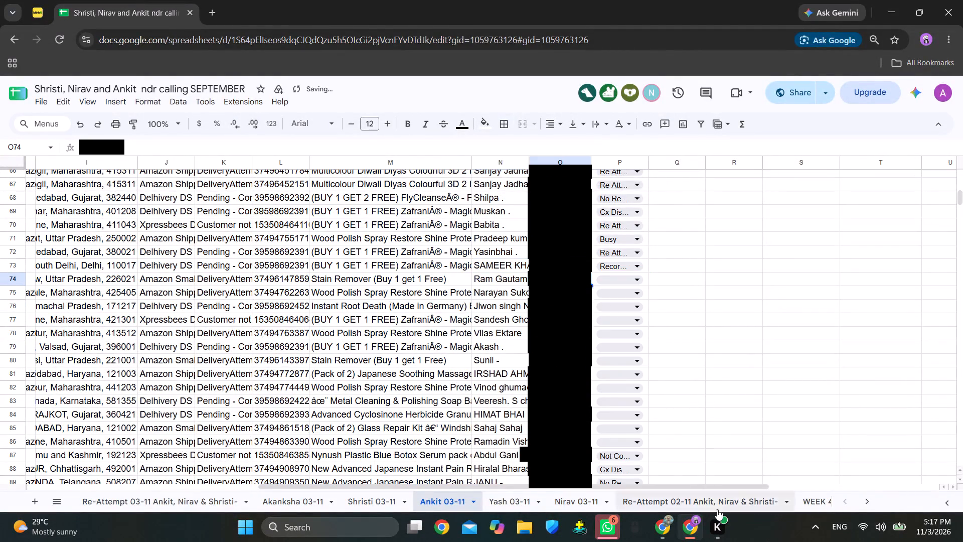
click(670, 528)
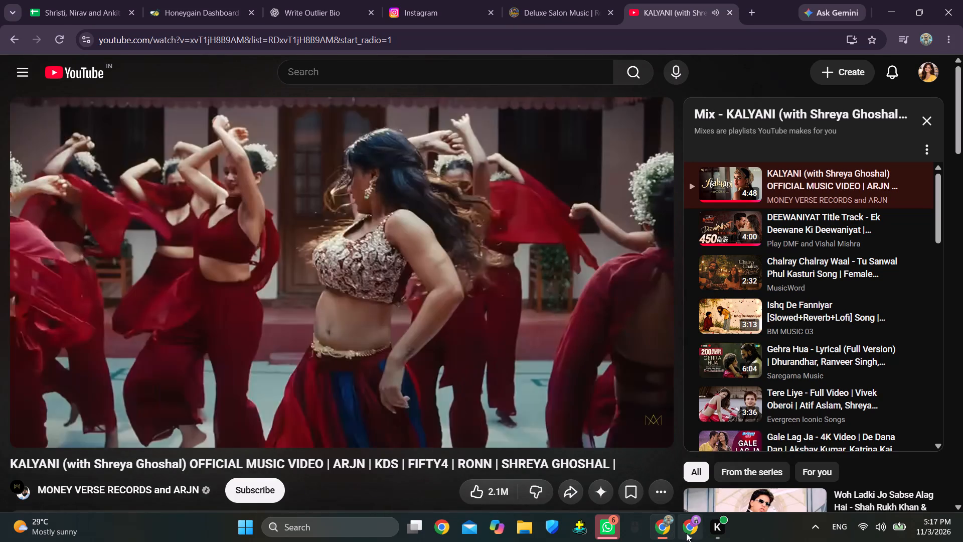
click(687, 533)
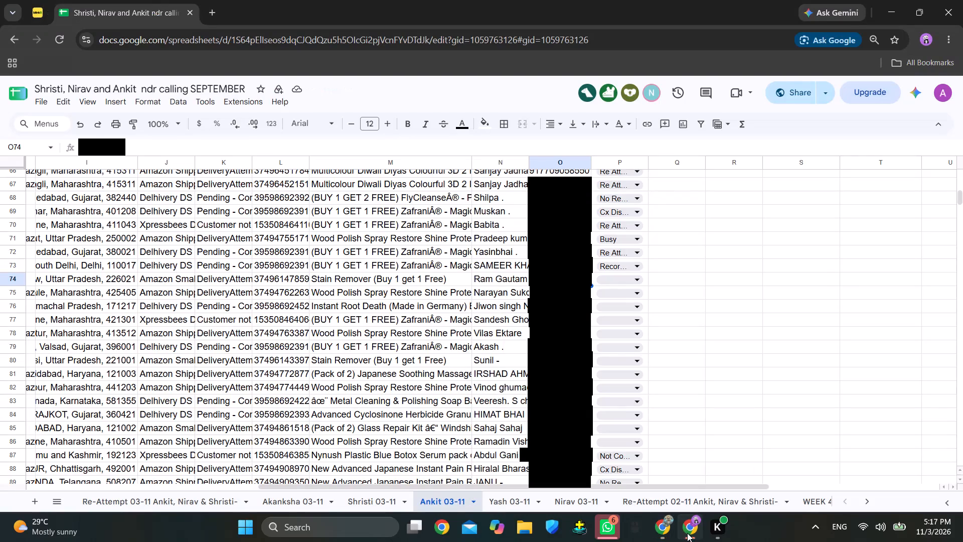
click(514, 276)
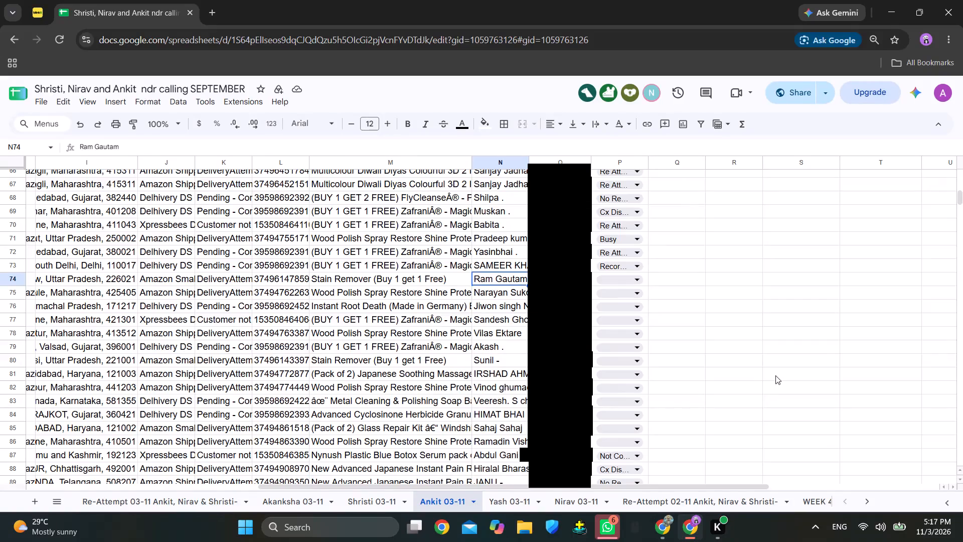
Review the count of each remark and the grand total in the Ankit pivot table beside the orders.
scroll(775, 375, down, 4)
scroll(775, 375, up, 1)
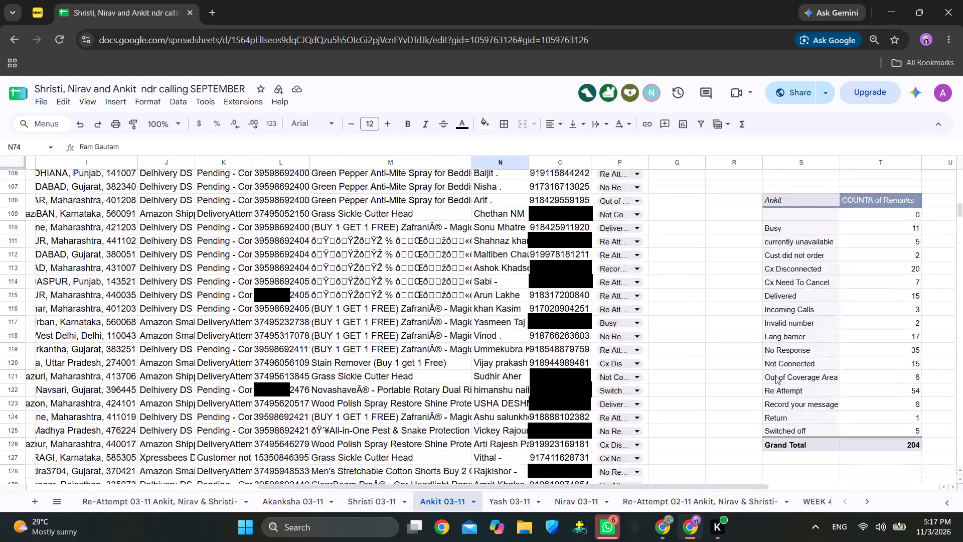
scroll(775, 375, up, 6)
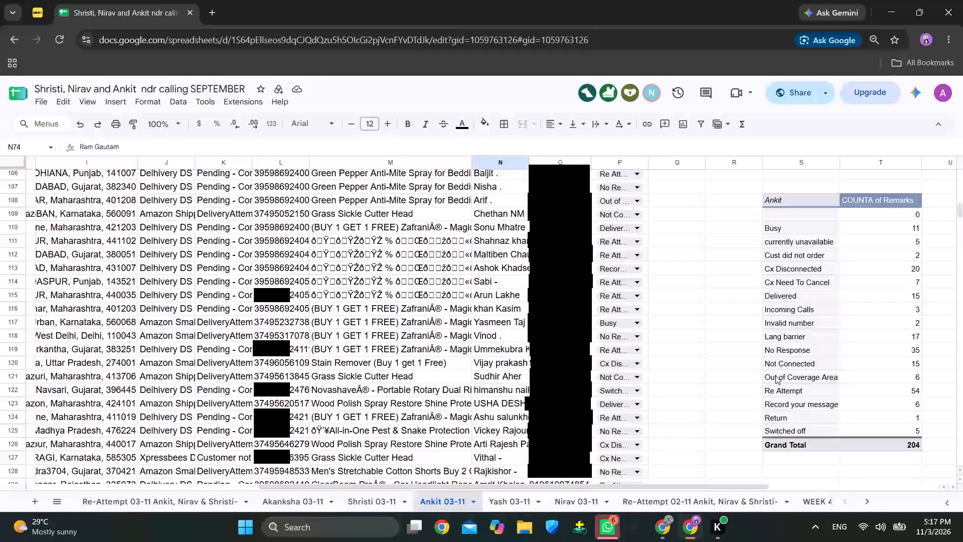
scroll(775, 375, up, 1)
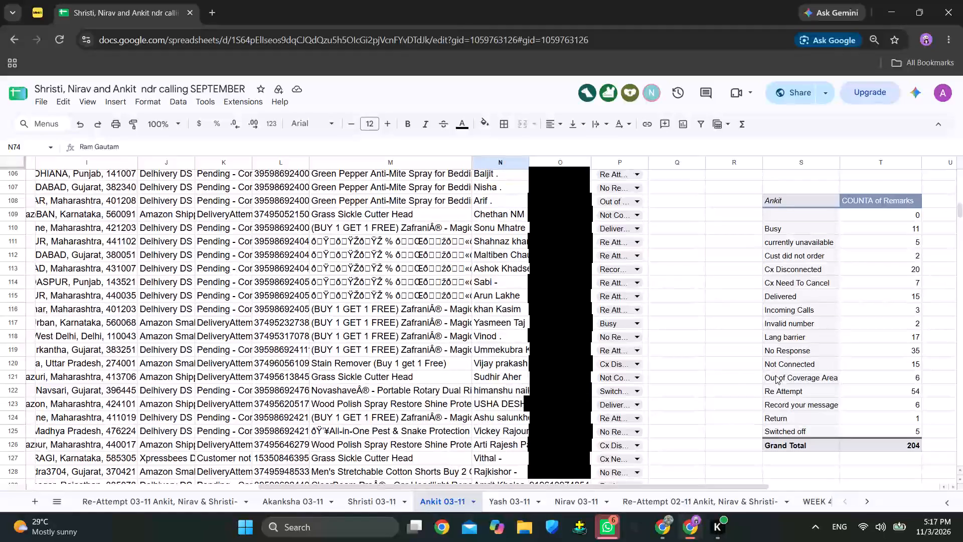
scroll(775, 375, up, 3)
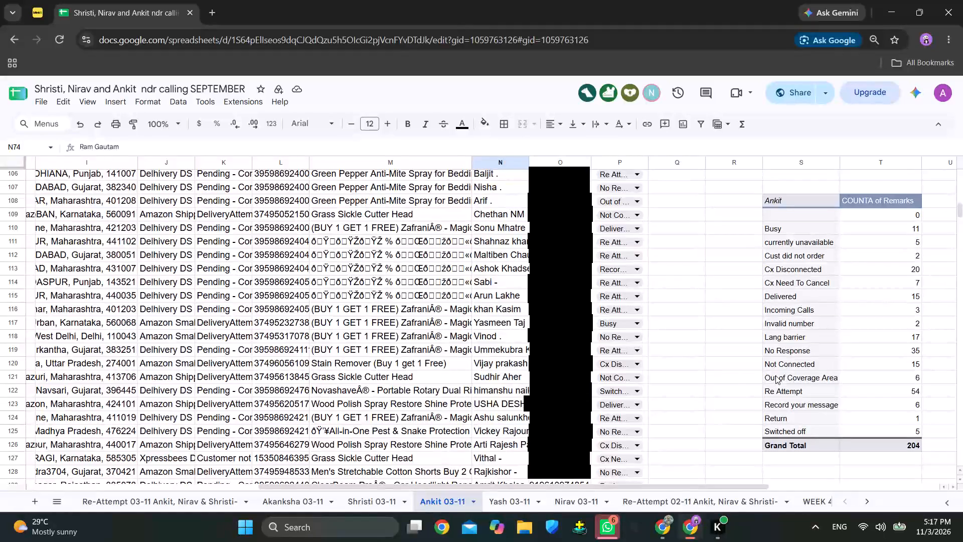
scroll(775, 375, up, 1)
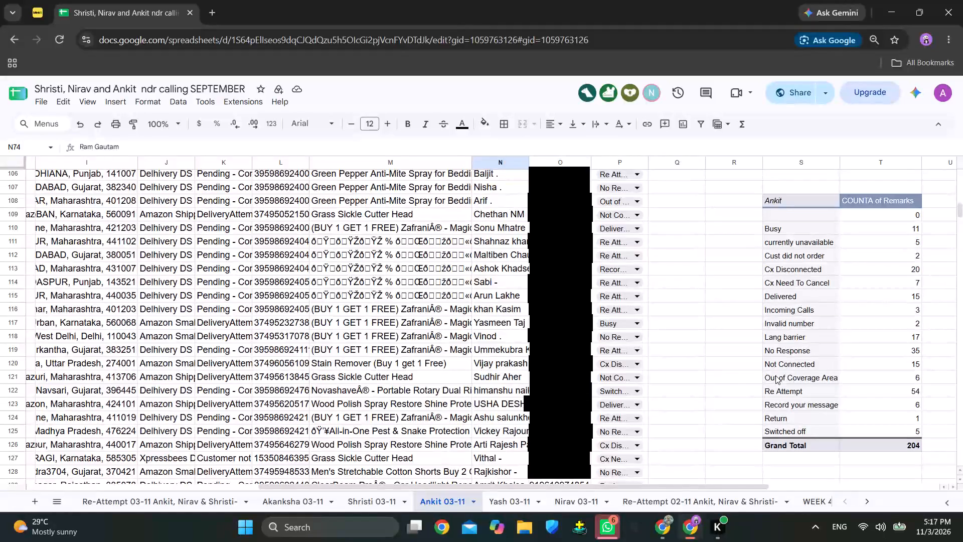
Set the remark for the order in row 74 to Not Connected and select the phone number in row 75.
scroll(775, 375, up, 2)
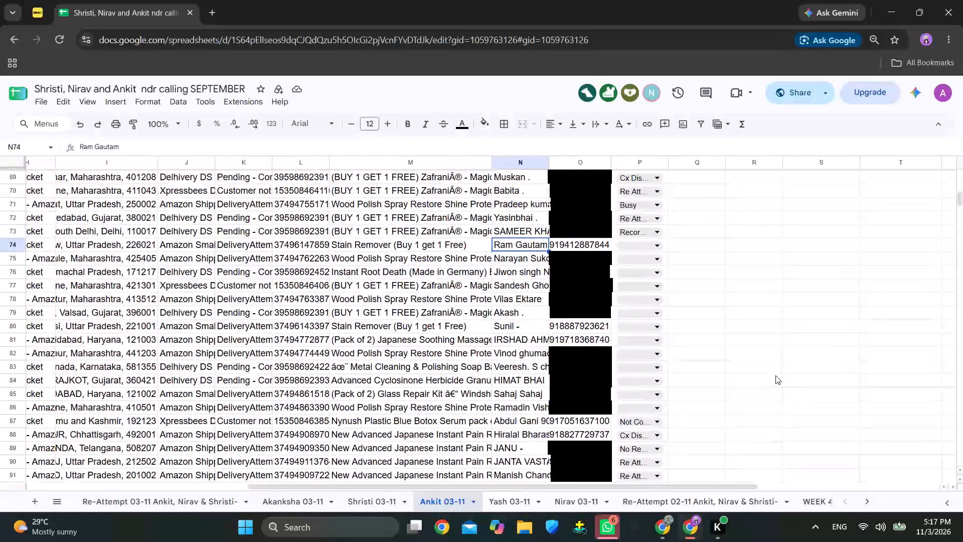
scroll(775, 375, up, 1)
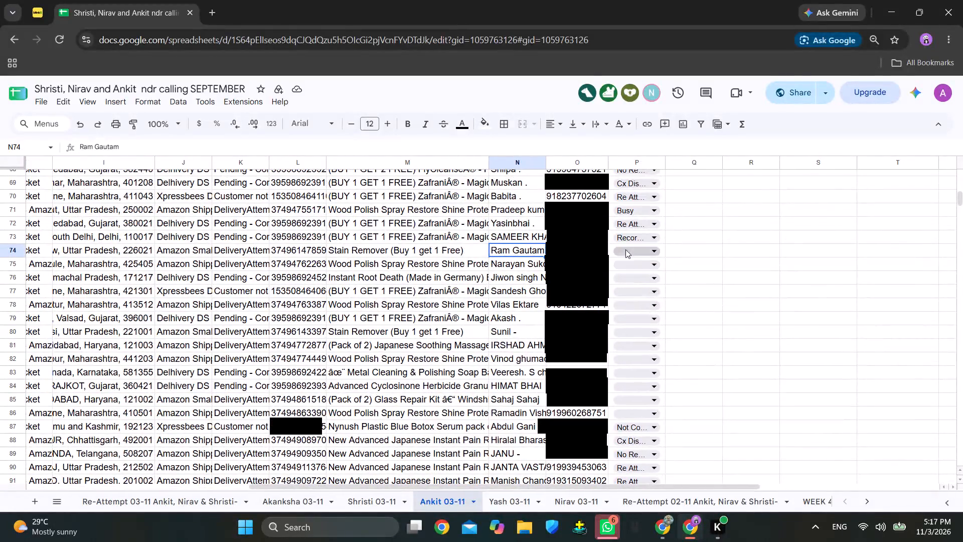
click(621, 251)
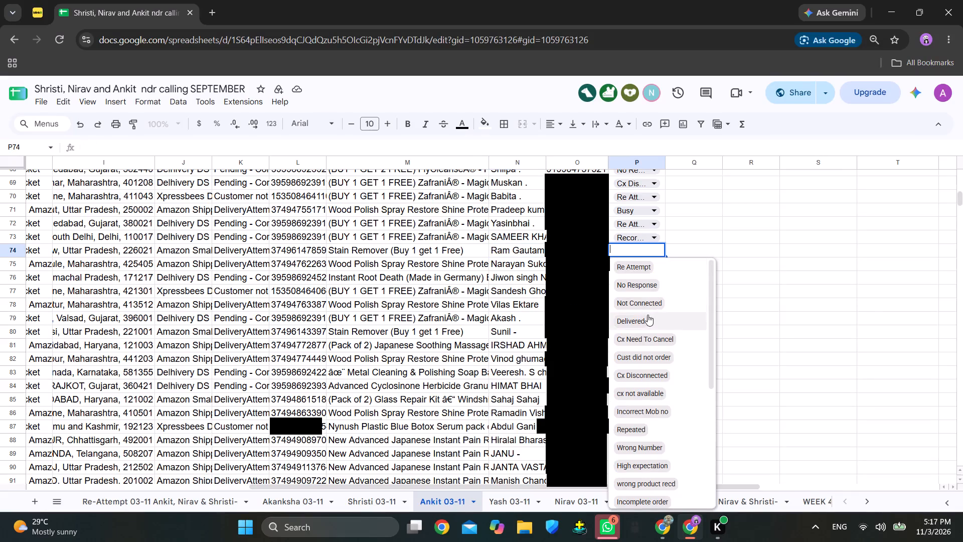
click(651, 306)
click(581, 263)
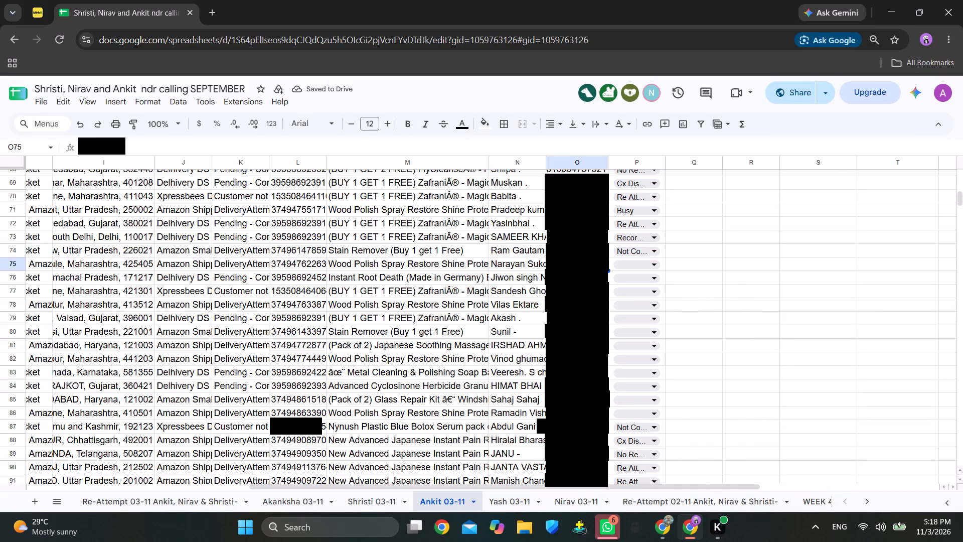
Switch to the YouTube window and browse the songs listed in the KALYANI mix.
click(665, 527)
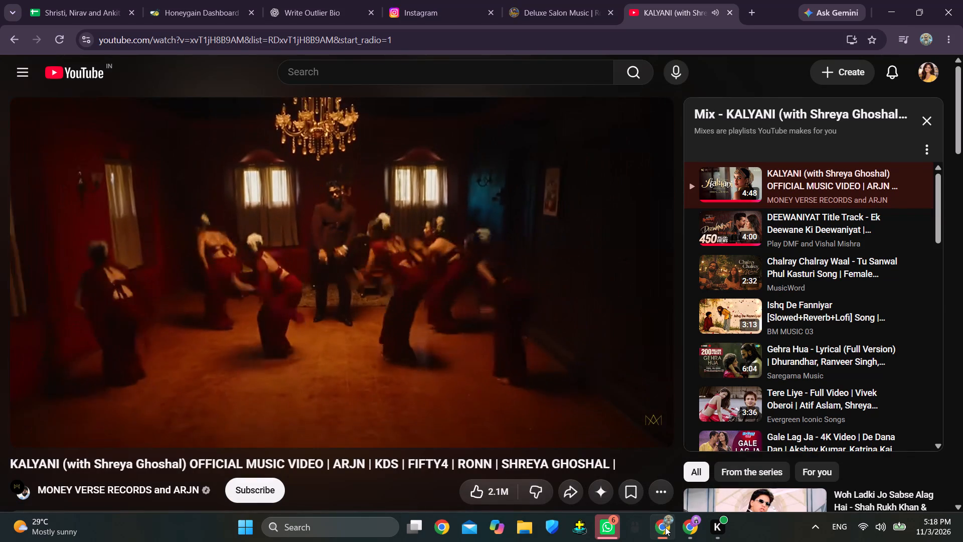
scroll(796, 377, down, 1)
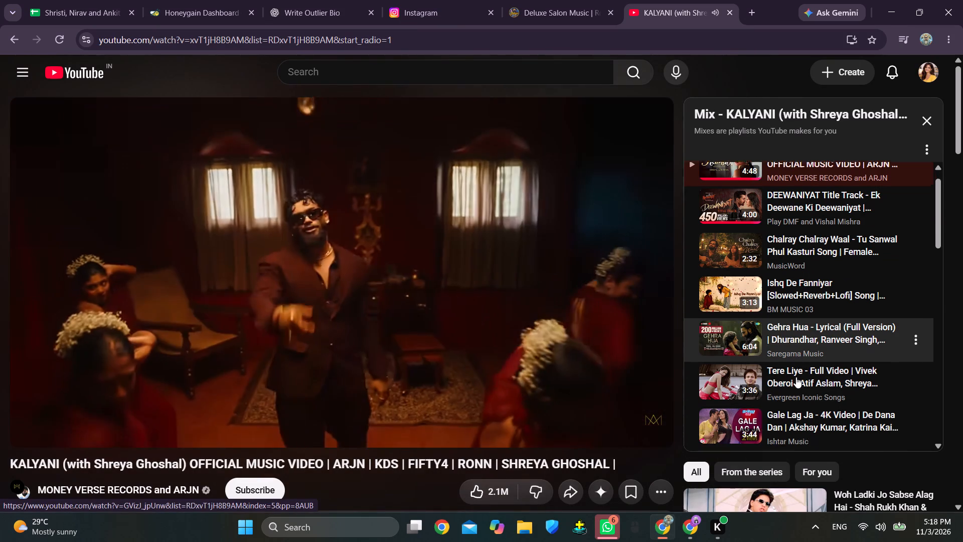
scroll(796, 377, down, 6)
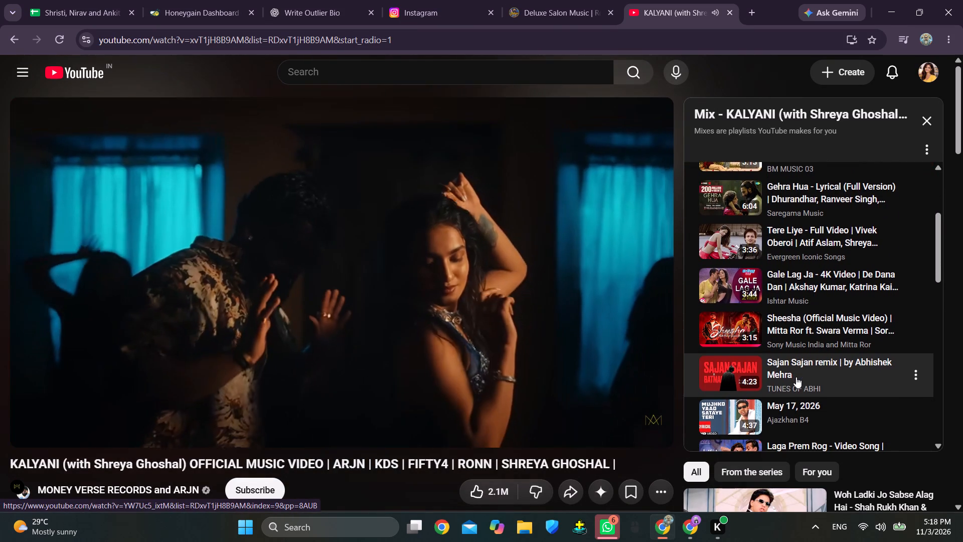
scroll(796, 377, down, 2)
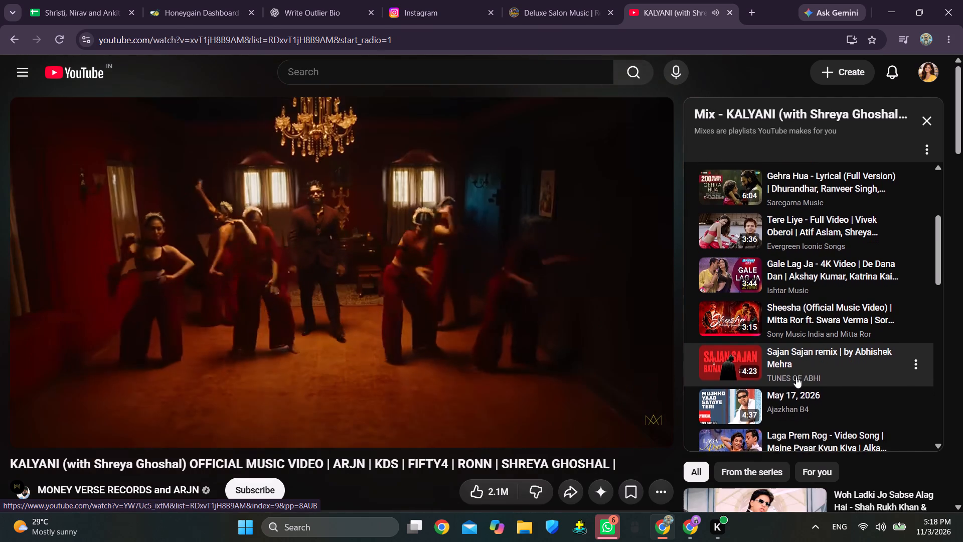
scroll(796, 377, down, 2)
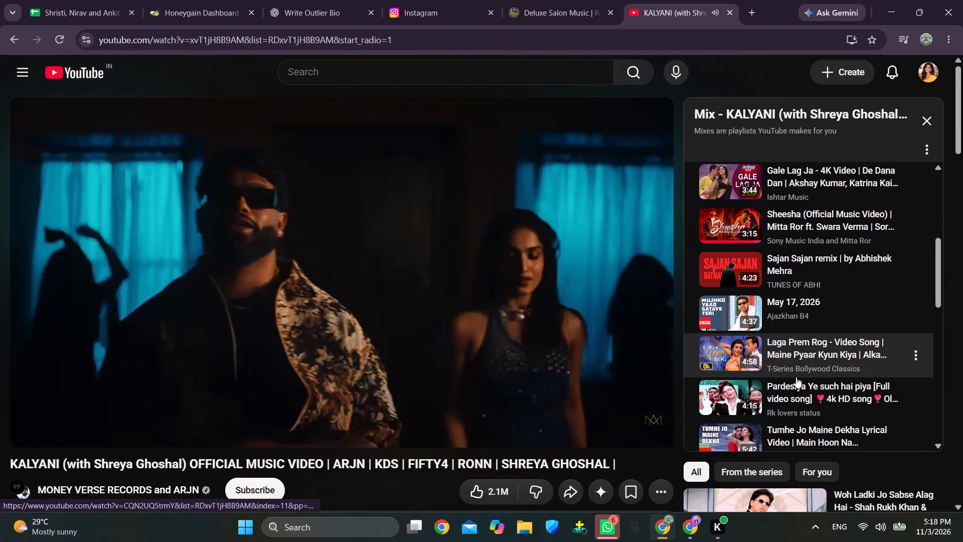
scroll(796, 377, down, 2)
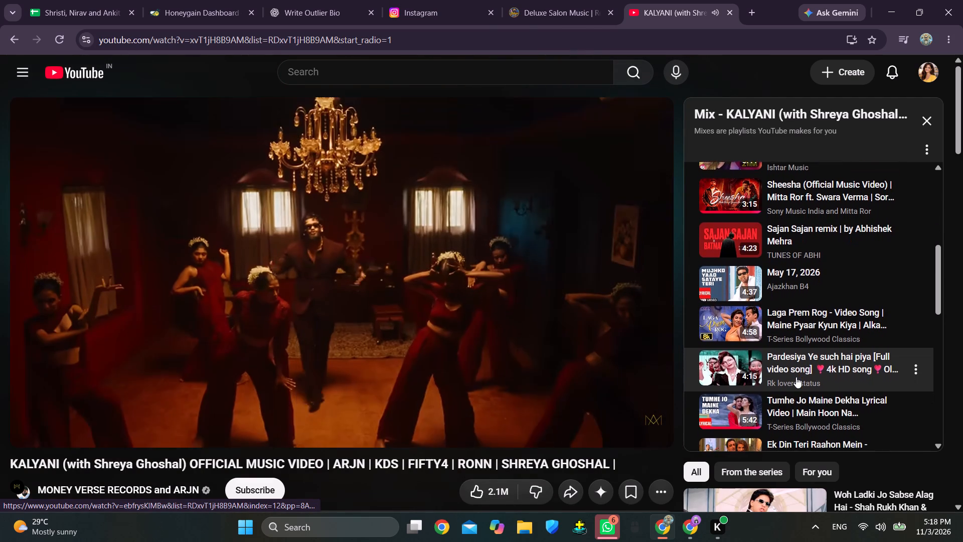
scroll(796, 377, down, 1)
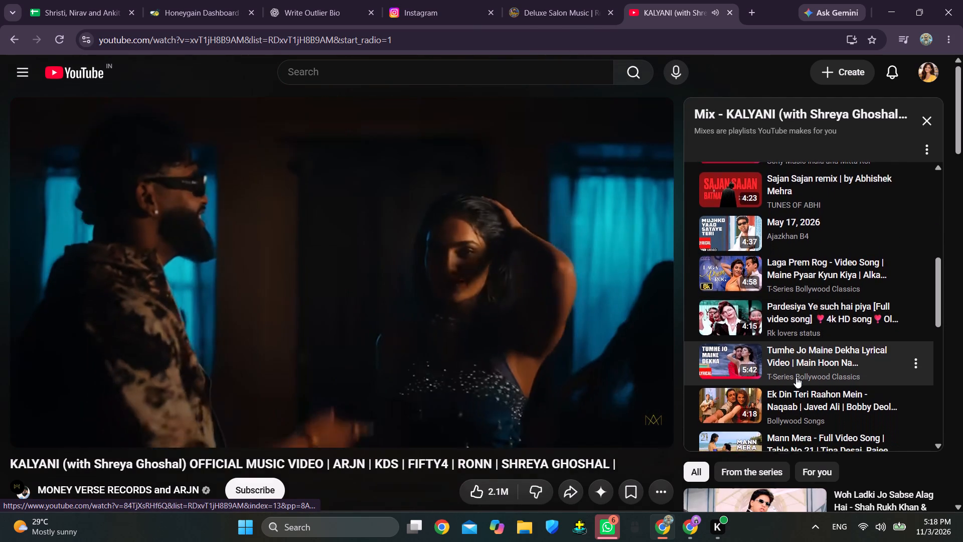
scroll(796, 377, down, 1)
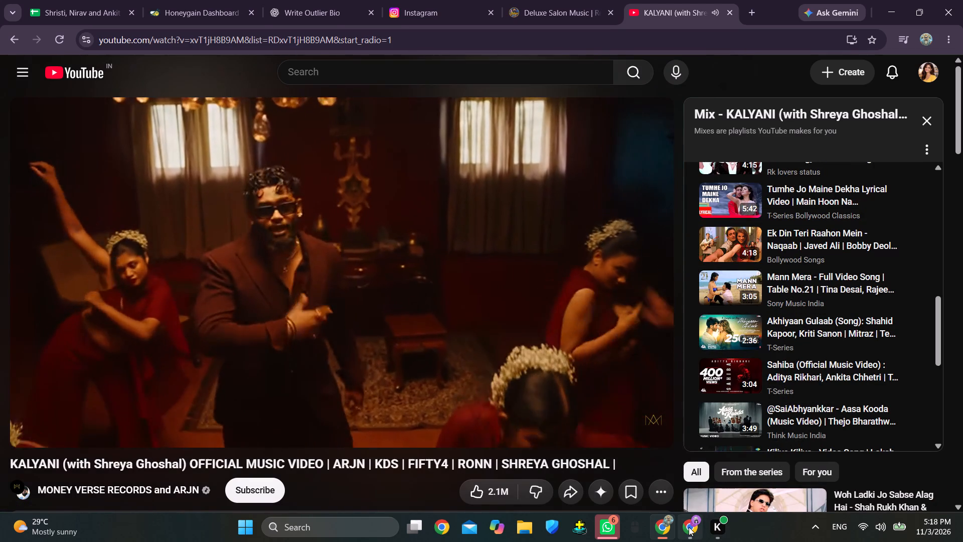
Back in the Ankit 03-11 sheet, set the row 75 order's remark to No Response and select the phone number in row 76.
click(689, 527)
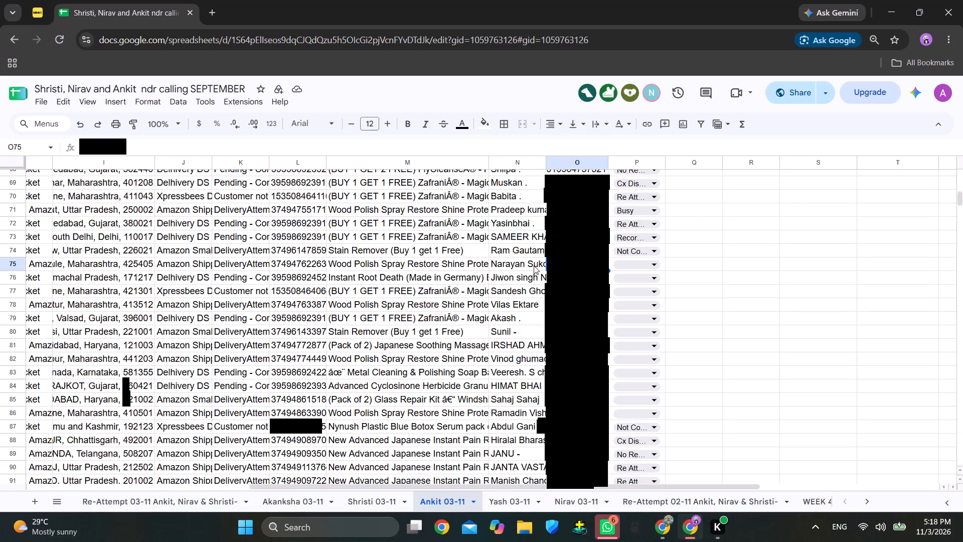
click(534, 265)
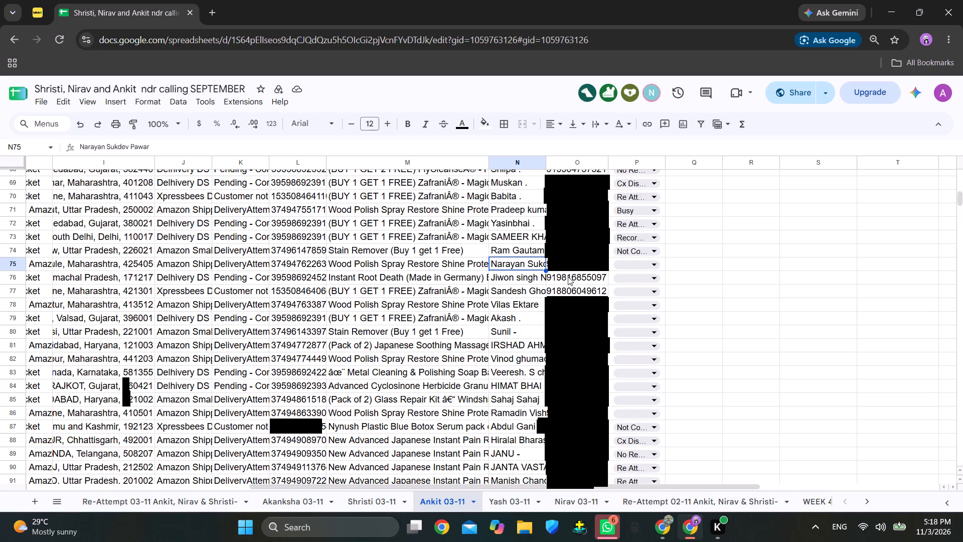
click(626, 266)
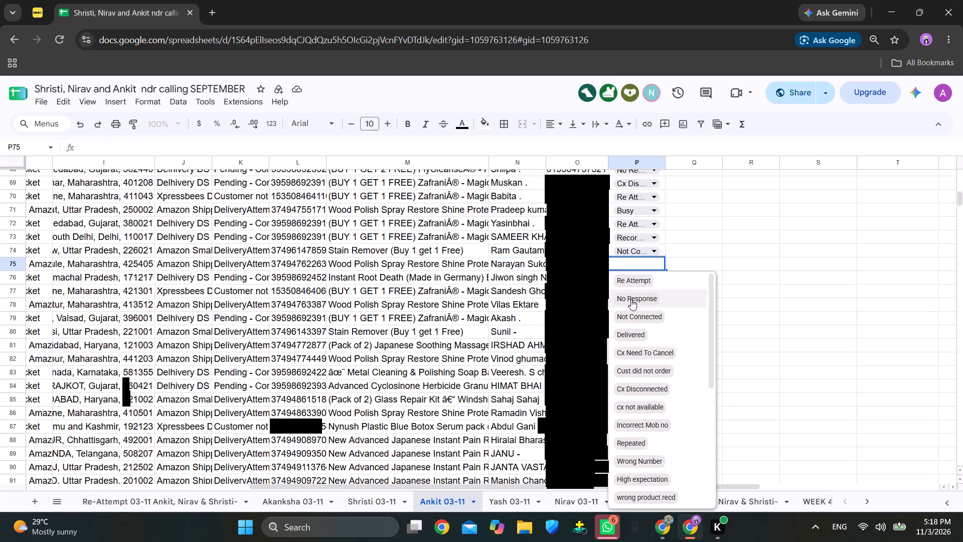
click(631, 299)
click(579, 277)
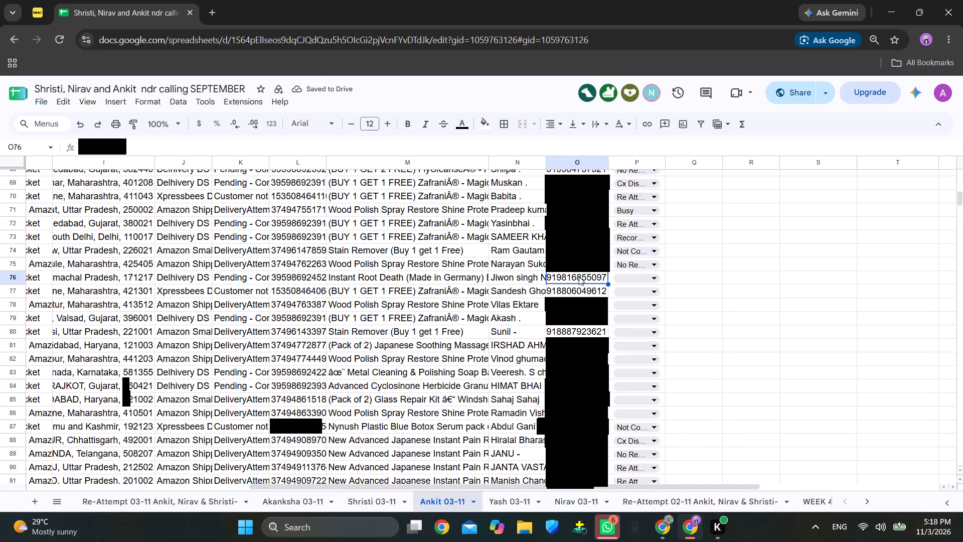
Review the remarks on the Akanksha, Shristi and Yash 03-11 sheets, and return to the customer name in row 76 of Ankit 03-11.
click(308, 506)
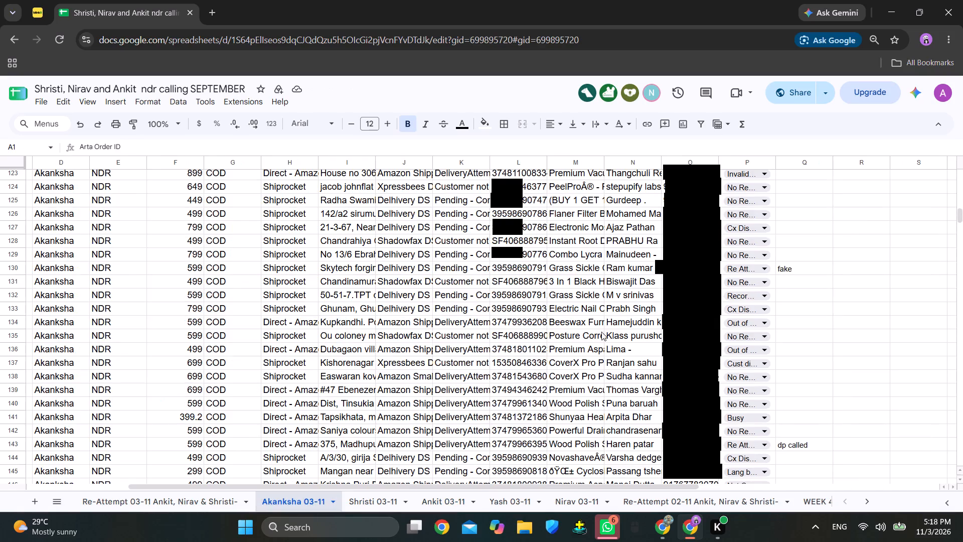
scroll(615, 327, down, 3)
scroll(615, 327, up, 1)
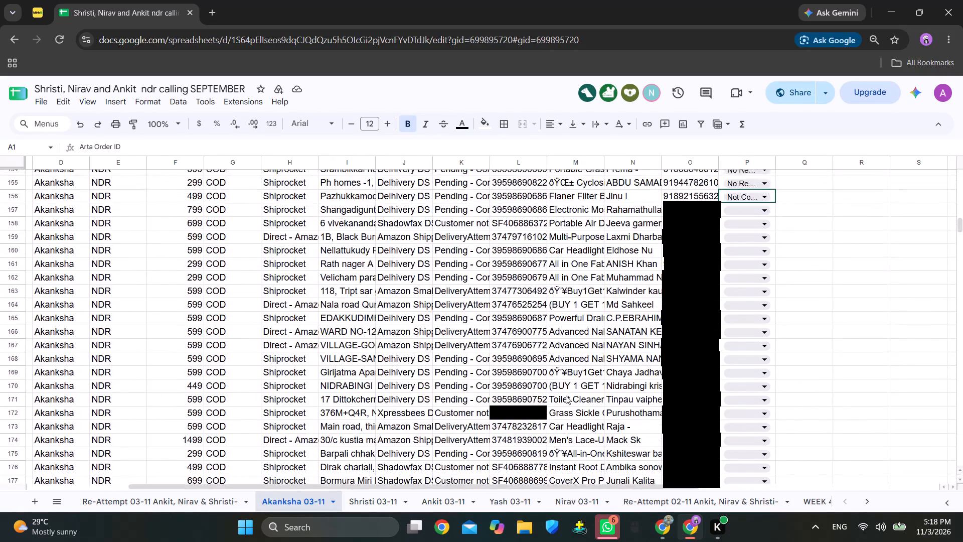
click(378, 507)
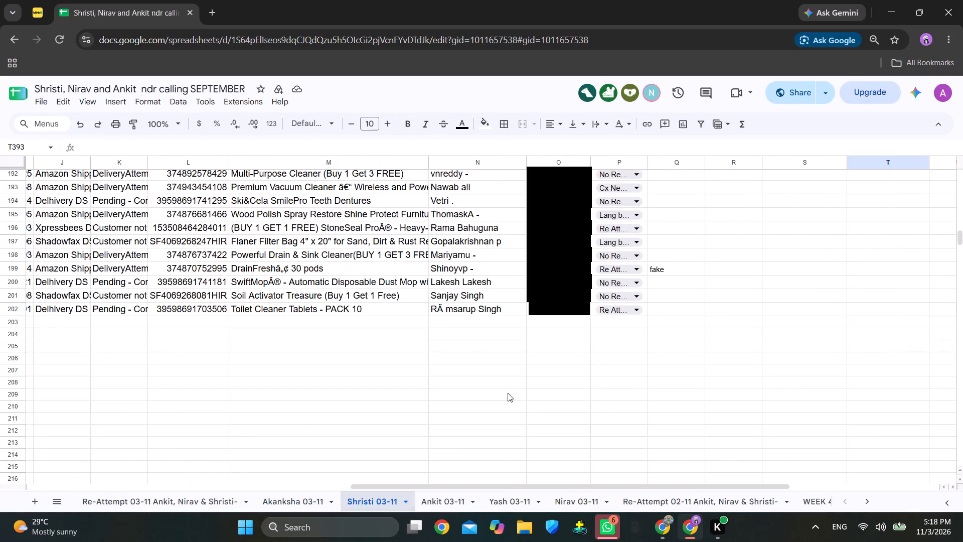
scroll(557, 367, up, 11)
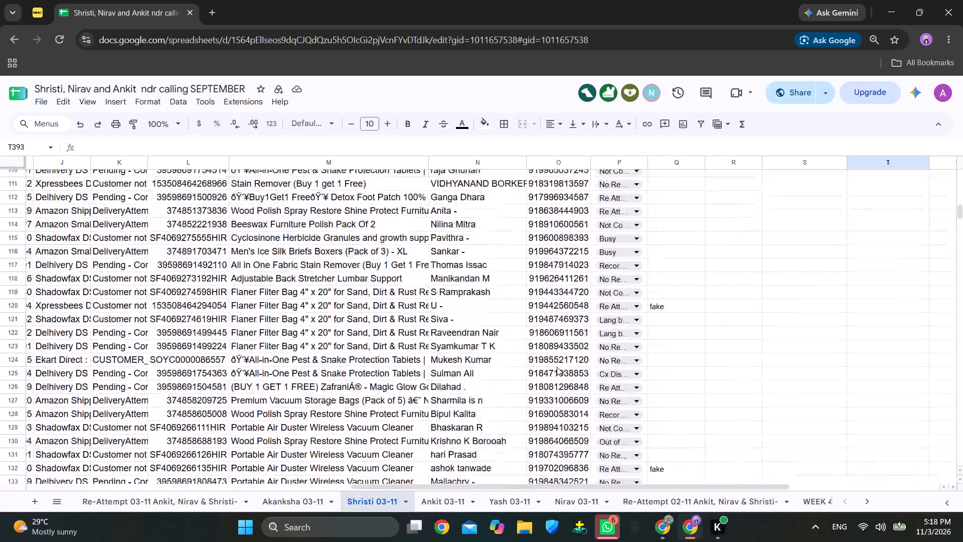
scroll(557, 367, up, 6)
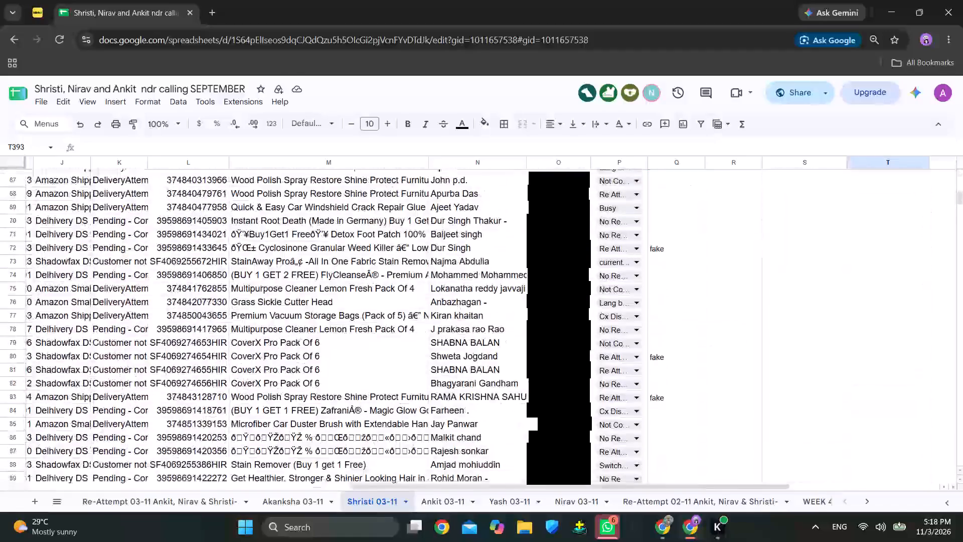
scroll(557, 367, up, 1)
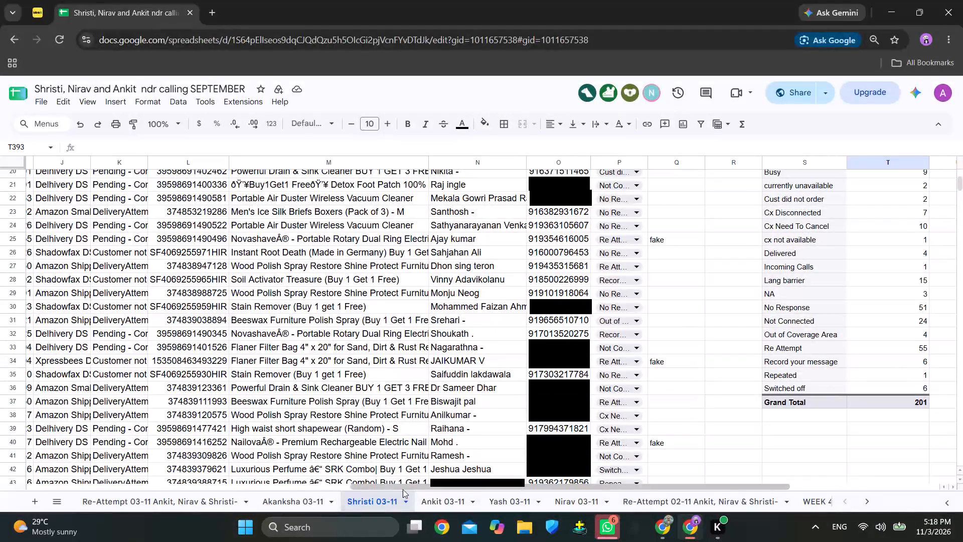
click(506, 501)
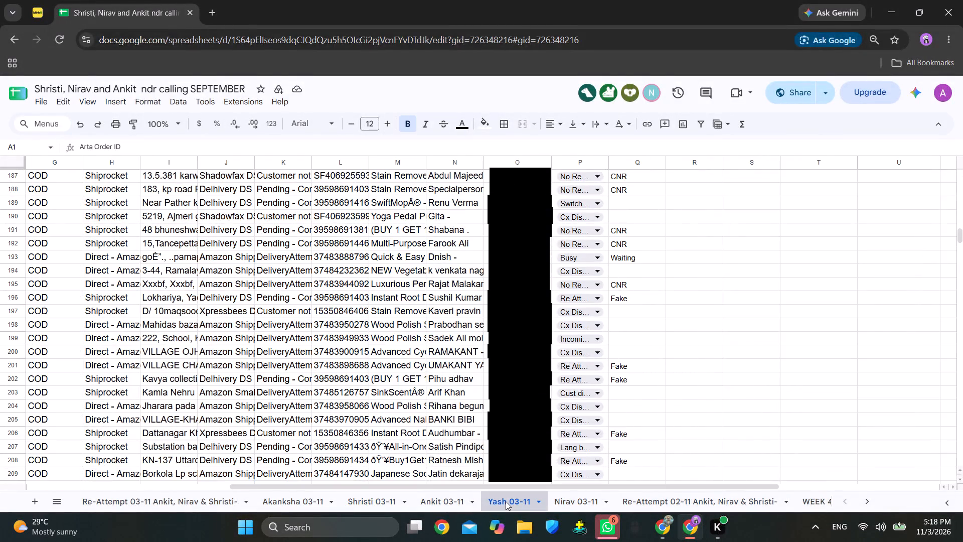
scroll(593, 366, down, 5)
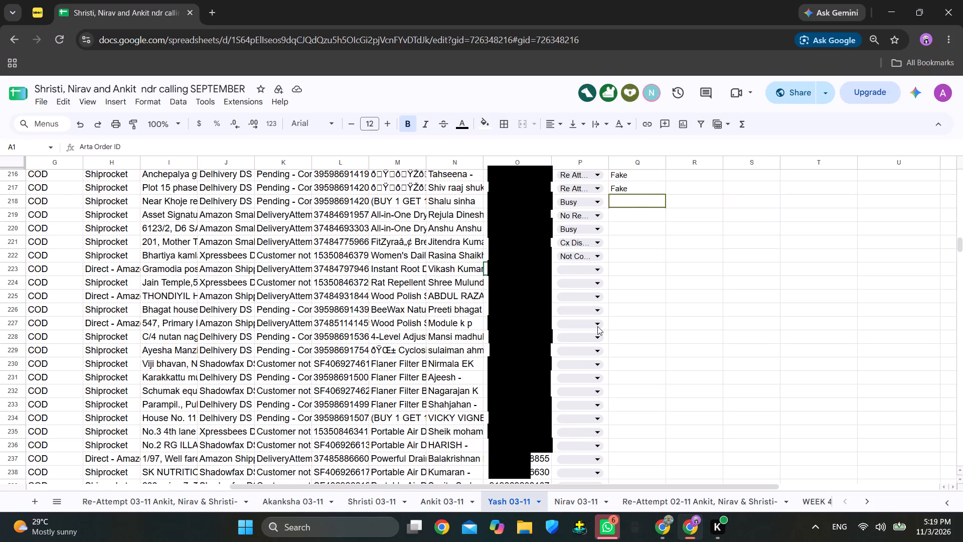
click(444, 508)
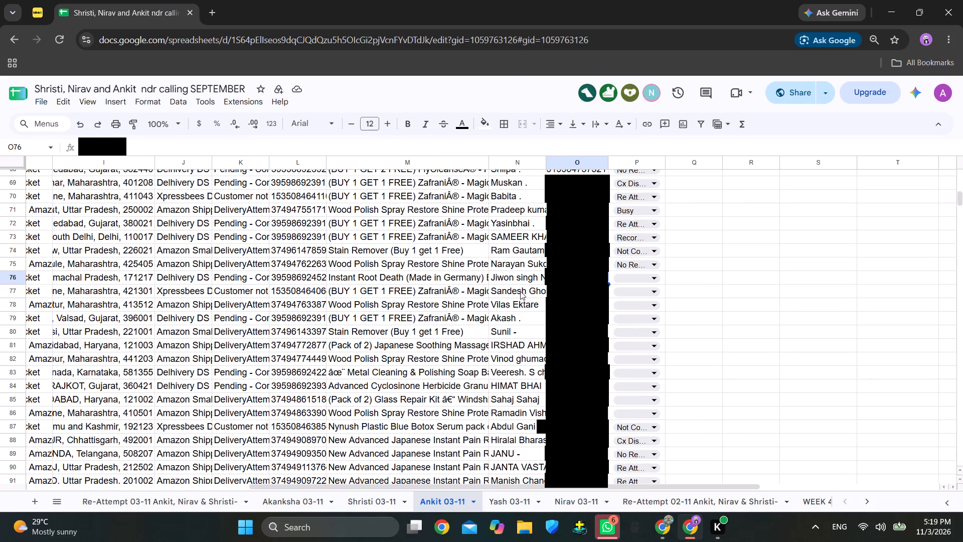
click(525, 276)
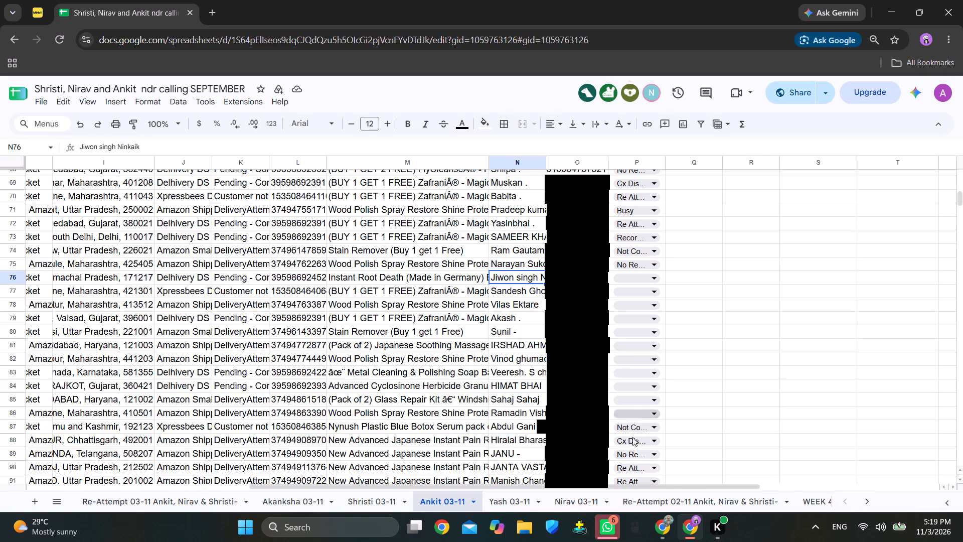
Switch to the YouTube window and play Mann Mera - Full Video Song from the KALYANI mix.
click(670, 525)
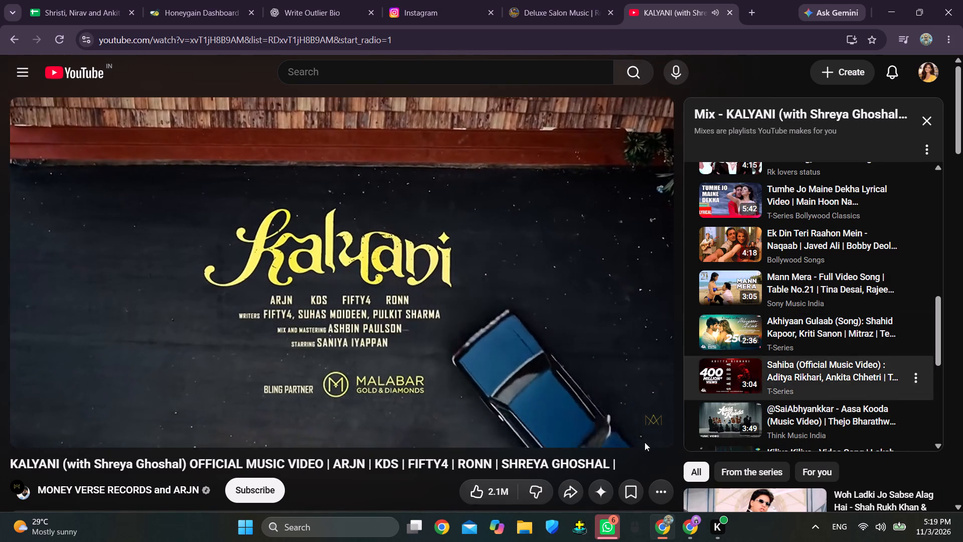
click(581, 413)
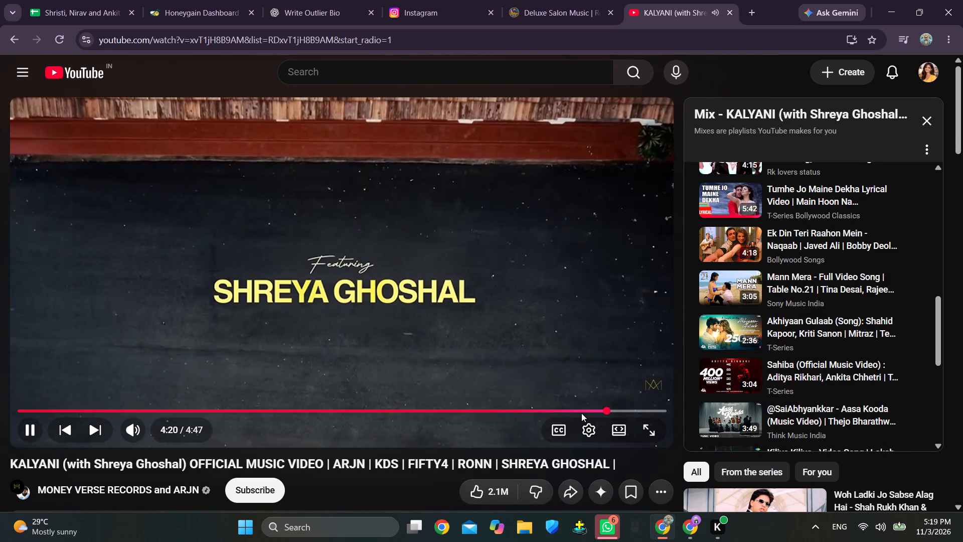
click(573, 412)
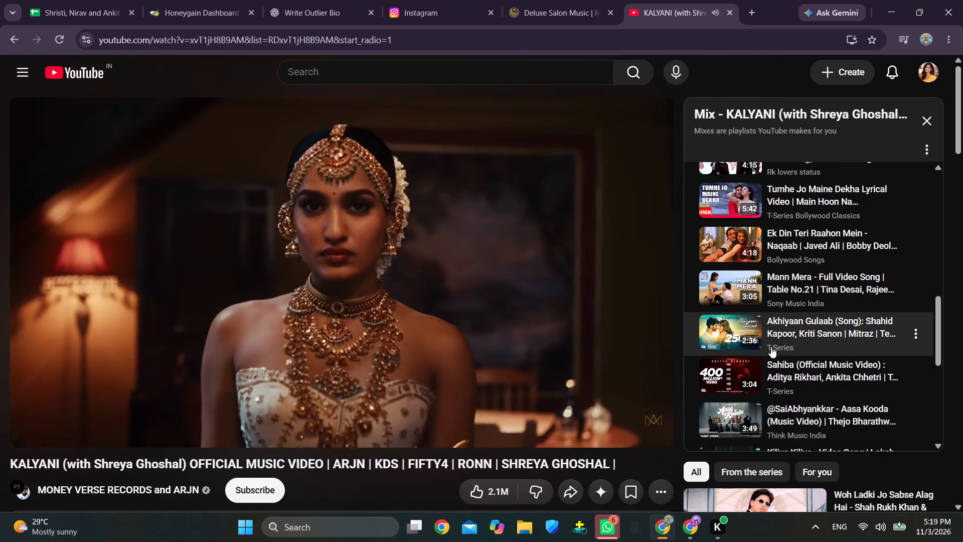
click(803, 293)
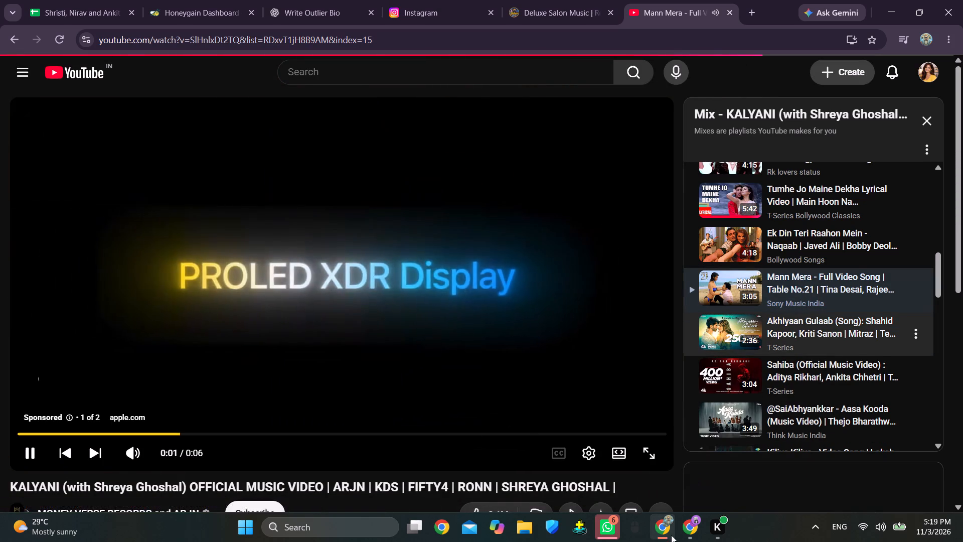
Back in the Ankit 03-11 sheet, set the row 76 order's remark to Re Attempt and select the phone number in row 77.
click(687, 521)
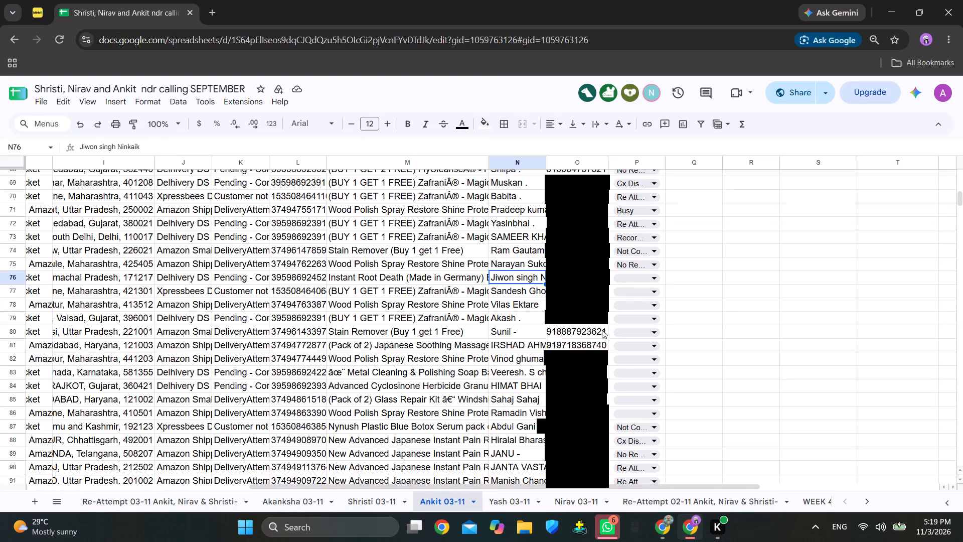
click(650, 276)
click(629, 295)
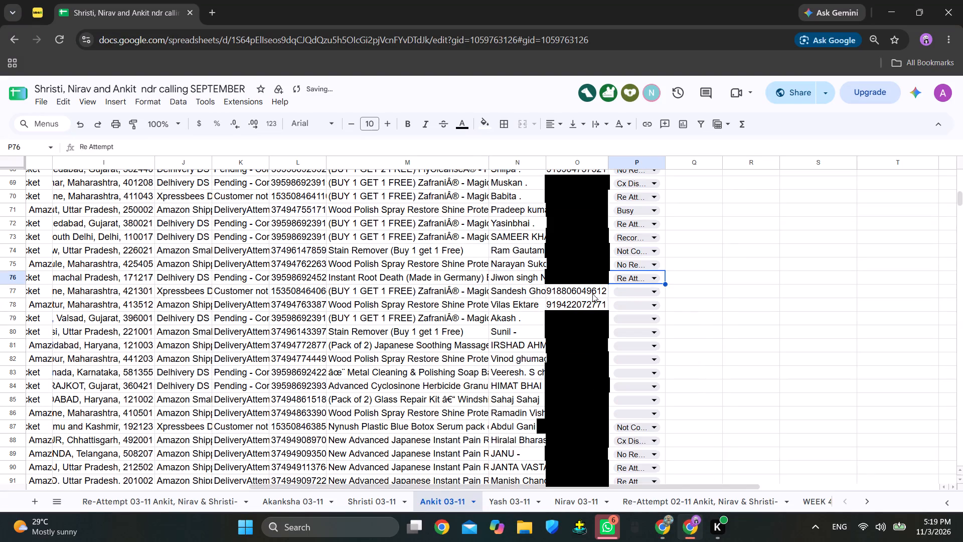
click(590, 294)
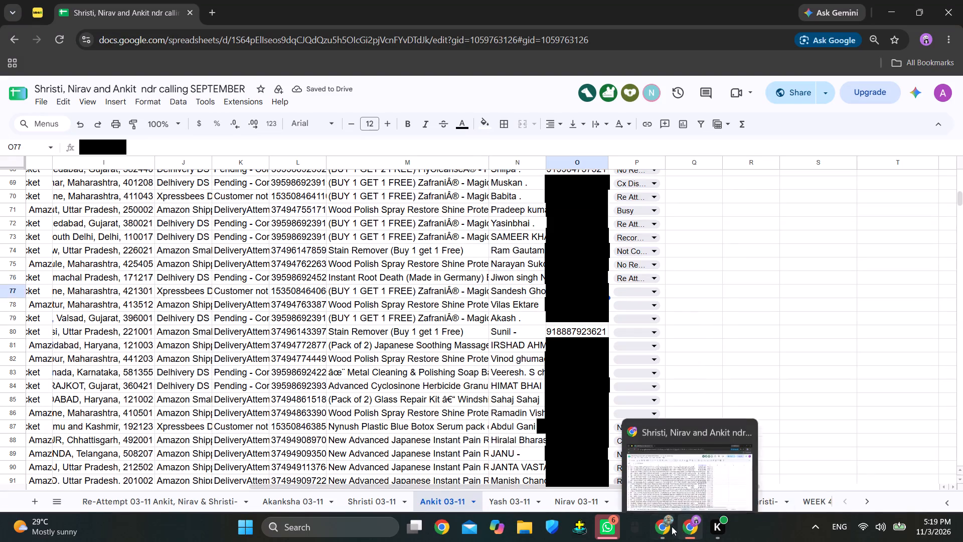
Switch to the YouTube window and skip the sponsored ad before the Mann Mera video.
click(666, 527)
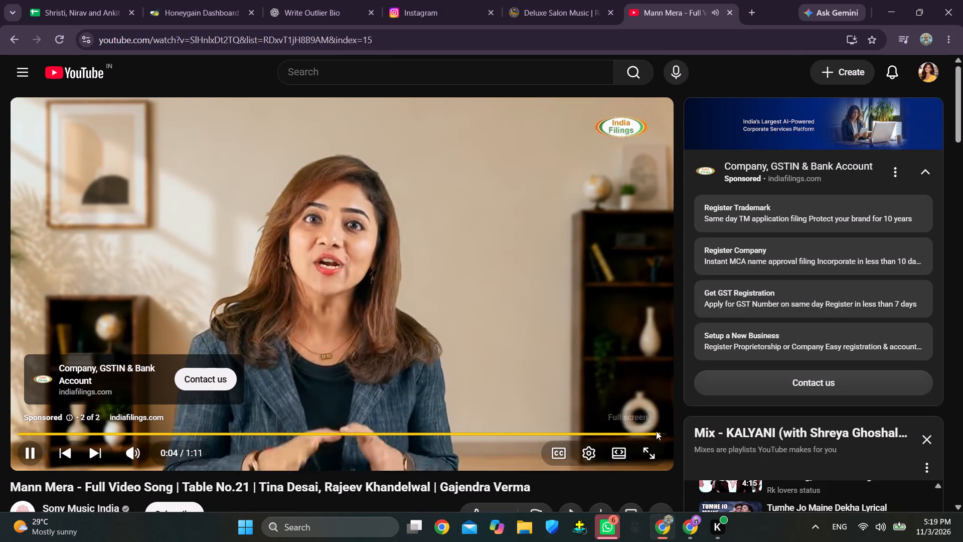
click(630, 409)
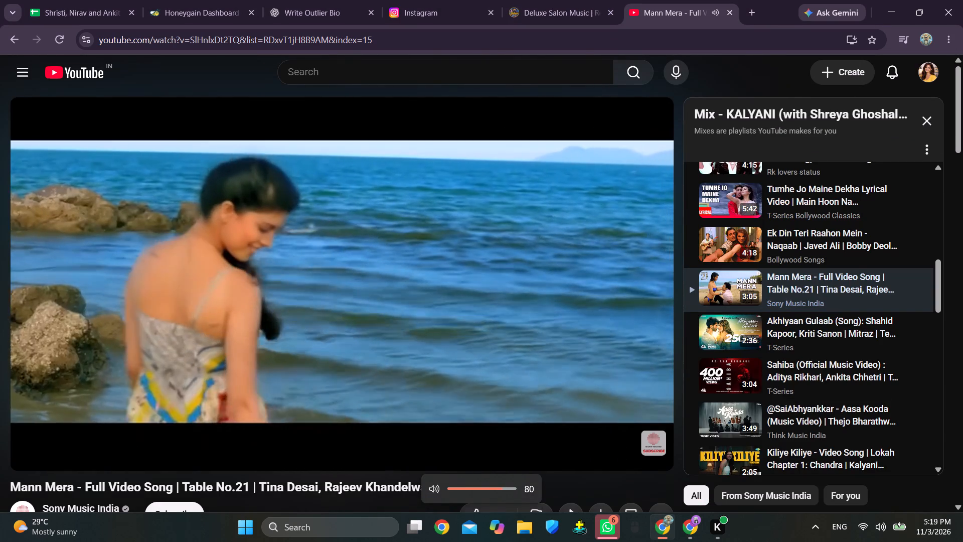
Switch to the Ankit 03-11 sheet window, select the customer name in row 77 and check the COUNTA of Remarks summary table.
click(695, 537)
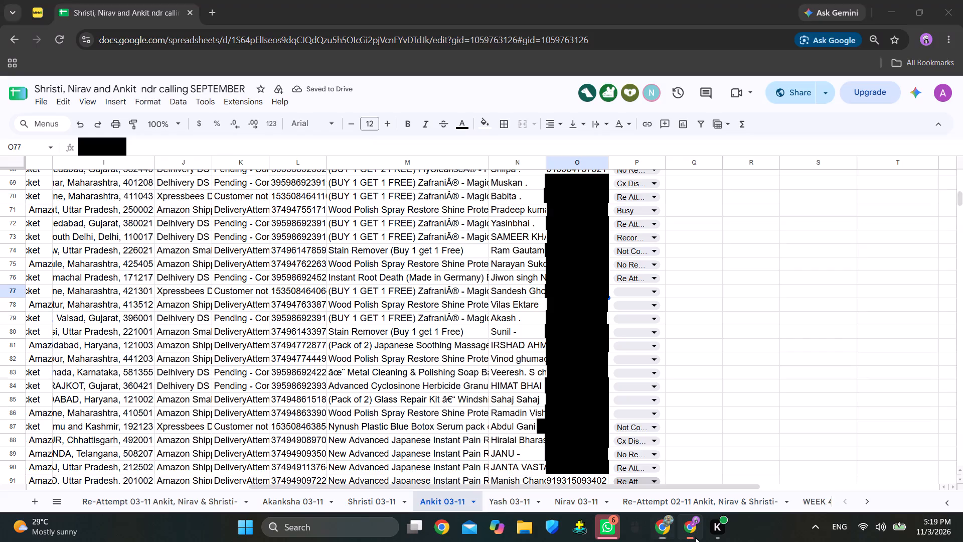
click(529, 289)
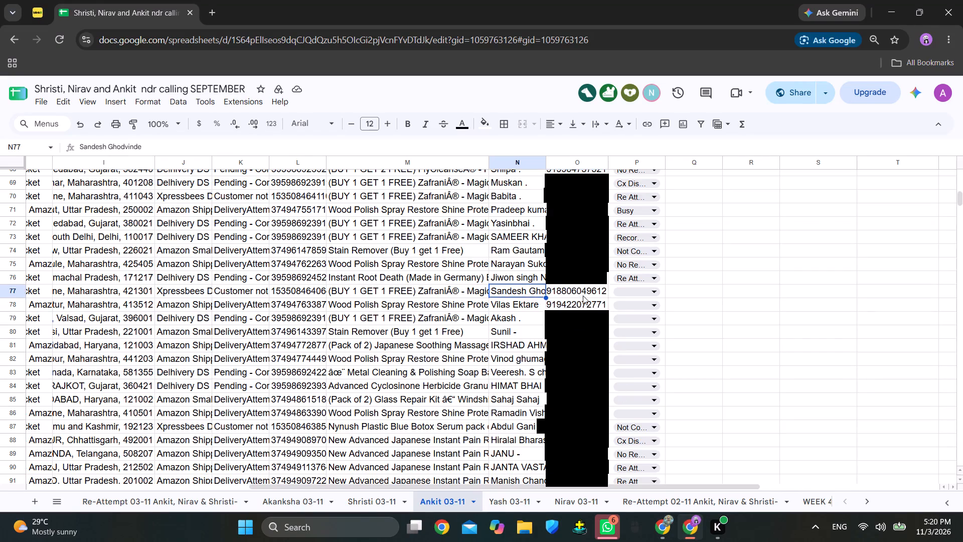
scroll(782, 373, down, 3)
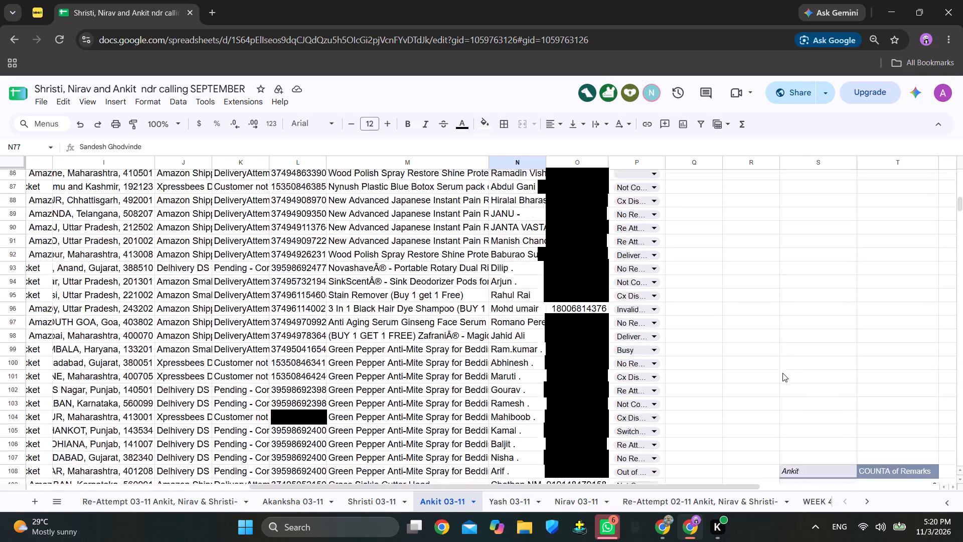
scroll(782, 373, up, 2)
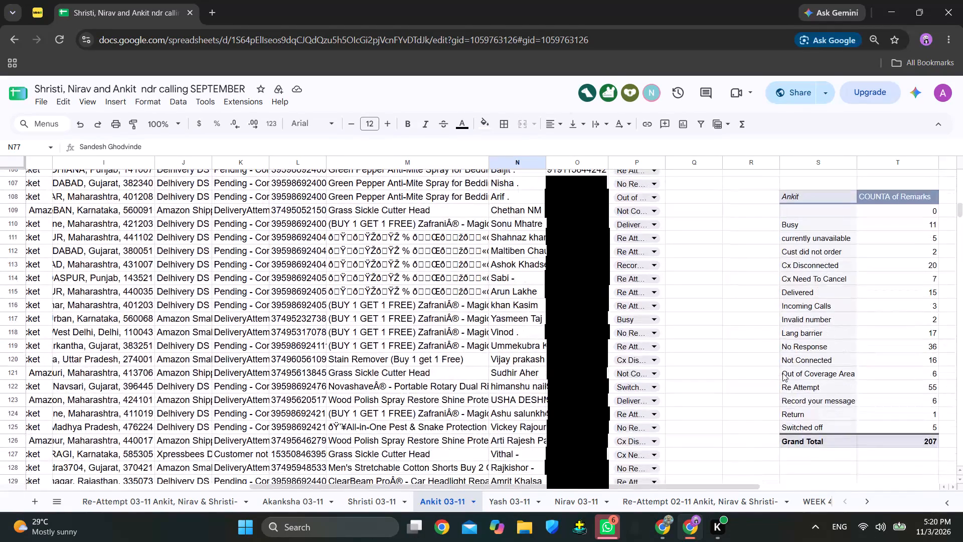
scroll(782, 373, up, 1)
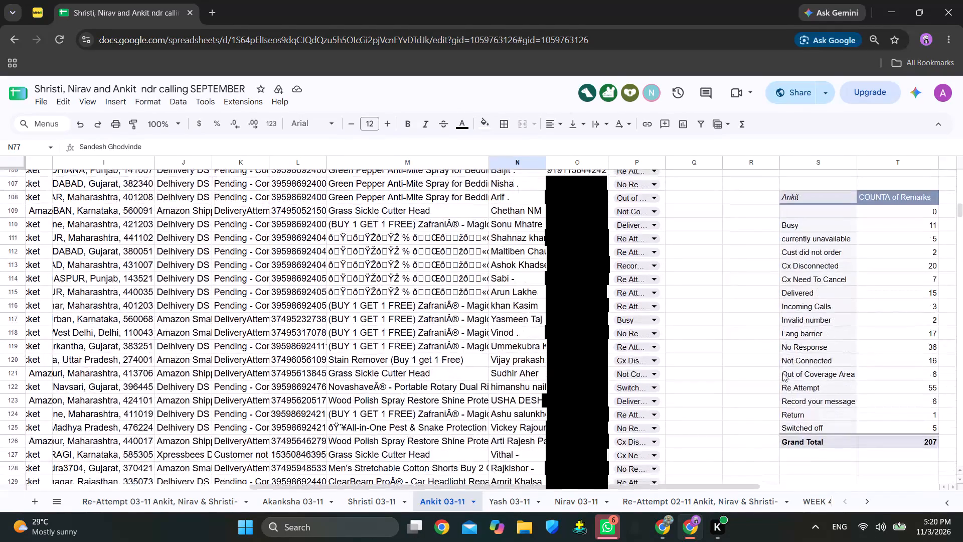
scroll(782, 373, up, 4)
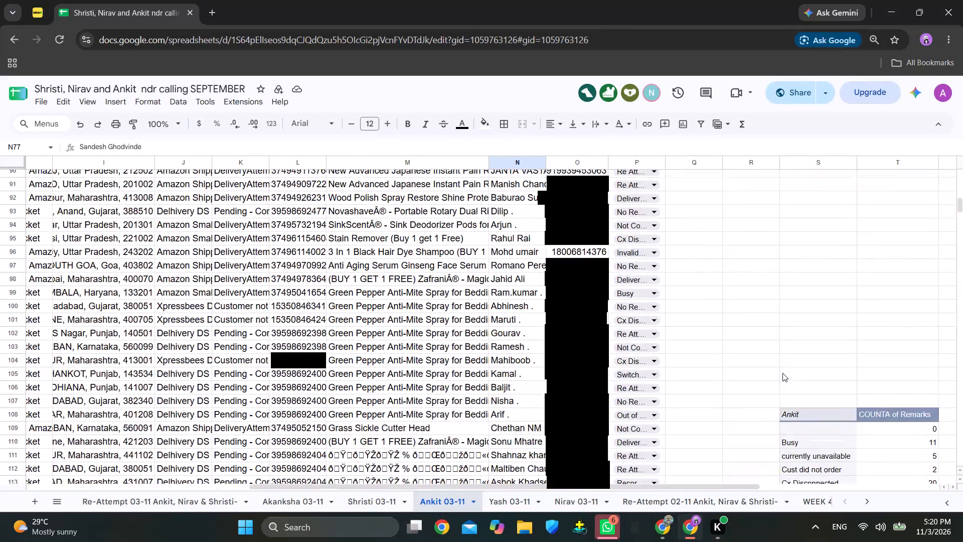
scroll(782, 373, down, 1)
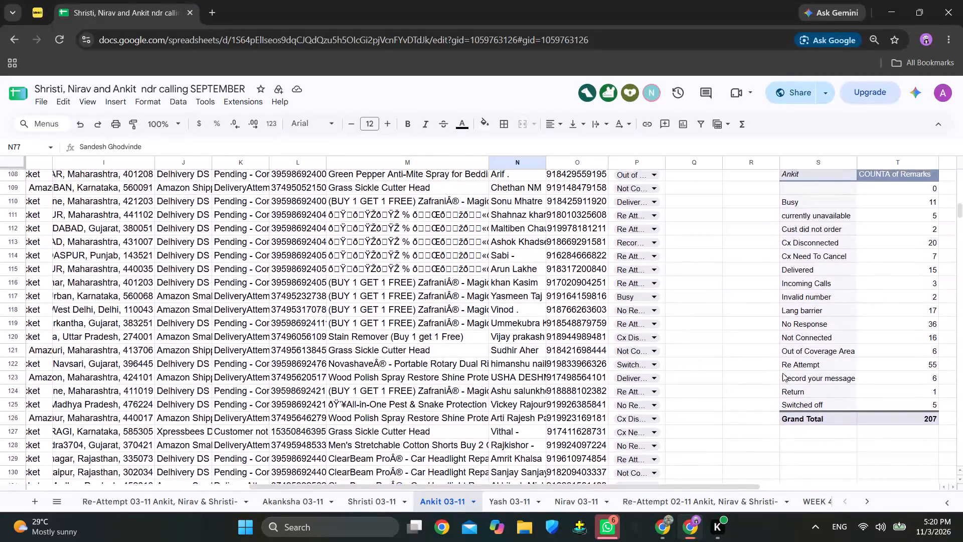
scroll(782, 373, down, 1)
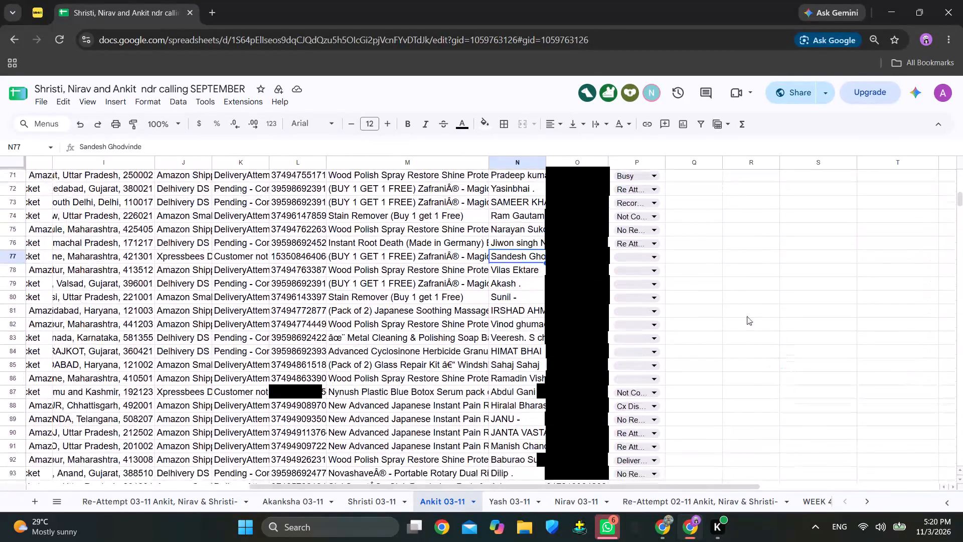
Set the row 77 order's remark to Switched off and select the phone number in row 78.
click(634, 259)
key(s)
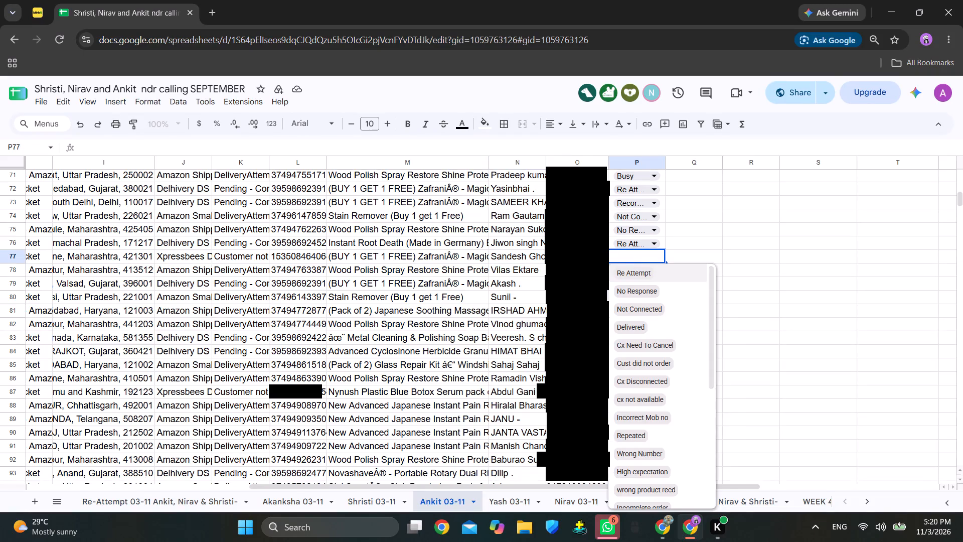
click(632, 270)
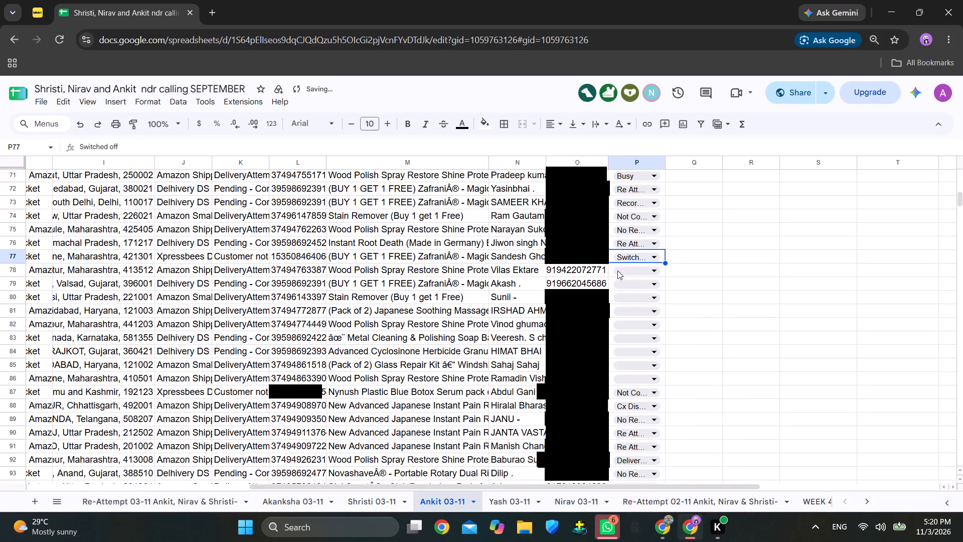
click(587, 270)
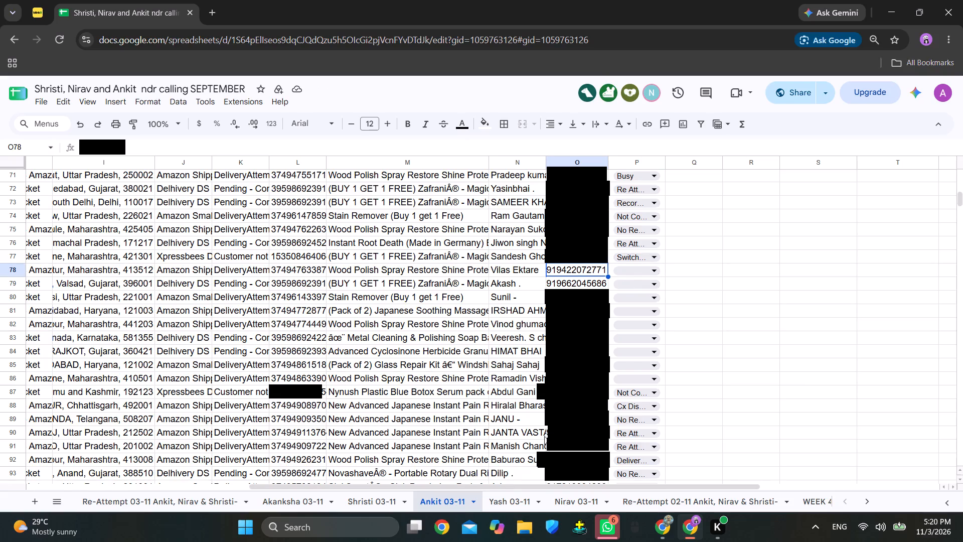
Glance at the Yash 03-11 sheet, and back in Ankit 03-11 review the COUNTA of Remarks summary table.
click(507, 495)
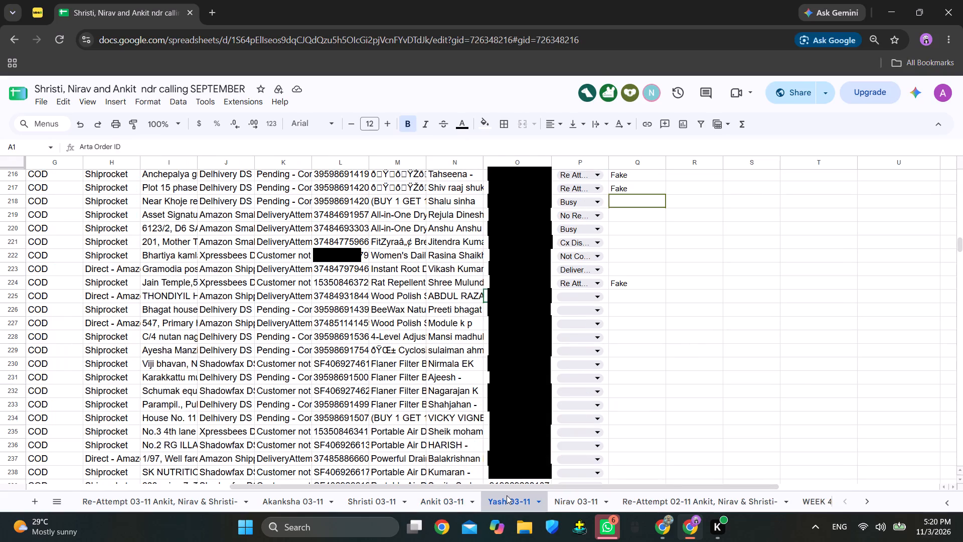
click(440, 501)
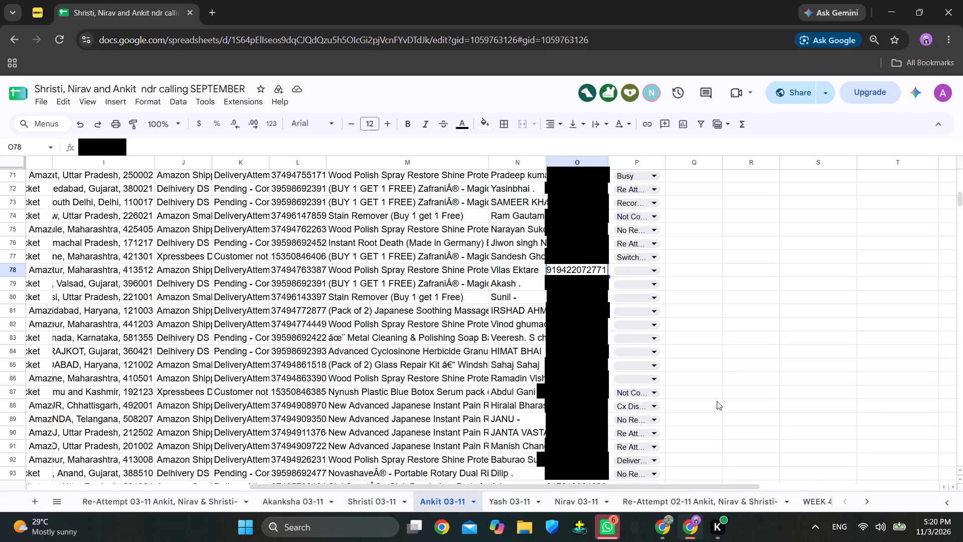
scroll(717, 401, down, 7)
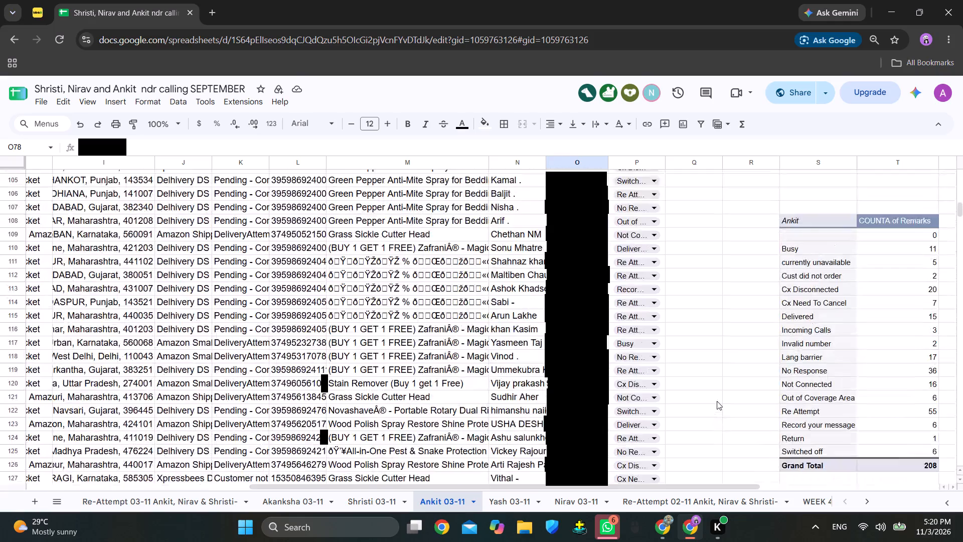
scroll(717, 401, up, 3)
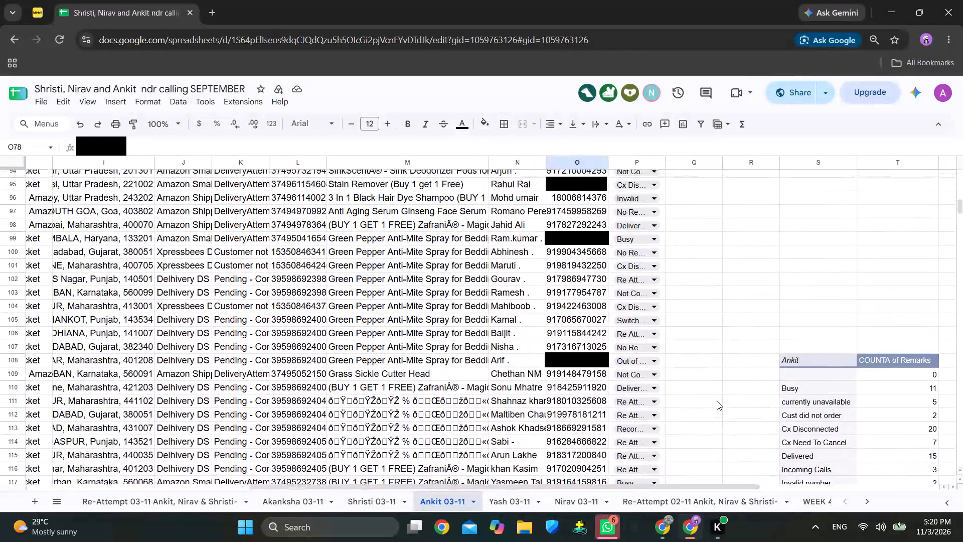
scroll(717, 401, up, 2)
scroll(717, 401, down, 2)
scroll(717, 401, up, 1)
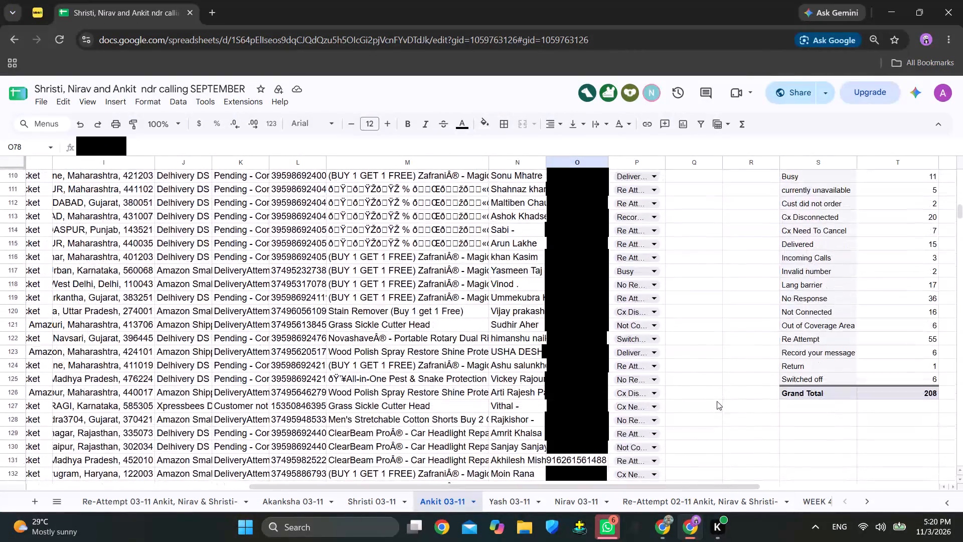
scroll(717, 401, up, 2)
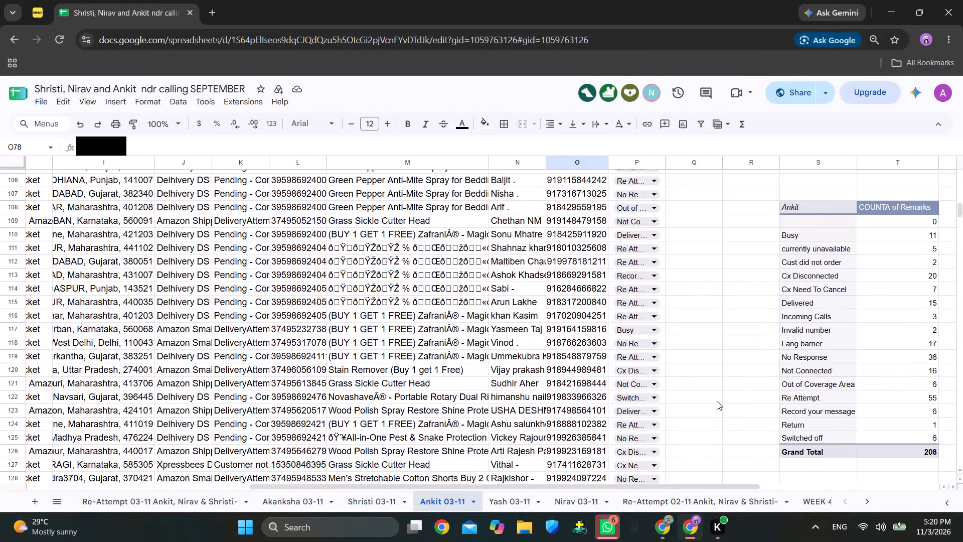
scroll(717, 401, up, 3)
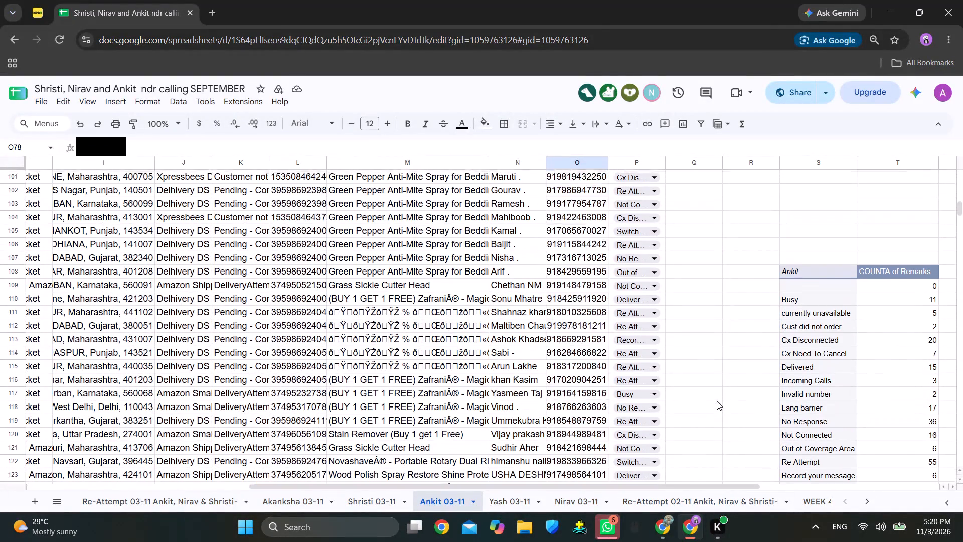
scroll(717, 401, up, 1)
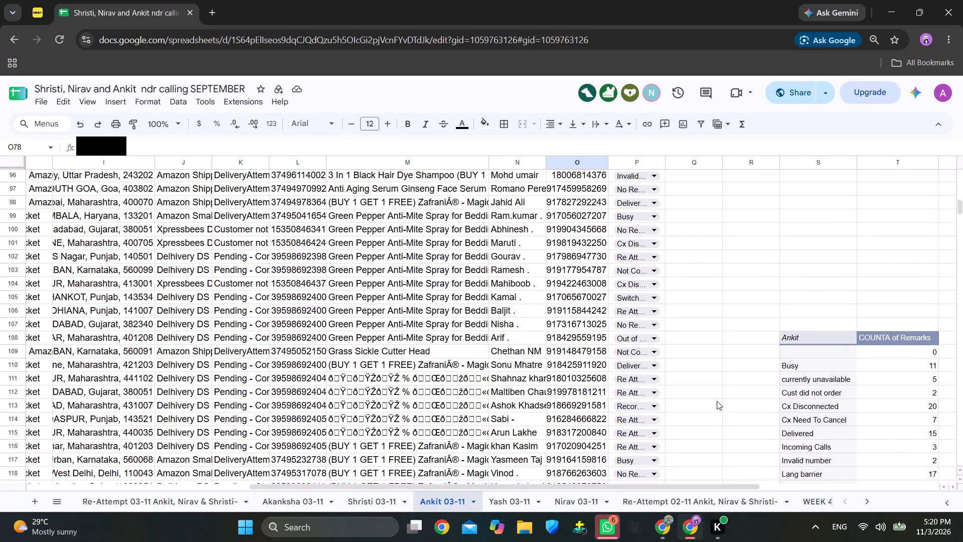
scroll(717, 401, up, 3)
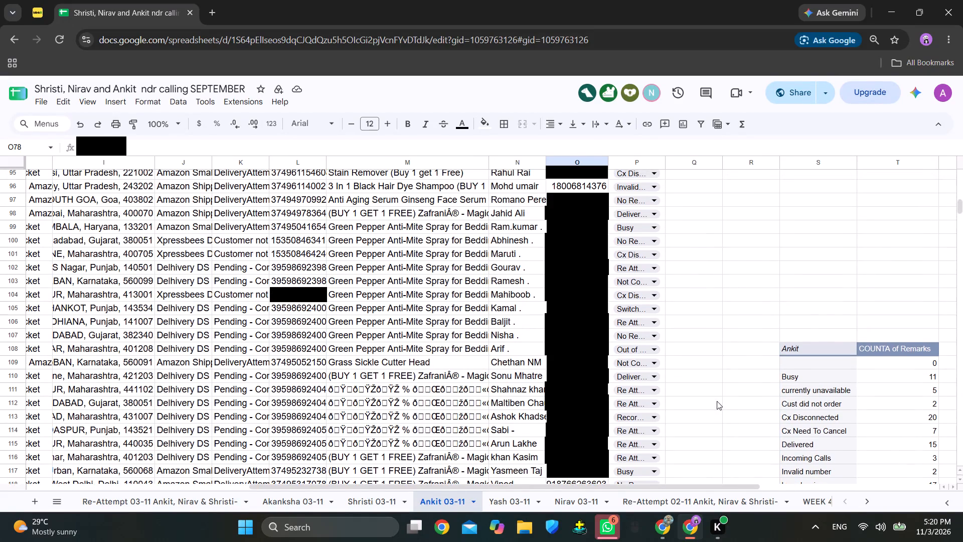
scroll(717, 401, up, 4)
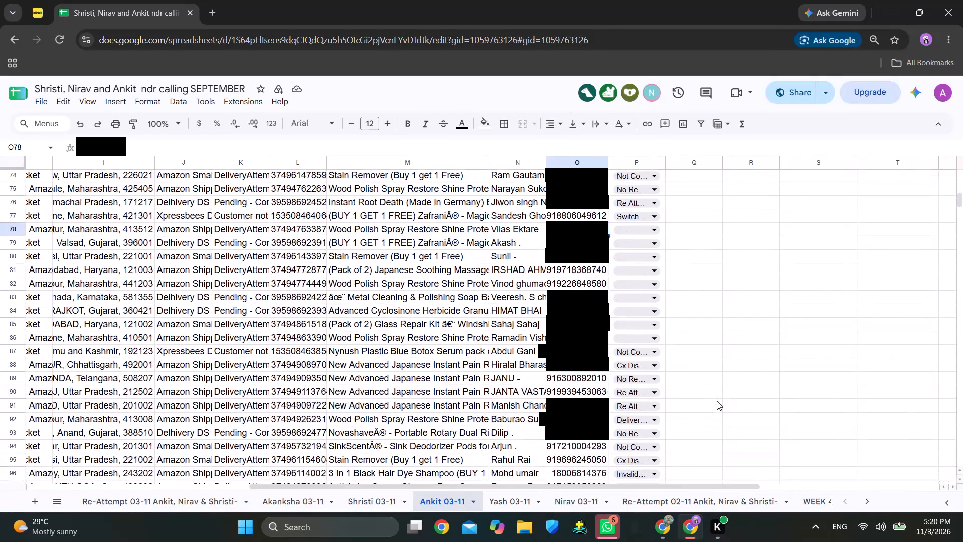
Set the remark of the row 78 order to Cx Disconnected and select the phone number in row 79.
click(524, 229)
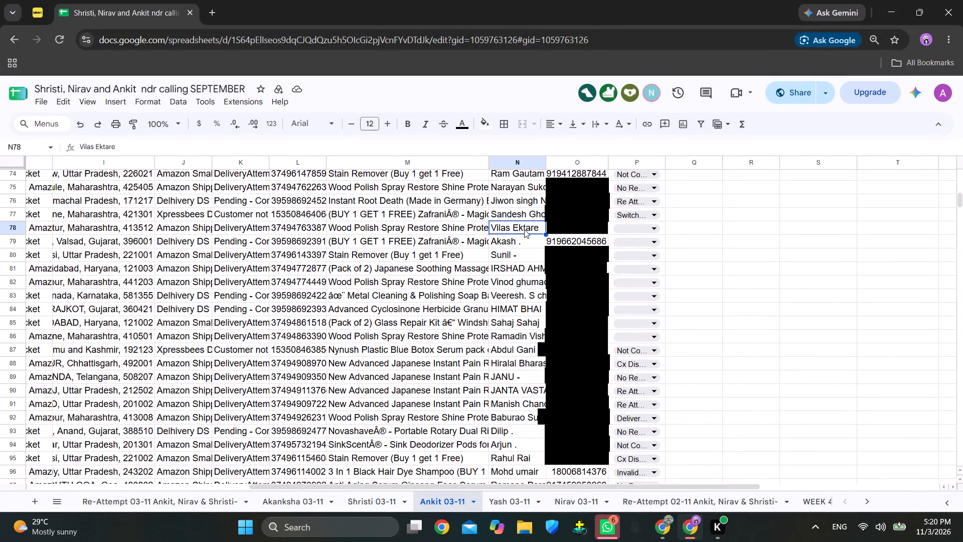
scroll(712, 292, down, 1)
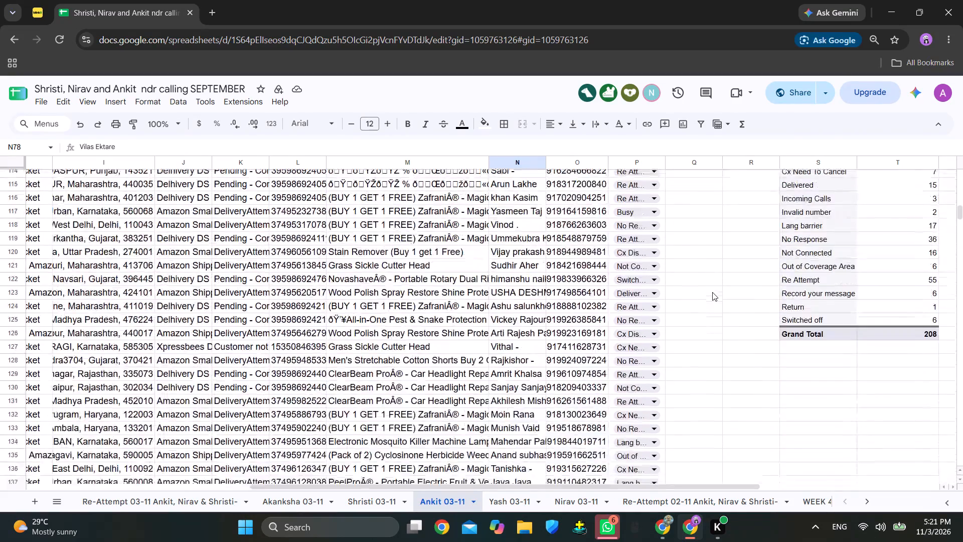
scroll(712, 292, down, 1)
scroll(712, 292, up, 6)
scroll(712, 292, right, 1)
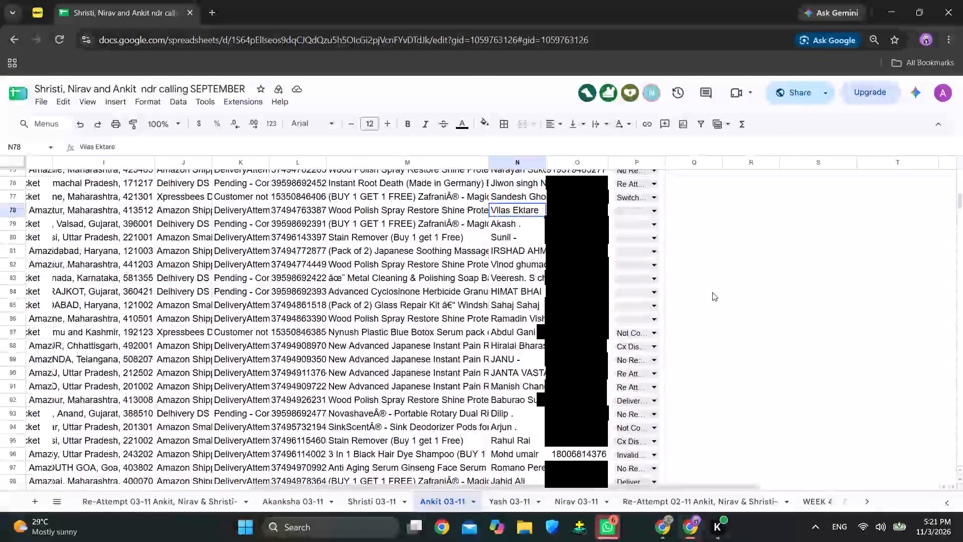
scroll(712, 292, right, 1)
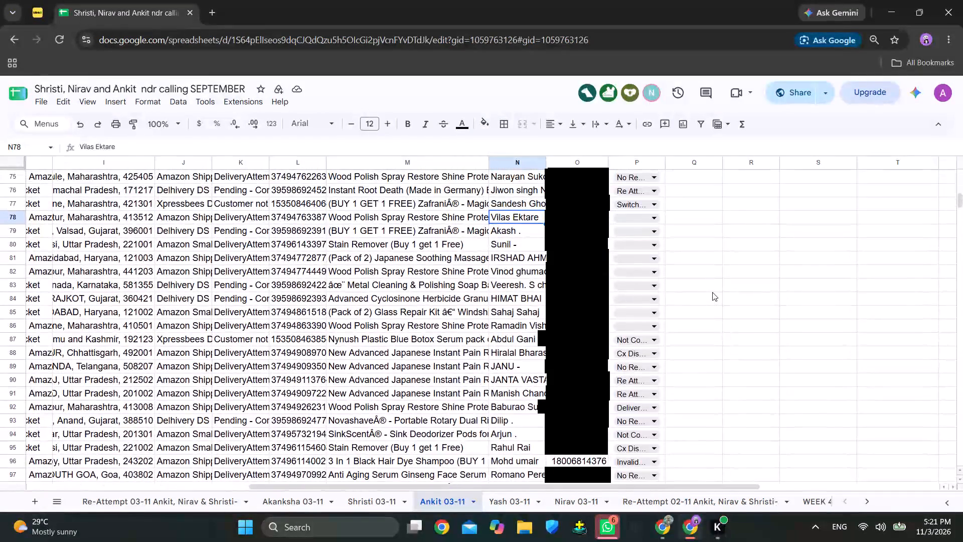
scroll(712, 292, right, 1)
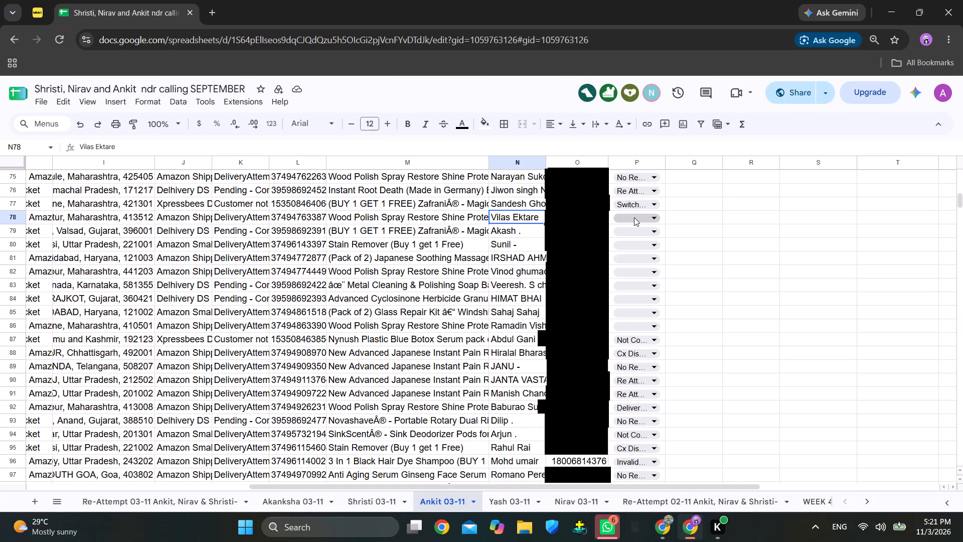
click(634, 217)
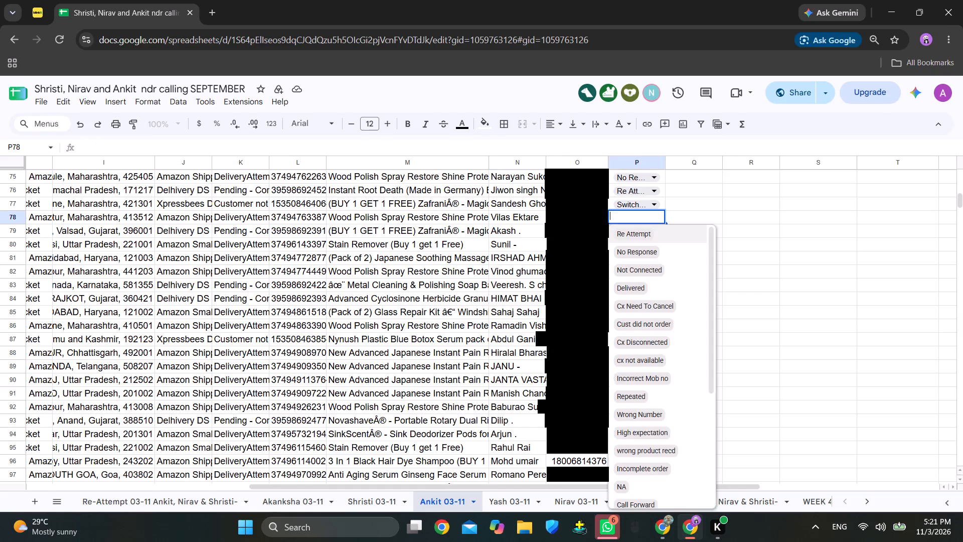
text(cx)
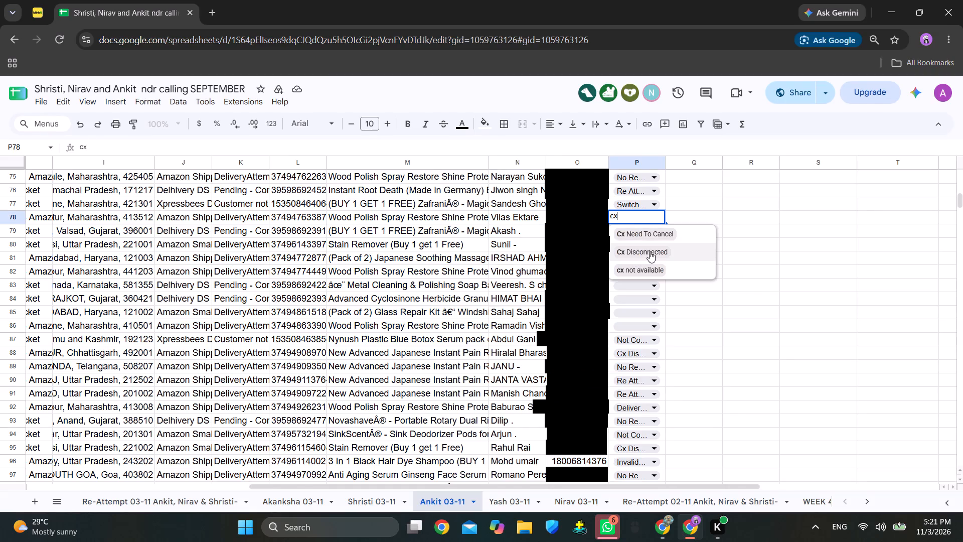
click(650, 251)
click(587, 229)
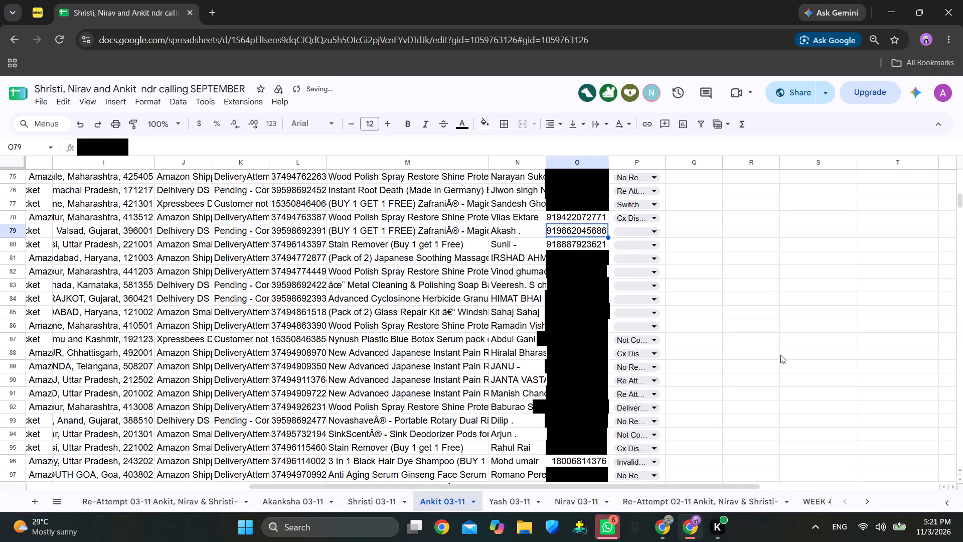
Select the customer name in row 79 and review the COUNTA of Remarks summary table on the Ankit 03-11 sheet.
scroll(780, 355, down, 4)
scroll(780, 355, up, 1)
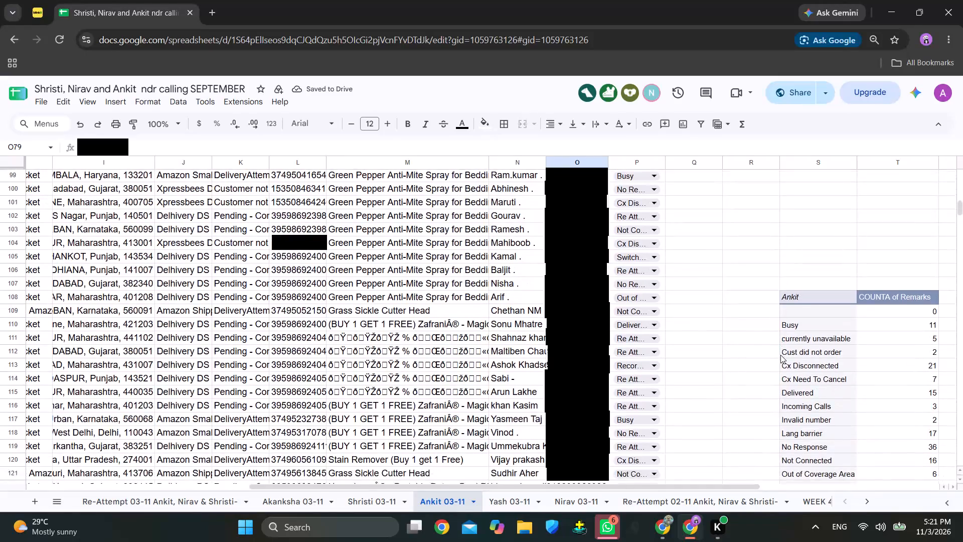
scroll(780, 355, up, 2)
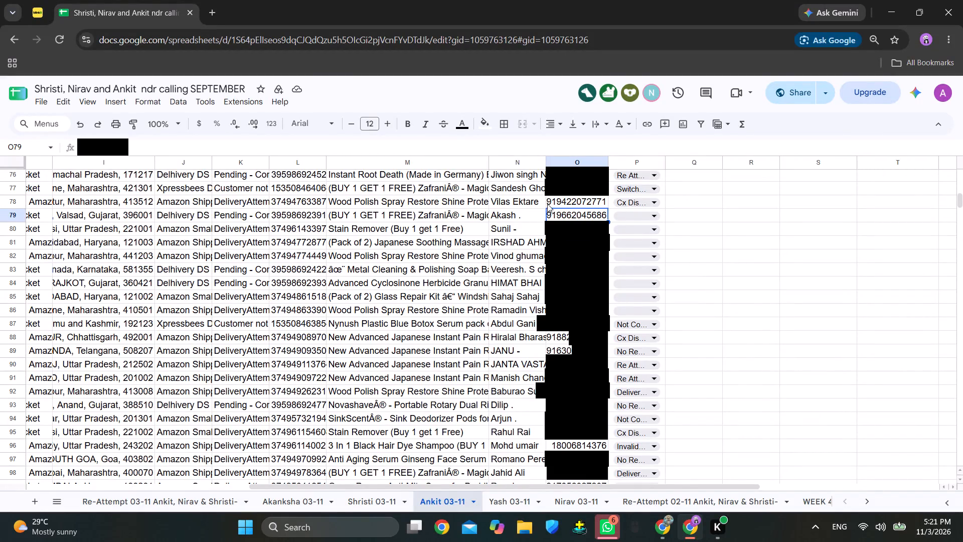
click(531, 215)
scroll(848, 393, down, 2)
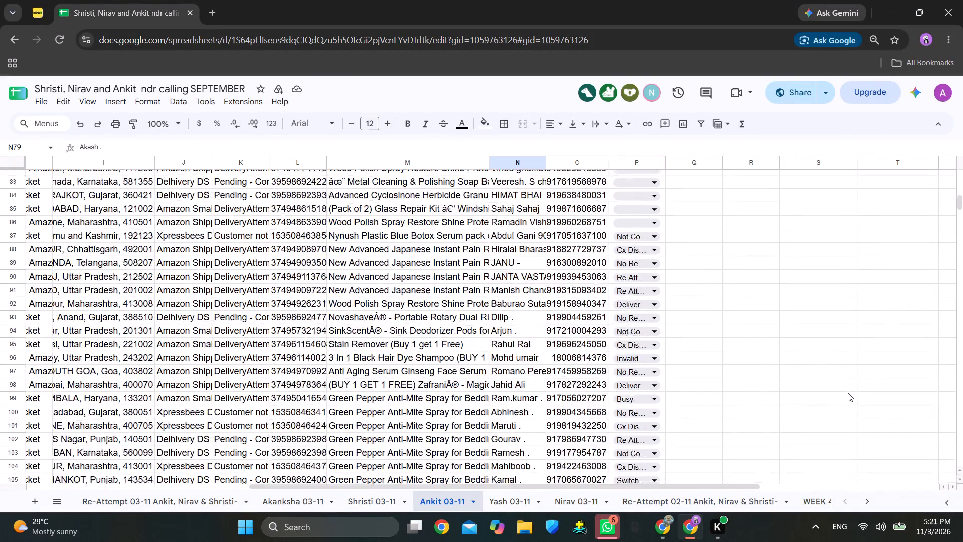
scroll(848, 393, down, 2)
scroll(848, 393, up, 1)
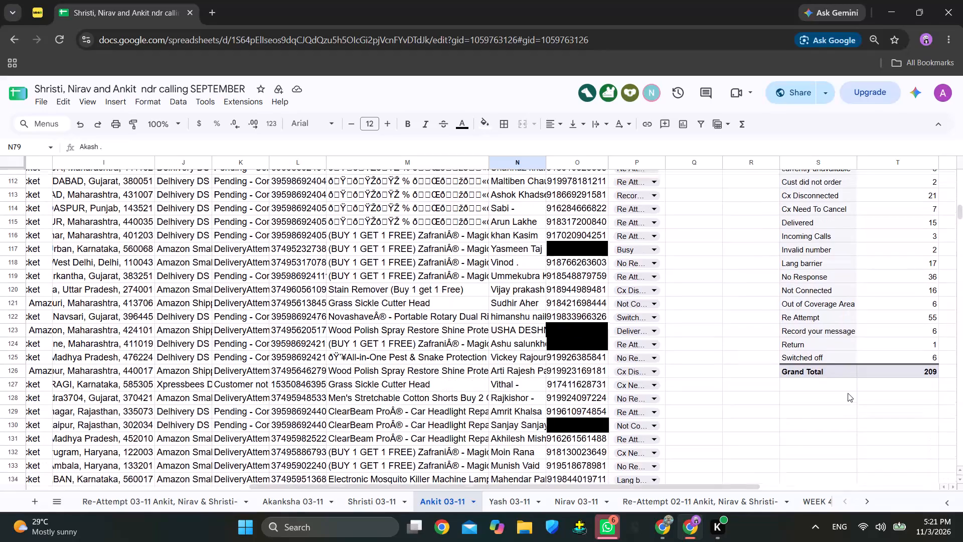
scroll(848, 393, up, 2)
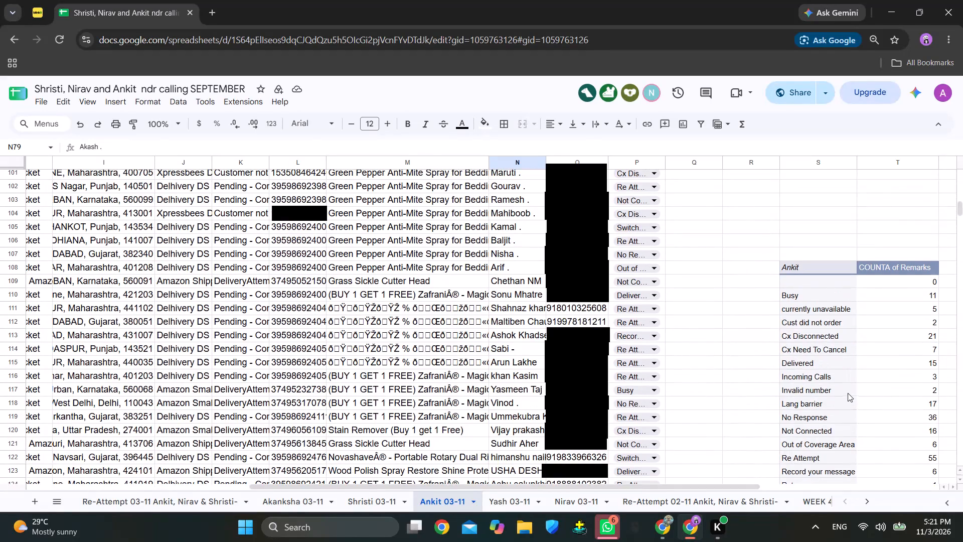
scroll(848, 393, up, 2)
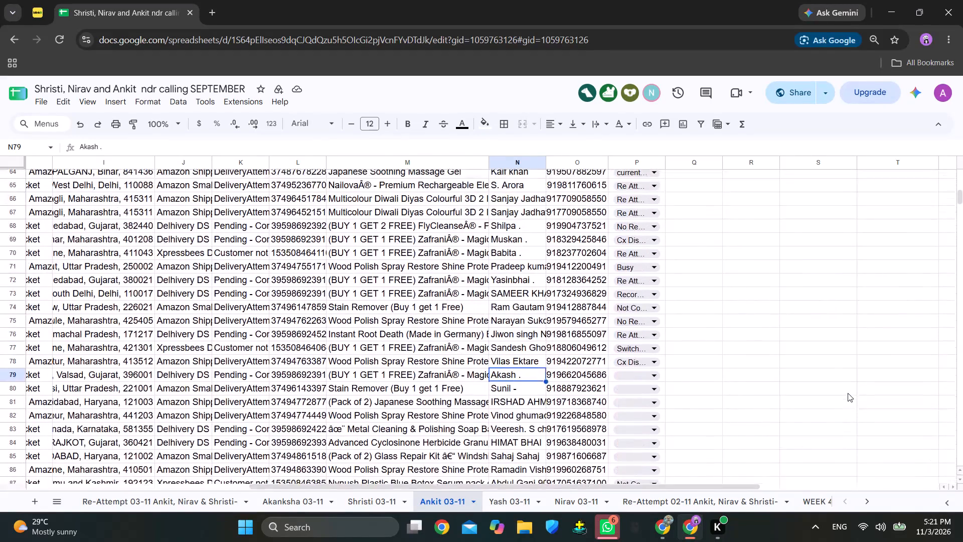
scroll(848, 393, up, 2)
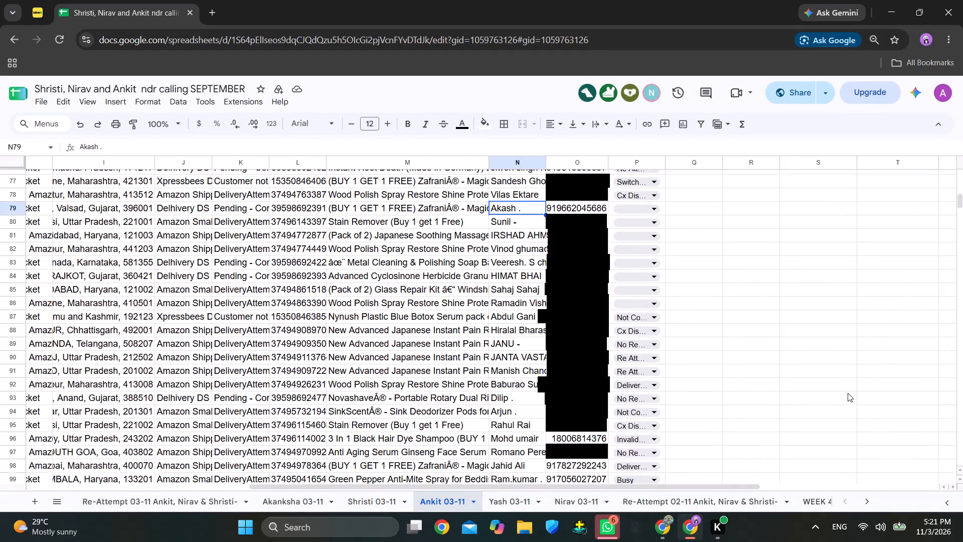
scroll(848, 393, up, 1)
scroll(848, 393, down, 3)
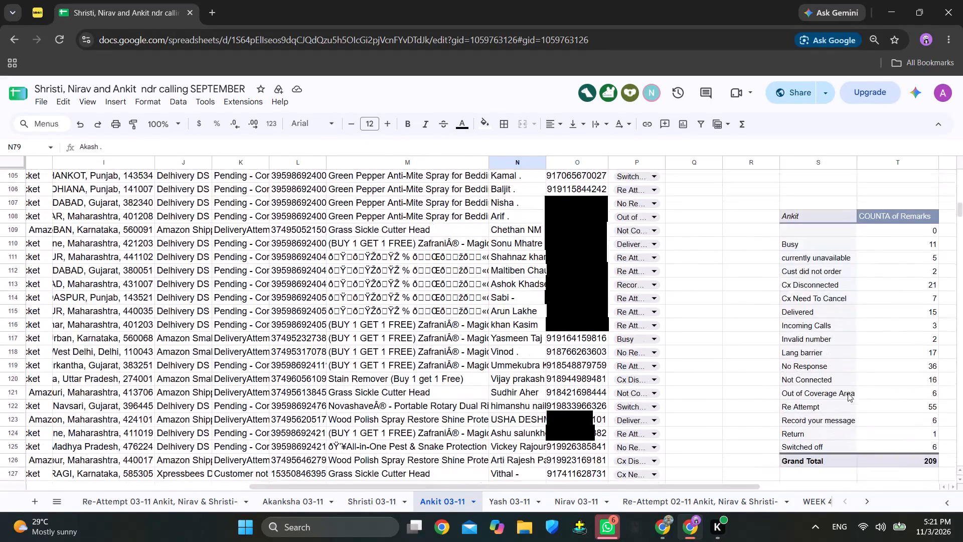
scroll(848, 393, down, 2)
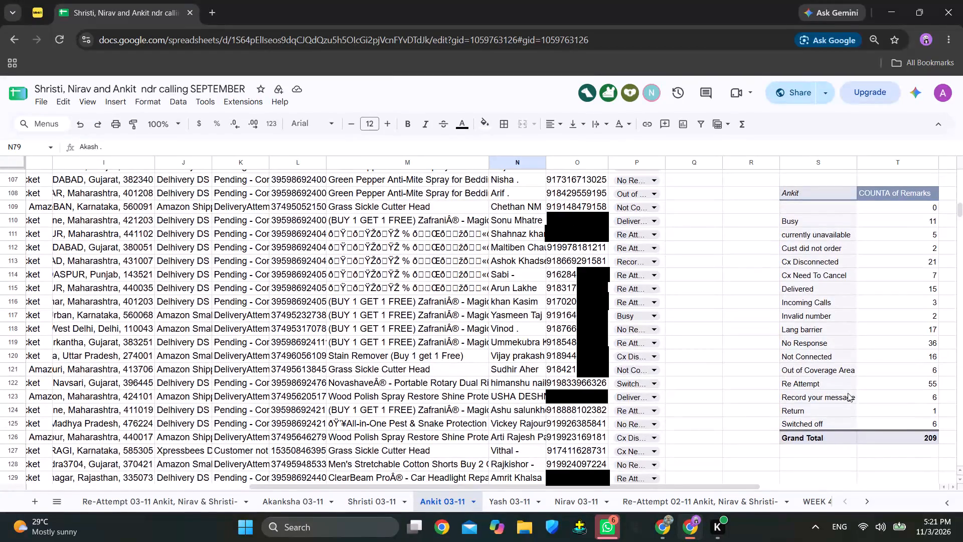
Set the remark of the row 79 order to Out of Coverage Area and select the phone number in row 80.
scroll(721, 309, up, 4)
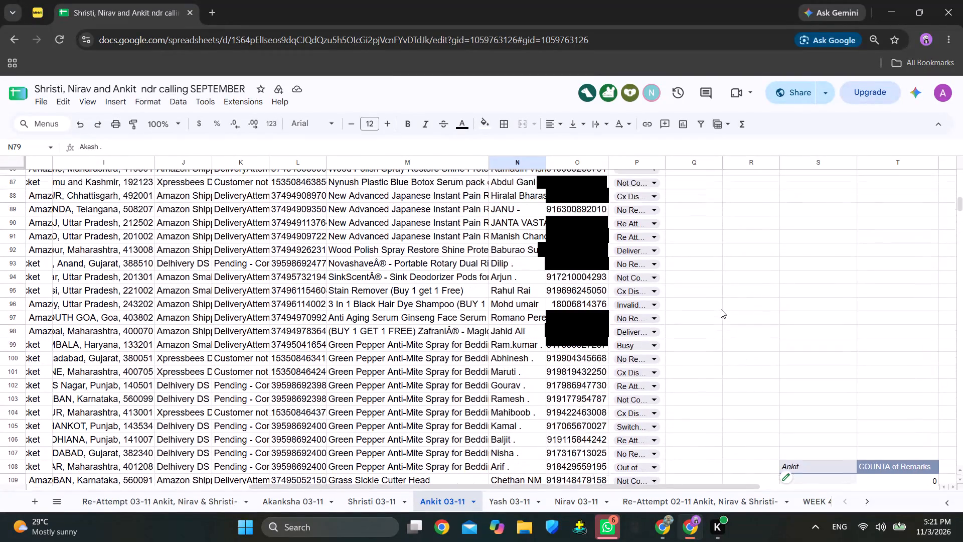
scroll(721, 309, up, 2)
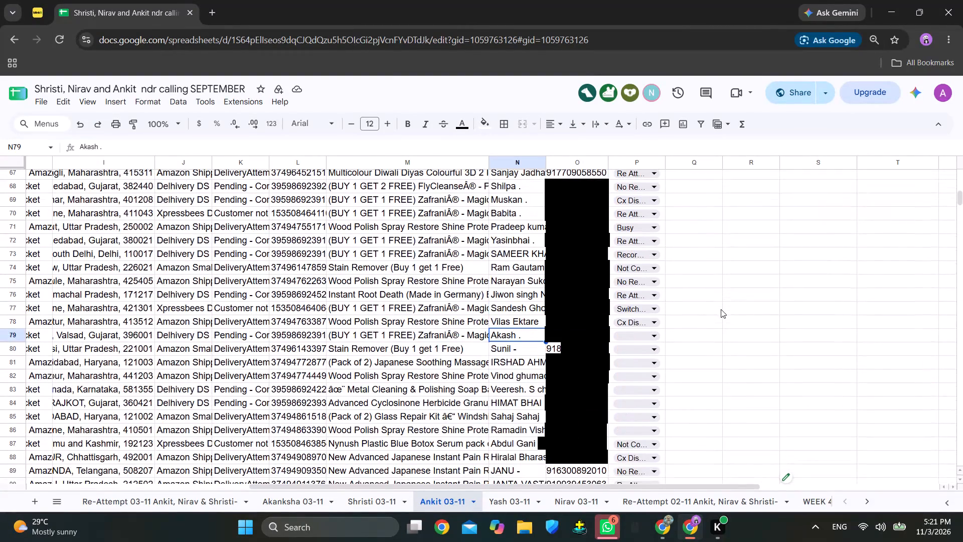
click(638, 337)
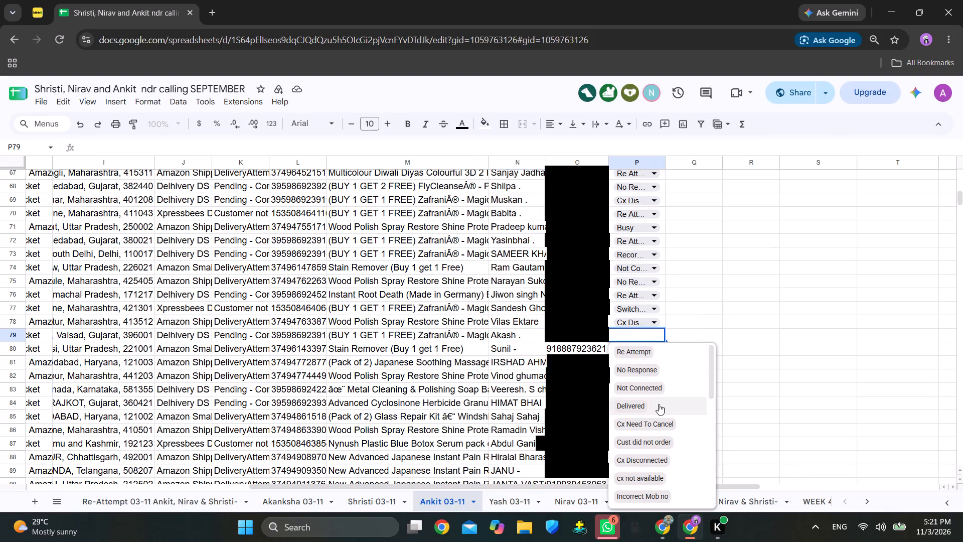
scroll(659, 404, down, 9)
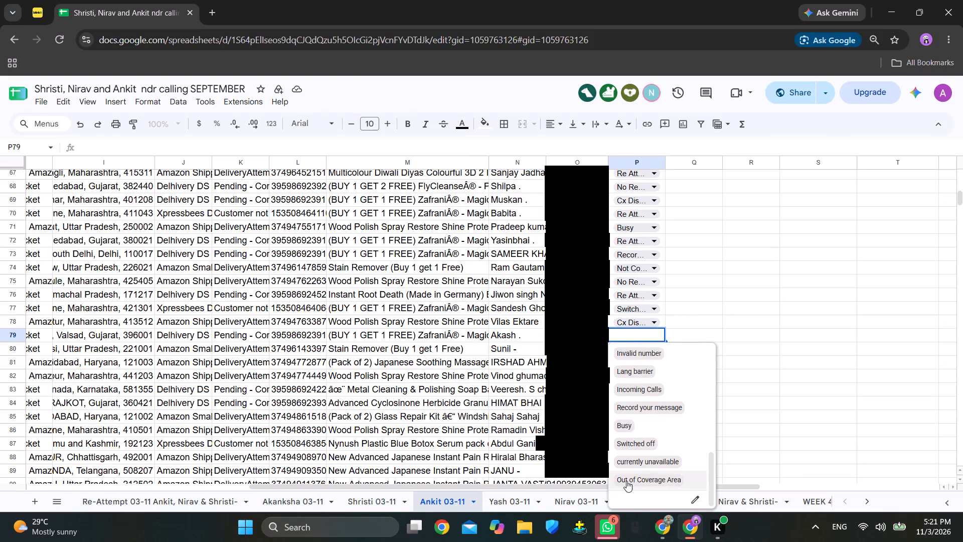
click(626, 481)
click(565, 351)
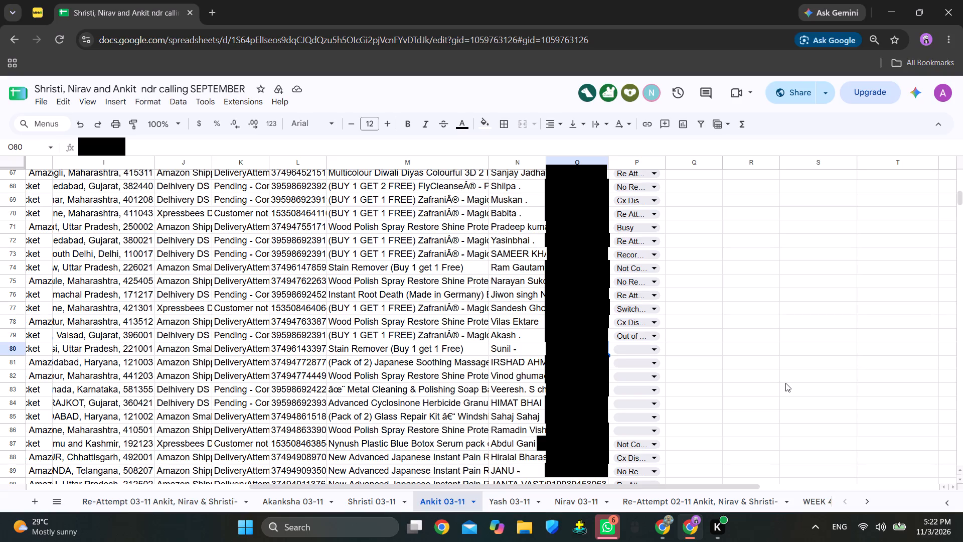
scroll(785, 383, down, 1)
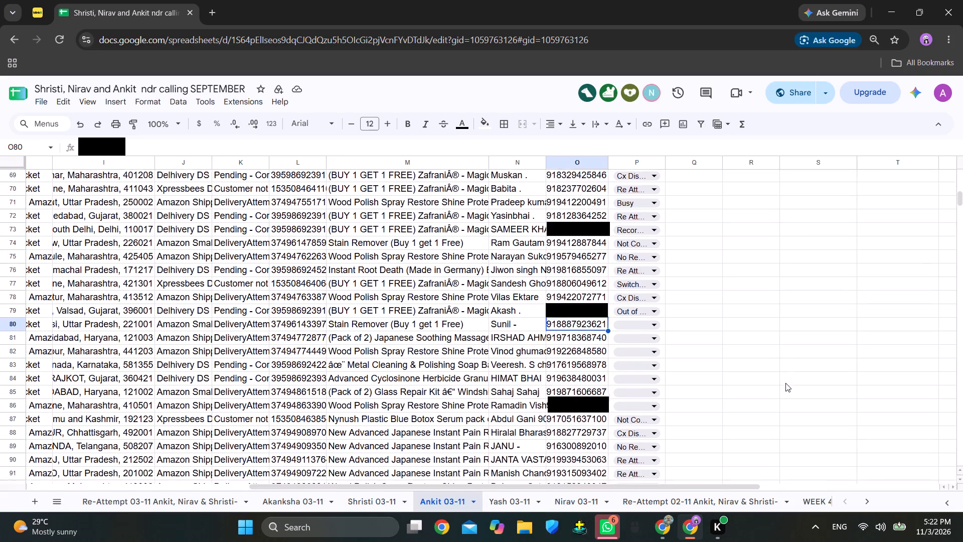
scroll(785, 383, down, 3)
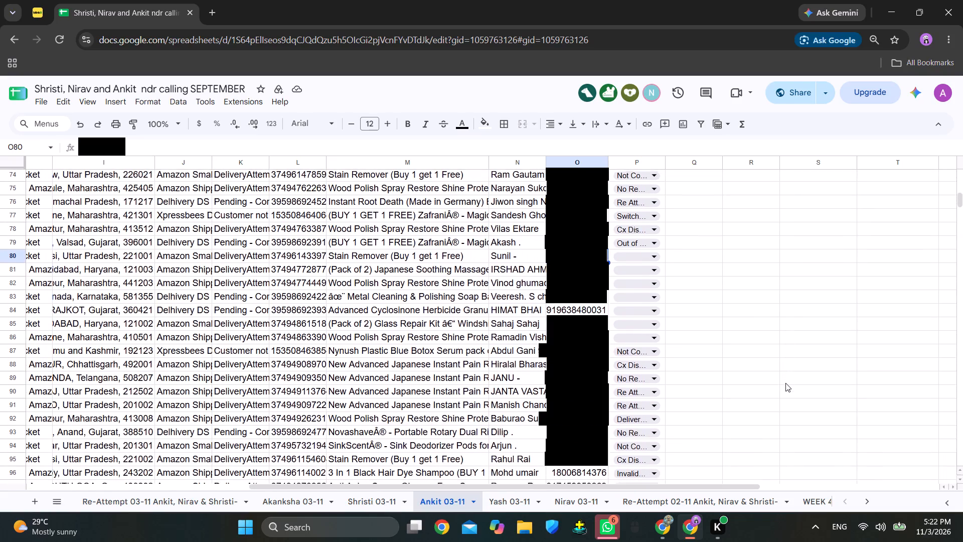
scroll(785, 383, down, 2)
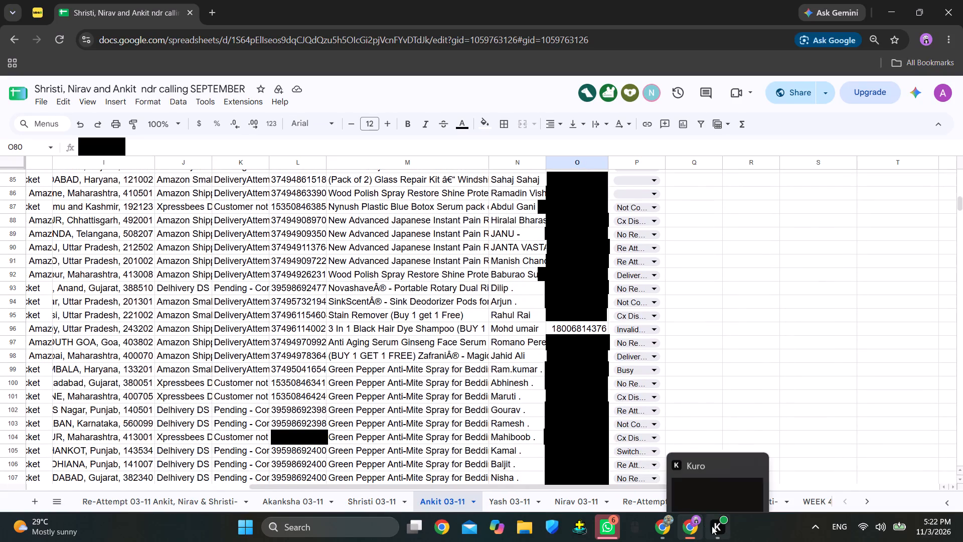
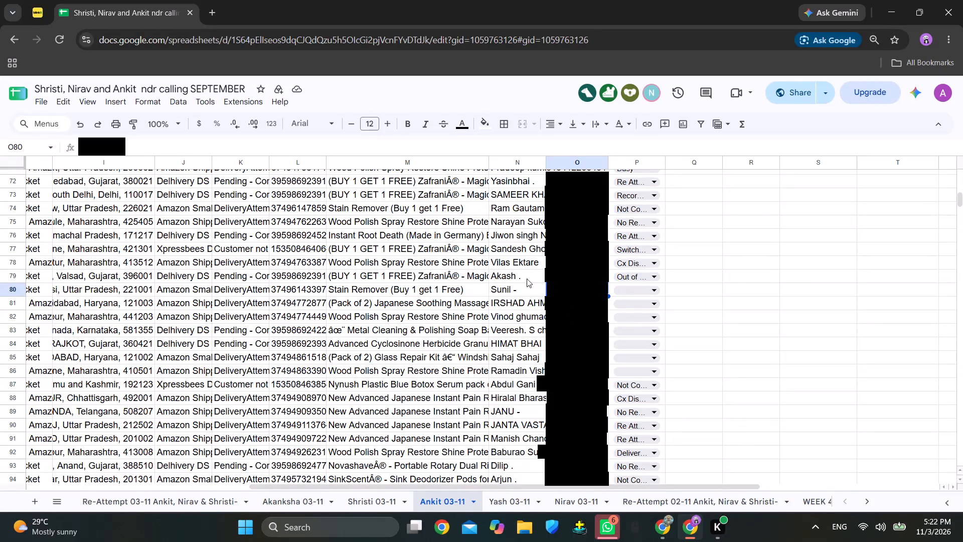
Set the remark for the row 80 order on the Ankit 03-11 sheet to Cx Need To Cancel.
click(516, 286)
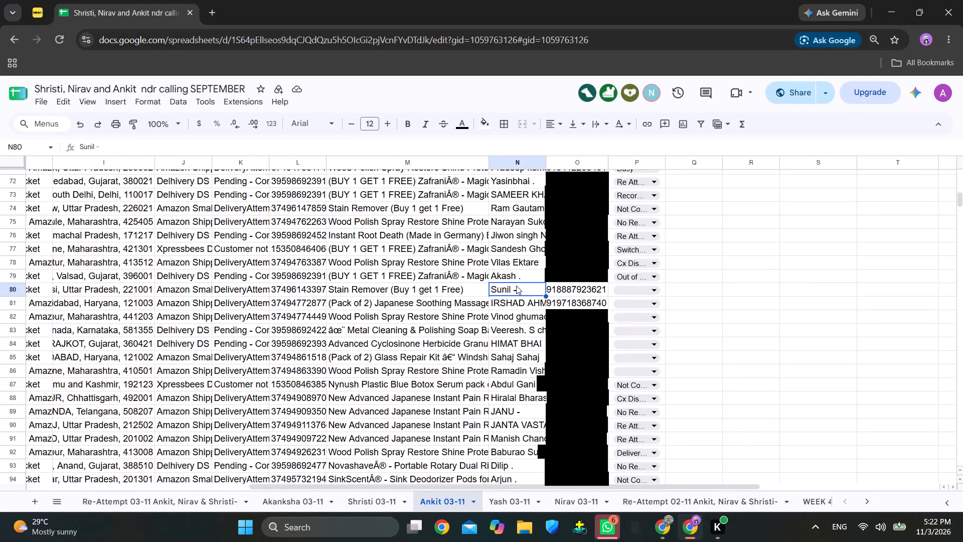
scroll(732, 368, down, 5)
scroll(732, 368, up, 1)
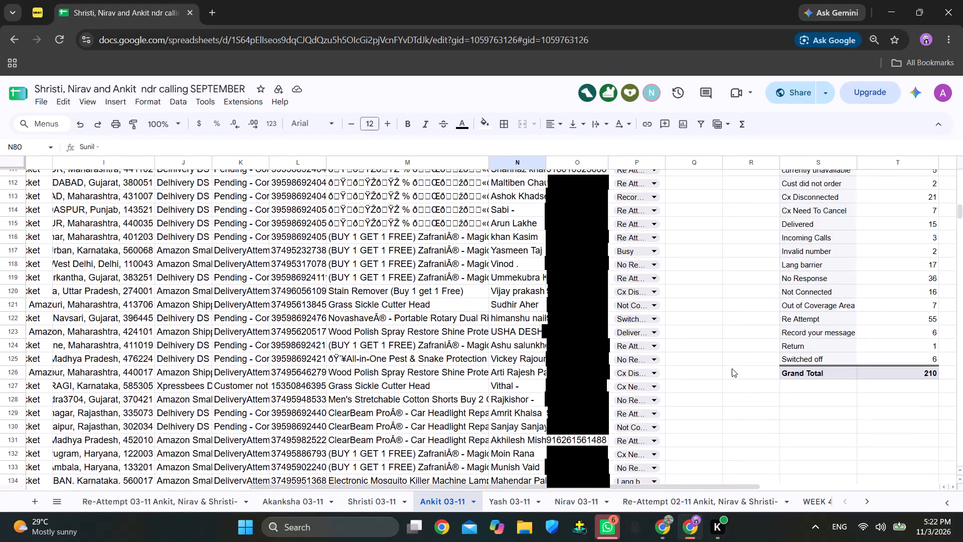
scroll(732, 368, up, 2)
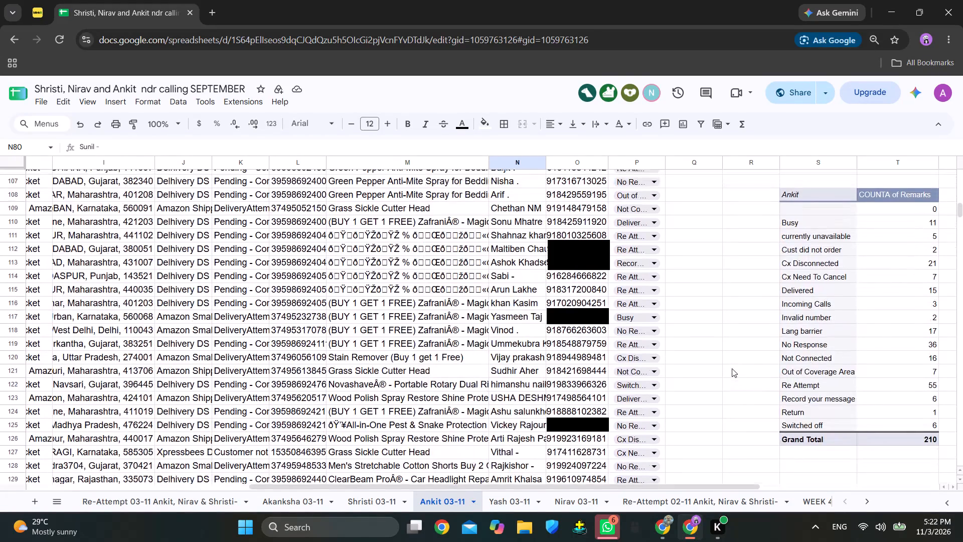
scroll(732, 368, up, 3)
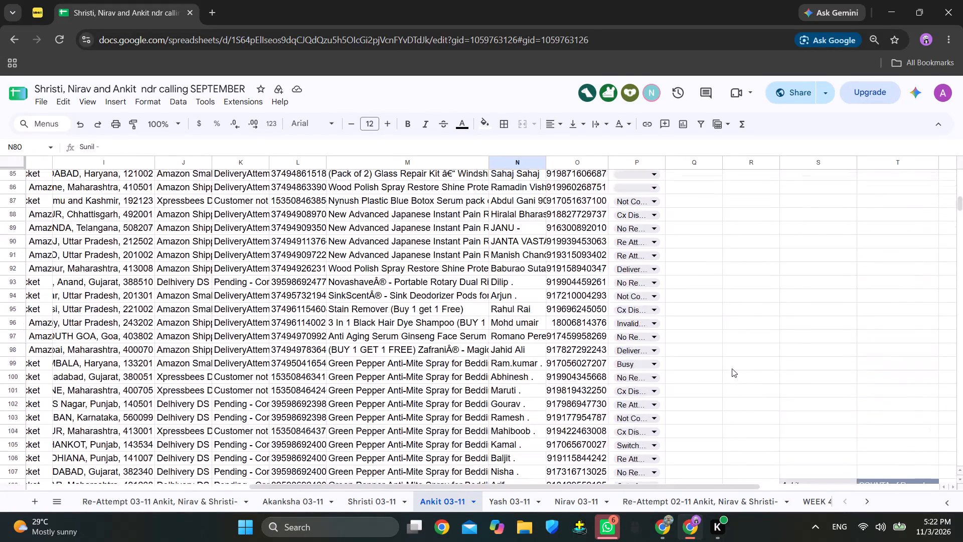
scroll(732, 368, up, 3)
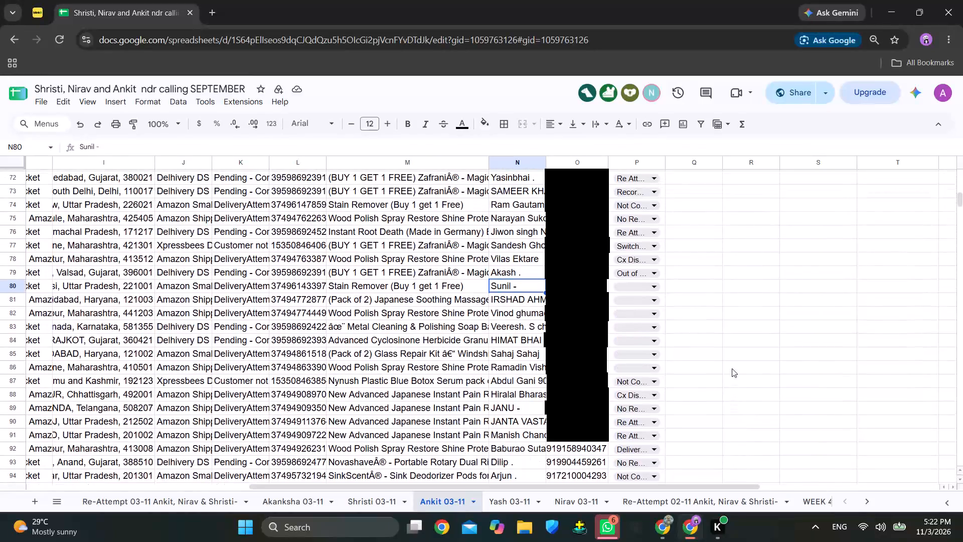
click(634, 287)
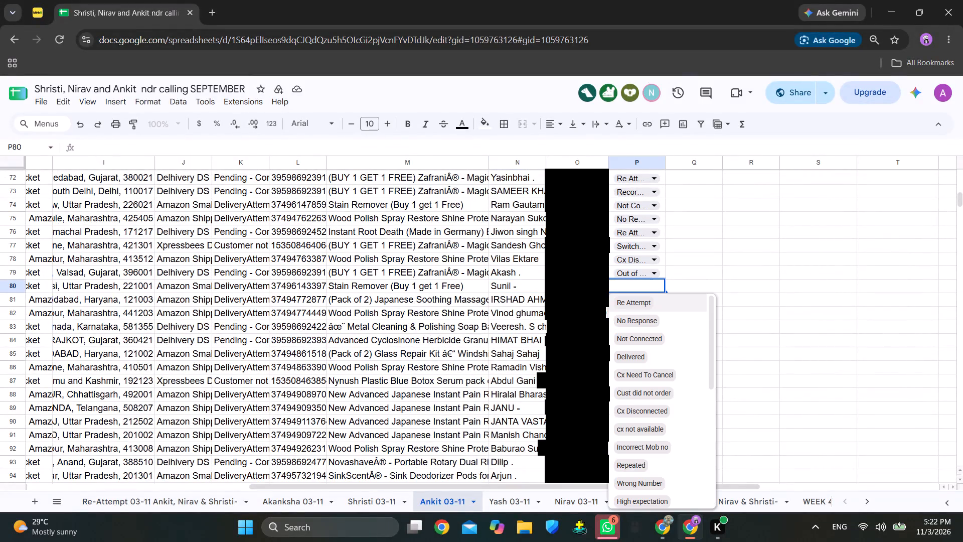
click(652, 379)
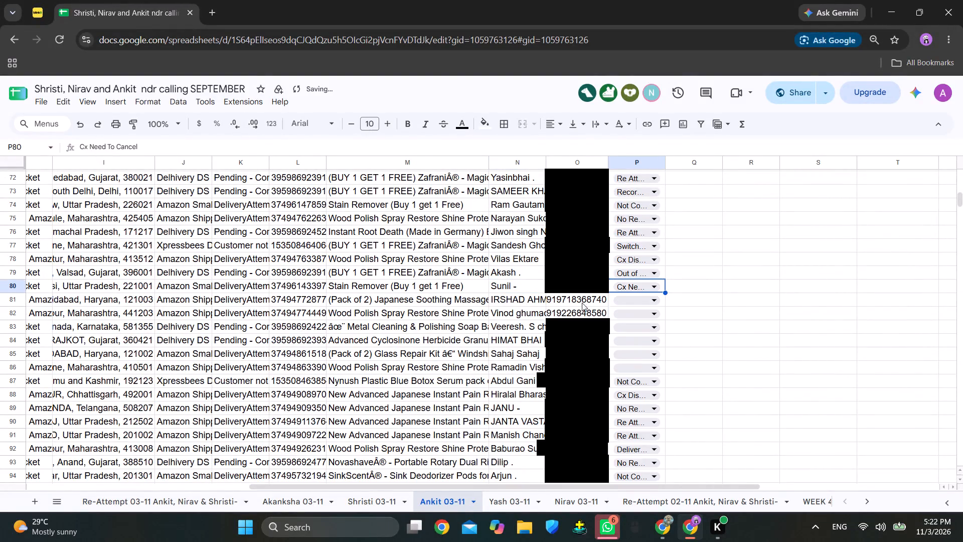
Check the phone number and customer name cells of the row 81 order.
click(581, 300)
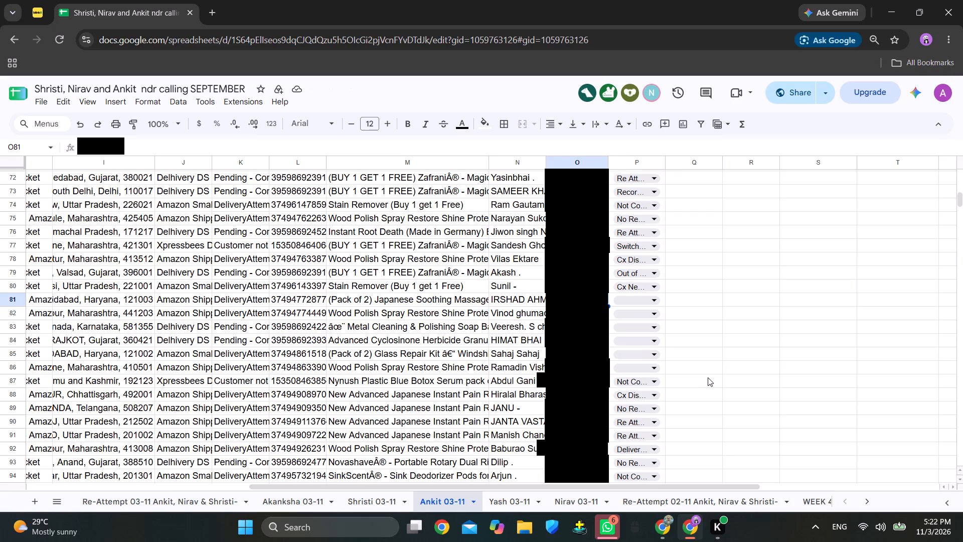
key(Left)
Switch to the YouTube window, play the Sahiba official music video from the mix and skip the ad.
click(660, 529)
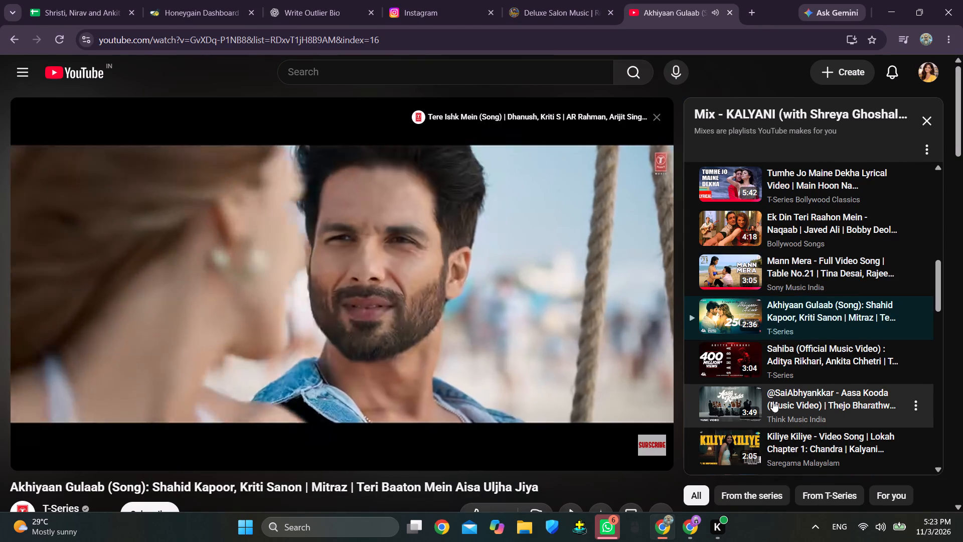
click(800, 362)
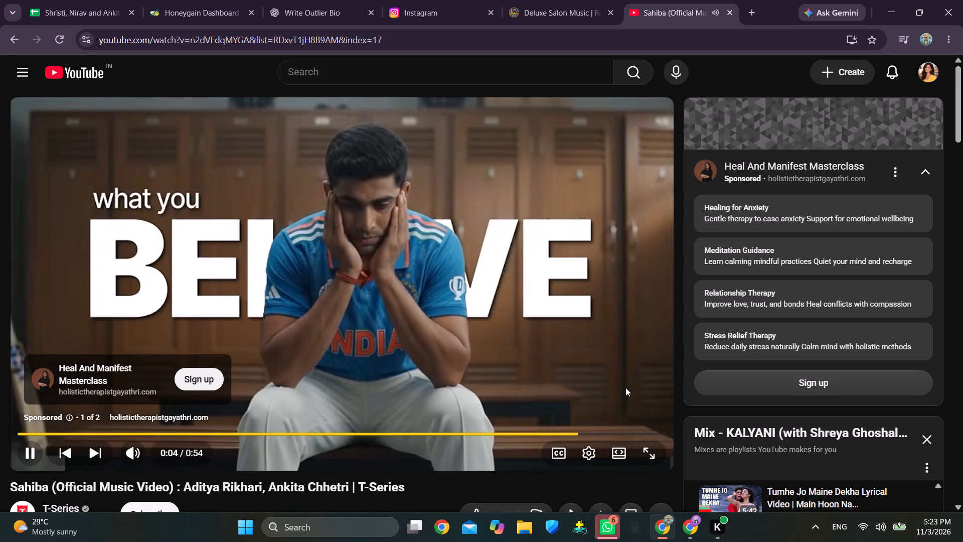
click(629, 412)
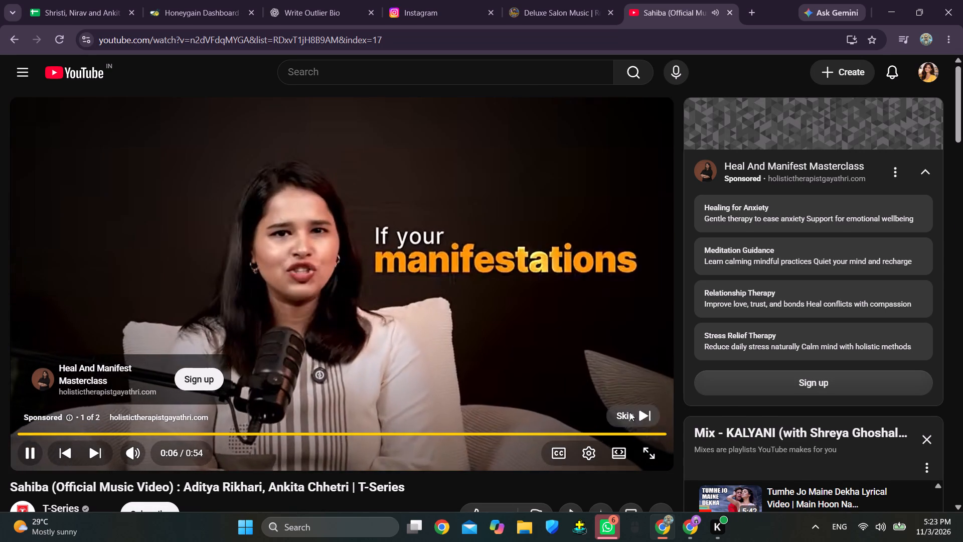
Switch back to the NDR calling spreadsheet and examine Ankit's COUNTA of Remarks summary table.
click(688, 530)
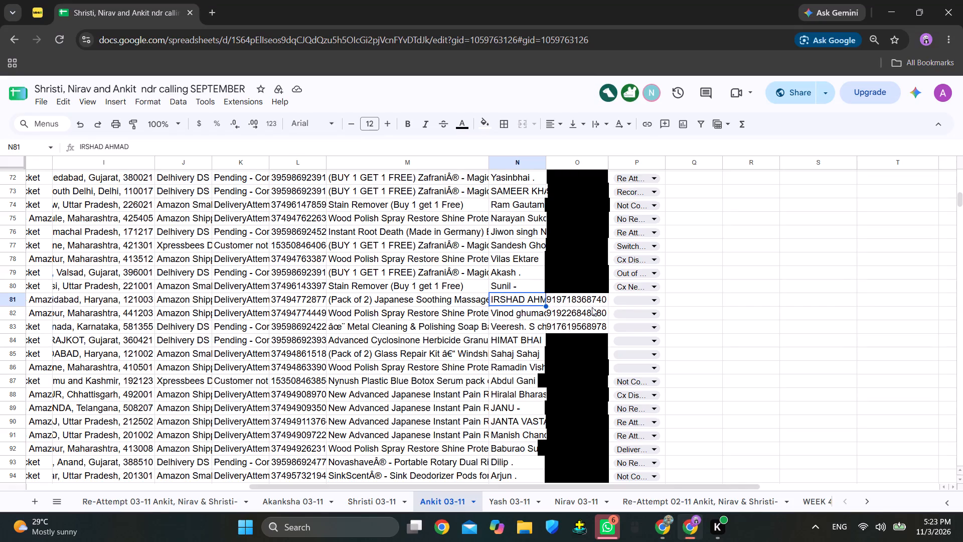
scroll(767, 331, down, 2)
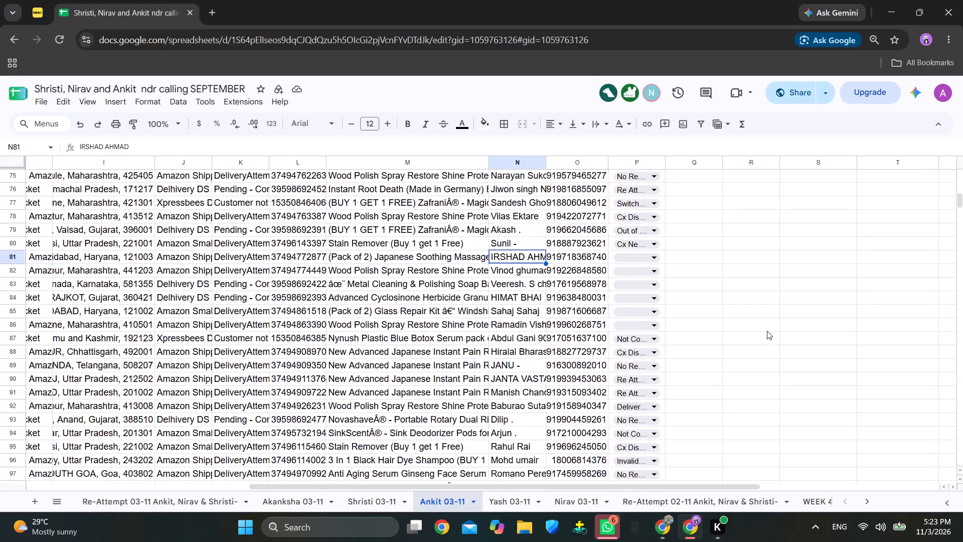
scroll(767, 331, down, 5)
scroll(767, 331, up, 1)
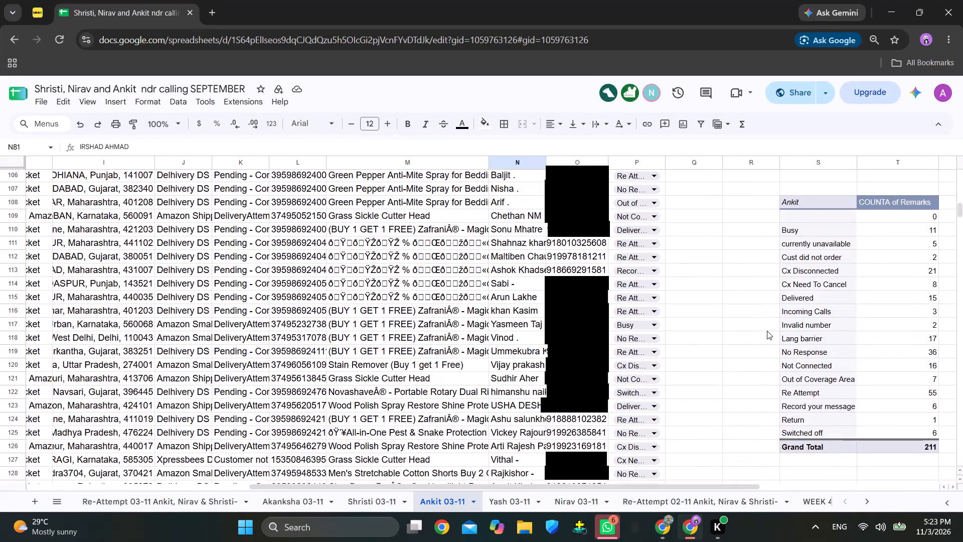
scroll(767, 331, up, 1)
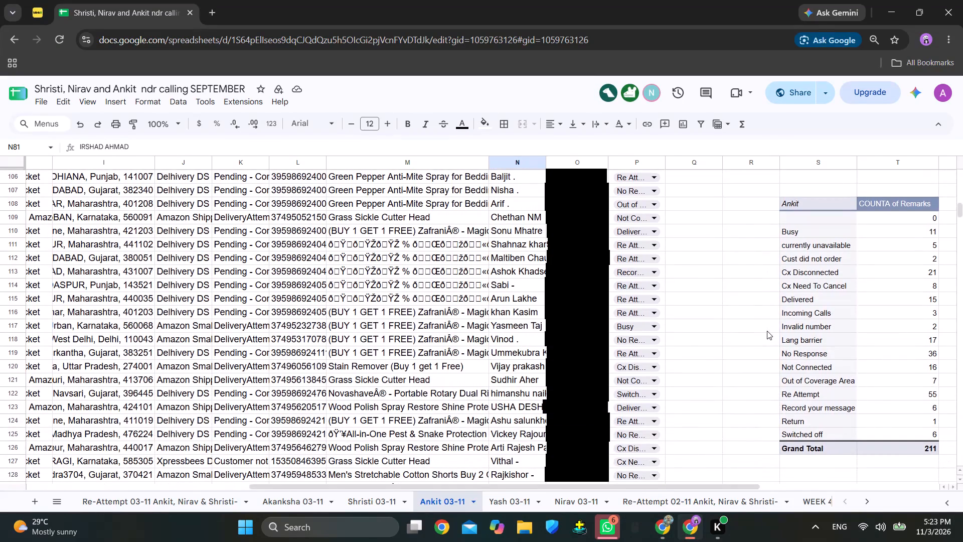
scroll(767, 331, up, 1)
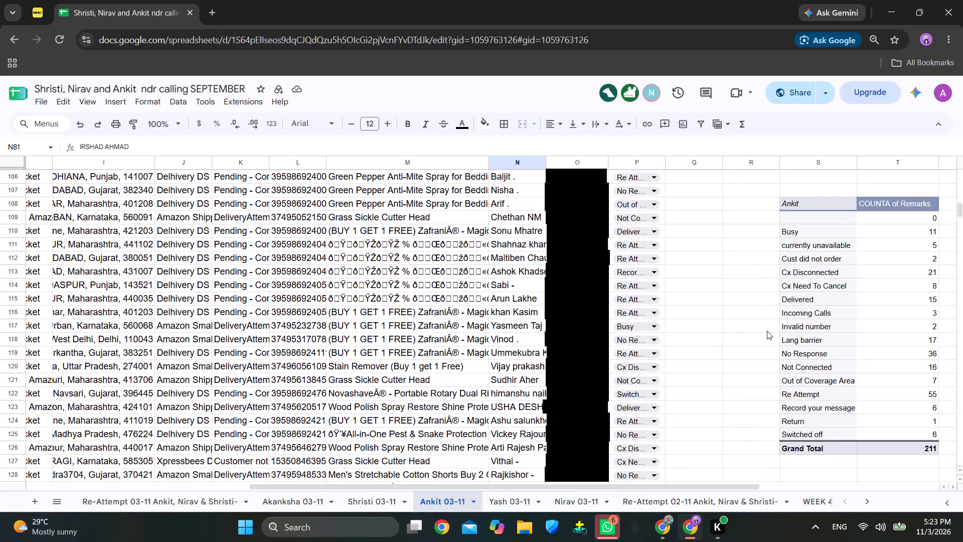
scroll(767, 331, up, 3)
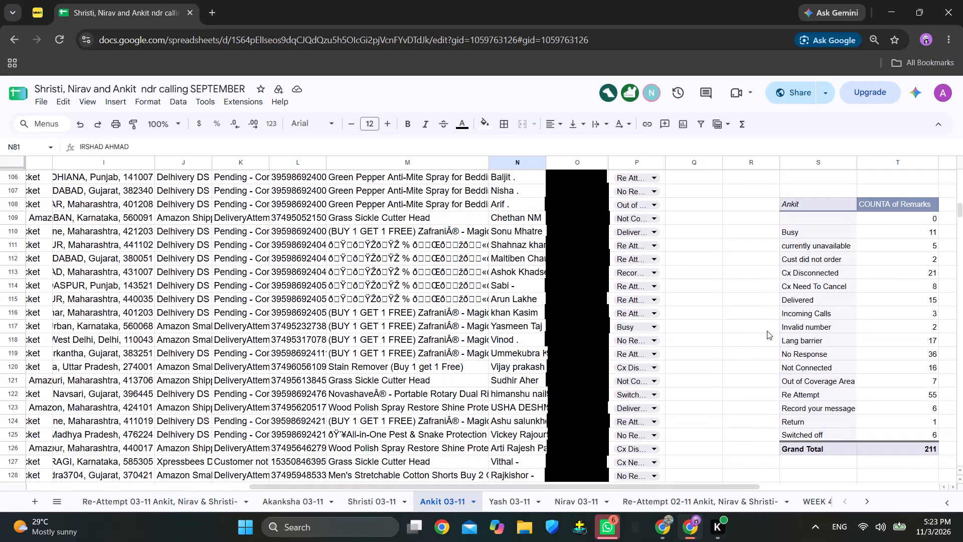
scroll(767, 331, up, 1)
scroll(767, 331, down, 2)
scroll(767, 331, up, 4)
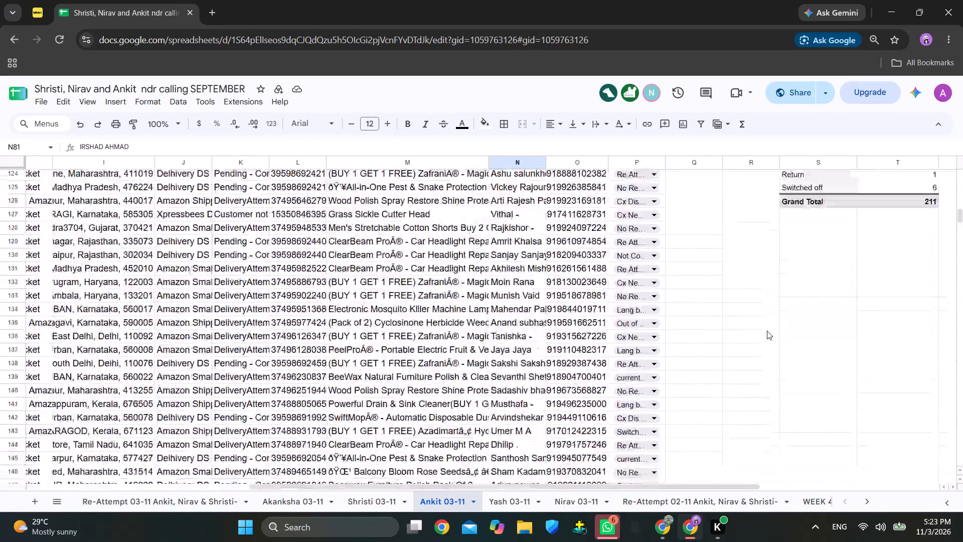
scroll(767, 331, up, 2)
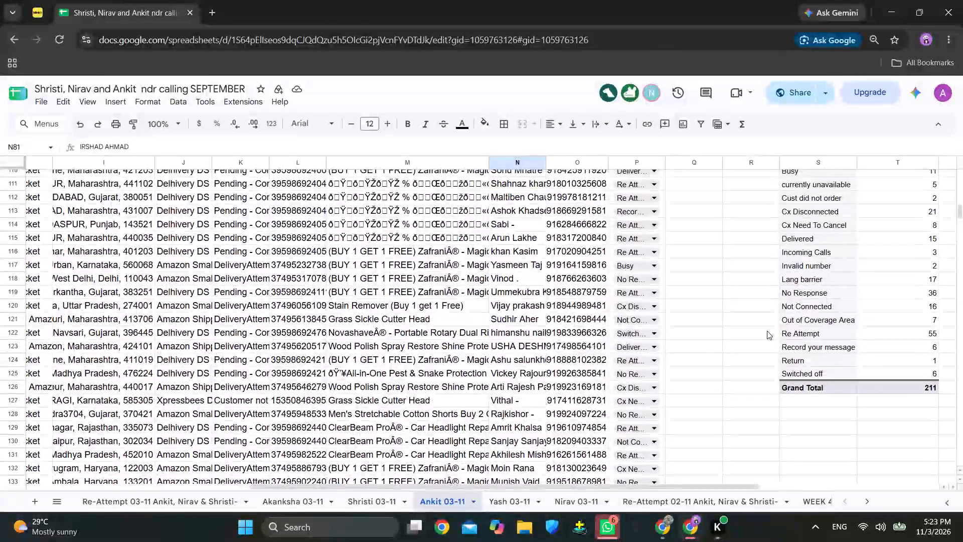
scroll(767, 331, up, 5)
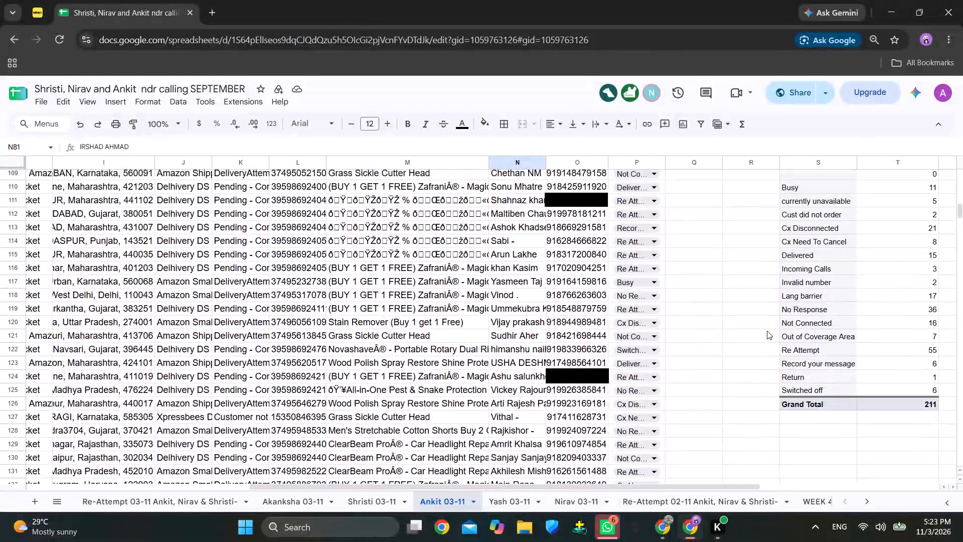
scroll(767, 331, up, 2)
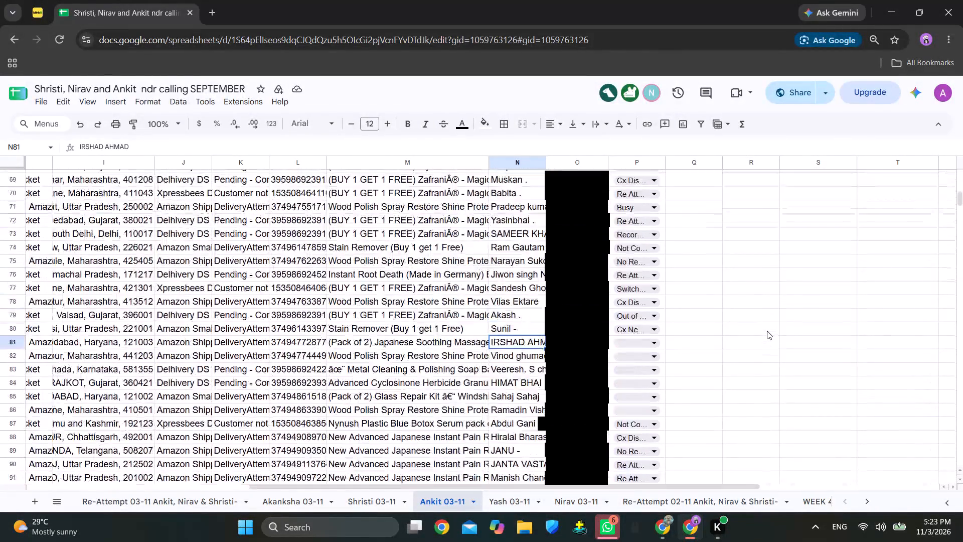
Set the remark for the row 81 order to Not Connected.
click(649, 346)
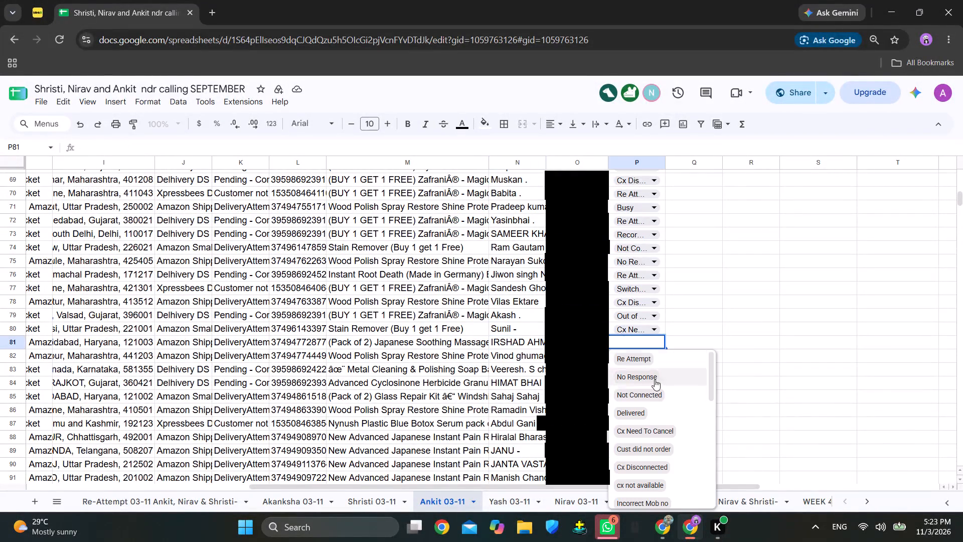
click(656, 396)
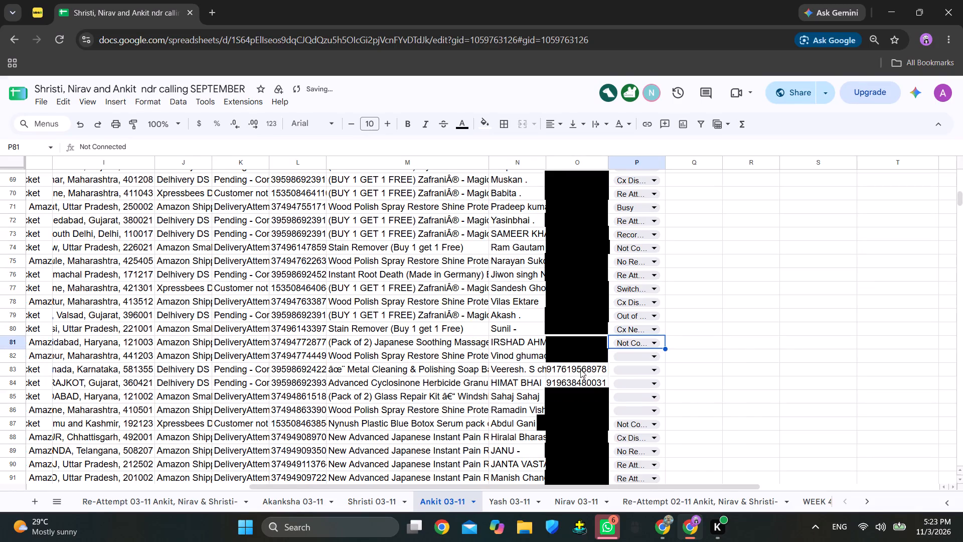
Check the phone number and name cells of the row 82 order and set its remark to No Response.
click(568, 355)
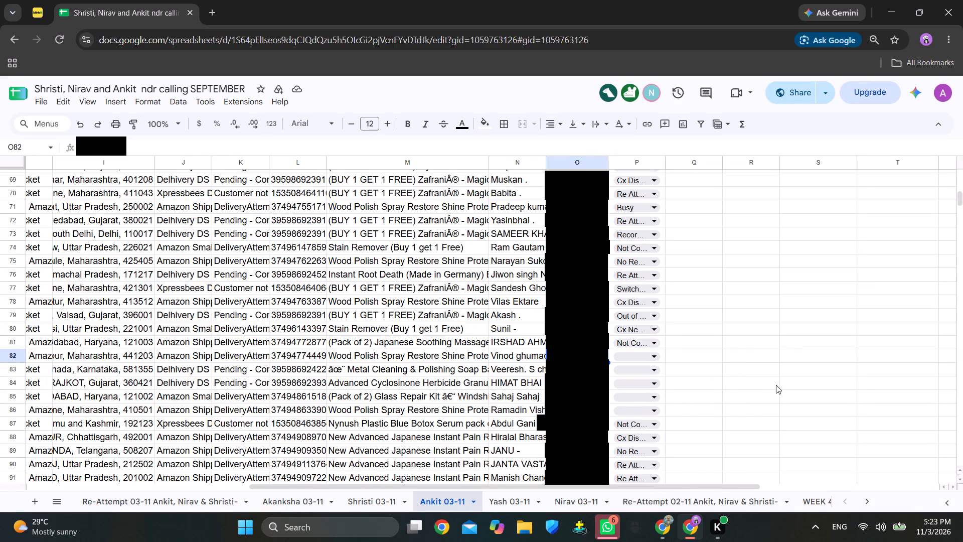
scroll(776, 385, down, 4)
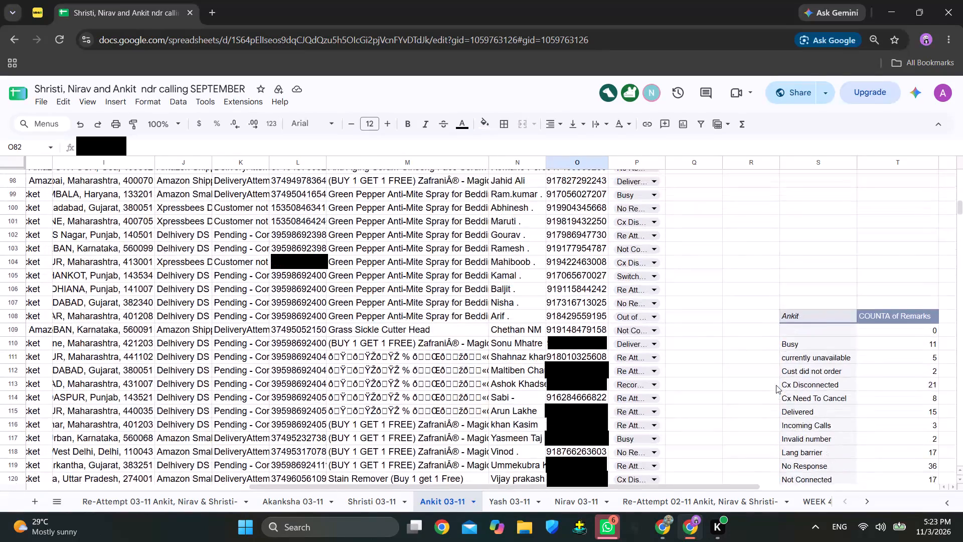
scroll(776, 385, up, 1)
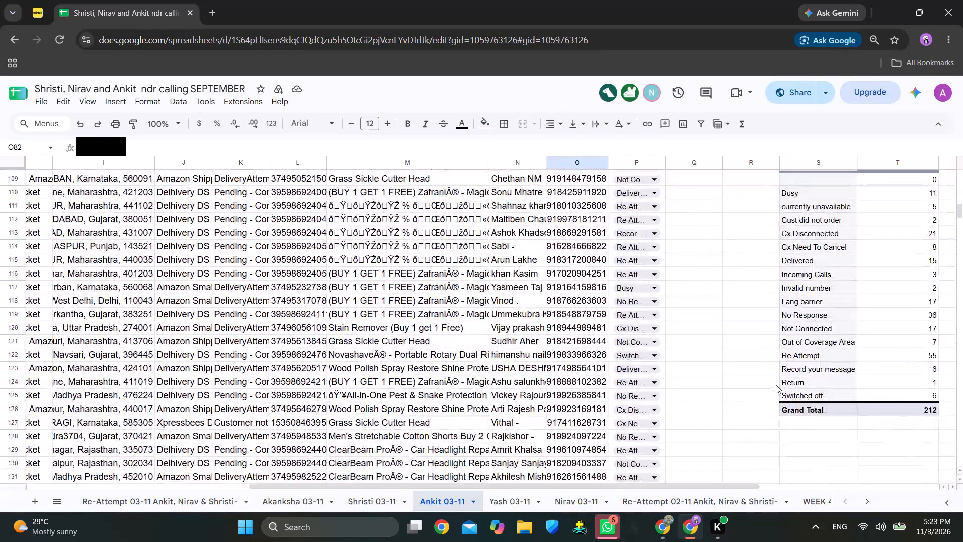
scroll(776, 385, up, 2)
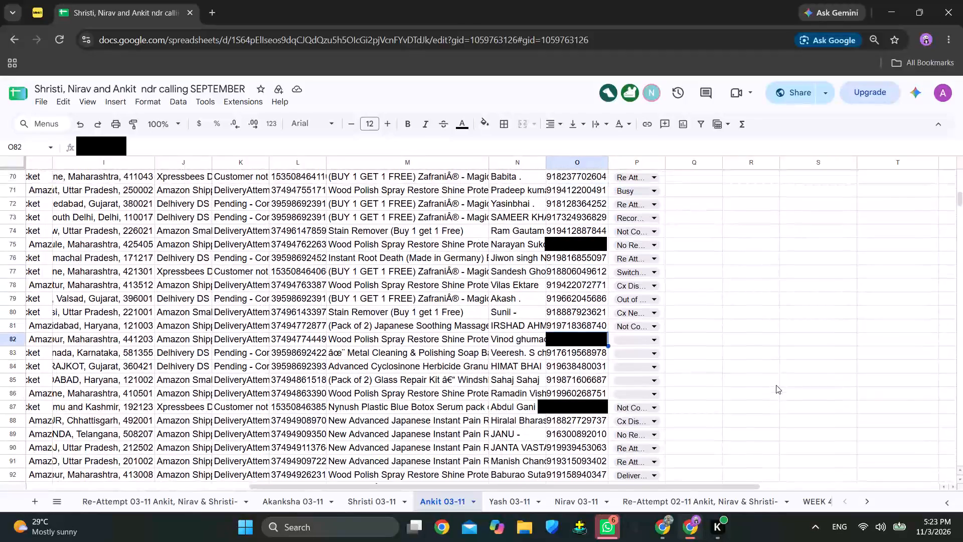
scroll(776, 385, up, 1)
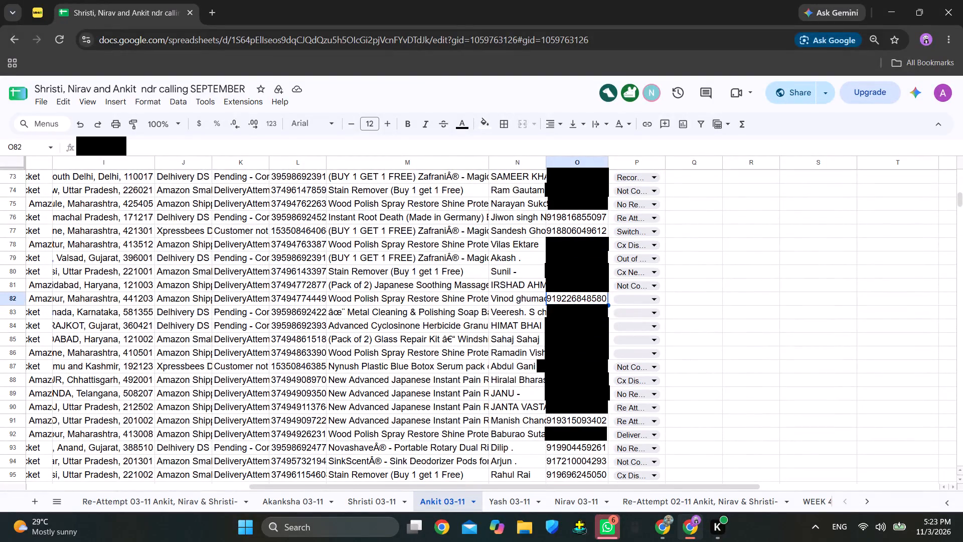
click(533, 297)
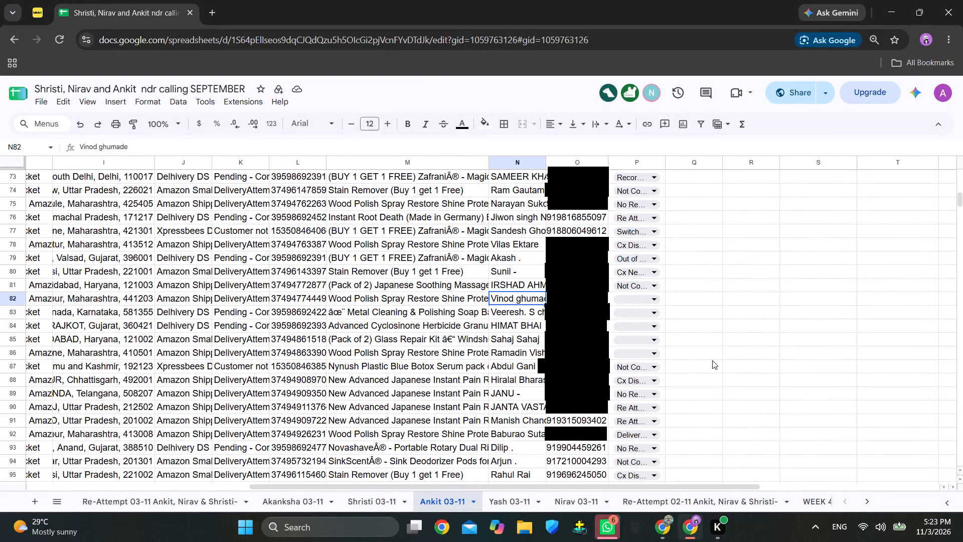
scroll(712, 360, down, 4)
scroll(712, 360, up, 1)
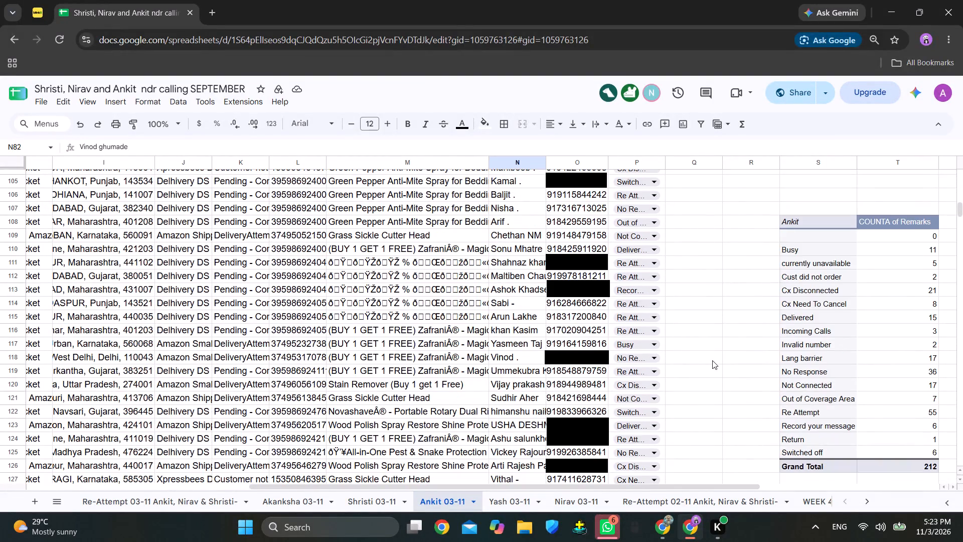
scroll(712, 360, up, 2)
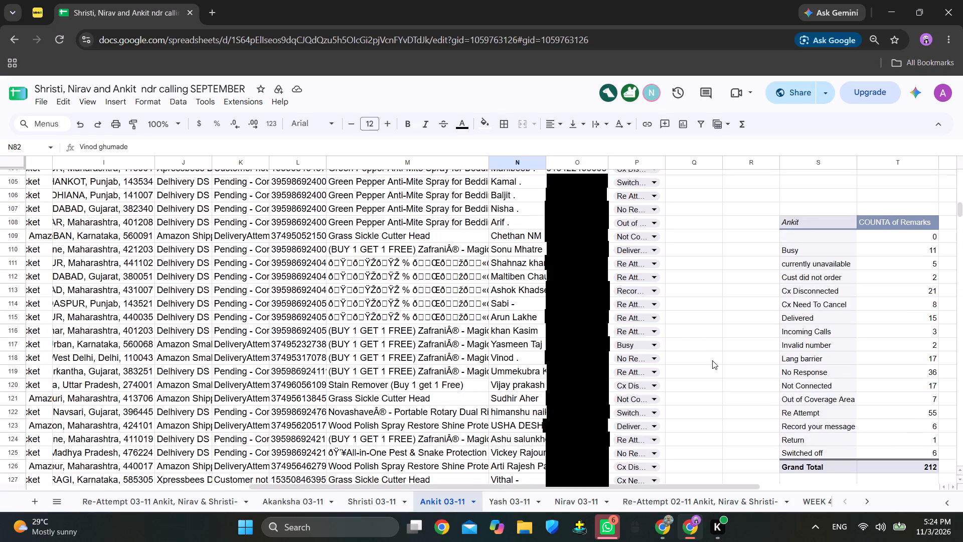
scroll(712, 360, up, 3)
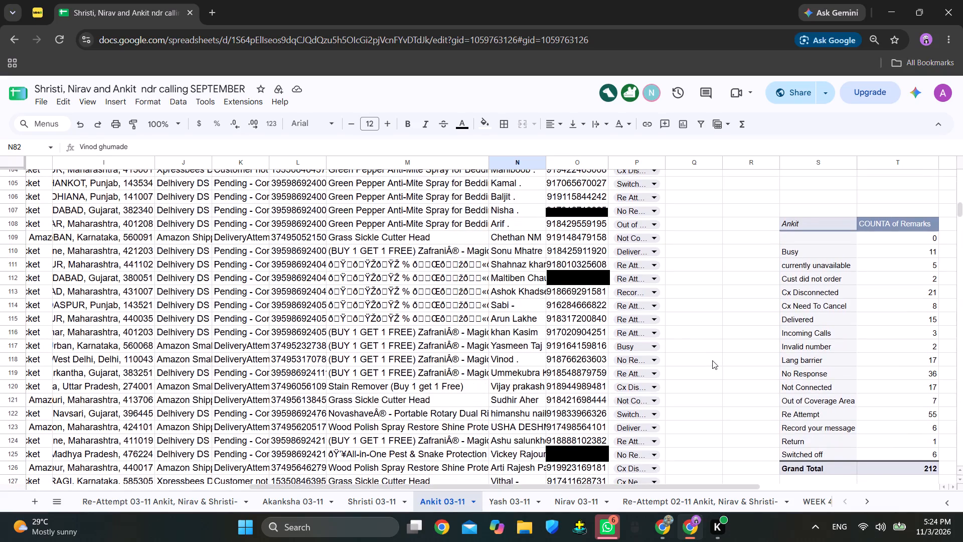
scroll(712, 360, up, 2)
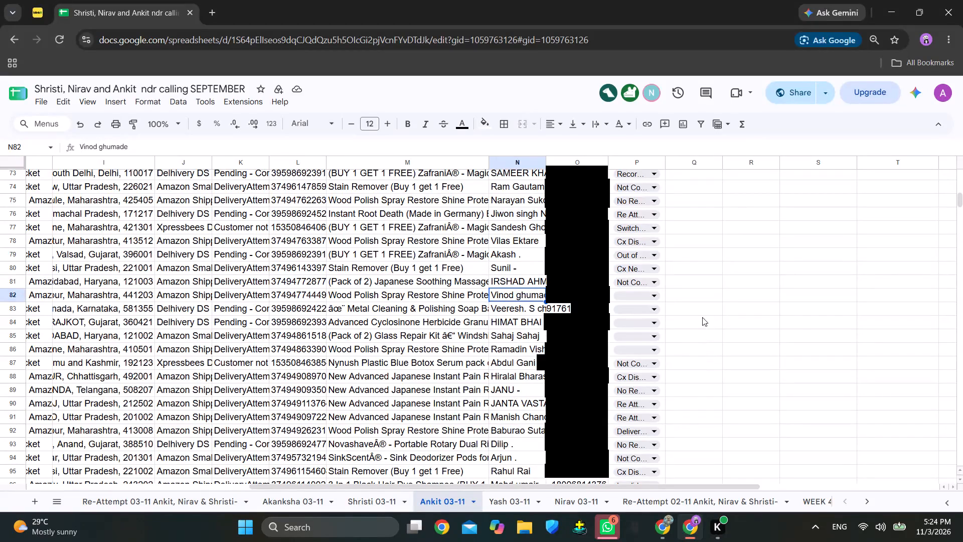
click(638, 296)
click(641, 326)
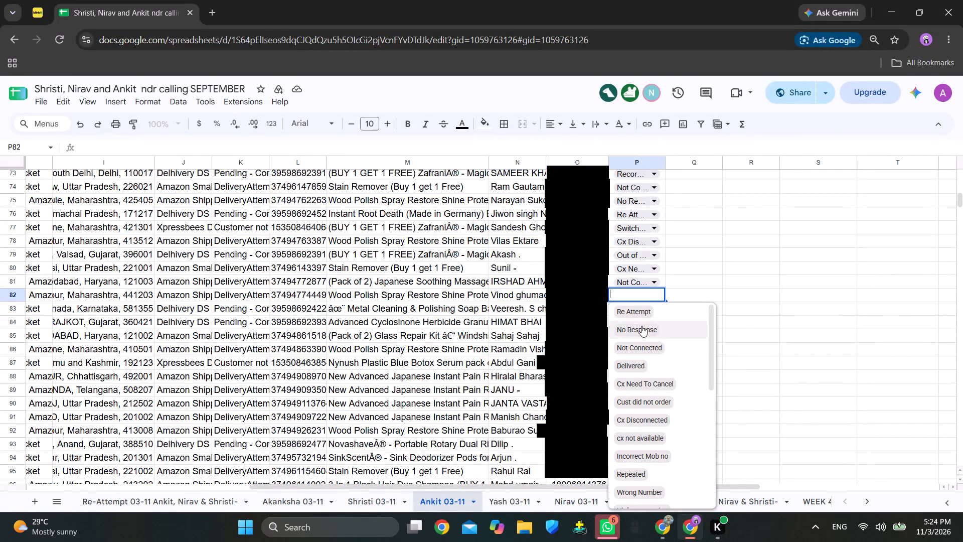
Check the phone number and name cells of the row 83 order and set its remark to Lang barrier.
click(592, 311)
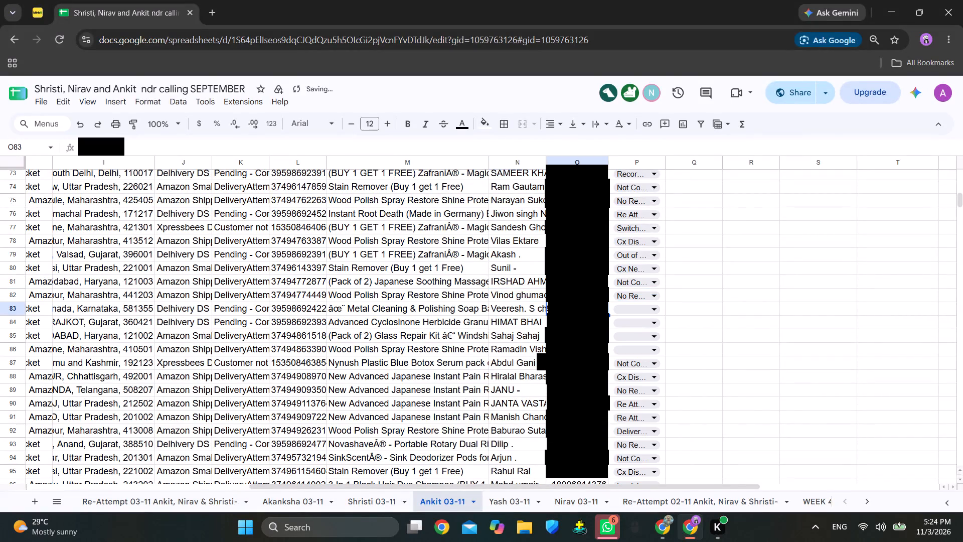
scroll(817, 407, down, 1)
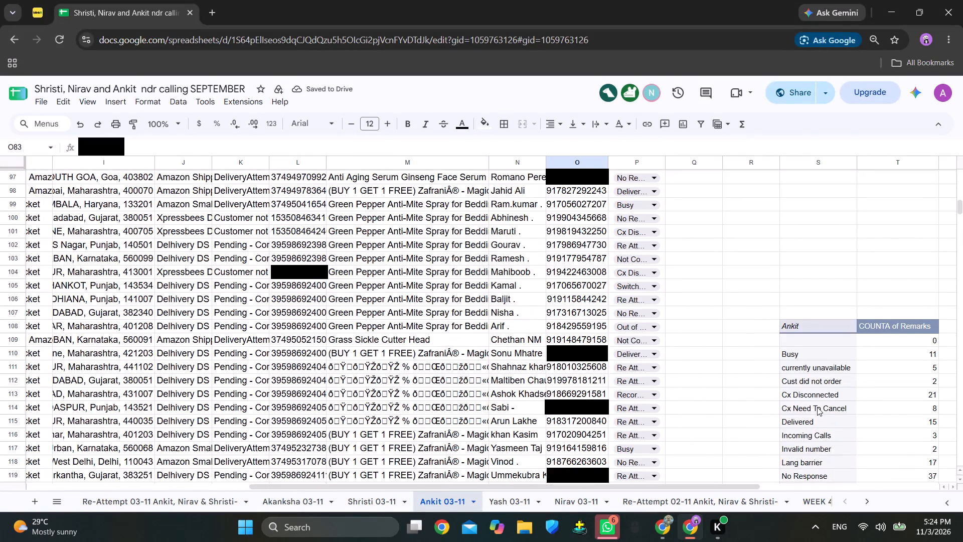
scroll(817, 407, down, 1)
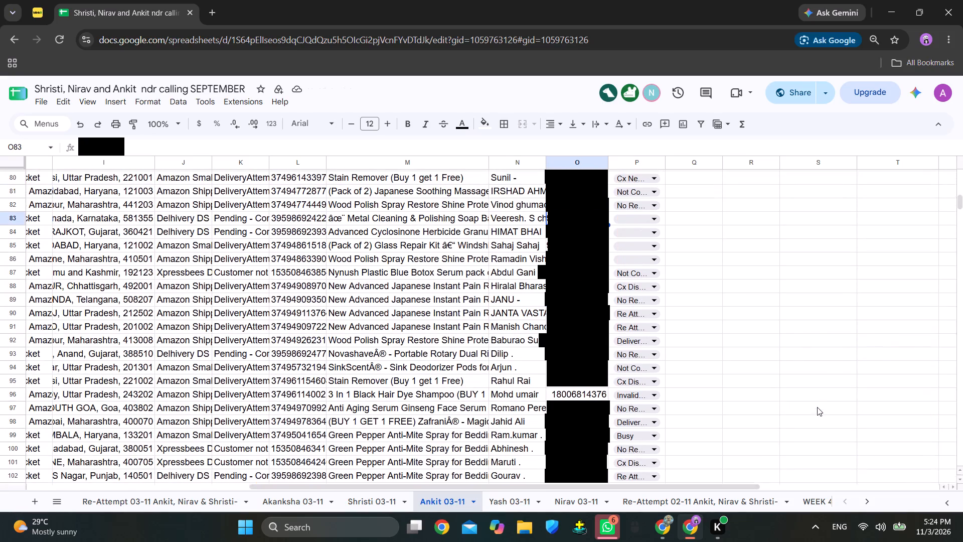
scroll(817, 407, up, 1)
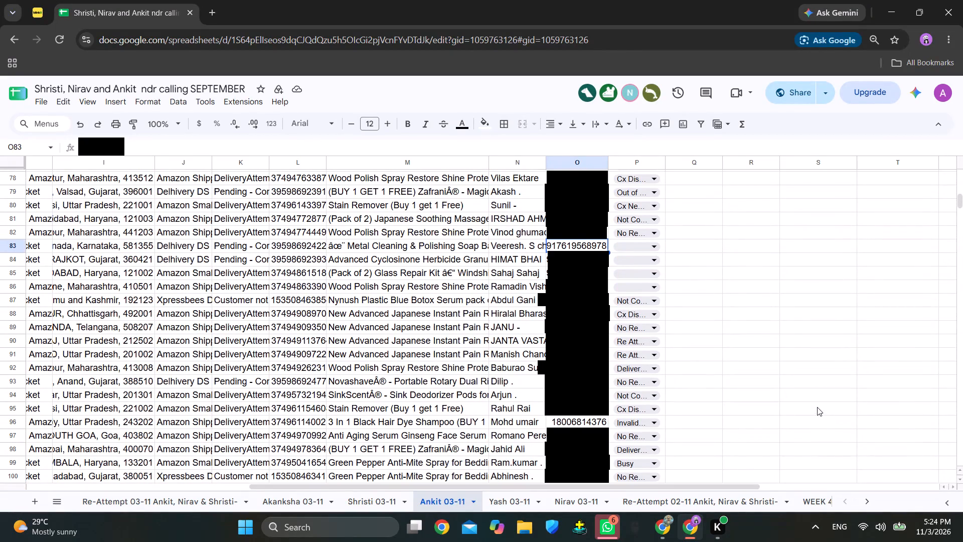
scroll(817, 407, up, 1)
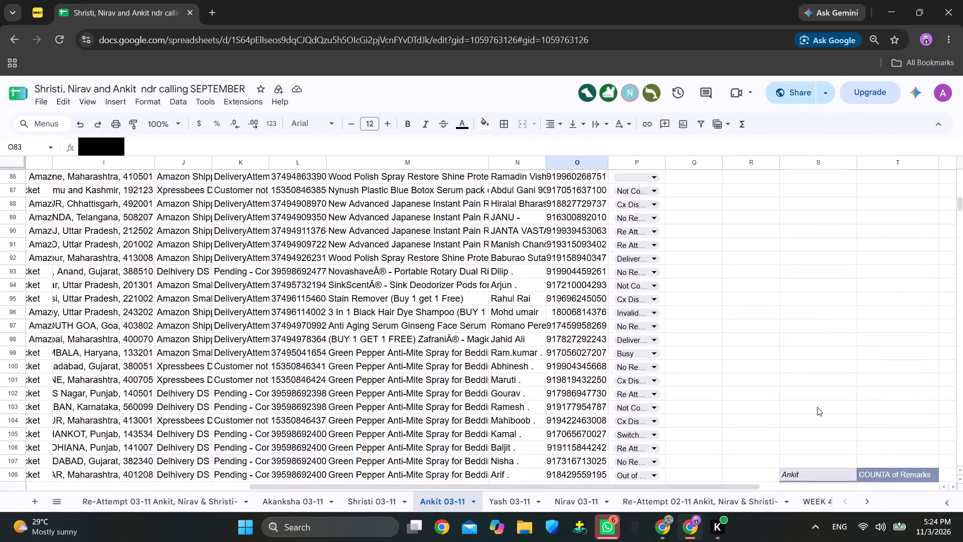
scroll(817, 407, up, 2)
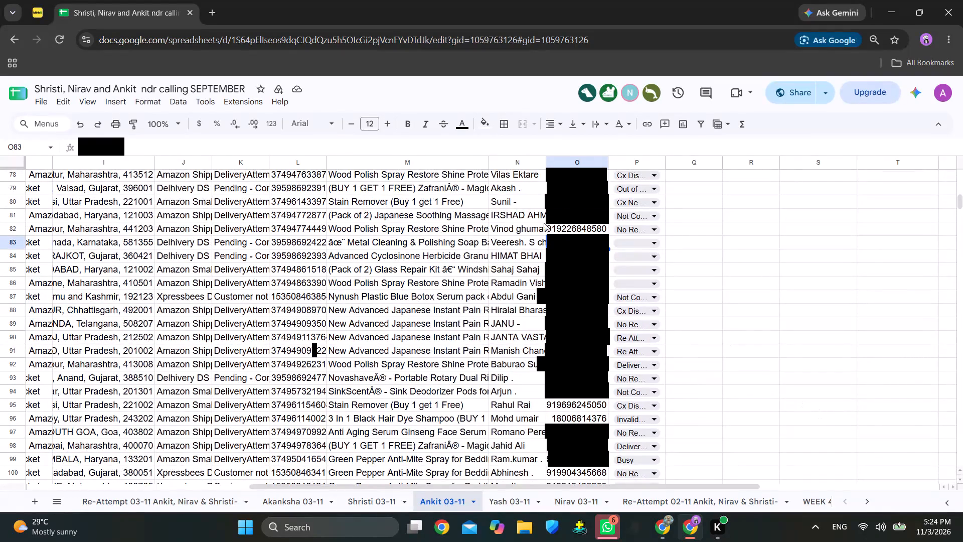
click(520, 241)
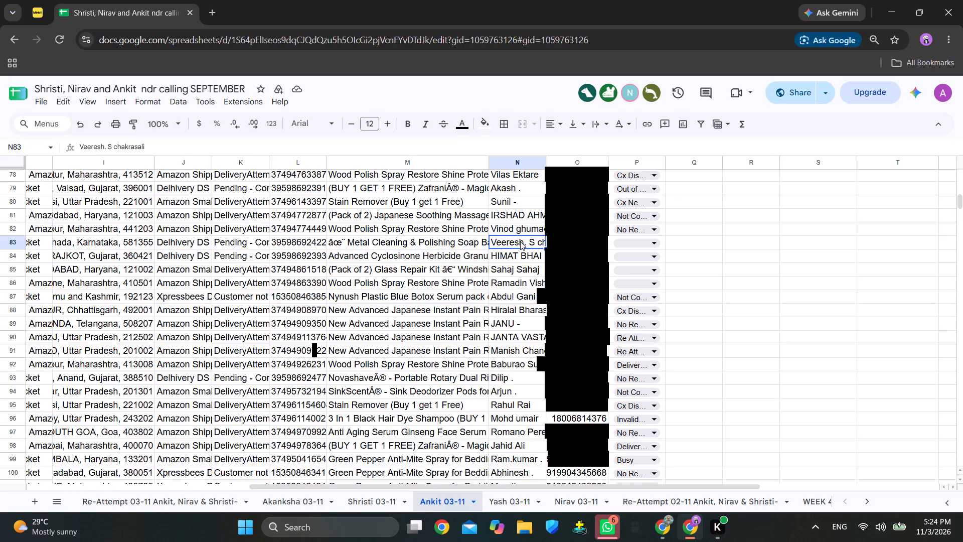
click(617, 242)
key(l)
click(622, 259)
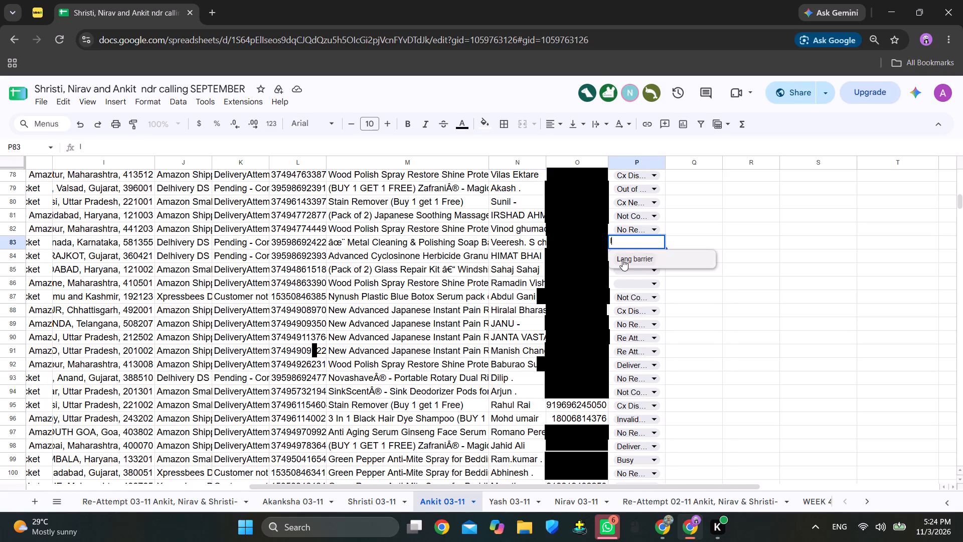
Check the phone number and name cells of the row 84 order.
click(583, 256)
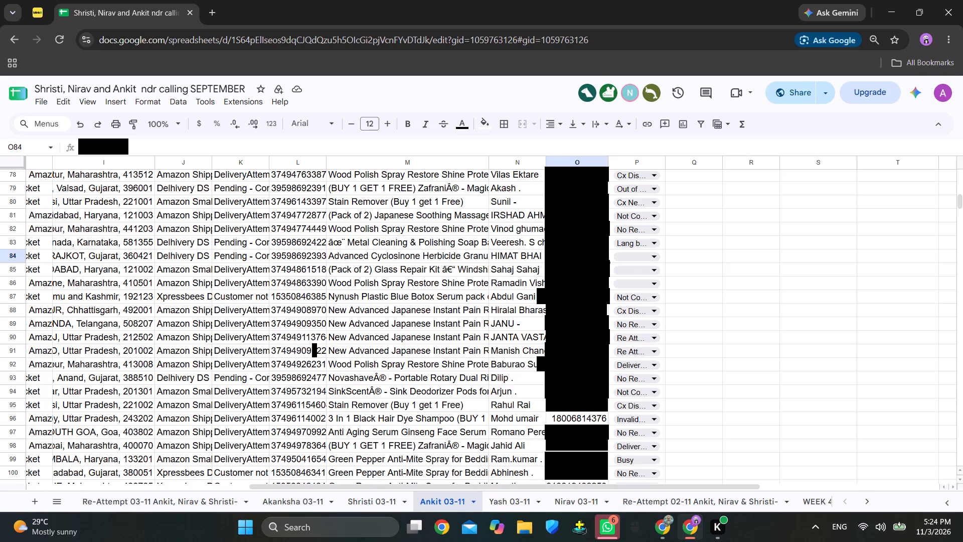
click(520, 258)
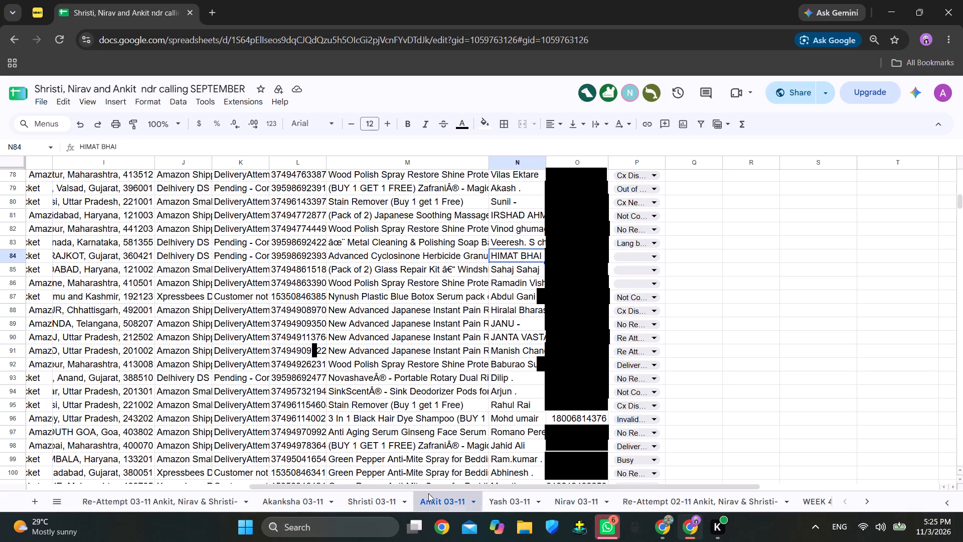
Examine the call remarks and adjoining notes down to the last orders on the Yash 03-11 sheet.
click(502, 498)
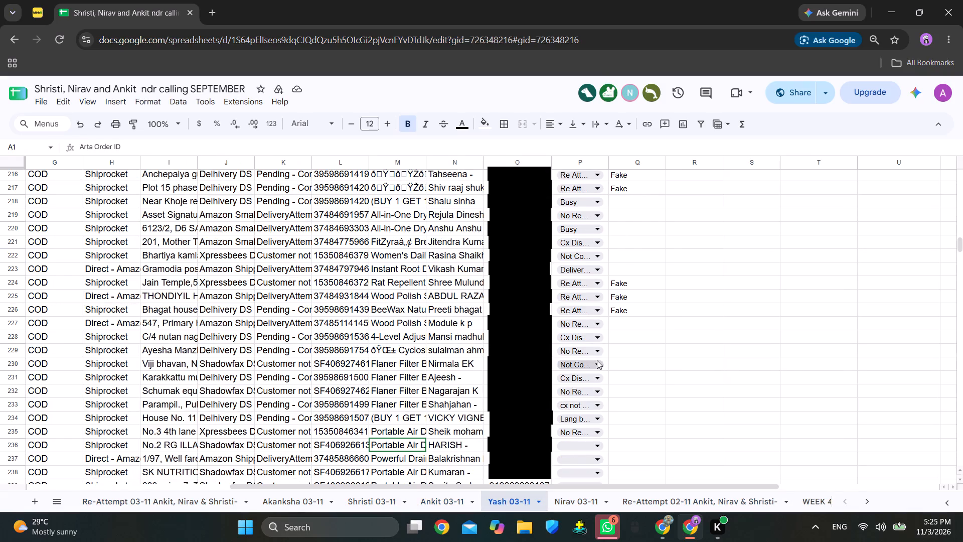
scroll(601, 358, right, 1)
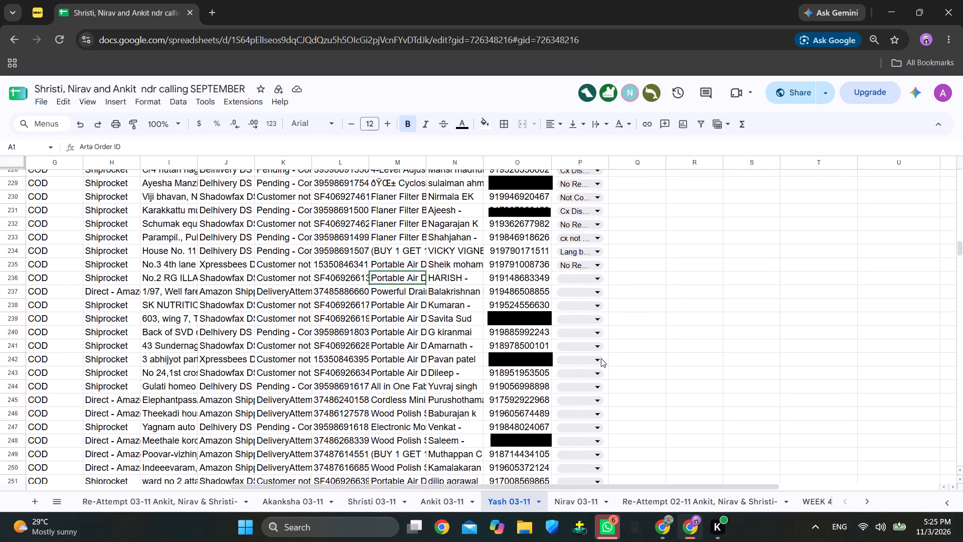
scroll(601, 358, right, 1)
scroll(601, 358, down, 1)
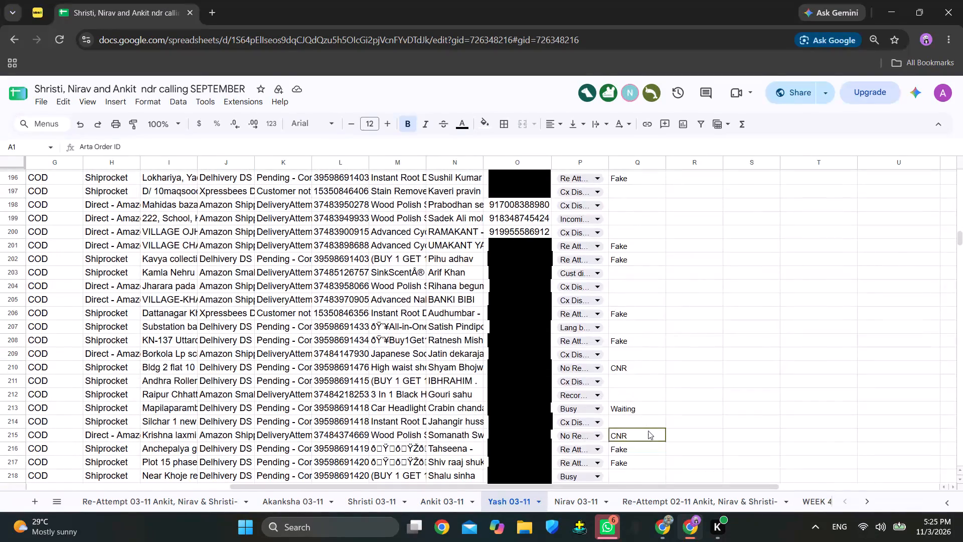
scroll(655, 432, down, 7)
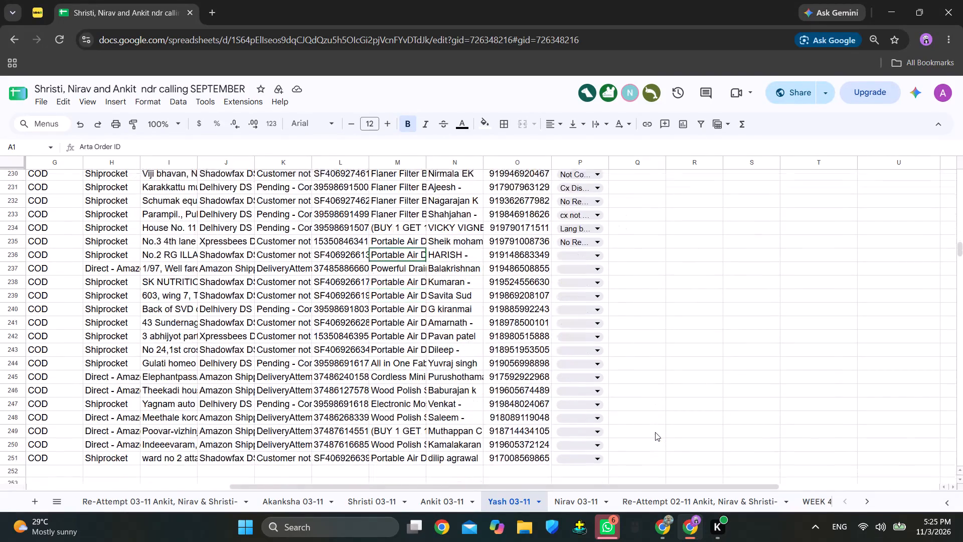
scroll(655, 432, down, 1)
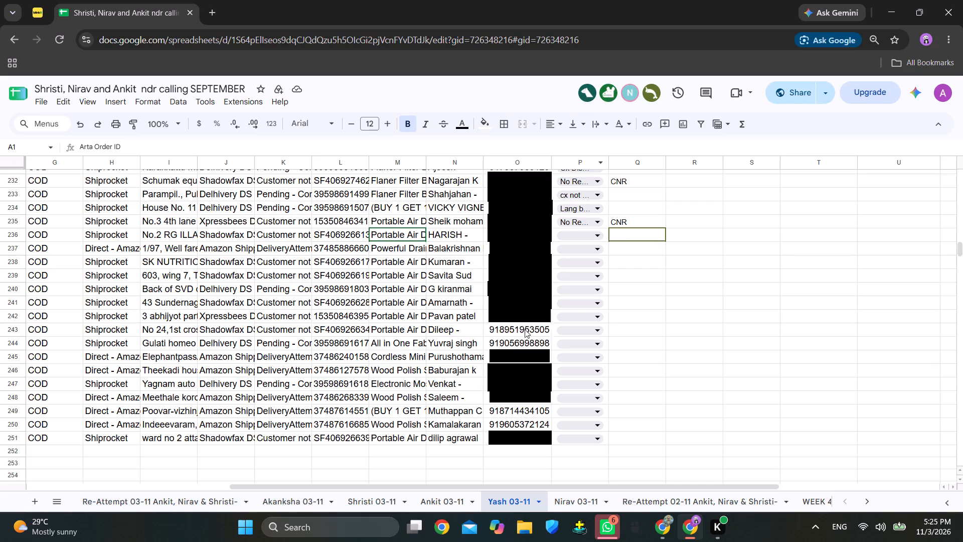
Return to the Ankit 03-11 sheet and set the remark for the row 84 order to Re Attempt.
click(434, 504)
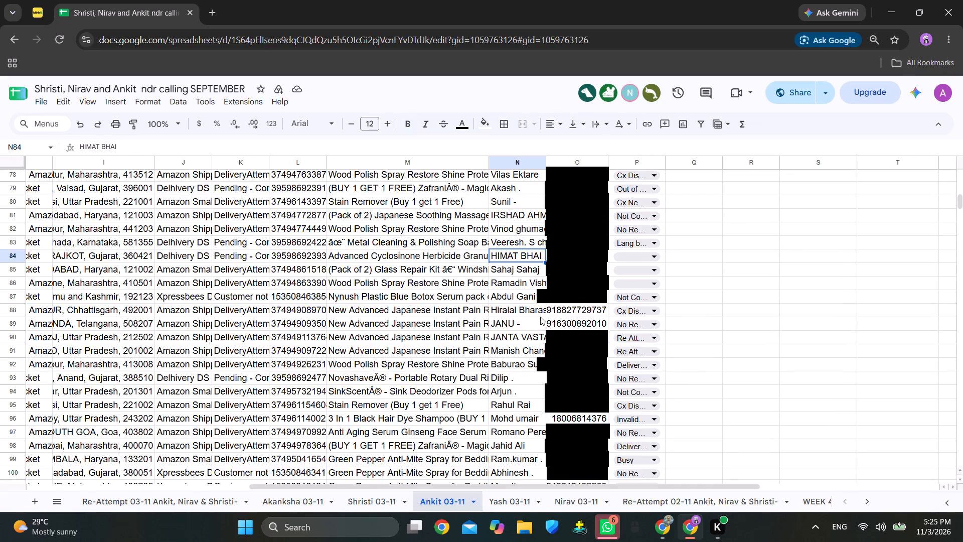
click(628, 256)
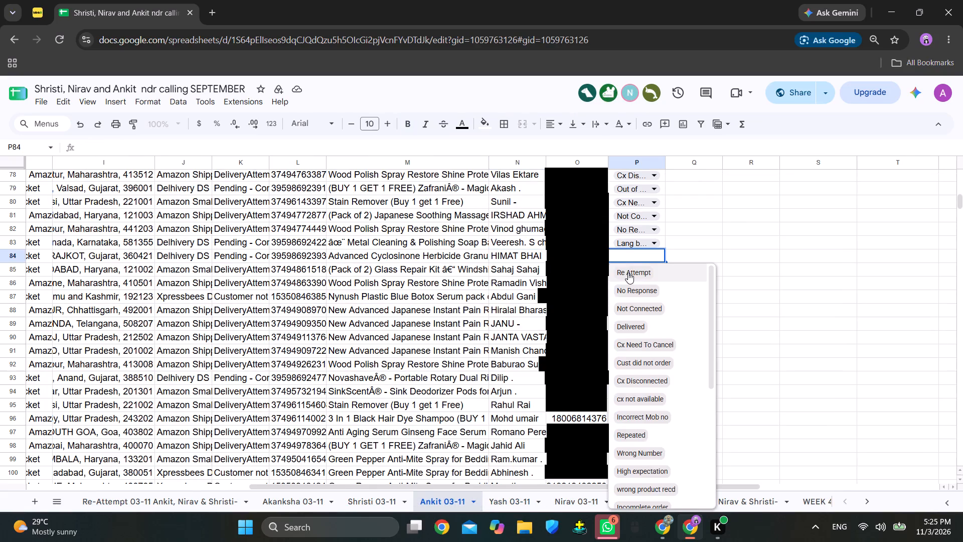
click(628, 273)
Check the phone number cell of the row 85 order and set its remark to Busy.
click(576, 265)
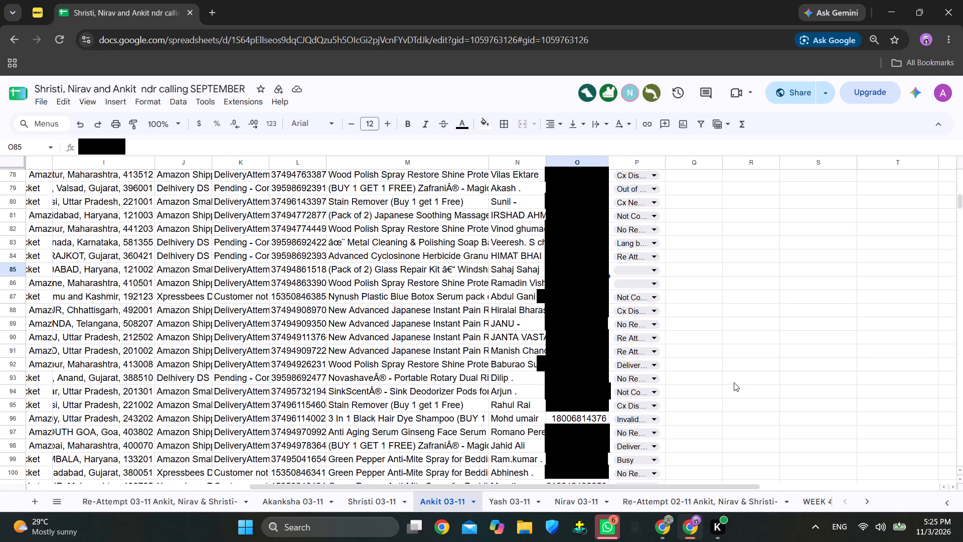
click(626, 269)
key(b)
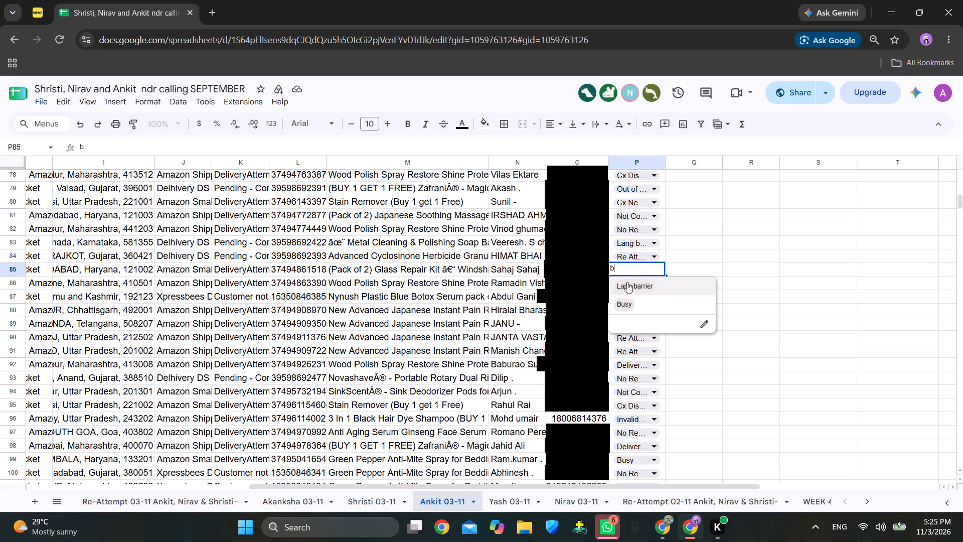
click(622, 301)
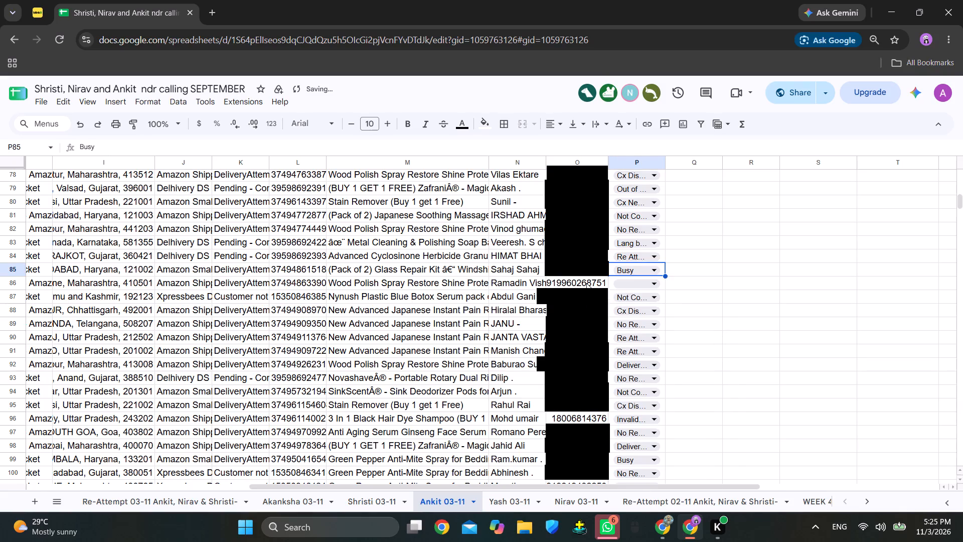
Check the row 86 order's phone number cell and examine Ankit's COUNTA of Remarks summary table.
click(586, 283)
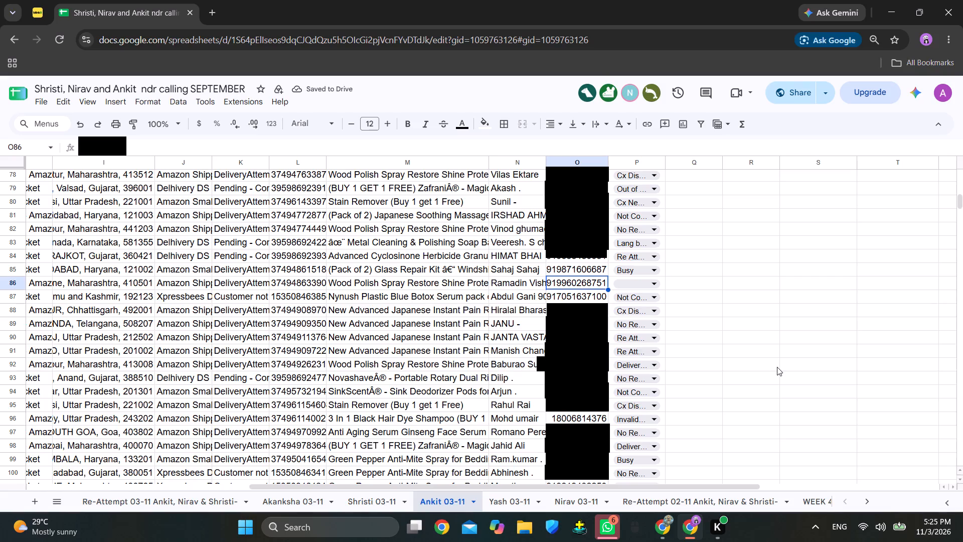
scroll(777, 367, down, 7)
scroll(777, 367, up, 1)
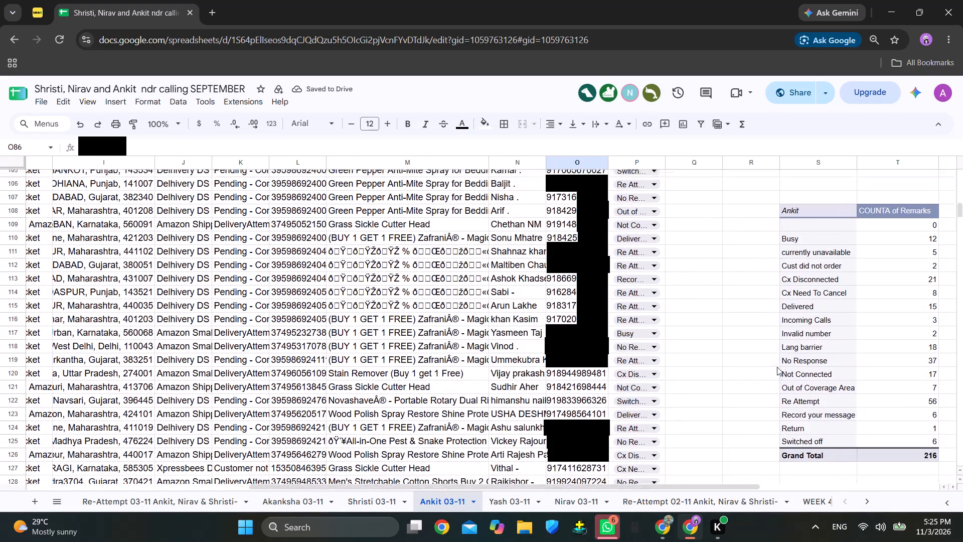
scroll(777, 367, up, 4)
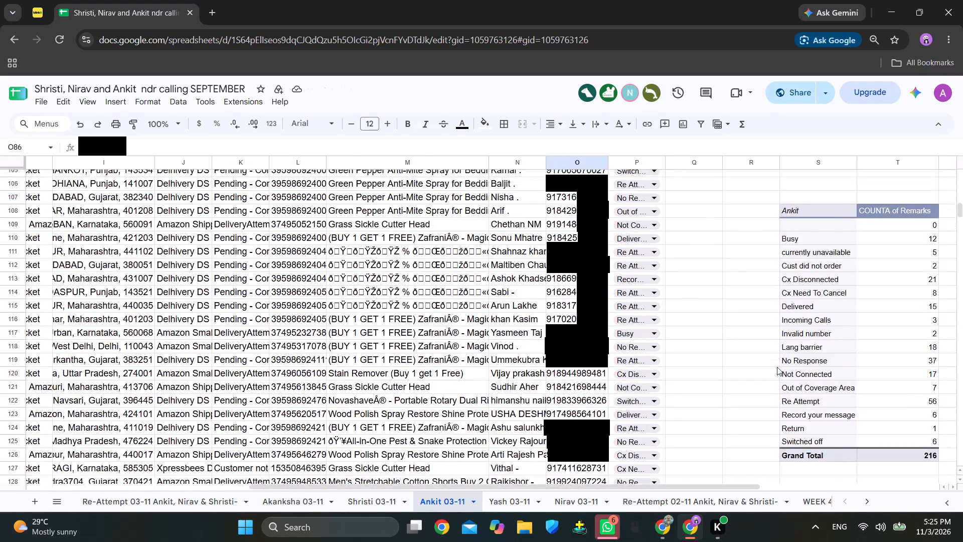
scroll(777, 367, up, 2)
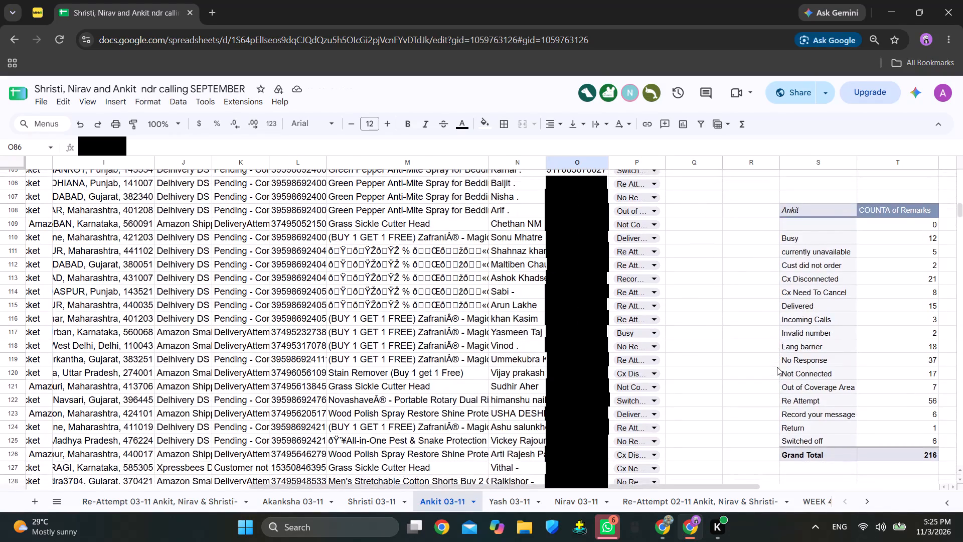
scroll(777, 367, up, 1)
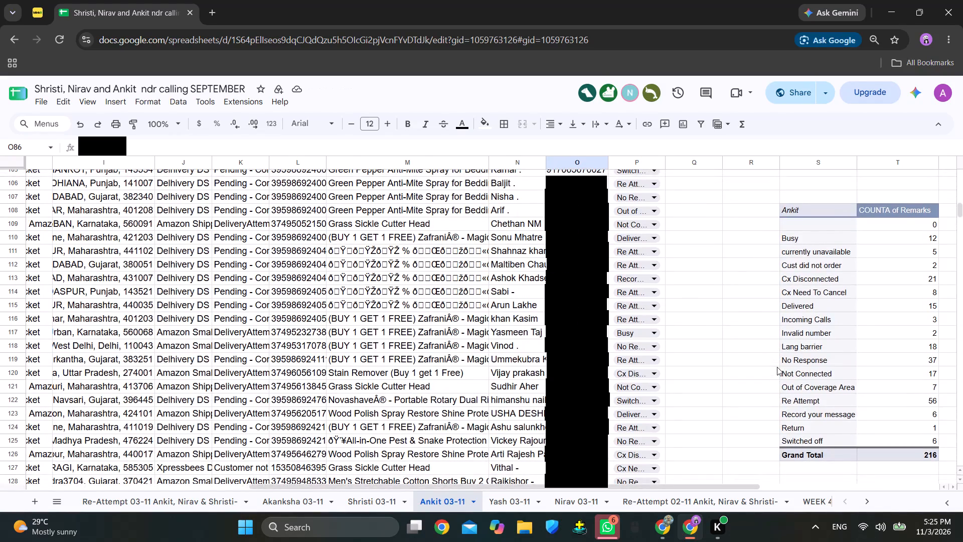
scroll(777, 367, up, 1)
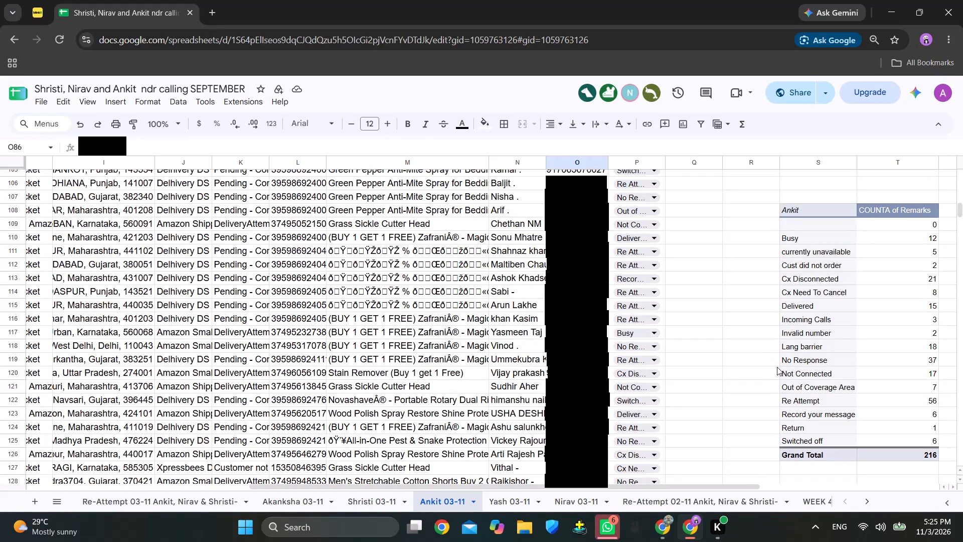
scroll(777, 367, up, 3)
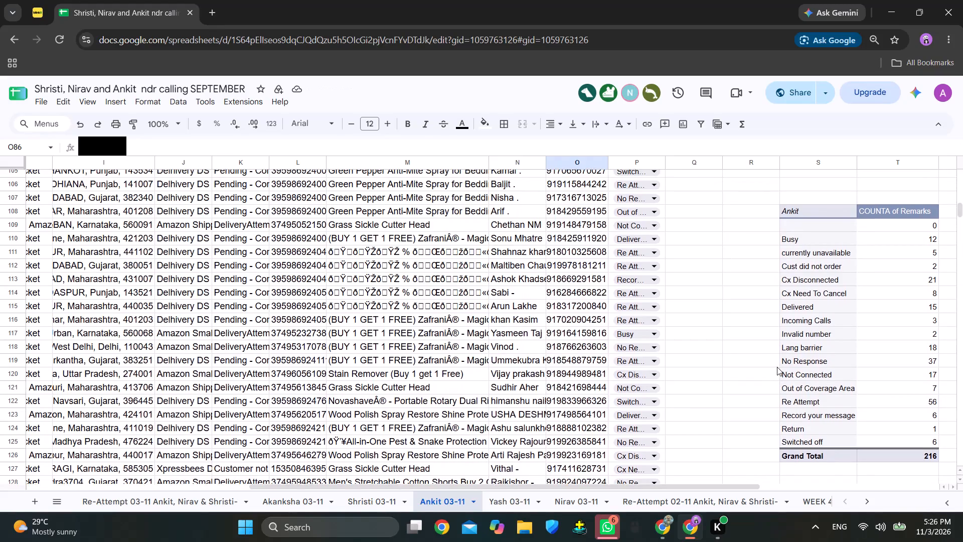
scroll(777, 367, up, 3)
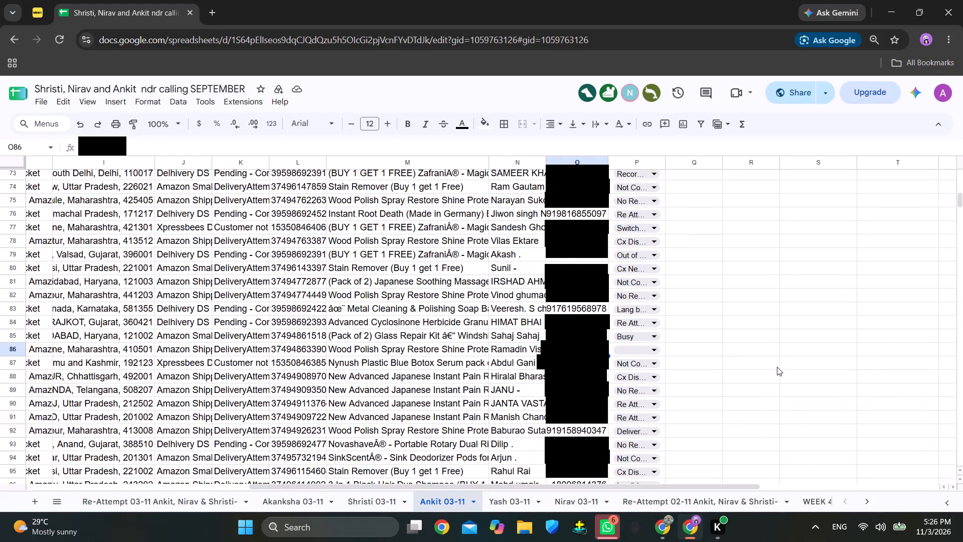
Set the remark for the row 86 order to Record your message.
click(643, 353)
text(rec)
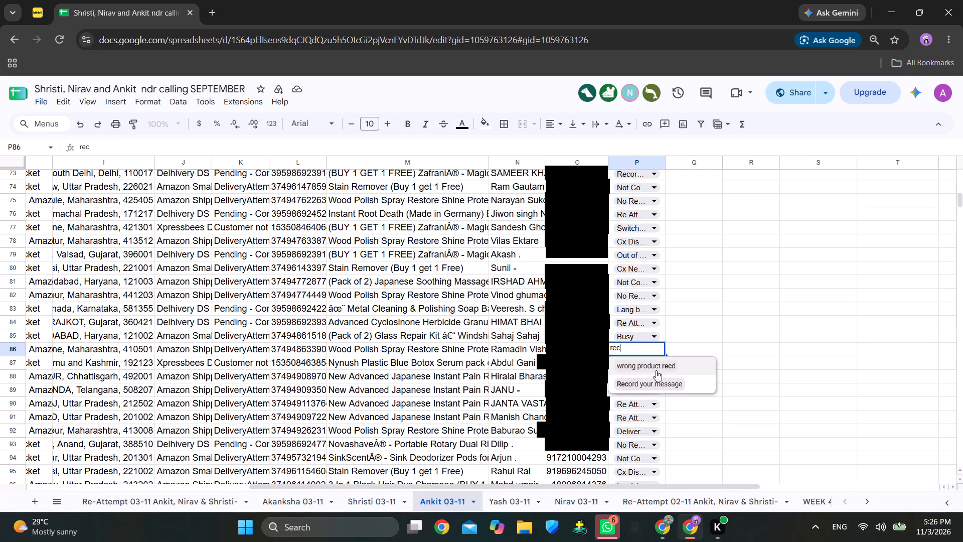
click(660, 381)
Look through the remarks below row 86 on the Ankit 03-11 sheet for the next orders with blank remarks.
scroll(706, 396, down, 6)
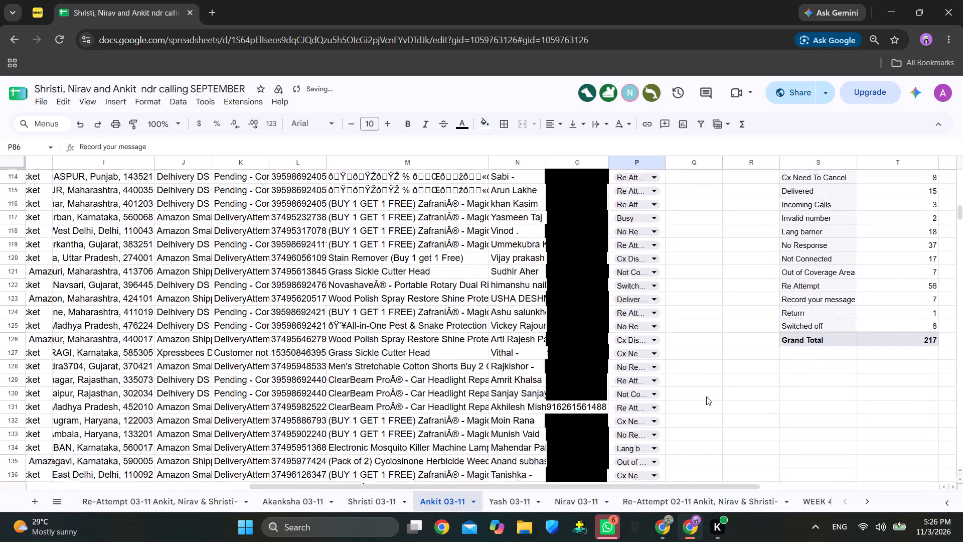
scroll(706, 396, down, 17)
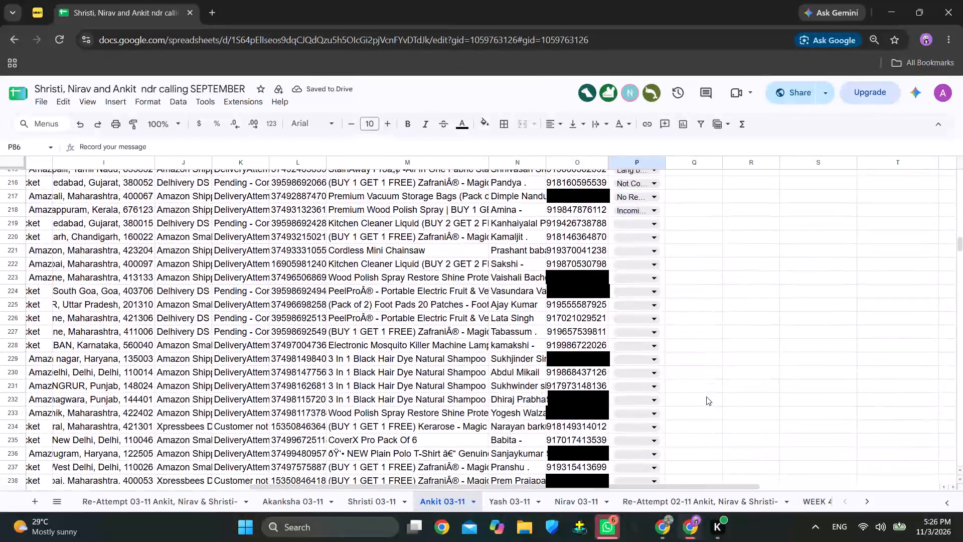
scroll(706, 396, down, 3)
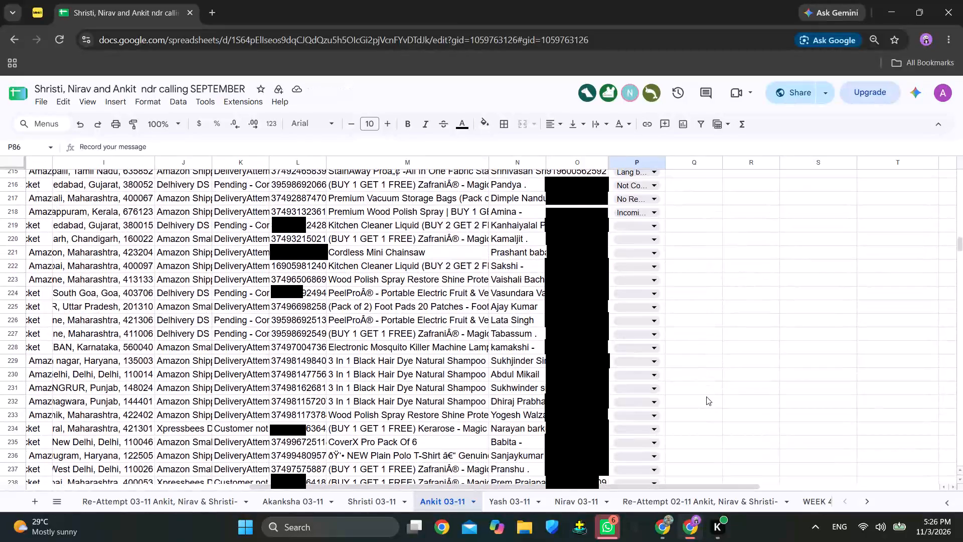
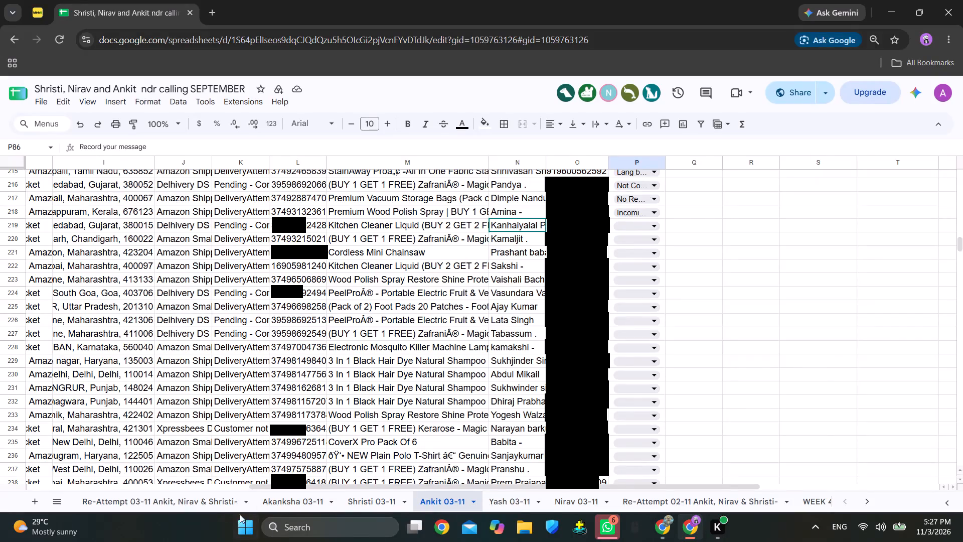
Glance at the Re-Attempt 03-11 Ankit, Nirav & Shristi sheet, then examine Ankit's COUNTA of Remarks summary table on the Ankit 03-11 sheet.
click(217, 501)
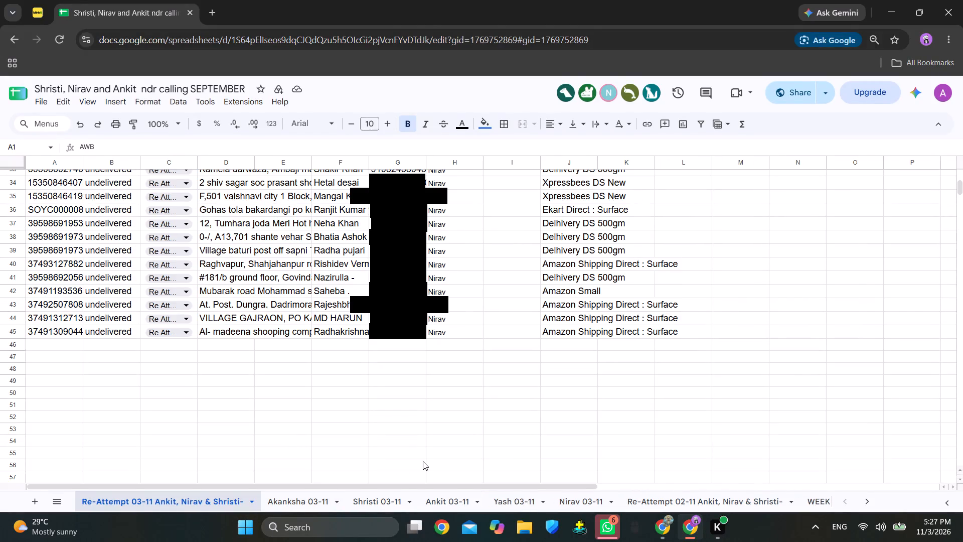
click(462, 497)
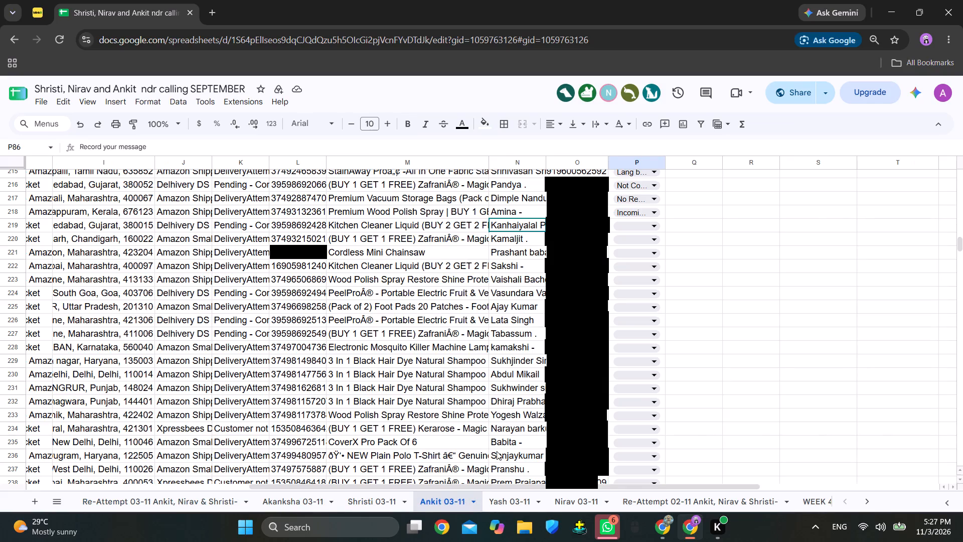
scroll(798, 352, up, 4)
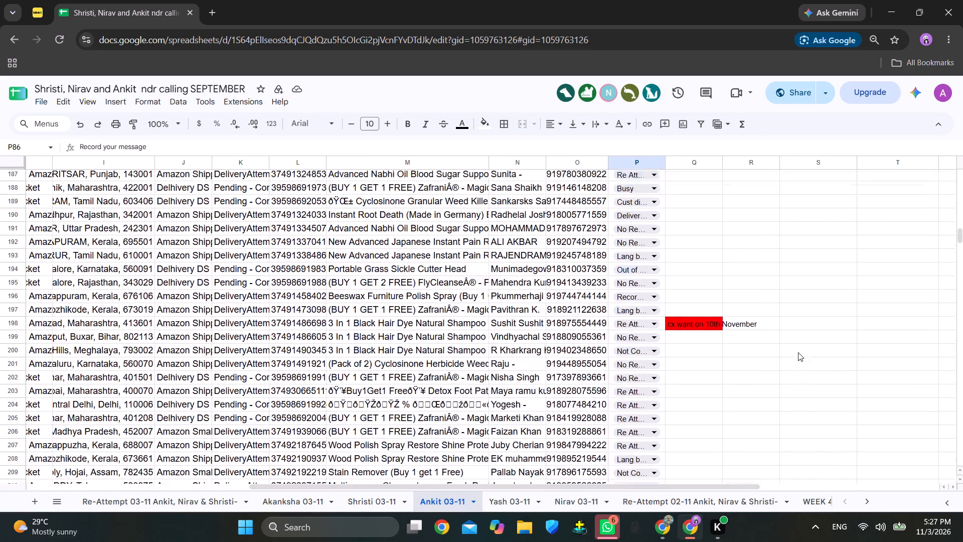
scroll(798, 352, up, 8)
scroll(798, 352, down, 2)
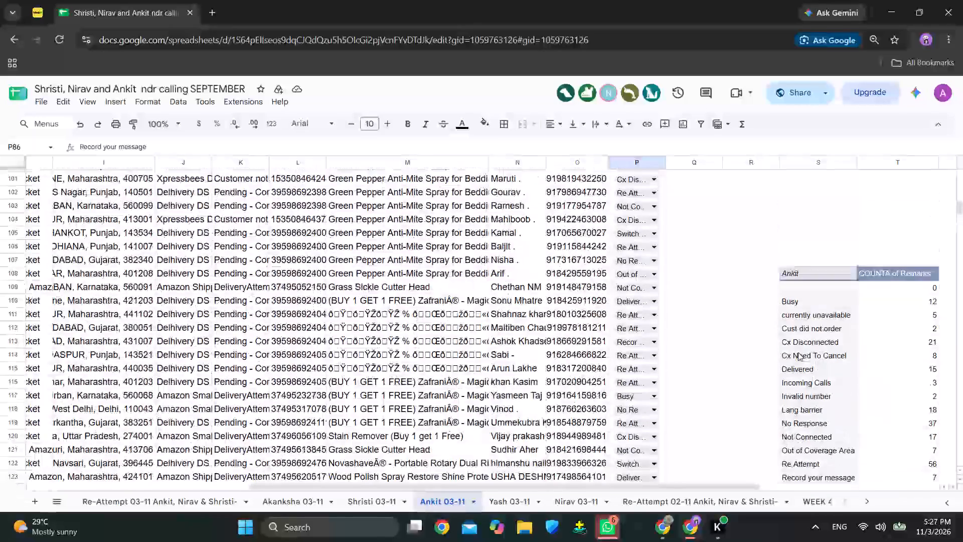
scroll(798, 352, down, 3)
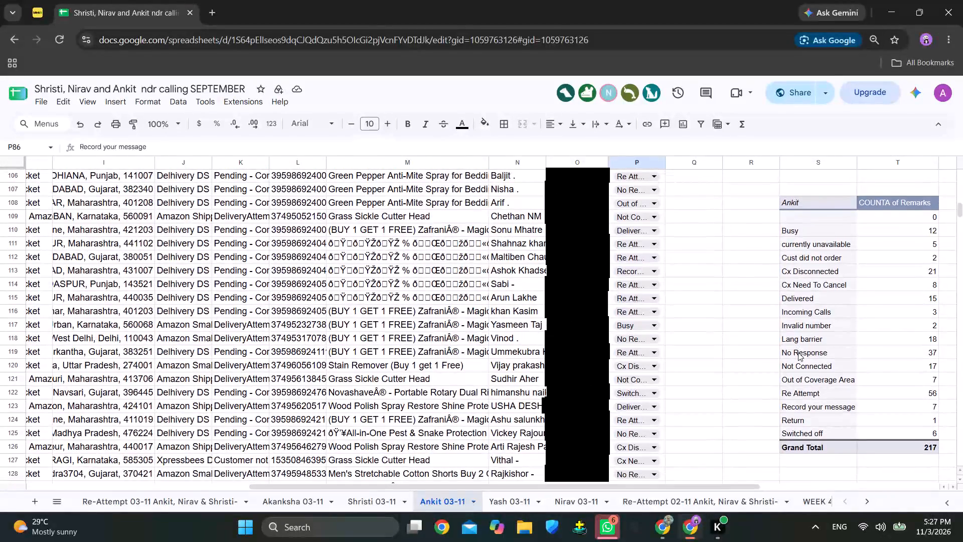
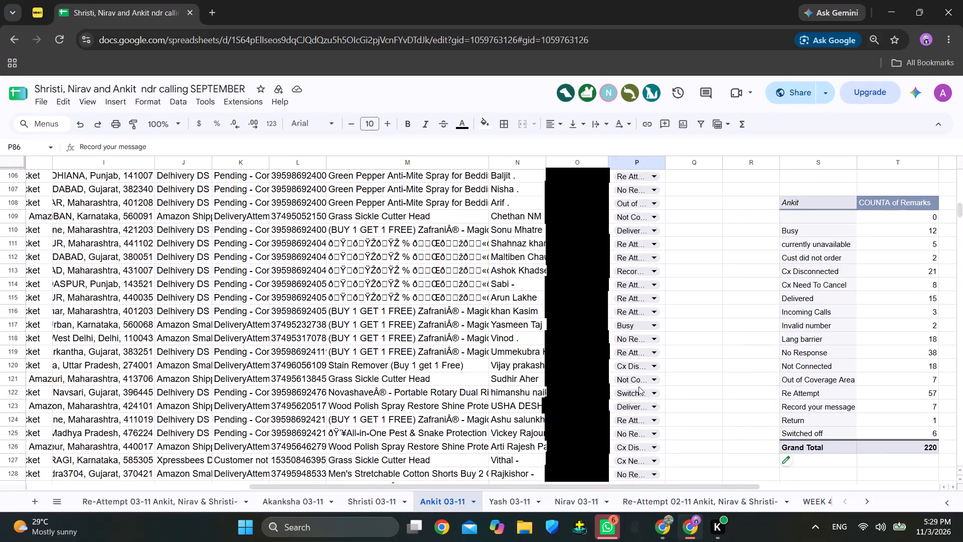
Glance at the Shristi 03-11 sheet, then examine the COUNTA of Remarks summary table on the Yash 03-11 sheet.
click(378, 496)
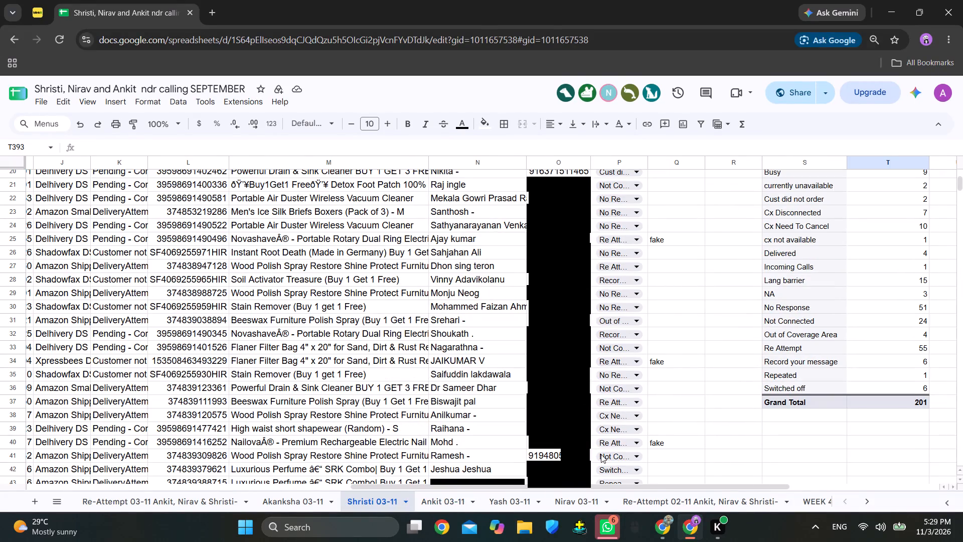
click(501, 502)
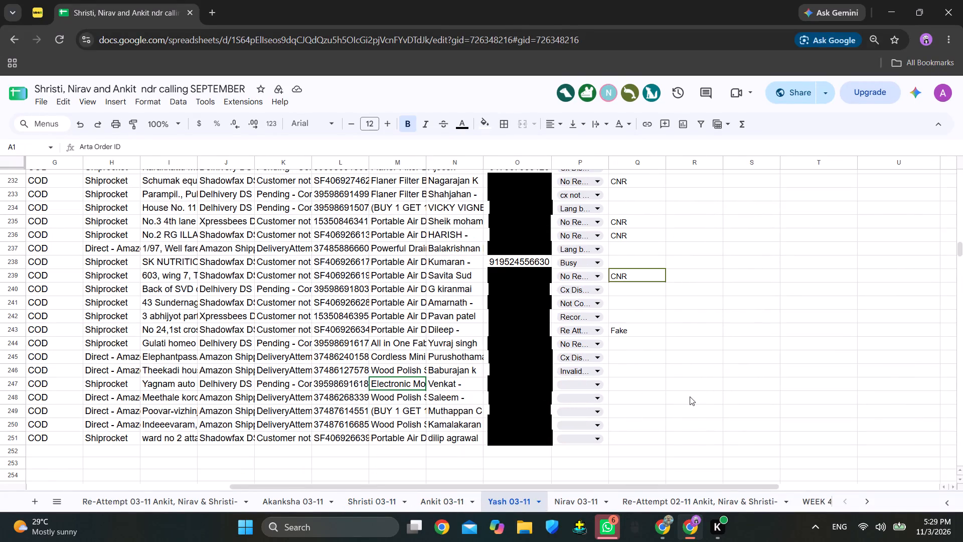
scroll(690, 396, up, 13)
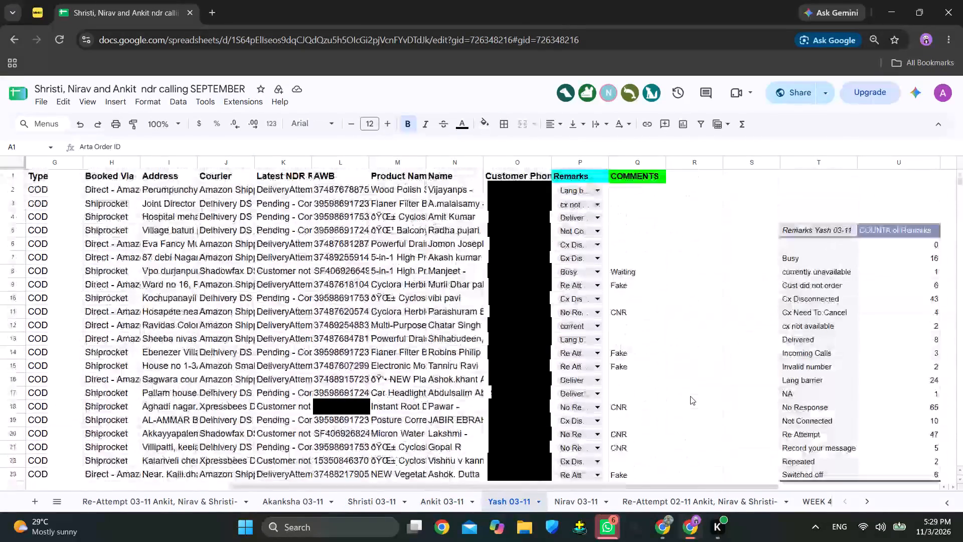
scroll(690, 396, down, 1)
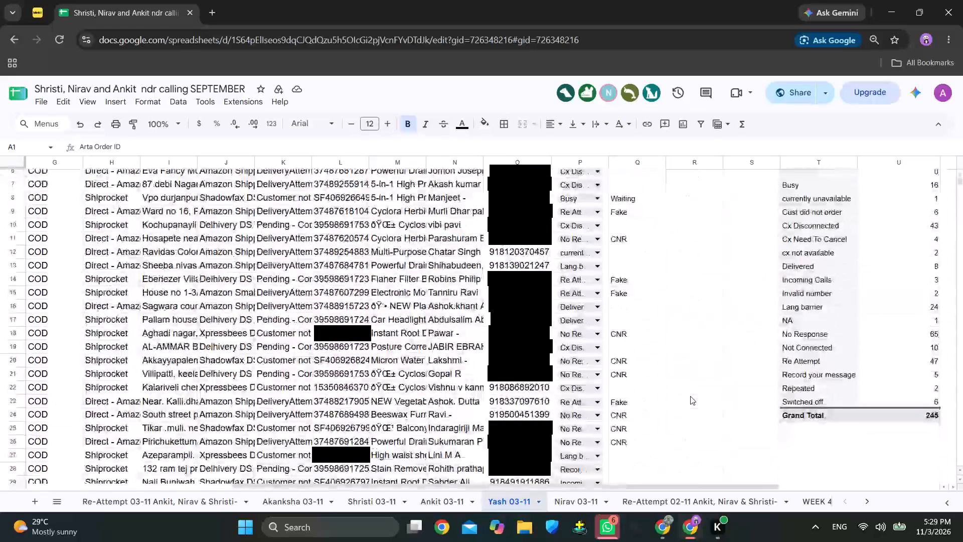
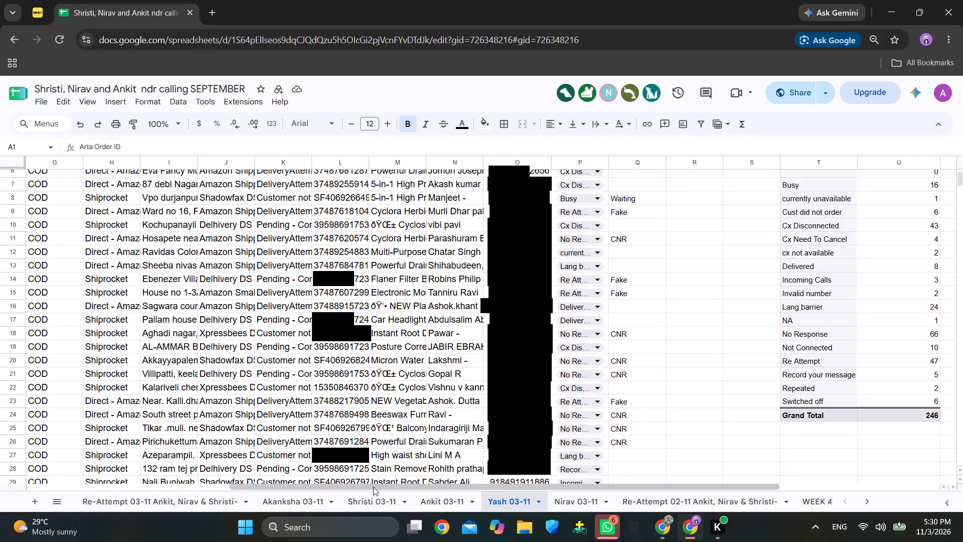
Examine the remark count summary tables on the Shristi 03-11 sheet and the Ankit 03-11 sheet.
click(369, 499)
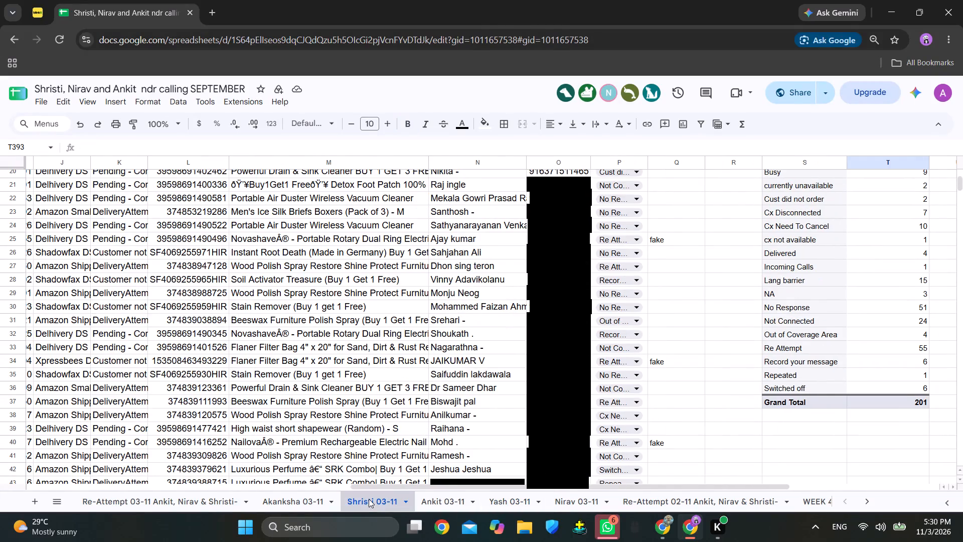
click(442, 502)
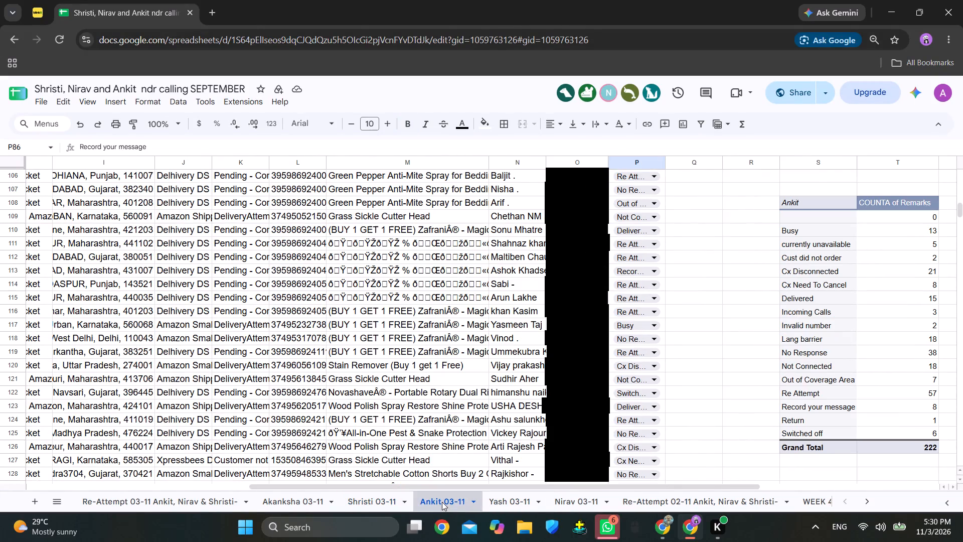
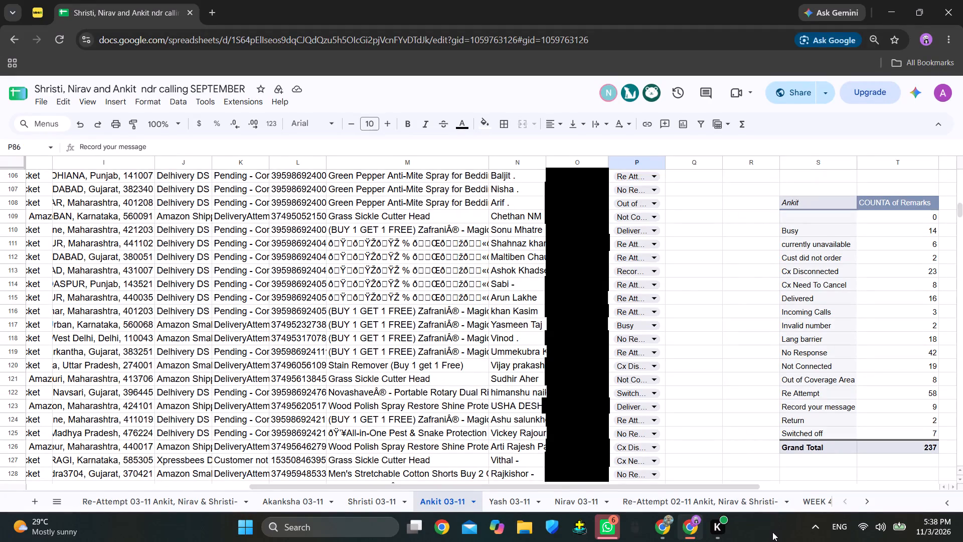
Look over the Yash 03-11 and Akanksha 03-11 sheets and the Re-Attempt 03-11 list for call remark progress.
click(521, 501)
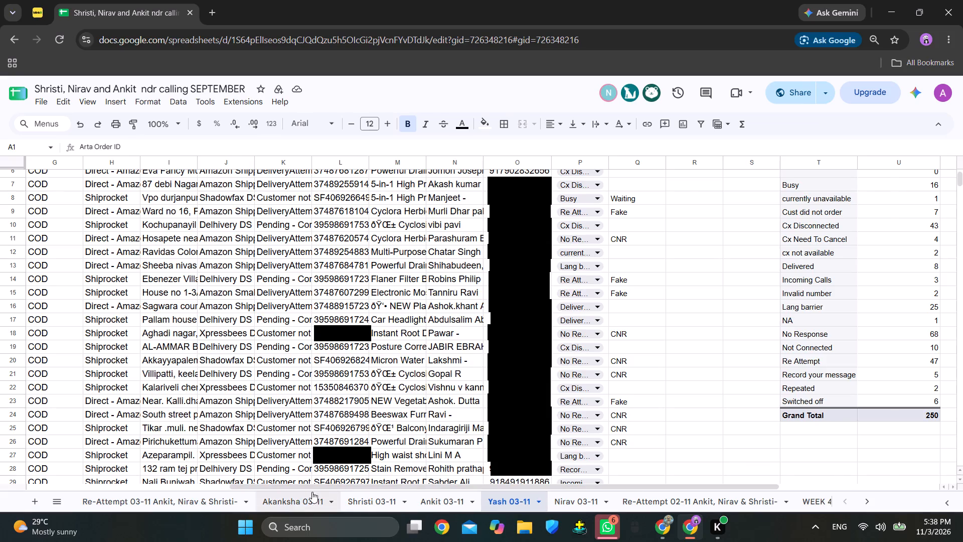
click(299, 496)
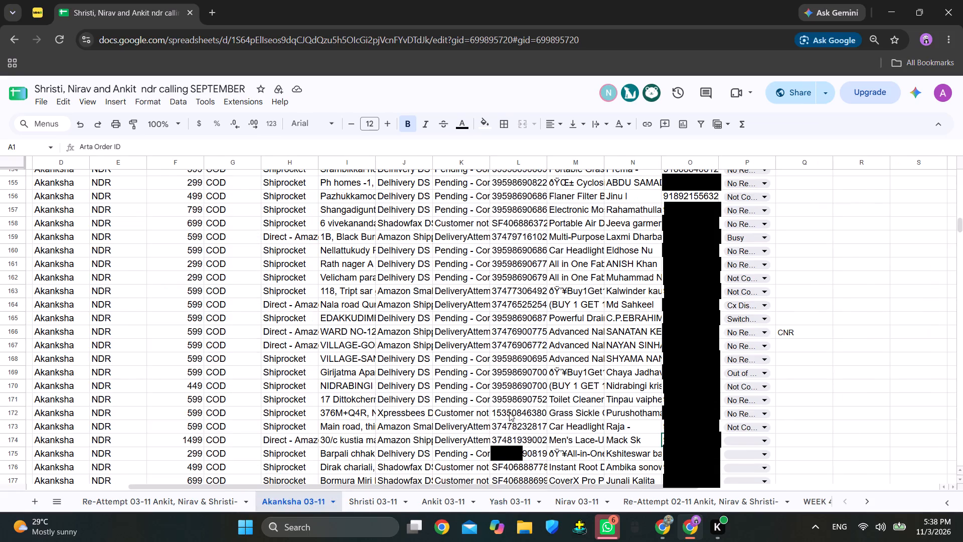
scroll(509, 413, down, 2)
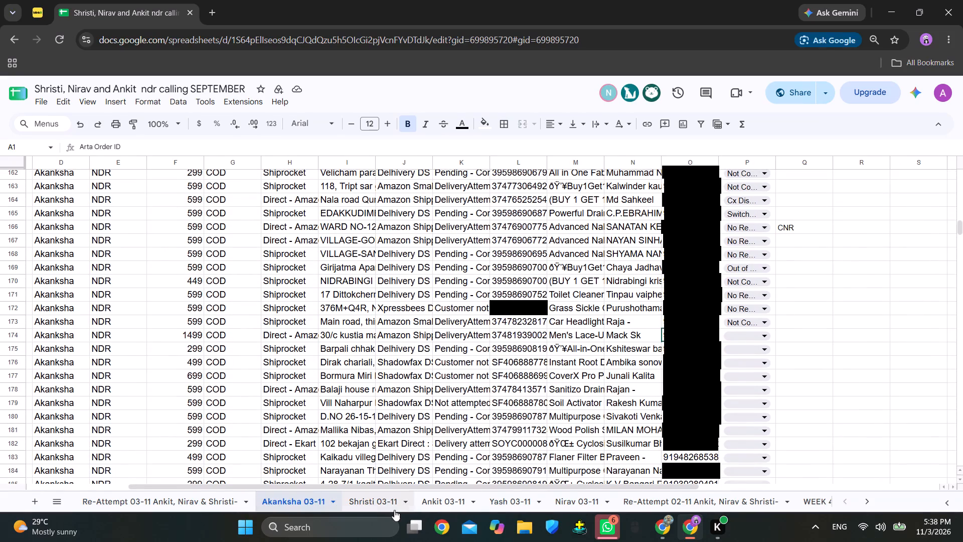
click(221, 503)
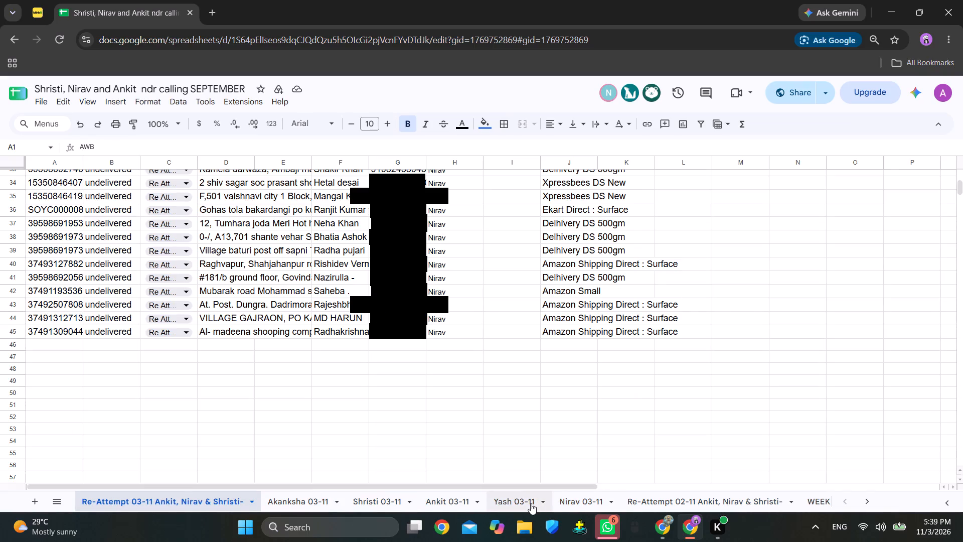
Examine the call remarks and the remark count summary on the Yash 03-11 sheet, ending back on the Ankit 03-11 sheet.
click(504, 499)
scroll(590, 418, down, 8)
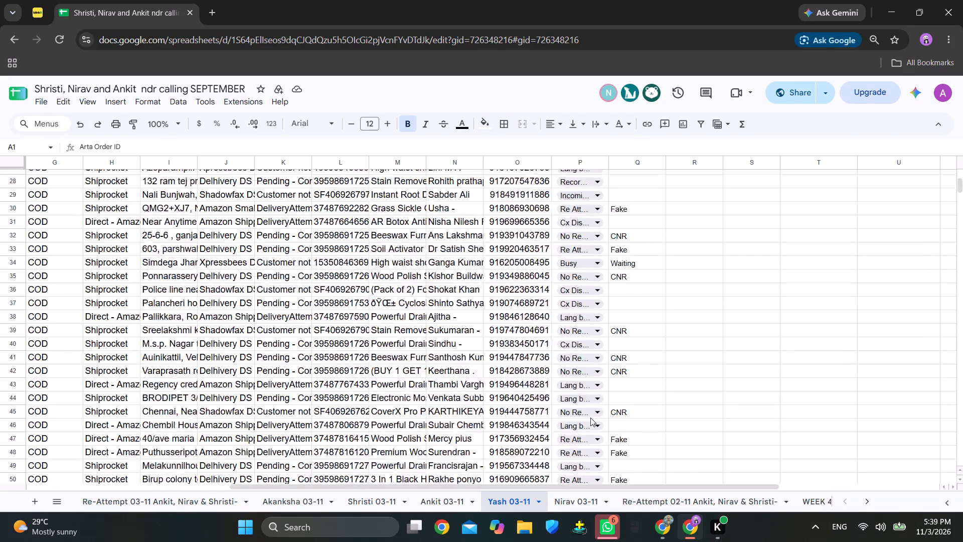
scroll(590, 418, down, 10)
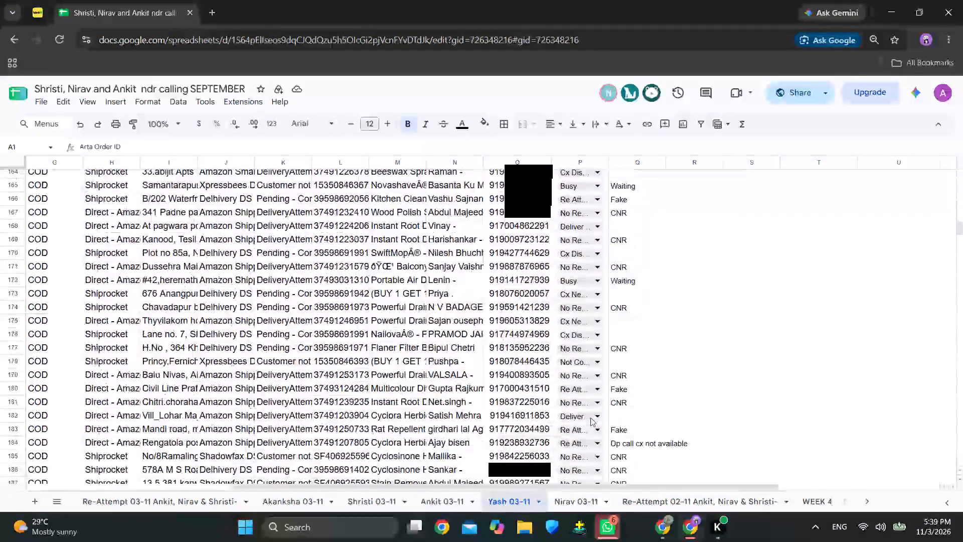
scroll(590, 418, down, 12)
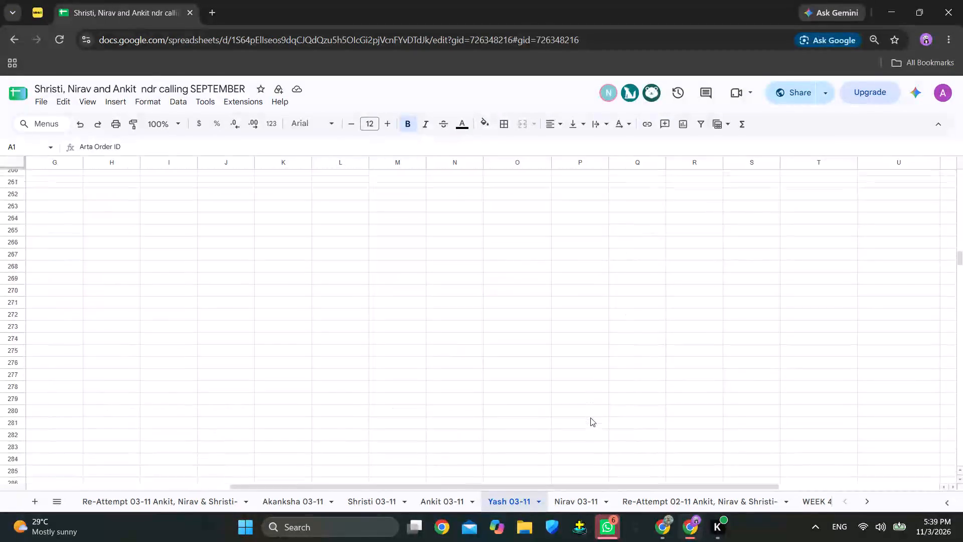
scroll(590, 418, up, 16)
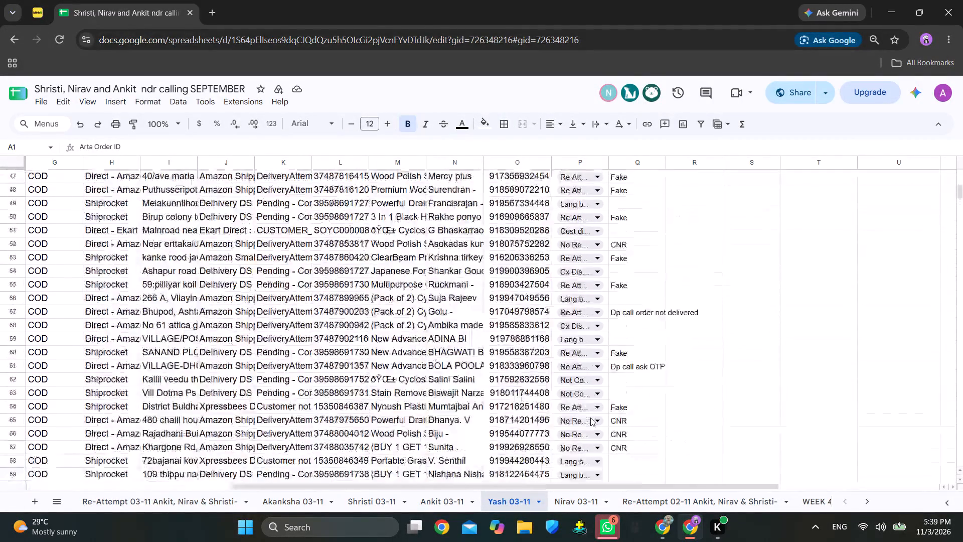
scroll(590, 418, up, 4)
scroll(590, 418, down, 1)
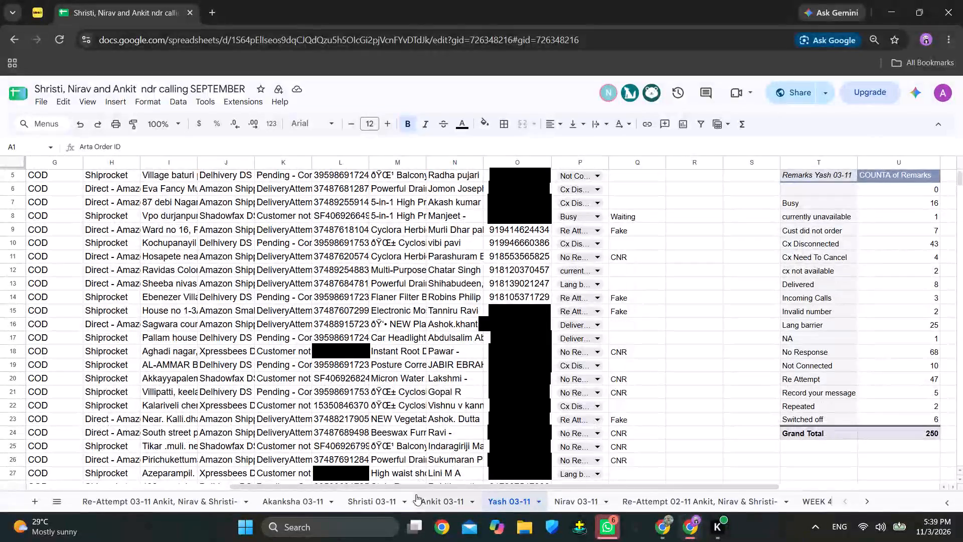
click(434, 503)
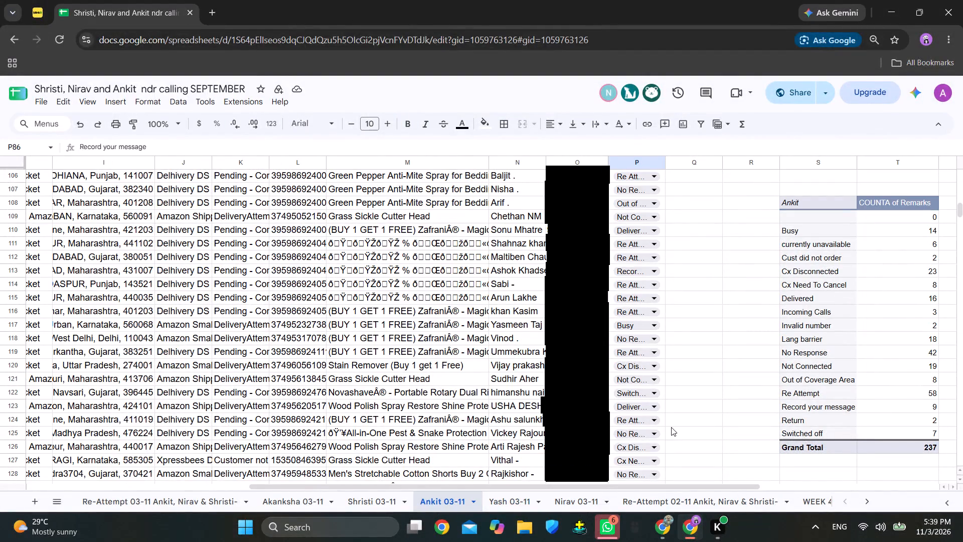
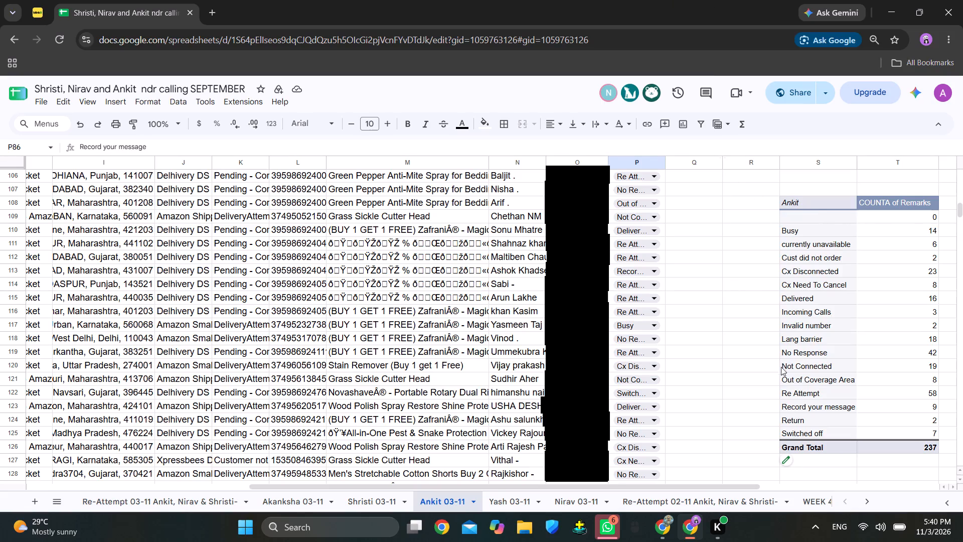
Add a blank sheet directly after the Re-Attempt 03-11 sheet.
click(192, 502)
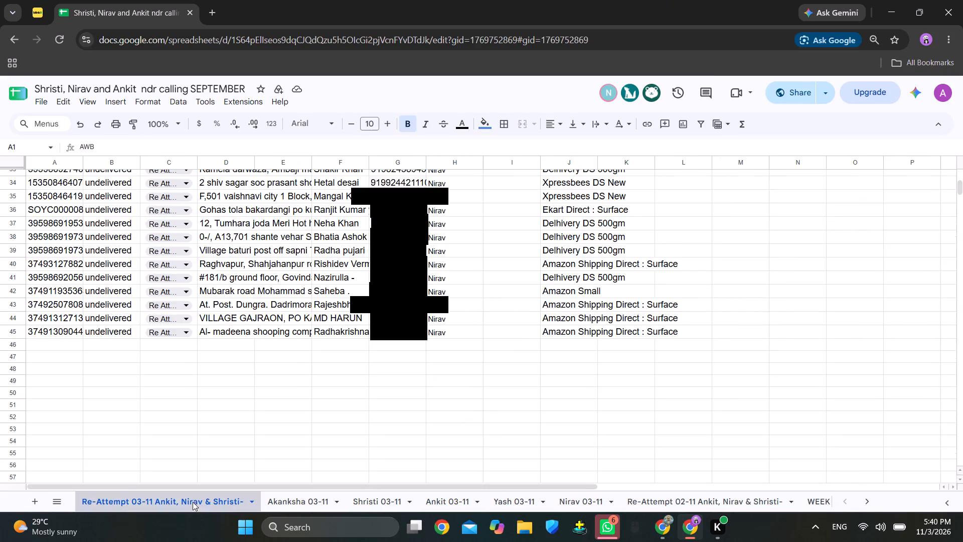
scroll(193, 500, right, 5)
click(36, 503)
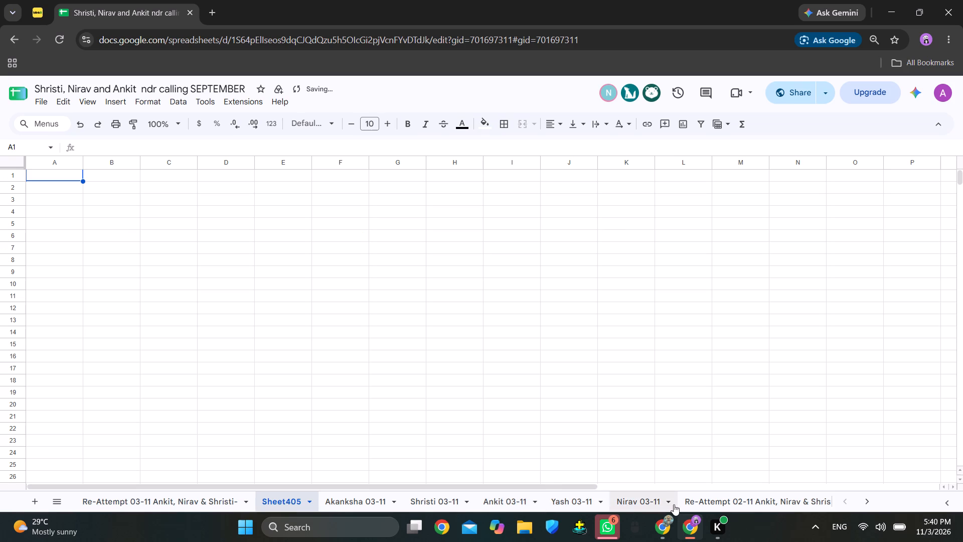
Copy the sheet name PIVOT OF ALL 02-11 for reuse.
scroll(682, 504, left, 6)
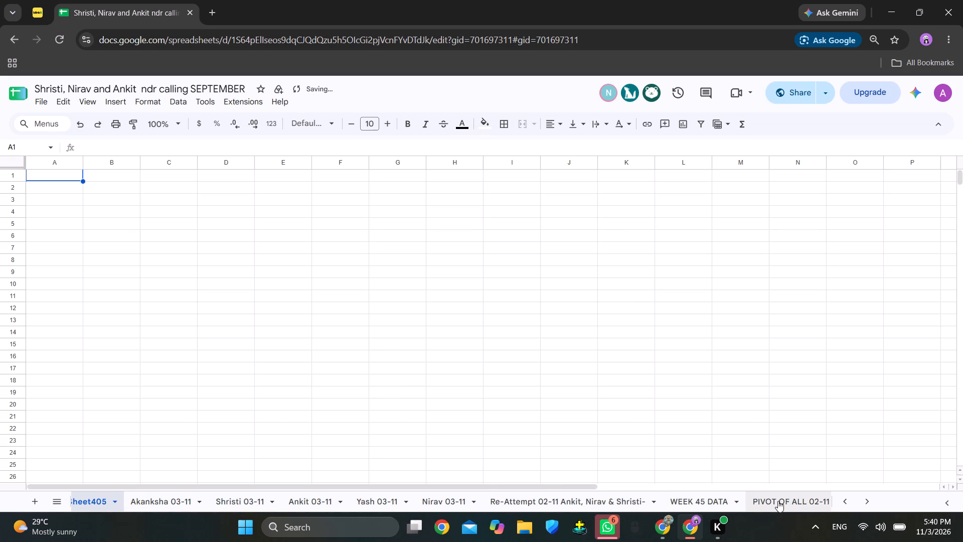
double_click(779, 501)
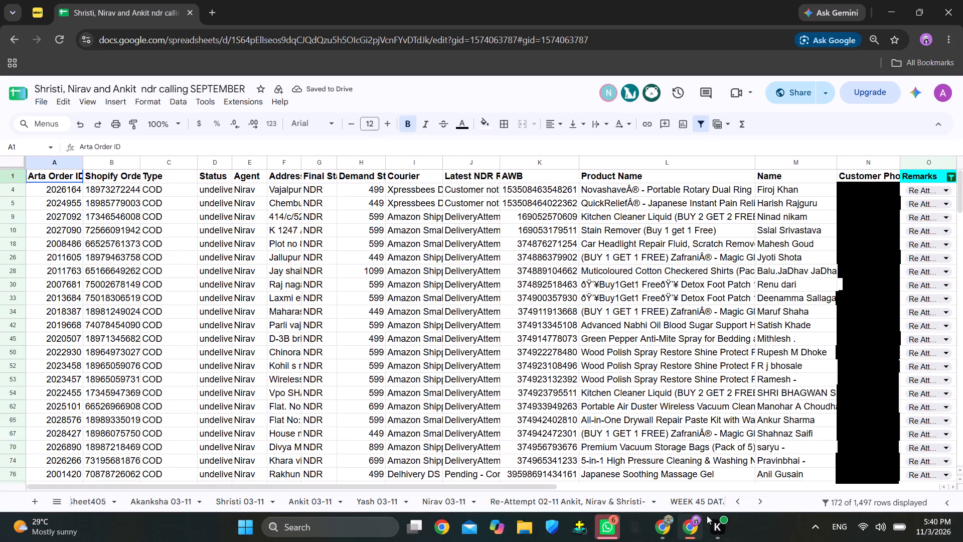
scroll(612, 508, left, 3)
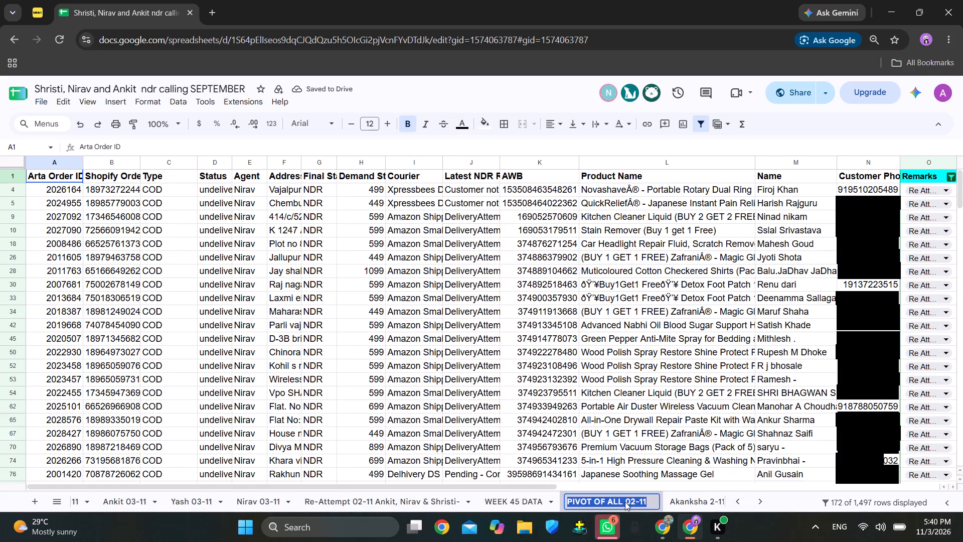
key(ctrl+c)
Move the WEEK 45 DATA sheet forward so it sits between the new blank sheet and Akanksha 03-11.
scroll(543, 504, right, 15)
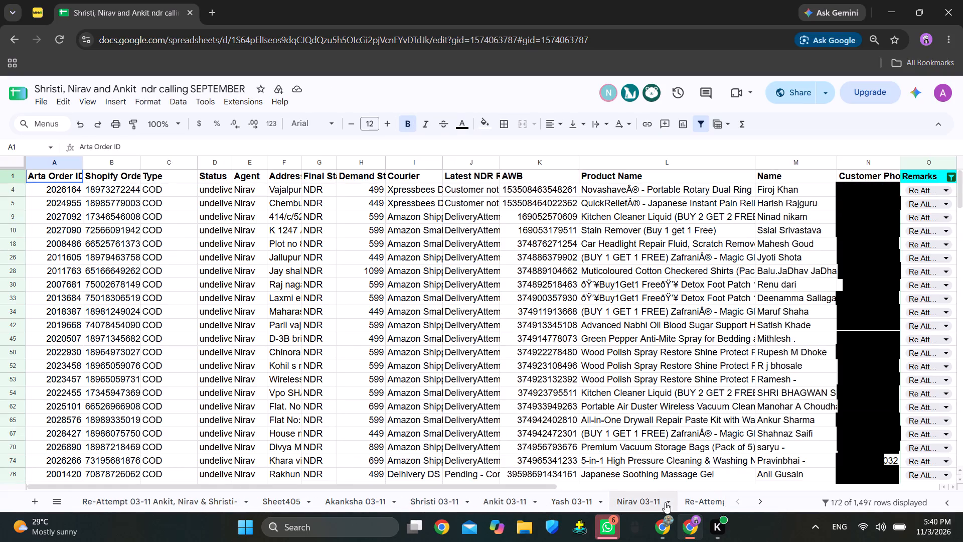
scroll(657, 503, left, 3)
drag(703, 502, 590, 499)
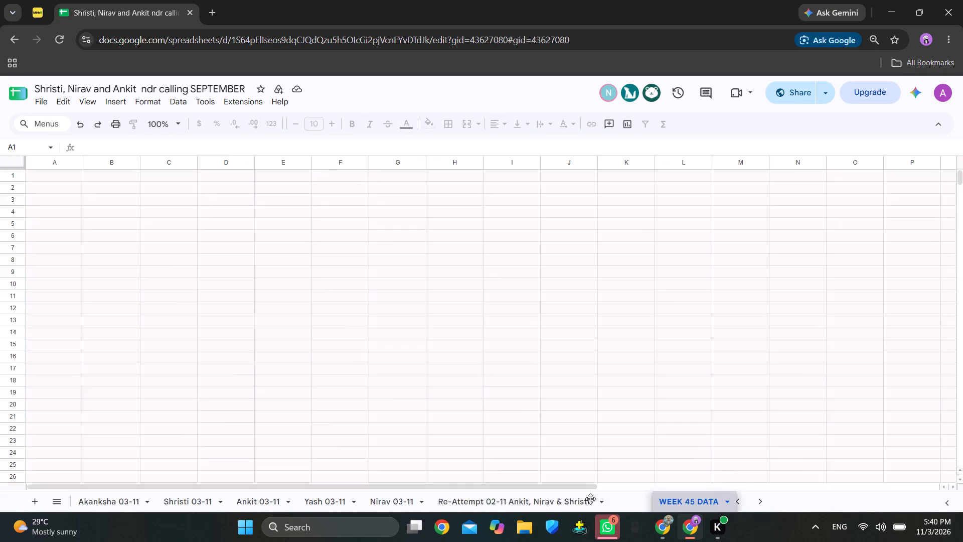
drag(590, 499, 73, 486)
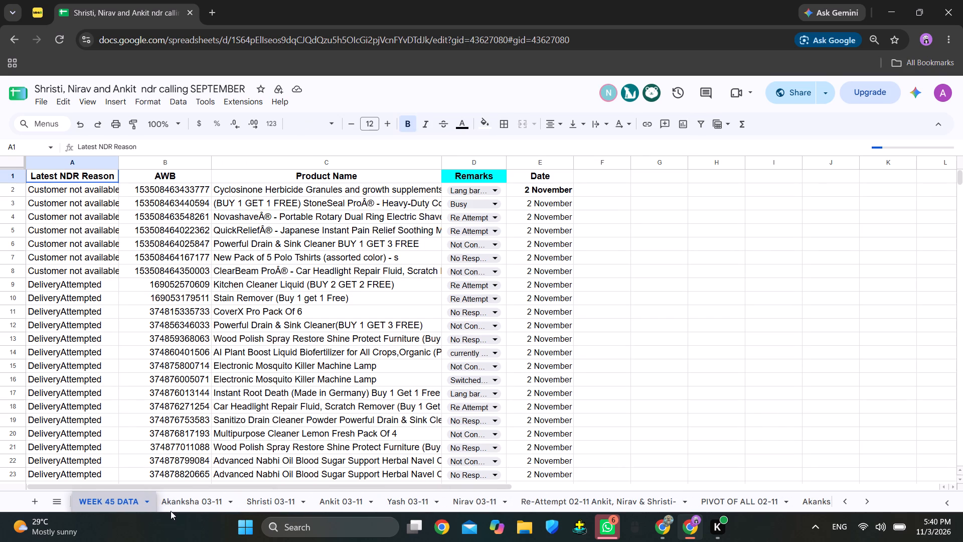
scroll(251, 503, right, 6)
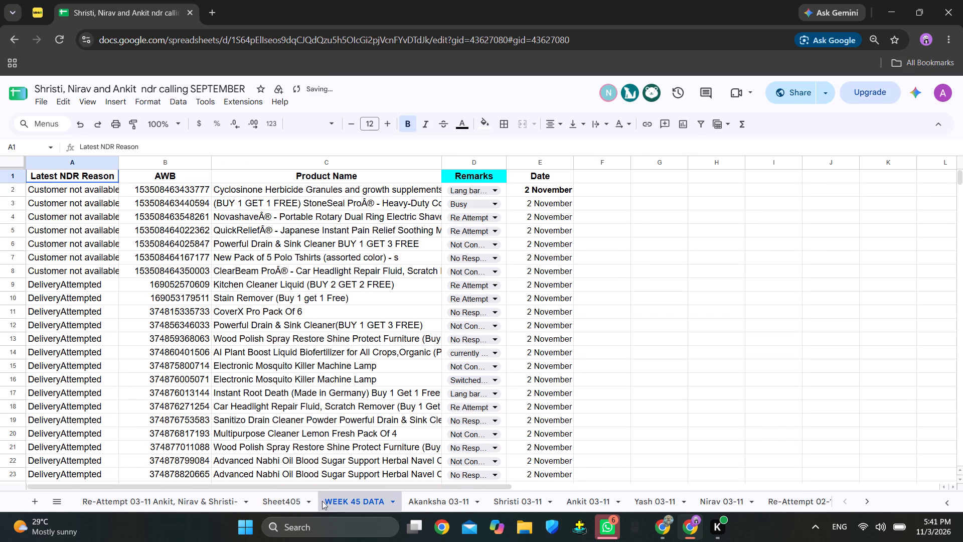
Rename the new blank sheet as PIVOT OF ALL 03-11, reusing the copied name.
double_click(286, 501)
key(ctrl+v)
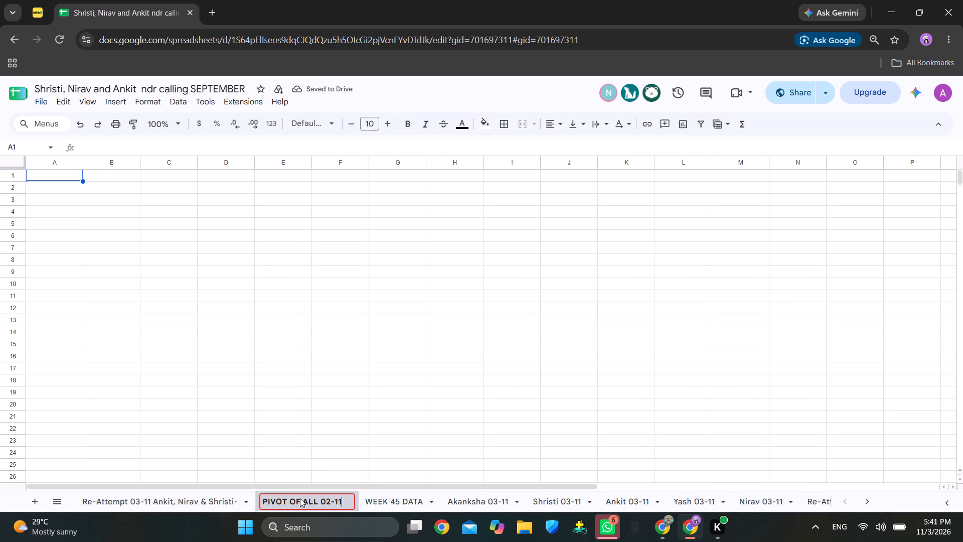
click(331, 503)
key(BackSpace)
key(3)
Move the WEEK 45 DATA sheet ahead of PIVOT OF ALL 03-11 and check where its entries end.
drag(399, 502, 276, 502)
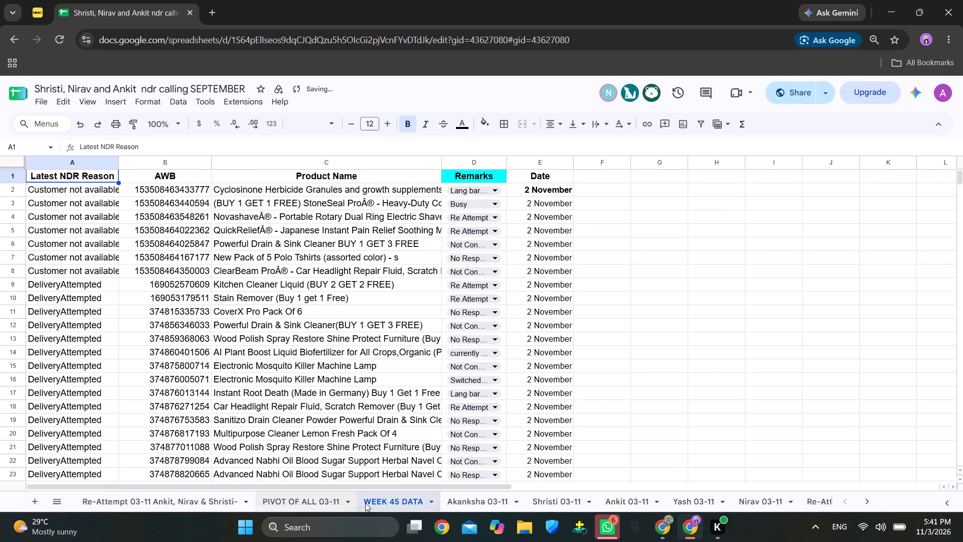
drag(391, 498, 285, 504)
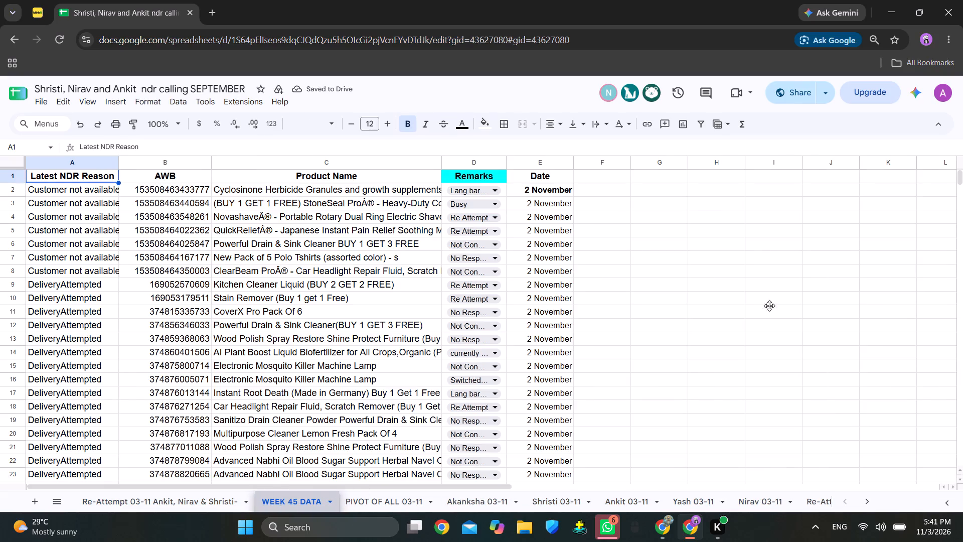
drag(959, 179, 959, 302)
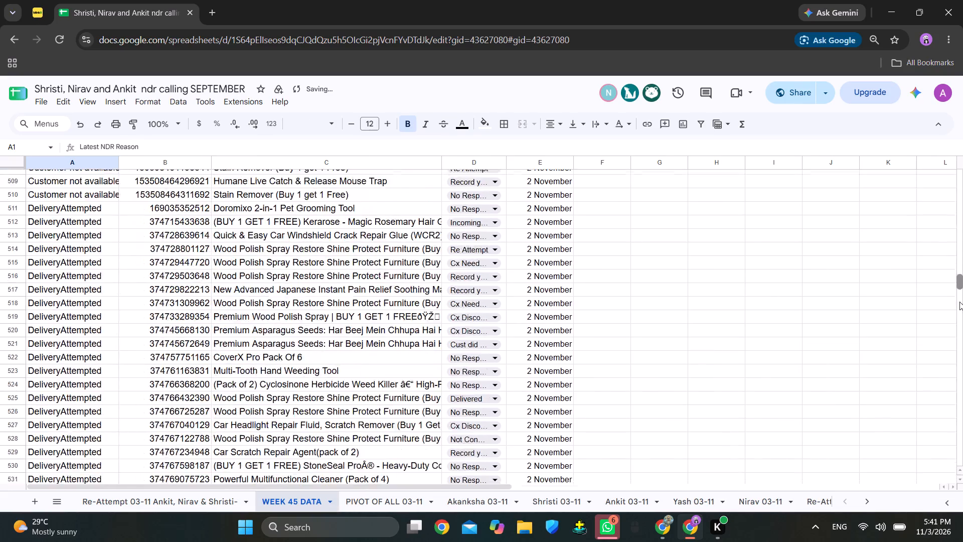
drag(959, 302, 960, 326)
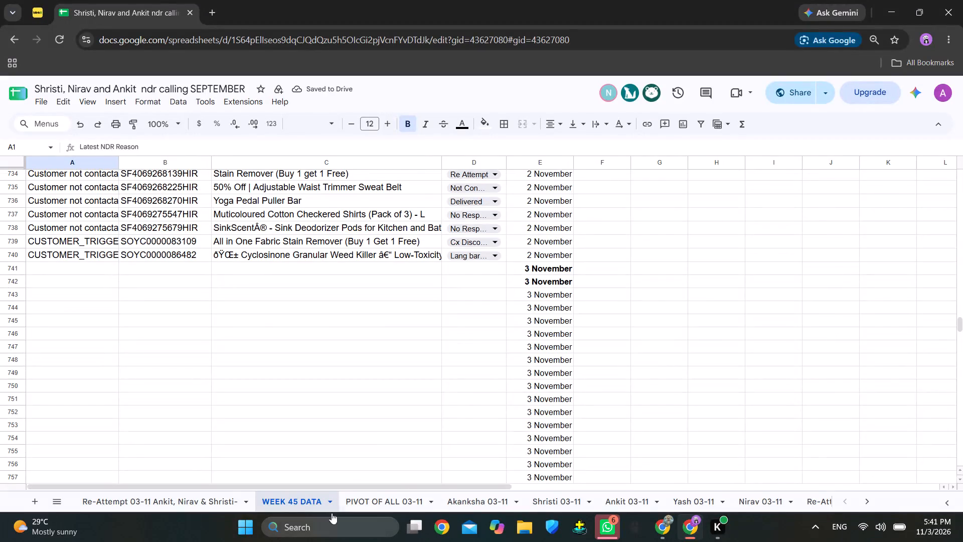
Copy the whole Nirav 03-11 table, headers included, into PIVOT OF ALL 03-11 starting at cell A1.
click(376, 506)
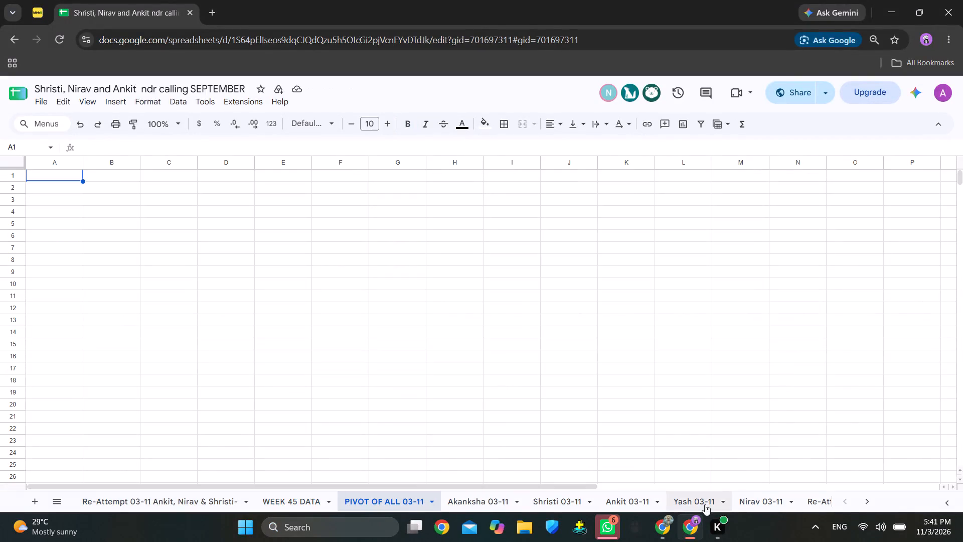
click(749, 504)
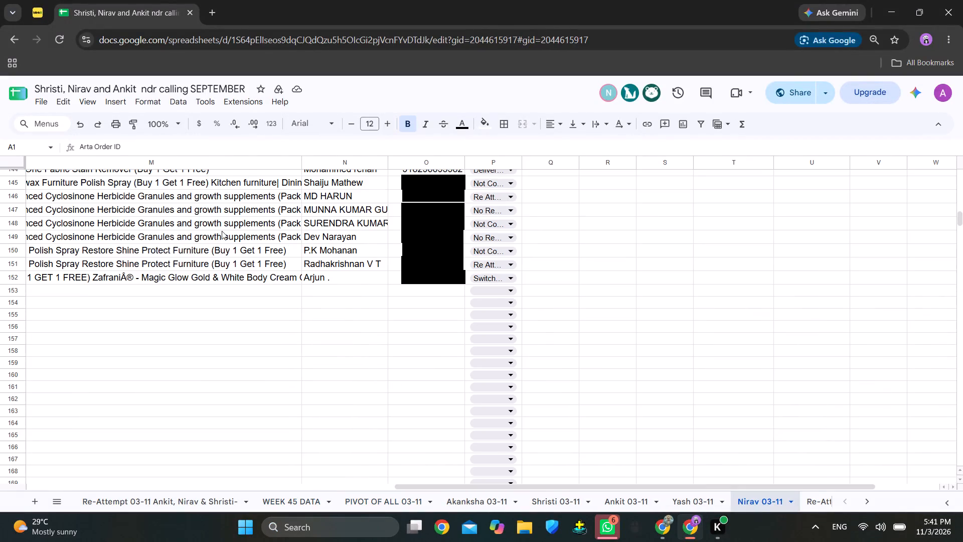
key(ctrl+a)
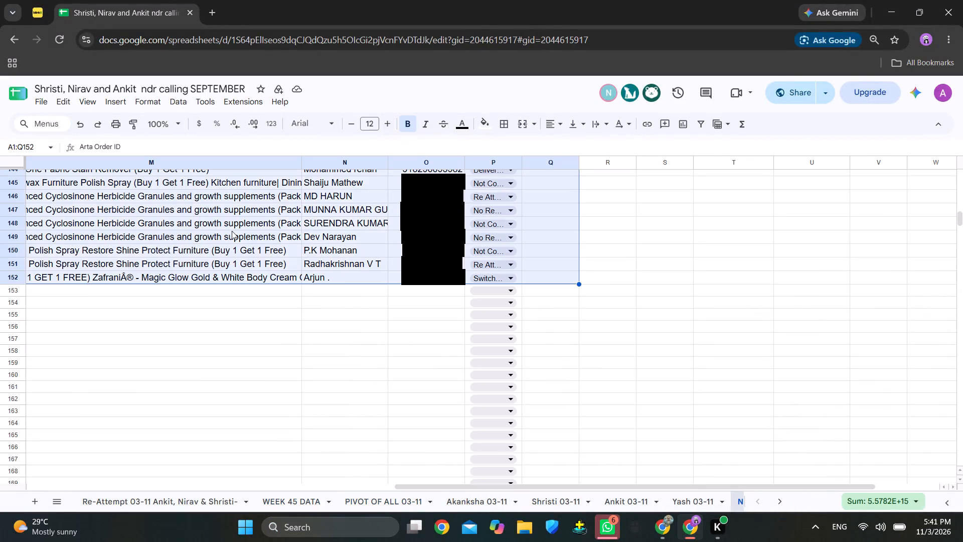
key(ctrl+c)
click(390, 505)
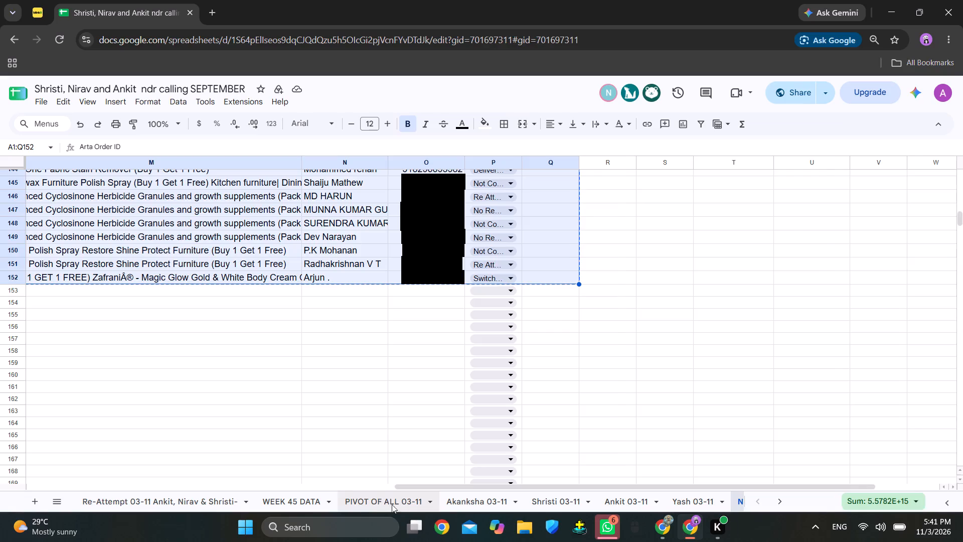
key(ctrl+v)
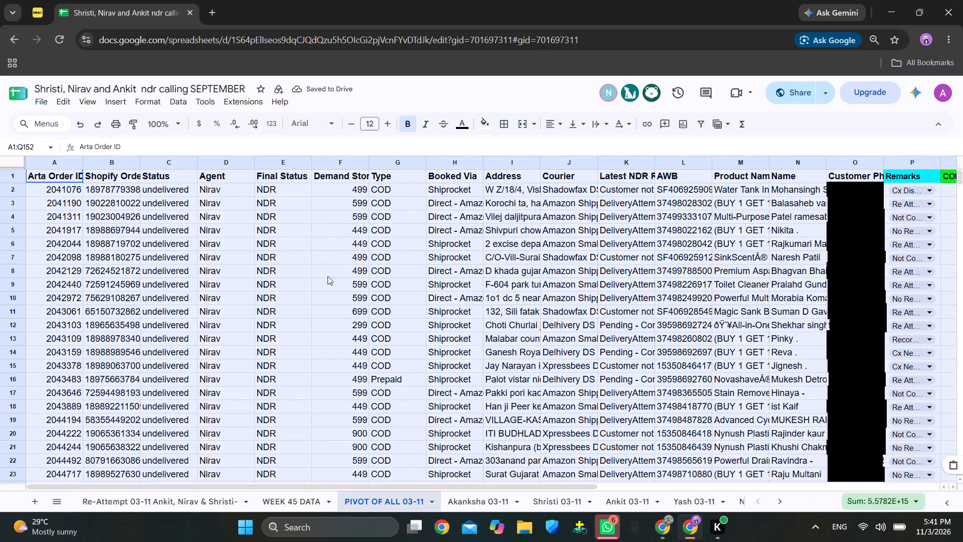
Look through the pasted Nirav rows on PIVOT OF ALL 03-11 down to the end of the data.
scroll(343, 329, up, 1)
scroll(343, 329, down, 3)
scroll(346, 330, up, 1)
scroll(346, 330, down, 2)
scroll(346, 330, up, 1)
scroll(346, 330, down, 1)
scroll(347, 330, up, 1)
scroll(347, 330, down, 1)
scroll(347, 330, up, 1)
scroll(347, 330, down, 1)
scroll(347, 330, up, 1)
scroll(347, 330, down, 7)
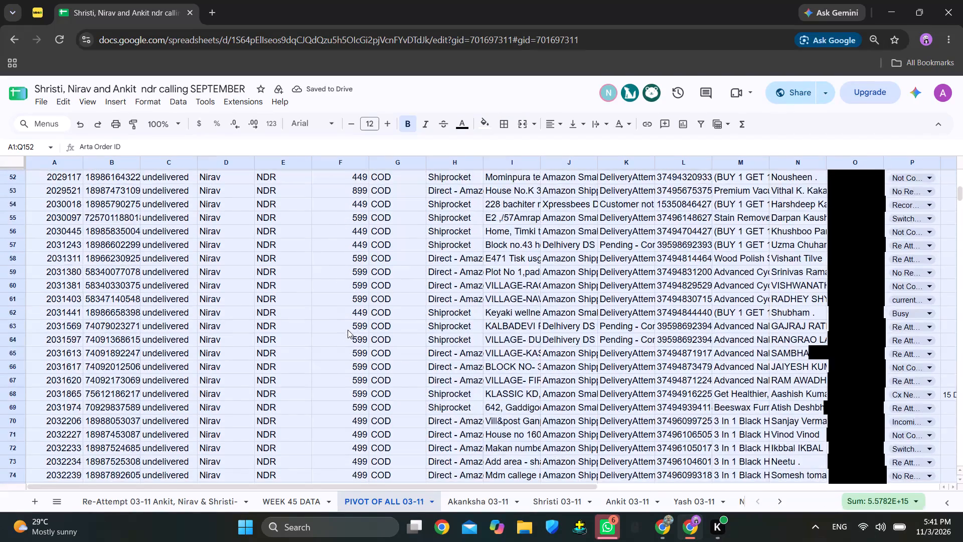
scroll(348, 330, down, 3)
scroll(349, 329, up, 1)
scroll(349, 329, down, 6)
scroll(352, 328, up, 1)
scroll(352, 328, down, 1)
scroll(352, 328, up, 1)
scroll(352, 328, down, 3)
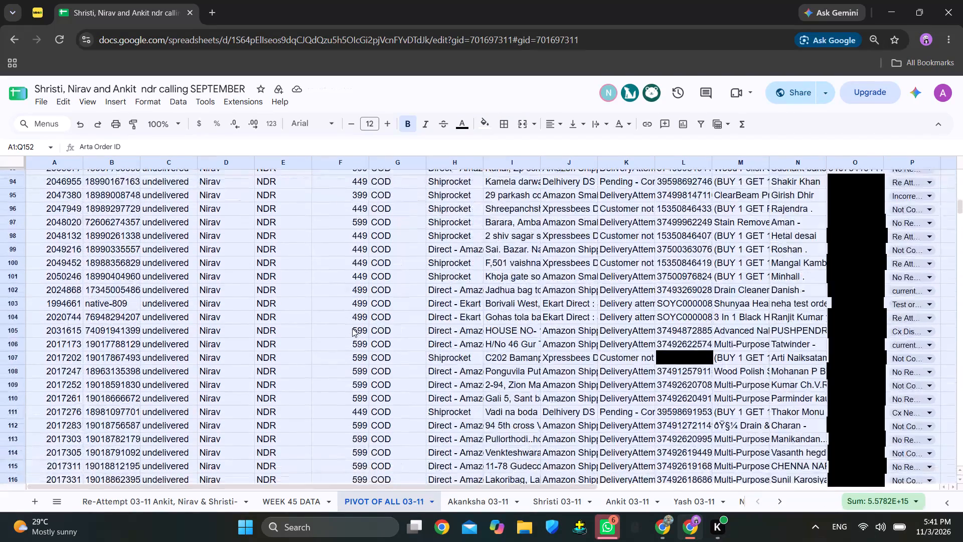
scroll(353, 328, down, 11)
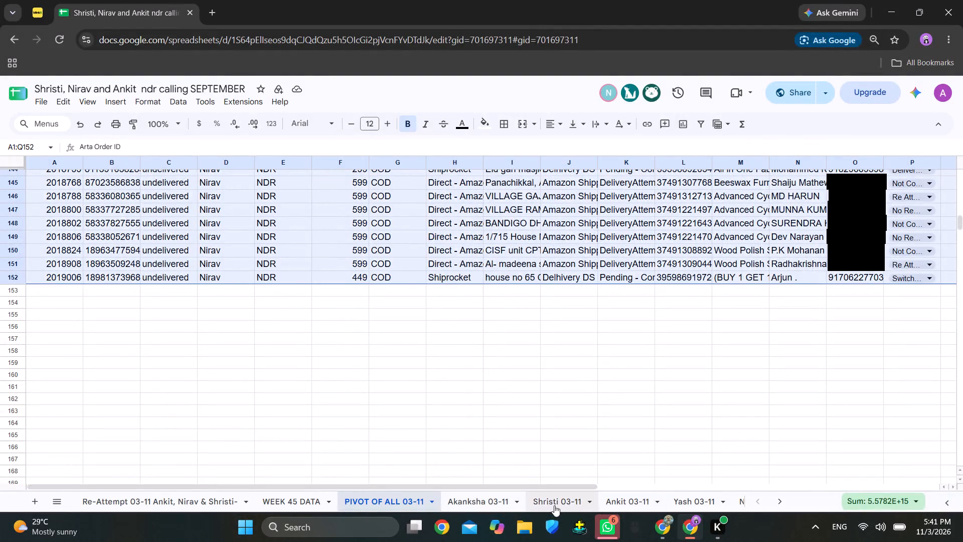
Copy the Shristi 03-11 table without its remark summary and append it to PIVOT OF ALL 03-11 from cell A153.
click(554, 505)
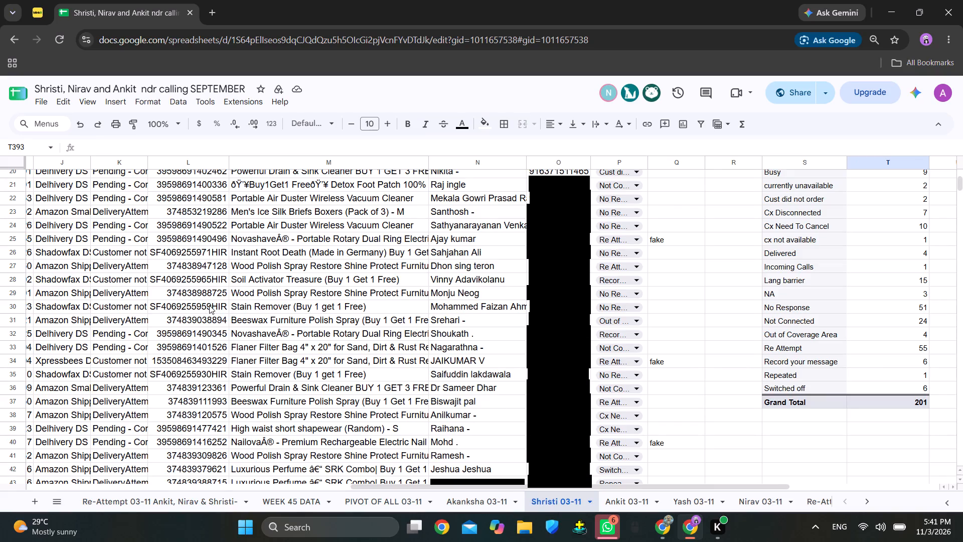
scroll(216, 315, down, 2)
scroll(217, 316, up, 1)
scroll(221, 317, down, 1)
scroll(265, 330, up, 1)
scroll(265, 330, down, 14)
scroll(291, 342, up, 1)
scroll(291, 342, down, 12)
scroll(292, 342, up, 1)
scroll(292, 342, down, 1)
scroll(292, 342, up, 1)
scroll(292, 342, down, 2)
scroll(293, 342, up, 1)
scroll(293, 342, down, 1)
scroll(293, 342, up, 1)
scroll(293, 342, down, 9)
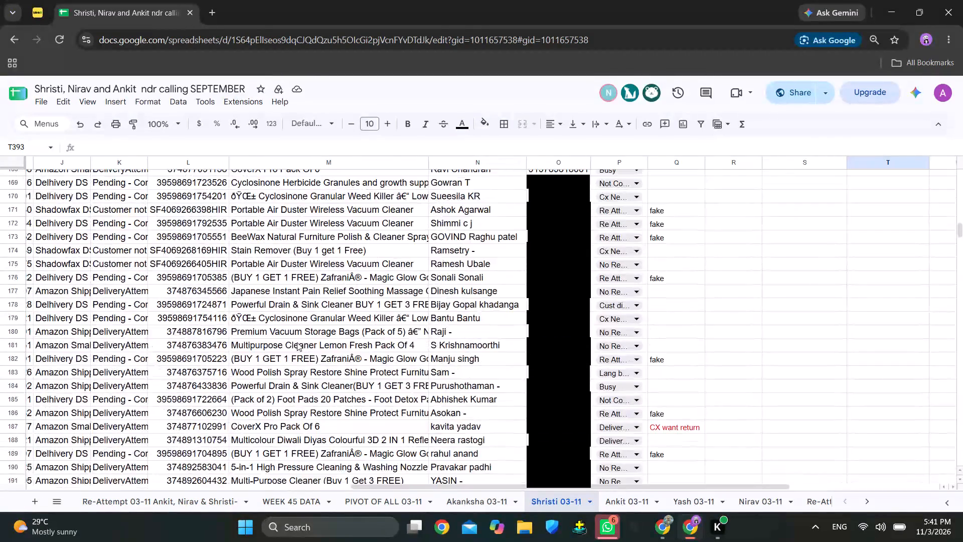
scroll(297, 342, down, 3)
key(ctrl+a)
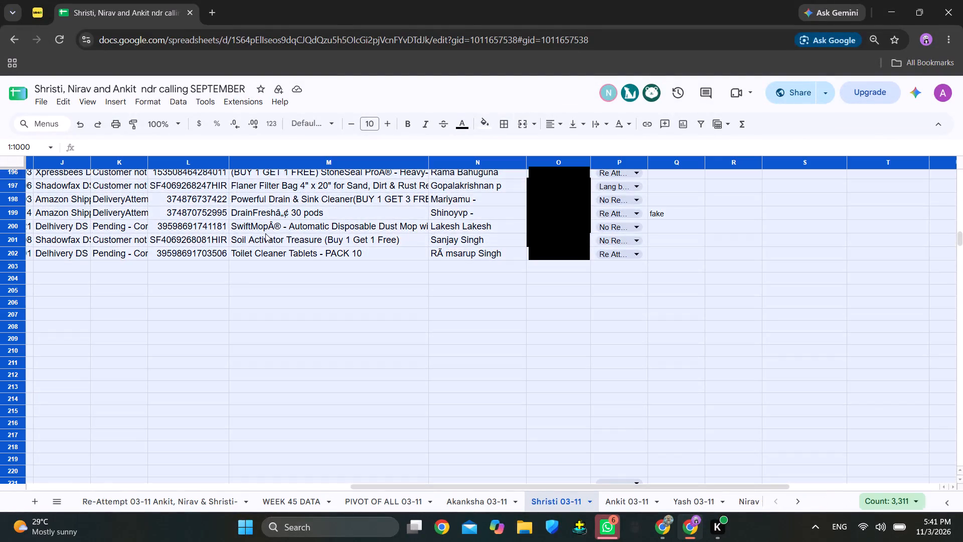
click(267, 225)
key(ctrl+a)
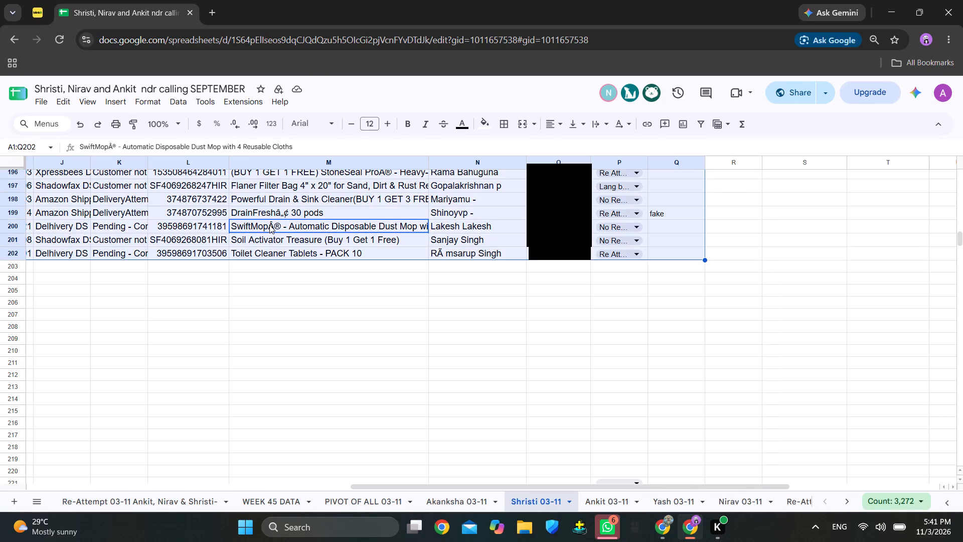
key(ctrl+c)
click(394, 506)
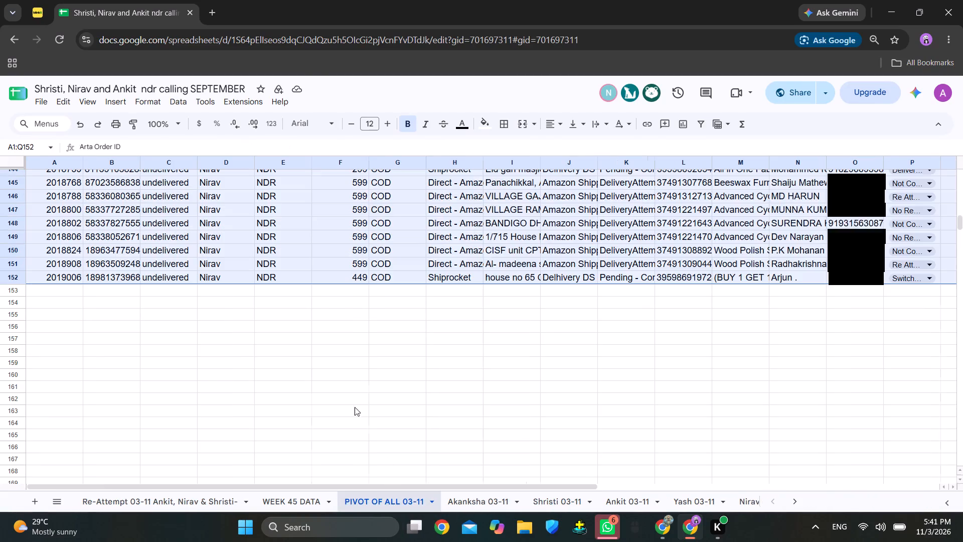
click(54, 287)
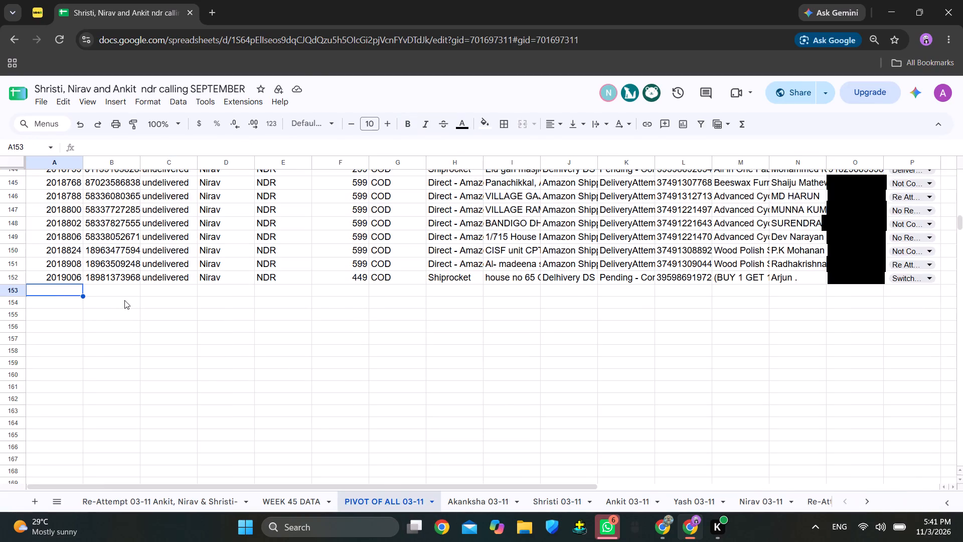
key(ctrl+v)
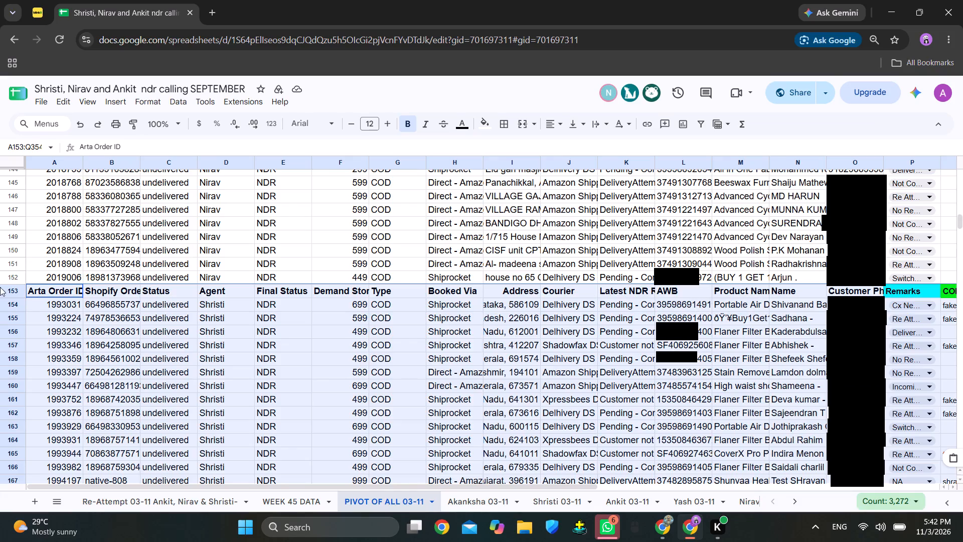
Delete the duplicate header row 153 above the Shristi rows on PIVOT OF ALL 03-11.
click(15, 289)
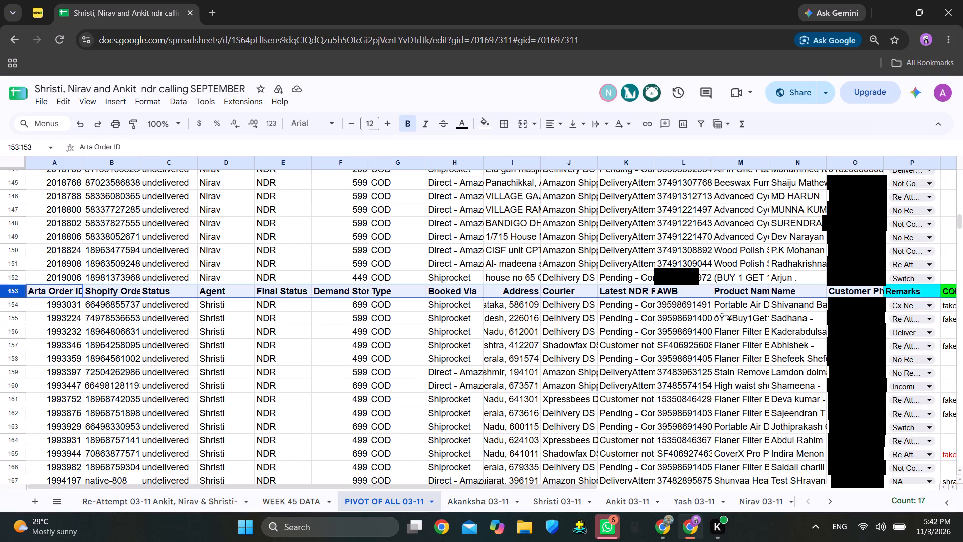
right_click(18, 294)
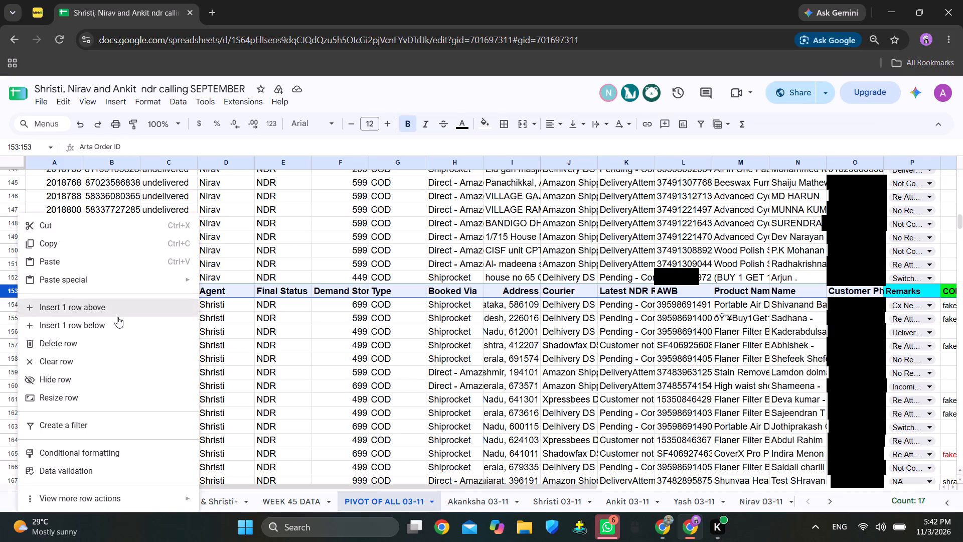
click(116, 342)
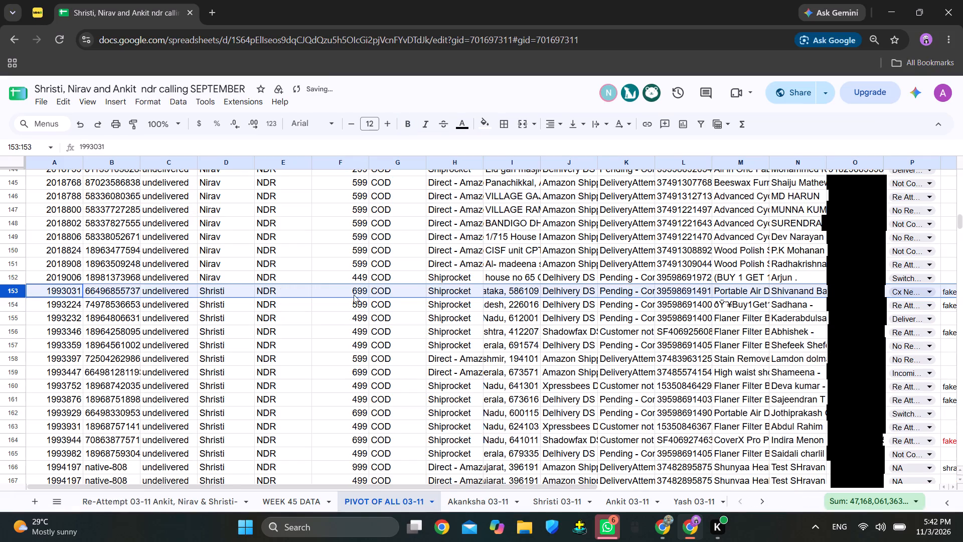
Left-align the whole Address column on PIVOT OF ALL 03-11.
click(513, 163)
click(546, 124)
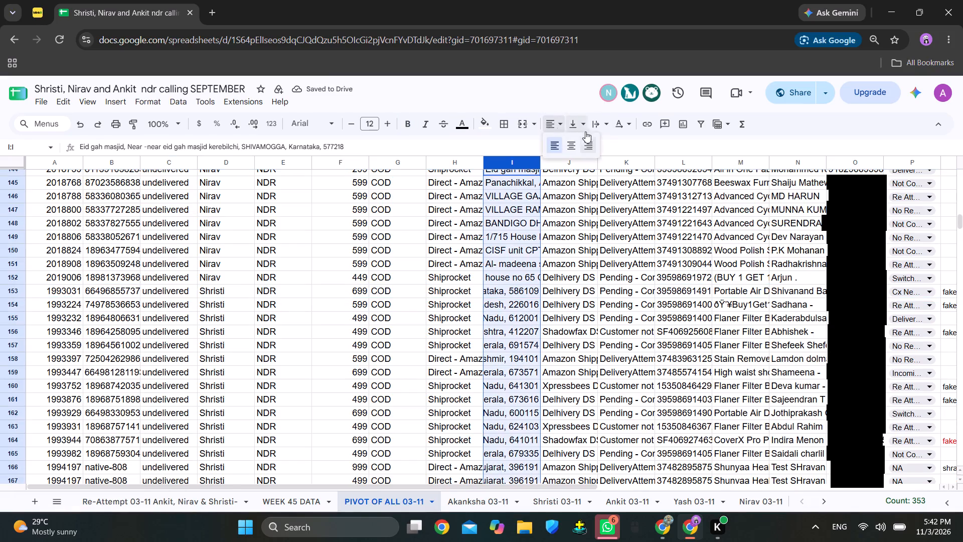
click(587, 145)
click(552, 123)
click(555, 147)
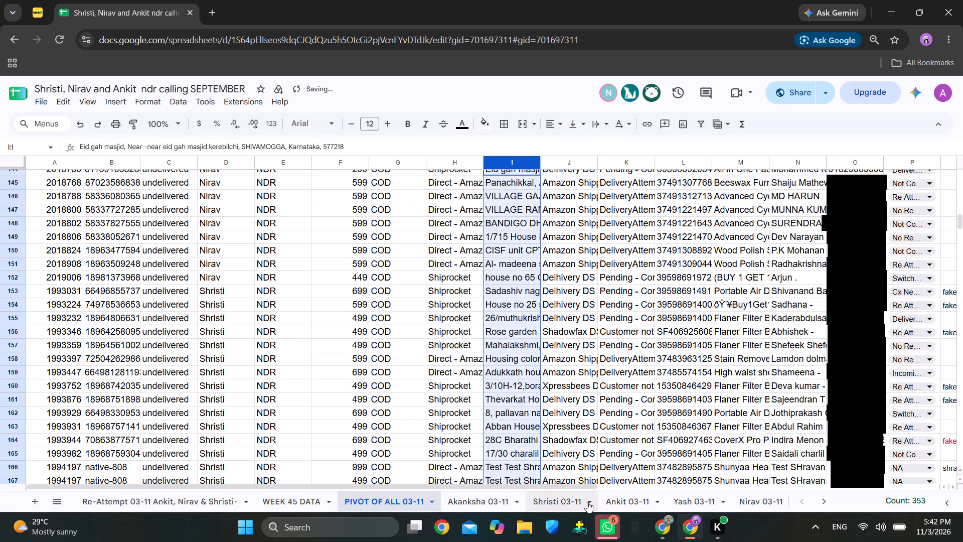
Left-align the whole Address column on the Ankit 03-11 sheet.
click(622, 503)
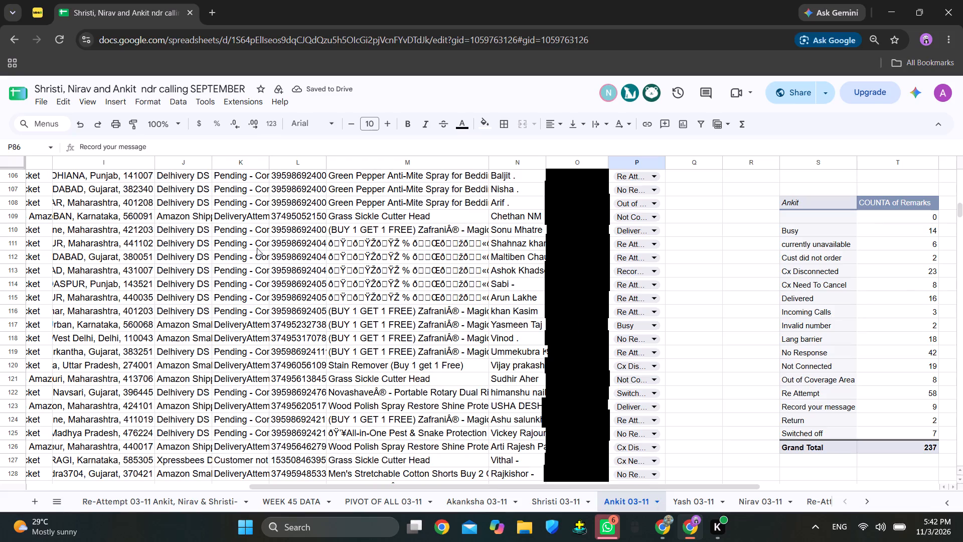
click(101, 162)
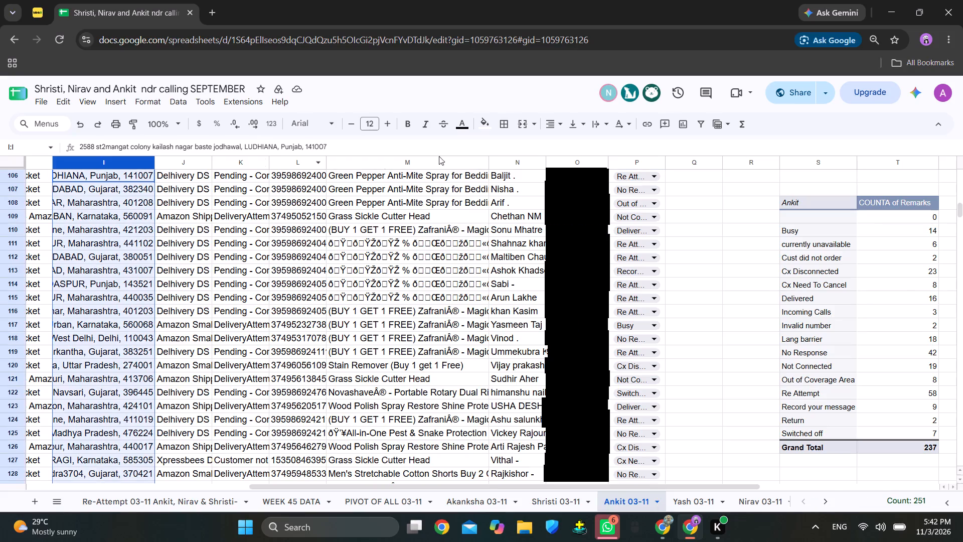
click(557, 124)
click(554, 140)
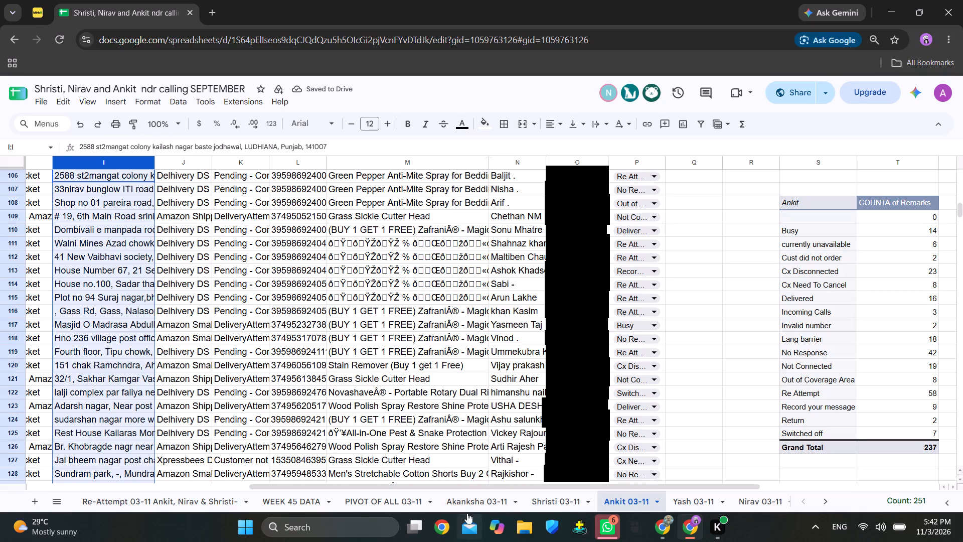
Copy the Ankit 03-11 table without its remark summary and append it to PIVOT OF ALL 03-11 from cell A354.
key(ctrl+a)
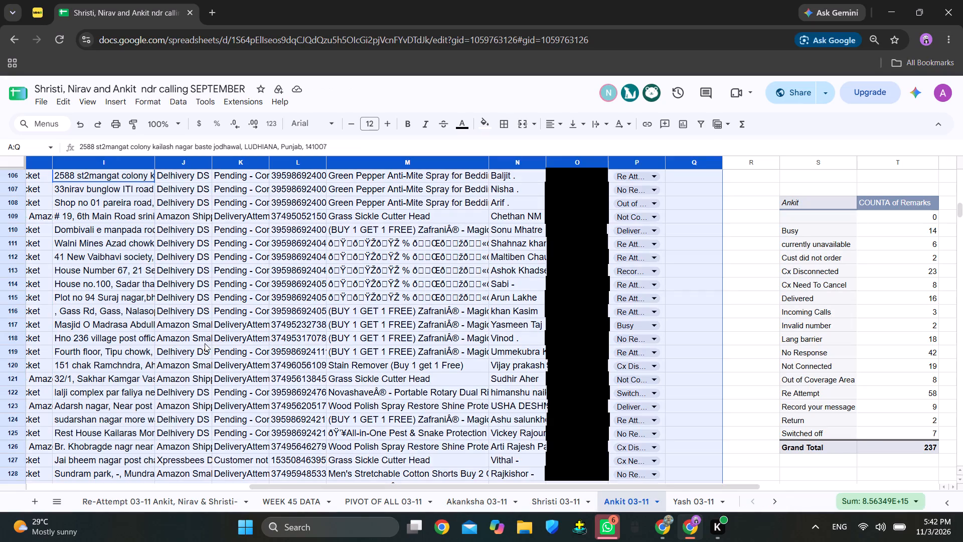
key(ctrl+c)
click(371, 505)
scroll(320, 362, down, 5)
scroll(277, 375, down, 3)
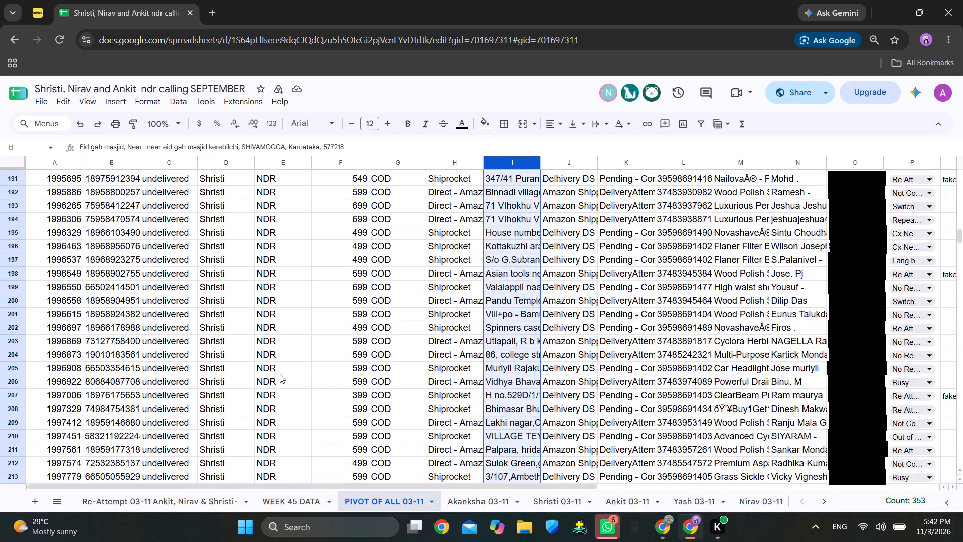
scroll(280, 374, down, 3)
scroll(284, 374, up, 1)
scroll(284, 374, down, 18)
scroll(291, 371, up, 1)
scroll(291, 371, down, 2)
scroll(294, 369, up, 1)
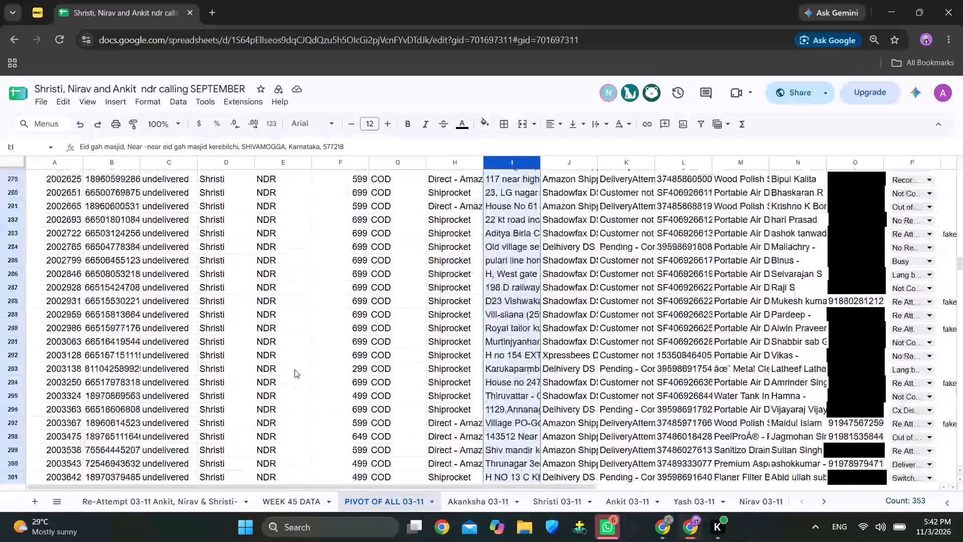
scroll(294, 369, down, 3)
scroll(295, 369, up, 1)
scroll(295, 369, down, 13)
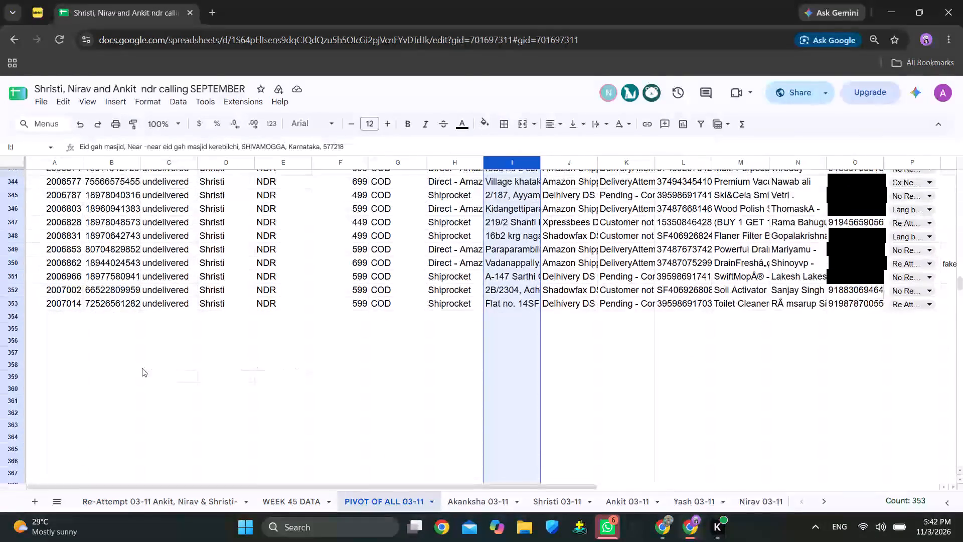
scroll(65, 314, right, 20)
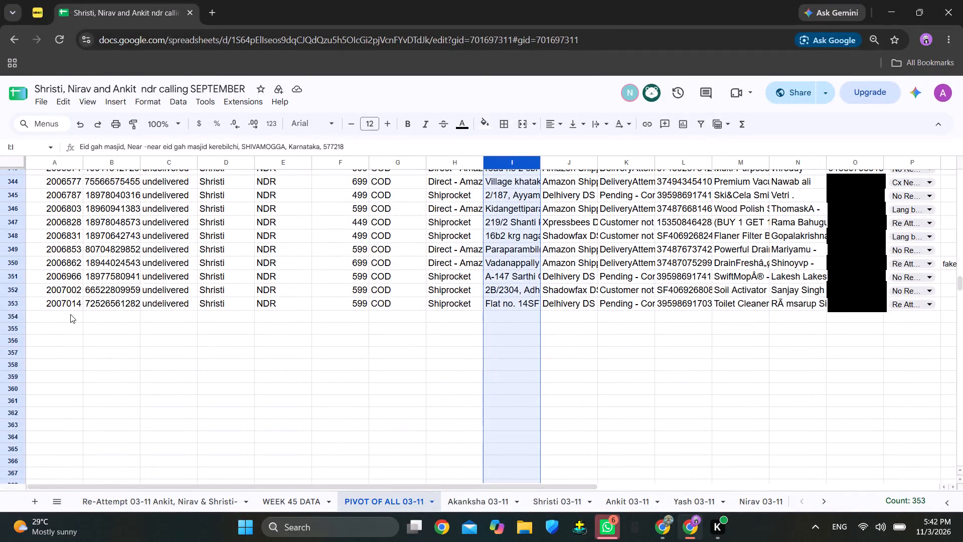
scroll(70, 314, right, 7)
click(65, 315)
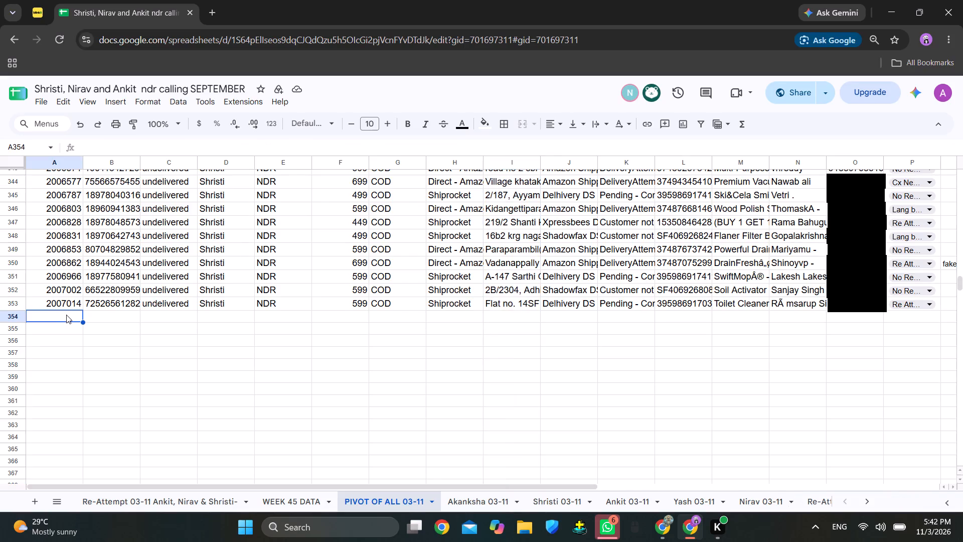
key(ctrl+v)
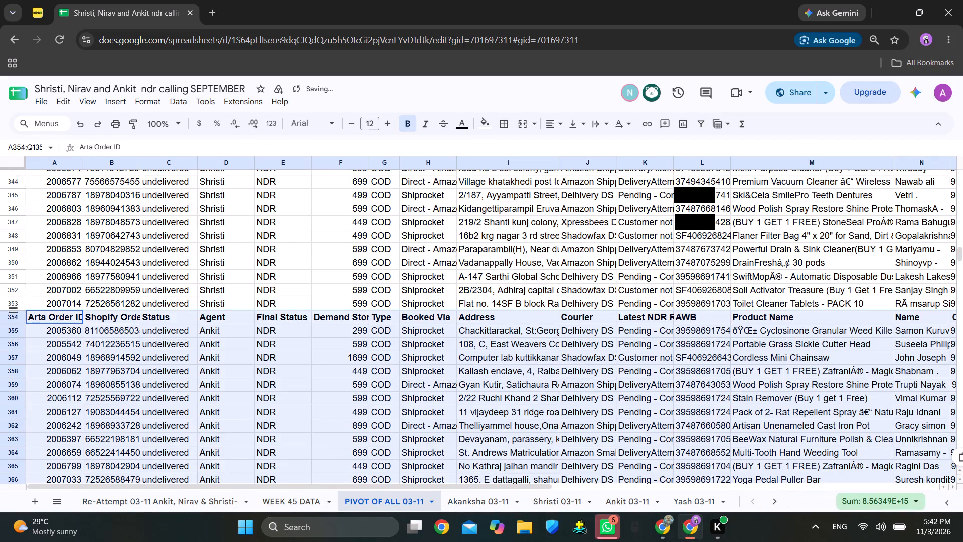
Delete the duplicate header row 354 above the Ankit rows on PIVOT OF ALL 03-11.
right_click(15, 315)
click(137, 347)
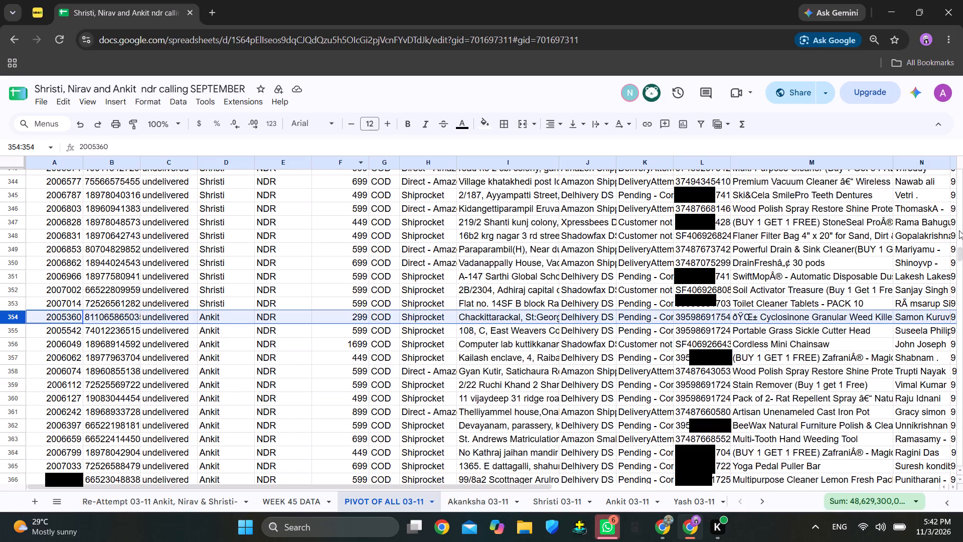
Narrow columns M (Product Name), F, E (Final Status) and D (Agent) on PIVOT OF ALL 03-11 so the Remarks column fits in view.
drag(894, 160, 834, 166)
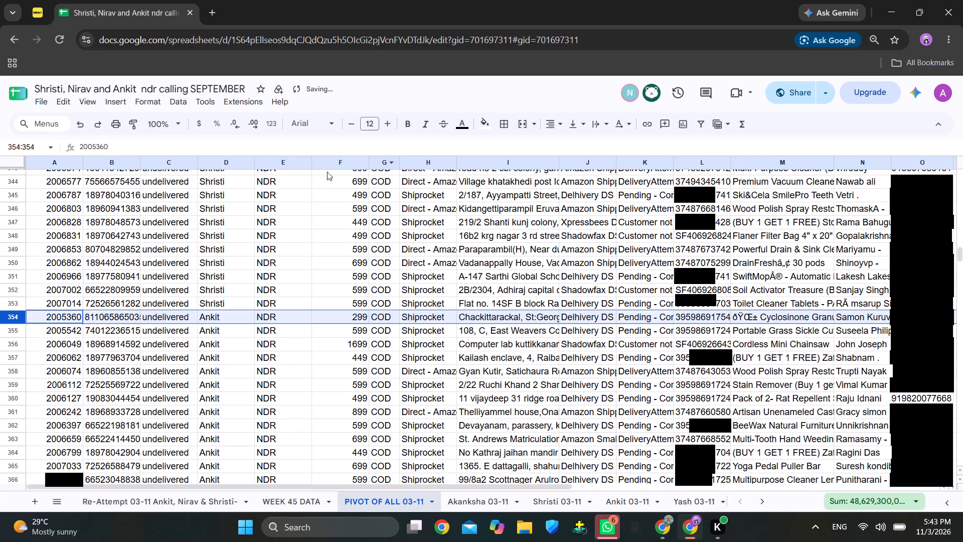
drag(370, 161, 349, 161)
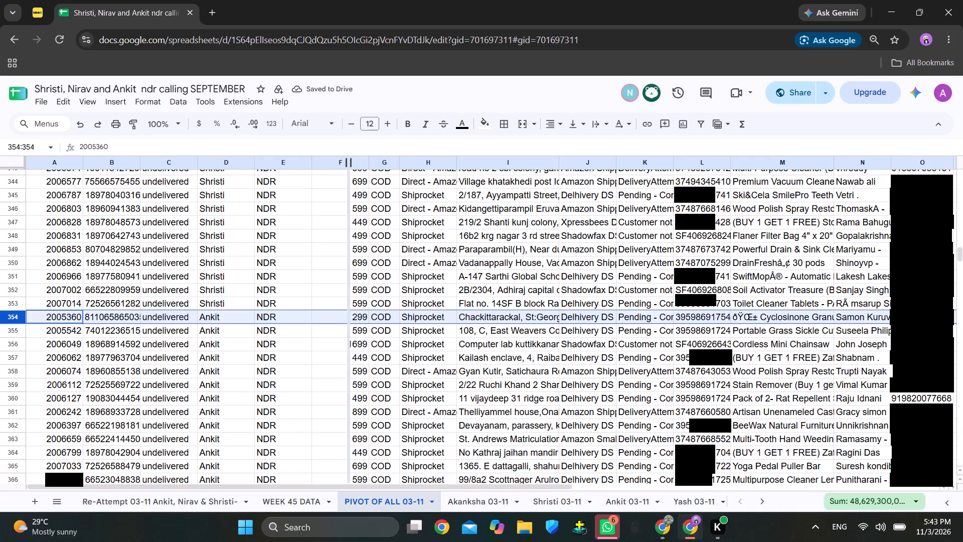
drag(349, 161, 346, 162)
drag(311, 160, 289, 165)
drag(253, 162, 234, 167)
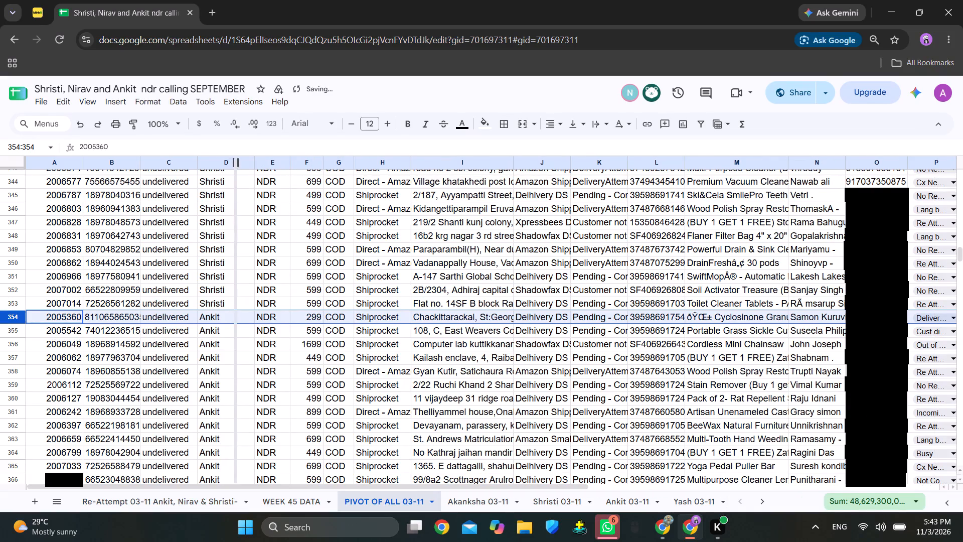
drag(234, 167, 234, 167)
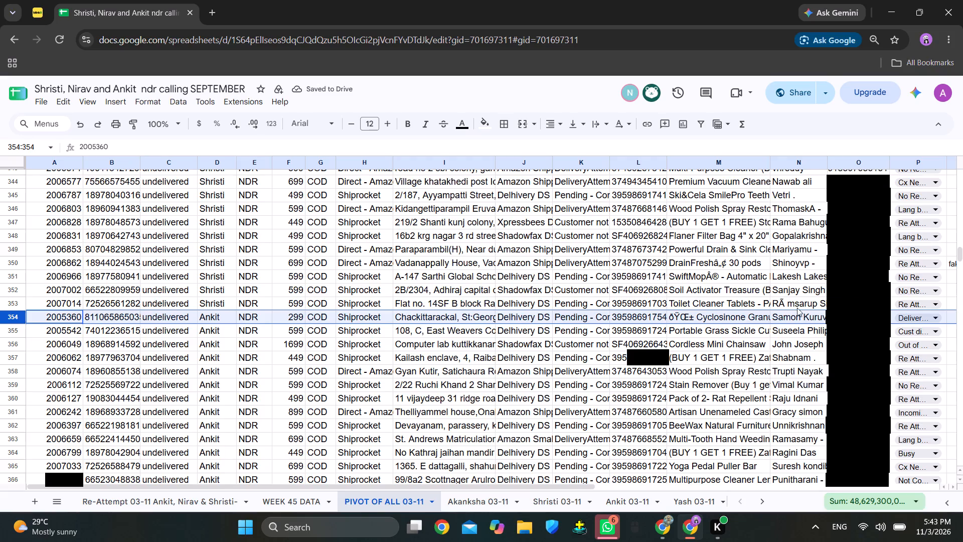
Copy the Yash 03-11 table without its summary and paste it into PIVOT OF ALL 03-11 from A591, over the Ankit rows with blank remarks.
click(695, 501)
click(324, 311)
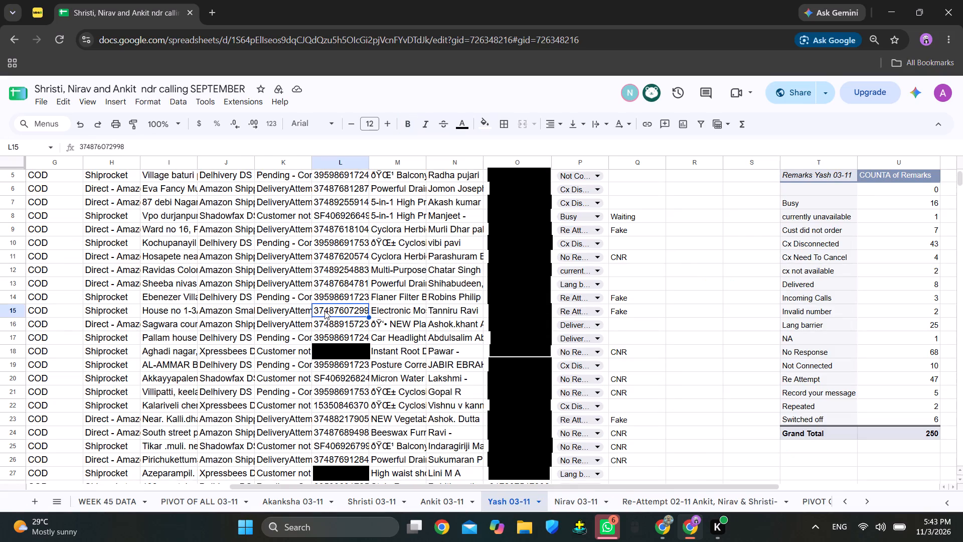
key(ctrl+a)
key(ctrl+c)
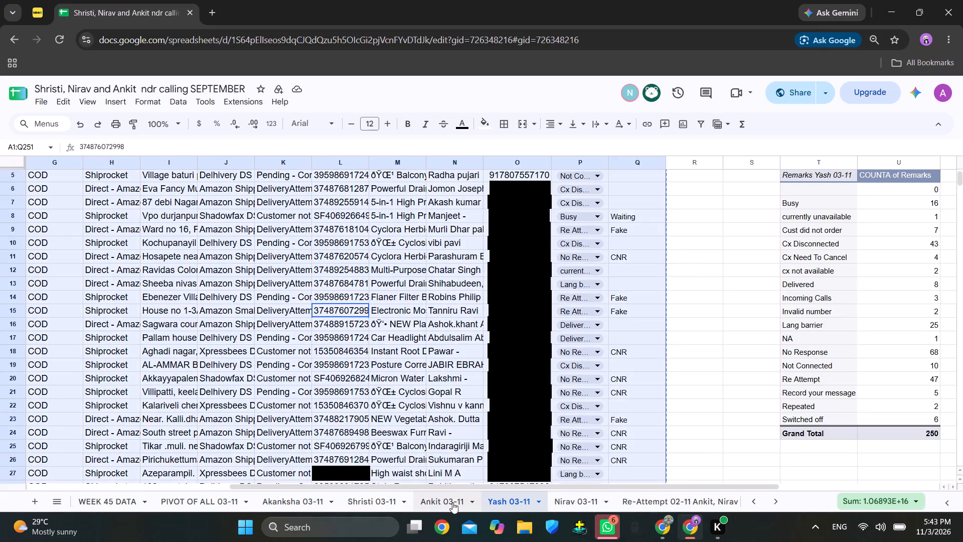
click(213, 503)
scroll(362, 367, down, 3)
scroll(335, 368, up, 1)
scroll(315, 368, down, 2)
scroll(254, 373, up, 1)
scroll(258, 372, down, 1)
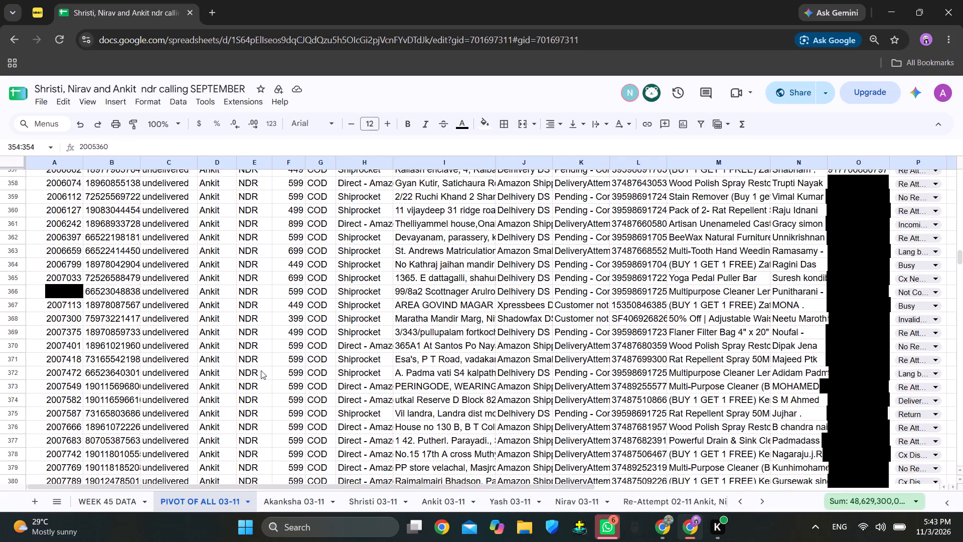
scroll(312, 355, down, 18)
scroll(138, 369, up, 1)
scroll(138, 370, down, 3)
scroll(138, 370, up, 1)
scroll(169, 366, down, 5)
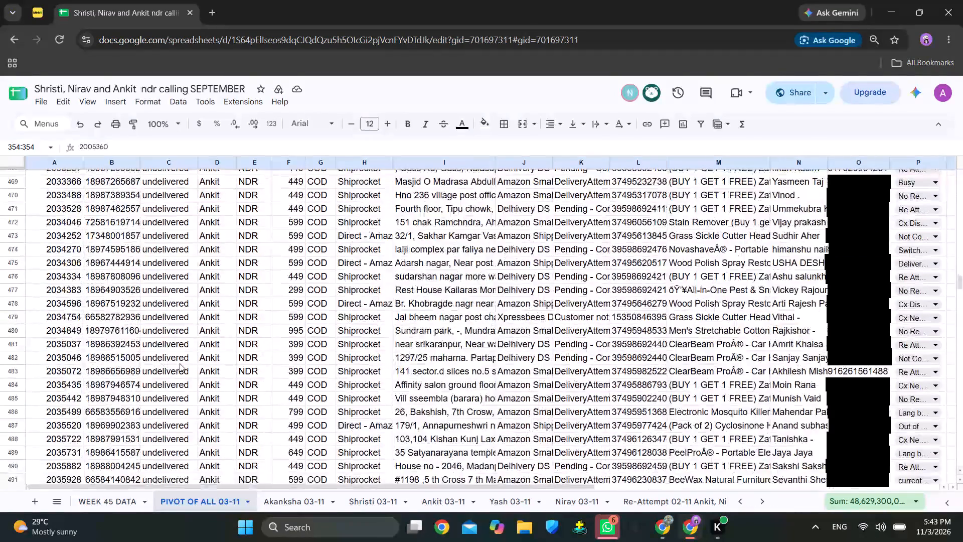
scroll(180, 363, down, 10)
scroll(203, 360, up, 1)
scroll(203, 360, down, 1)
scroll(204, 361, up, 1)
scroll(204, 361, down, 1)
scroll(204, 361, up, 1)
scroll(207, 360, down, 8)
scroll(209, 360, up, 1)
scroll(209, 360, down, 1)
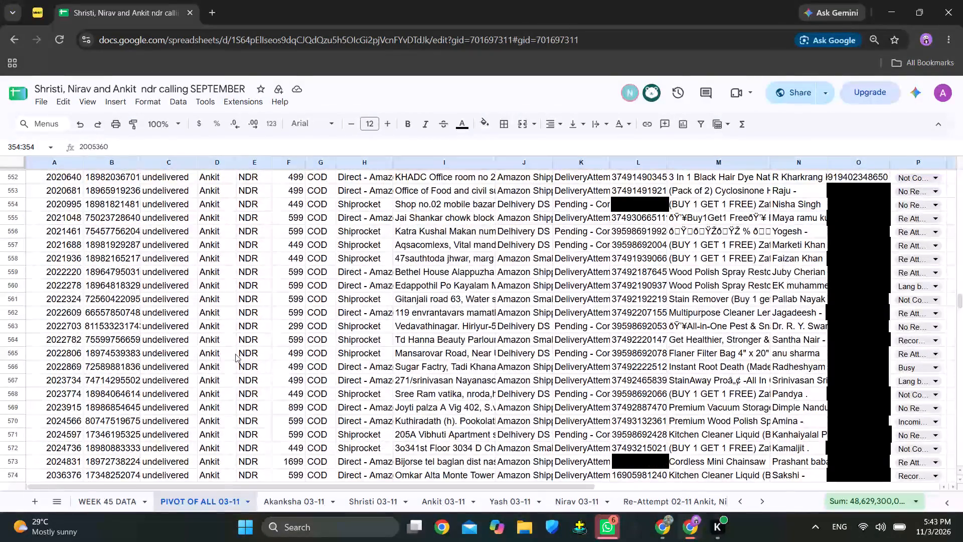
scroll(238, 353, up, 1)
scroll(238, 353, down, 9)
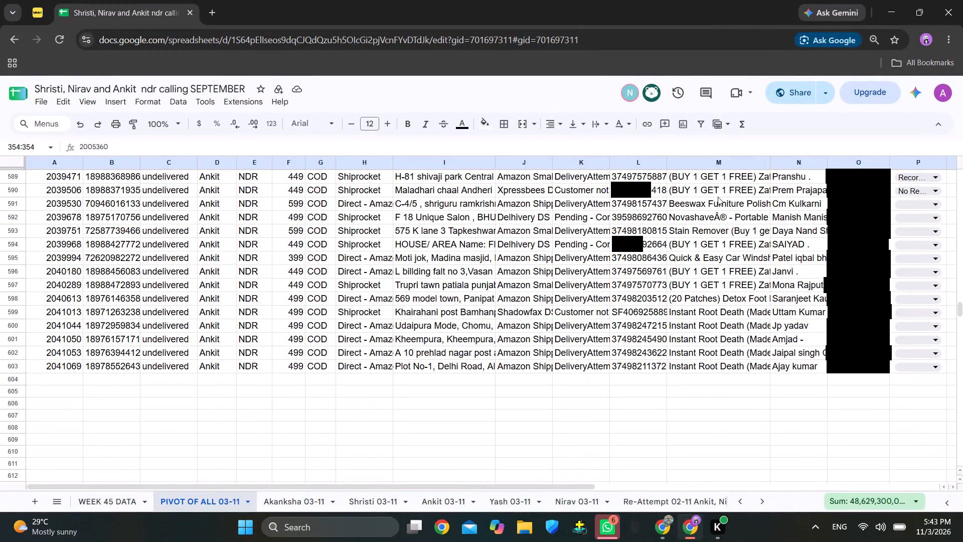
click(61, 204)
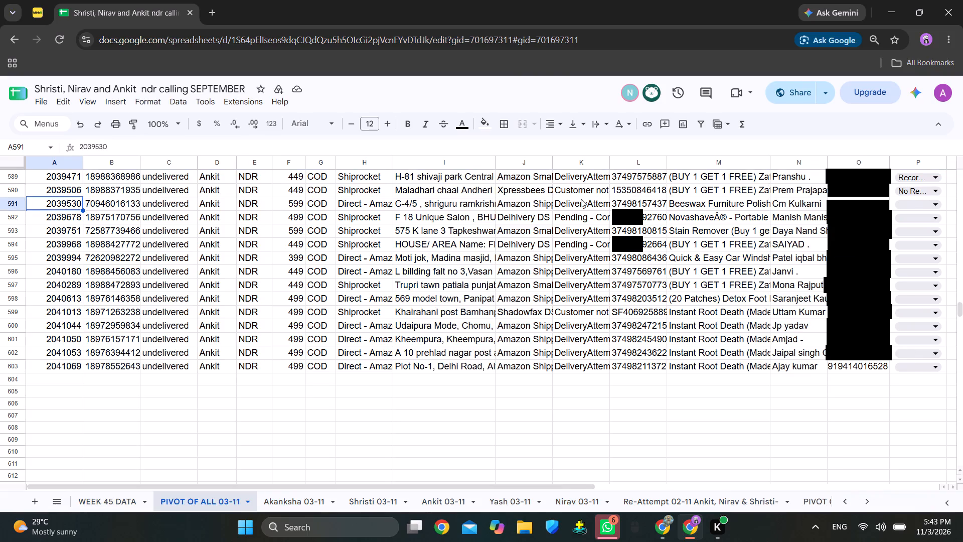
click(12, 190)
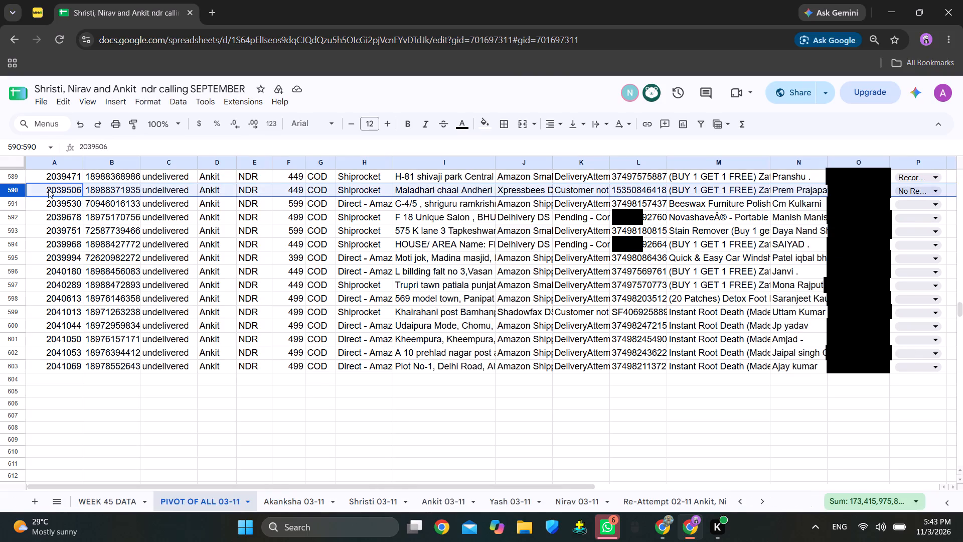
click(60, 207)
key(ctrl+v)
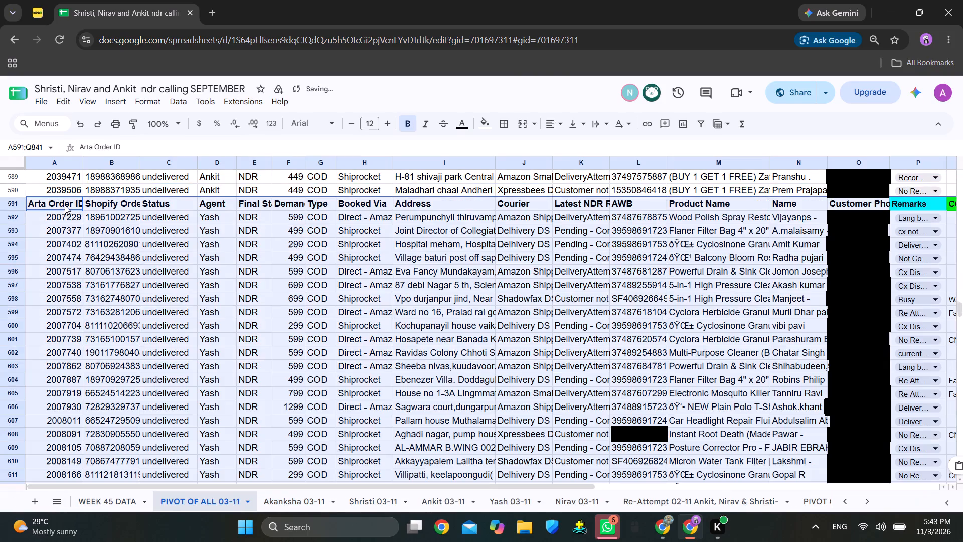
Delete the duplicate header row 591 above the Yash rows on PIVOT OF ALL 03-11.
right_click(17, 202)
click(115, 330)
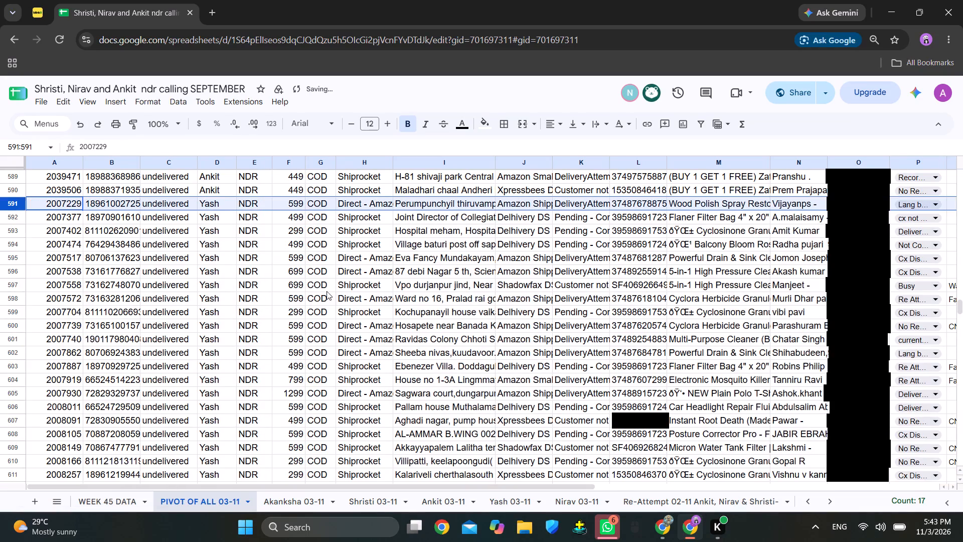
Look through the pasted Yash rows on PIVOT OF ALL 03-11, including their remarks and comments.
scroll(616, 296, left, 1)
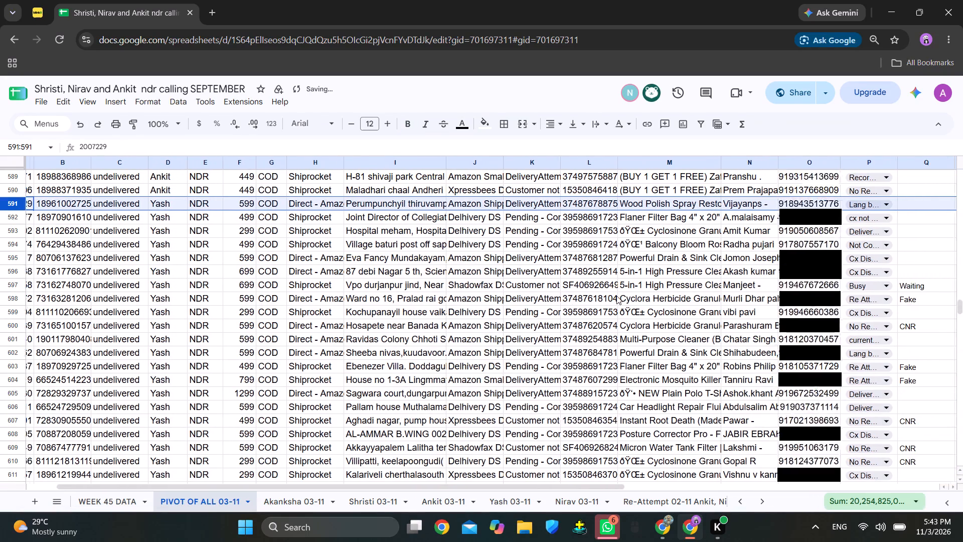
scroll(616, 296, left, 2)
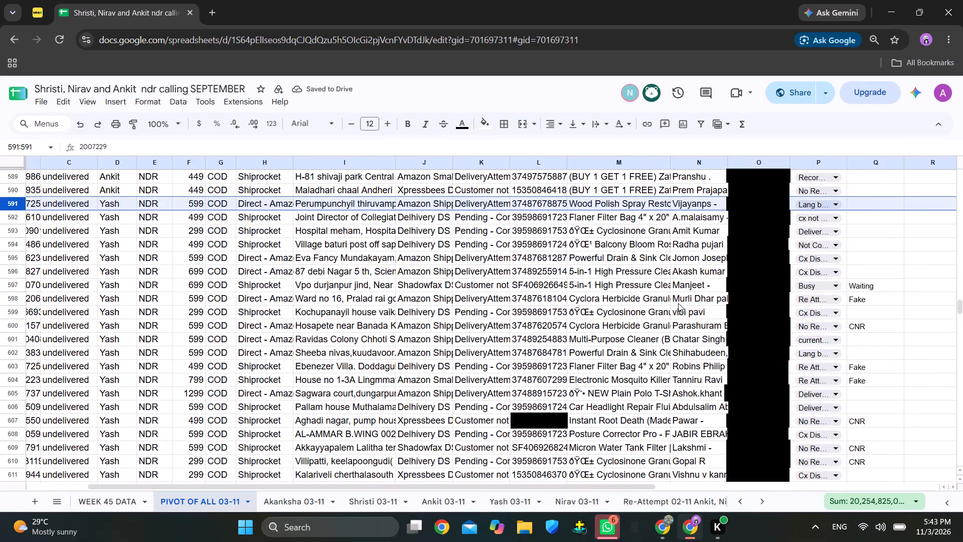
scroll(683, 302, left, 2)
scroll(495, 294, down, 5)
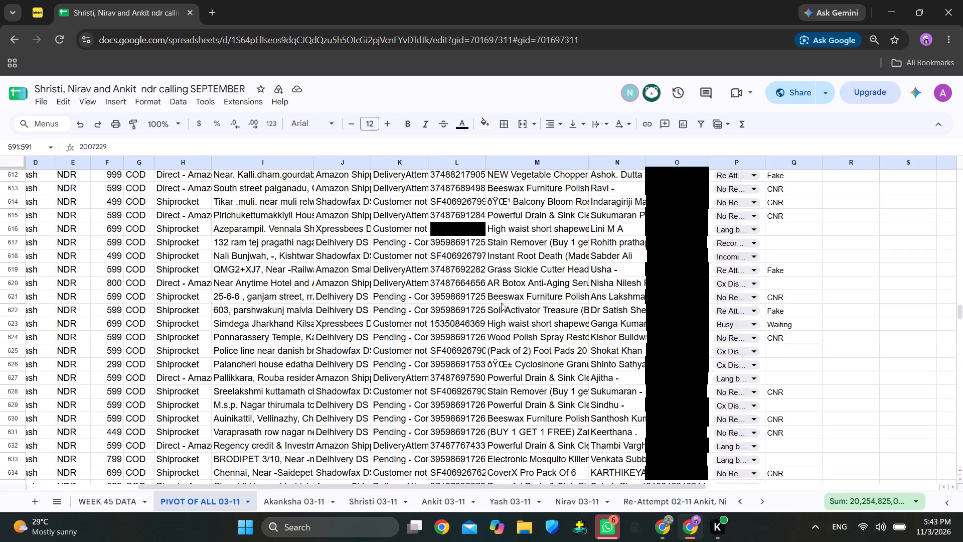
scroll(501, 303, down, 15)
scroll(314, 332, up, 1)
scroll(313, 332, down, 1)
scroll(313, 332, up, 1)
scroll(311, 332, down, 5)
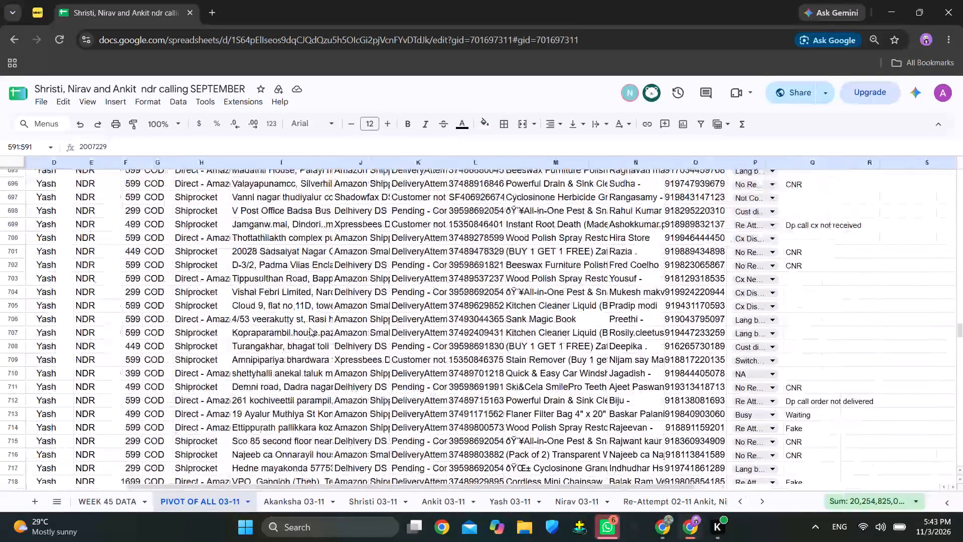
scroll(309, 328, down, 7)
scroll(669, 293, up, 2)
scroll(669, 293, down, 2)
scroll(669, 293, up, 4)
scroll(693, 296, down, 1)
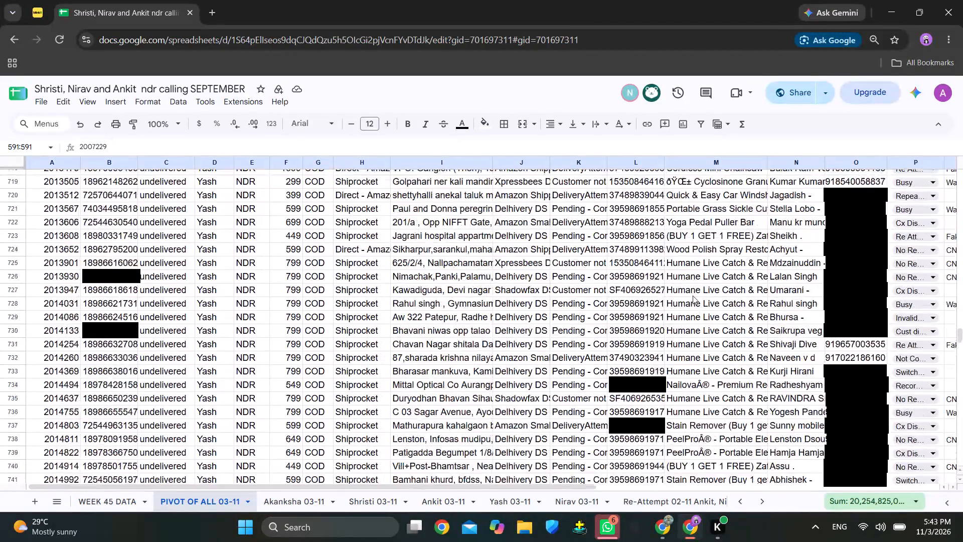
scroll(693, 296, up, 1)
scroll(693, 296, down, 1)
scroll(692, 297, left, 4)
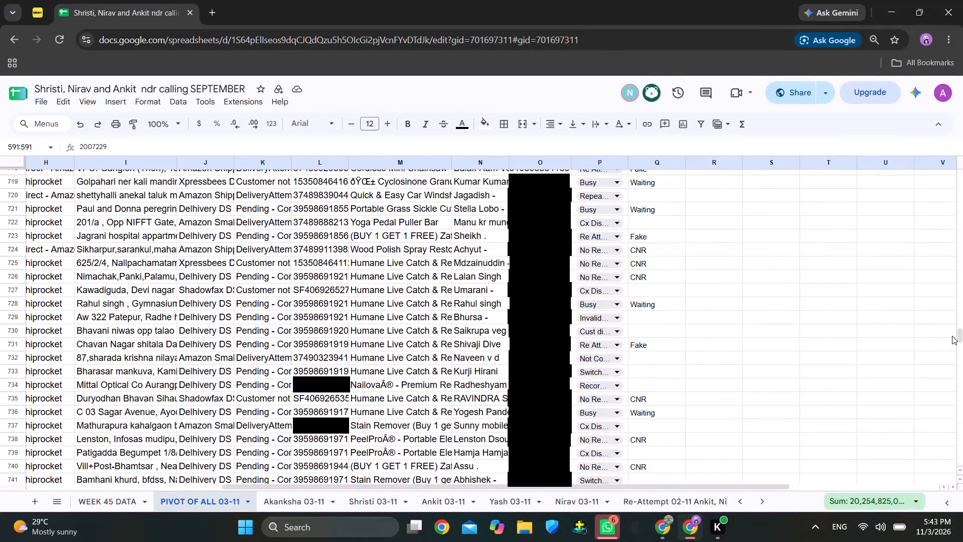
Insert a pivot table of Remarks column P at S5 on PIVOT OF ALL 03-11, using the suggested Count of Remarks for each Remarks.
drag(961, 337, 962, 159)
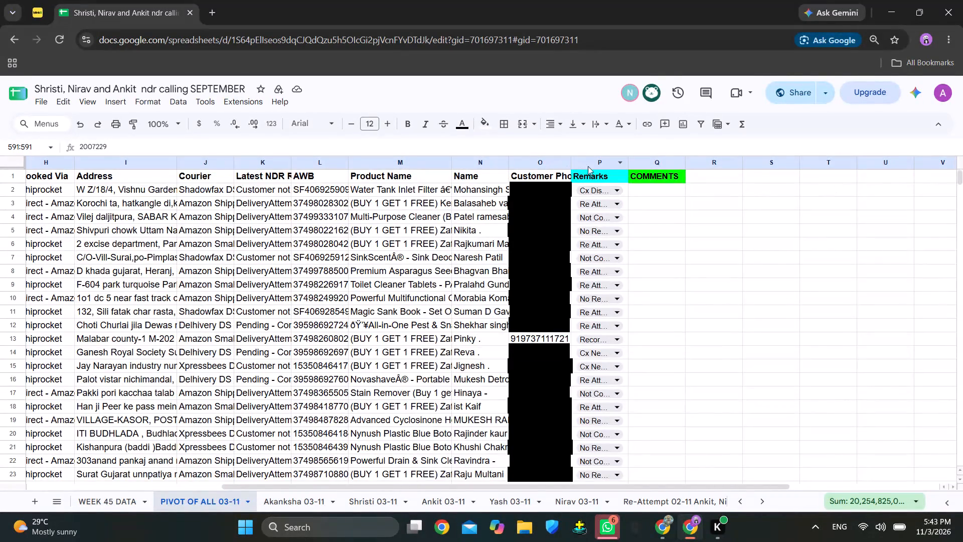
click(595, 164)
click(120, 103)
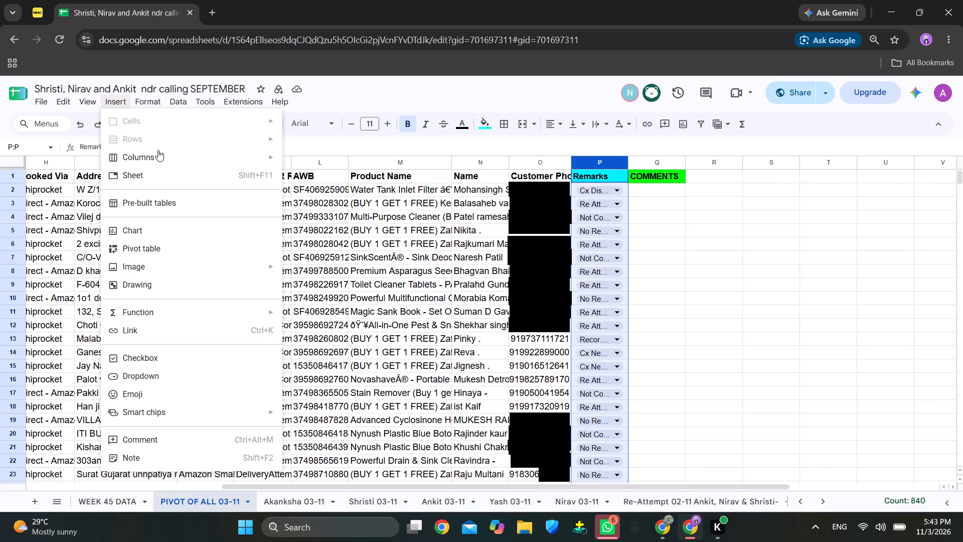
click(162, 248)
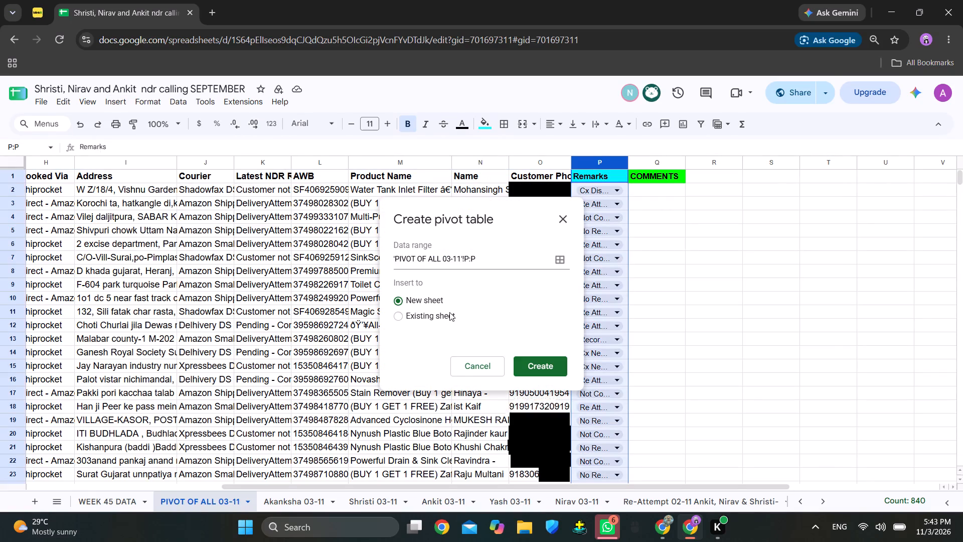
click(447, 314)
click(768, 238)
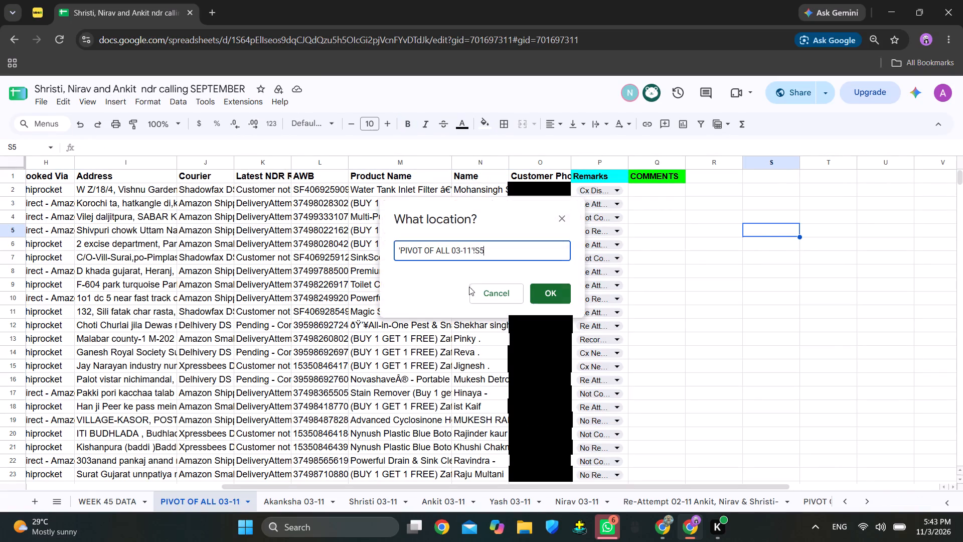
drag(469, 256, 461, 257)
drag(471, 257, 404, 256)
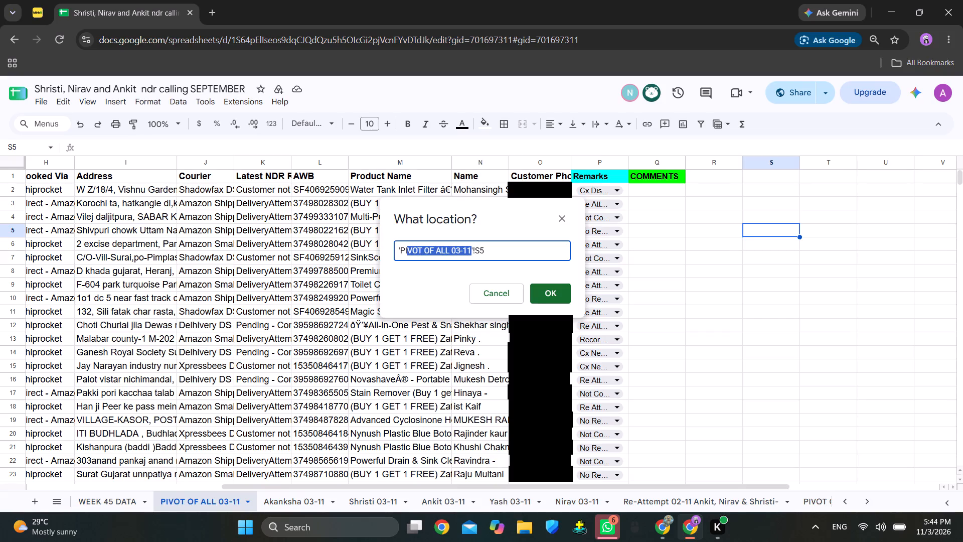
drag(404, 256, 400, 256)
key(ctrl+c)
click(532, 292)
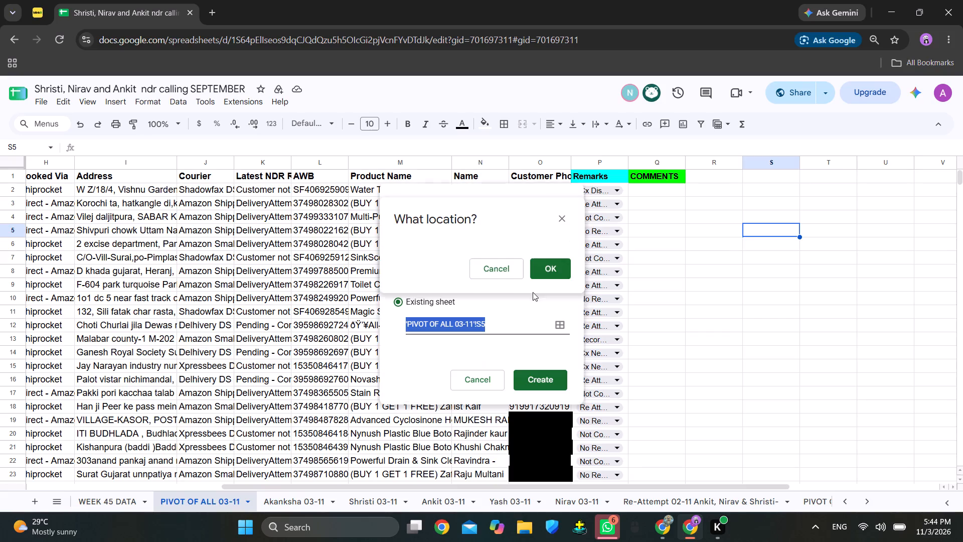
click(537, 385)
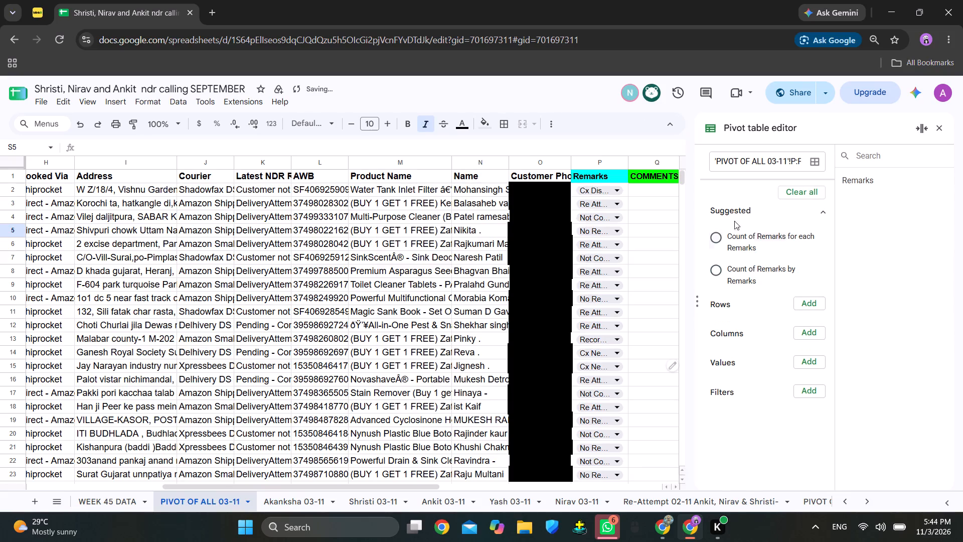
click(731, 235)
click(938, 127)
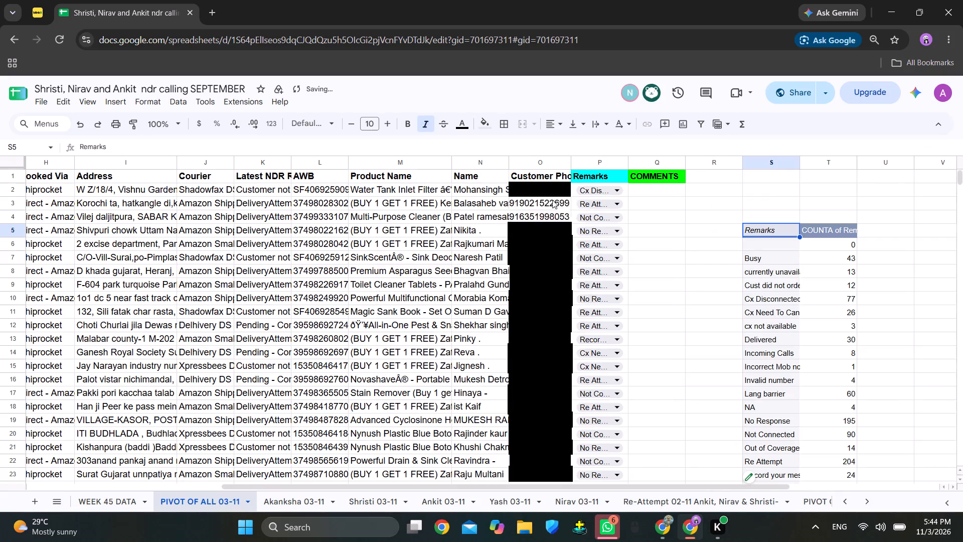
Rename the pivot table's header in S5 as PIVOT OF ALL 03-11, reusing the copied sheet name.
double_click(97, 149)
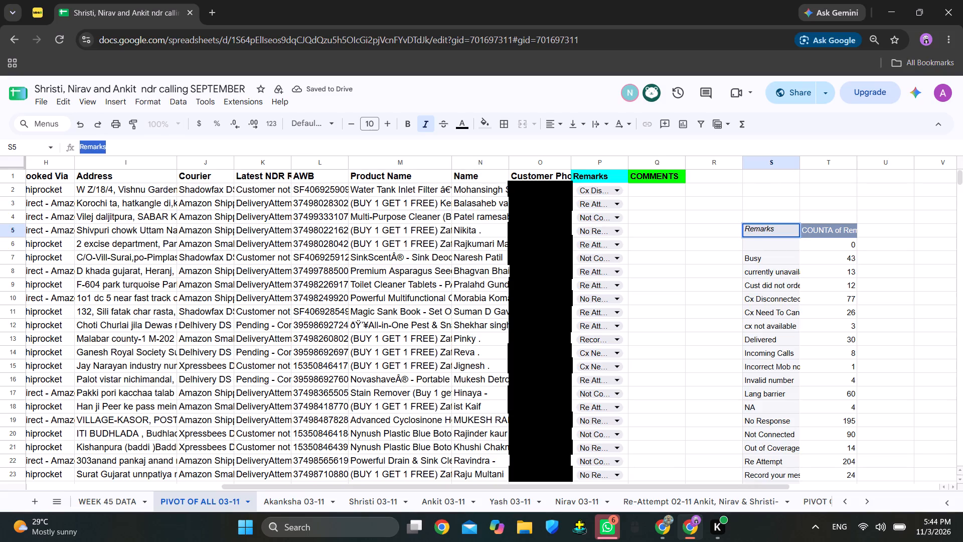
key(ctrl+v)
click(708, 247)
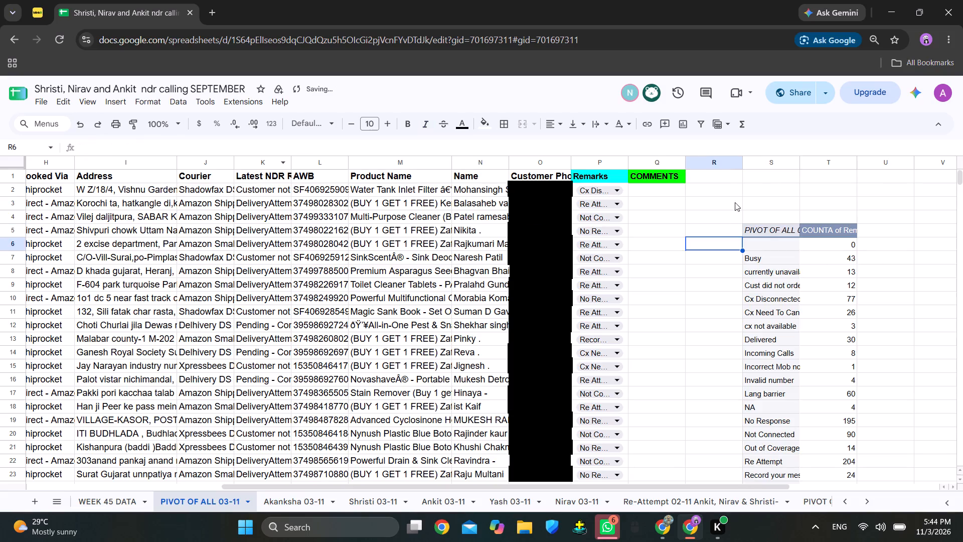
Widen columns S and T on PIVOT OF ALL 03-11 so the pivot table's headers and remark labels fit.
drag(799, 161, 820, 161)
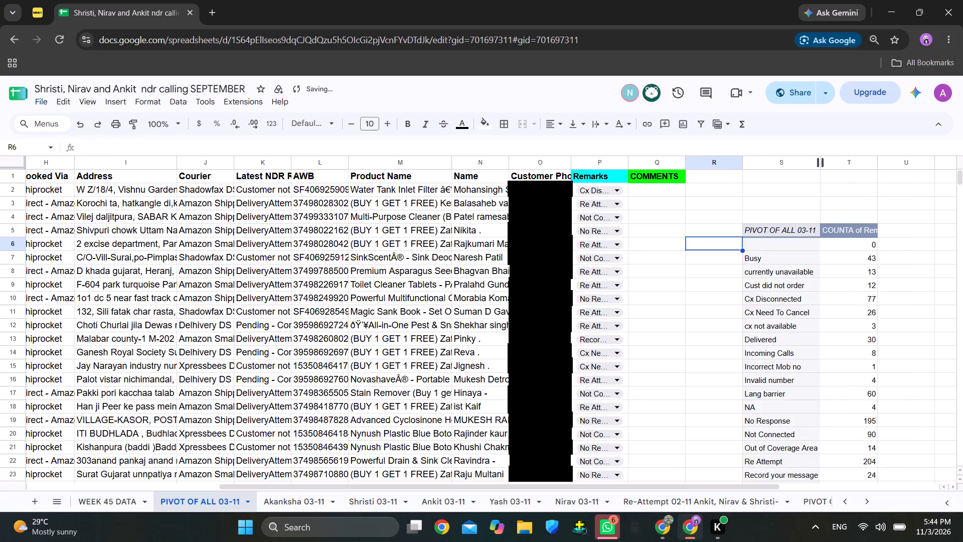
click(823, 164)
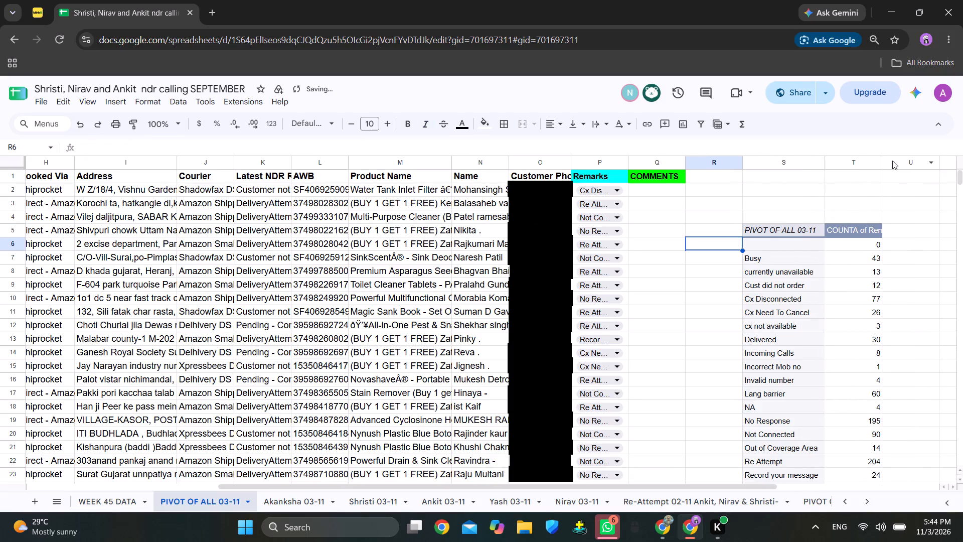
drag(881, 162, 900, 165)
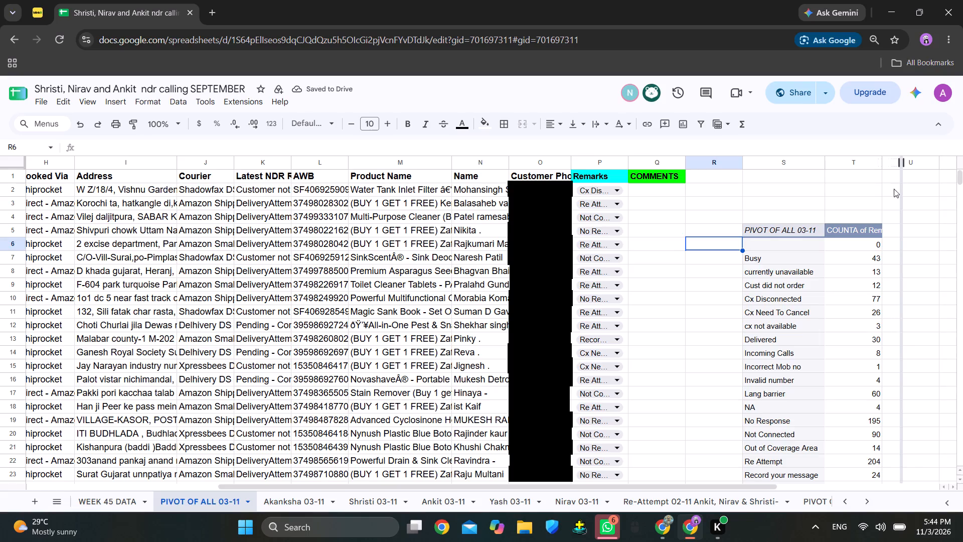
Check the new pivot table down to its Grand Total and the last combined rows on PIVOT OF ALL 03-11.
scroll(676, 306, down, 1)
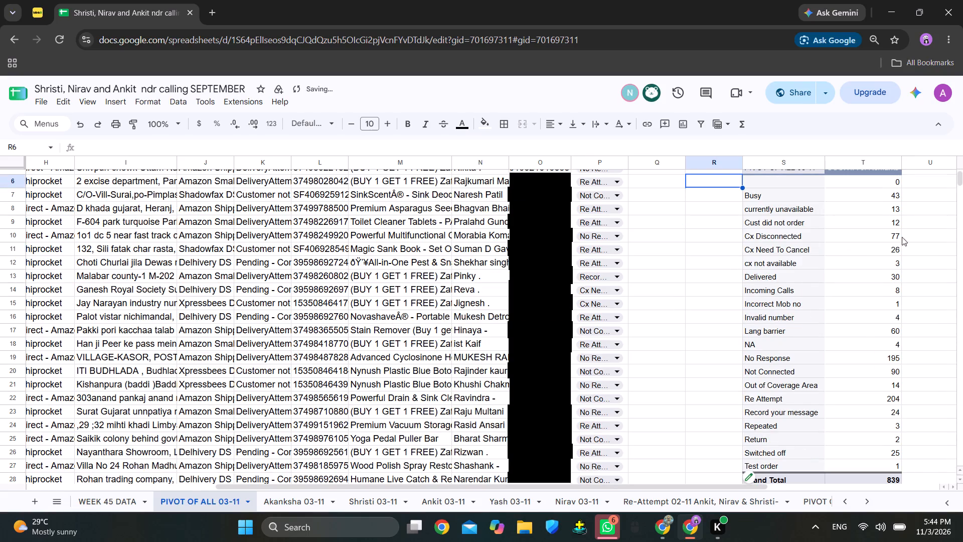
drag(960, 181, 962, 304)
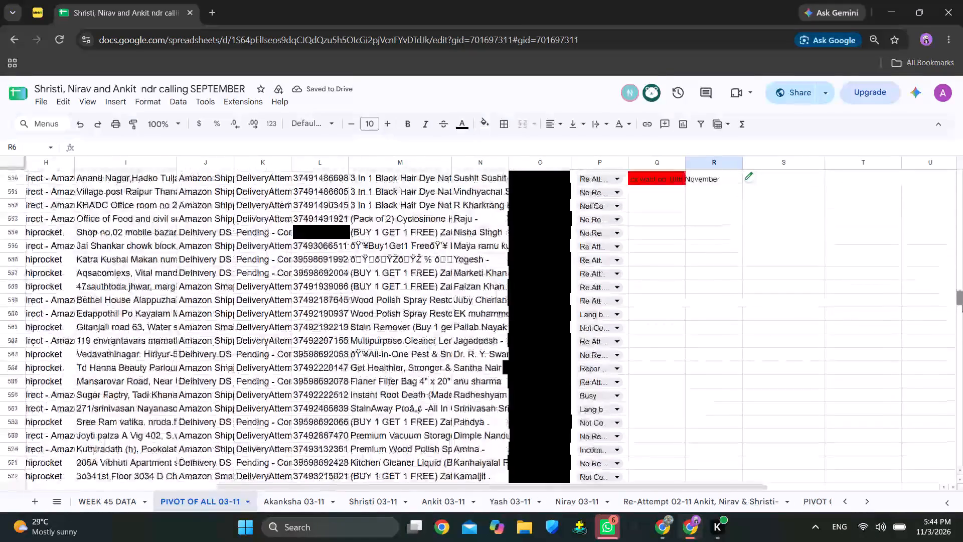
drag(962, 304, 962, 357)
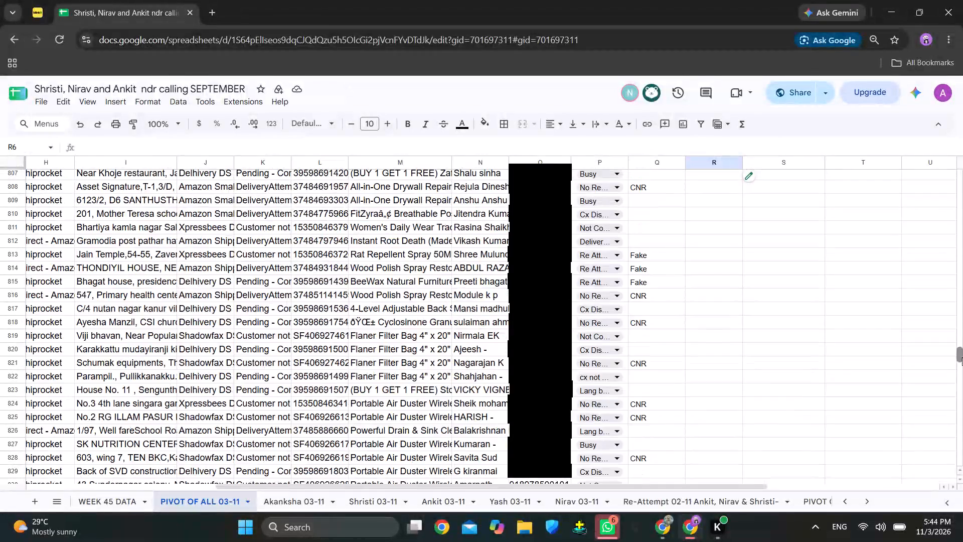
drag(962, 357, 961, 362)
scroll(445, 406, right, 11)
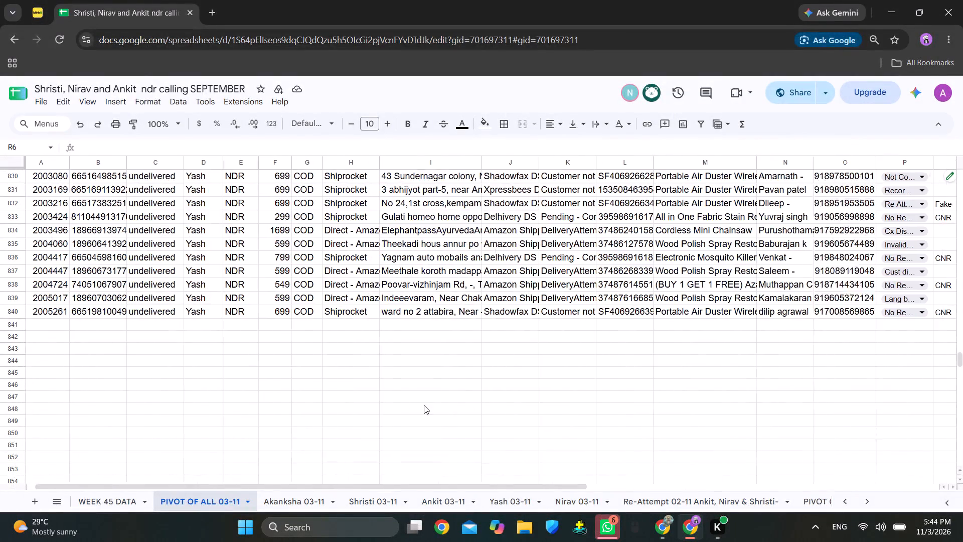
scroll(424, 405, right, 2)
click(63, 324)
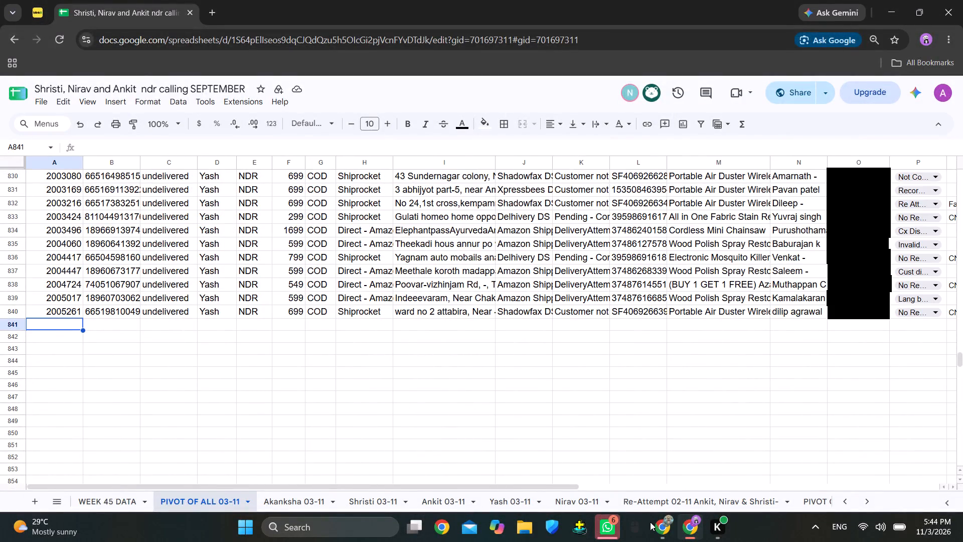
Look through the Nirav, Yash, Ankit, Shristi and Akanksha 03-11 sheets to compare their rows and remarks.
click(583, 504)
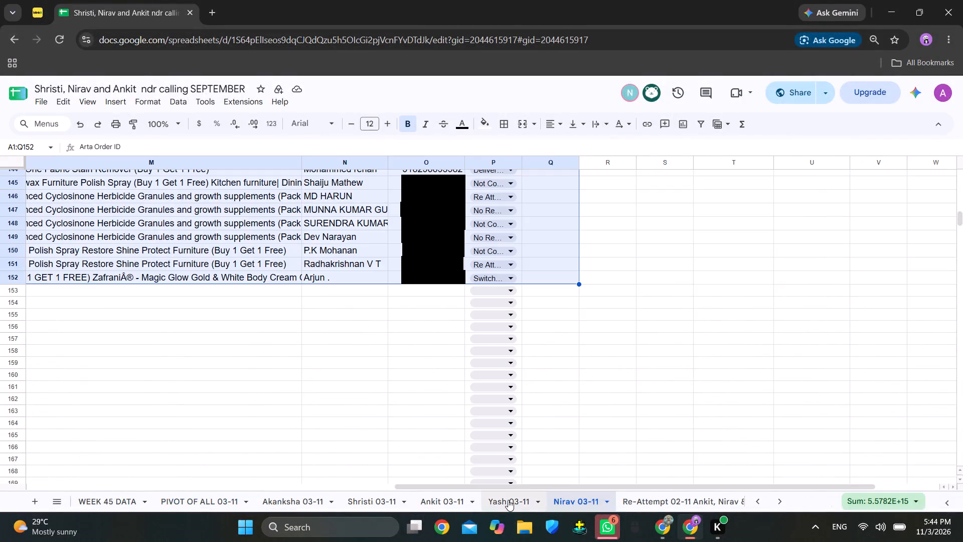
click(508, 500)
click(460, 505)
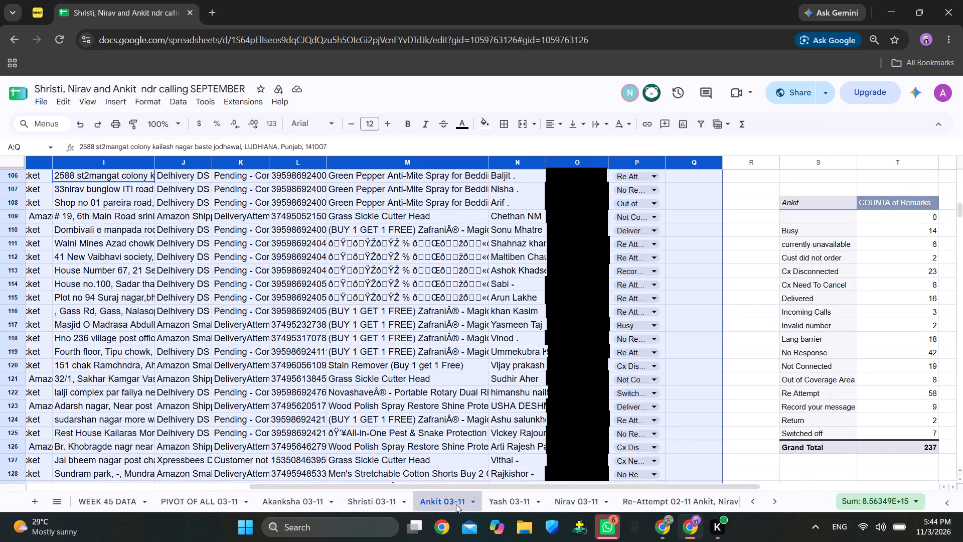
click(375, 503)
click(309, 508)
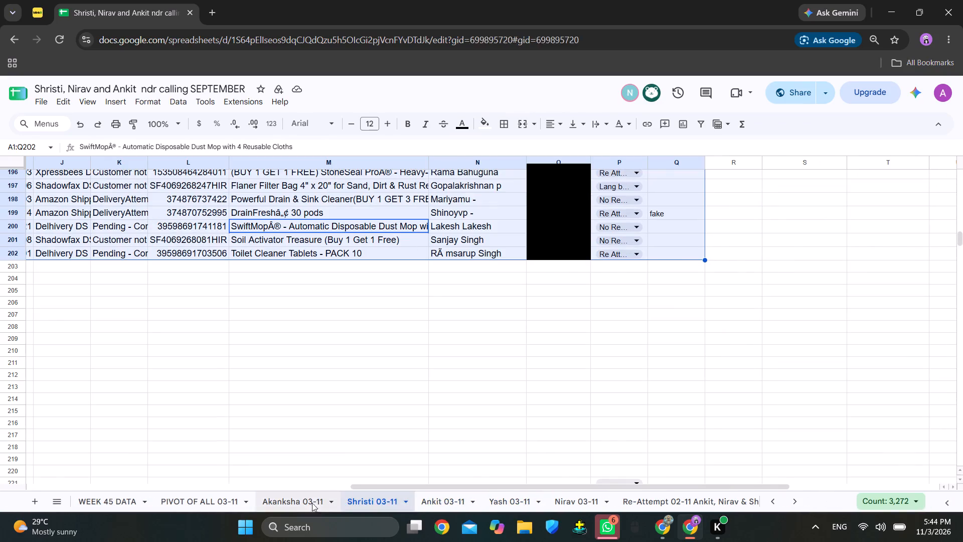
scroll(852, 331, down, 2)
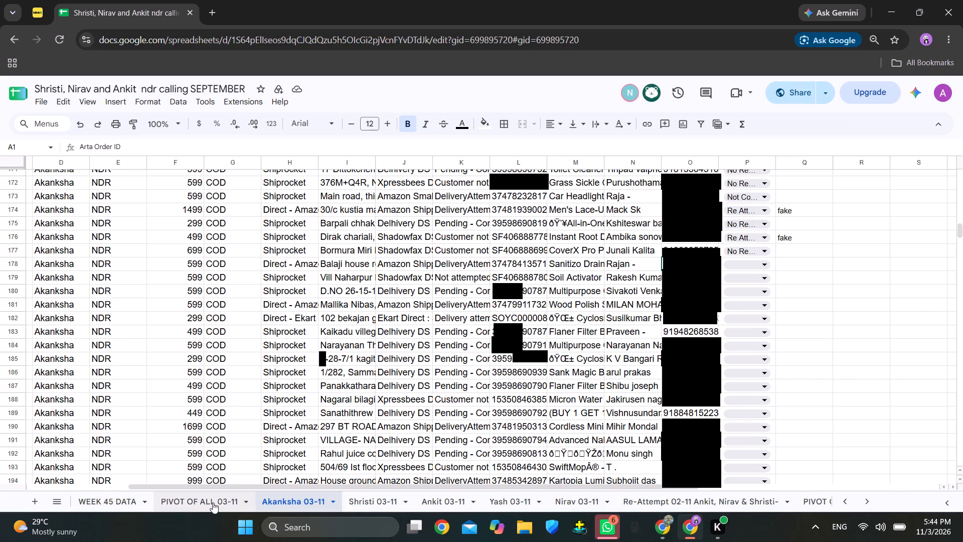
Capture a screenshot of the Ankit 03-11 remarks pivot table, from its header to the Grand Total row.
scroll(218, 498, right, 5)
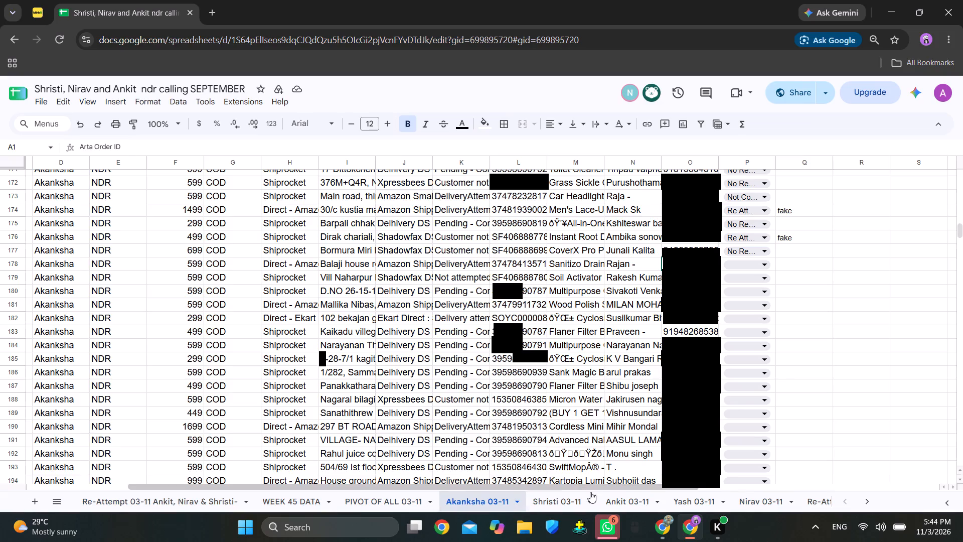
click(636, 504)
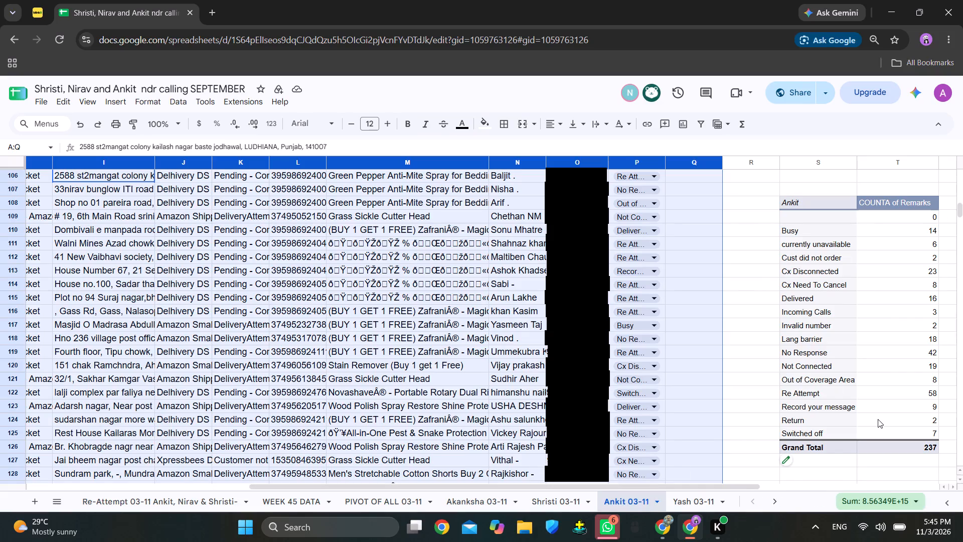
scroll(878, 419, left, 1)
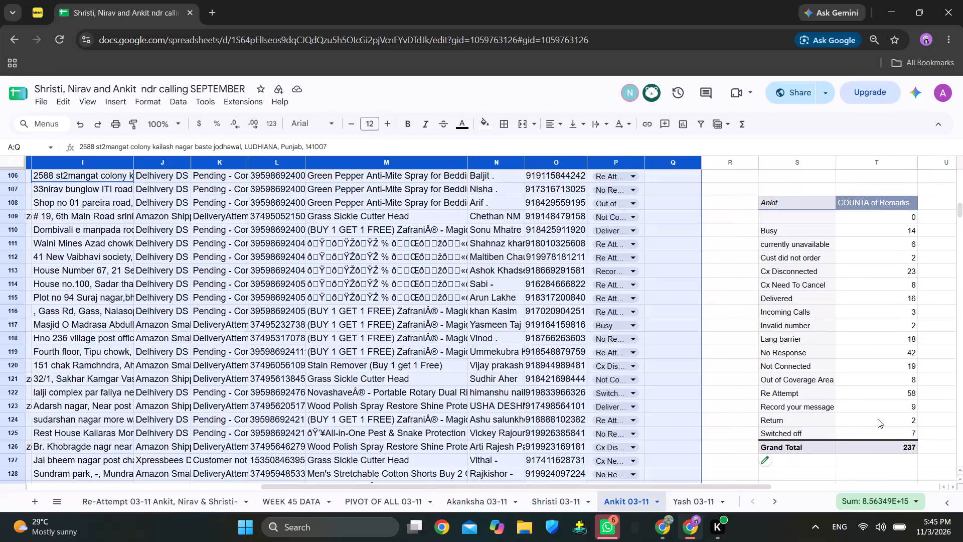
scroll(878, 419, left, 1)
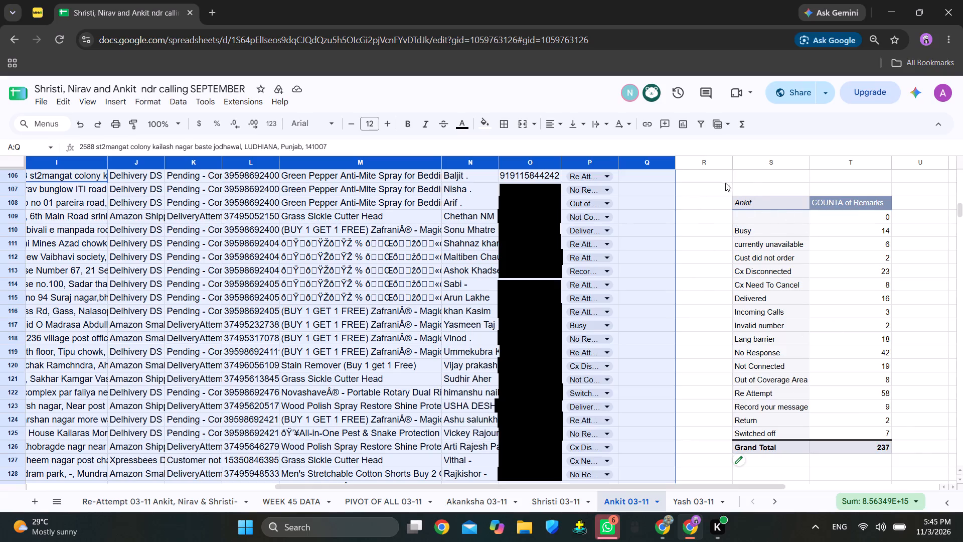
key(Print)
drag(724, 183, 861, 439)
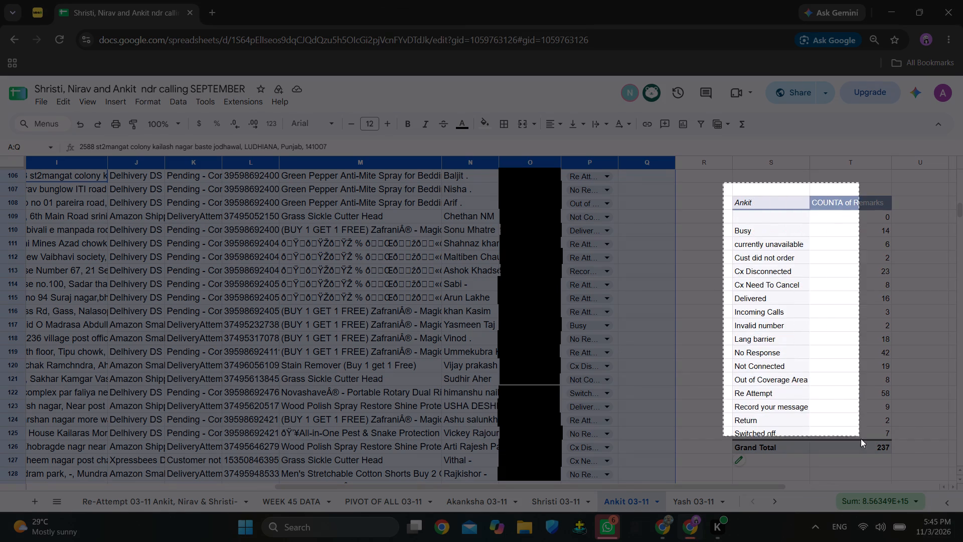
drag(861, 439, 899, 464)
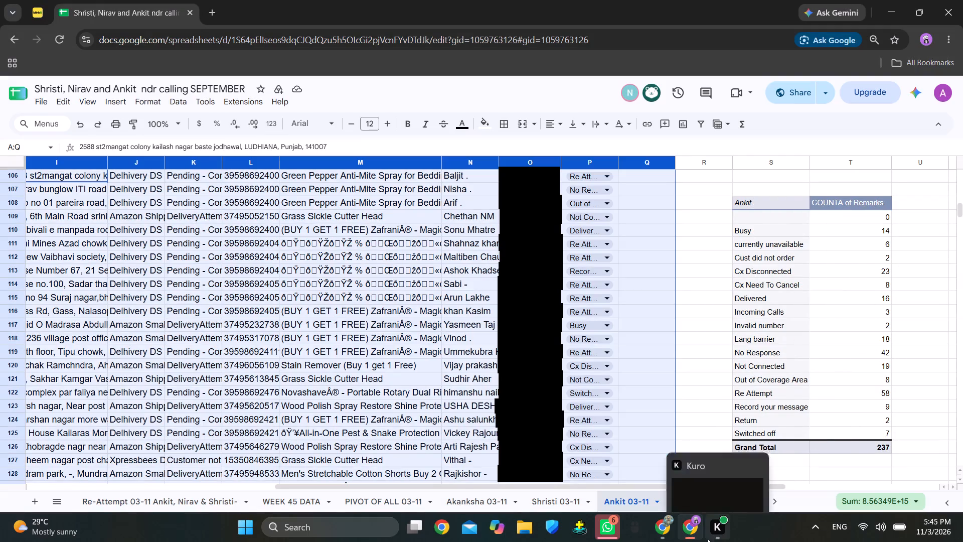
Switch to WhatsApp.
click(600, 527)
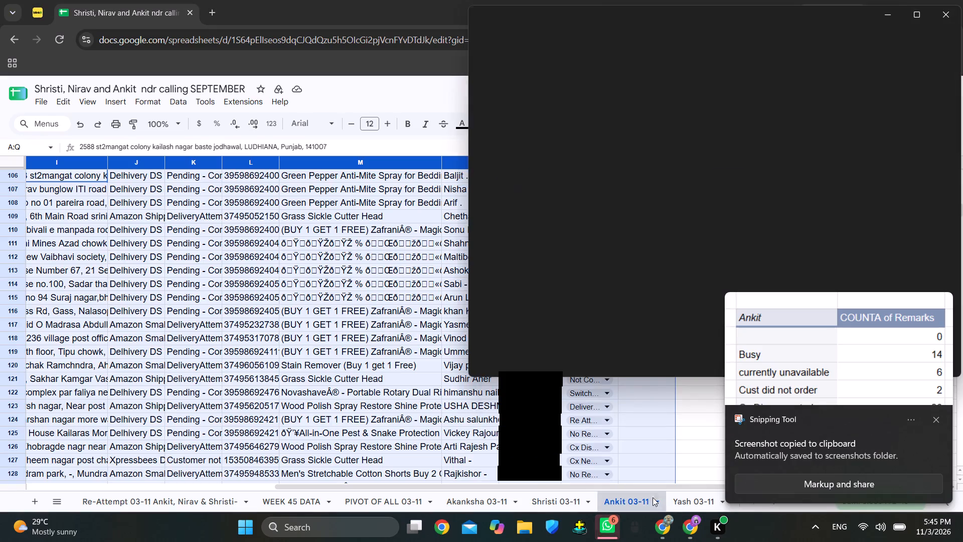
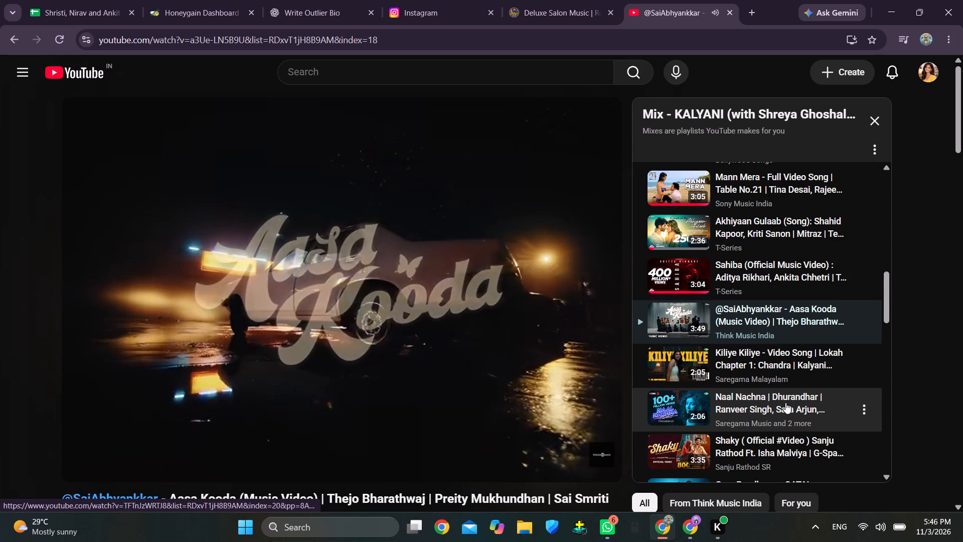
Play "Hass Hass (Official Video) Diljit X Sia" from the KALYANI mix playlist on YouTube.
scroll(785, 402, down, 2)
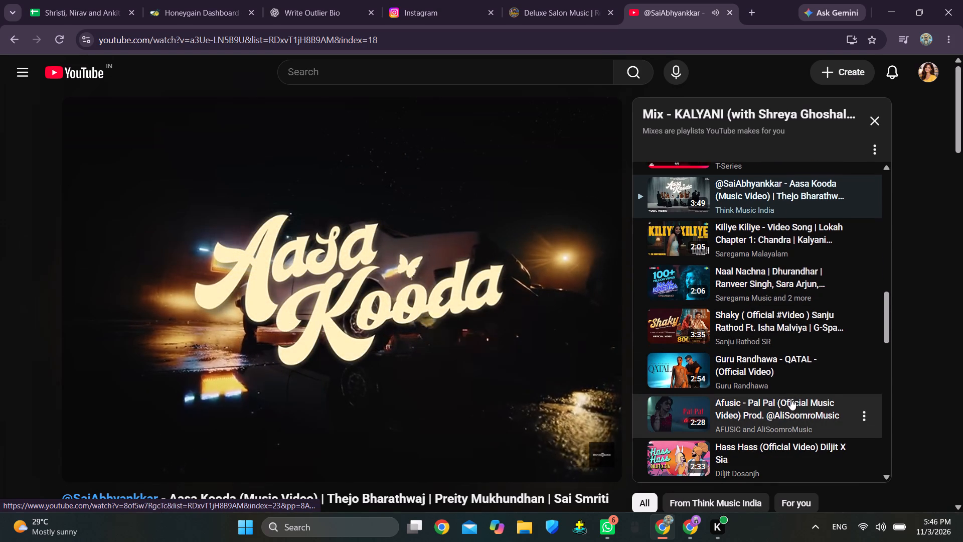
scroll(790, 399, down, 2)
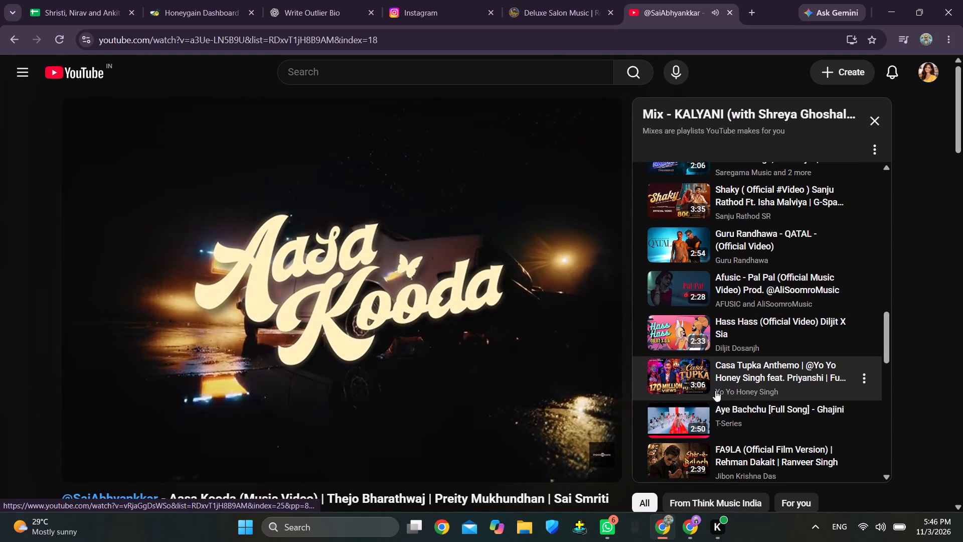
click(741, 321)
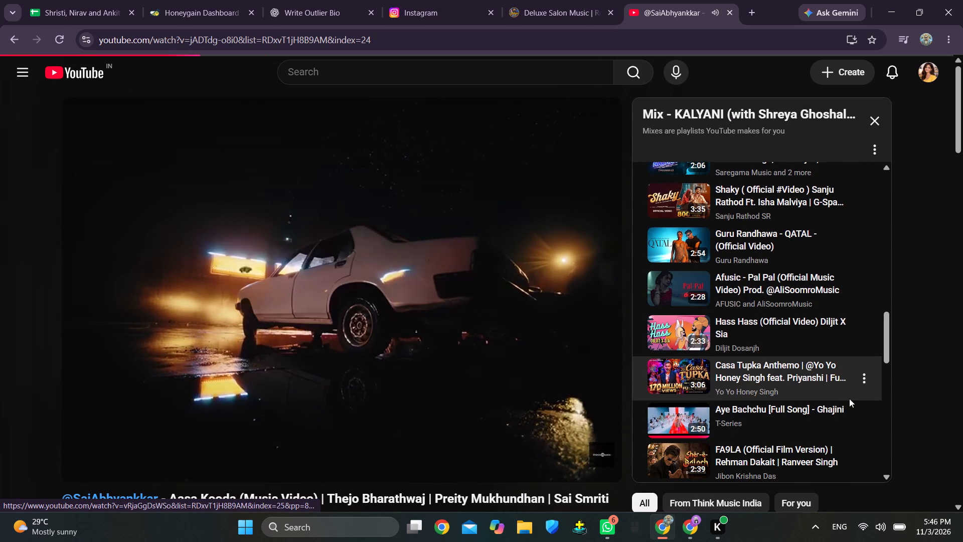
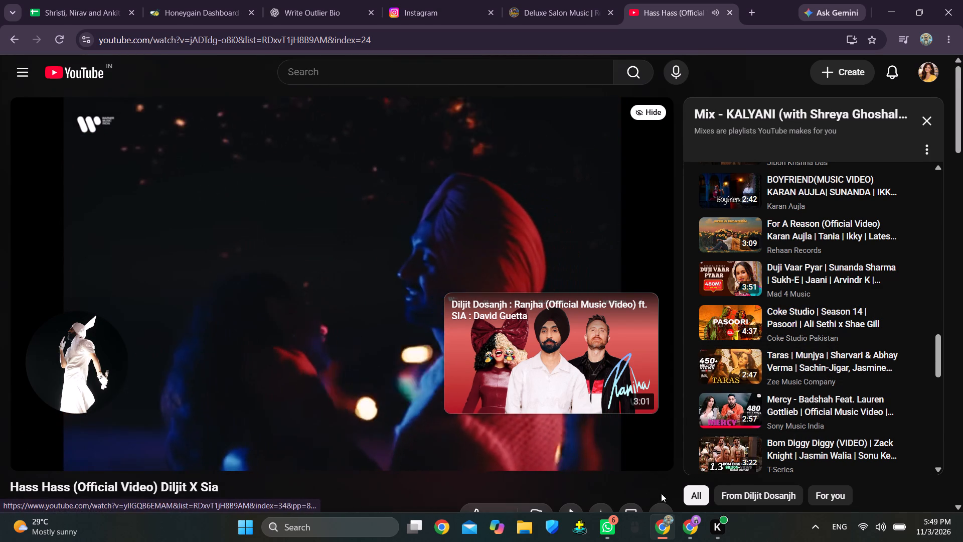
Play "Taras | Munjya | Sharvari & Abhay Verma" from the KALYANI mix playlist on YouTube.
click(807, 367)
click(687, 529)
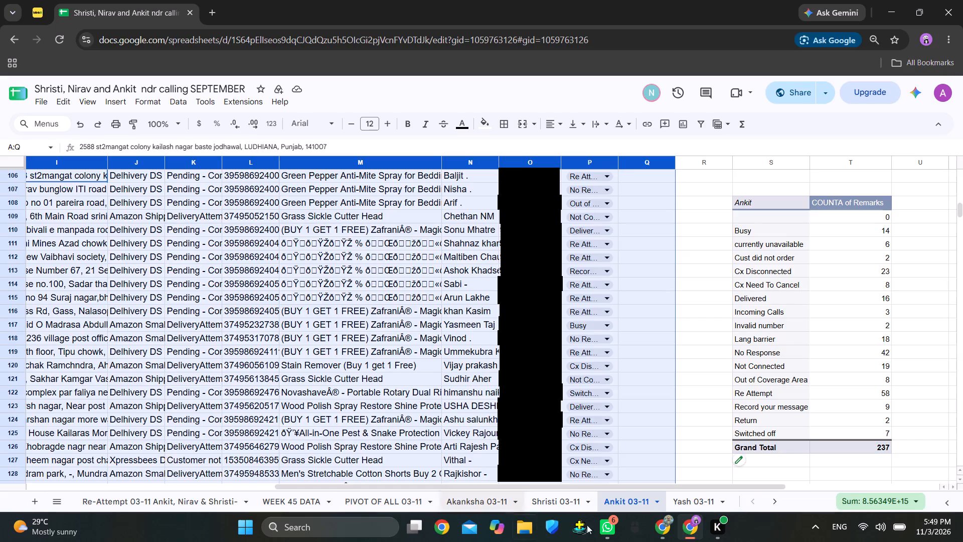
click(667, 527)
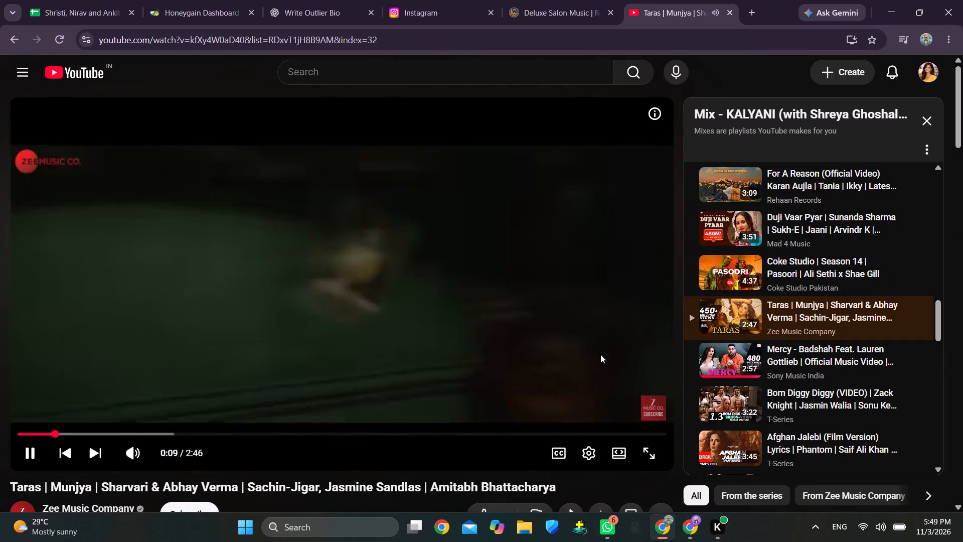
Switch to the NDR calling spreadsheet and examine the remarks column of the Akanksha 03-11 sheet down to its last rows.
click(688, 531)
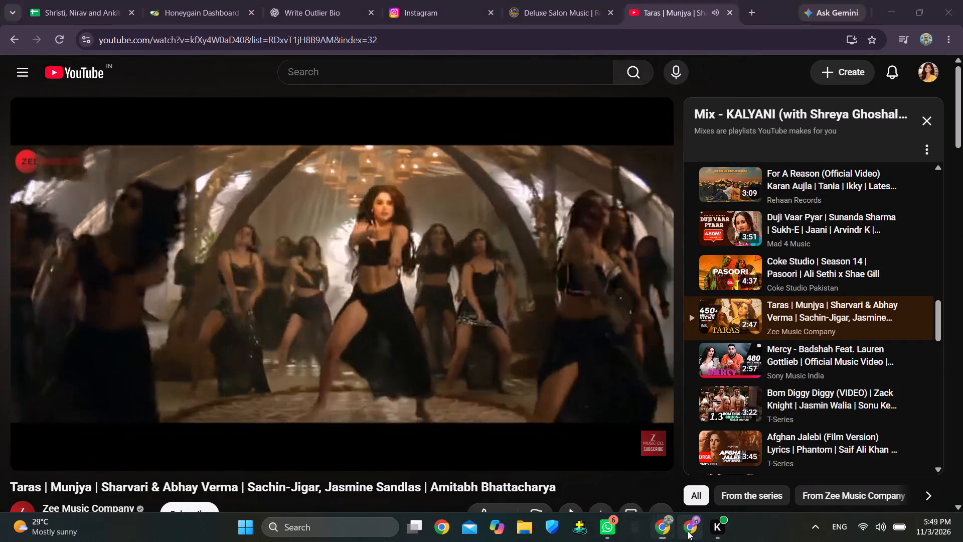
click(471, 507)
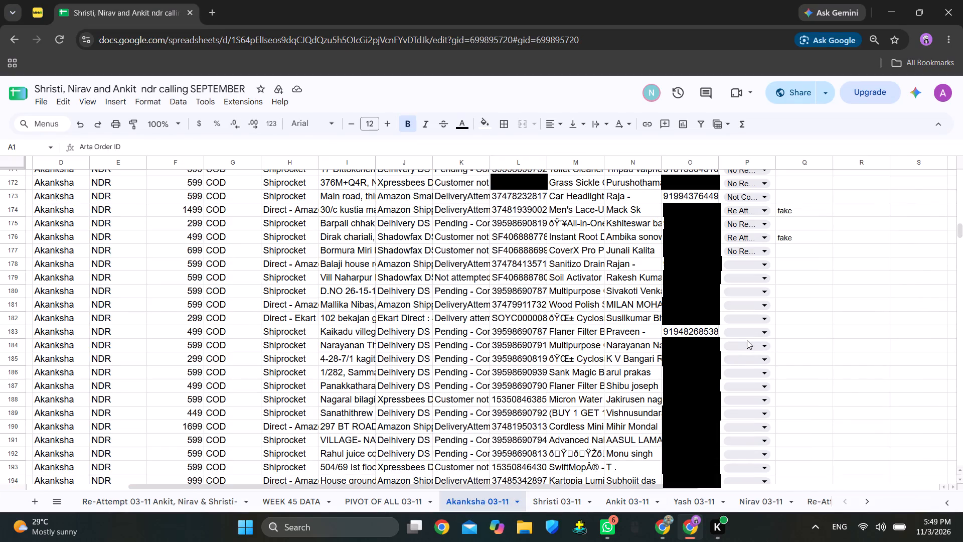
scroll(749, 340, down, 7)
scroll(749, 348, up, 1)
scroll(749, 348, down, 3)
scroll(749, 349, up, 1)
scroll(749, 350, down, 6)
scroll(749, 351, up, 1)
scroll(749, 351, down, 1)
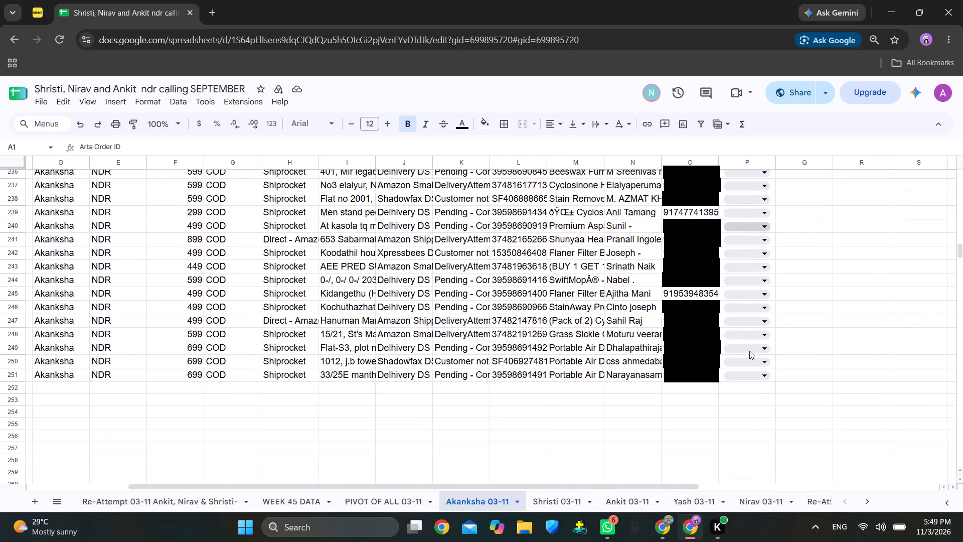
scroll(749, 351, down, 2)
scroll(749, 351, up, 4)
scroll(749, 351, down, 4)
scroll(750, 351, up, 2)
scroll(750, 351, down, 1)
scroll(750, 351, up, 5)
scroll(750, 351, down, 1)
scroll(750, 351, up, 4)
scroll(750, 352, down, 1)
scroll(750, 352, up, 2)
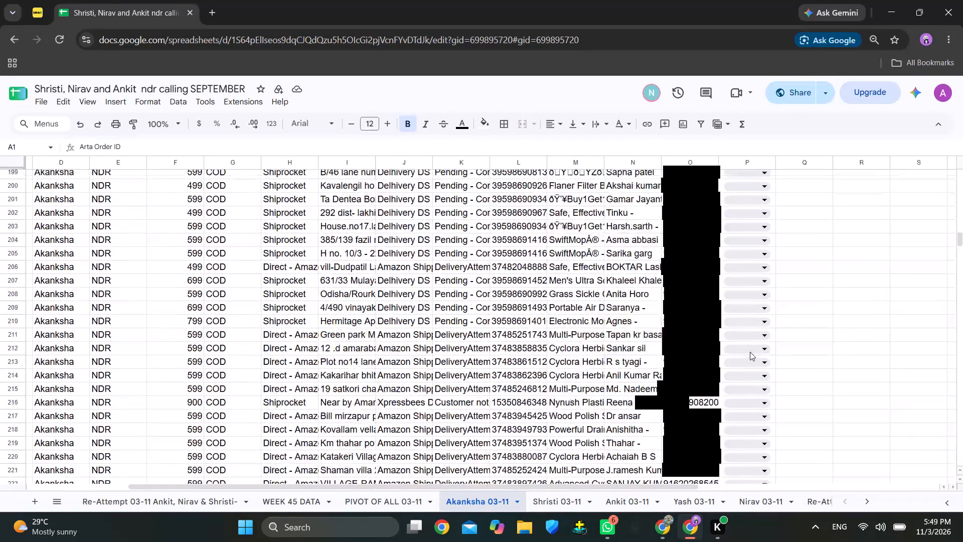
scroll(750, 352, up, 6)
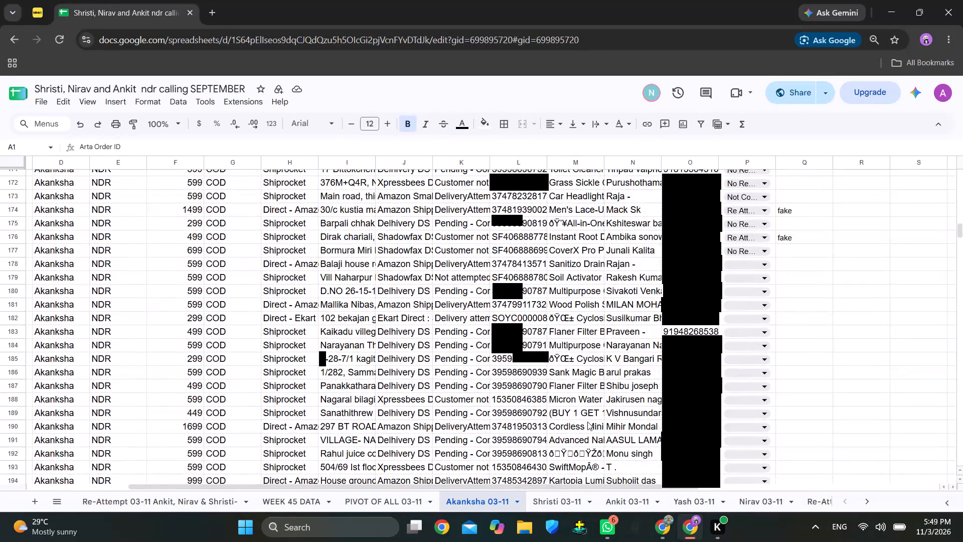
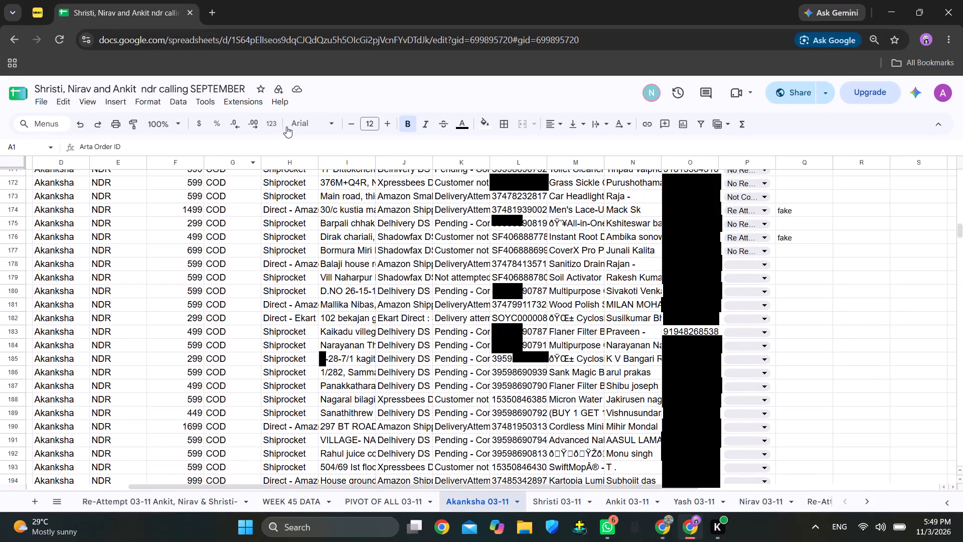
Rename the spreadsheet by replacing SEPTEMBER with NOVEMBER at the end of its title.
click(245, 88)
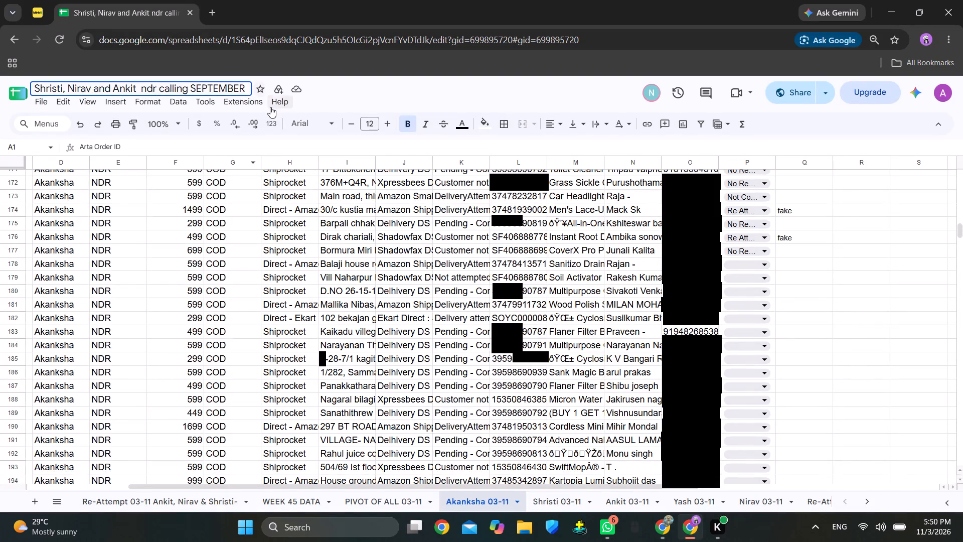
key(BackSpace)
key(BackSpace)
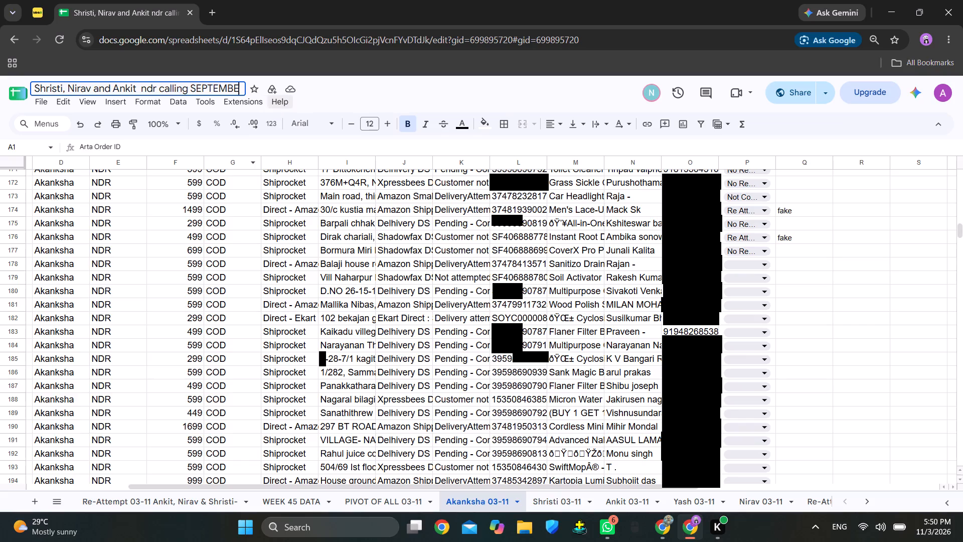
key(BackSpace)
key(BackSpace)
key(BackSpace)
key(BackSpace)
key(BackSpace)
key(BackSpace)
key(BackSpace)
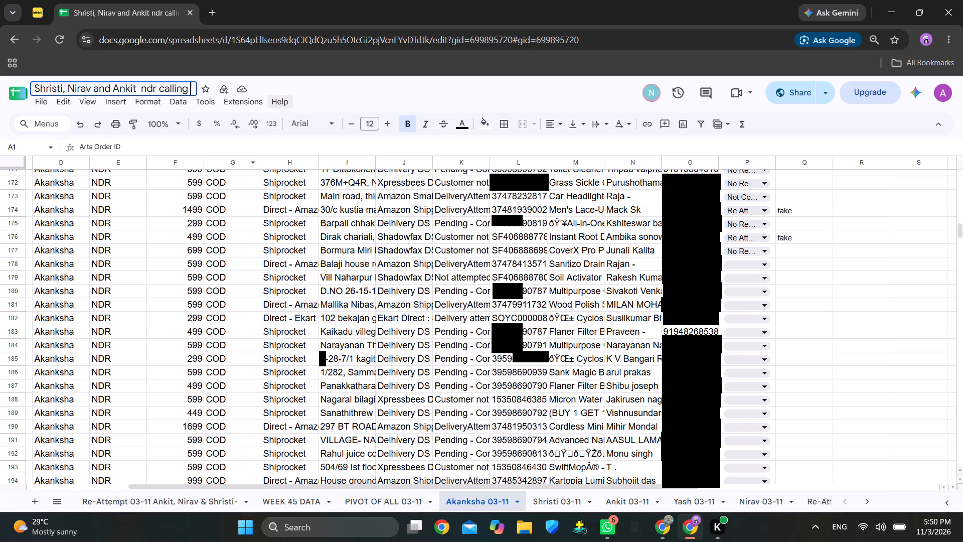
text(Novem)
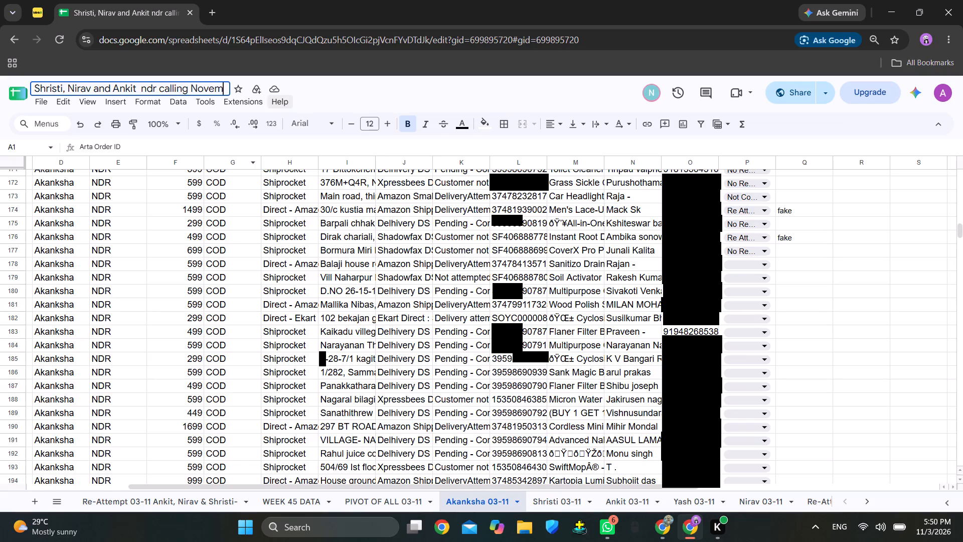
key(BackSpace)
key(BackSpace)
key(BackSpace)
key(BackSpace)
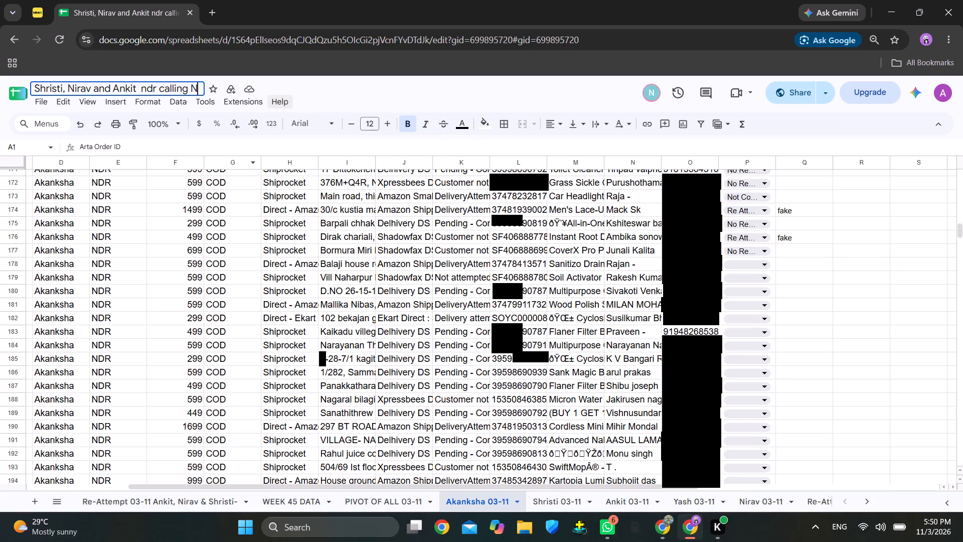
key(o)
text(VEME)
key(BackSpace)
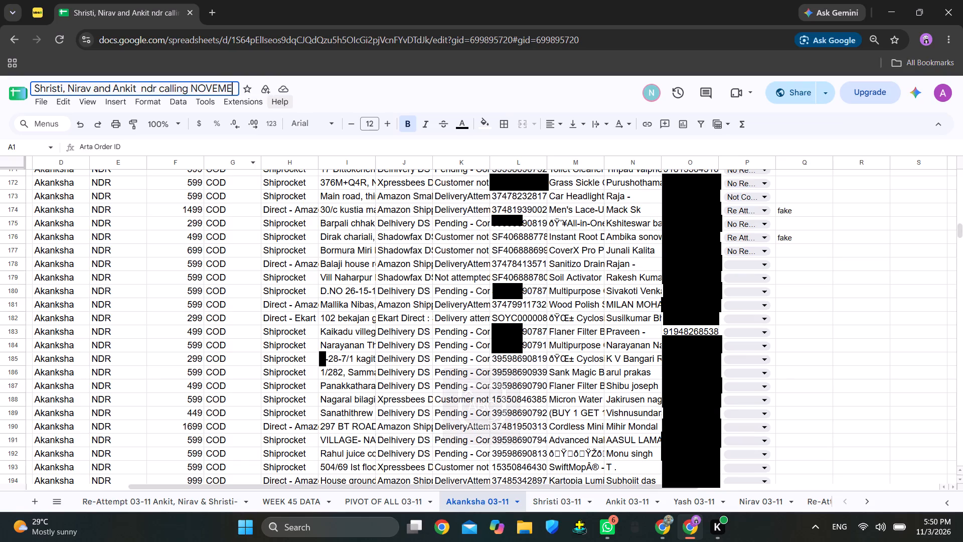
text(BER)
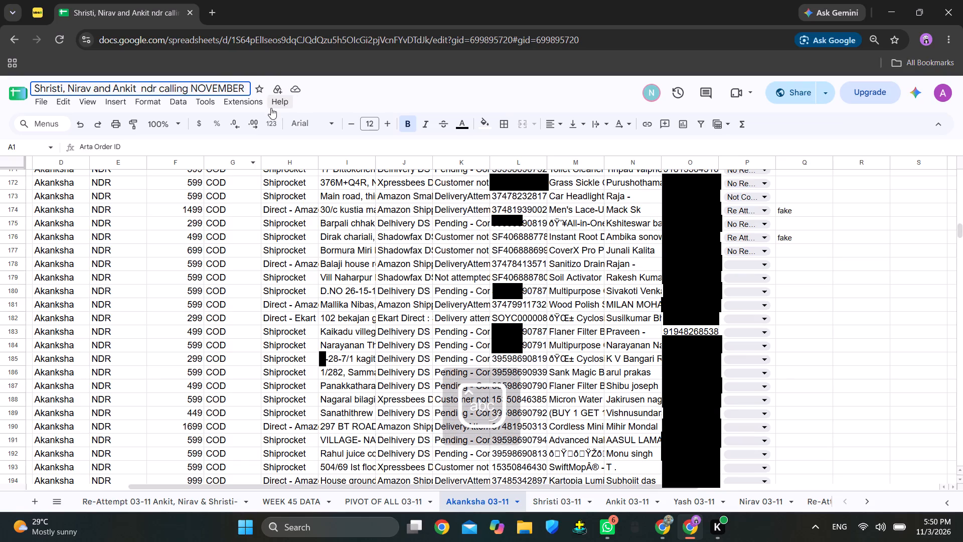
click(358, 90)
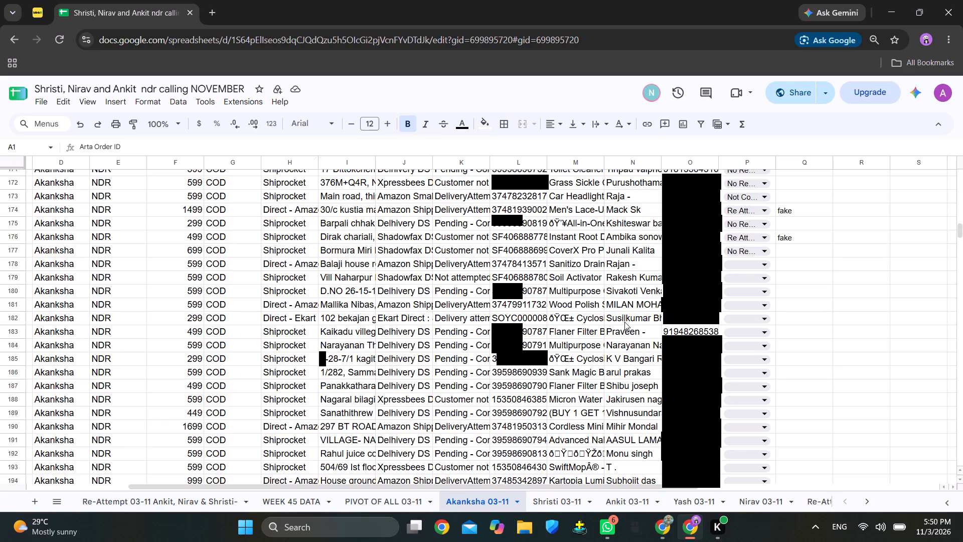
Switch to the other Chrome window and reload the NDR calling spreadsheet there.
click(662, 530)
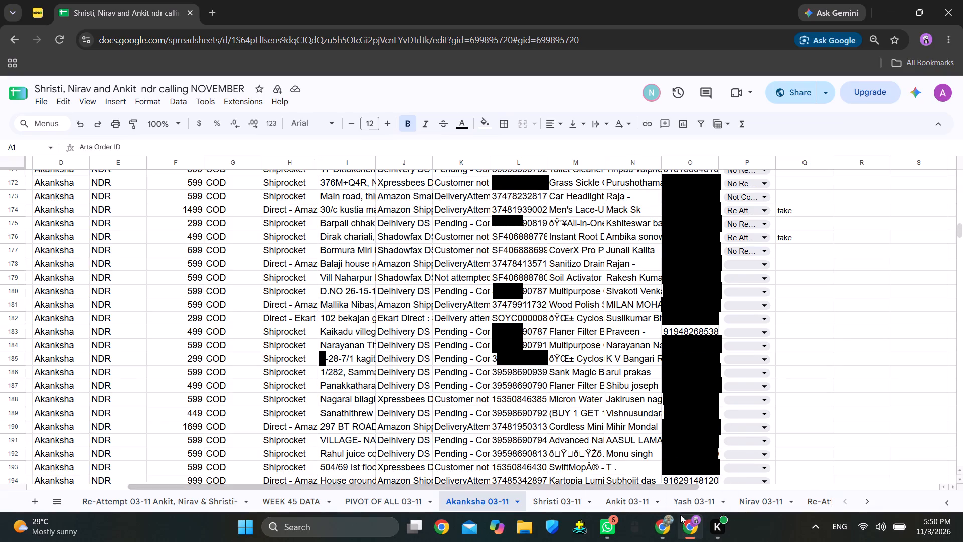
click(667, 530)
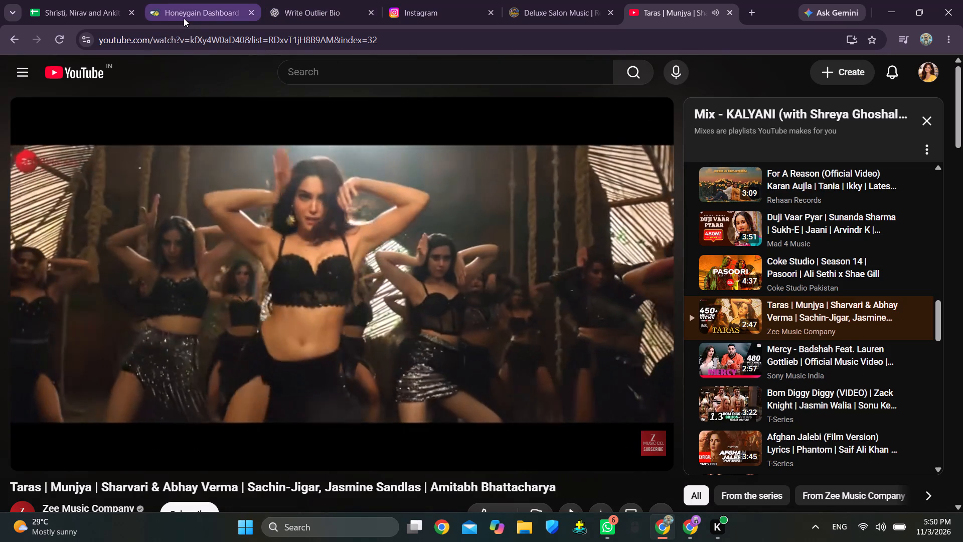
click(186, 18)
click(62, 2)
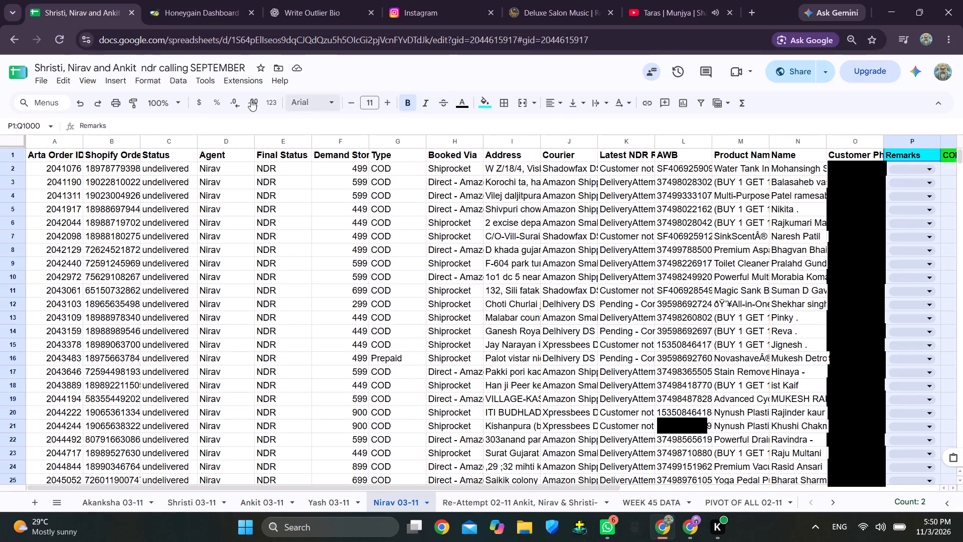
click(60, 43)
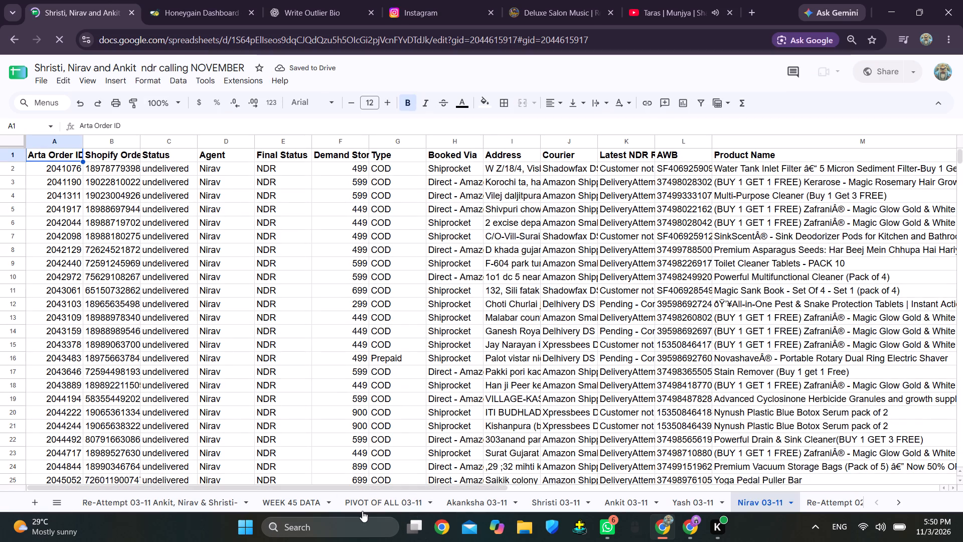
Examine the Remarks and COMMENTS columns of the Akanksha 03-11 sheet down to where the remarks stop being filled in.
click(466, 501)
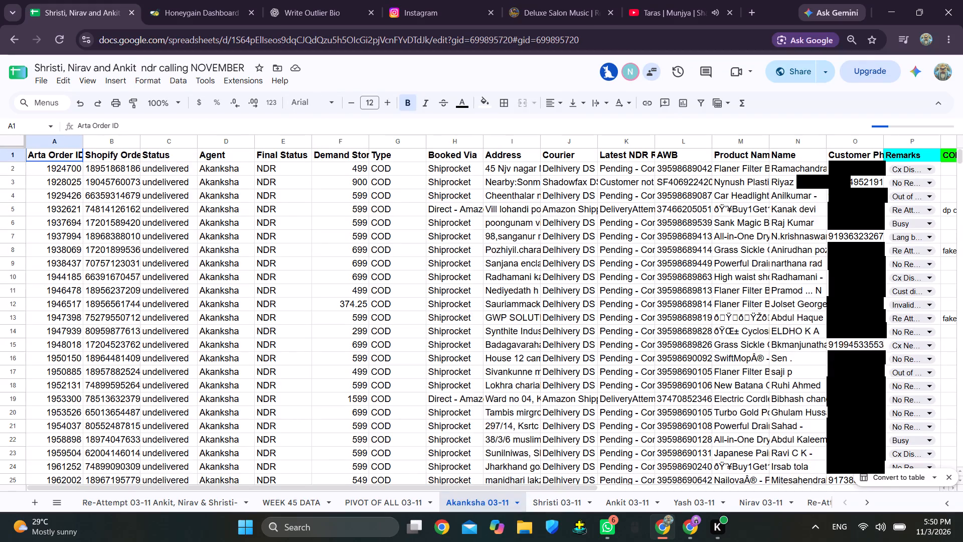
drag(560, 489, 704, 491)
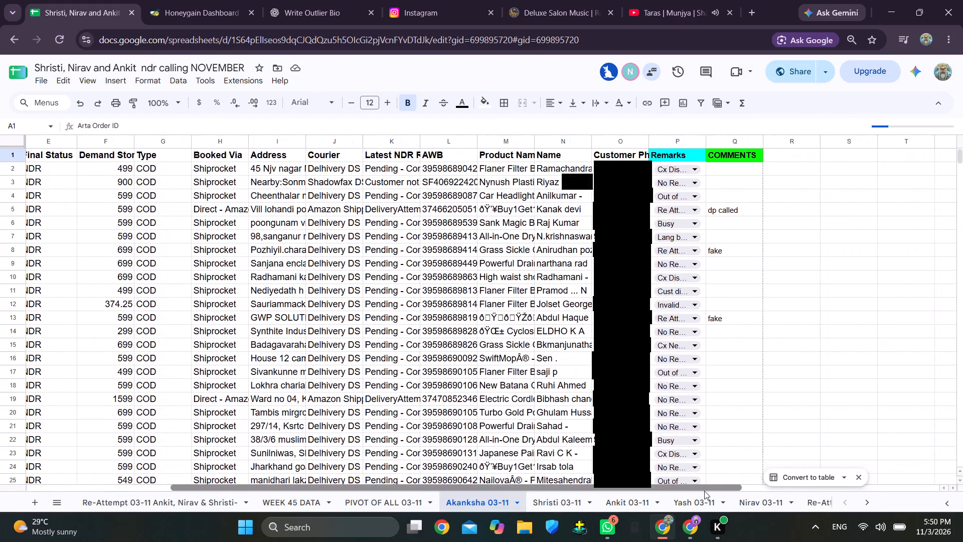
drag(704, 491, 705, 491)
scroll(718, 320, down, 7)
scroll(743, 321, up, 1)
scroll(755, 317, down, 8)
scroll(760, 313, up, 1)
scroll(760, 313, down, 1)
scroll(760, 313, up, 1)
scroll(764, 309, down, 3)
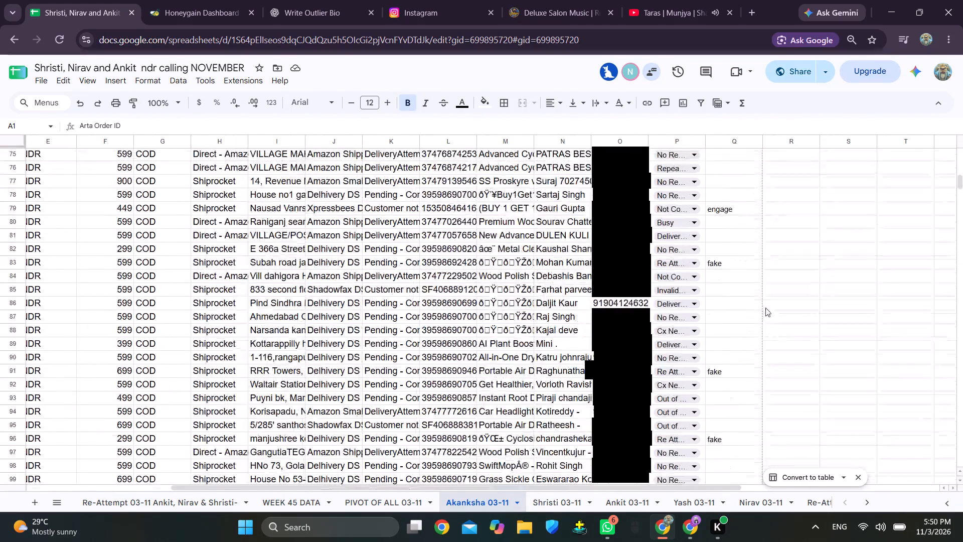
scroll(769, 306, down, 5)
scroll(763, 307, up, 1)
scroll(759, 309, down, 1)
scroll(759, 309, up, 1)
scroll(758, 310, down, 8)
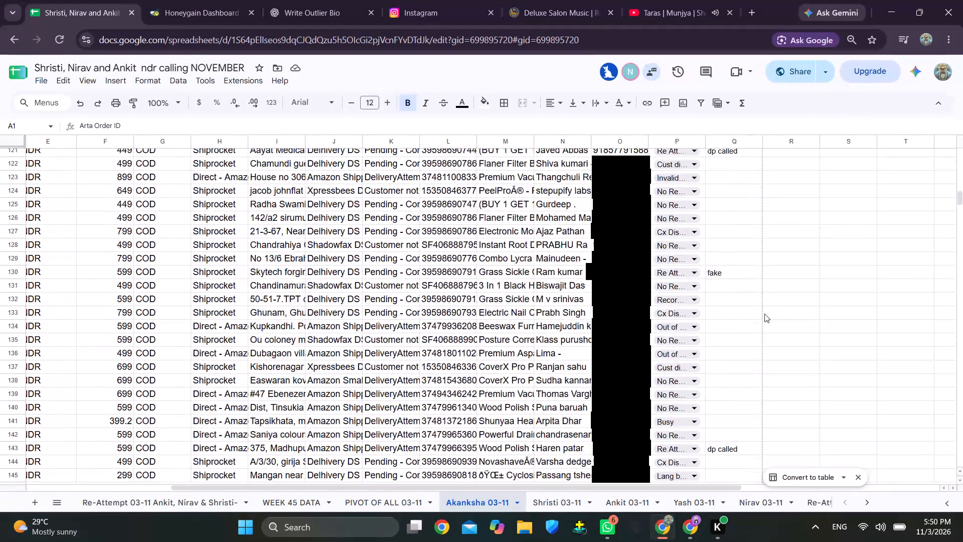
scroll(764, 314, down, 10)
scroll(763, 307, up, 2)
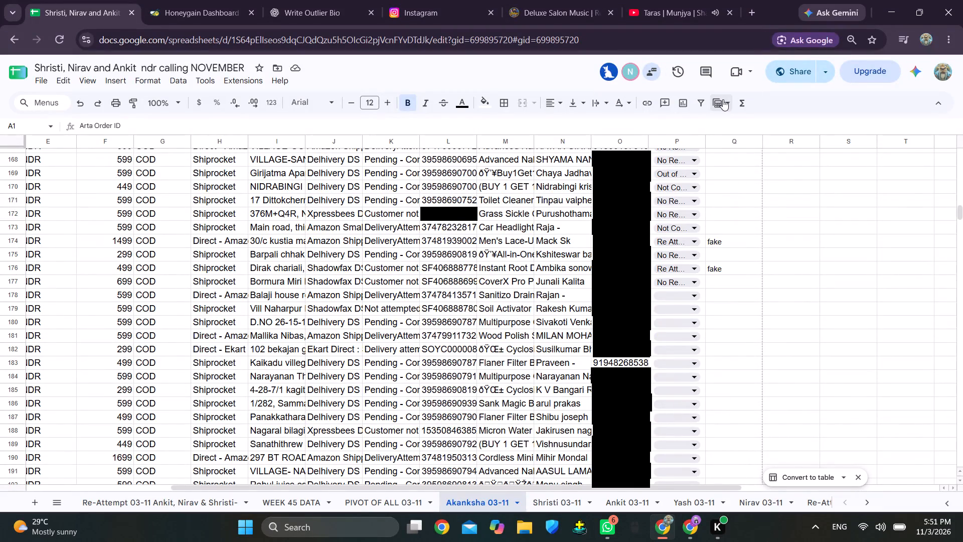
Switch to YouTube, play "Sahiba (Music Video) Jasleen Royal" from the KALYANI mix playlist, and skip the opening ad.
click(656, 9)
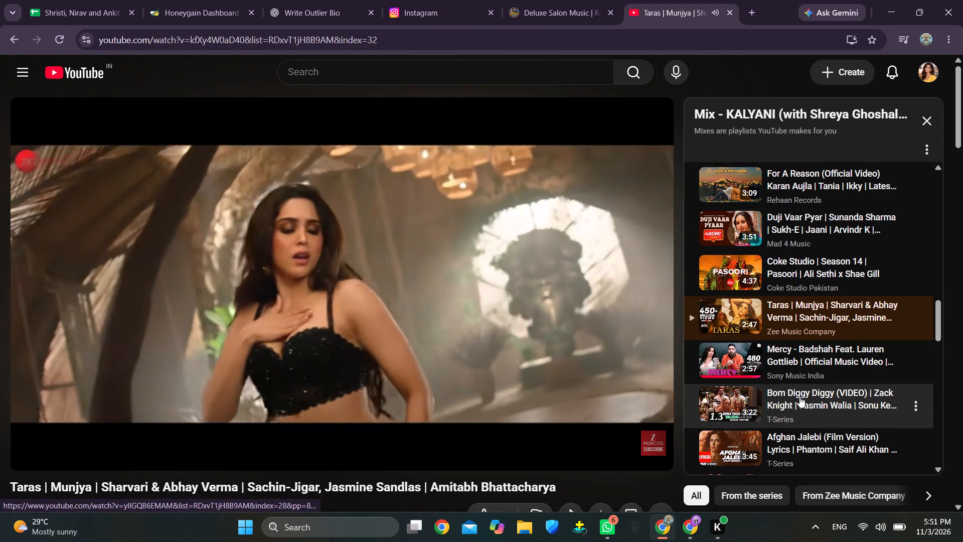
scroll(799, 398, down, 2)
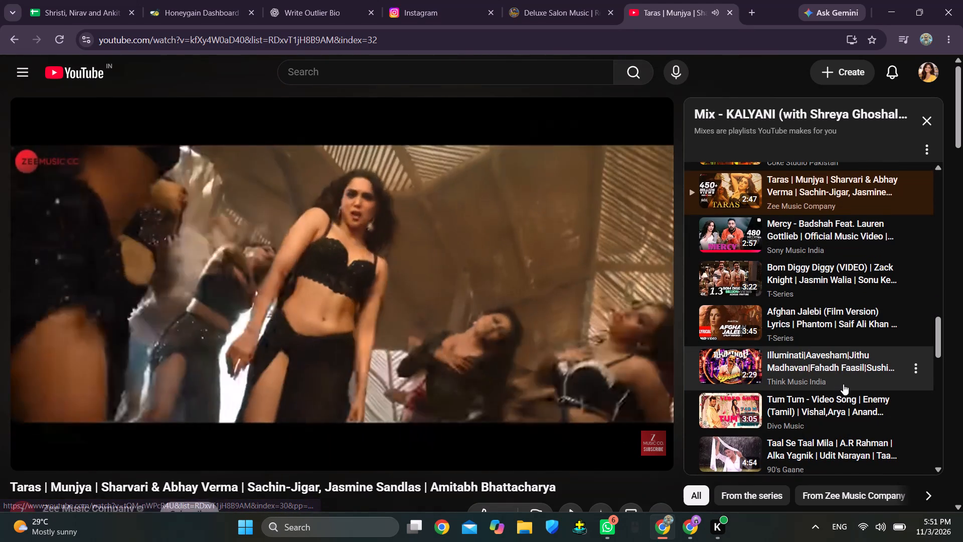
scroll(846, 381, down, 1)
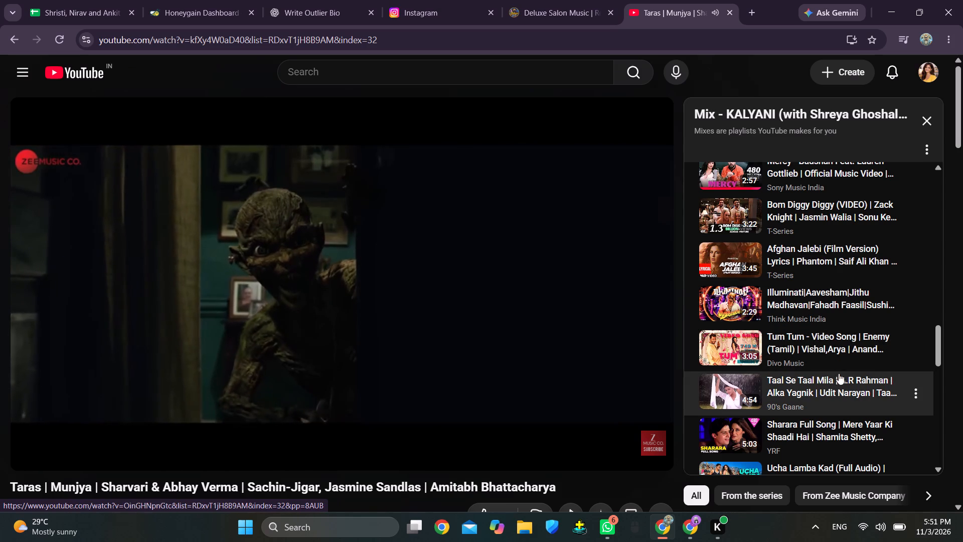
scroll(843, 373, down, 2)
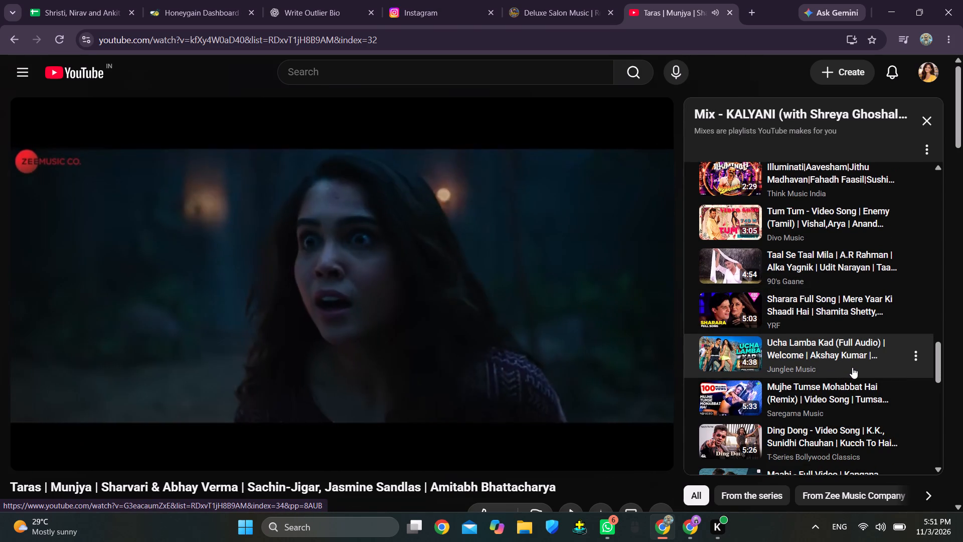
scroll(852, 367, down, 2)
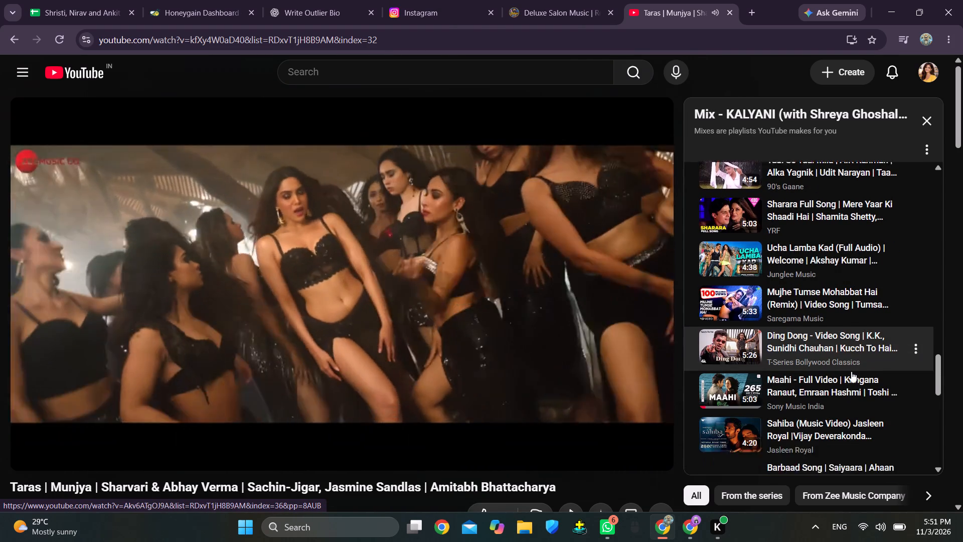
scroll(851, 371, down, 1)
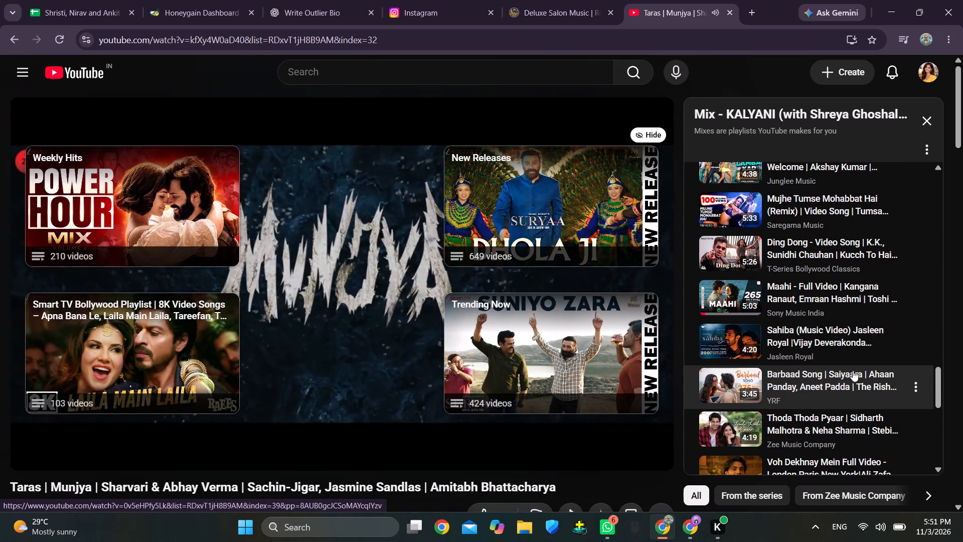
click(821, 336)
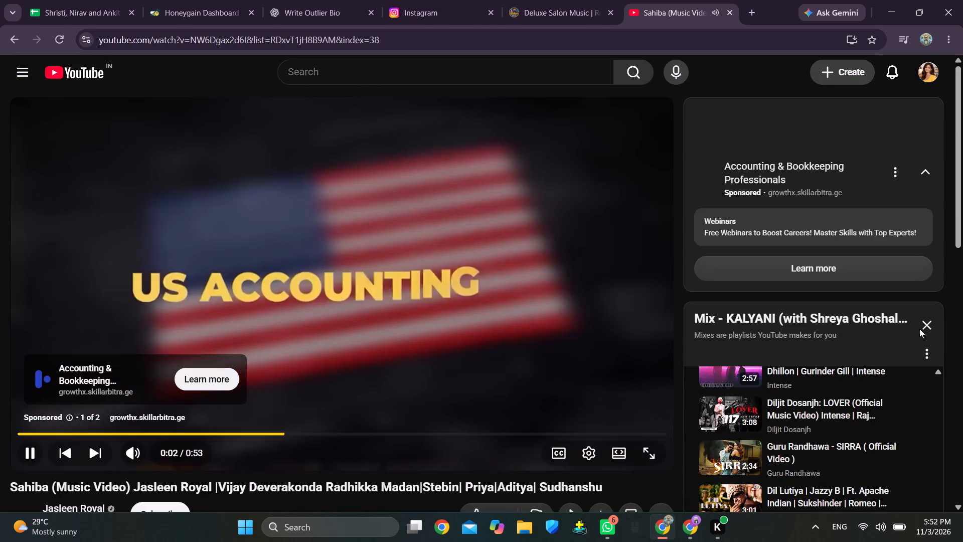
scroll(851, 361, down, 2)
scroll(845, 428, down, 3)
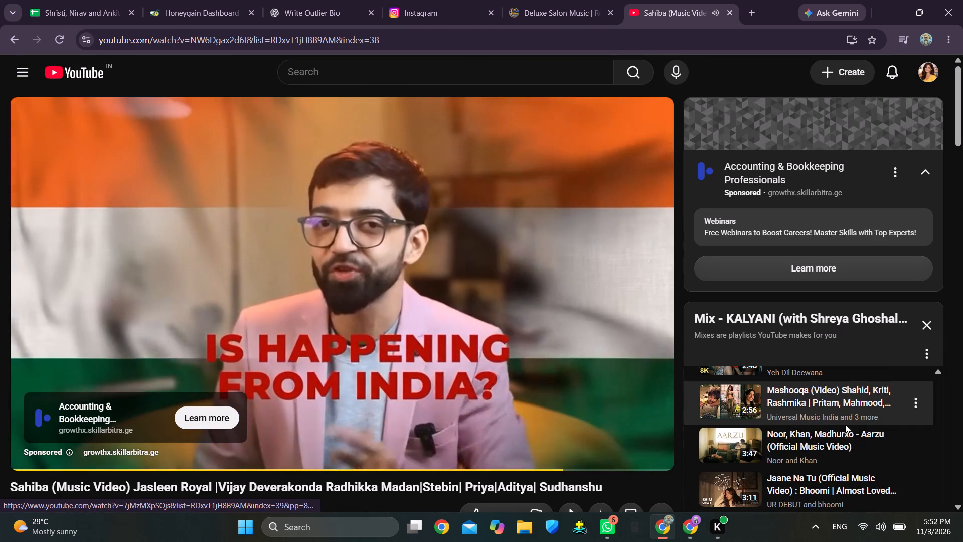
click(631, 413)
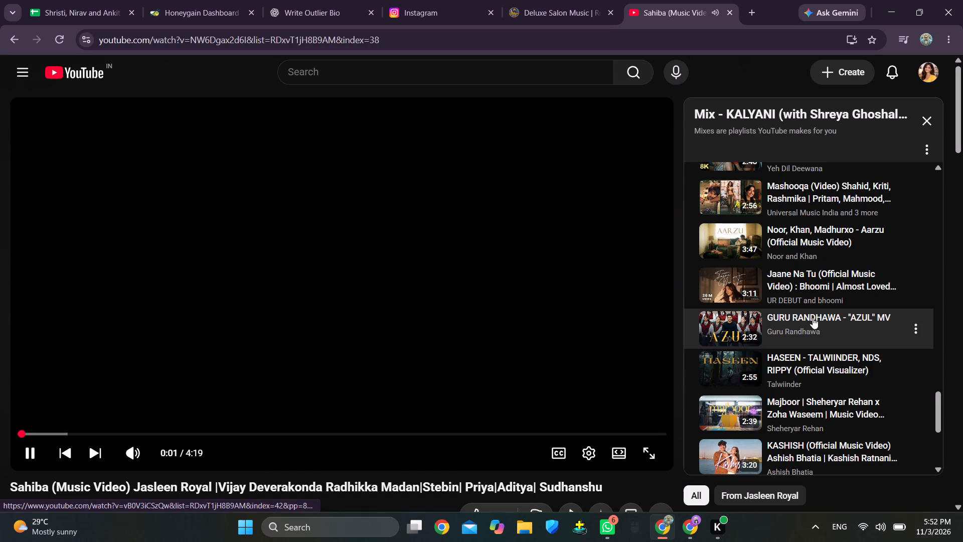
Browse the songs listed before and after the current one in the KALYANI mix playlist.
scroll(847, 317, down, 1)
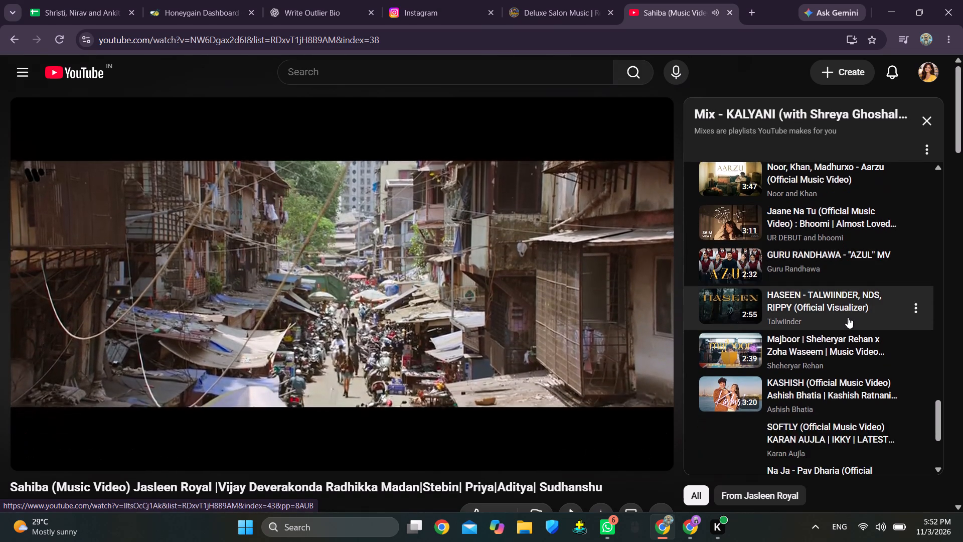
scroll(849, 316, down, 1)
scroll(854, 310, up, 1)
scroll(855, 310, down, 1)
scroll(855, 310, up, 9)
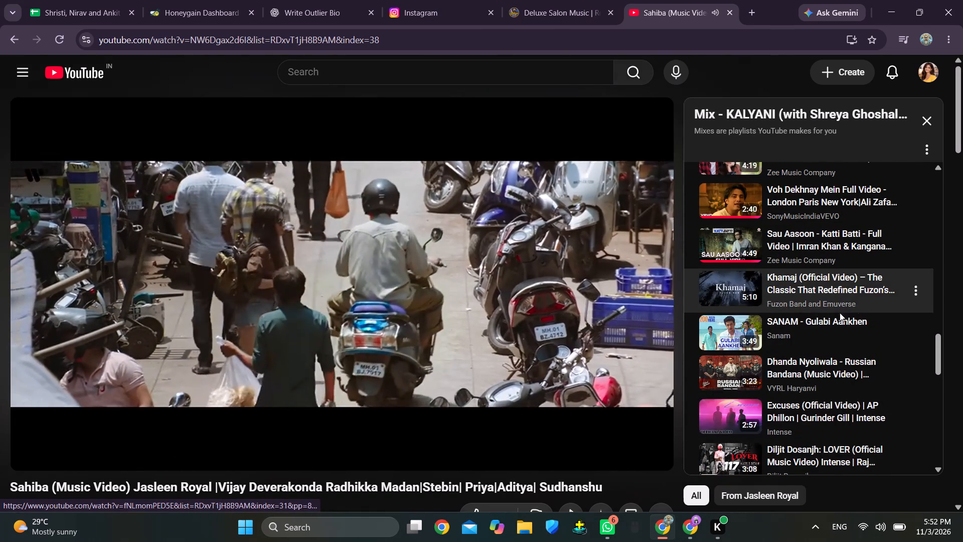
scroll(844, 313, up, 1)
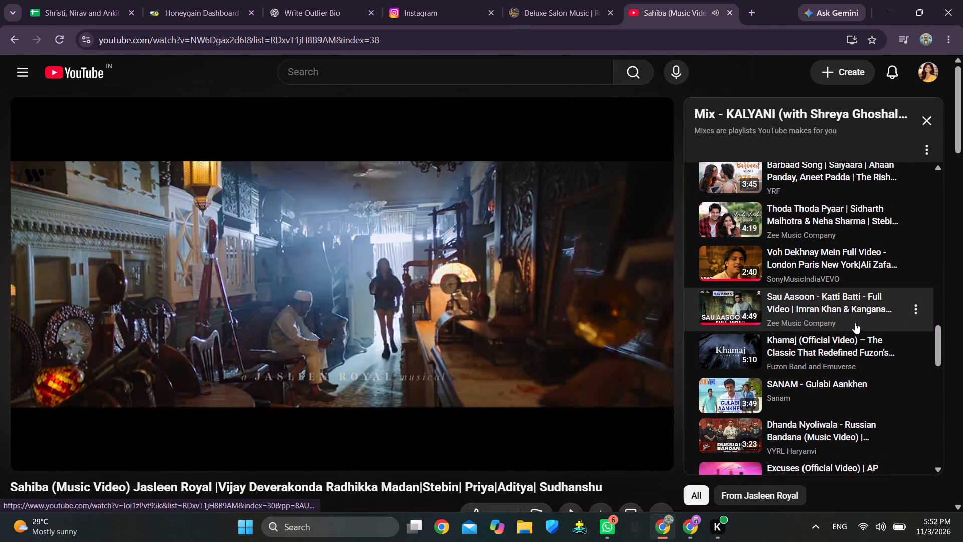
scroll(857, 321, up, 3)
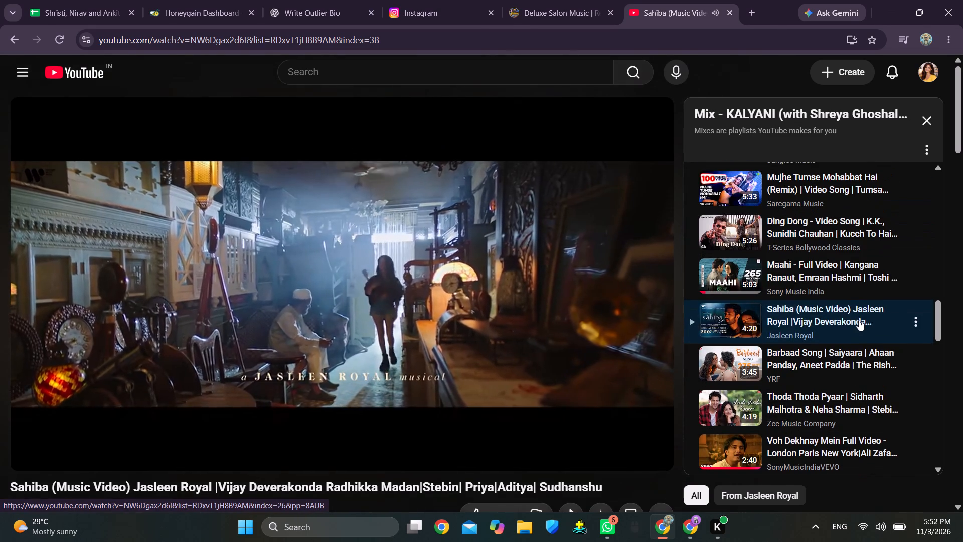
scroll(854, 307, down, 1)
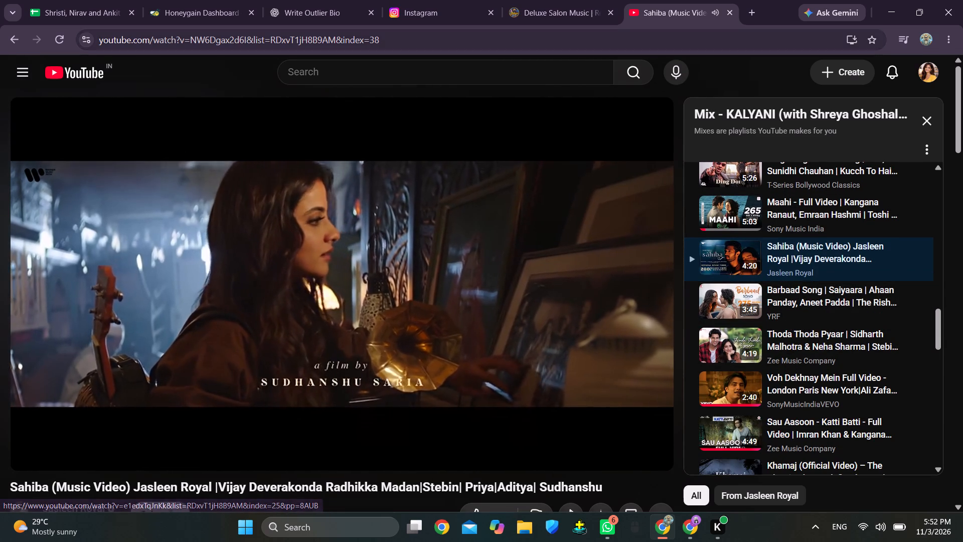
Return to the Akanksha 03-11 sheet of the NDR calling spreadsheet.
click(102, 12)
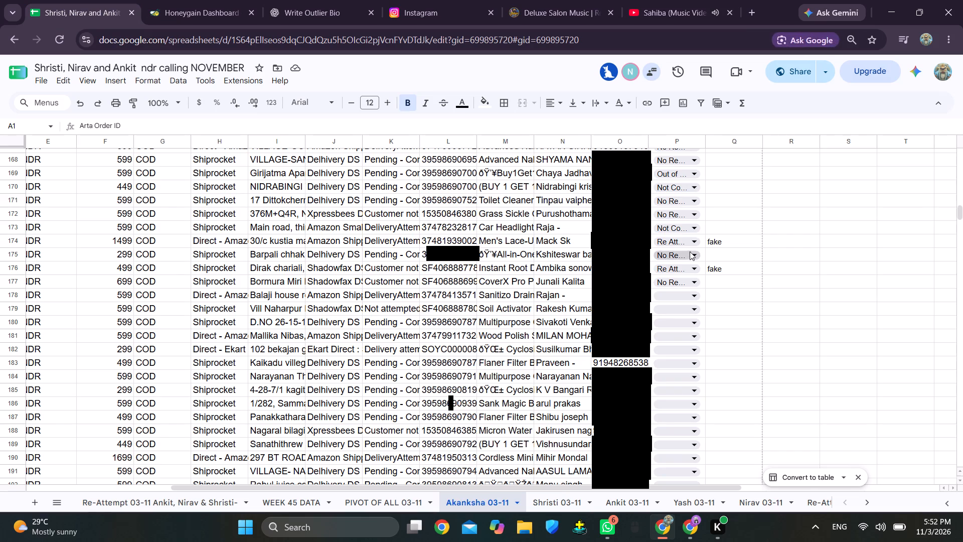
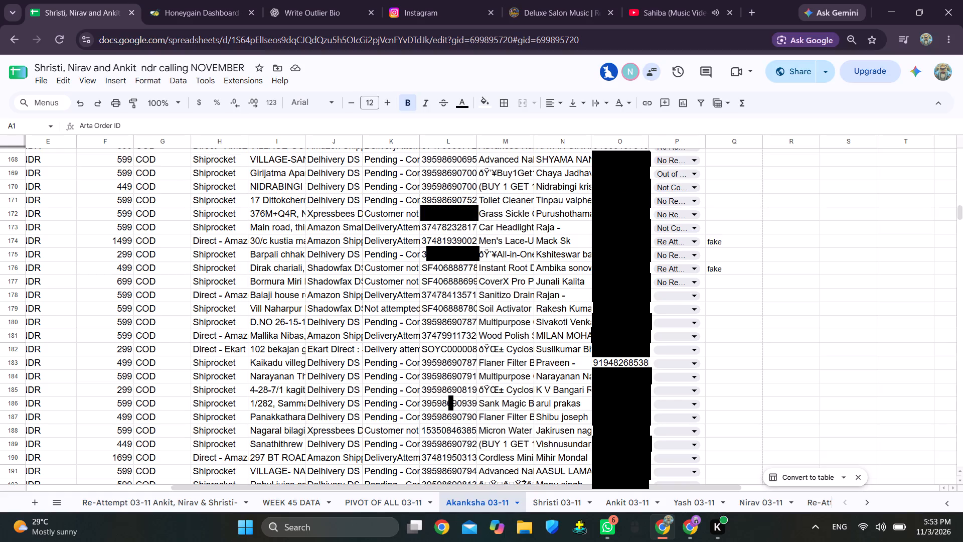
Switch to YouTube and skip ahead to "Barbaad Song | Saiyaara" in the KALYANI mix playlist.
click(649, 15)
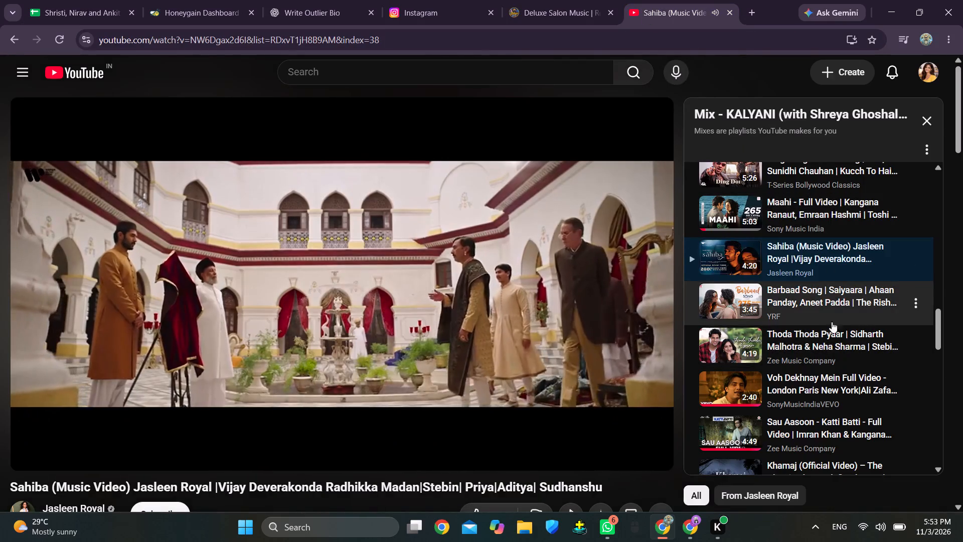
click(100, 455)
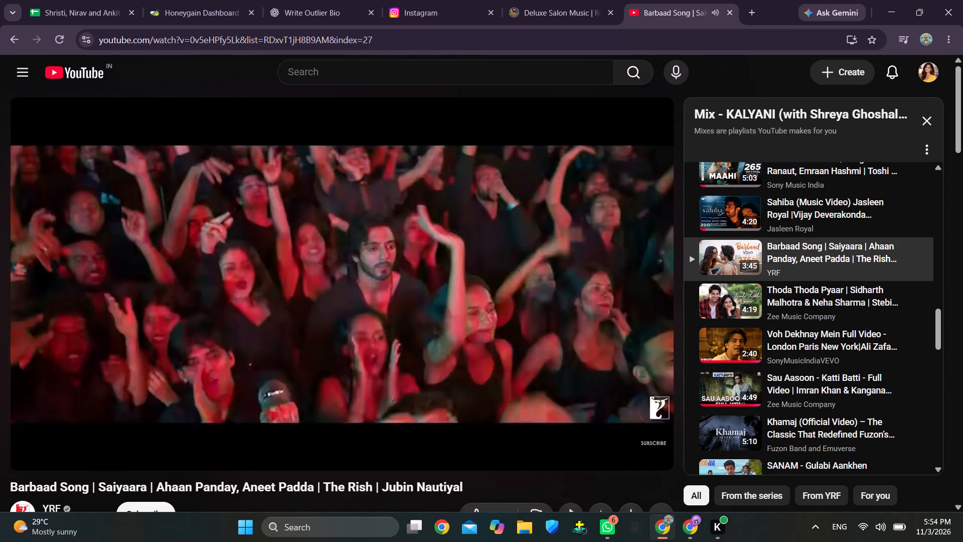
Return to the Akanksha 03-11 sheet of the November NDR calling spreadsheet.
click(88, 21)
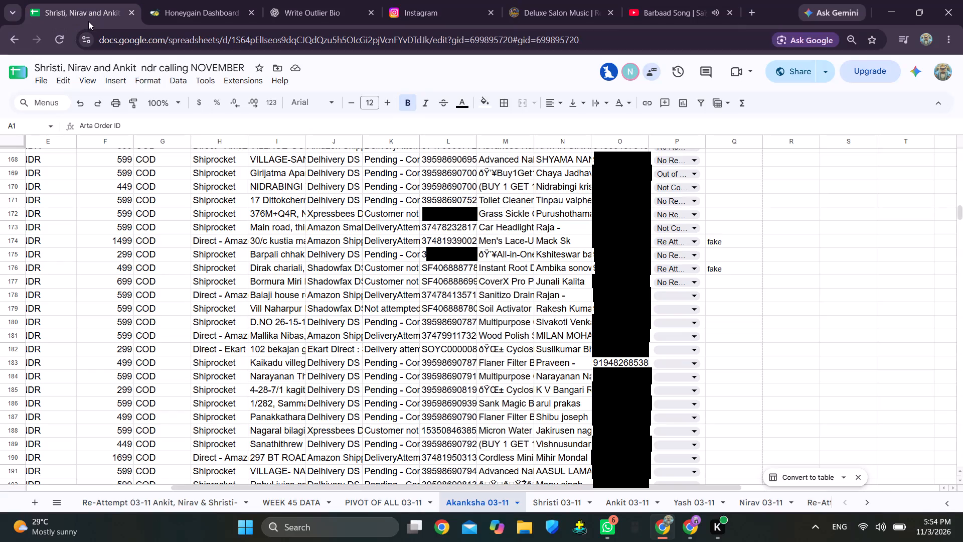
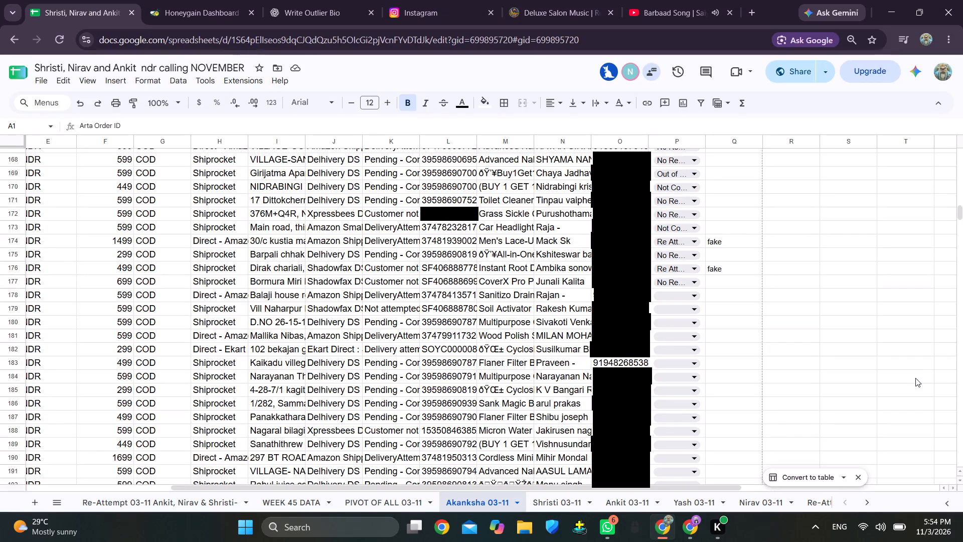
Examine the Akanksha 03-11 sheet from its first rows to beyond row 200 for filled and blank call remarks.
scroll(924, 358, up, 6)
scroll(888, 331, down, 1)
scroll(888, 331, up, 7)
scroll(864, 318, down, 1)
scroll(864, 318, up, 3)
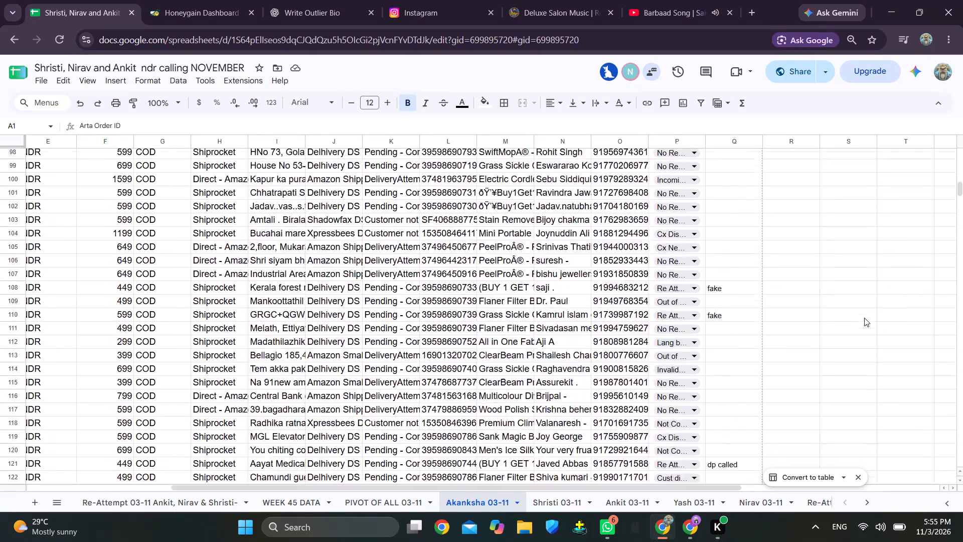
scroll(864, 318, up, 4)
scroll(864, 318, down, 1)
scroll(864, 318, up, 4)
scroll(864, 318, down, 1)
scroll(864, 318, up, 6)
scroll(864, 318, down, 2)
scroll(864, 318, up, 5)
scroll(864, 318, down, 1)
scroll(864, 318, up, 10)
scroll(864, 317, down, 1)
scroll(864, 317, up, 1)
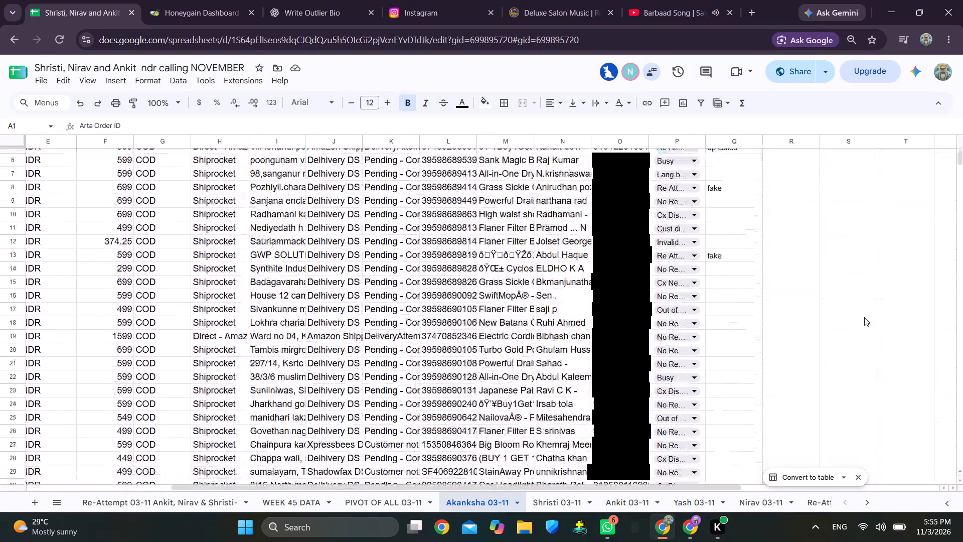
scroll(864, 317, down, 3)
scroll(864, 317, up, 1)
scroll(864, 317, down, 20)
scroll(864, 317, down, 2)
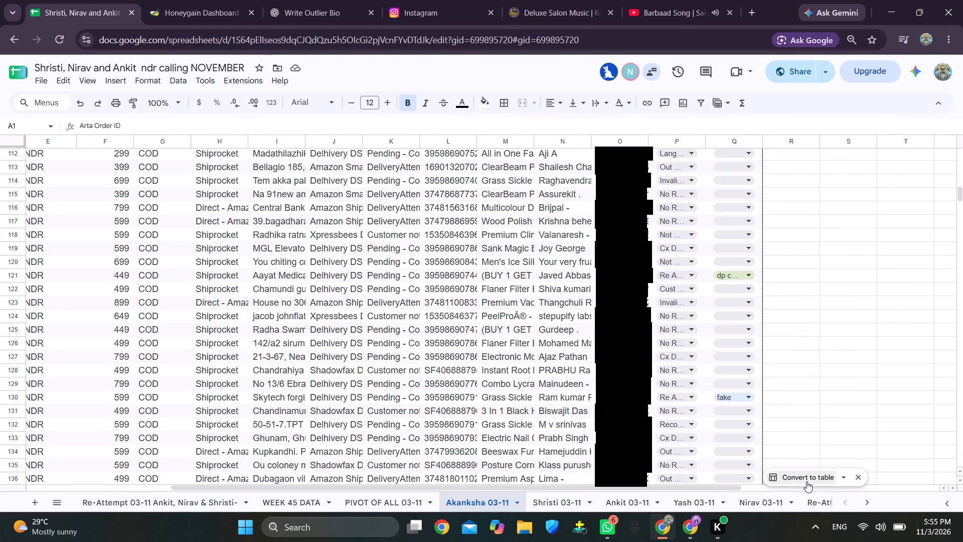
scroll(852, 365, down, 19)
scroll(803, 369, up, 3)
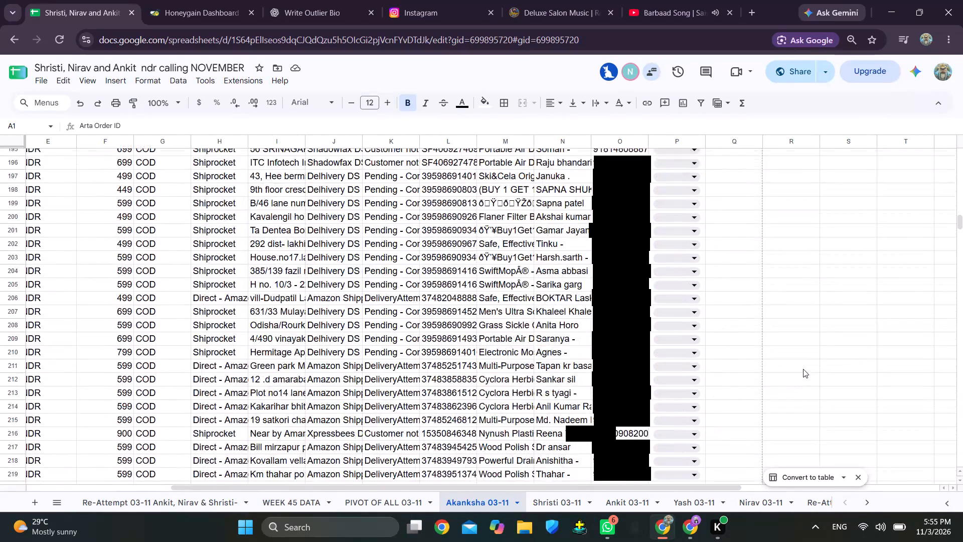
scroll(805, 362, up, 4)
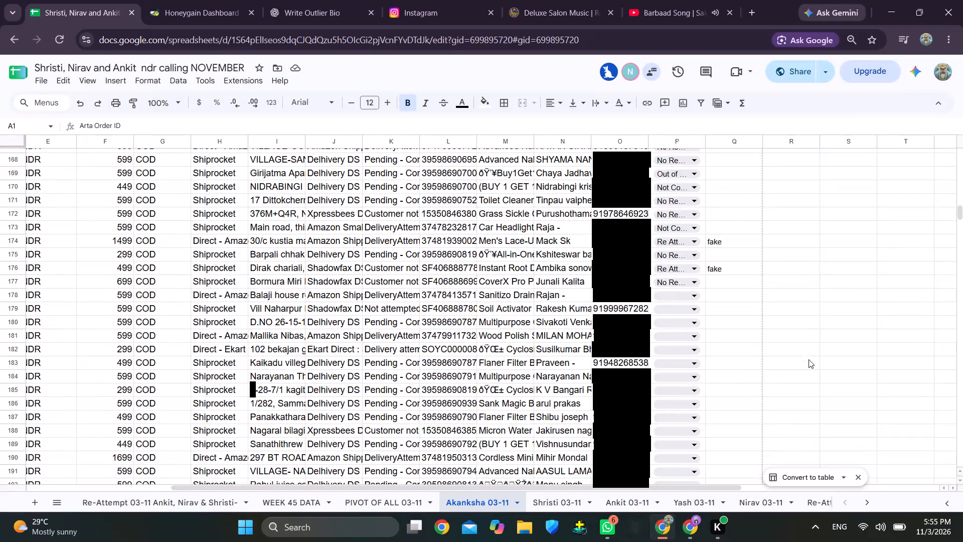
scroll(809, 359, down, 1)
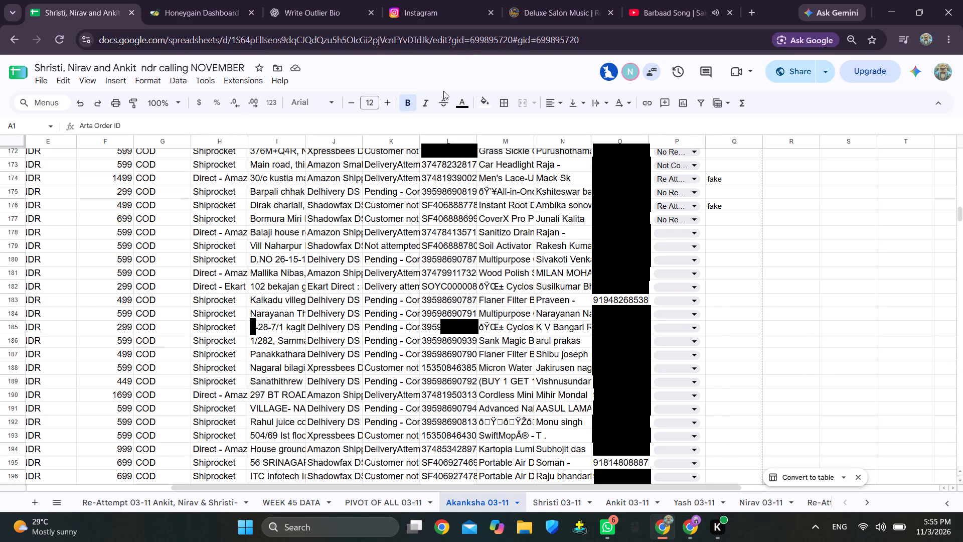
Switch to YouTube to check the playing Barbaad Song video.
click(643, 9)
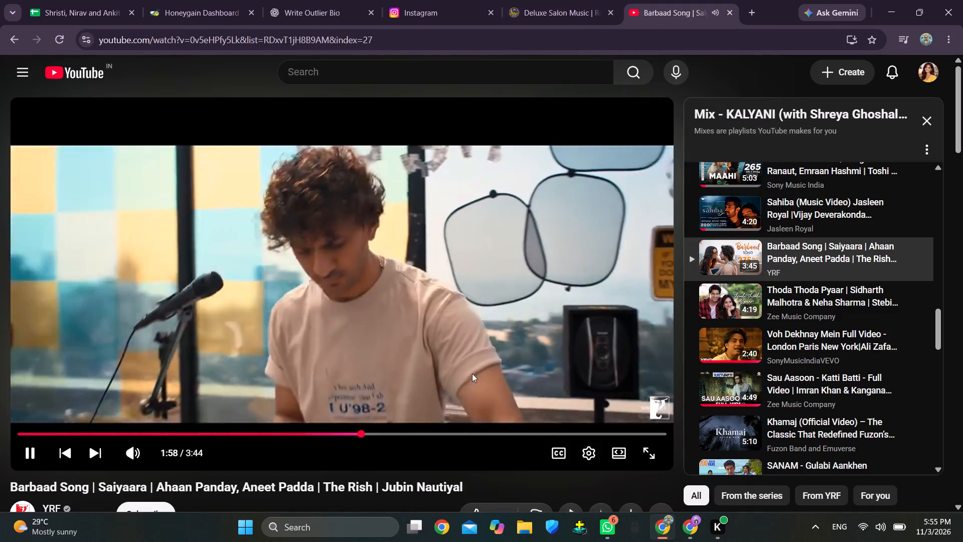
Switch to the other browser profile's copy of the spreadsheet and examine all rows of the Re-Attempt 03-11 Ankit, Nirav & Shristi sheet.
click(691, 531)
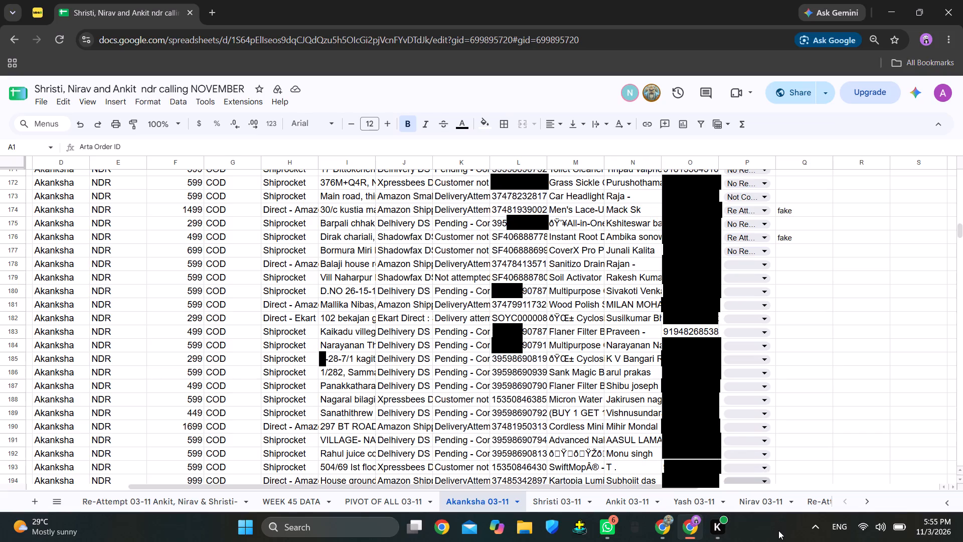
click(140, 499)
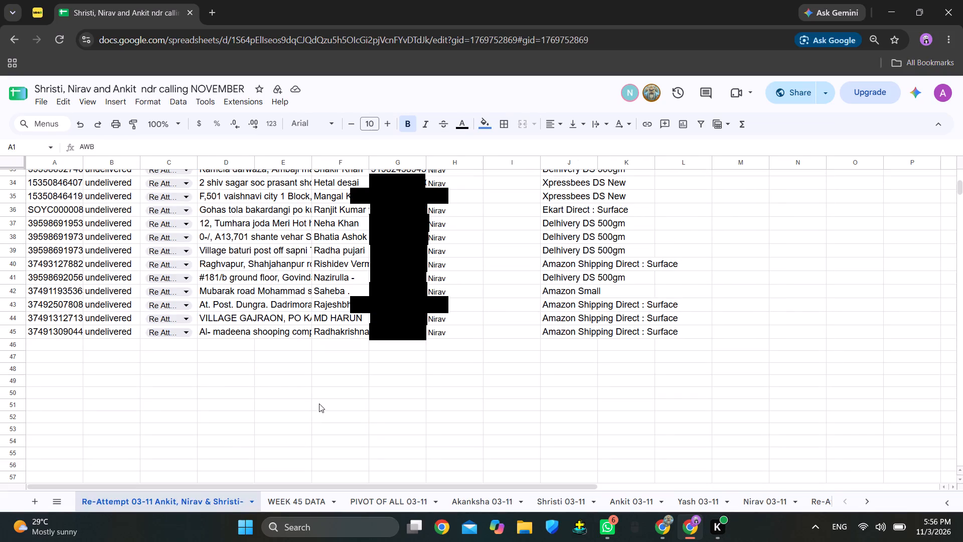
scroll(447, 390, up, 8)
scroll(454, 379, down, 2)
scroll(454, 378, up, 5)
scroll(455, 375, down, 1)
scroll(455, 375, up, 1)
scroll(457, 375, down, 1)
scroll(457, 375, up, 1)
scroll(460, 374, down, 7)
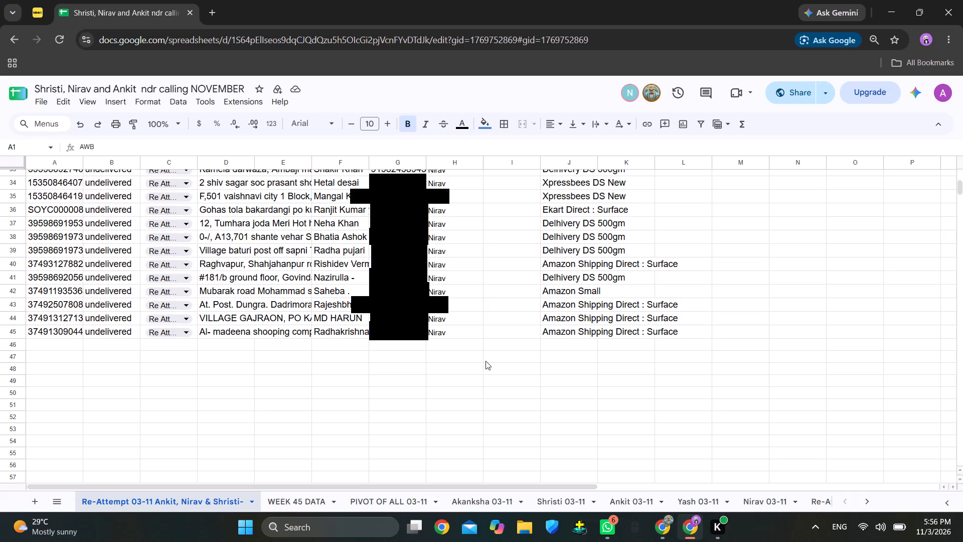
scroll(504, 353, up, 8)
scroll(497, 352, down, 1)
scroll(497, 352, up, 3)
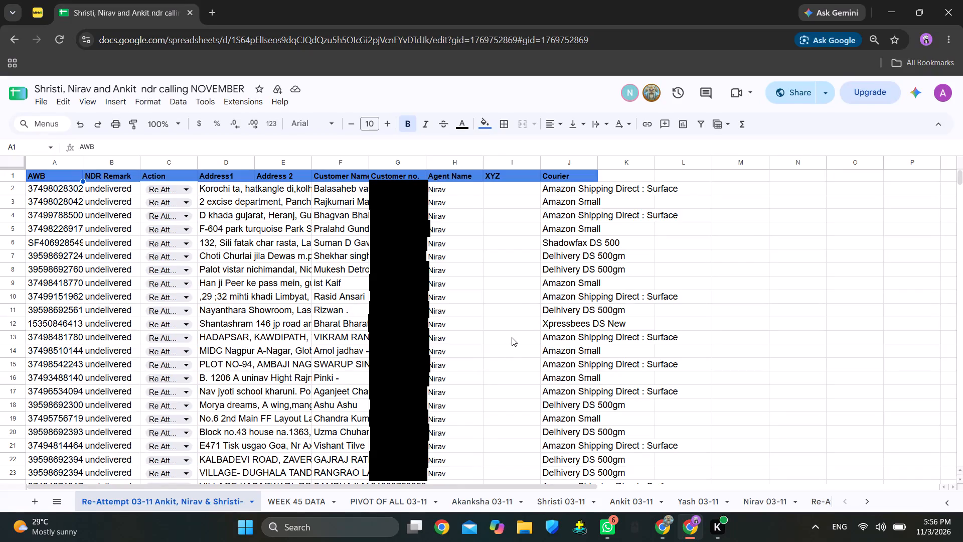
scroll(516, 339, down, 7)
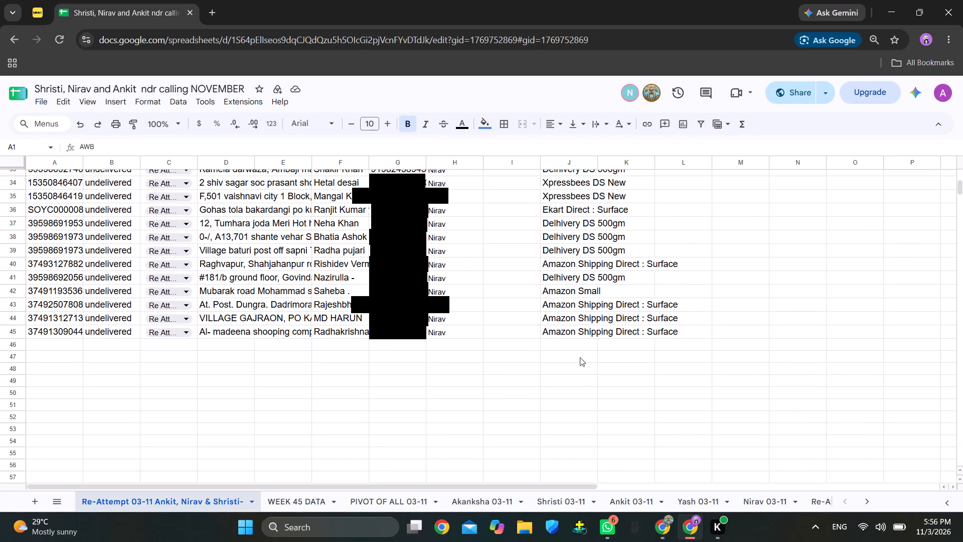
Check the last rows of the PIVOT OF ALL 03-11 sheet and return to the Akanksha 03-11 sheet.
click(376, 500)
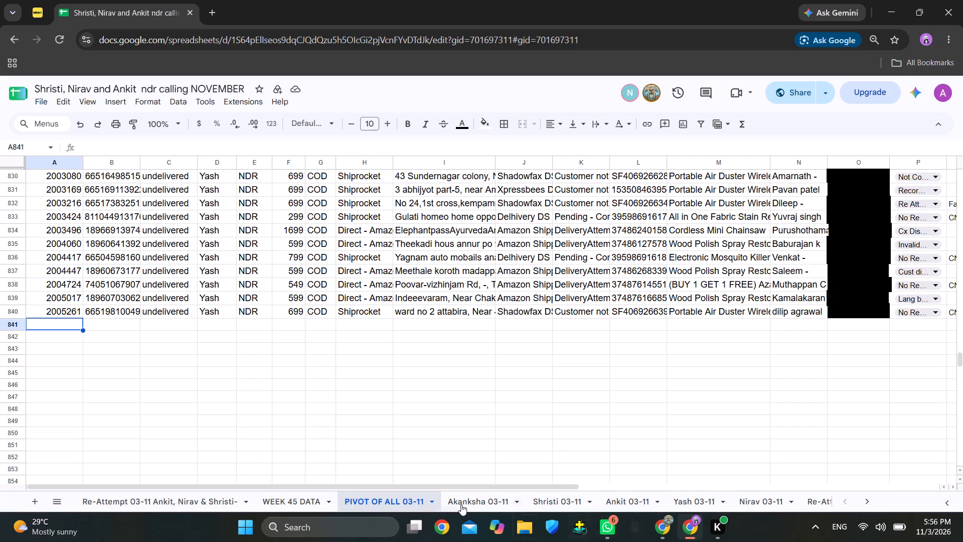
click(492, 502)
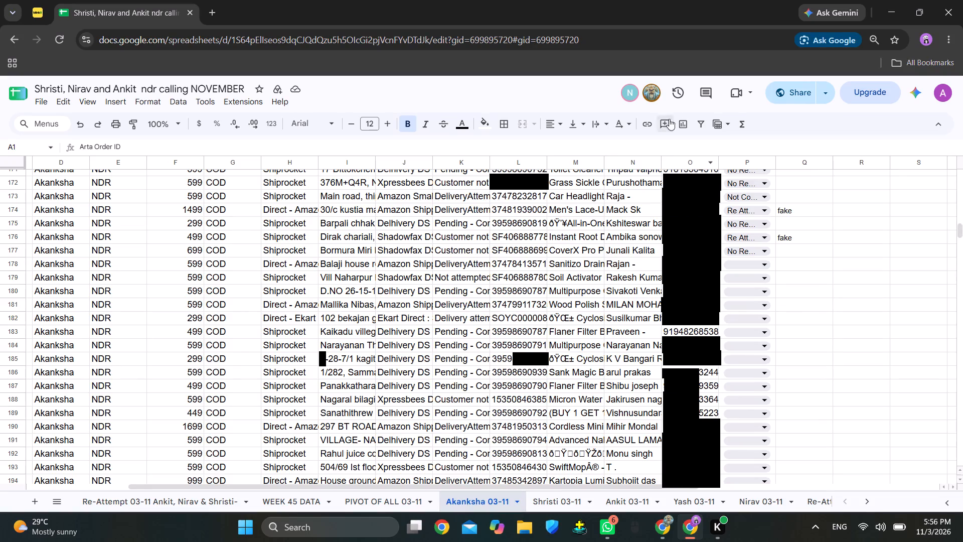
Review the spreadsheet's version history, view the November 2, 12:38 PM version, and go back without restoring it.
click(679, 97)
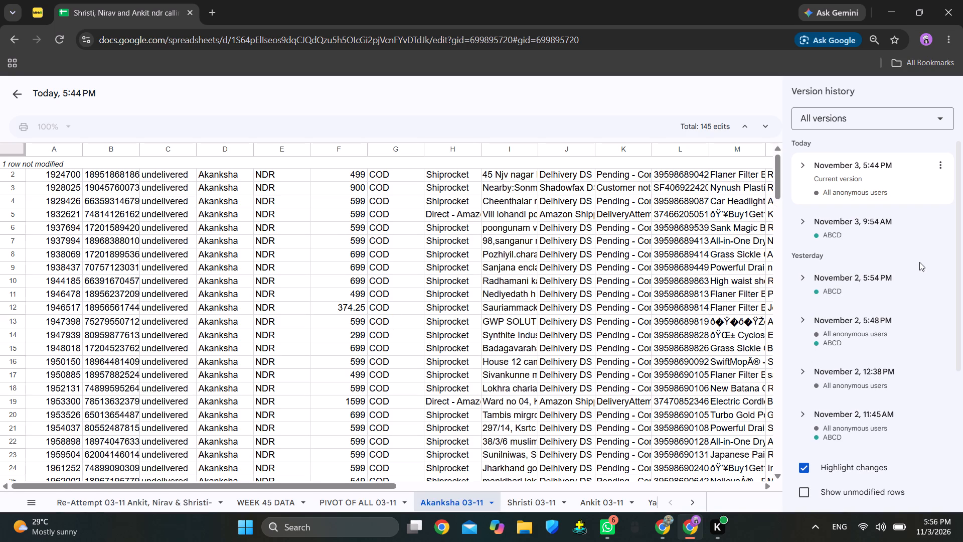
click(879, 385)
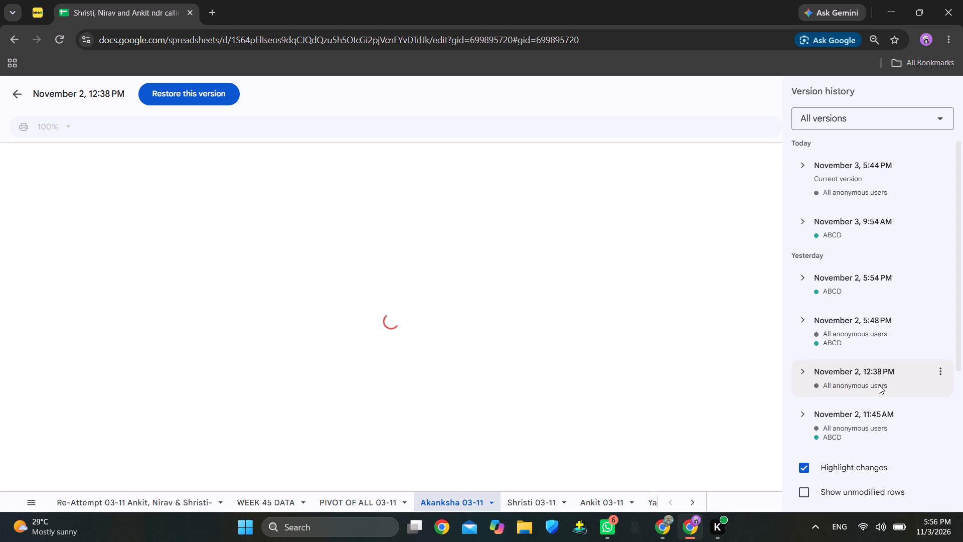
click(23, 93)
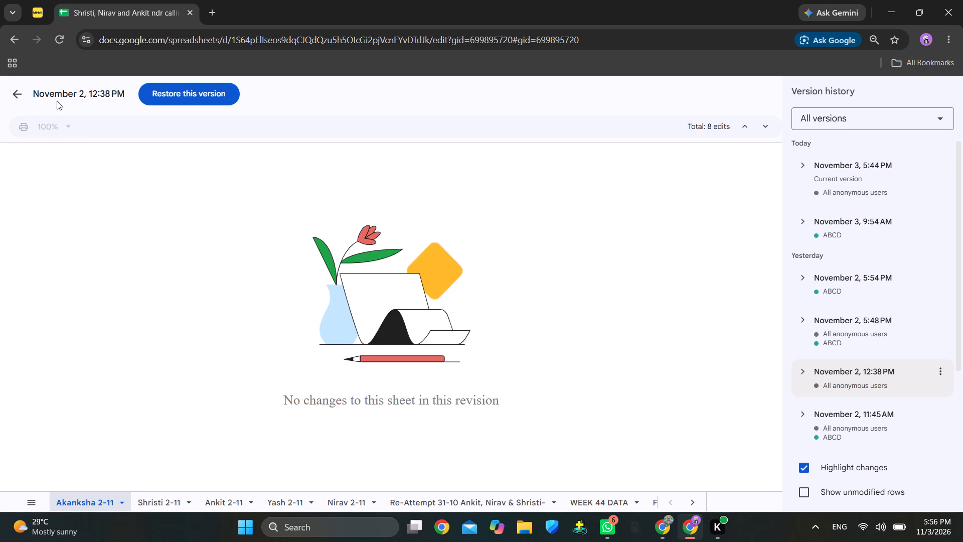
click(16, 94)
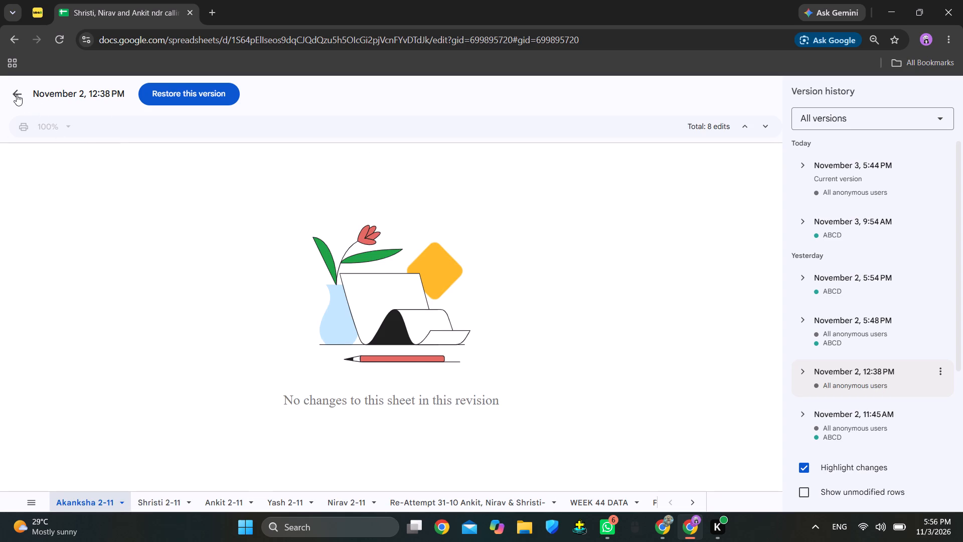
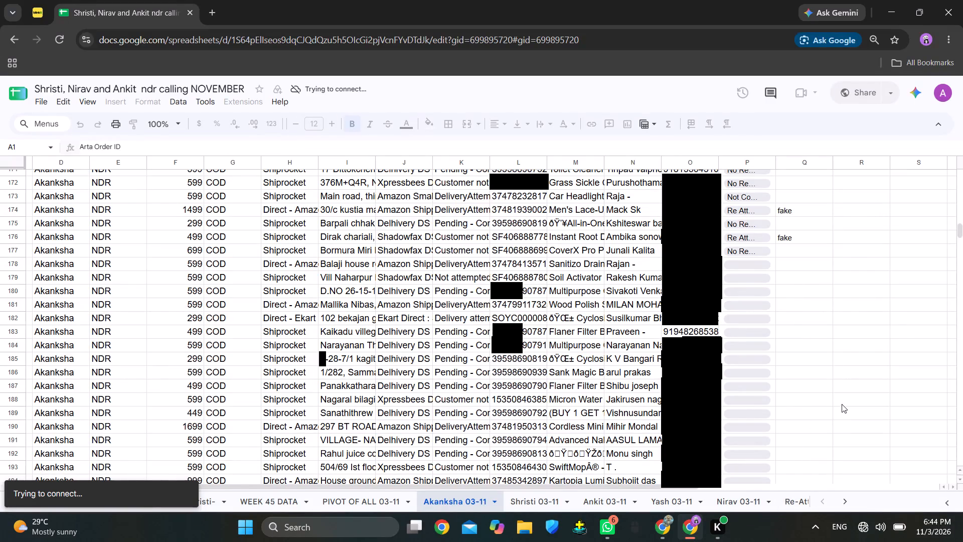
Check the computer's Wi-Fi connection to the Oneplus 8T network and return to the spreadsheet.
click(863, 528)
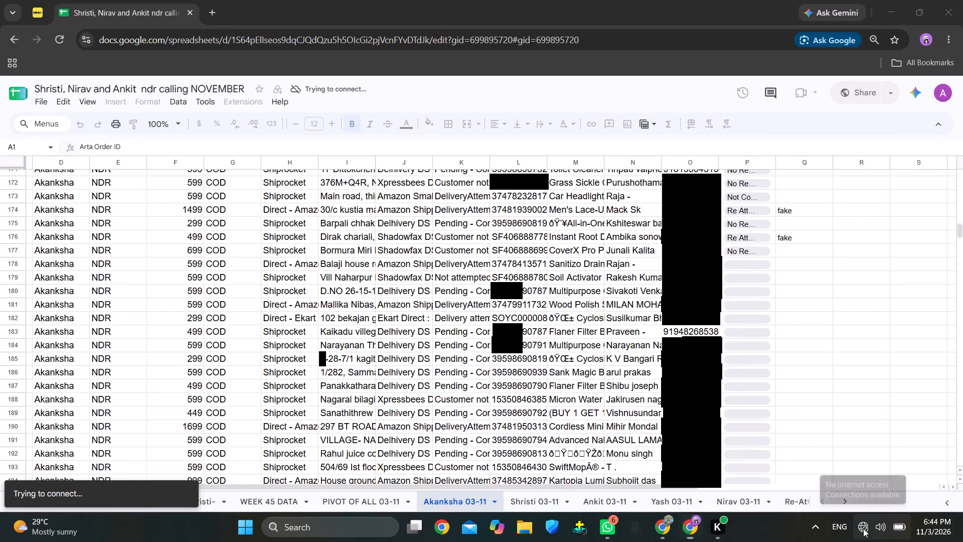
click(787, 291)
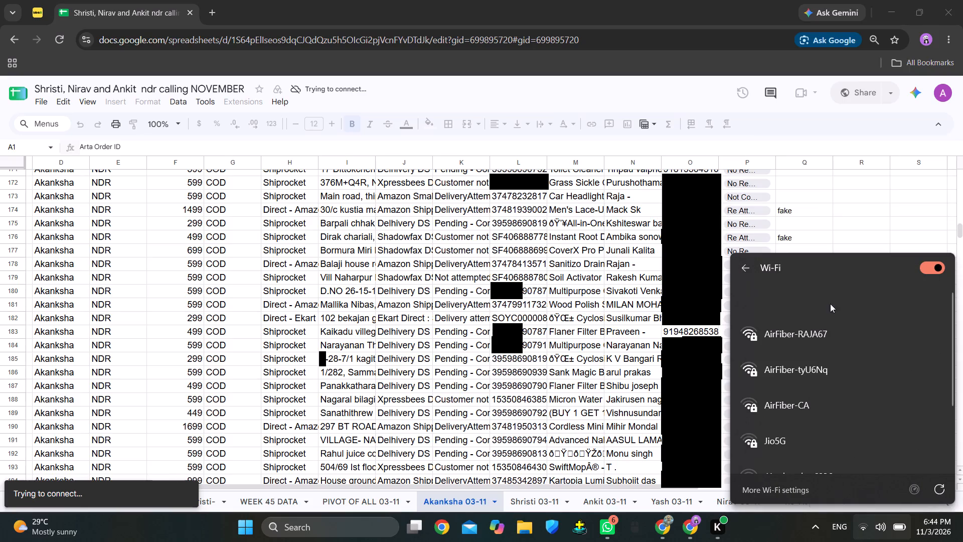
click(848, 306)
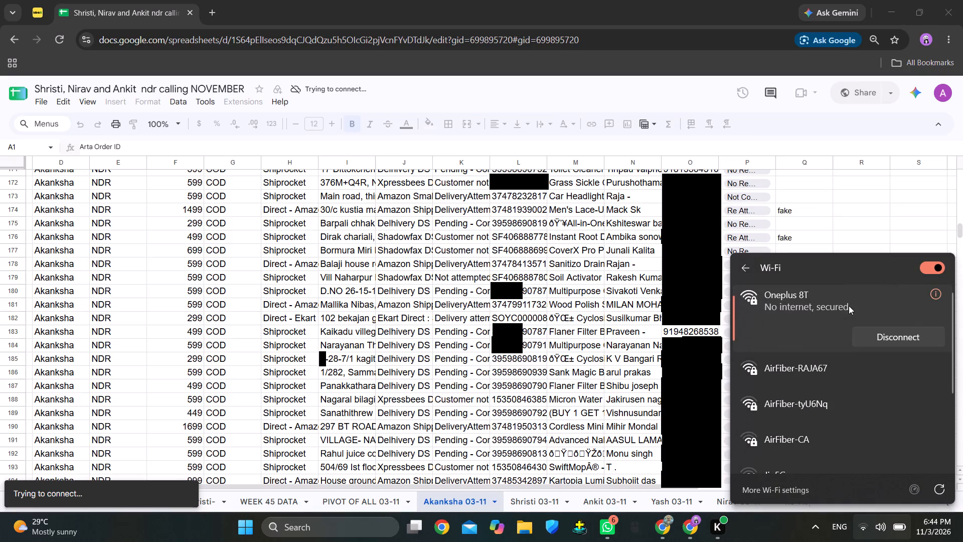
click(778, 533)
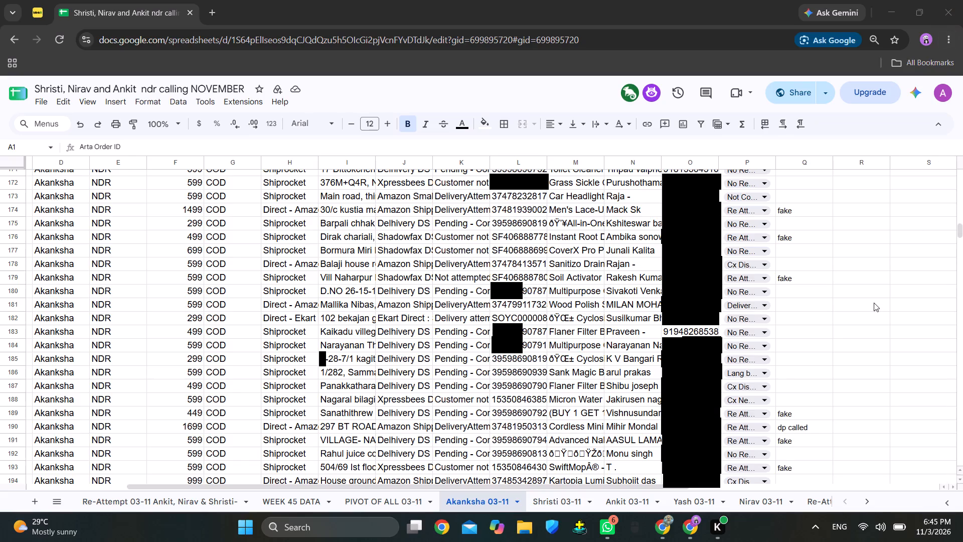
Examine the remarks further down the Akanksha 03-11 sheet, past row 194.
scroll(864, 306, down, 6)
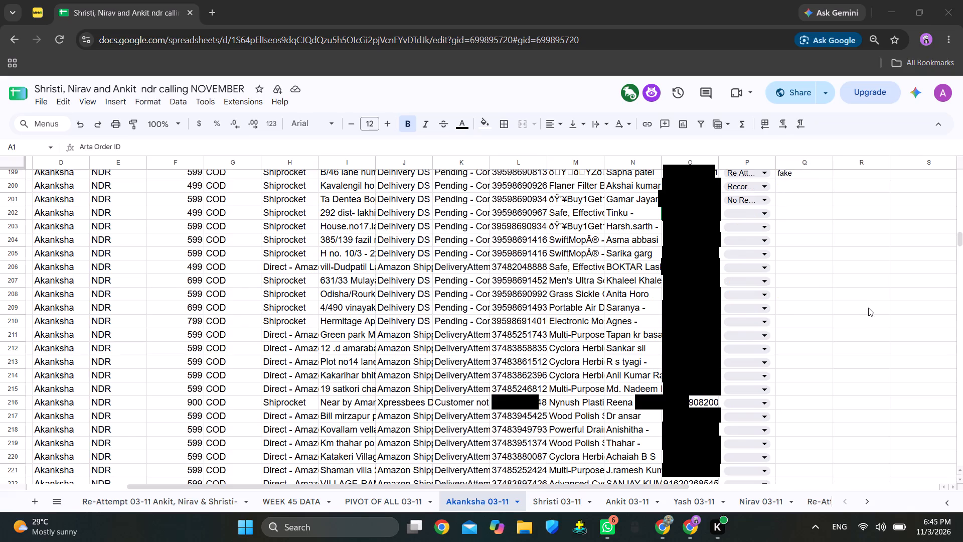
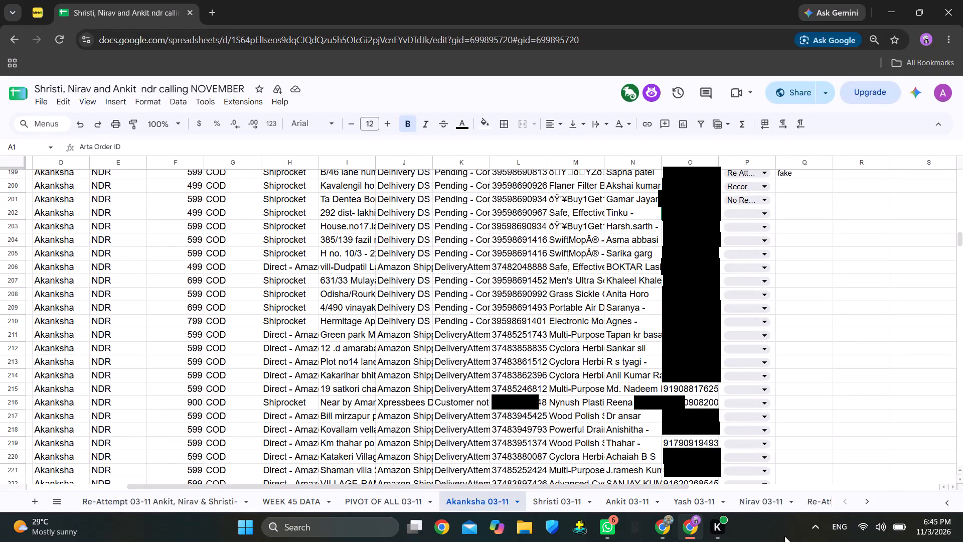
Look through the PIVOT OF ALL 03-11, WEEK 45 DATA and Re-Attempt 03-11 Ankit, Nirav & Shristi sheets in turn.
click(379, 500)
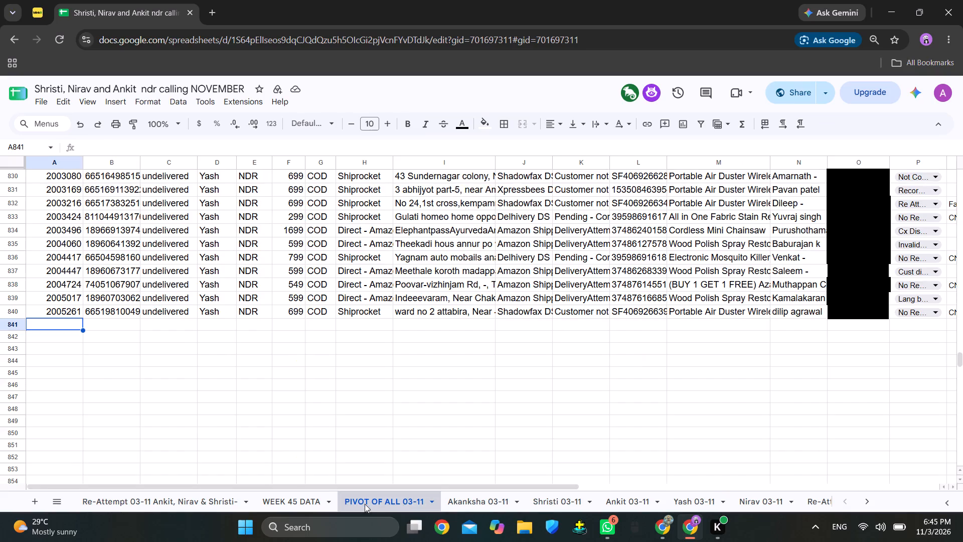
click(290, 501)
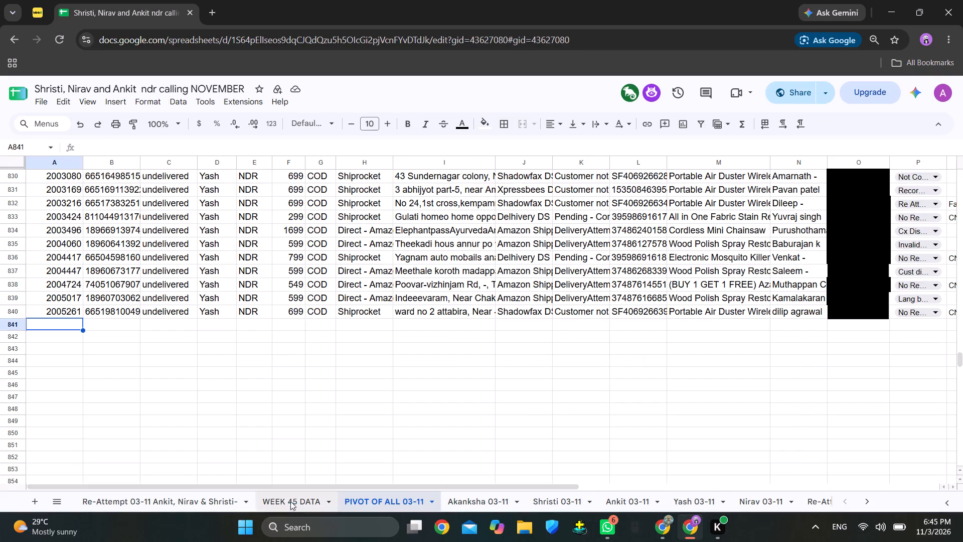
click(197, 498)
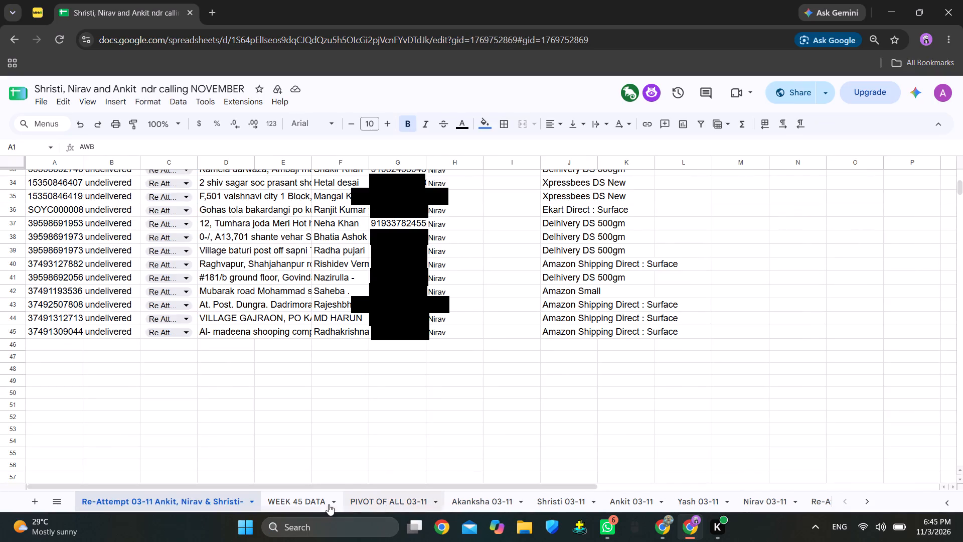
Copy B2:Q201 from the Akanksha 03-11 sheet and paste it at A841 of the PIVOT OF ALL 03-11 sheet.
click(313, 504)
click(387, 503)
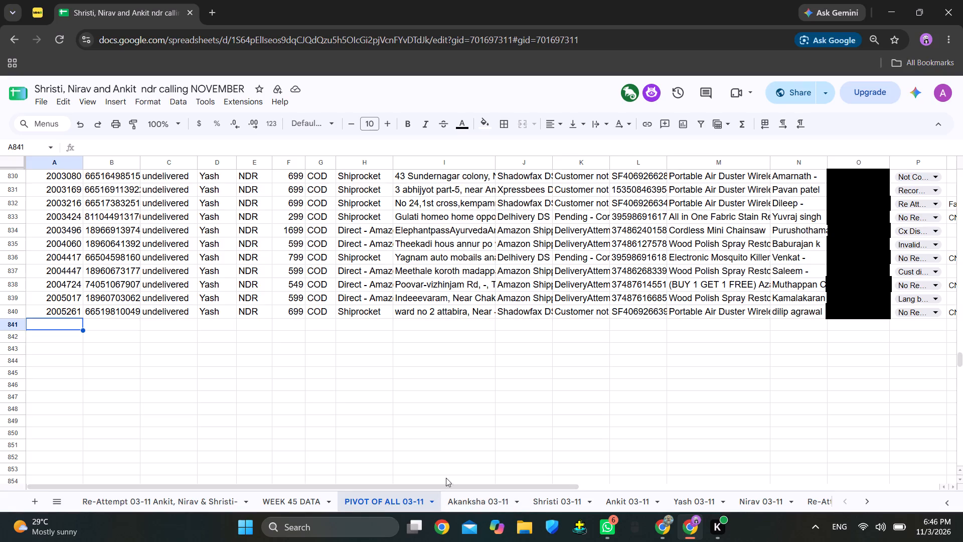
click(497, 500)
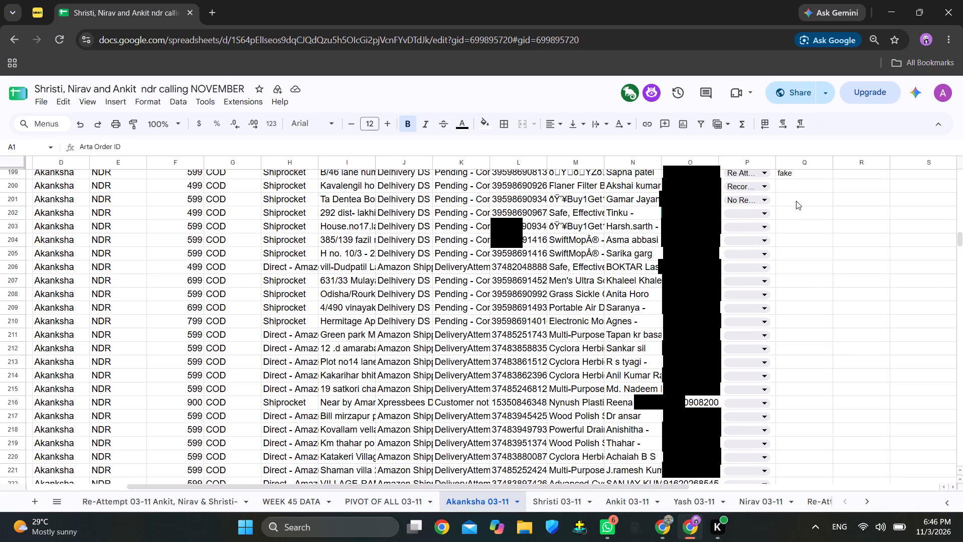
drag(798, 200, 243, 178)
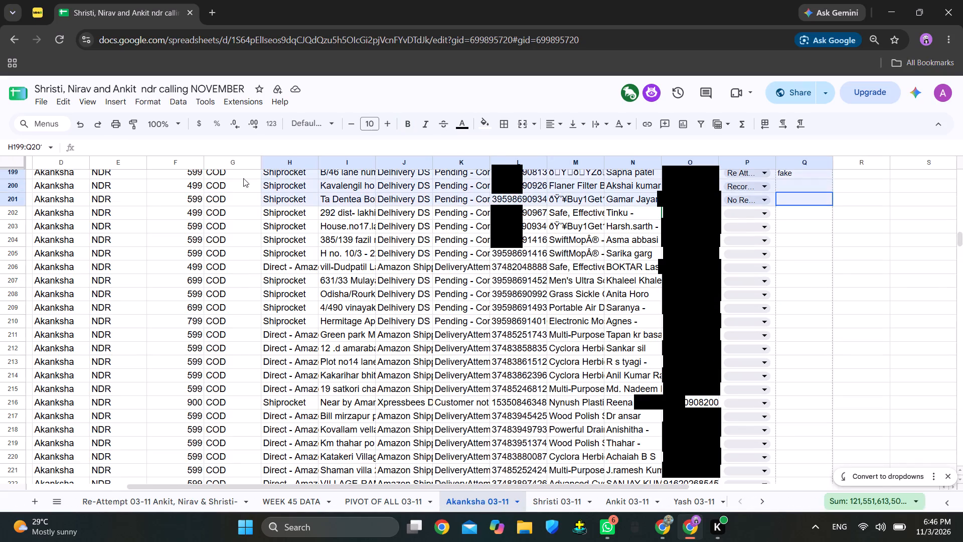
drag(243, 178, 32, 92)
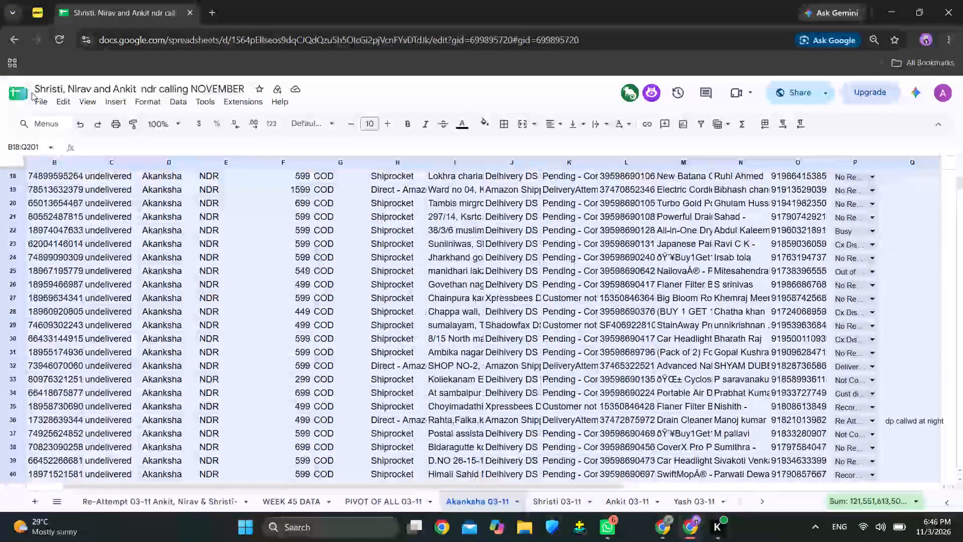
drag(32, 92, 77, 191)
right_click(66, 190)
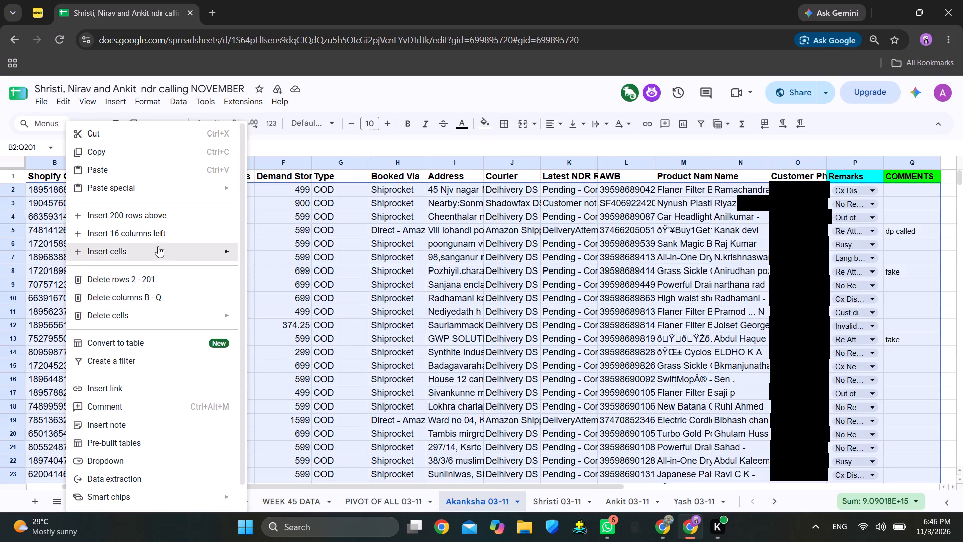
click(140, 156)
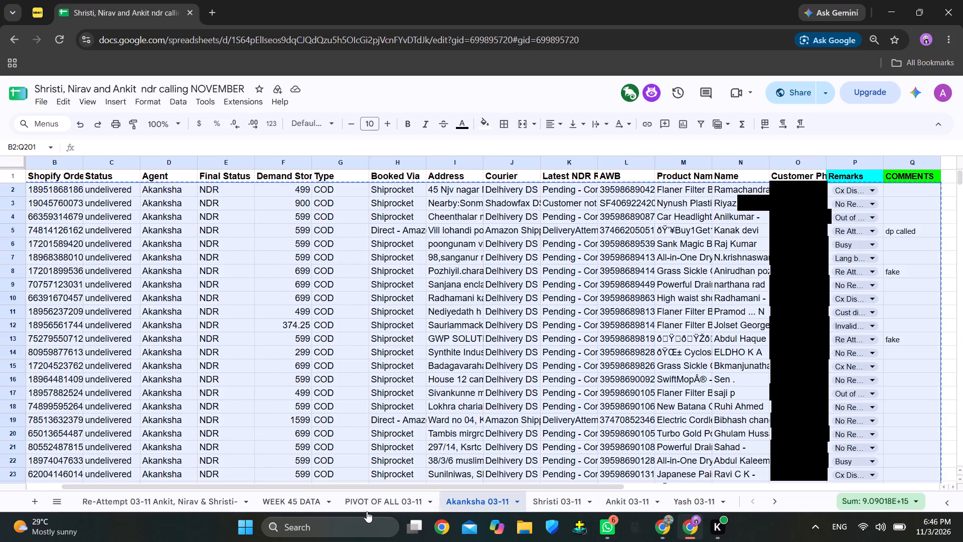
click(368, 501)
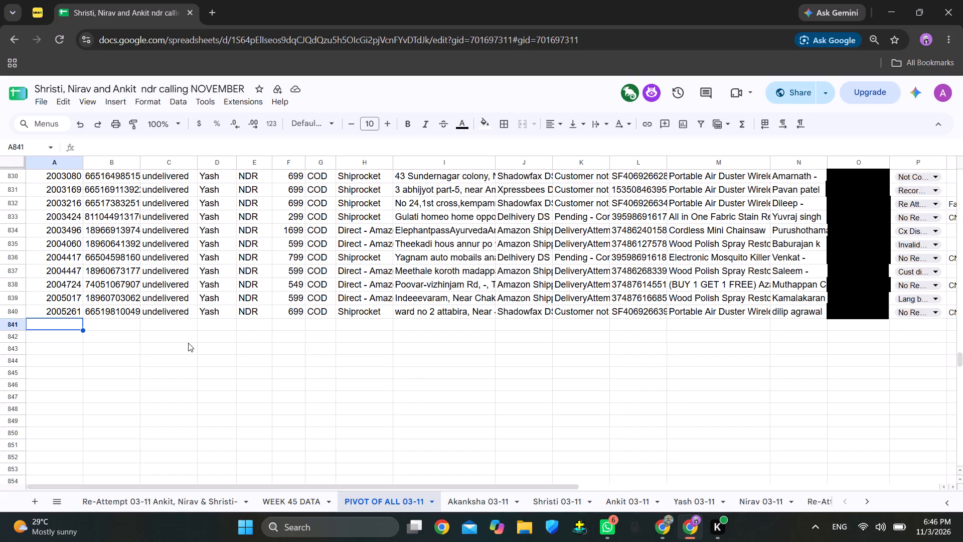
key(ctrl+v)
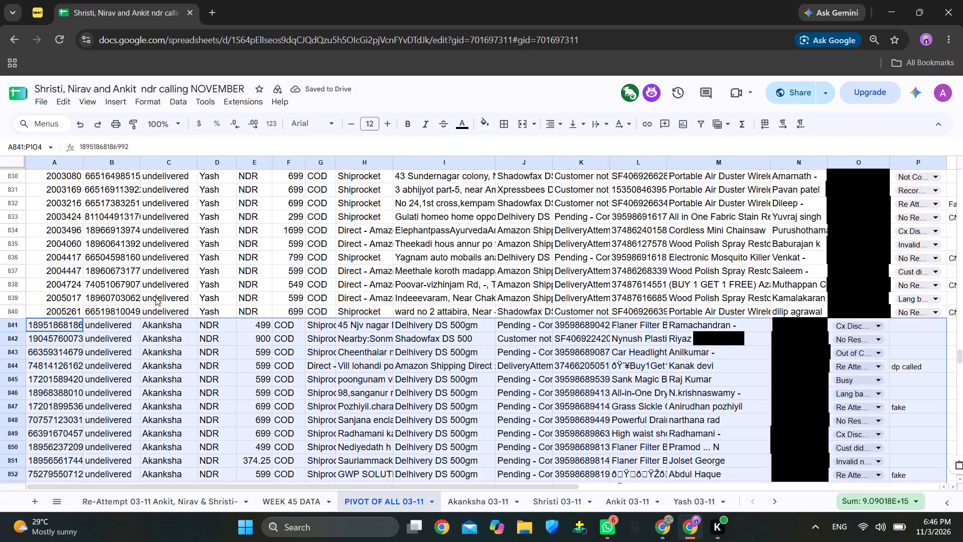
Examine the rows pasted from row 841 of PIVOT OF ALL 03-11 against the Ankit and Yash rows above them.
scroll(153, 274, up, 1)
scroll(152, 275, down, 2)
scroll(151, 275, up, 2)
scroll(145, 274, down, 3)
scroll(145, 274, up, 1)
scroll(144, 274, down, 1)
scroll(144, 274, up, 6)
scroll(144, 274, down, 1)
scroll(144, 274, up, 5)
scroll(124, 272, down, 1)
scroll(124, 272, up, 4)
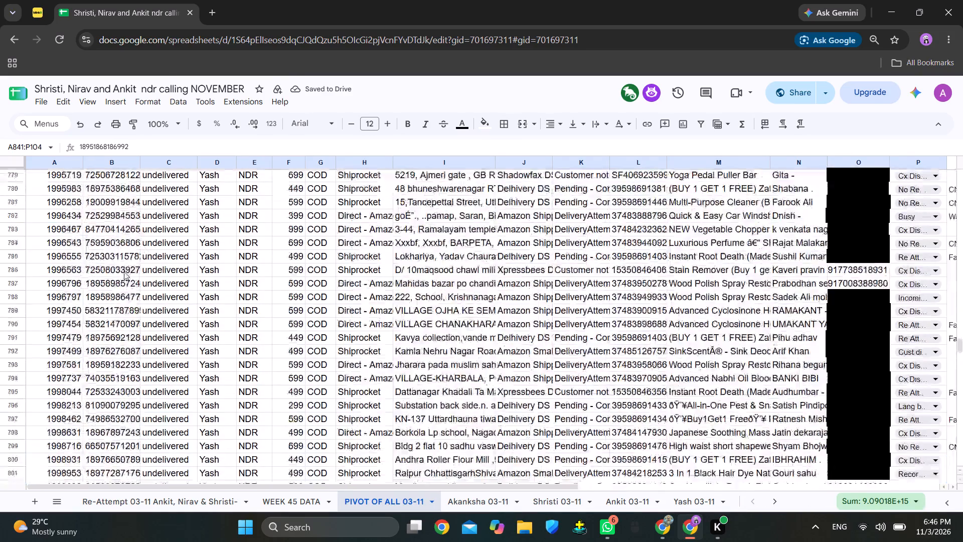
scroll(124, 272, down, 1)
scroll(124, 272, up, 1)
scroll(124, 272, down, 1)
scroll(124, 272, up, 1)
scroll(124, 272, down, 1)
scroll(124, 272, up, 20)
scroll(124, 272, down, 1)
scroll(124, 272, up, 1)
scroll(124, 272, down, 1)
scroll(124, 272, up, 1)
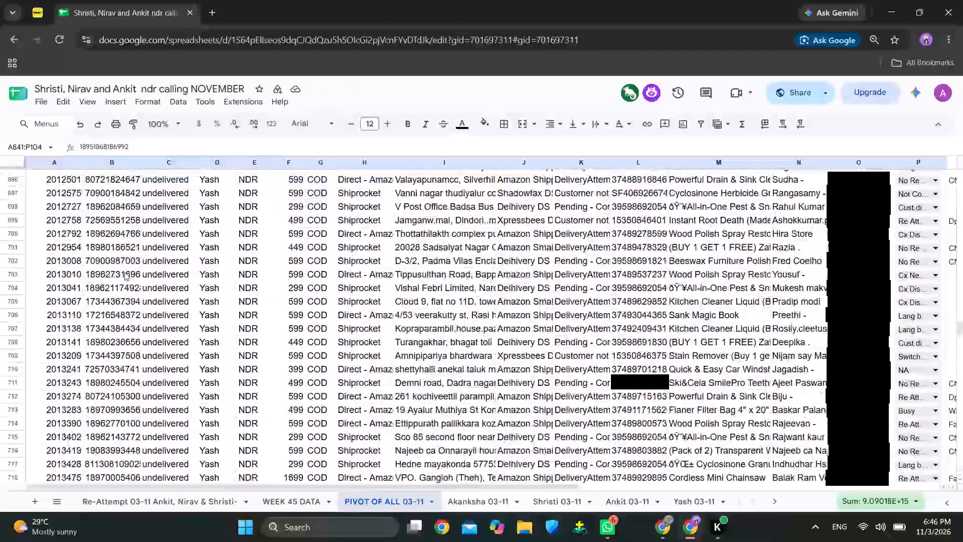
scroll(124, 272, up, 7)
scroll(125, 273, down, 1)
scroll(125, 273, up, 4)
scroll(125, 272, down, 1)
scroll(125, 272, up, 6)
scroll(125, 272, down, 1)
scroll(125, 272, up, 16)
scroll(127, 272, down, 1)
scroll(127, 272, up, 3)
scroll(127, 272, down, 1)
scroll(127, 272, up, 17)
scroll(129, 276, down, 6)
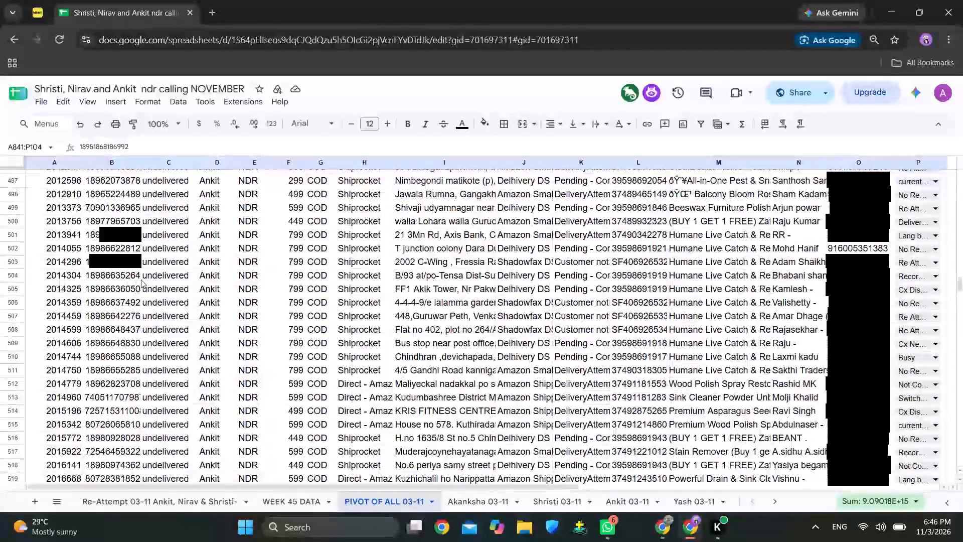
scroll(141, 280, down, 20)
scroll(141, 280, down, 14)
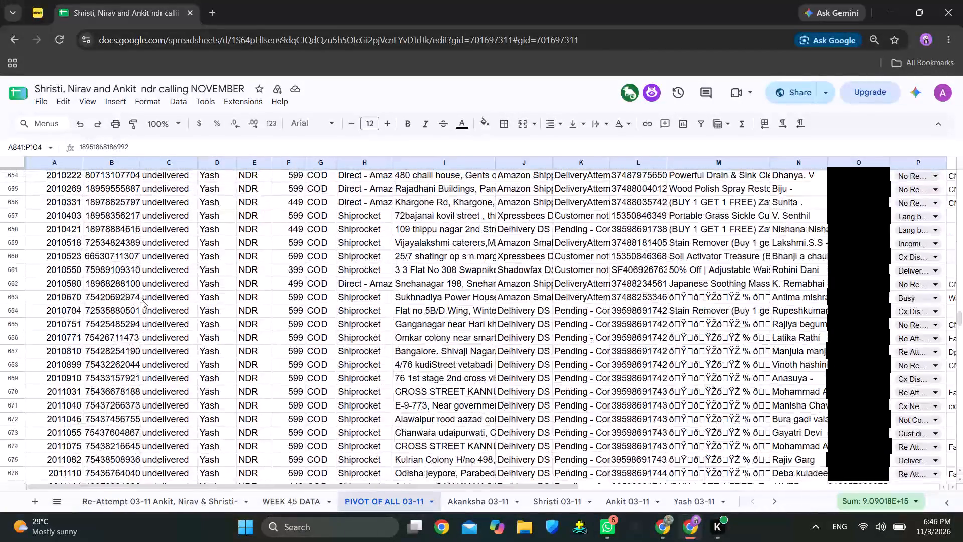
scroll(142, 300, down, 4)
scroll(142, 299, up, 1)
scroll(142, 299, down, 11)
scroll(144, 300, up, 1)
scroll(146, 298, down, 10)
scroll(146, 299, up, 1)
scroll(146, 299, down, 8)
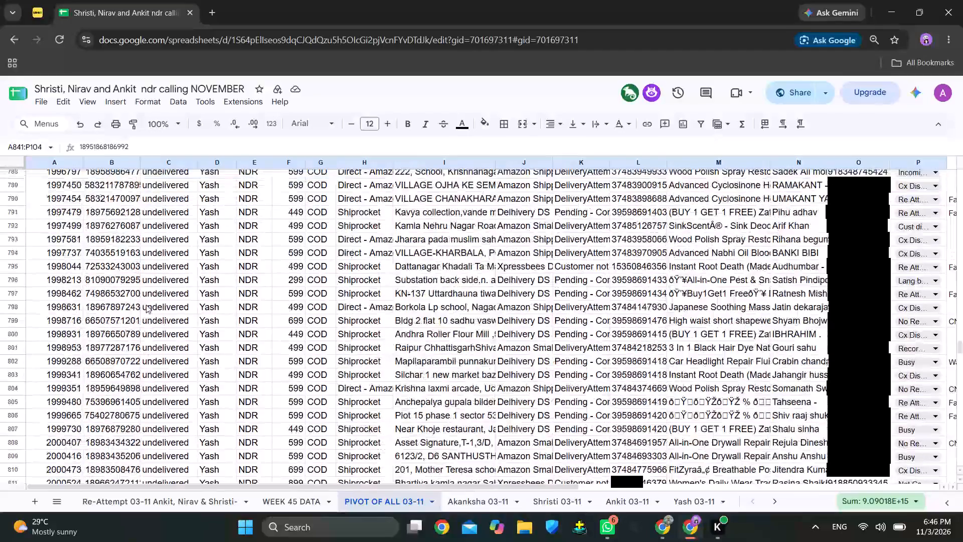
scroll(146, 305, down, 4)
scroll(149, 315, up, 1)
scroll(152, 314, down, 6)
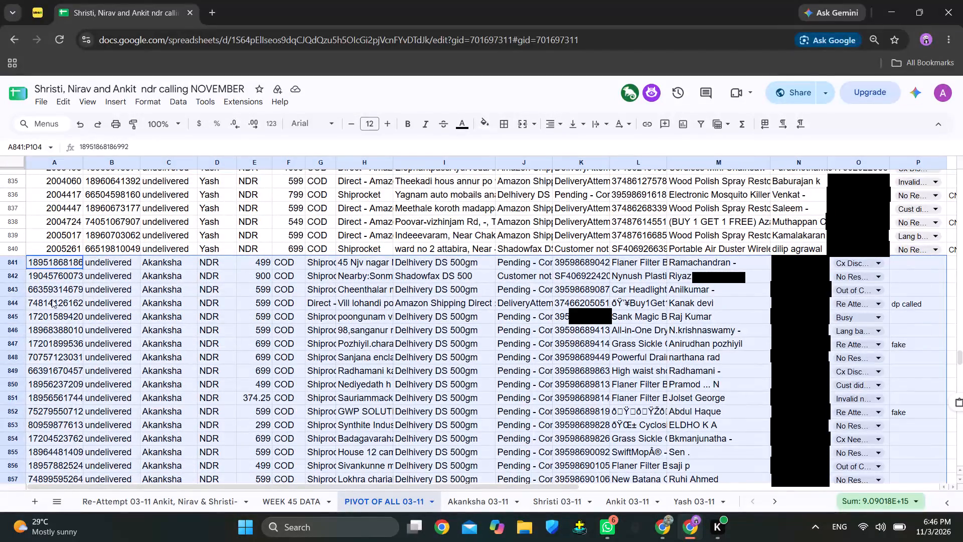
scroll(37, 257, right, 3)
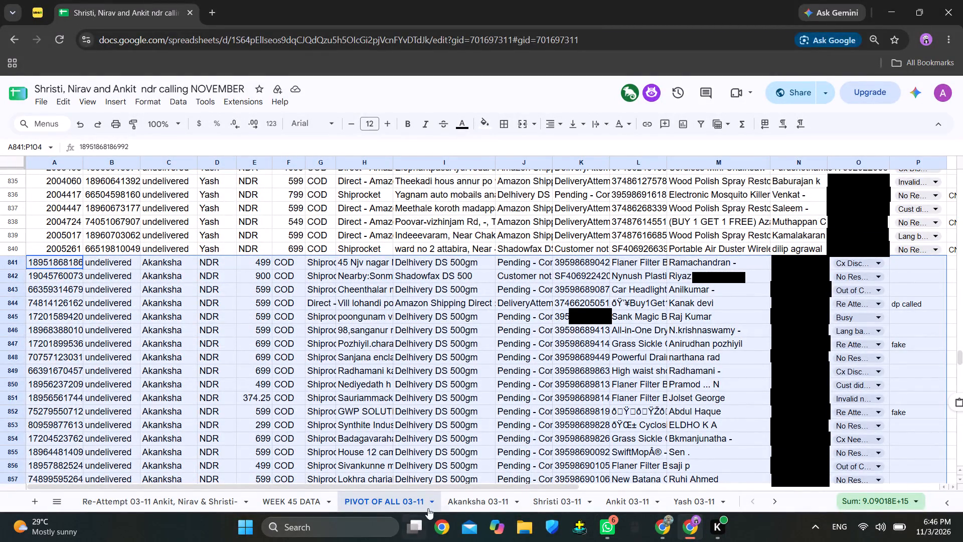
Copy A2:Q201, including the Arta Order ID column, from Akanksha 03-11 and paste it over the Akanksha block starting at A841 of PIVOT OF ALL 03-11.
click(484, 503)
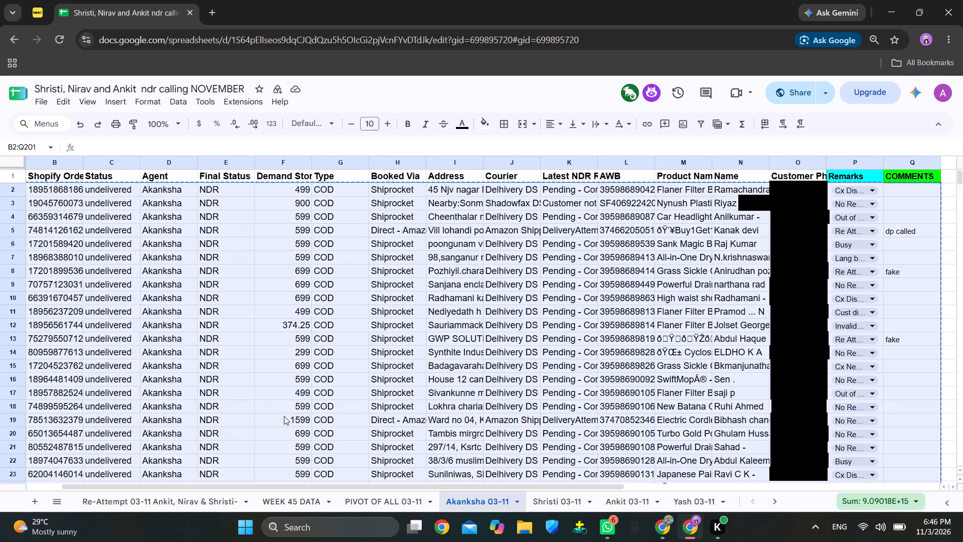
scroll(287, 407, right, 6)
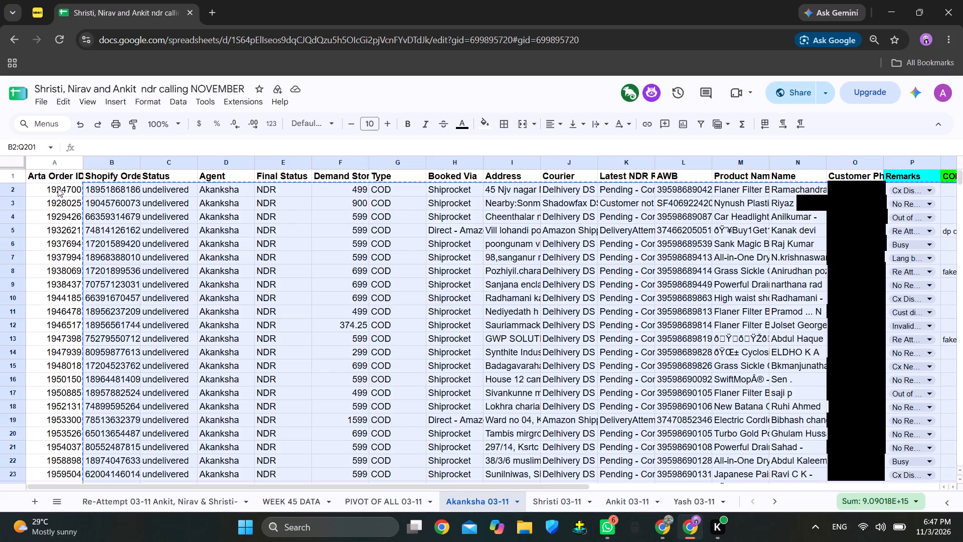
drag(58, 188, 907, 487)
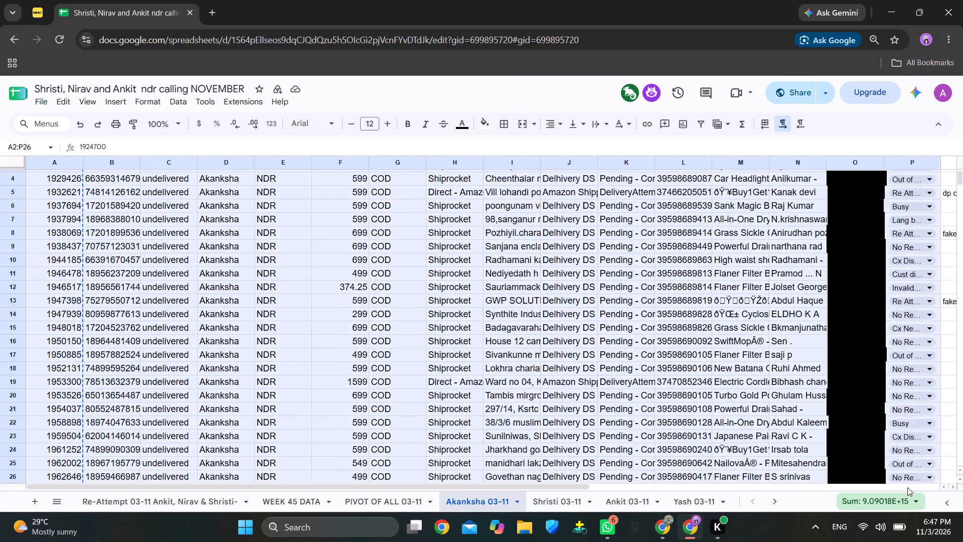
drag(907, 487, 960, 516)
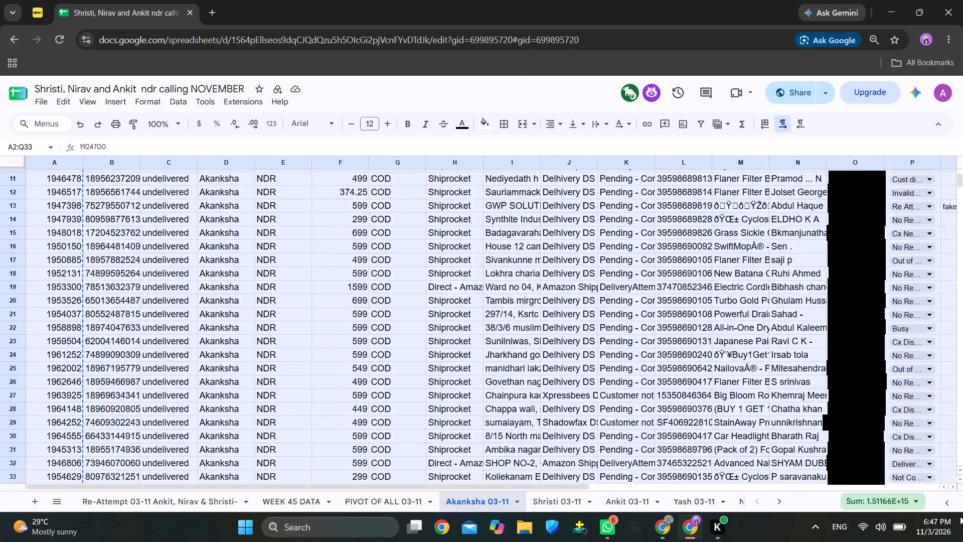
drag(960, 516, 962, 524)
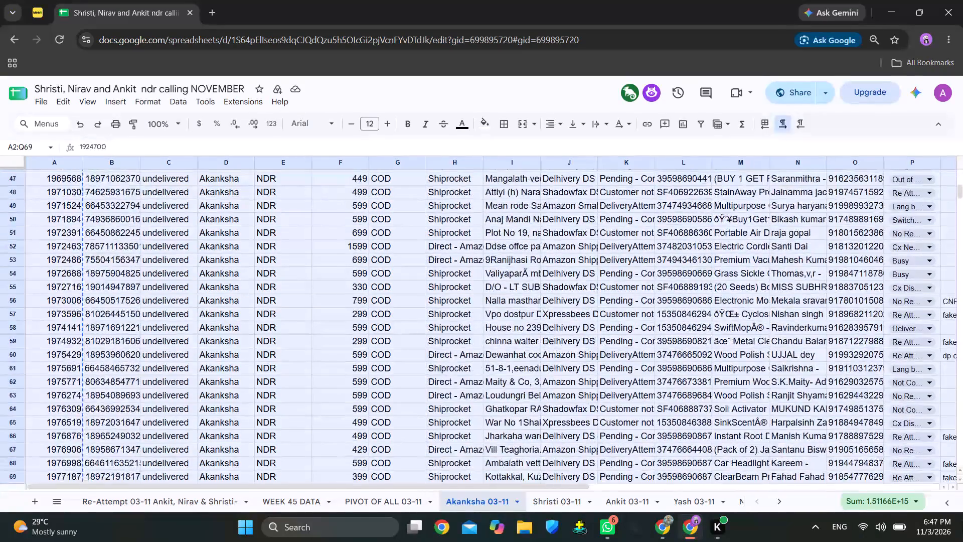
drag(962, 524, 962, 530)
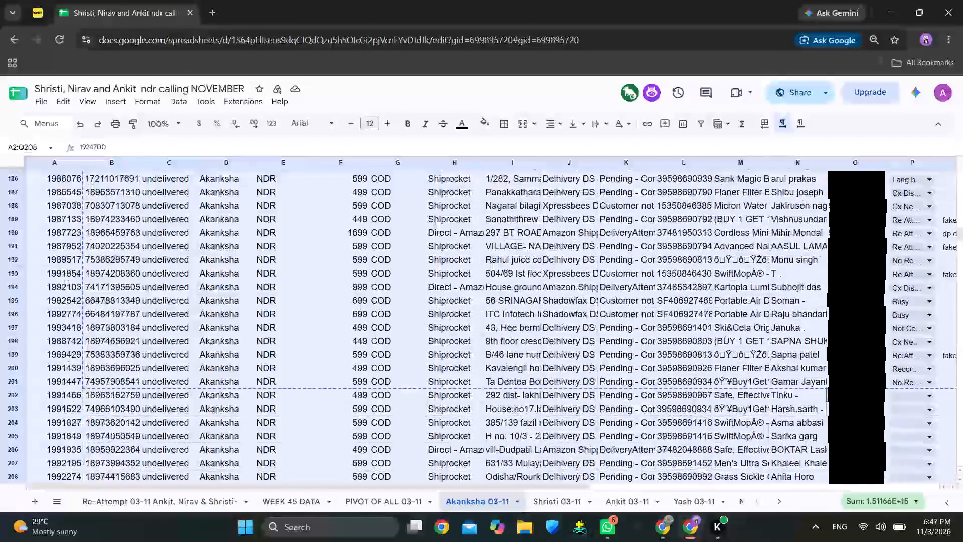
drag(962, 530, 950, 277)
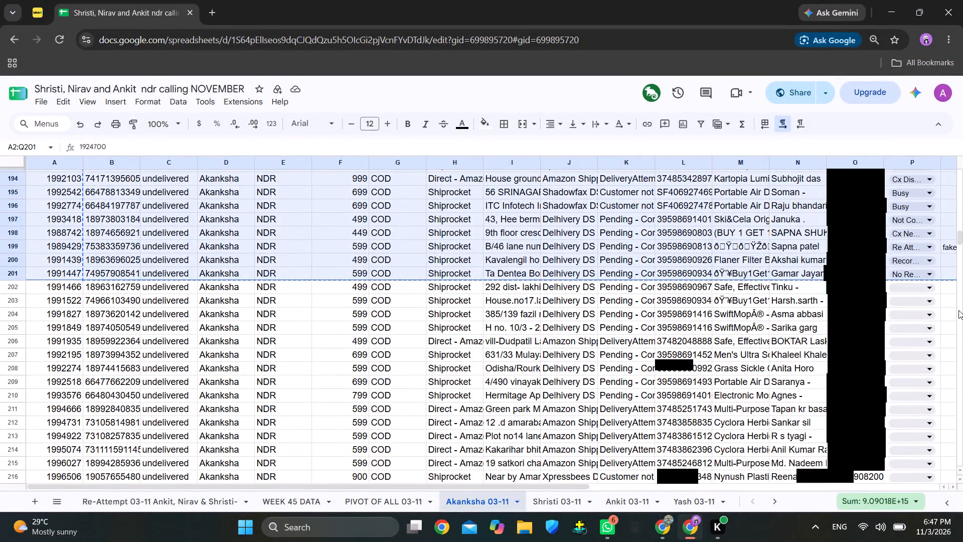
key(ctrl+c)
click(388, 506)
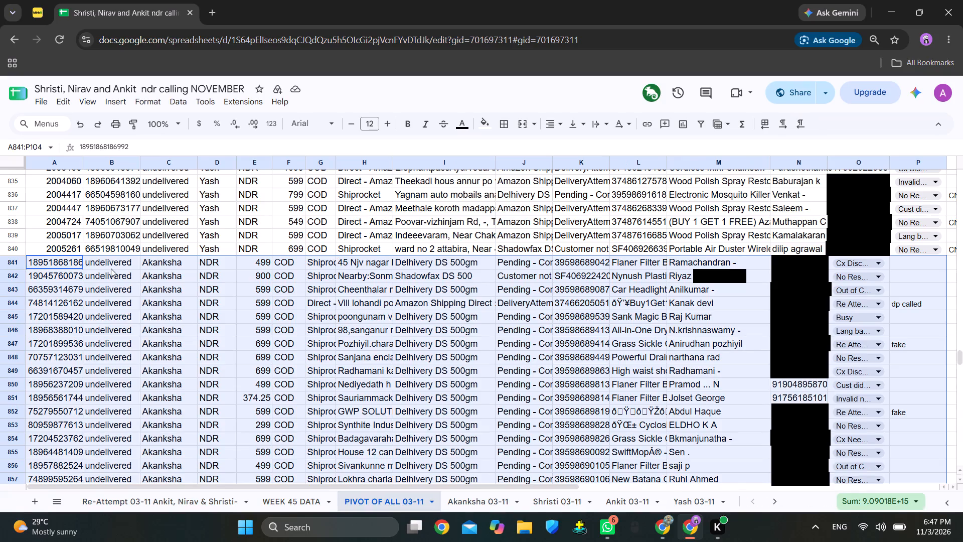
click(68, 260)
key(ctrl+v)
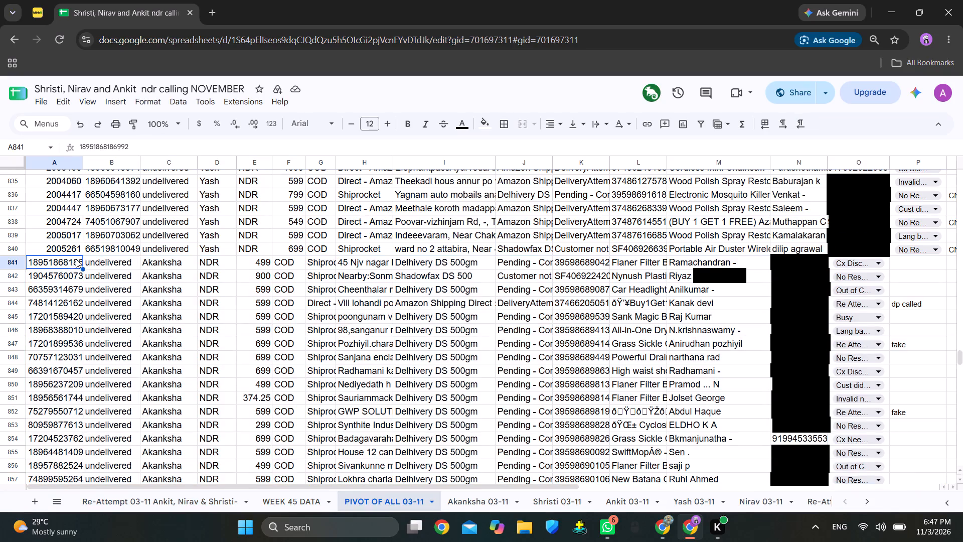
Check the remark counts and Grand Total in the pivot table beside the first rows of PIVOT OF ALL 03-11.
scroll(834, 347, left, 3)
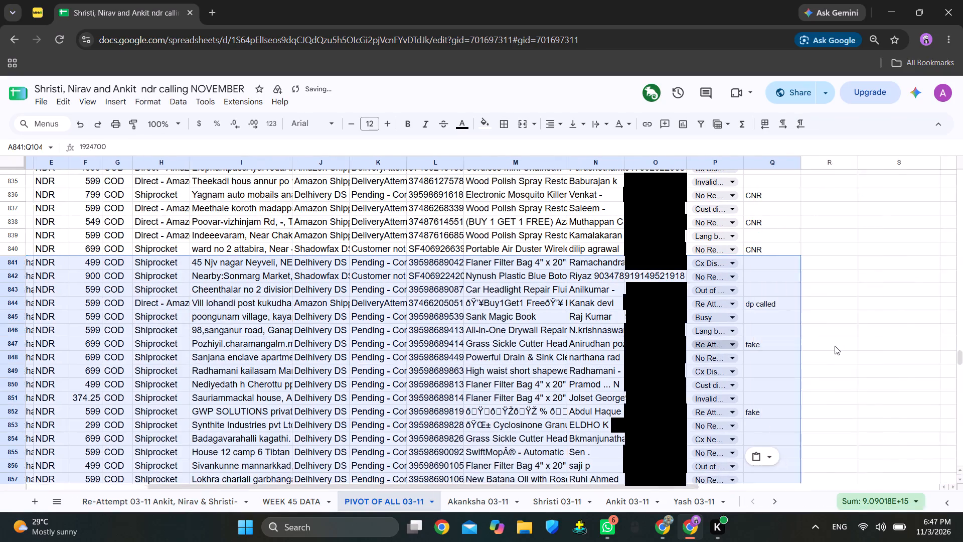
scroll(835, 346, left, 2)
drag(959, 355, 959, 187)
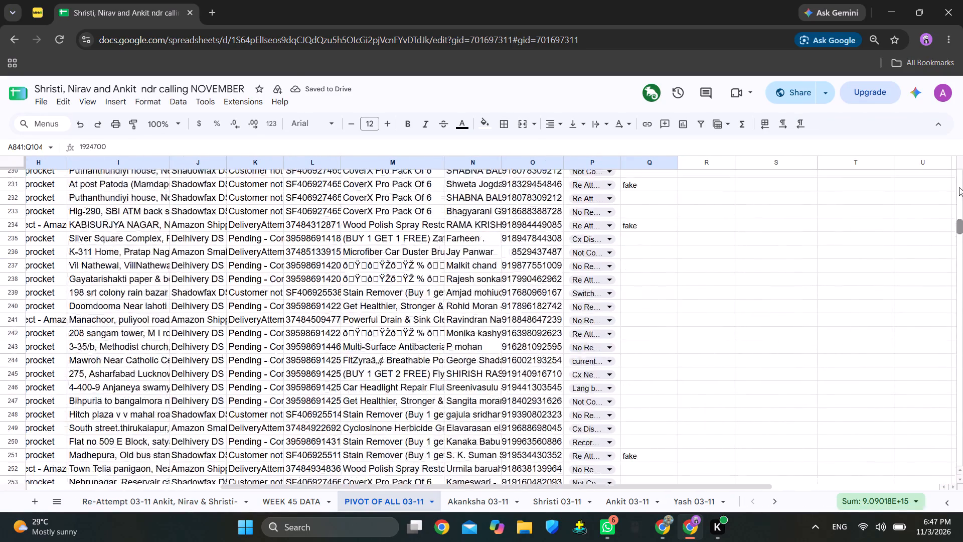
drag(959, 187, 959, 160)
scroll(929, 296, down, 1)
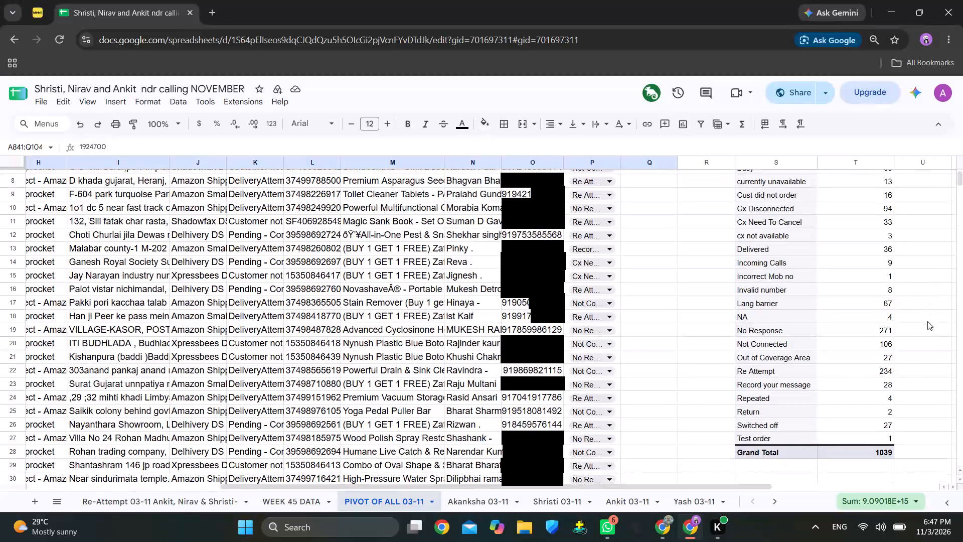
scroll(927, 321, down, 1)
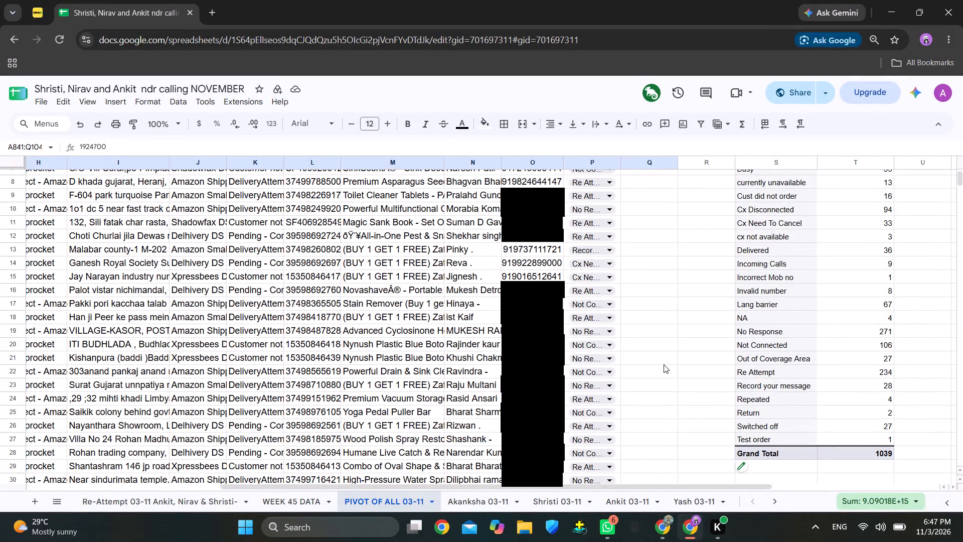
scroll(674, 331, up, 4)
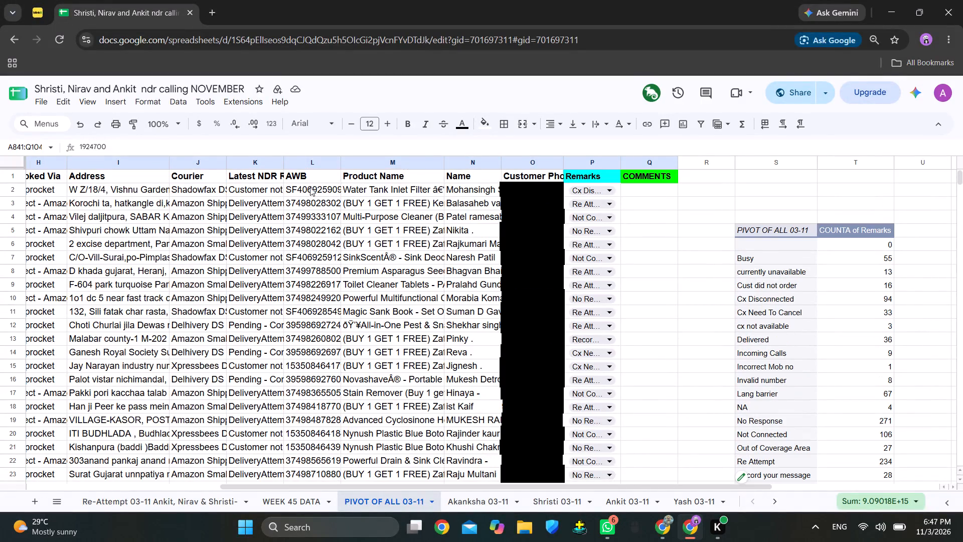
Copy the Latest NDR Reason, AWB, Product Name and Remarks columns from PIVOT OF ALL 03-11 into WEEK 45 DATA starting at A741.
drag(251, 160, 353, 161)
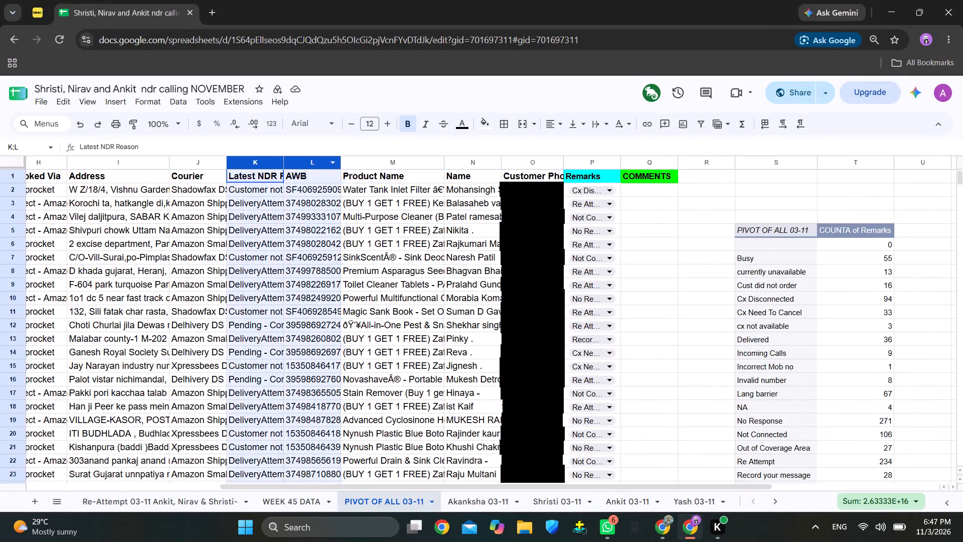
drag(353, 161, 369, 161)
ctrl+click(594, 158)
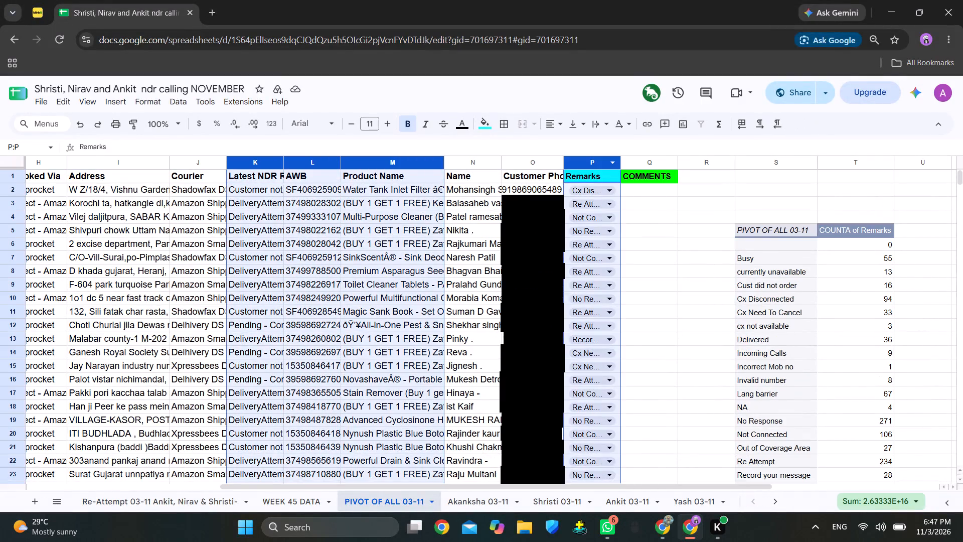
key(ctrl+c)
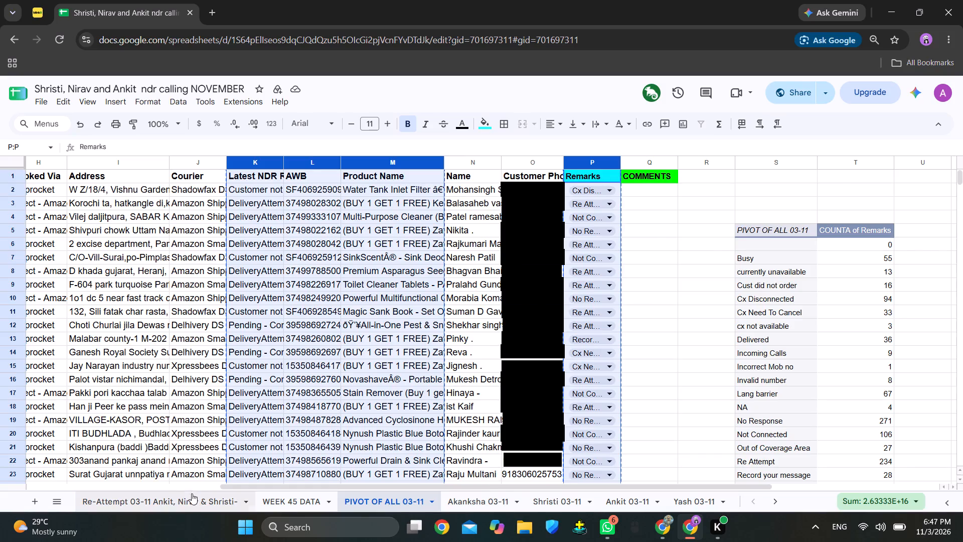
click(192, 494)
click(315, 501)
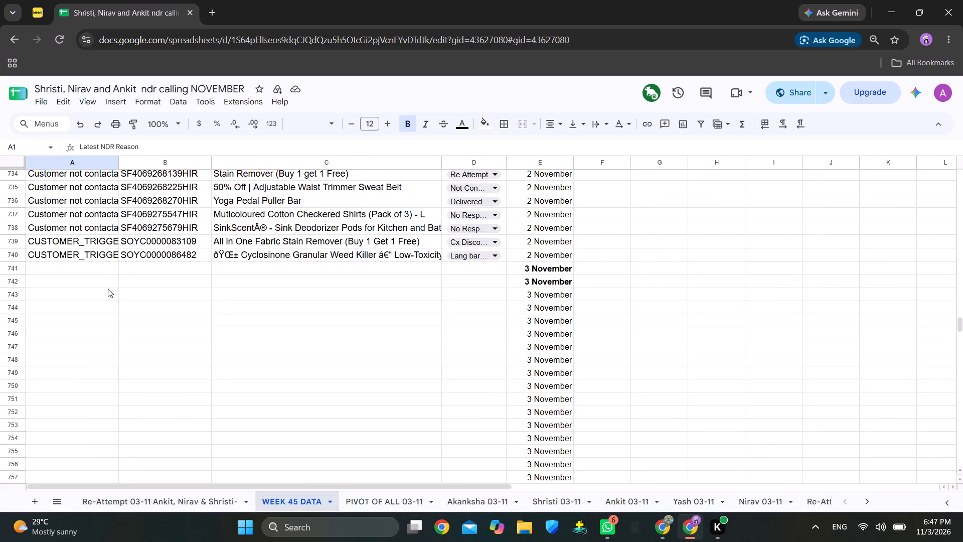
click(95, 265)
key(ctrl+v)
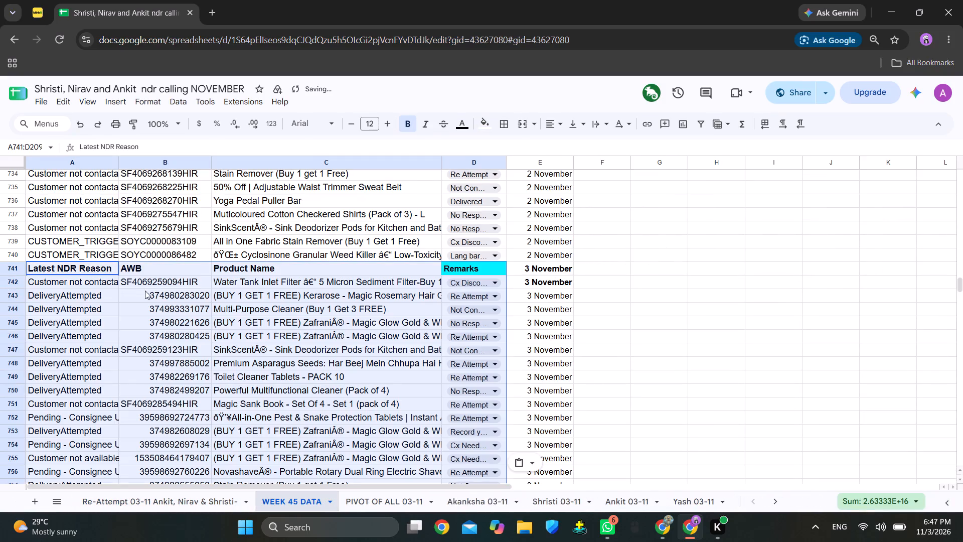
Delete the pasted header row 741 from the WEEK 45 DATA sheet.
right_click(8, 268)
click(53, 345)
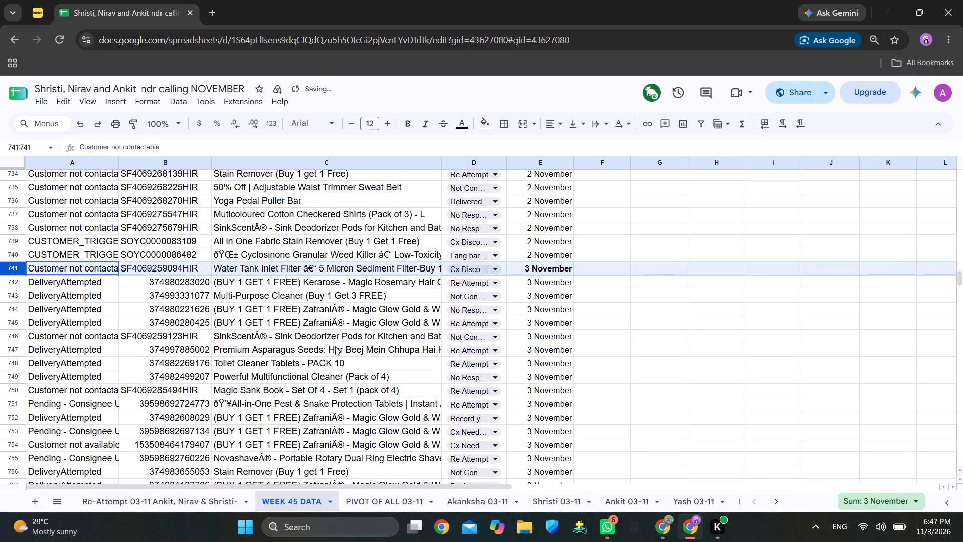
Fill the 3 November date down column E of WEEK 45 DATA from E748:E758 through the last data row, 1779.
scroll(550, 335, down, 2)
drag(541, 245, 545, 367)
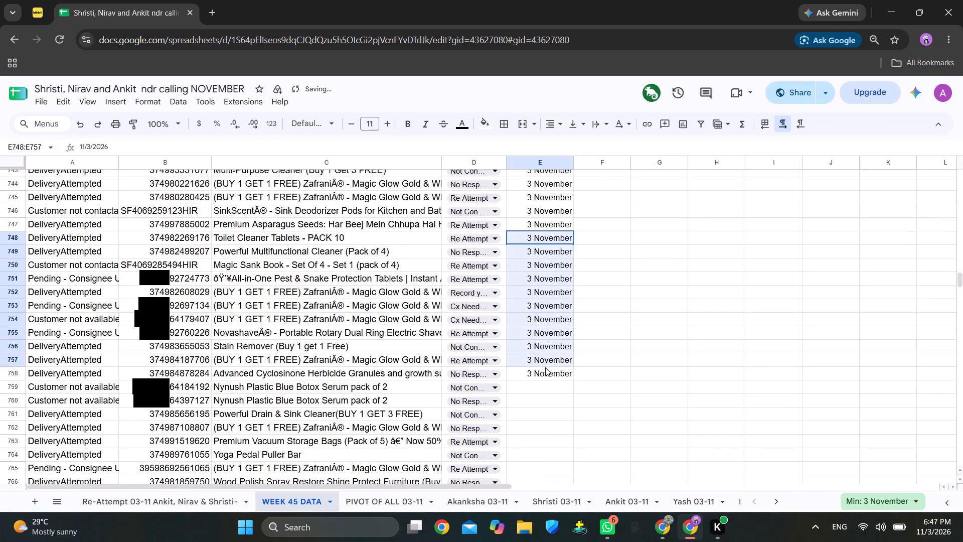
drag(545, 367, 546, 371)
drag(572, 380, 569, 428)
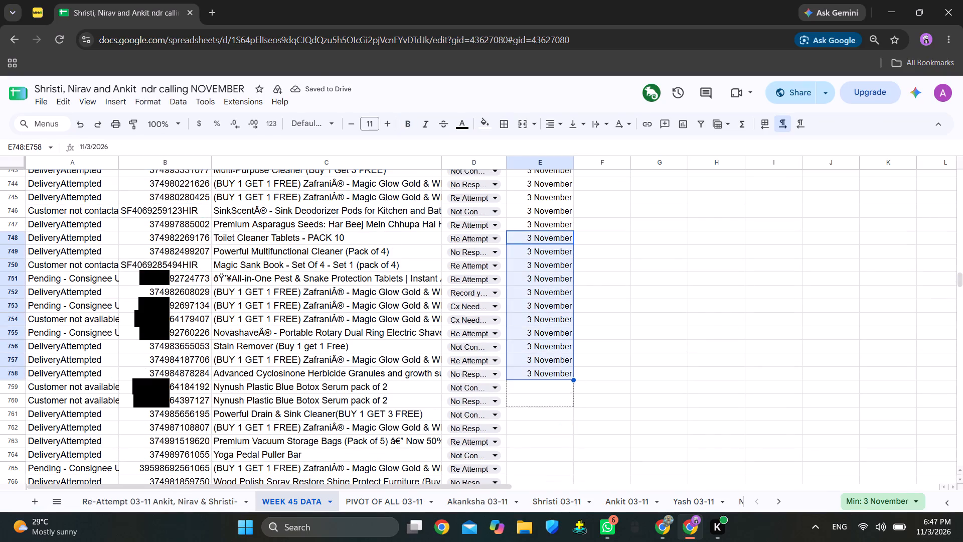
drag(569, 428, 549, 541)
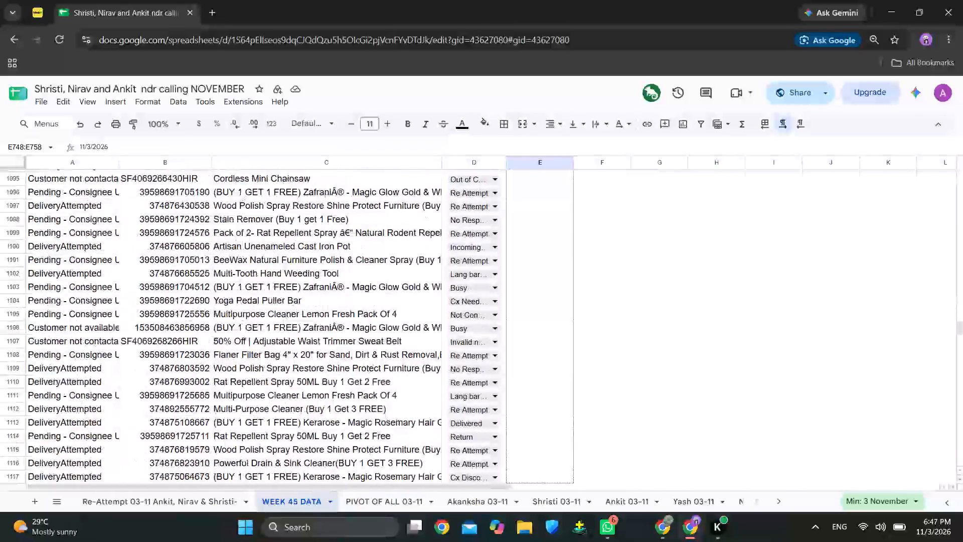
drag(549, 541, 550, 541)
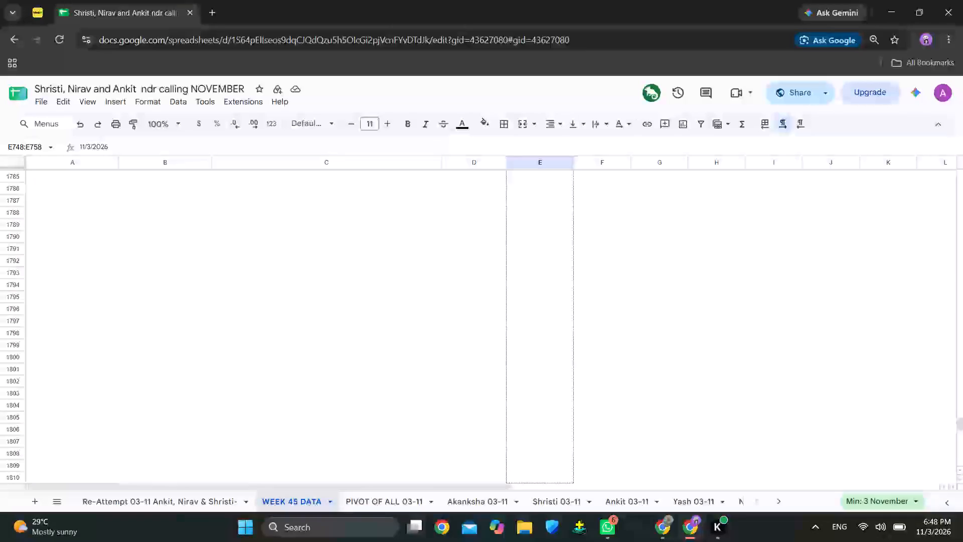
drag(550, 541, 558, 267)
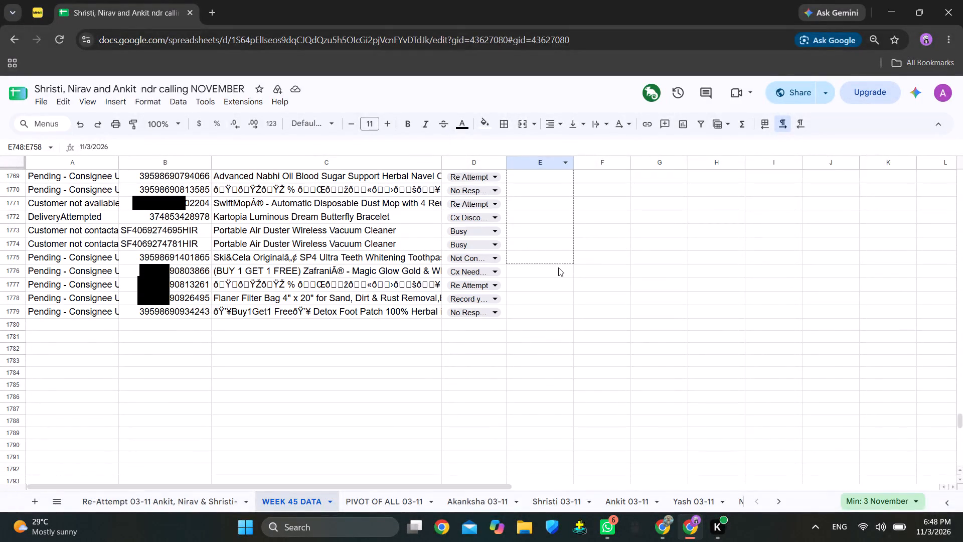
drag(558, 267, 550, 312)
Extend the date series from E1779 to put 4 November in E1780, and copy that date down through E1798.
click(547, 309)
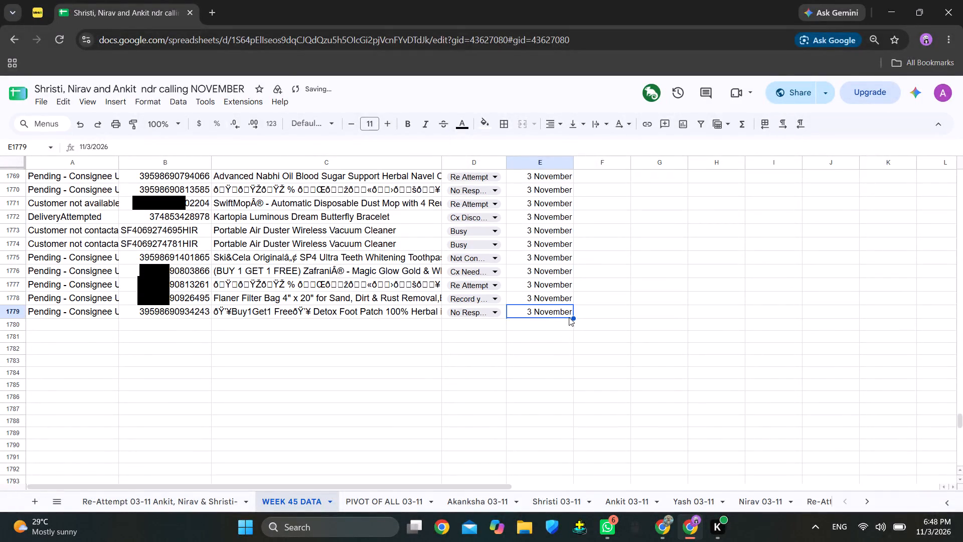
drag(573, 318, 570, 330)
click(553, 326)
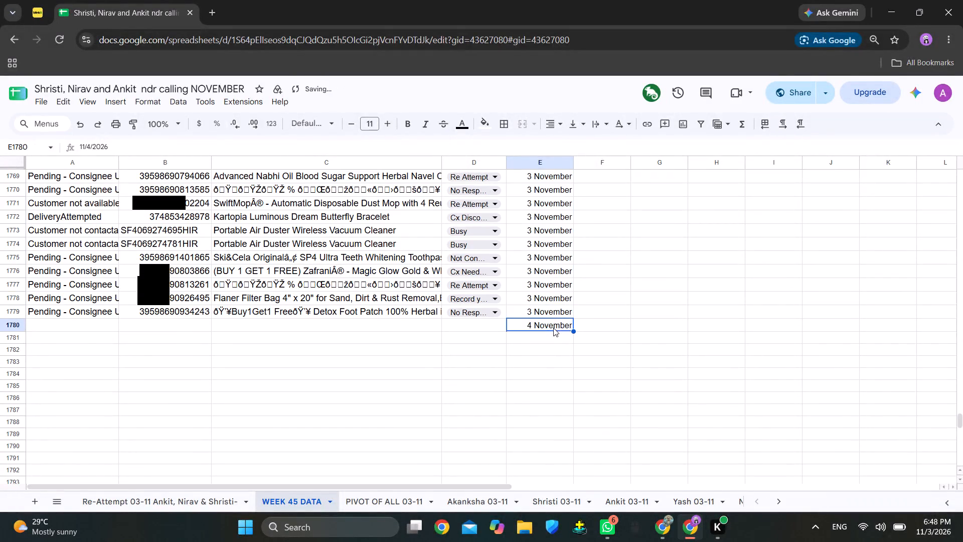
key(ctrl+c)
scroll(566, 362, down, 2)
drag(542, 210, 547, 407)
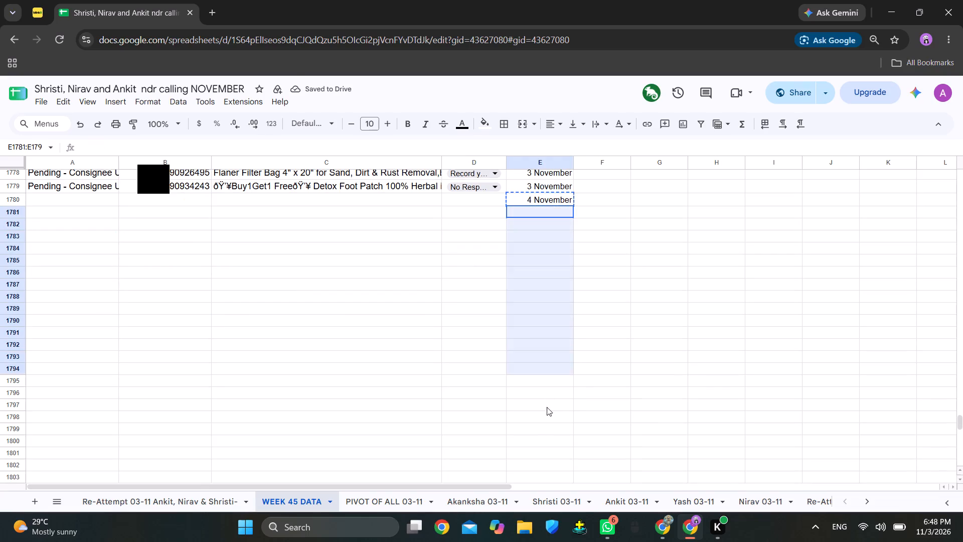
drag(547, 407, 549, 423)
key(ctrl+v)
Make the first two 4 November dates, E1780:E1781, bold.
drag(560, 199, 560, 210)
key(ctrl+b)
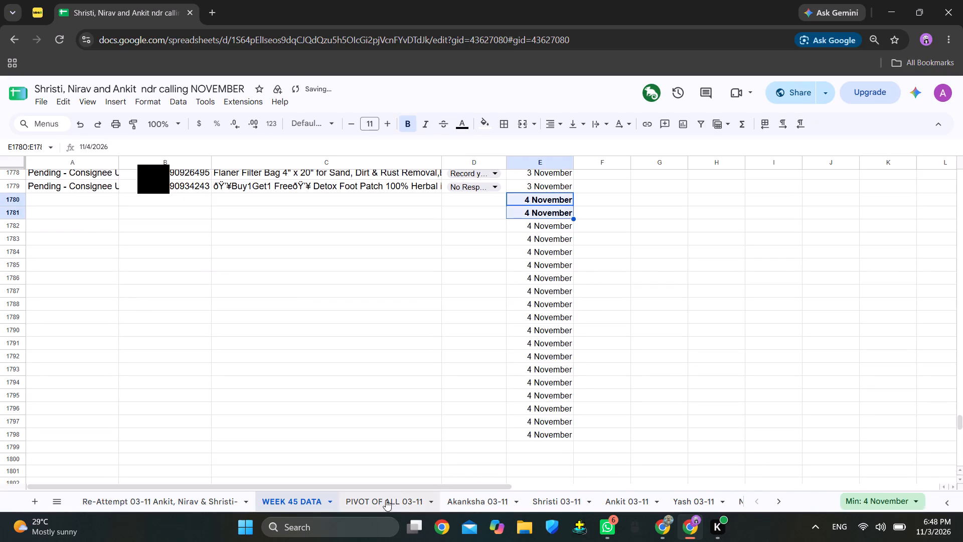
Capture a screenshot of the complete remarks pivot table on PIVOT OF ALL 03-11, from its header through the Grand Total row.
click(229, 499)
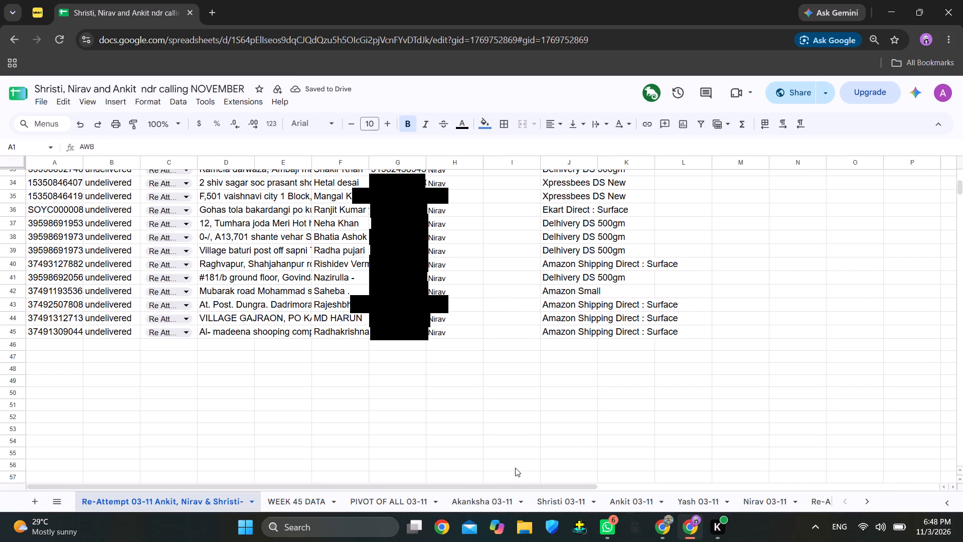
click(398, 504)
scroll(911, 281, down, 1)
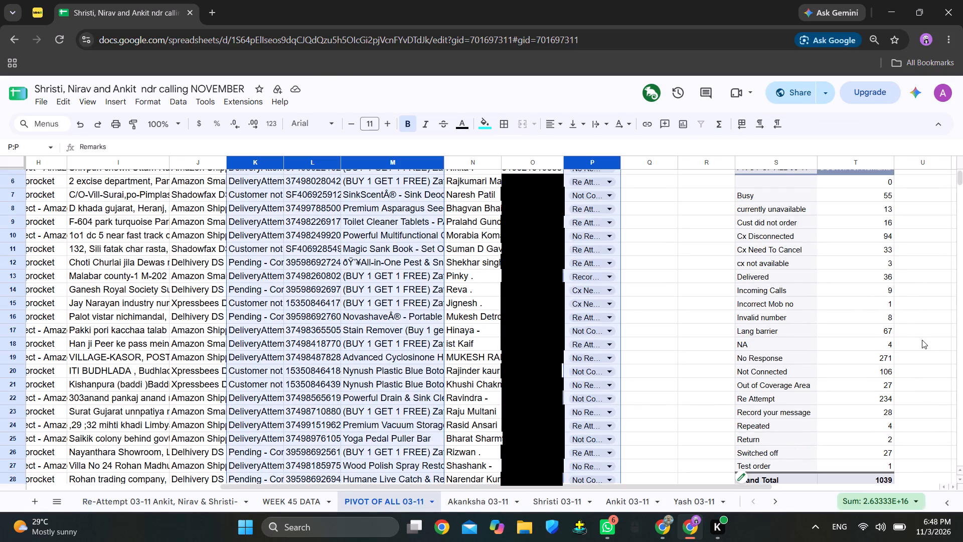
key(ctrl+minus)
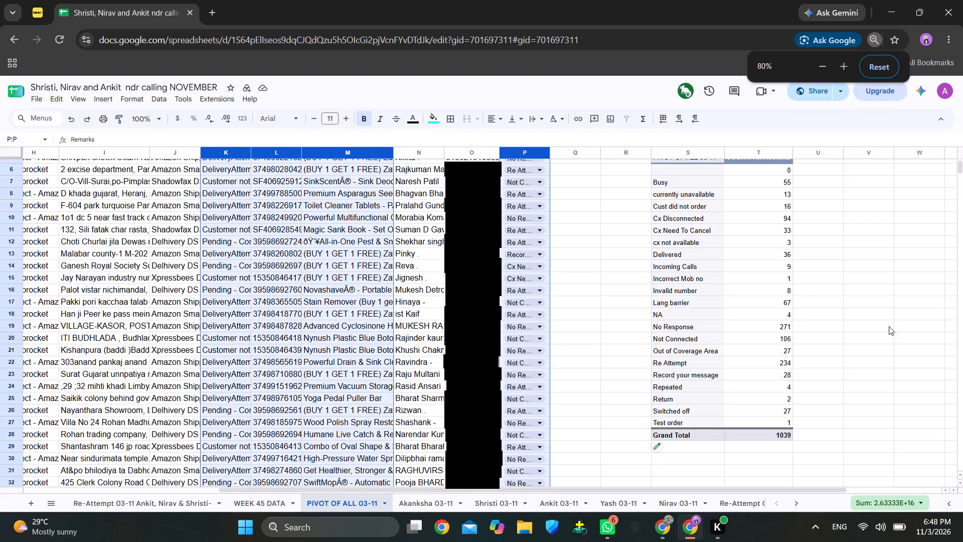
scroll(880, 320, up, 1)
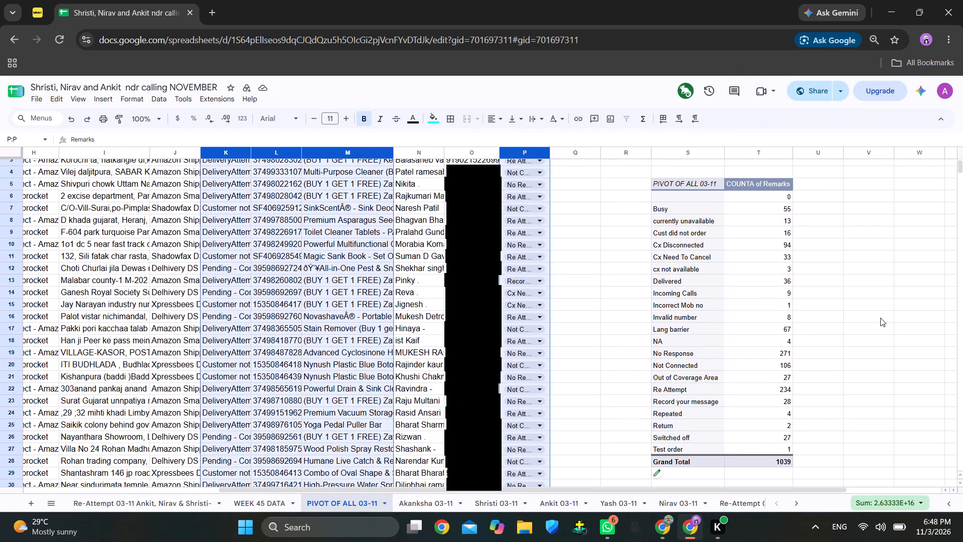
key(Print)
drag(640, 171, 686, 387)
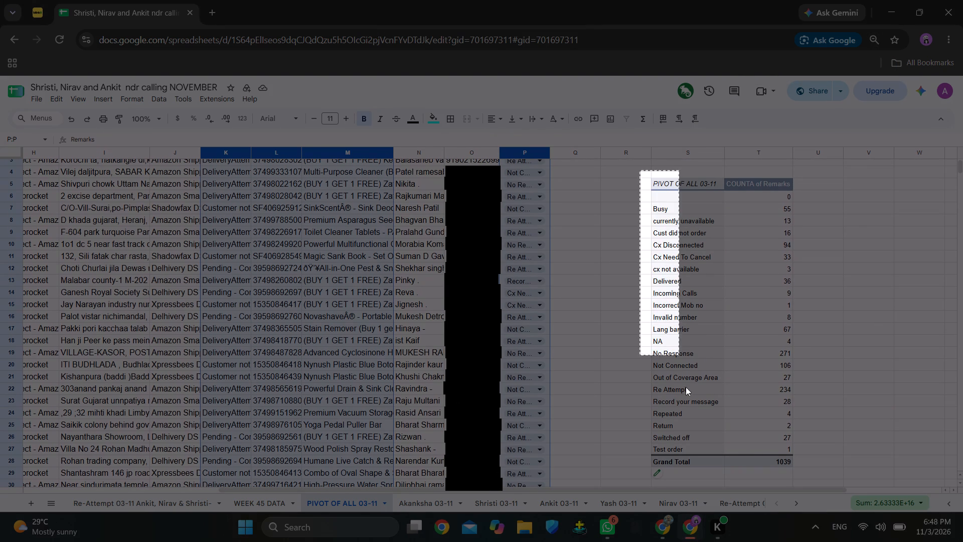
drag(686, 387, 803, 473)
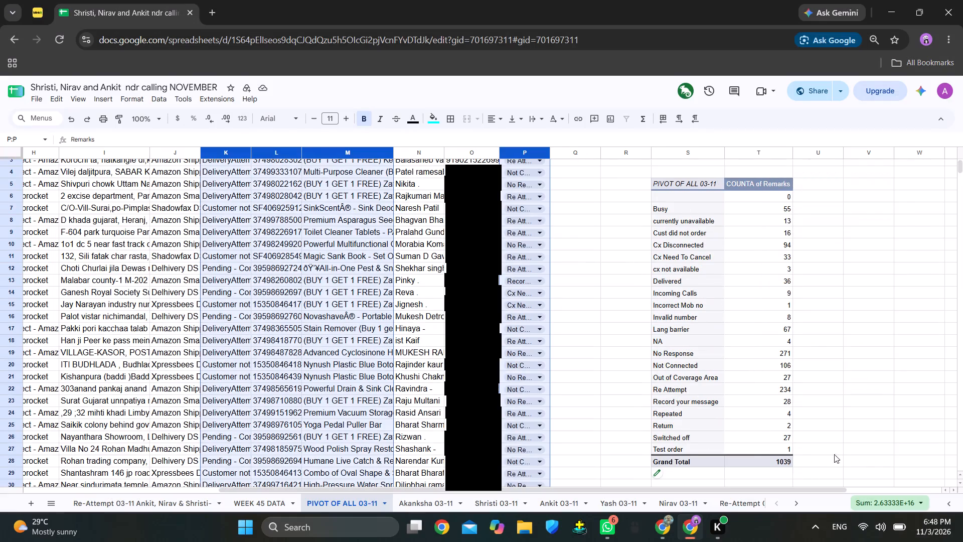
key(ctrl+plus)
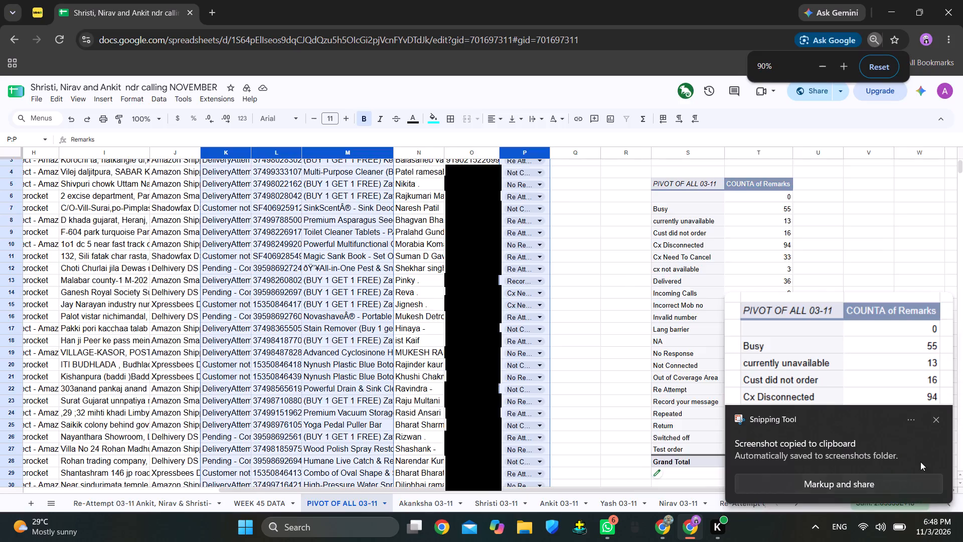
click(934, 421)
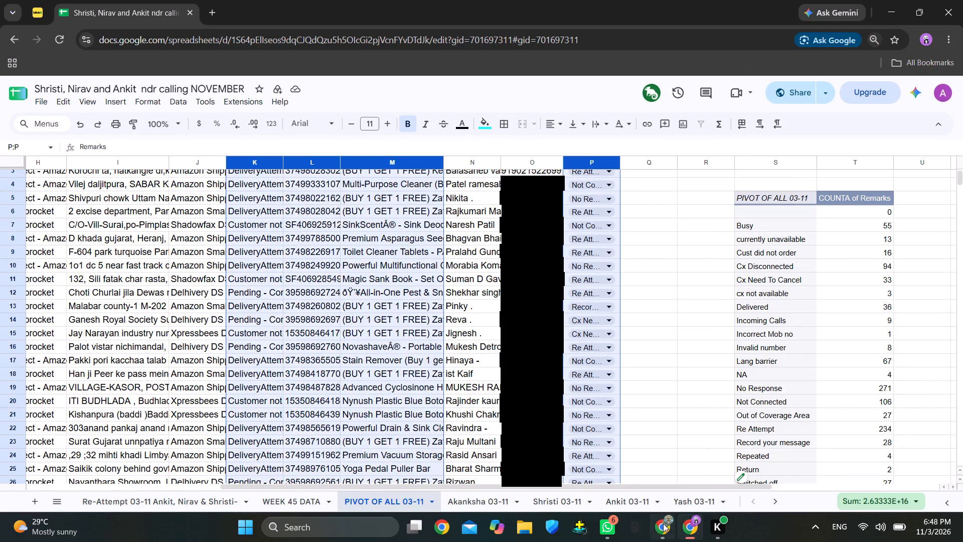
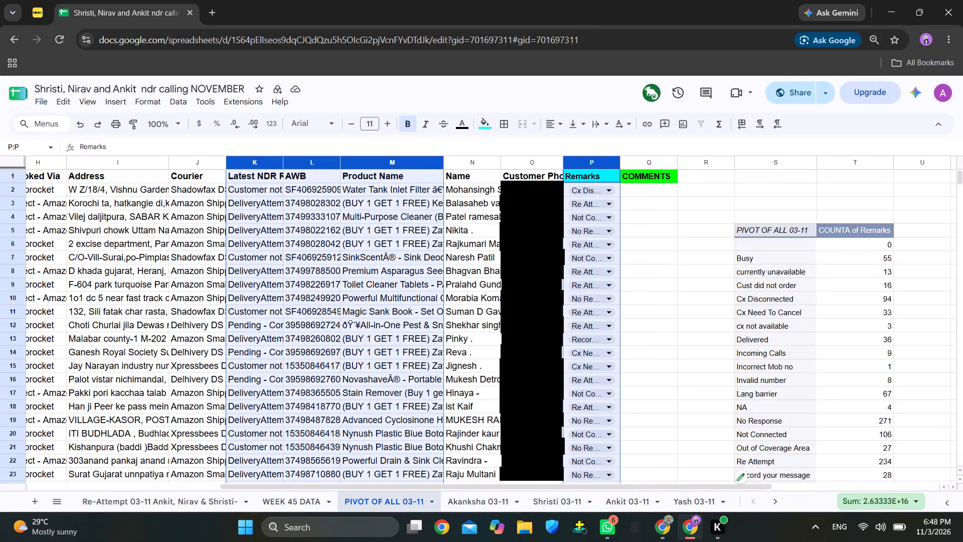
Create a filter on the Remarks column of PIVOT OF ALL 03-11 and show only the Re Attempt rows.
click(544, 167)
click(668, 199)
right_click(592, 161)
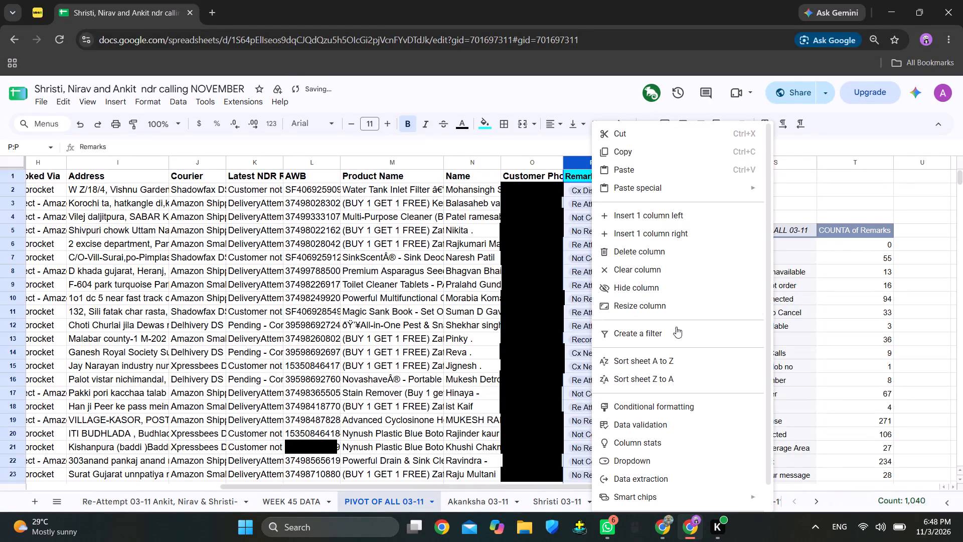
click(663, 332)
click(616, 177)
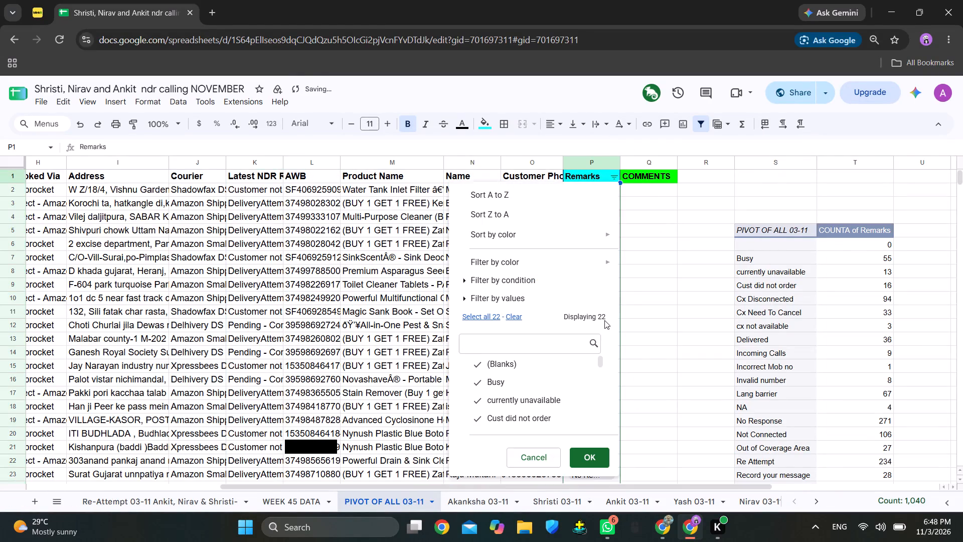
click(514, 316)
scroll(543, 377, down, 2)
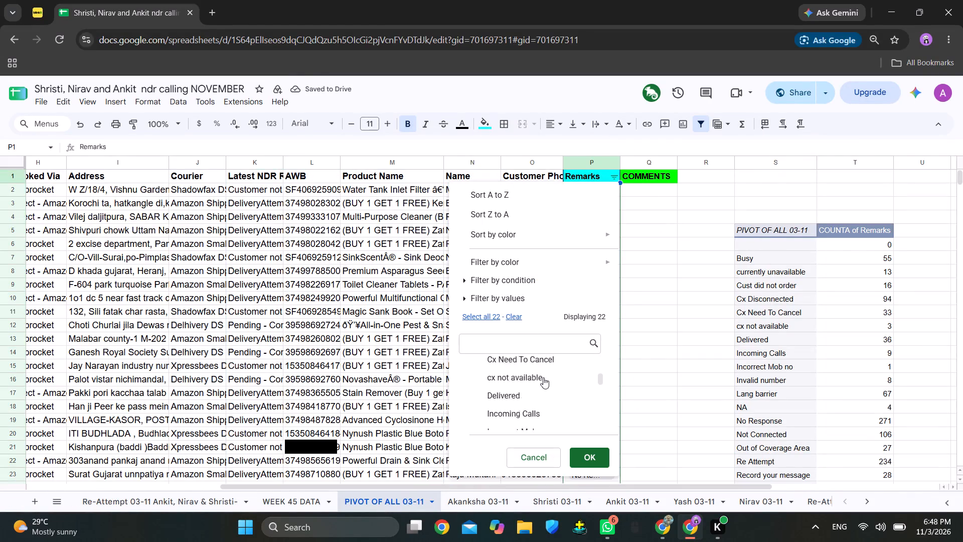
scroll(544, 377, down, 2)
click(525, 404)
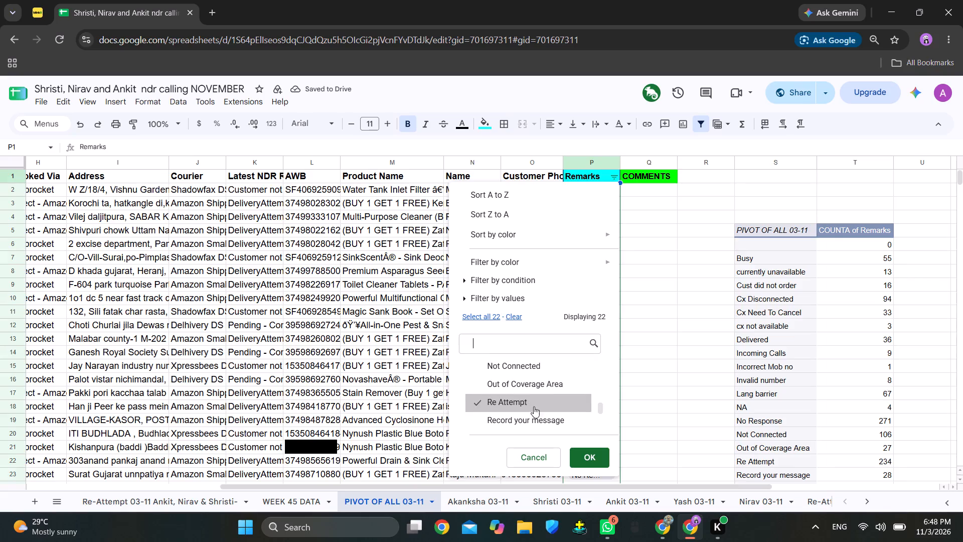
click(586, 459)
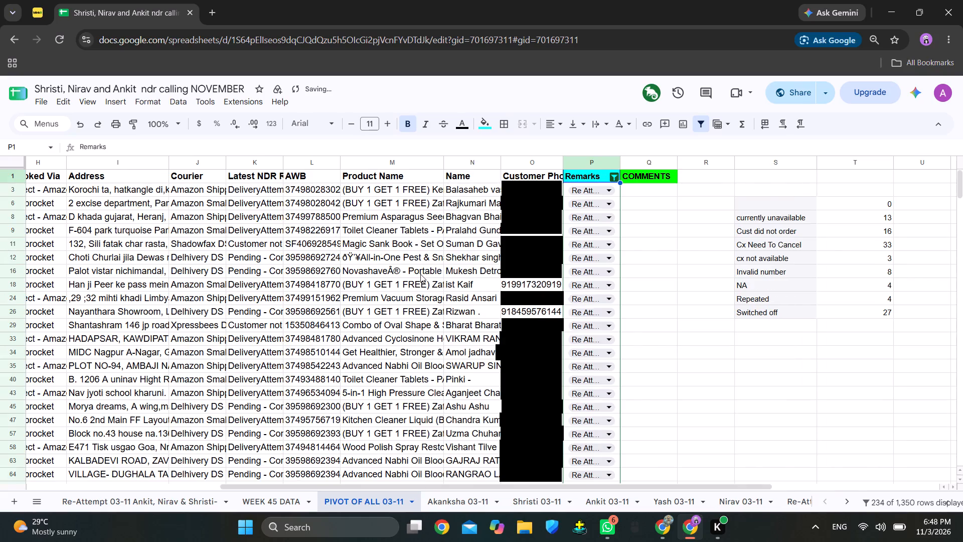
Copy the filtered Remarks column into the Action column of the Re-Attempt 03-11 sheet, starting at C2.
scroll(421, 273, right, 6)
scroll(628, 223, left, 4)
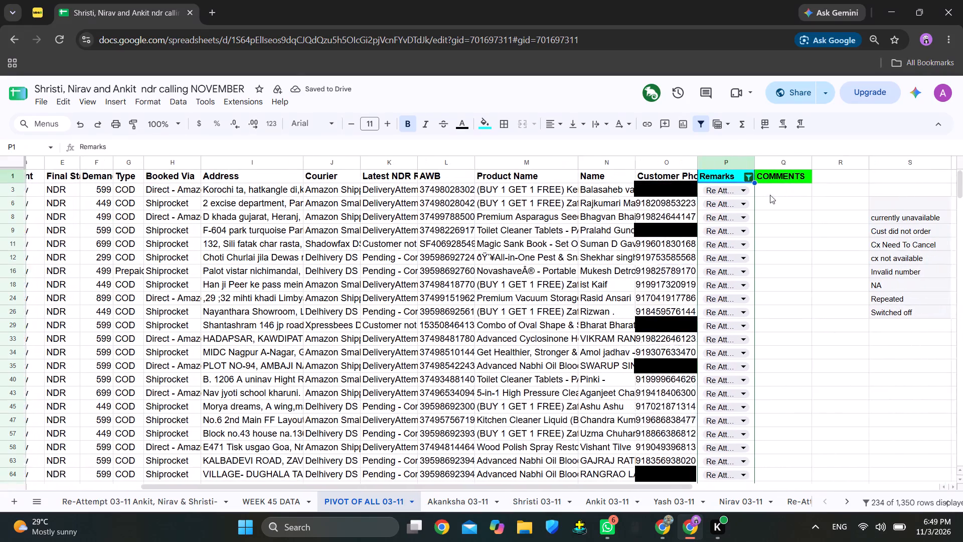
click(720, 160)
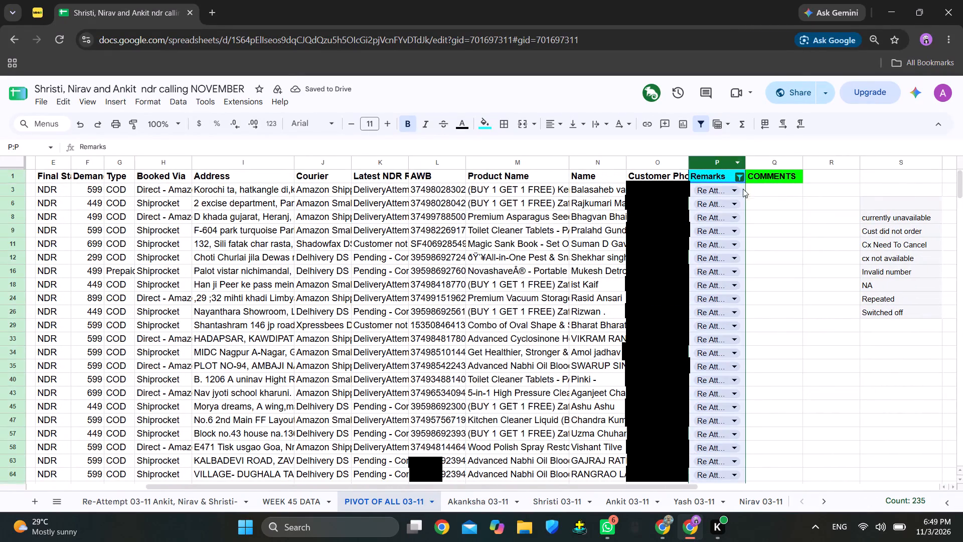
key(ctrl+c)
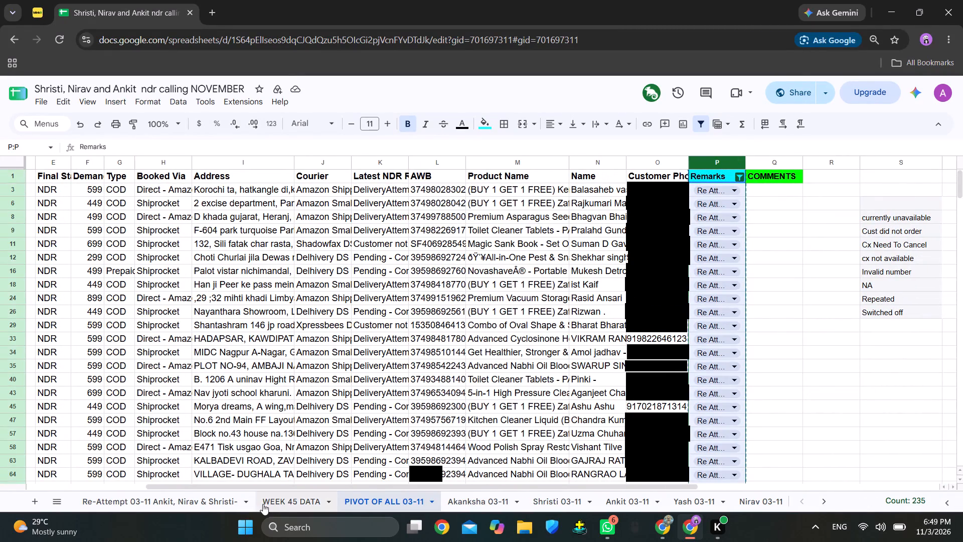
click(181, 499)
scroll(326, 269, down, 1)
scroll(326, 271, up, 1)
scroll(325, 274, down, 1)
scroll(324, 275, up, 5)
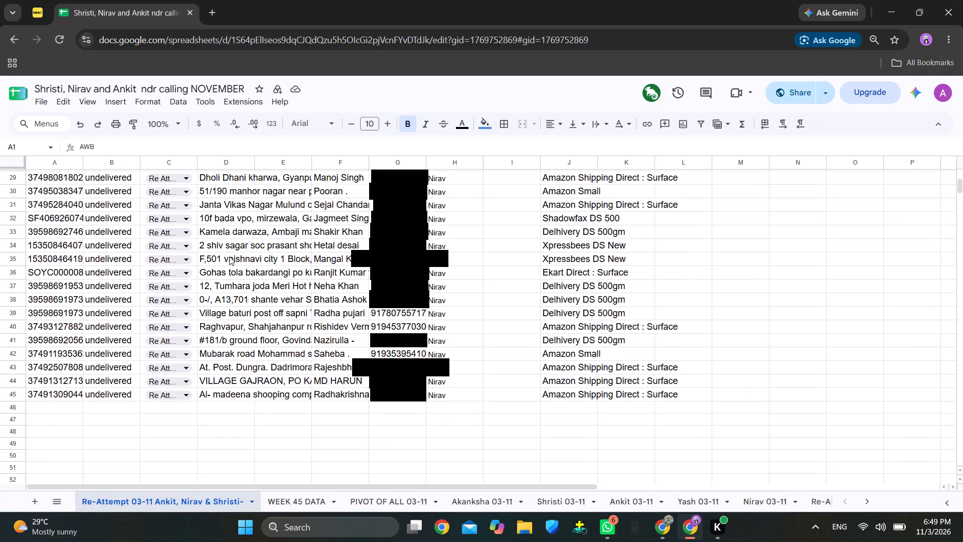
scroll(229, 256, up, 7)
click(132, 191)
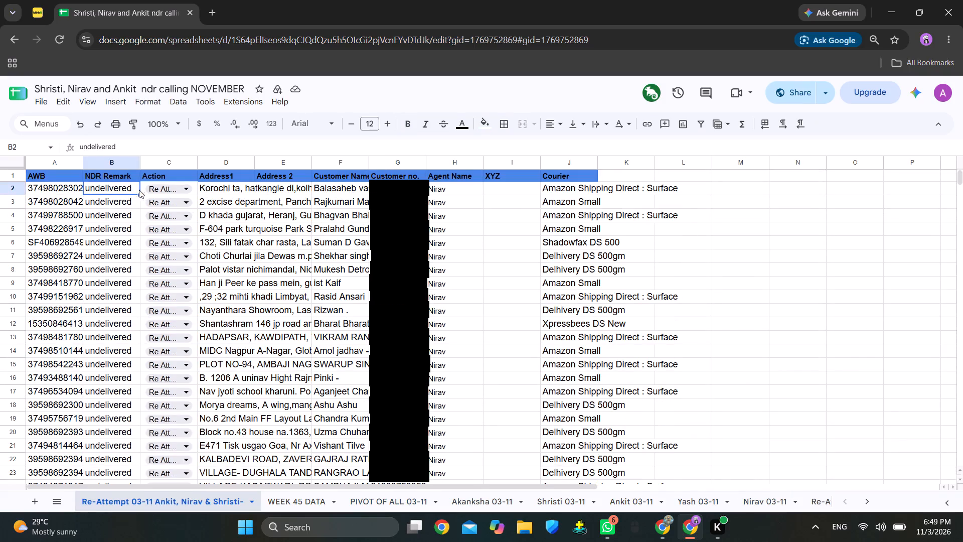
key(Right)
key(ctrl+v)
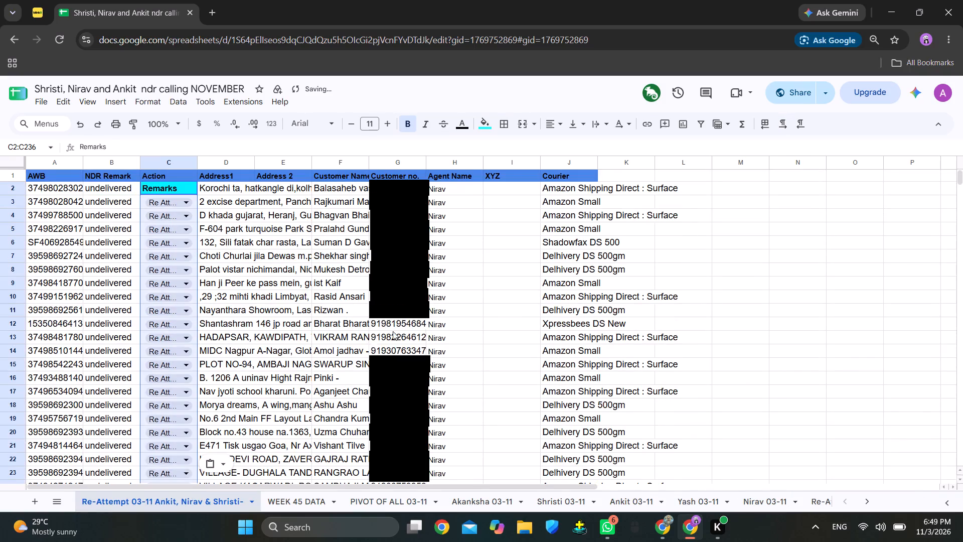
Copy the filtered Name and customer phone columns, N:O, from PIVOT OF ALL 03-11 to the Re-Attempt 03-11 sheet, starting at F2.
click(405, 500)
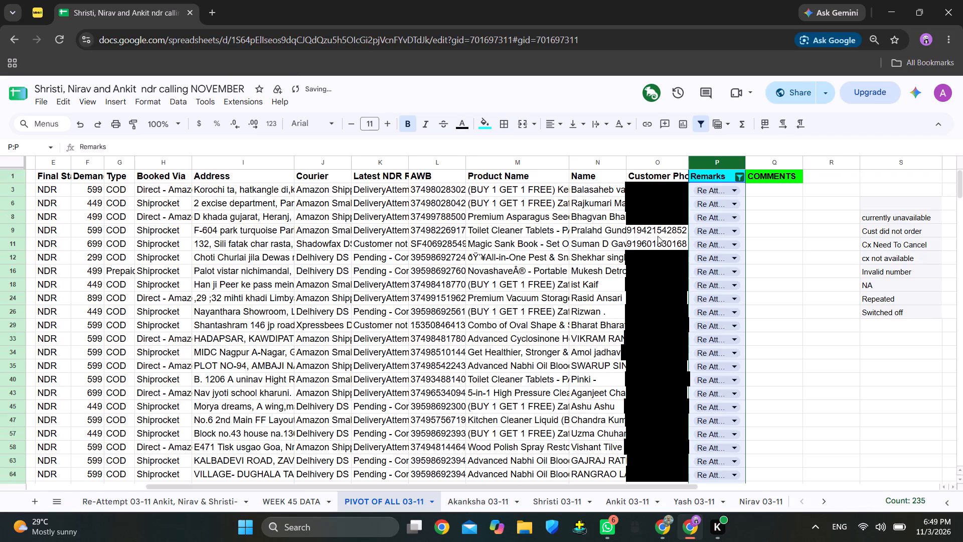
drag(596, 162, 634, 163)
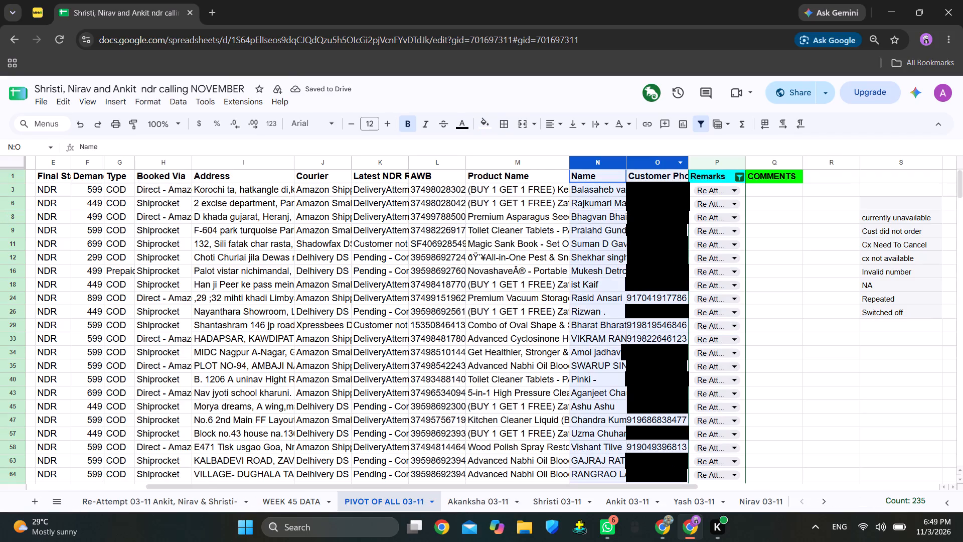
drag(634, 163, 651, 163)
key(ctrl+c)
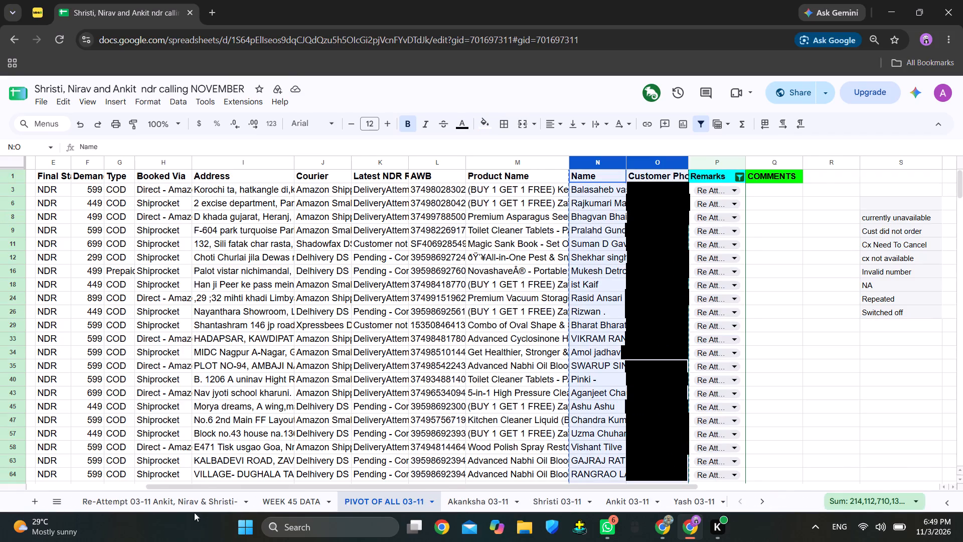
click(193, 505)
click(344, 189)
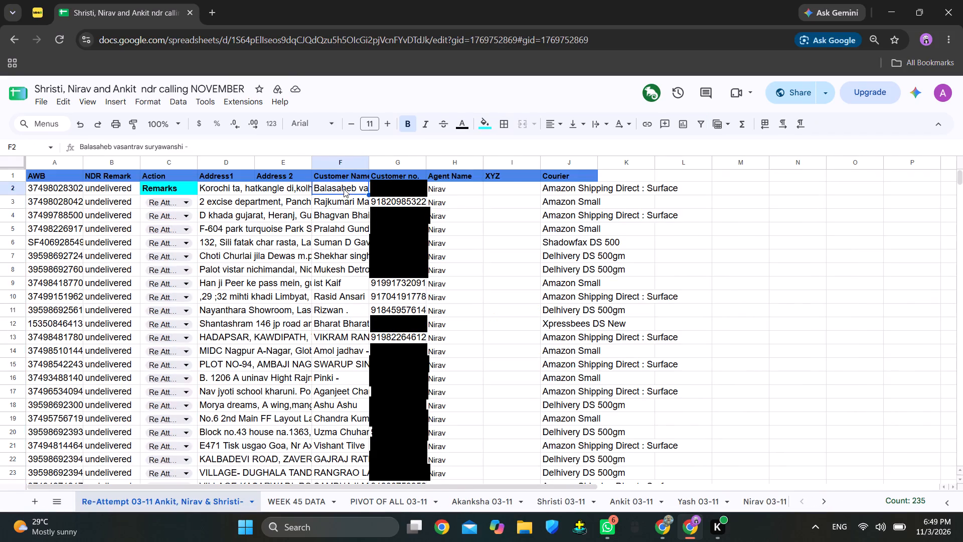
key(ctrl+v)
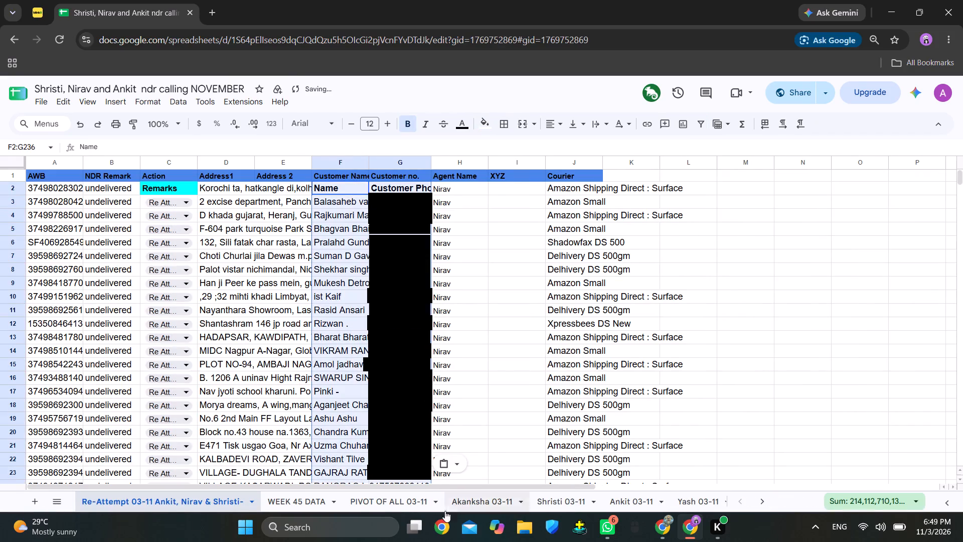
Copy the filtered AWB column from PIVOT OF ALL 03-11 into the Re-Attempt 03-11 sheet's AWB column, starting at A2.
click(398, 506)
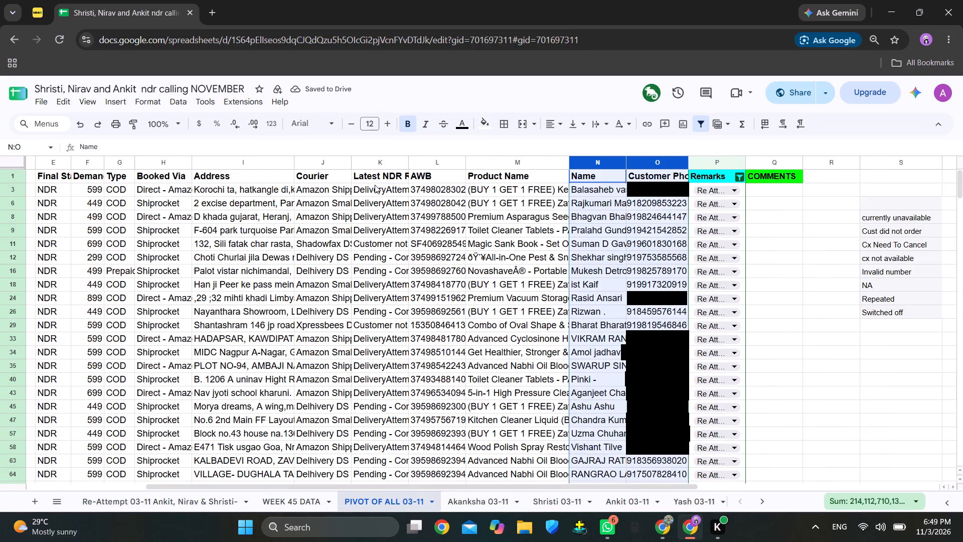
click(434, 164)
key(ctrl+c)
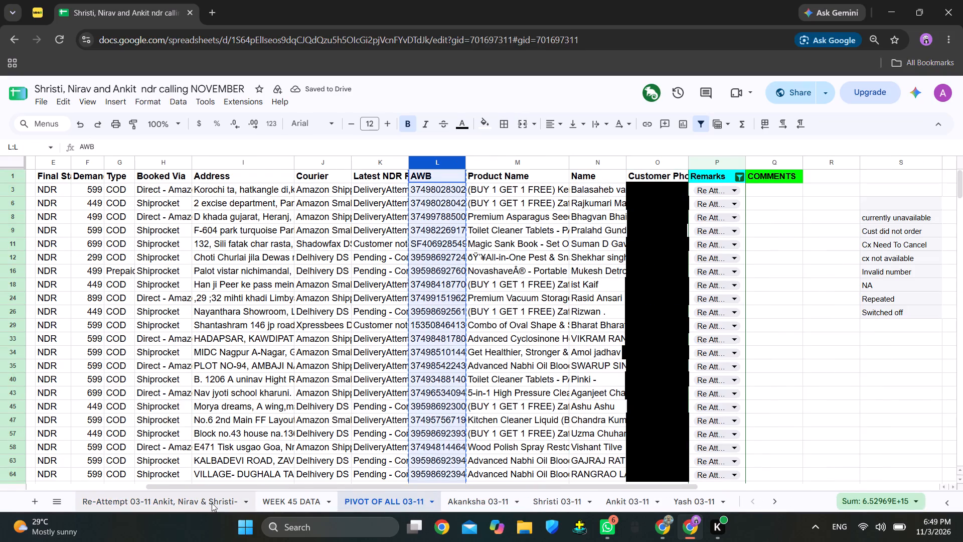
click(212, 503)
scroll(81, 202, right, 4)
click(68, 191)
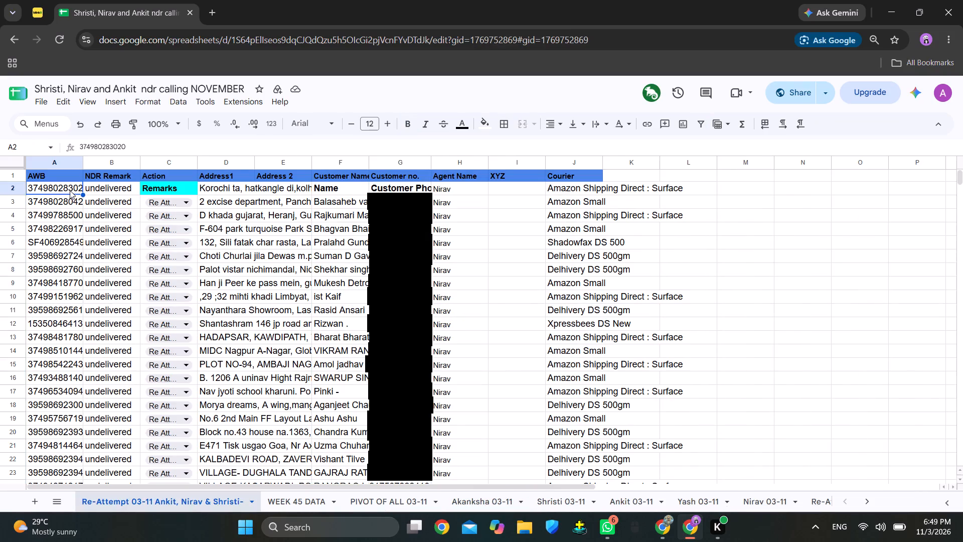
key(ctrl+v)
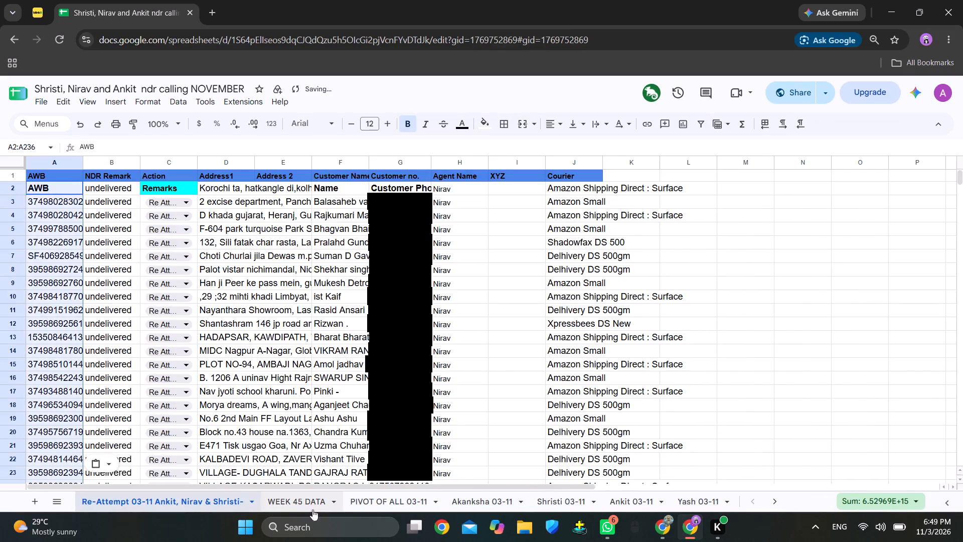
Copy the filtered Address column from PIVOT OF ALL 03-11 into the Re-Attempt 03-11 sheet's Address1 column, starting at D2.
click(390, 500)
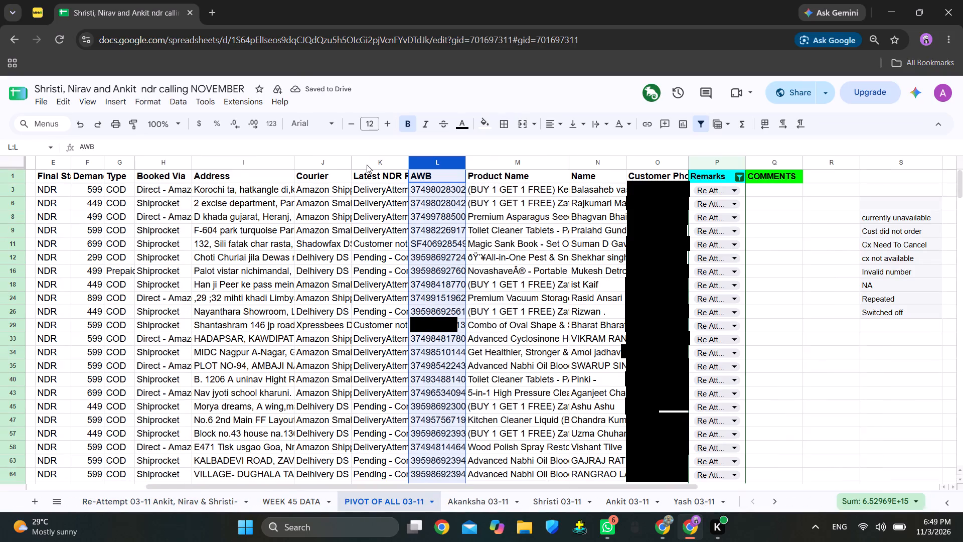
click(234, 163)
key(ctrl+c)
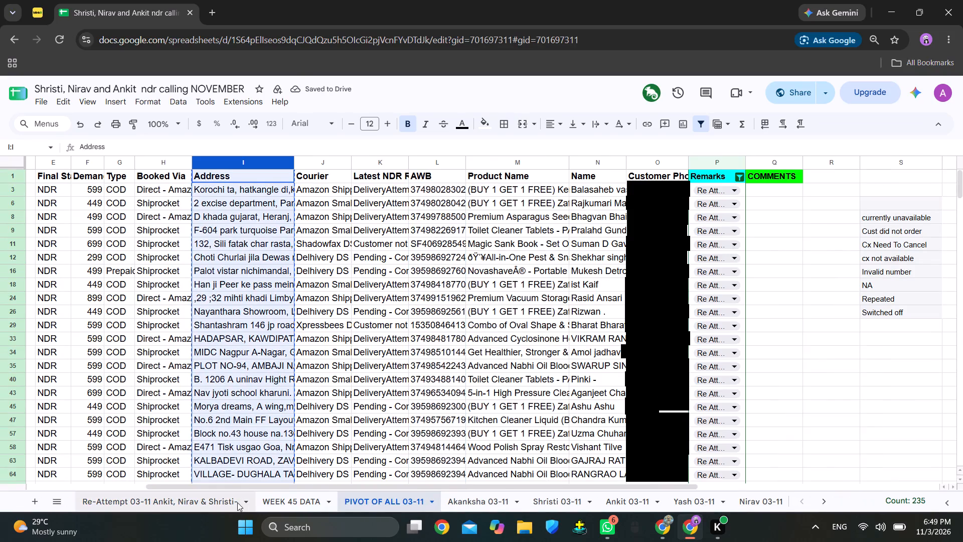
click(236, 503)
click(224, 190)
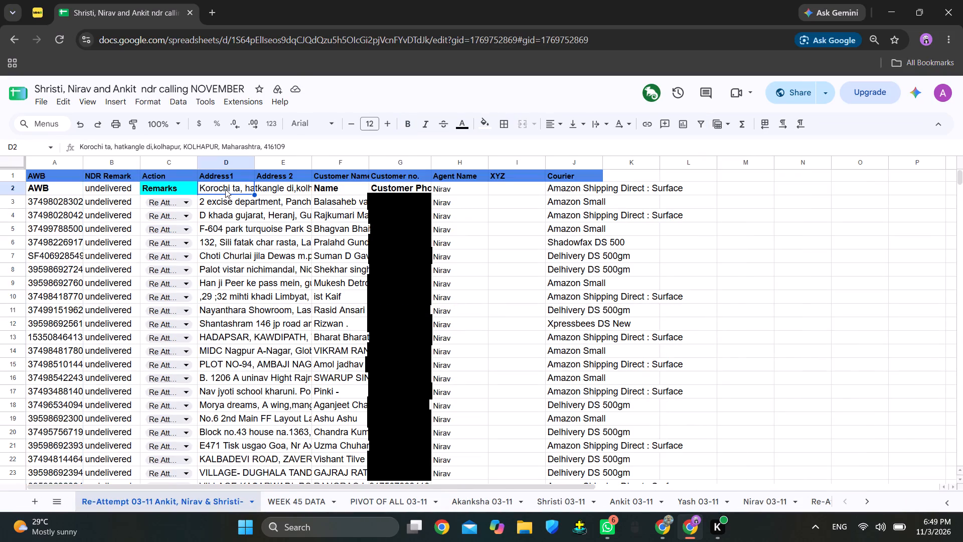
key(ctrl+v)
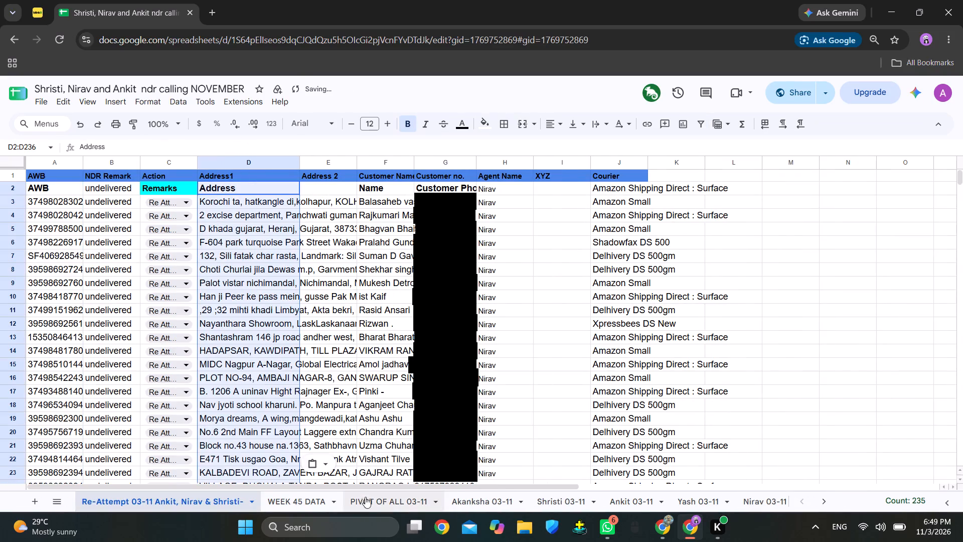
Copy the filtered Status column from PIVOT OF ALL 03-11 into the Re-Attempt 03-11 sheet's NDR Remark column, starting at B2.
click(377, 497)
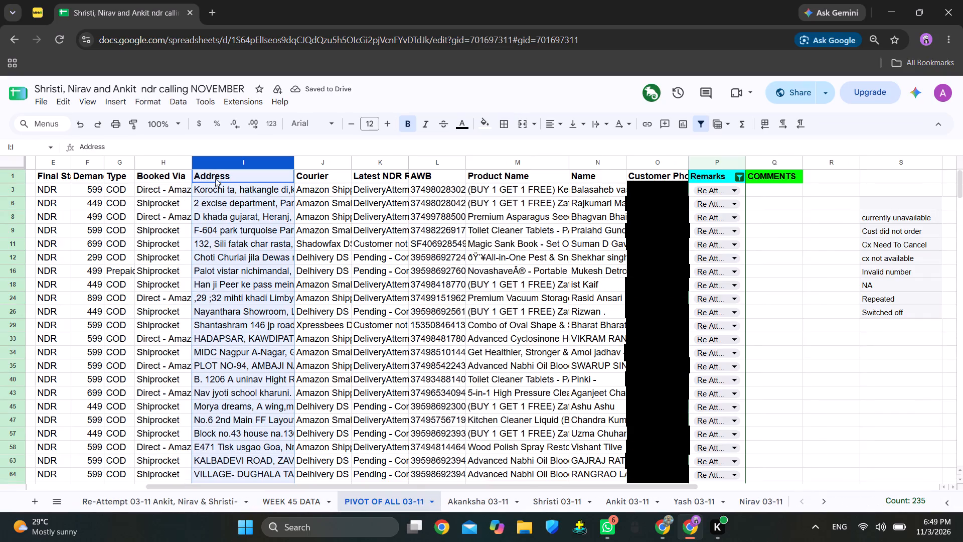
scroll(237, 196, right, 9)
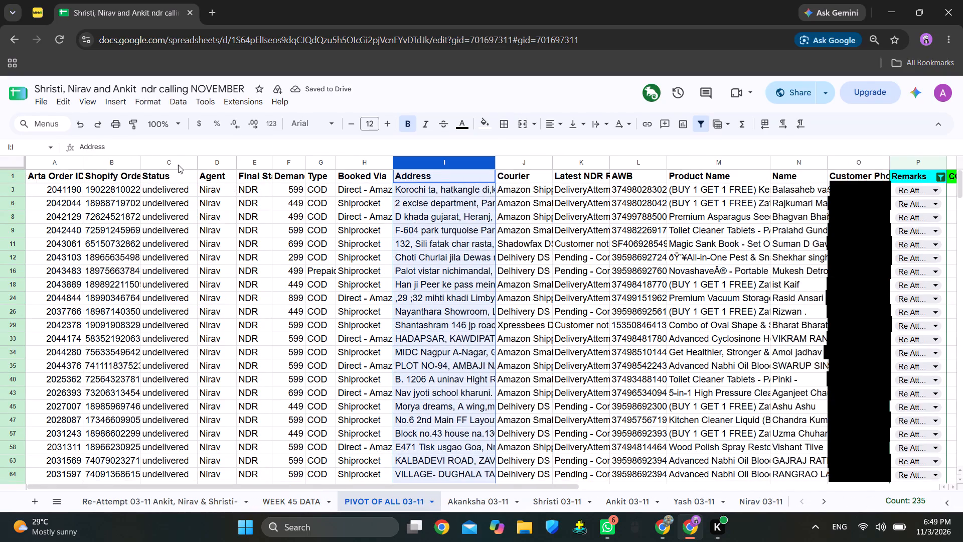
click(178, 165)
key(ctrl+c)
click(182, 499)
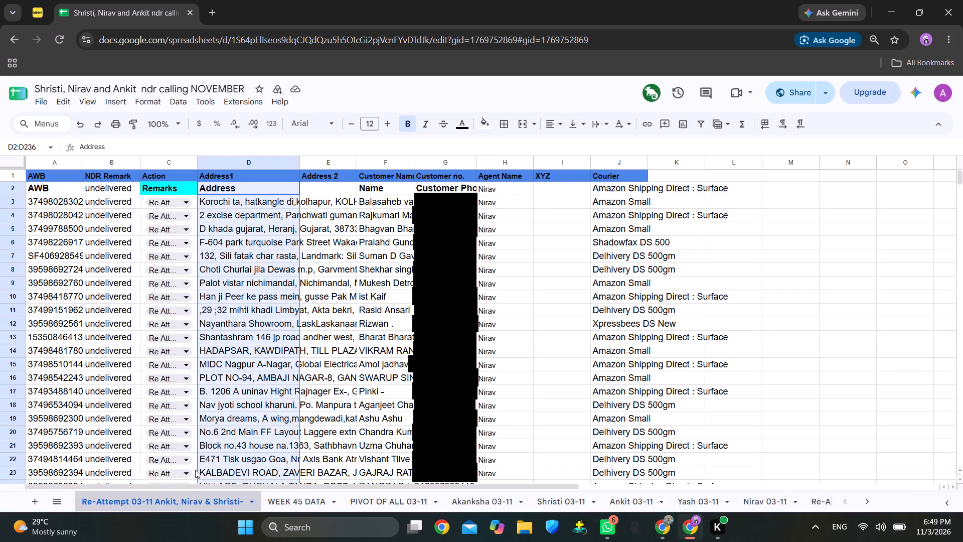
click(113, 191)
key(ctrl+v)
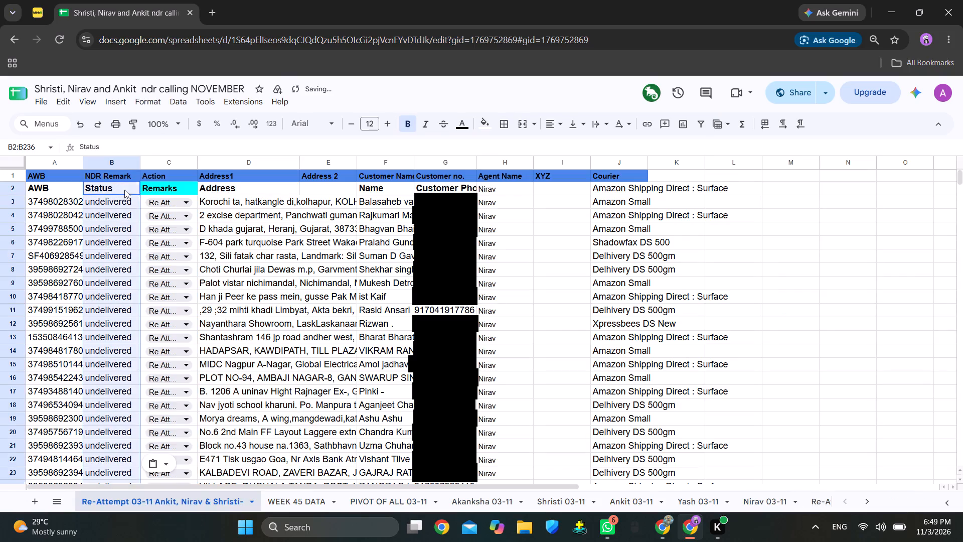
Copy the filtered Agent column from PIVOT OF ALL 03-11 into the Re-Attempt 03-11 sheet's Agent Name column, starting at H2.
click(373, 500)
click(224, 161)
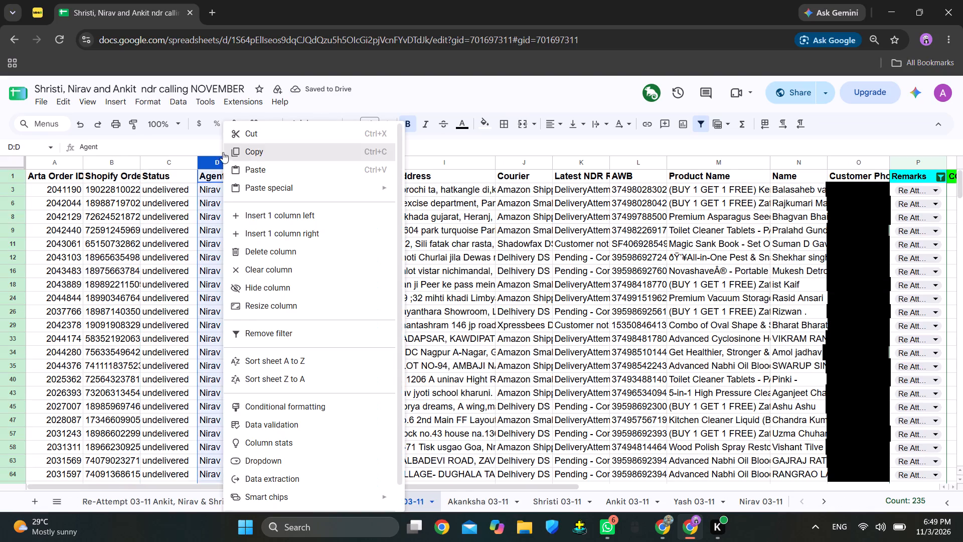
click(211, 164)
key(ctrl+c)
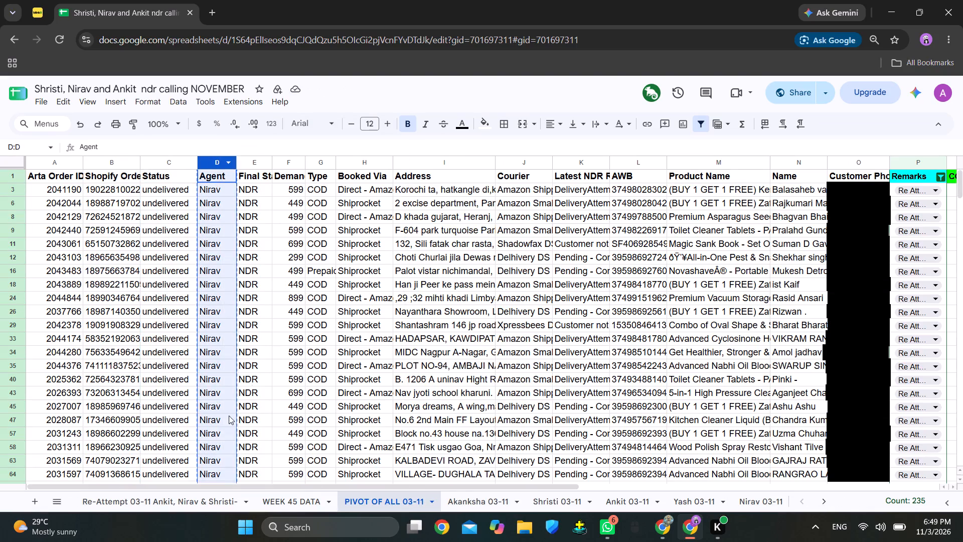
click(200, 497)
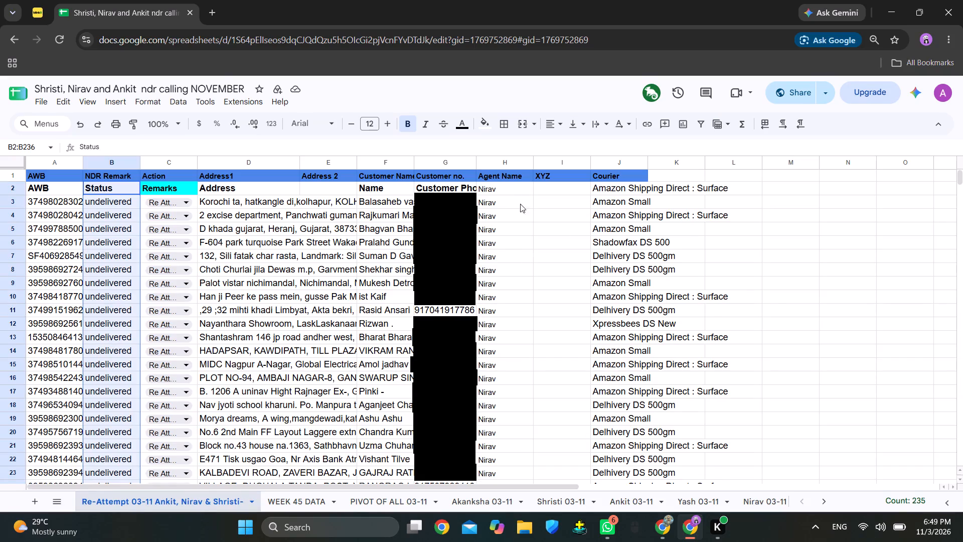
click(517, 189)
key(ctrl+v)
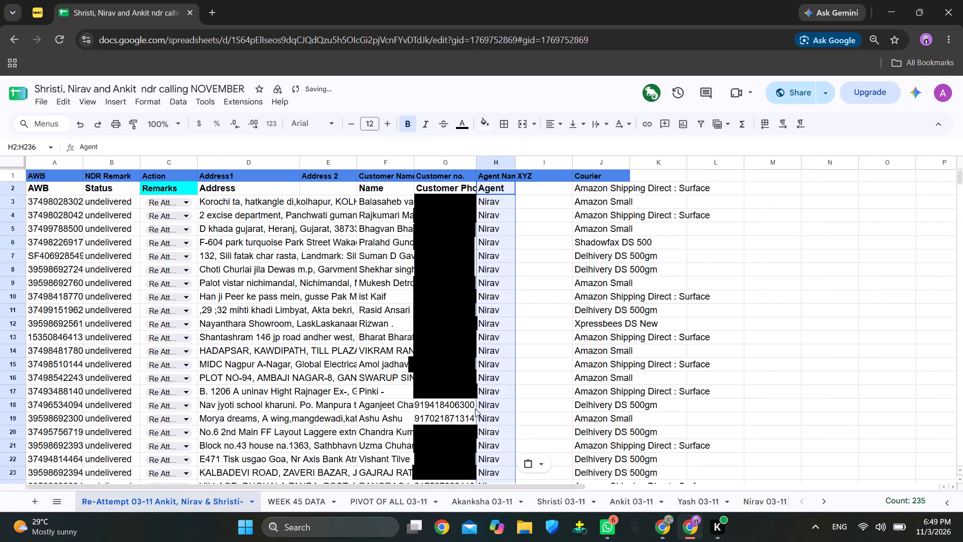
Copy the filtered Courier column from PIVOT OF ALL 03-11 into the Re-Attempt 03-11 sheet's Courier column, starting at J2.
click(378, 505)
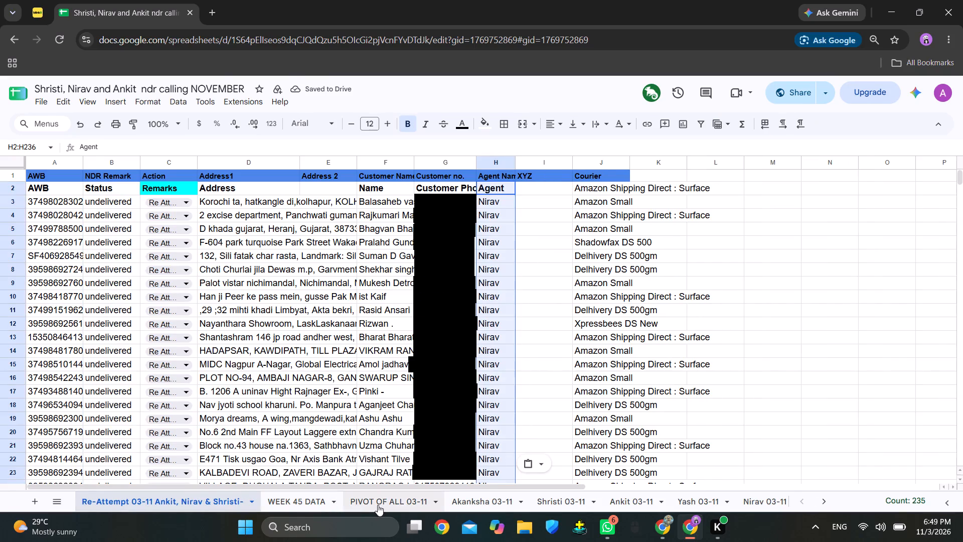
click(529, 160)
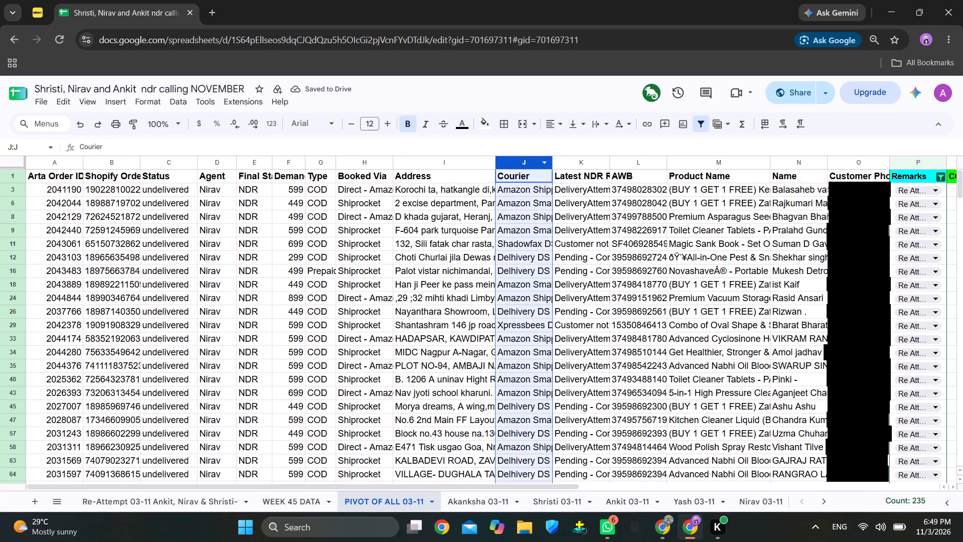
key(ctrl+c)
click(203, 499)
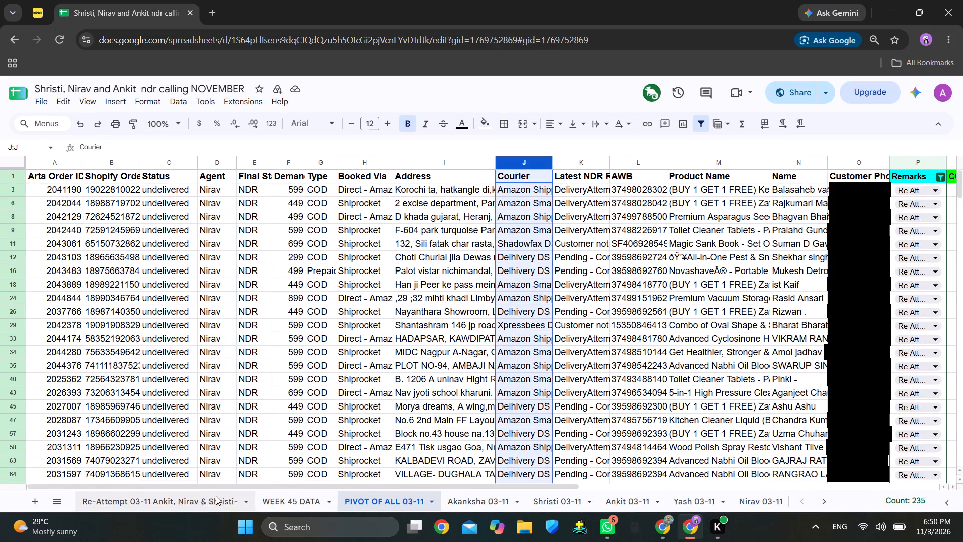
click(603, 187)
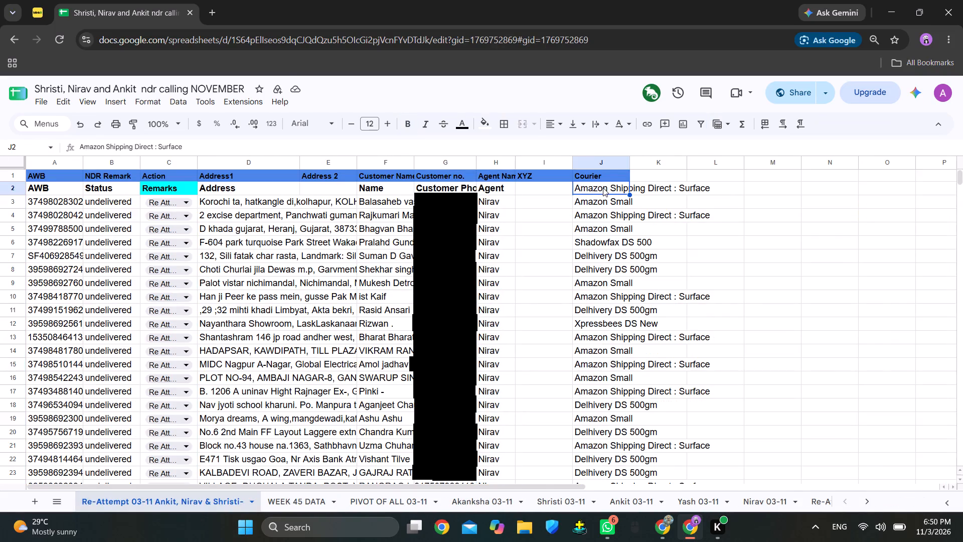
key(ctrl+v)
Copy the filtered COMMENTS column from PIVOT OF ALL 03-11 into the Re-Attempt 03-11 sheet's XYZ column, starting at I2.
click(374, 504)
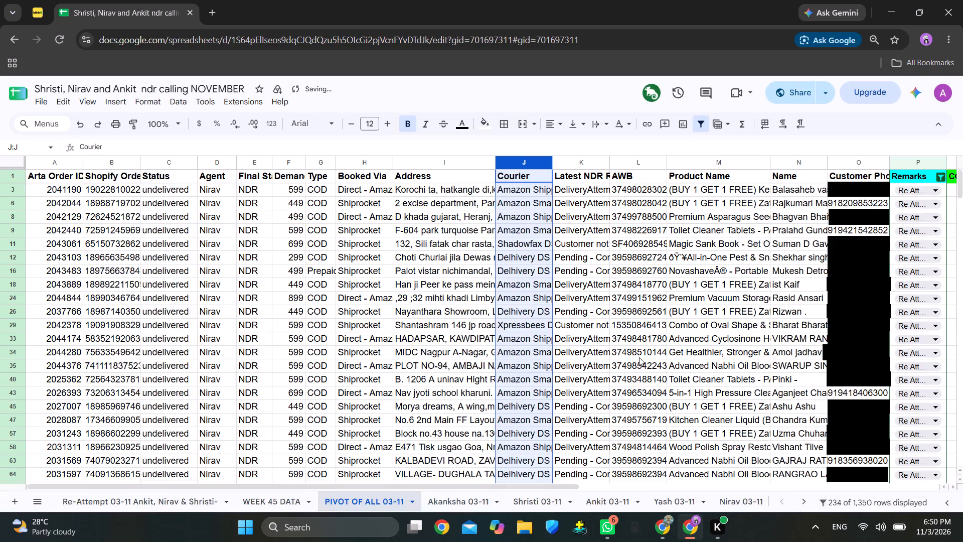
scroll(932, 193, left, 1)
click(912, 165)
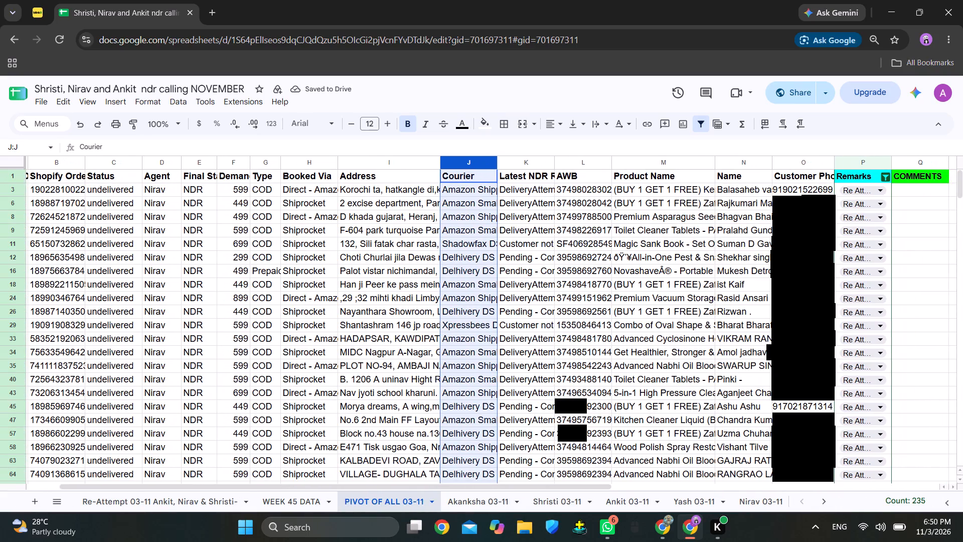
key(ctrl+c)
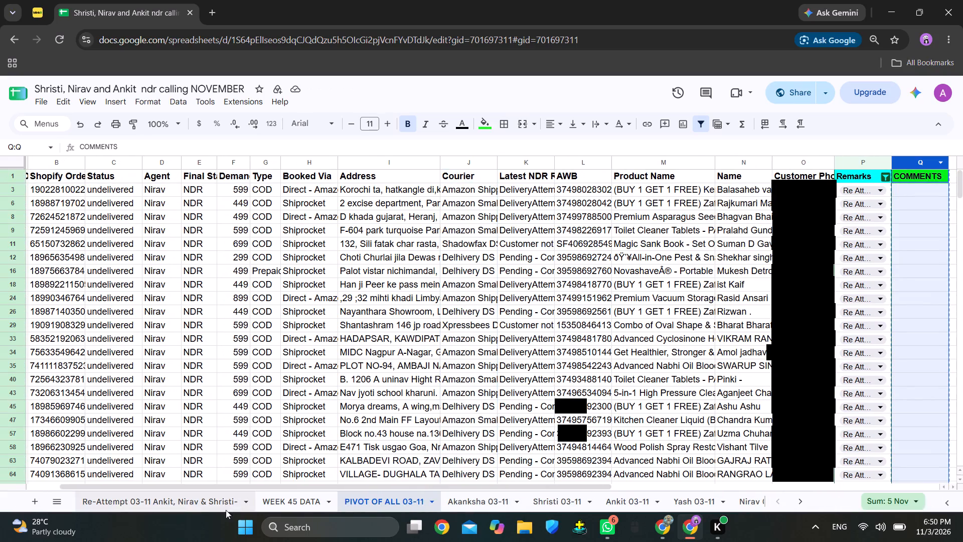
click(195, 507)
click(536, 189)
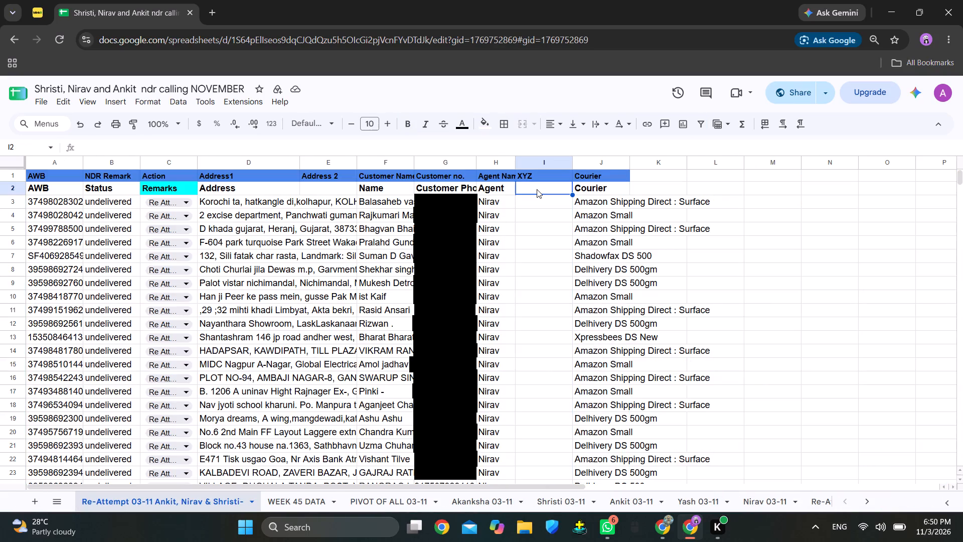
key(ctrl+v)
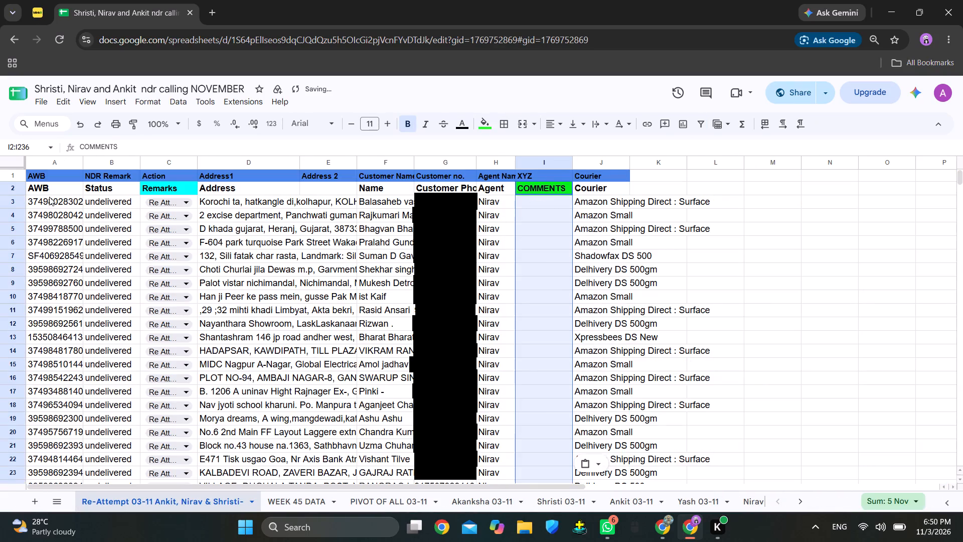
Delete the duplicate header row 2 from the Re-Attempt 03-11 sheet.
right_click(13, 188)
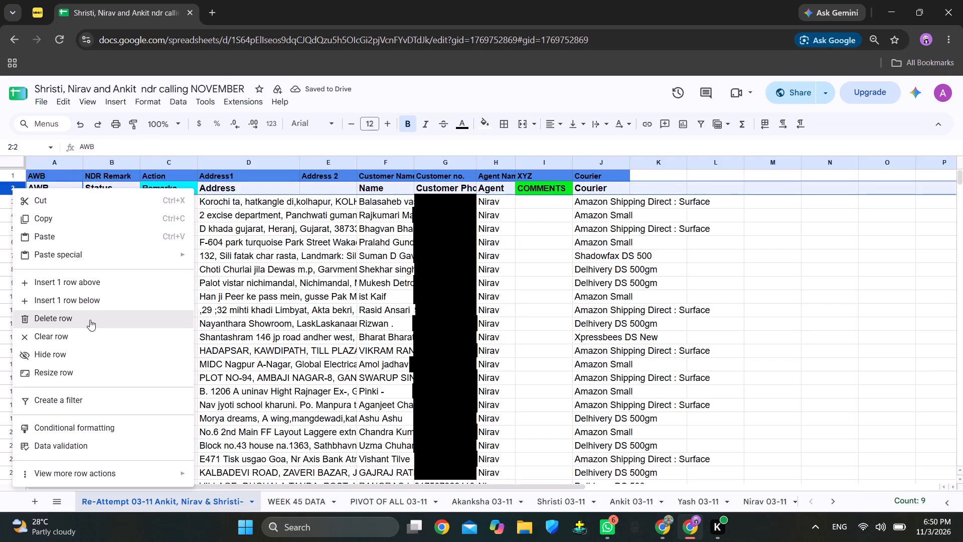
click(90, 320)
Blank out the first block of "fake" comments in XYZ cells I45:I49 by copying an empty cell over them.
scroll(552, 269, down, 7)
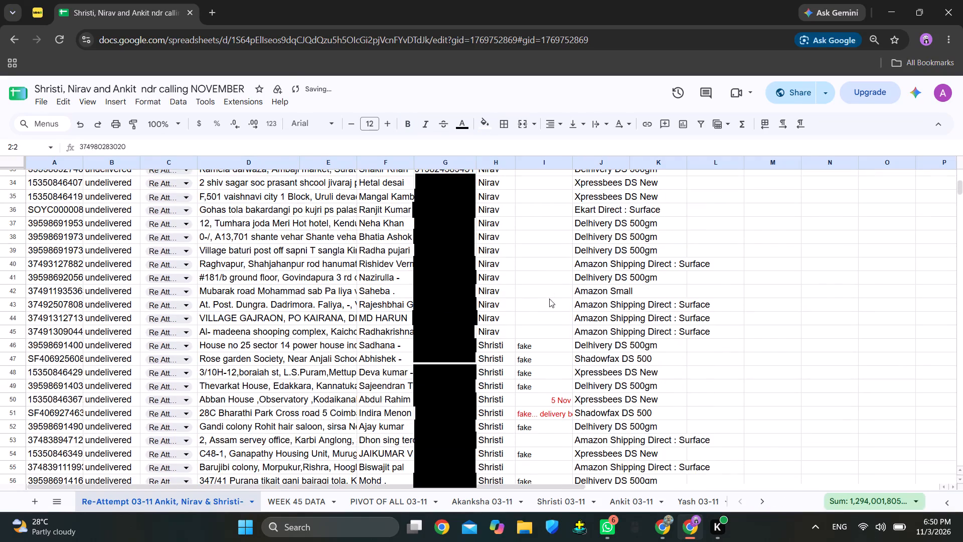
scroll(549, 298, down, 1)
click(543, 248)
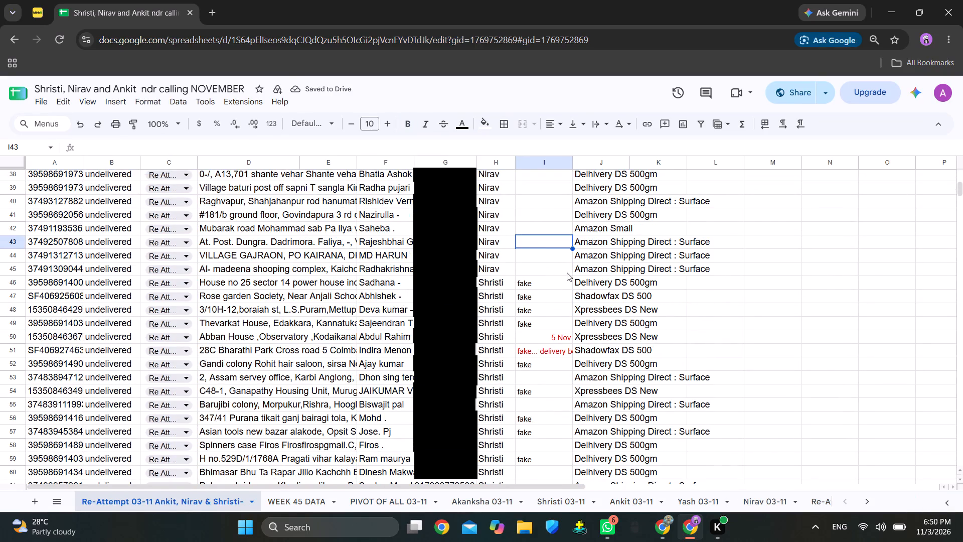
key(ctrl+c)
drag(547, 265, 549, 326)
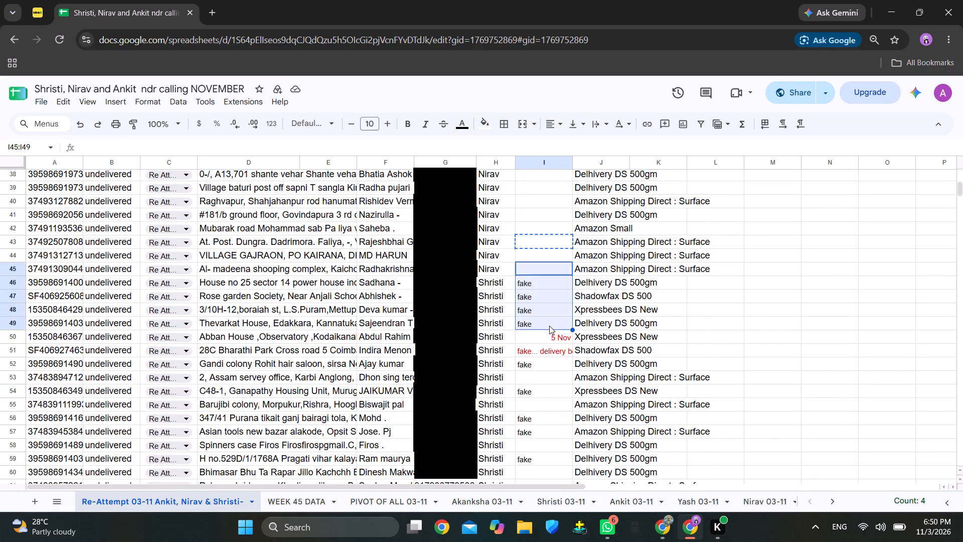
key(ctrl+v)
Overwrite XYZ cells I52:I147 with the copied blank cell to remove their "fake" comments.
scroll(554, 333, down, 2)
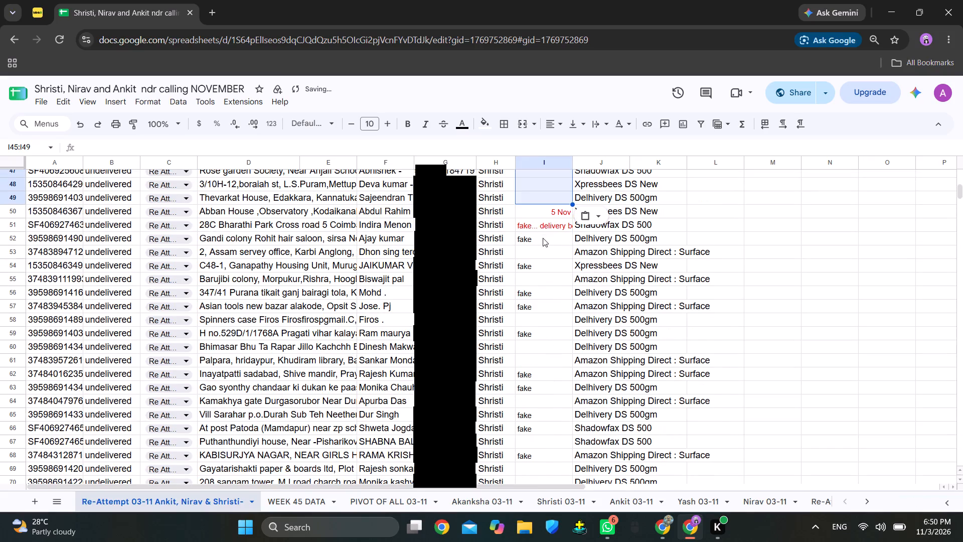
drag(544, 238, 548, 523)
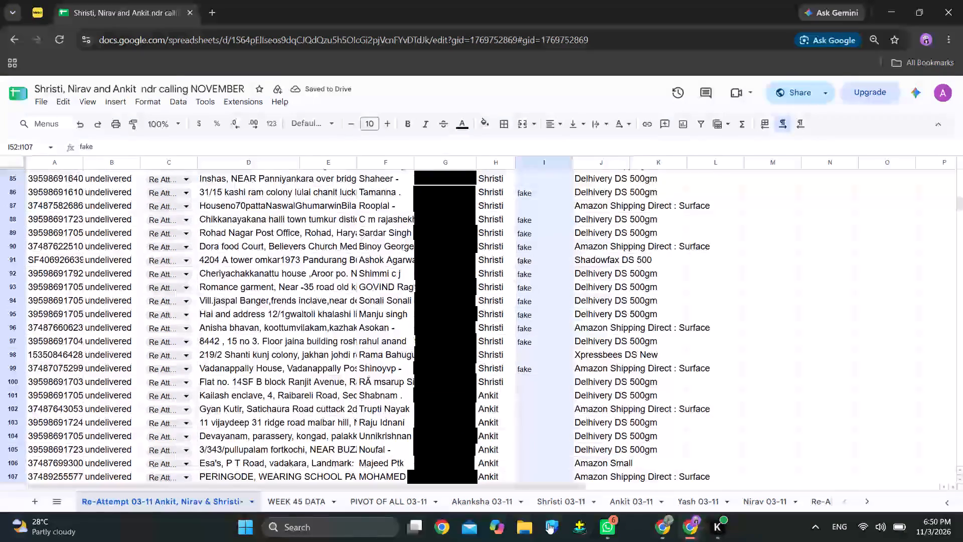
drag(548, 523, 520, 296)
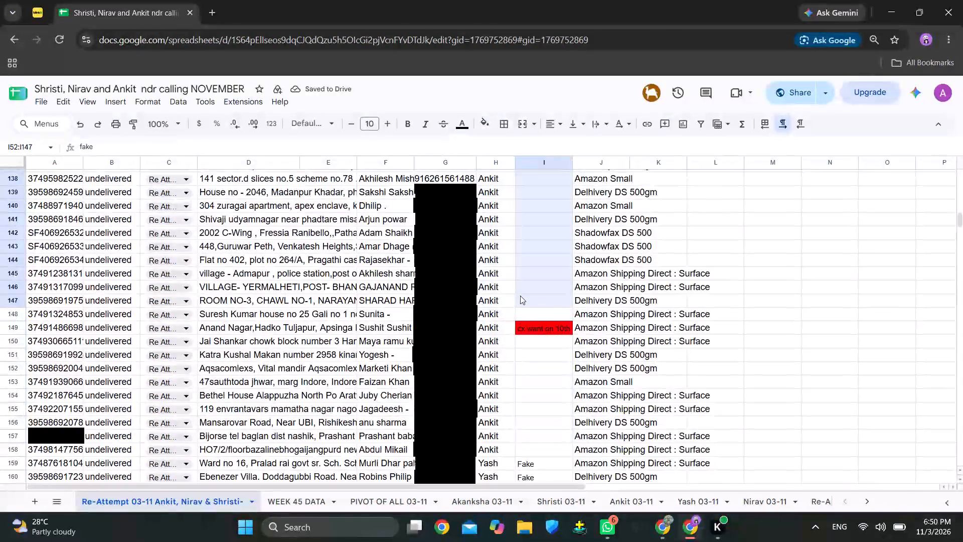
drag(520, 296, 529, 302)
key(ctrl+v)
Overwrite XYZ cells I157:I235 with the copied blank cell to clear the Yash and Akanksha rows' comments.
scroll(565, 351, down, 2)
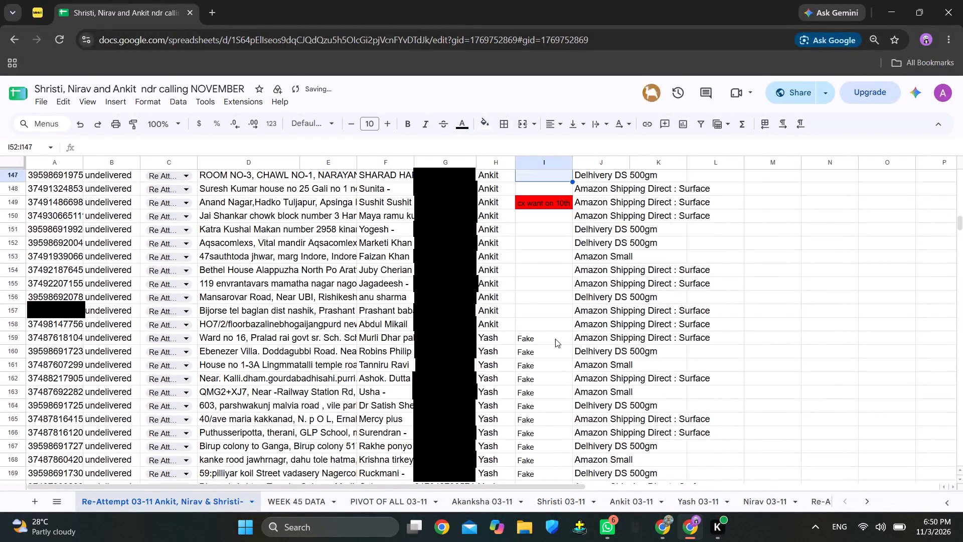
drag(540, 310, 542, 474)
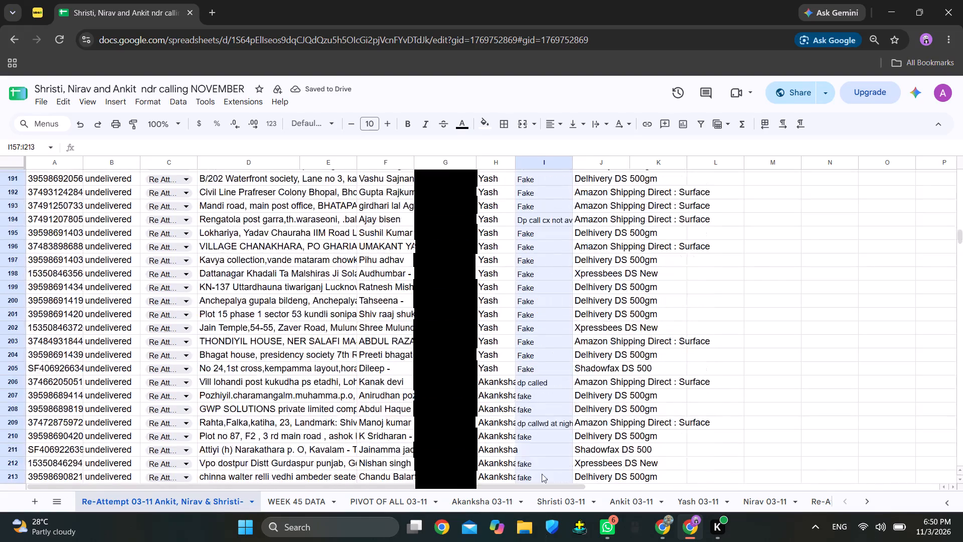
drag(542, 474, 546, 519)
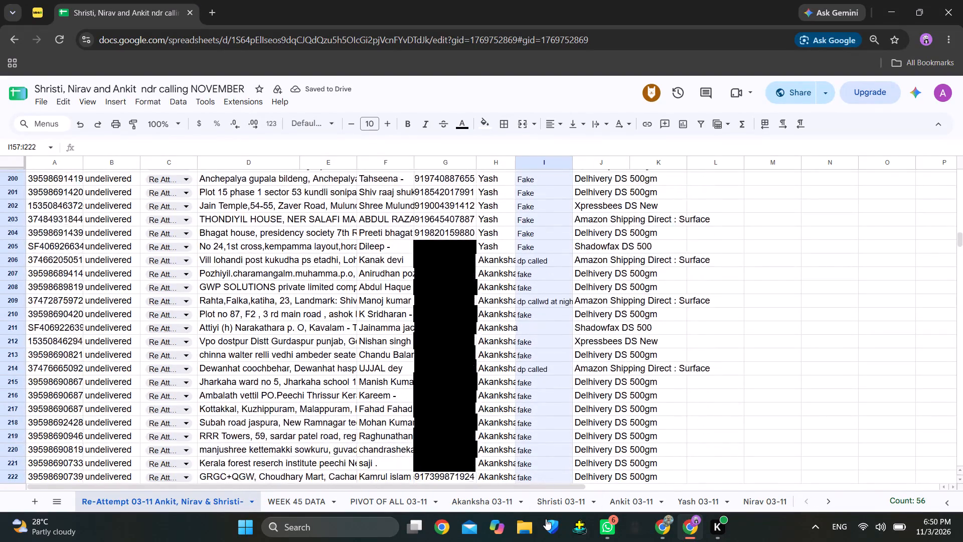
drag(546, 519, 550, 350)
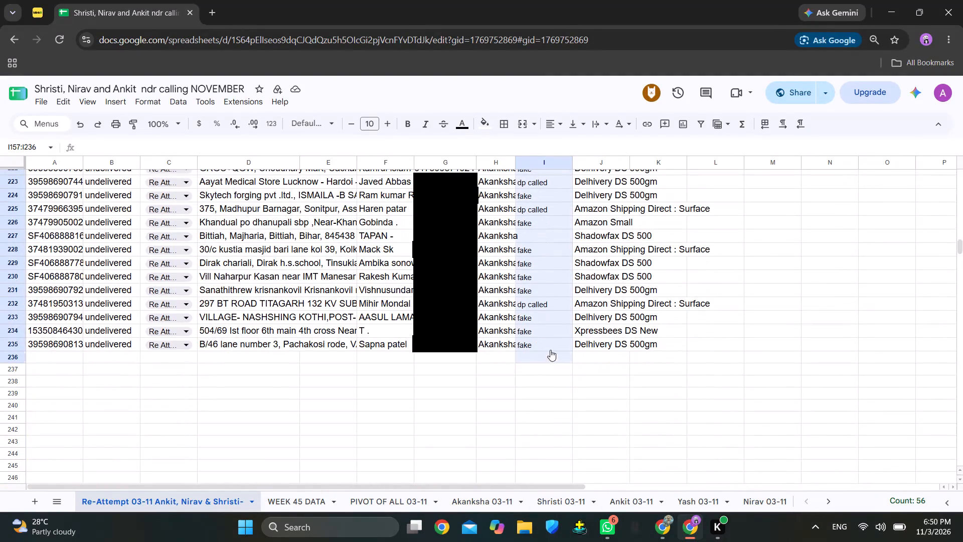
drag(550, 350, 551, 347)
key(ctrl+v)
Review all rows of the Re-Attempt 03-11 sheet, checking the XYZ column and the other filled columns.
scroll(562, 339, up, 12)
scroll(551, 317, down, 1)
scroll(551, 317, up, 3)
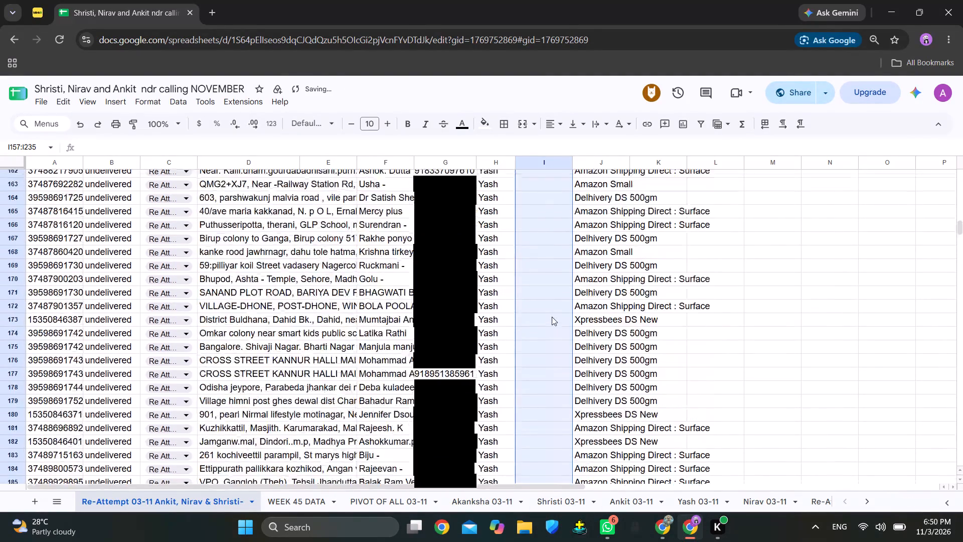
scroll(552, 317, up, 3)
scroll(557, 316, down, 1)
scroll(557, 316, up, 1)
scroll(558, 316, down, 1)
scroll(558, 316, up, 16)
scroll(559, 307, down, 2)
scroll(559, 307, up, 2)
scroll(559, 307, down, 2)
scroll(559, 307, up, 3)
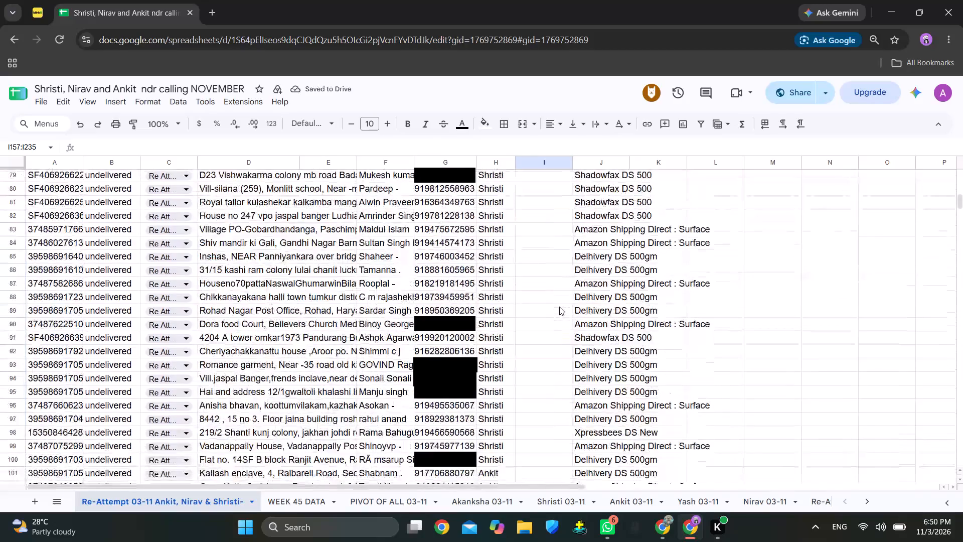
scroll(559, 307, up, 13)
scroll(541, 299, down, 1)
scroll(541, 299, up, 3)
scroll(535, 294, down, 1)
scroll(535, 294, up, 5)
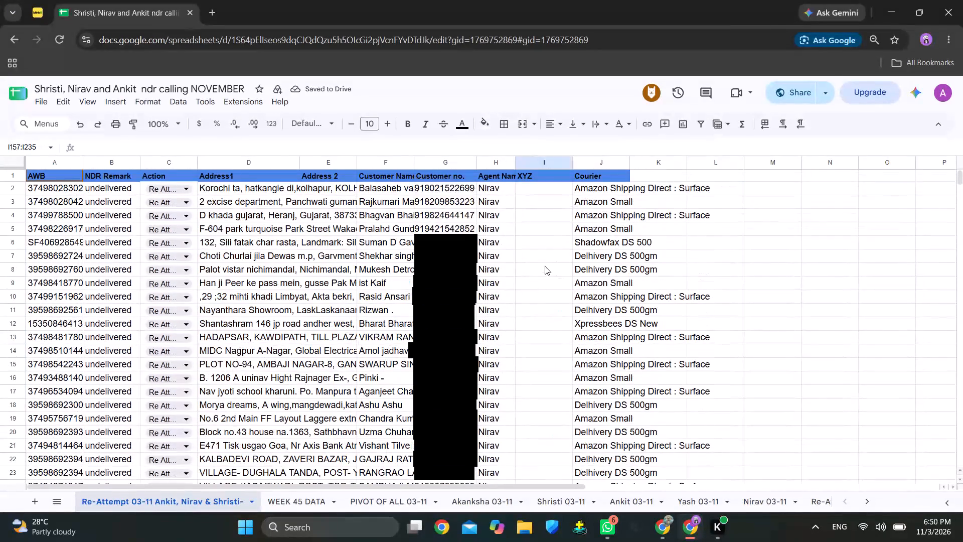
scroll(545, 266, up, 2)
click(721, 175)
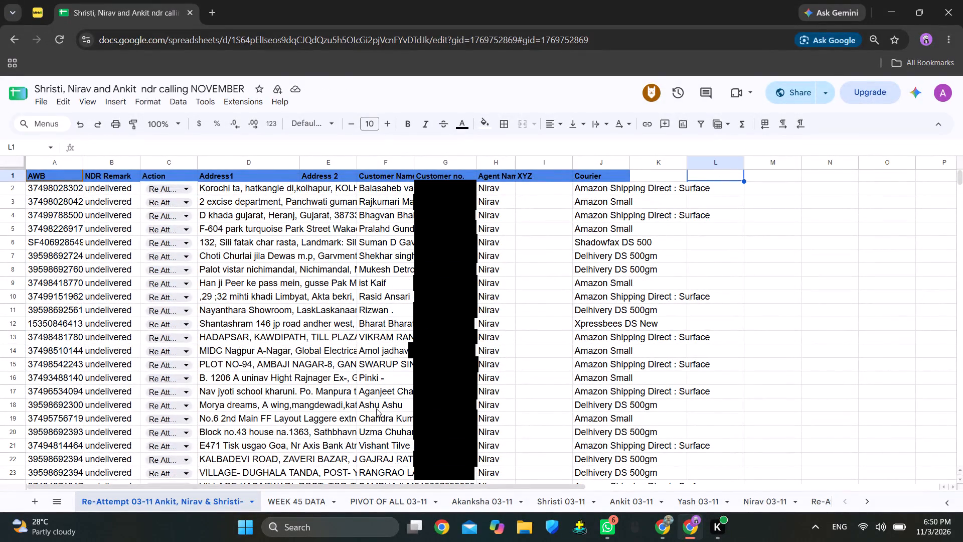
scroll(513, 369, down, 8)
scroll(535, 373, up, 1)
scroll(539, 373, down, 12)
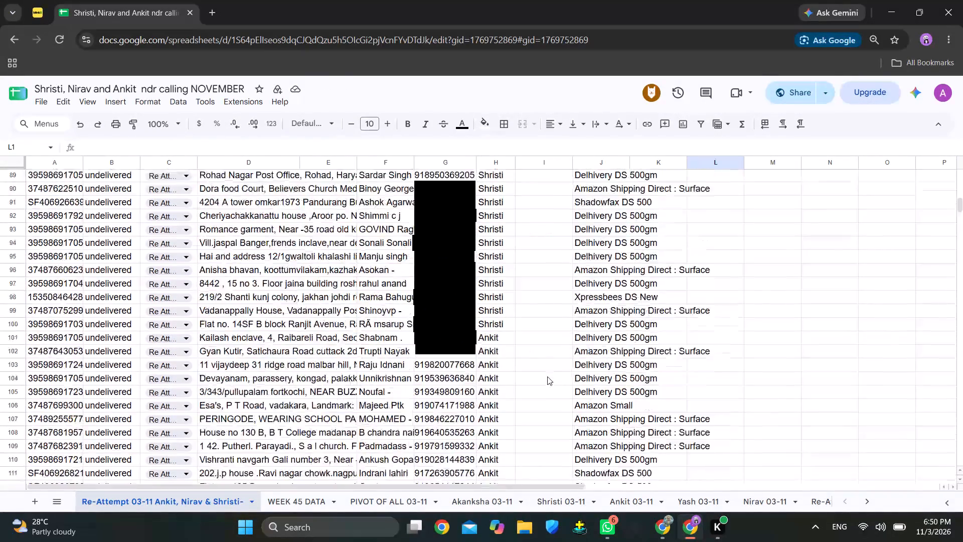
scroll(547, 376, down, 10)
scroll(548, 376, up, 1)
scroll(548, 376, down, 17)
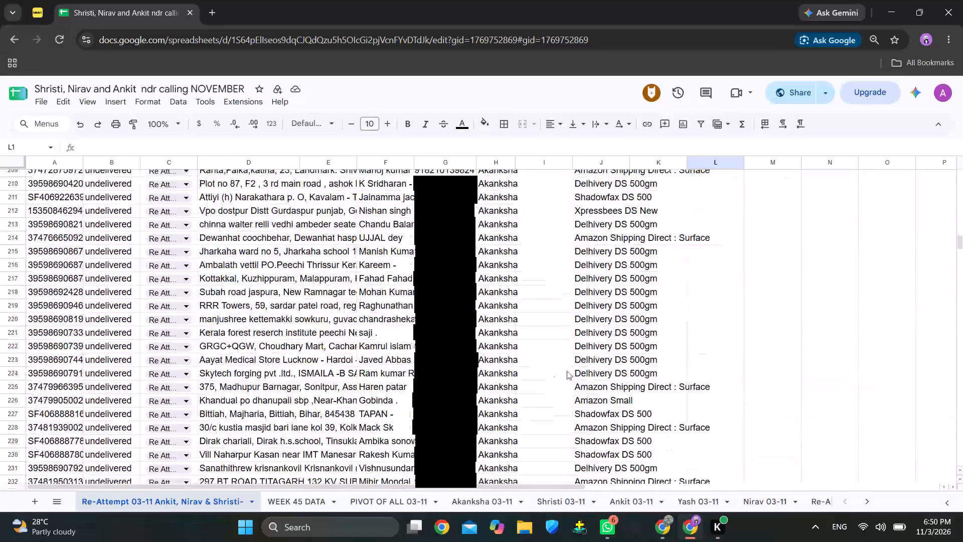
scroll(574, 368, up, 2)
scroll(577, 368, down, 2)
scroll(578, 367, up, 13)
scroll(614, 267, down, 1)
scroll(614, 267, up, 11)
scroll(615, 267, down, 1)
scroll(615, 267, up, 12)
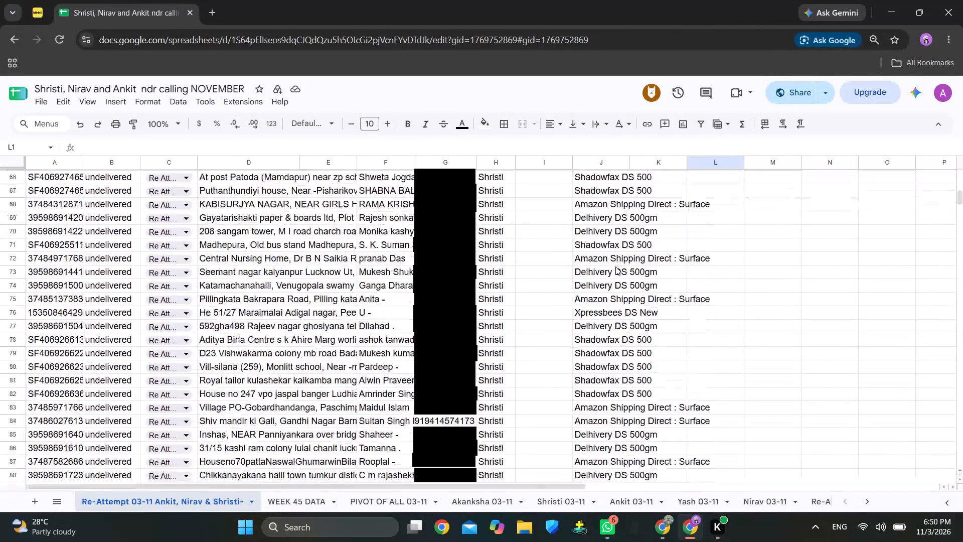
scroll(615, 266, up, 5)
scroll(615, 265, down, 3)
scroll(615, 265, up, 1)
scroll(615, 265, down, 1)
scroll(615, 265, up, 19)
scroll(614, 266, down, 1)
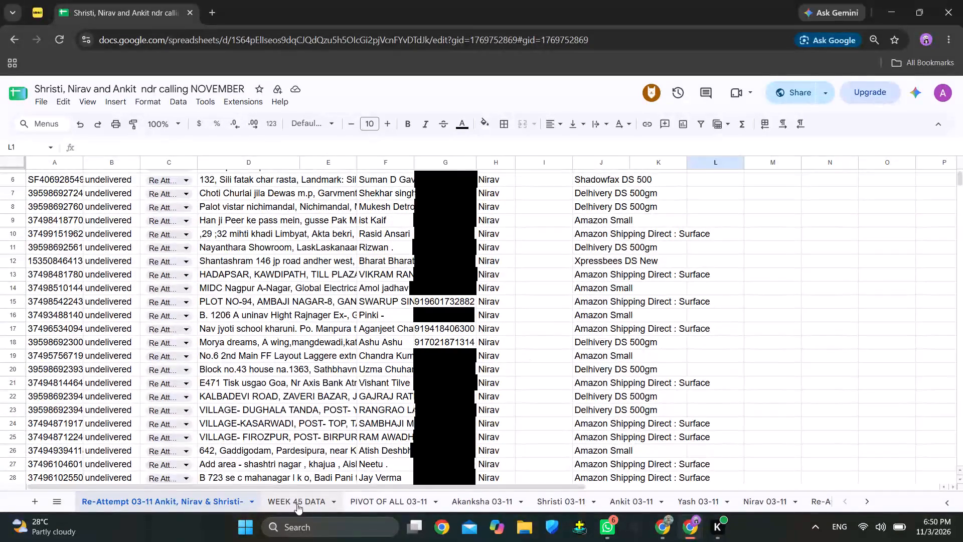
Remove the Remarks filter from the PIVOT OF ALL 03-11 sheet.
click(298, 503)
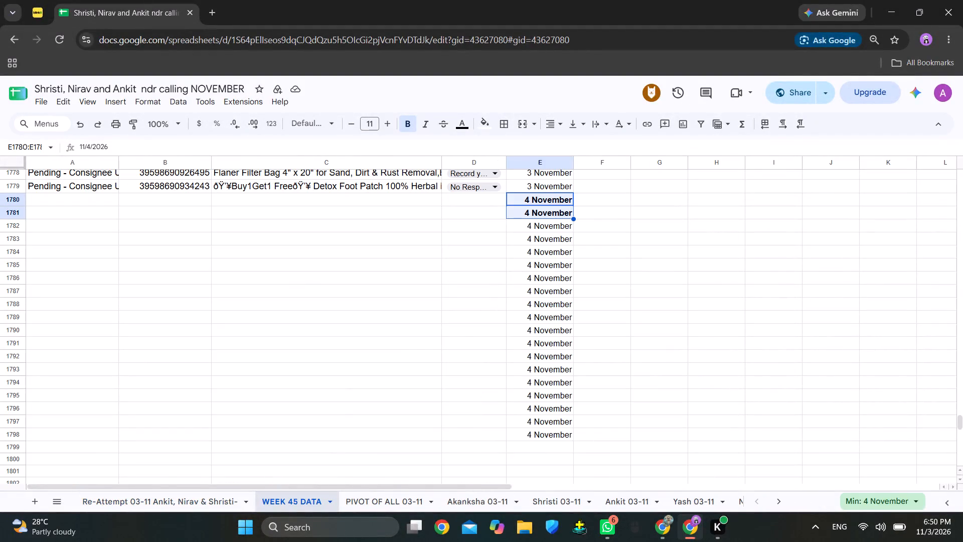
click(370, 509)
scroll(750, 293, up, 1)
scroll(754, 290, down, 1)
scroll(760, 283, up, 1)
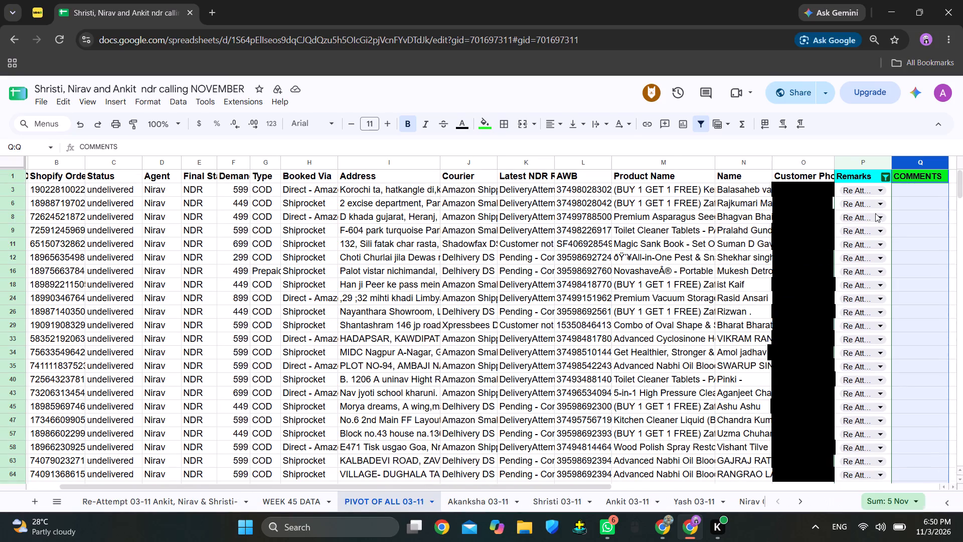
right_click(866, 163)
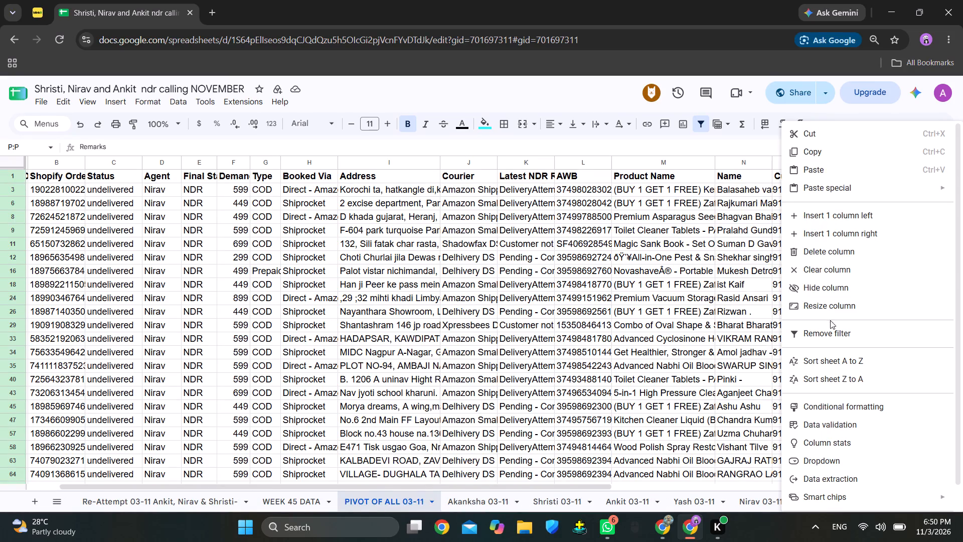
click(836, 335)
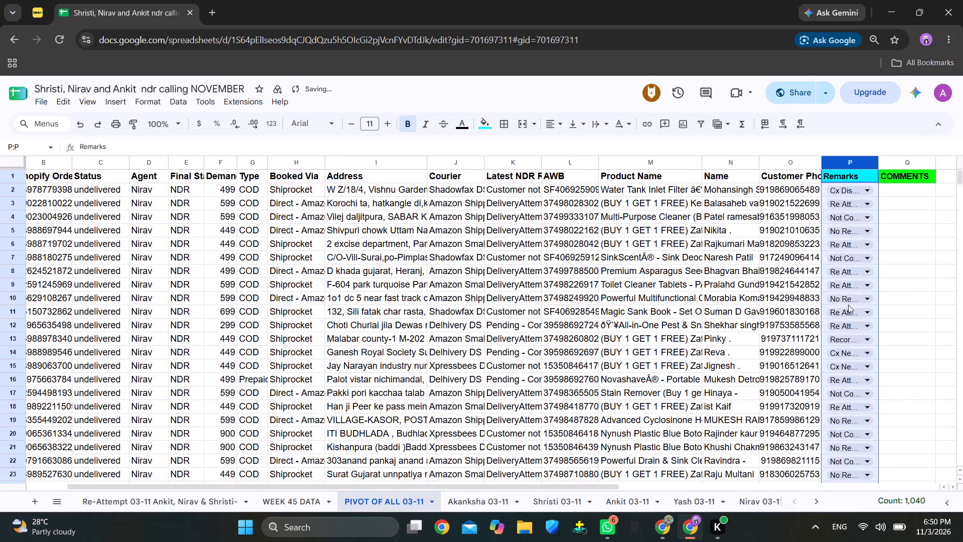
View the remarks summary table in columns S and T of PIVOT OF ALL 03-11.
scroll(719, 305, down, 1)
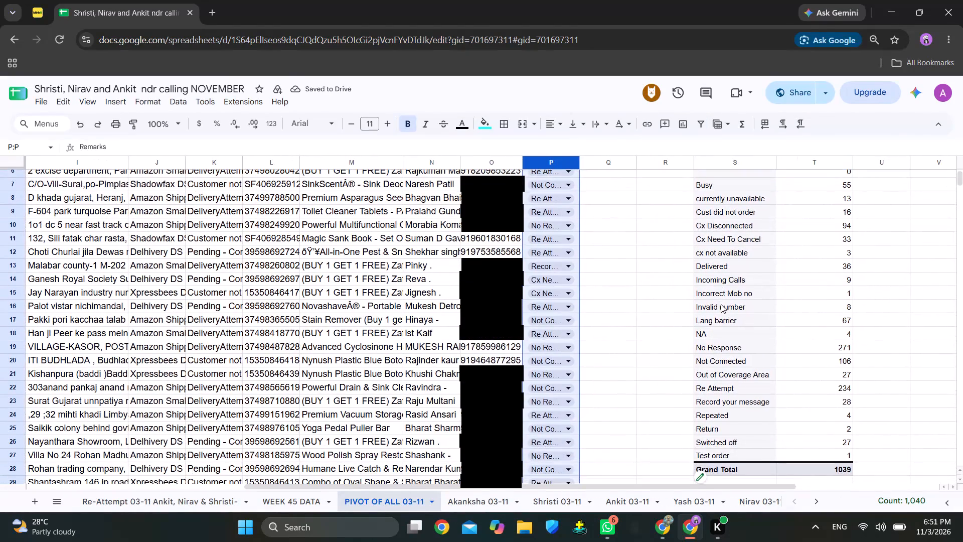
scroll(721, 304, down, 1)
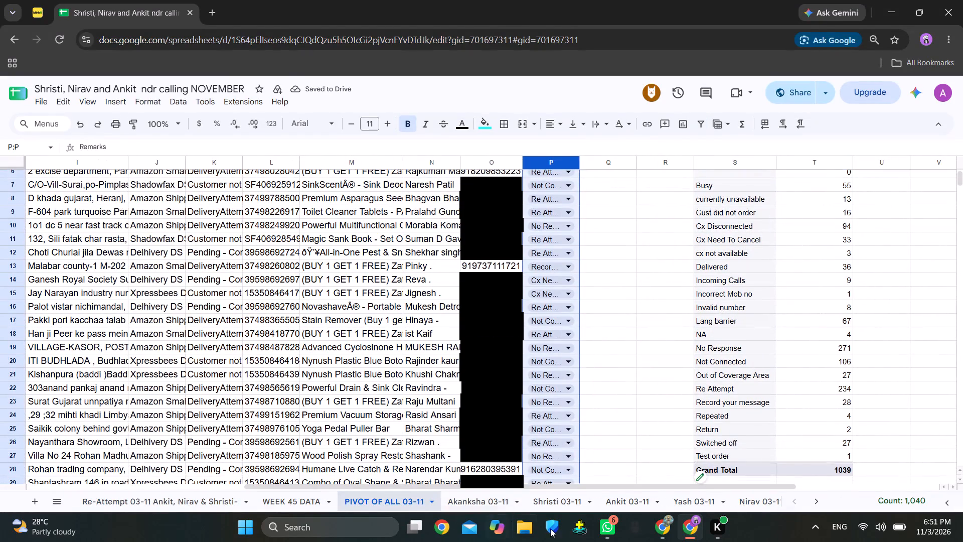
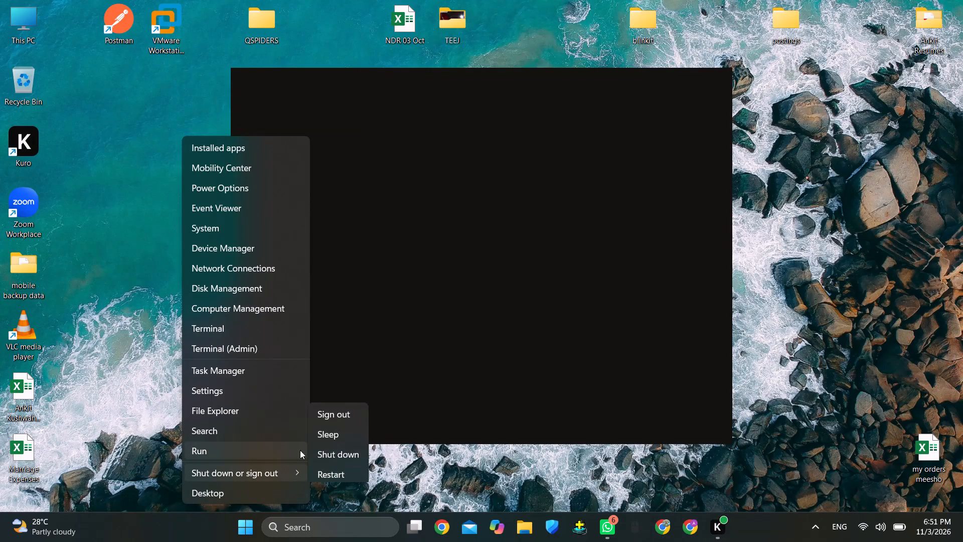
Shut down the computer.
click(352, 452)
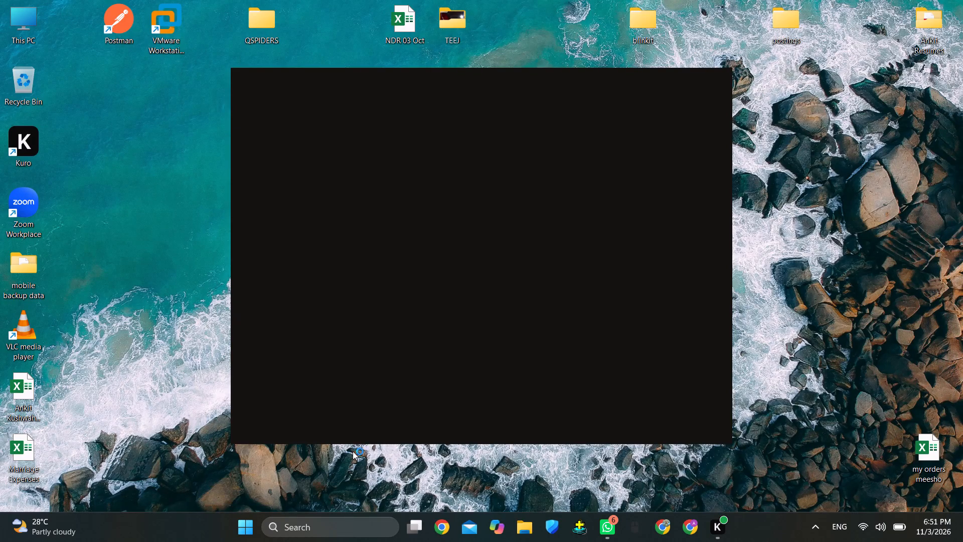